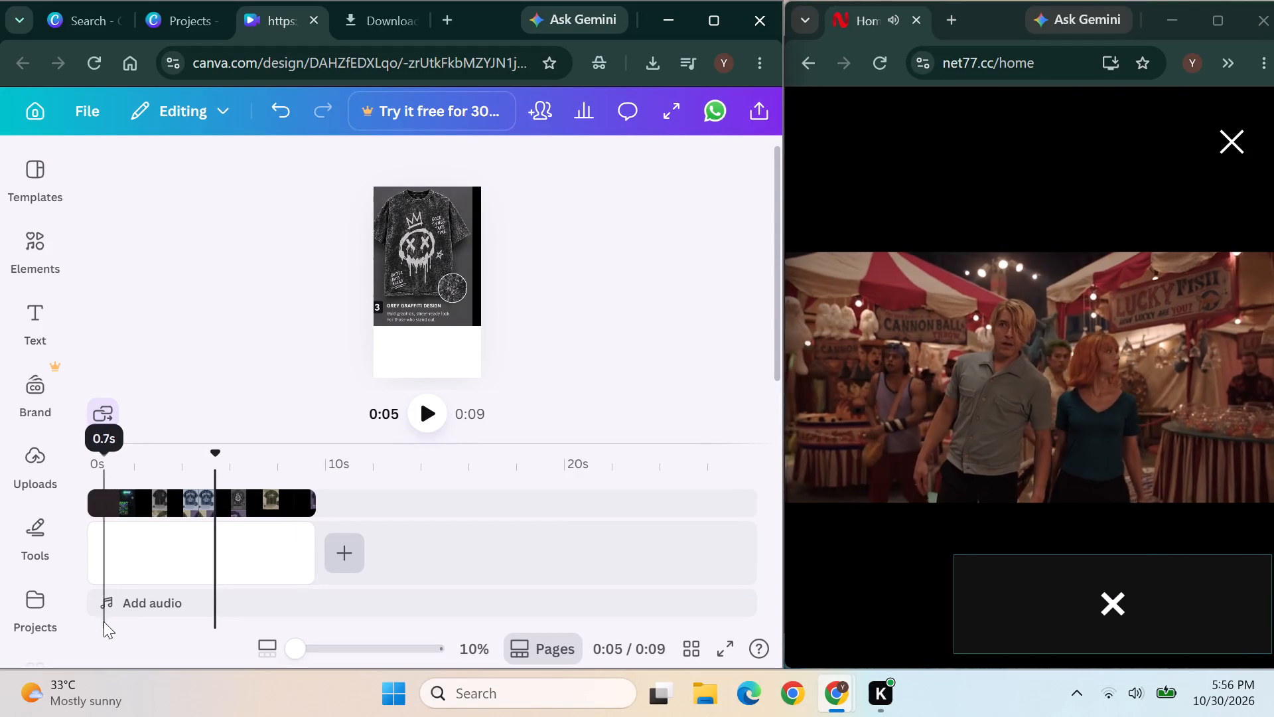
Play the T-shirt video from the beginning of the timeline.
left_click(90, 613)
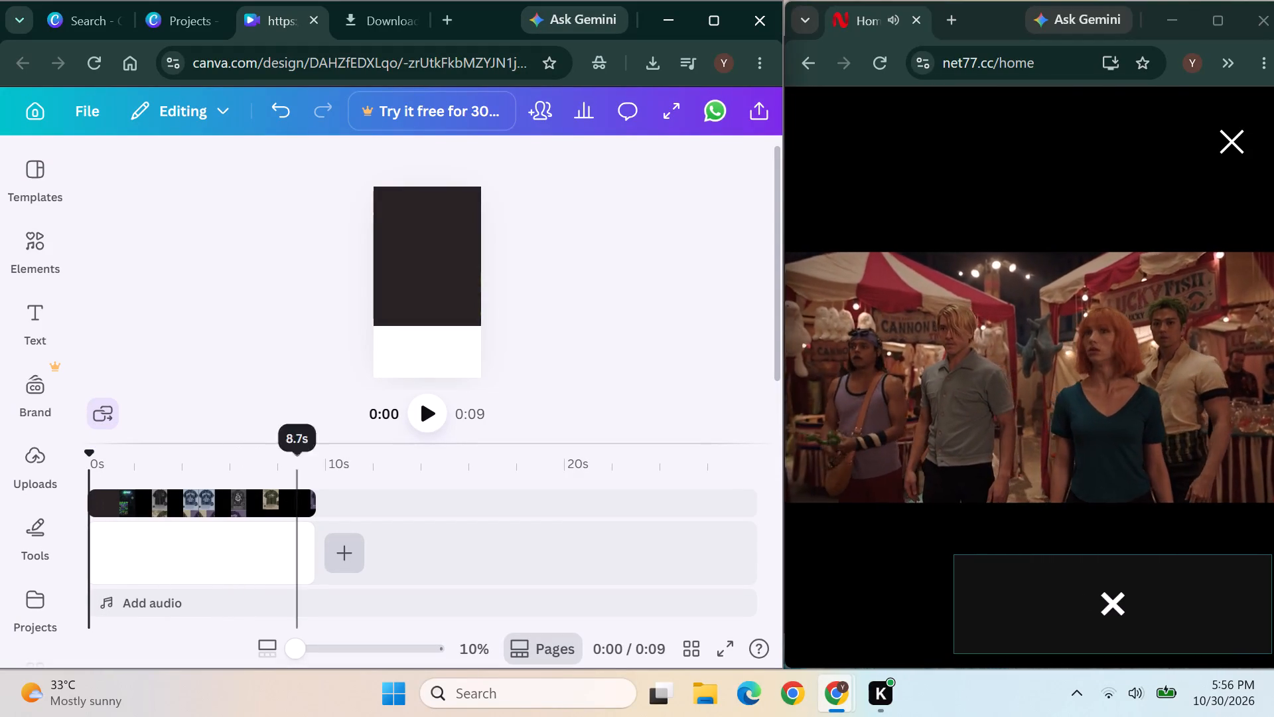
left_click(419, 411)
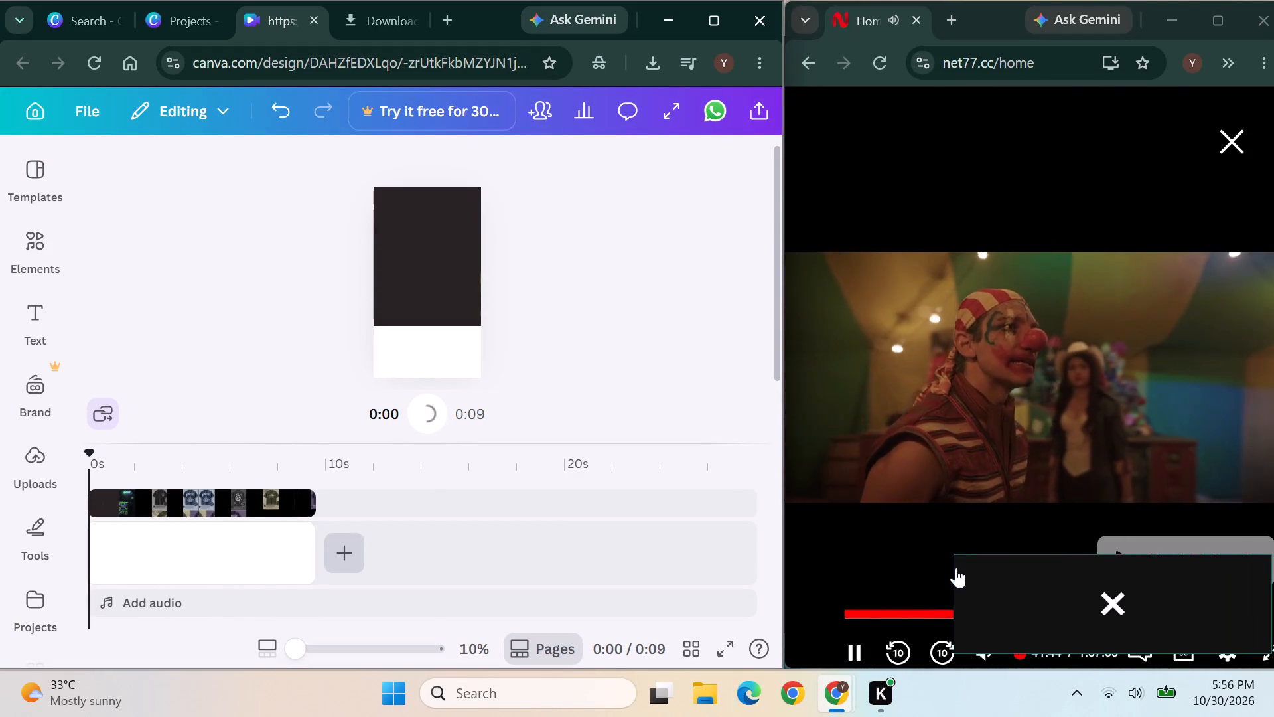
left_click(1120, 602)
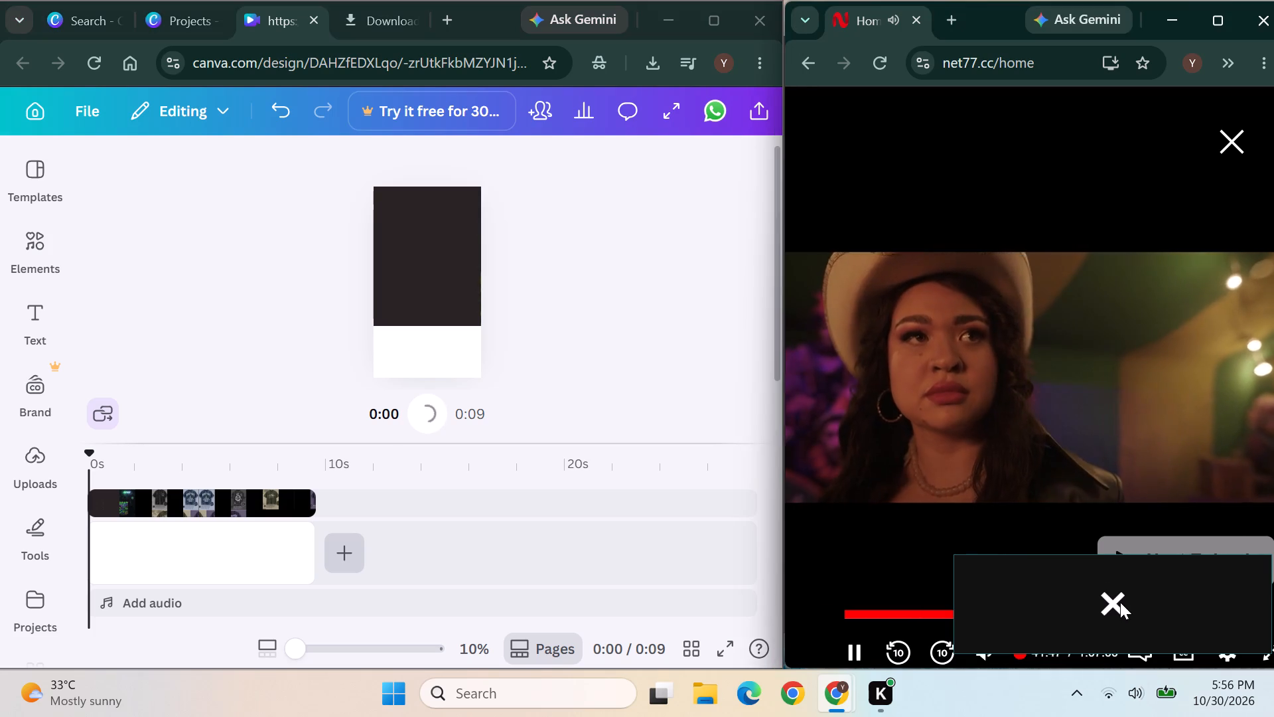
Browse the music and sound effects library and preview the trending tracks Energy Trend Logo, Teenager screaming funny and Bienvenidos al canal.
left_click(125, 606)
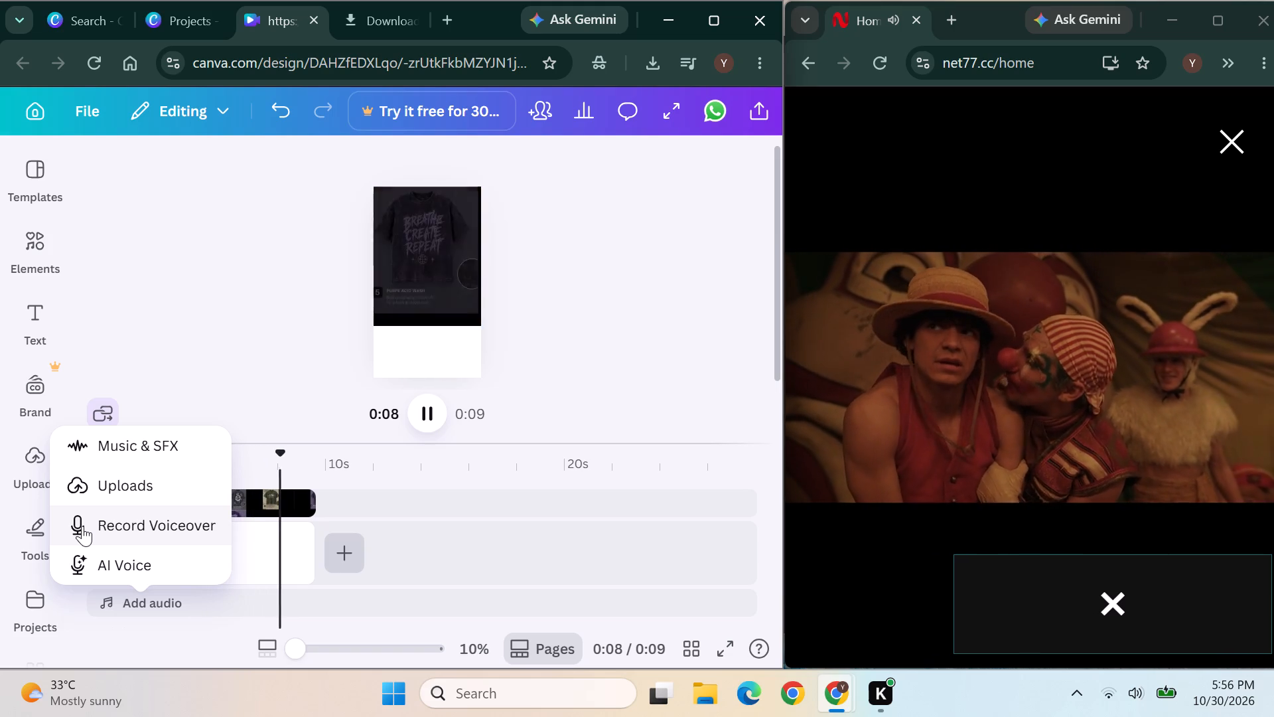
left_click(132, 437)
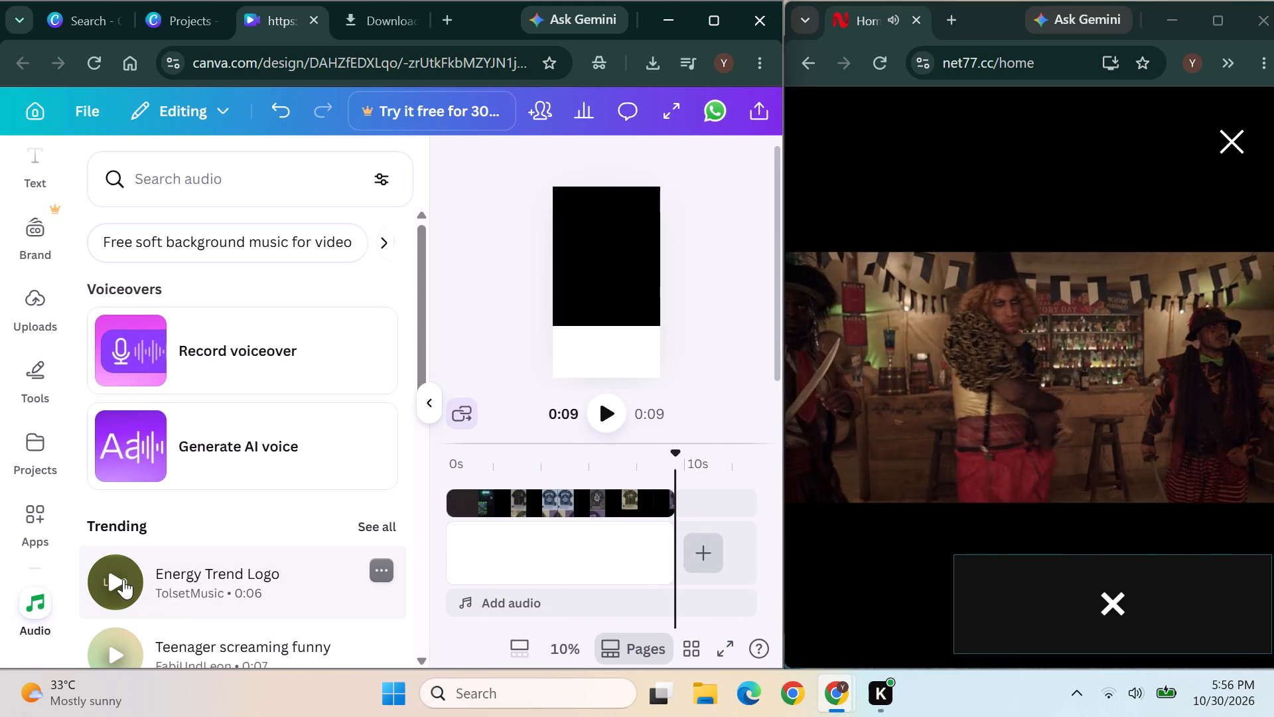
left_click(119, 579)
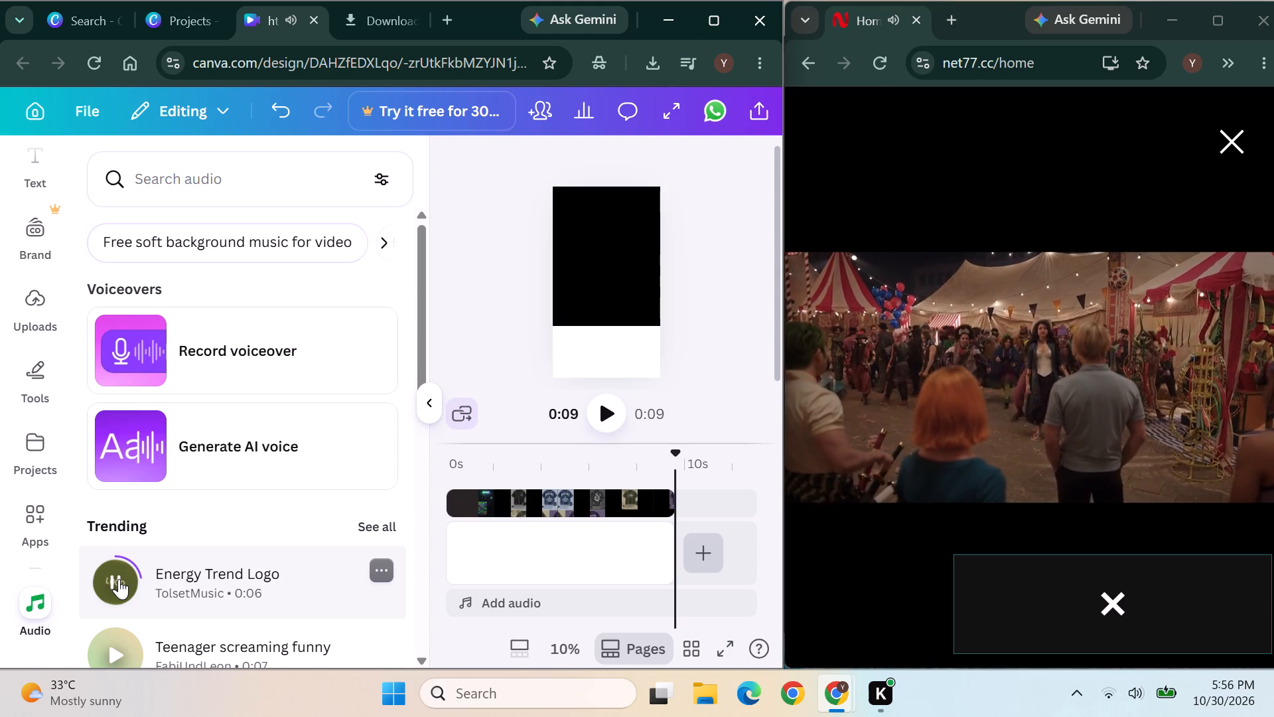
left_click(114, 653)
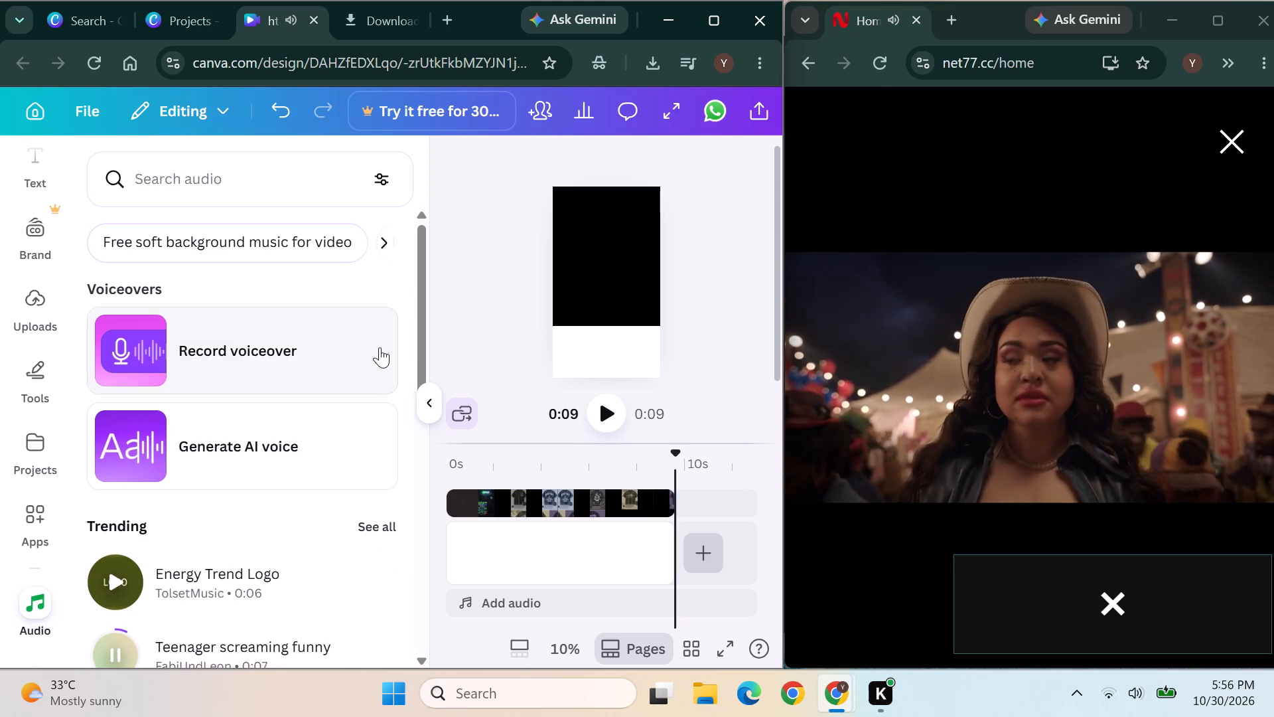
left_click(403, 301)
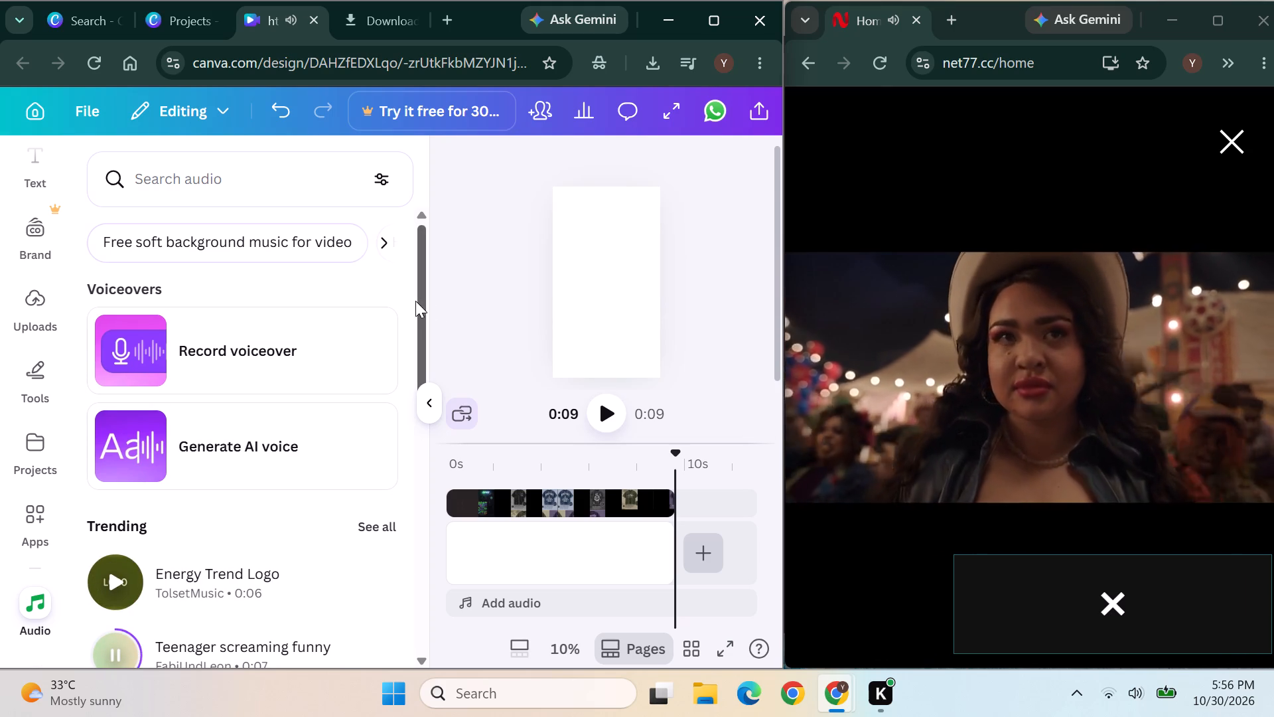
left_click_drag(415, 301, 394, 418)
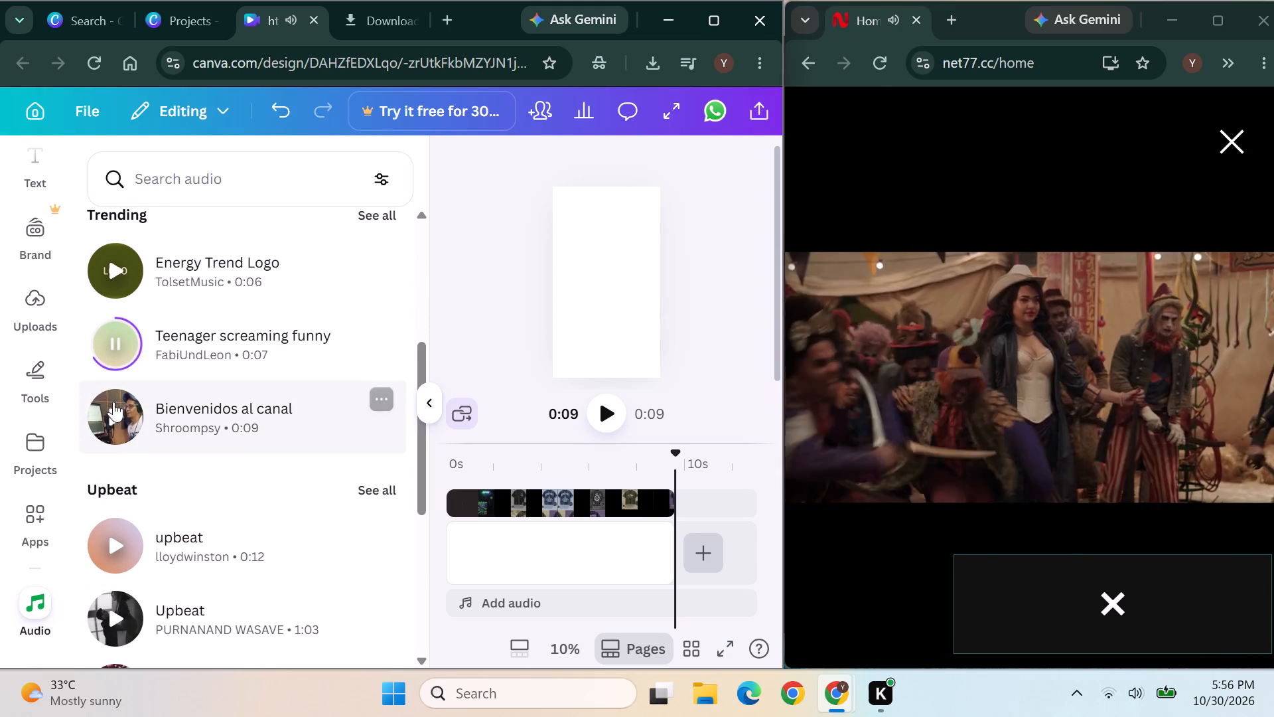
left_click(114, 412)
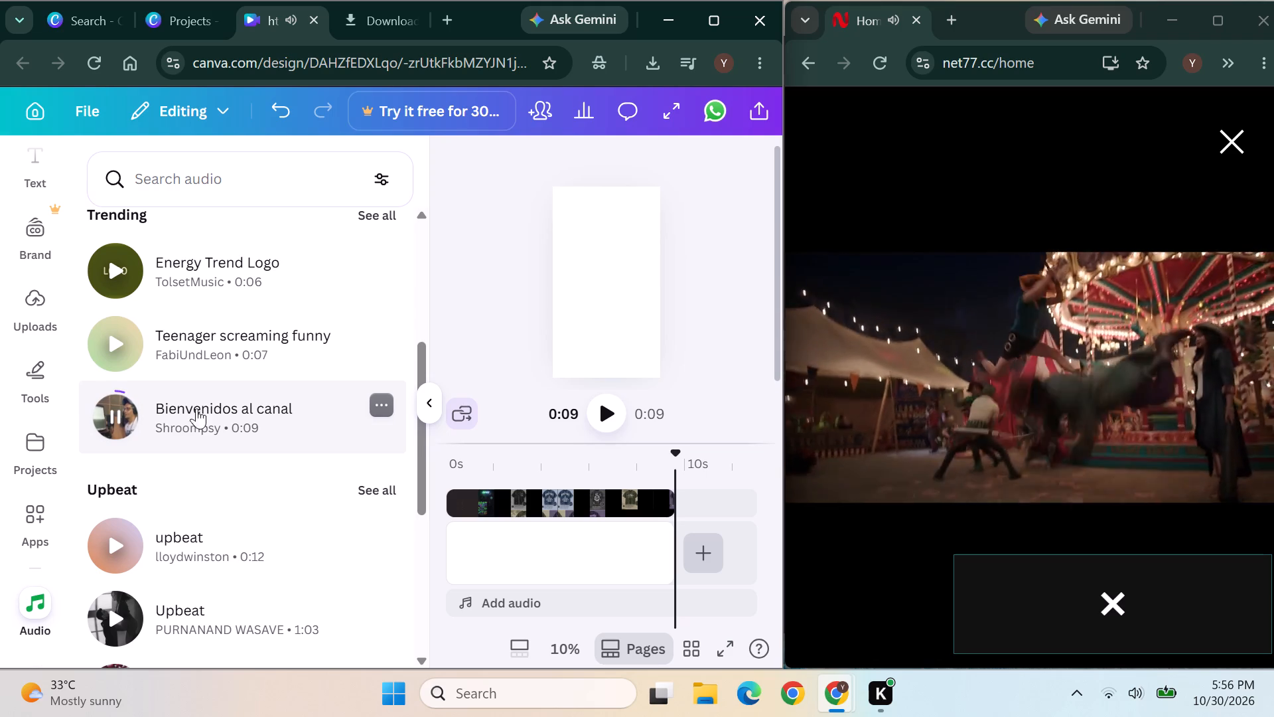
Preview the 1:03 Upbeat track and Berlin in the Upbeat category, stop playback and collapse the audio library.
left_click_drag(419, 367, 397, 475)
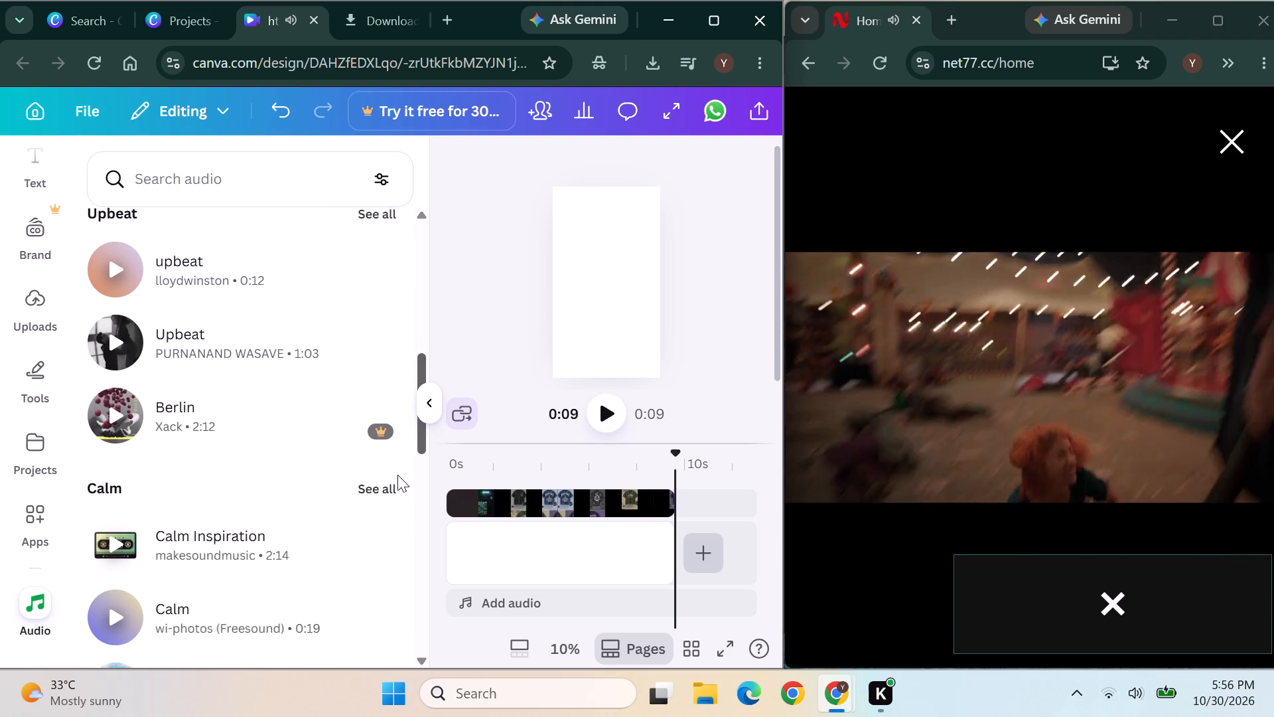
left_click_drag(397, 475, 390, 493)
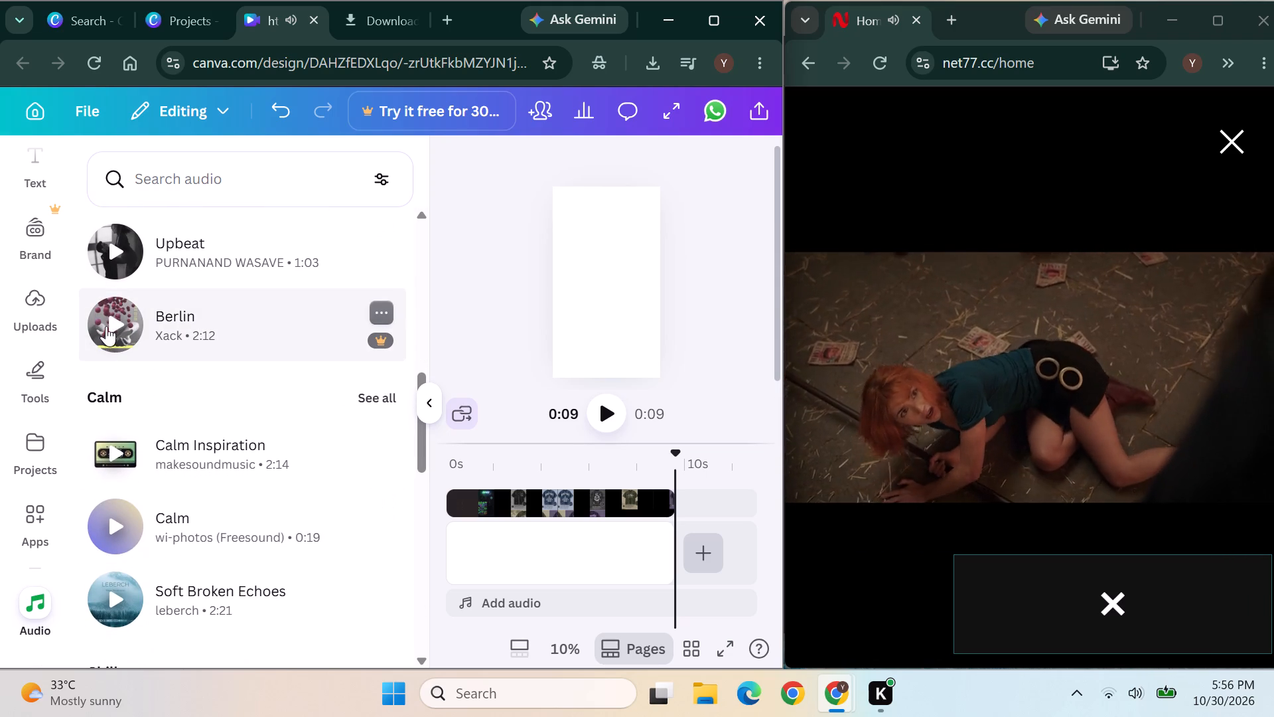
left_click(109, 244)
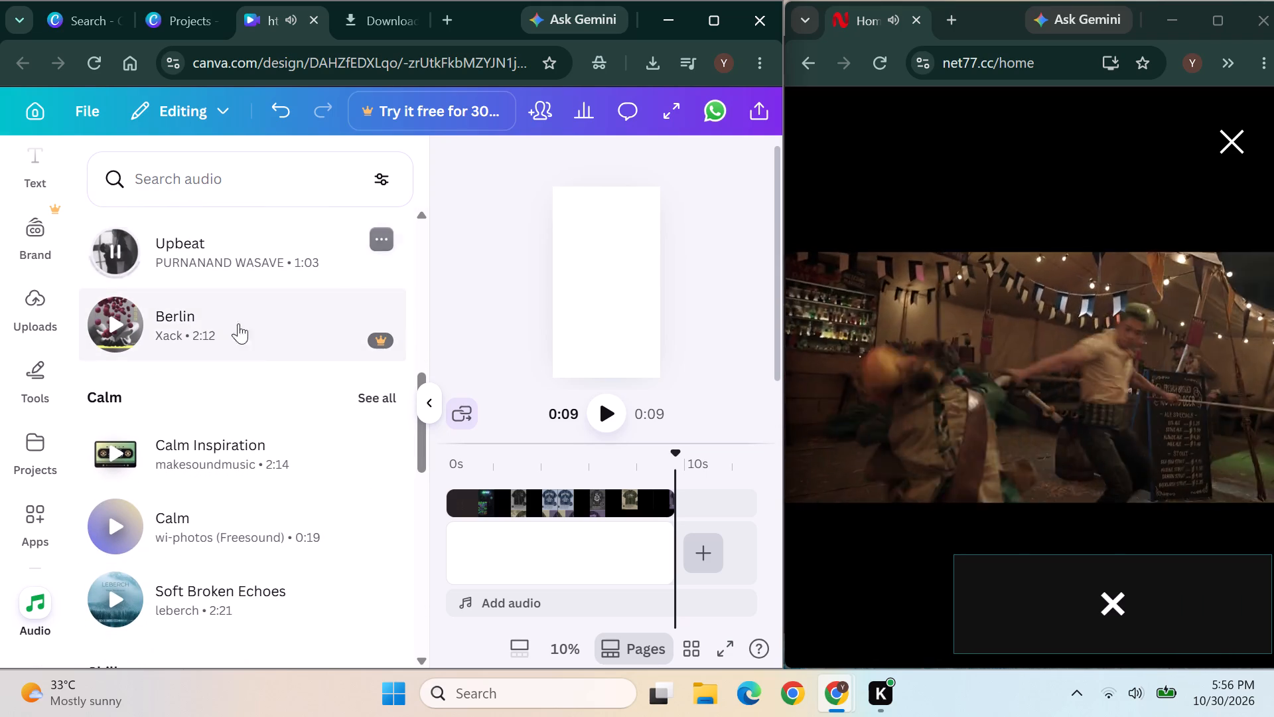
left_click_drag(417, 437, 408, 379)
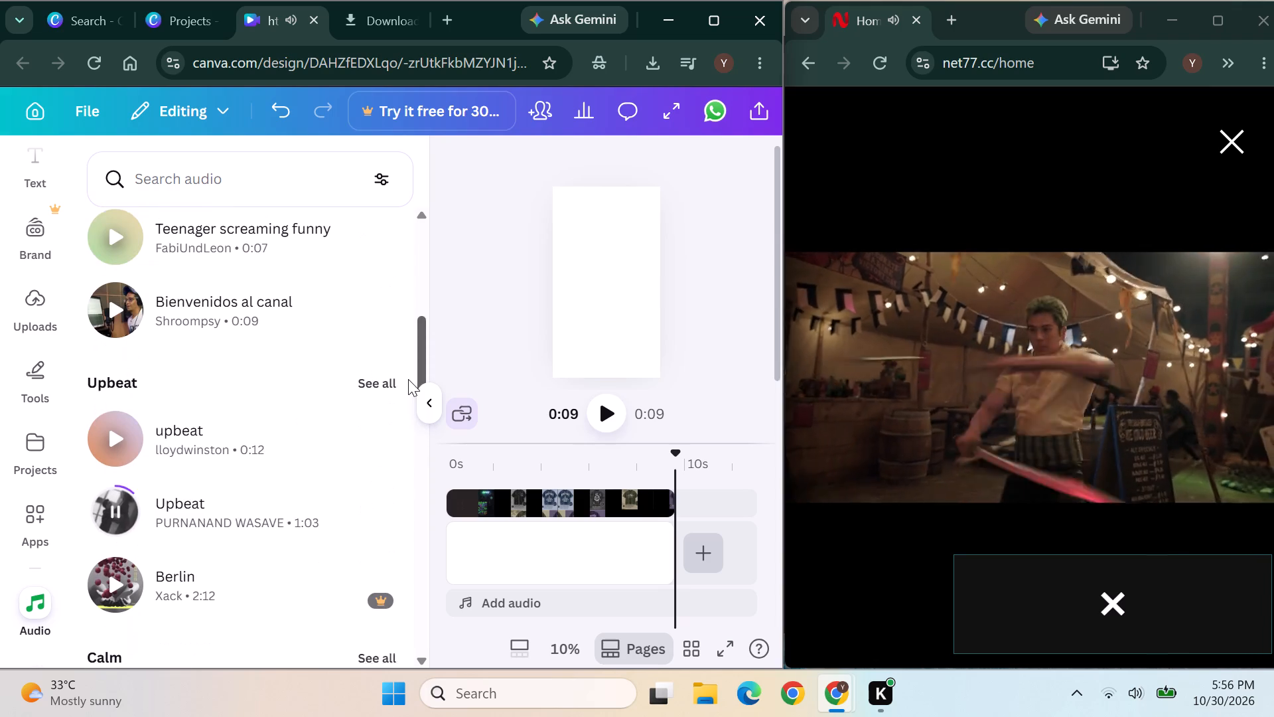
left_click_drag(408, 379, 412, 444)
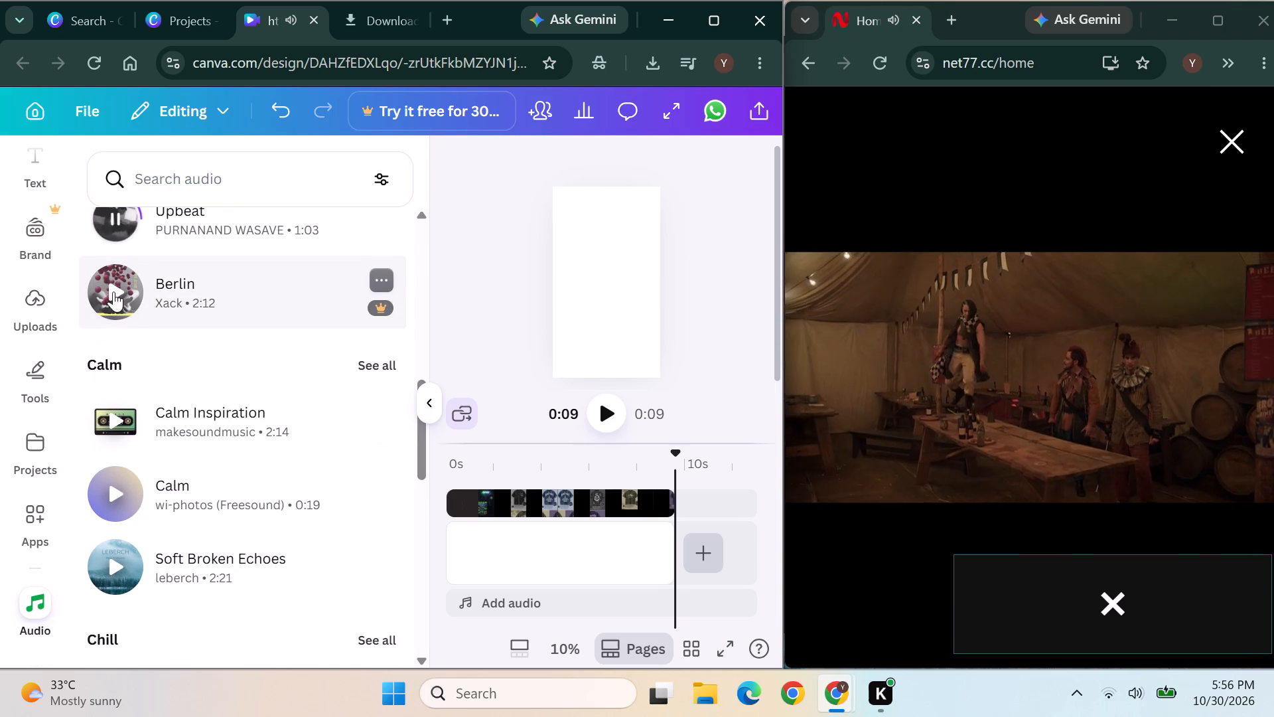
left_click(112, 290)
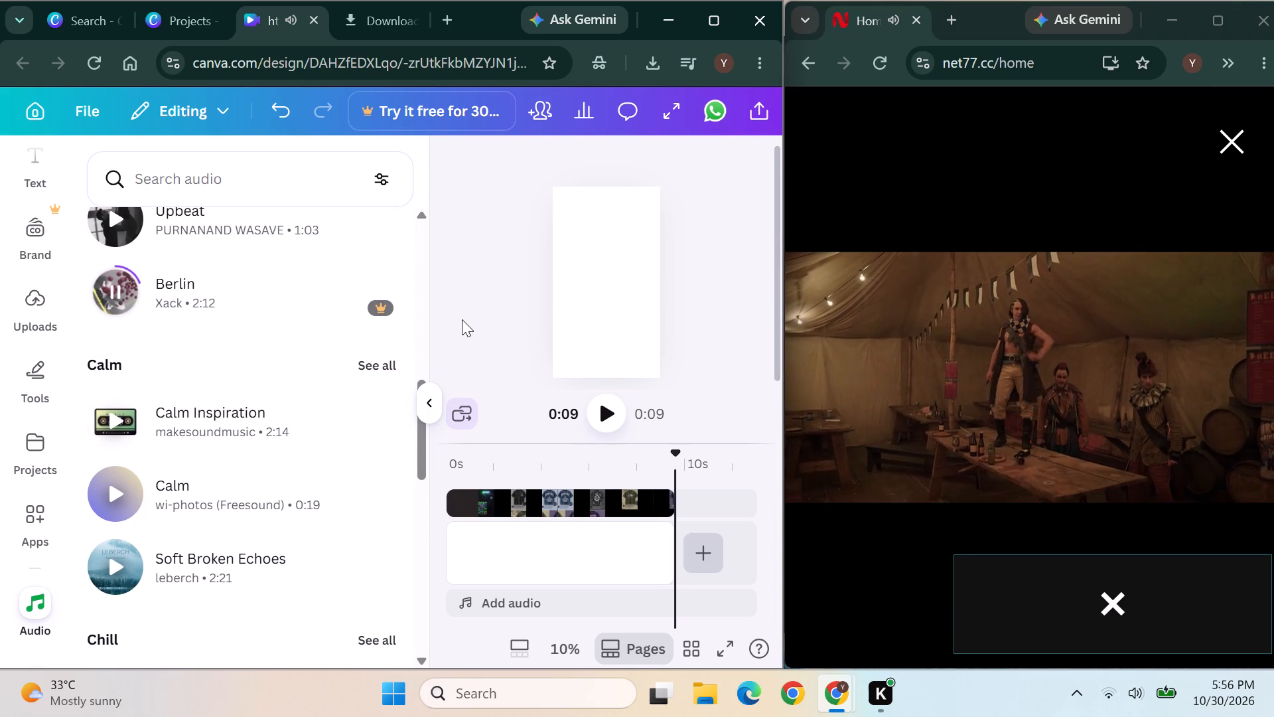
left_click(462, 319)
left_click(115, 291)
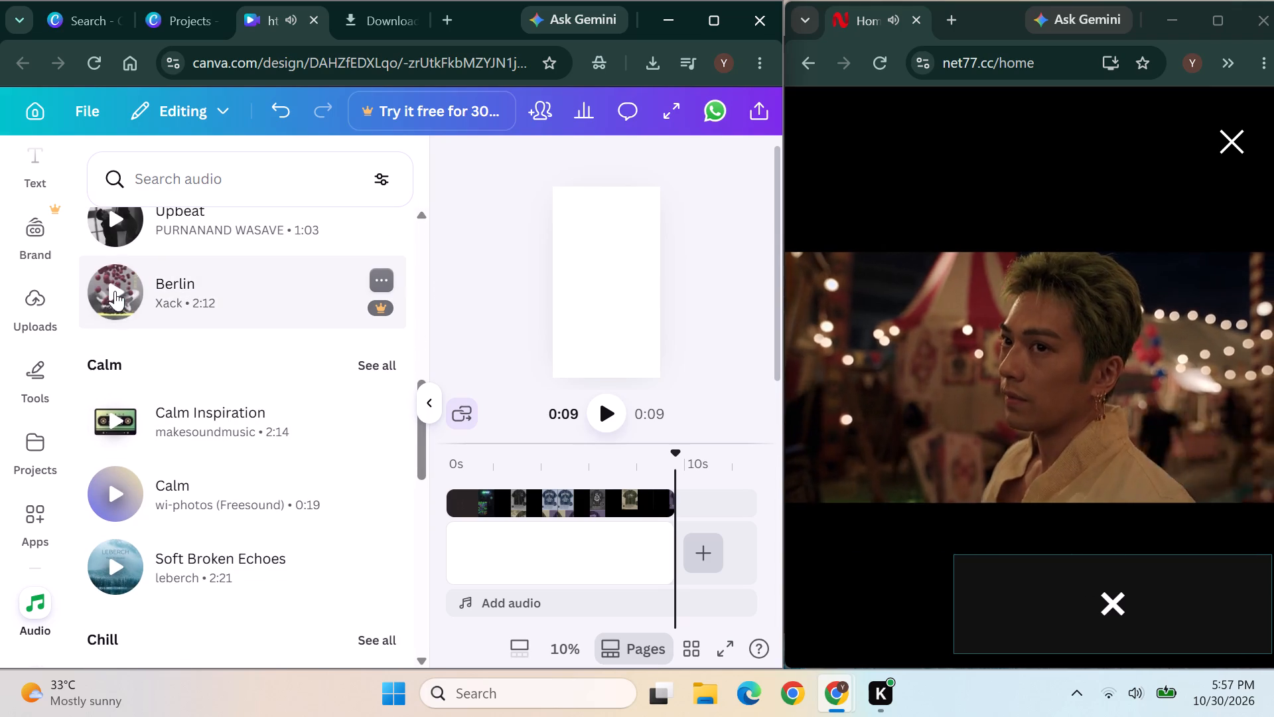
left_click_drag(514, 296, 434, 405)
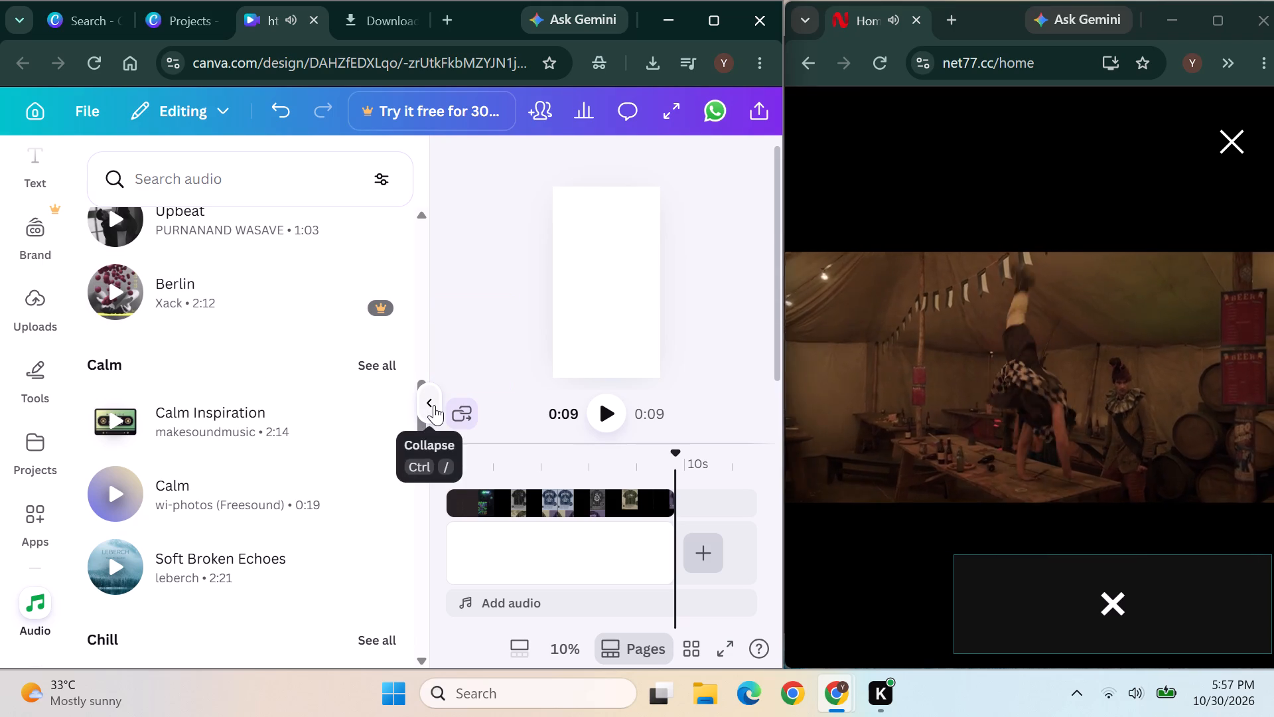
left_click(434, 405)
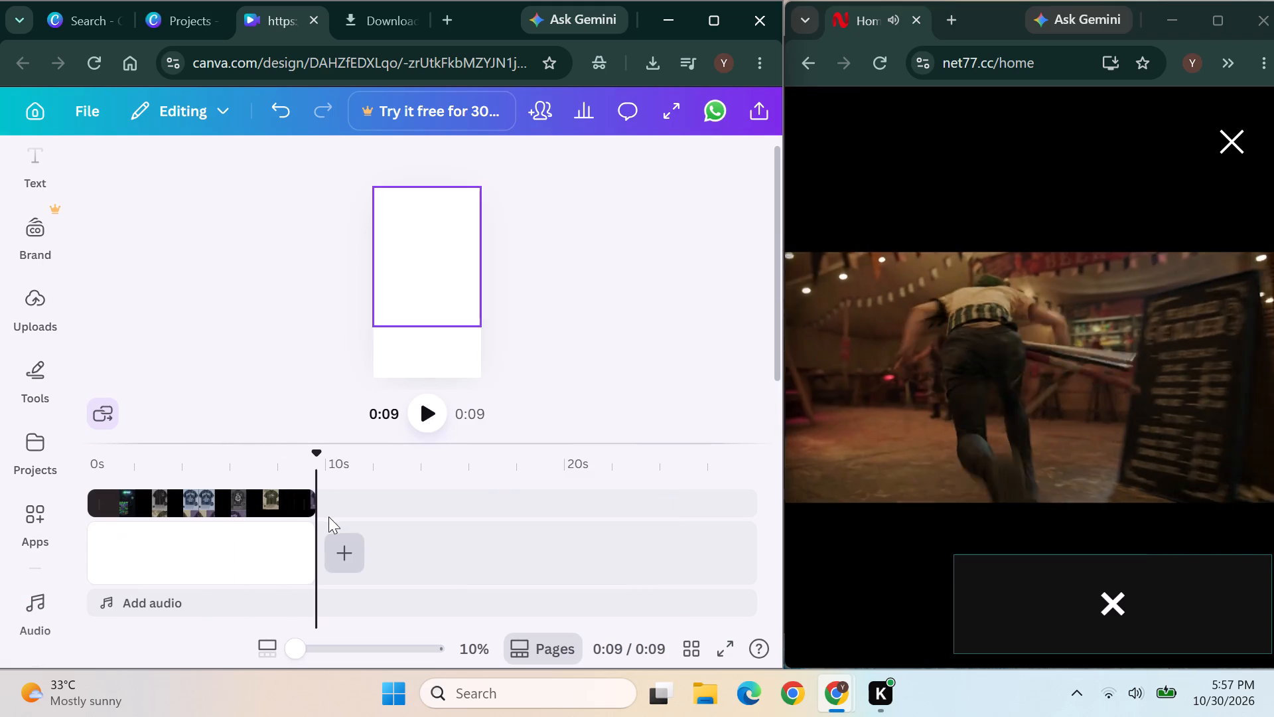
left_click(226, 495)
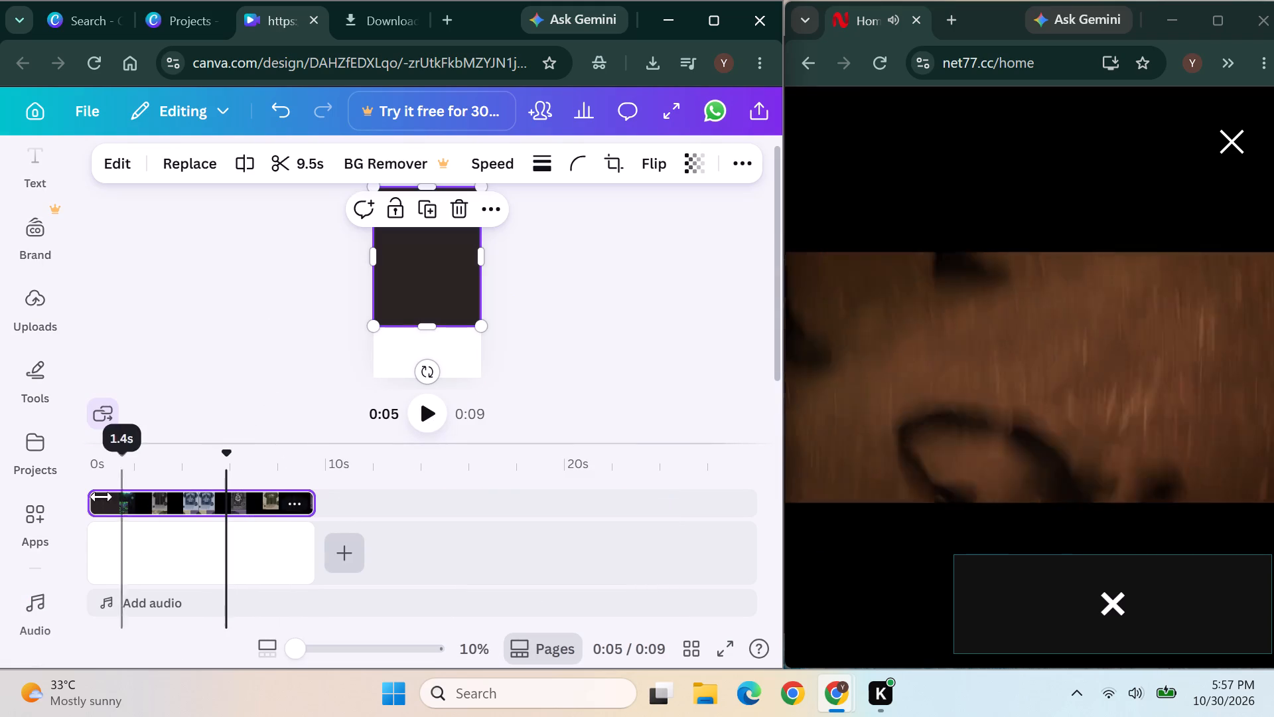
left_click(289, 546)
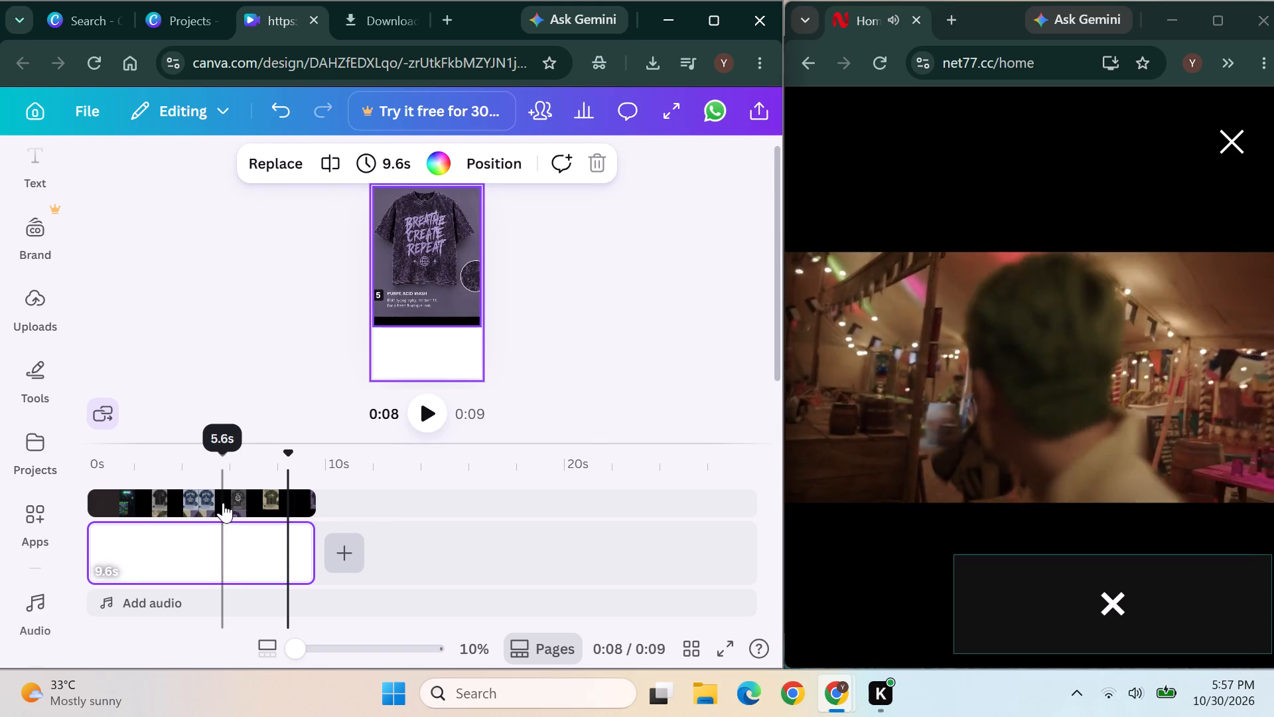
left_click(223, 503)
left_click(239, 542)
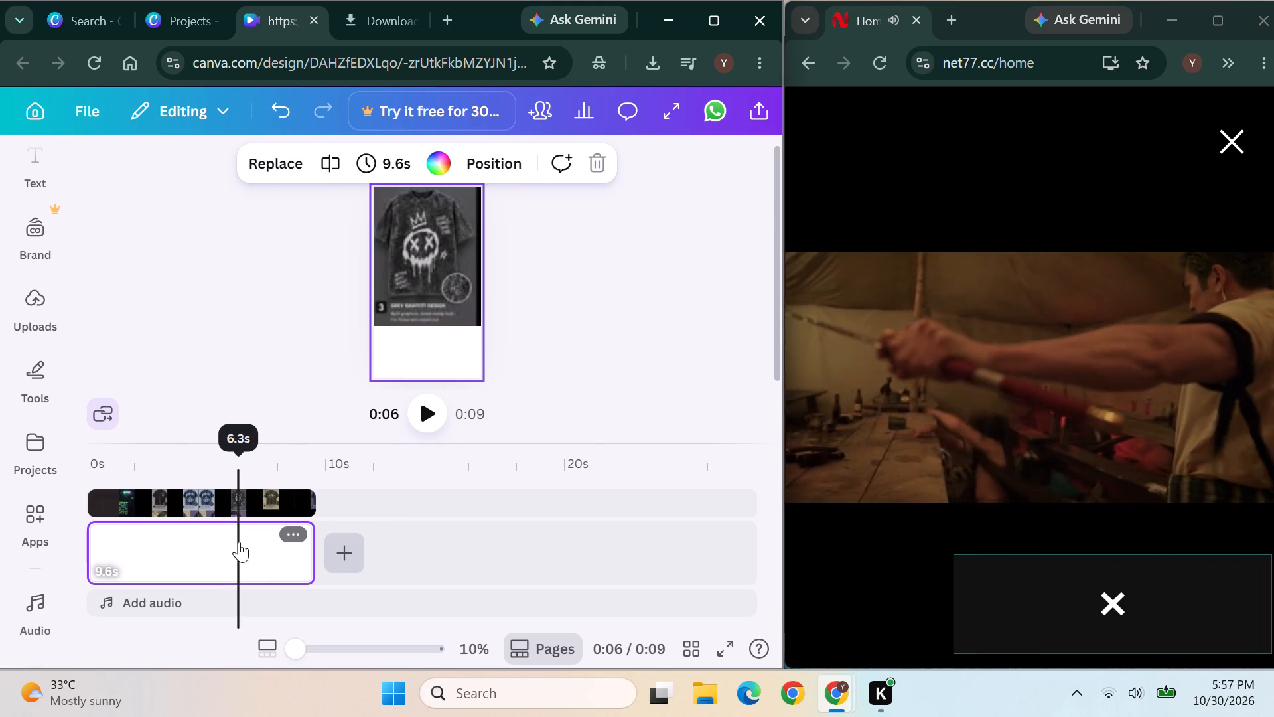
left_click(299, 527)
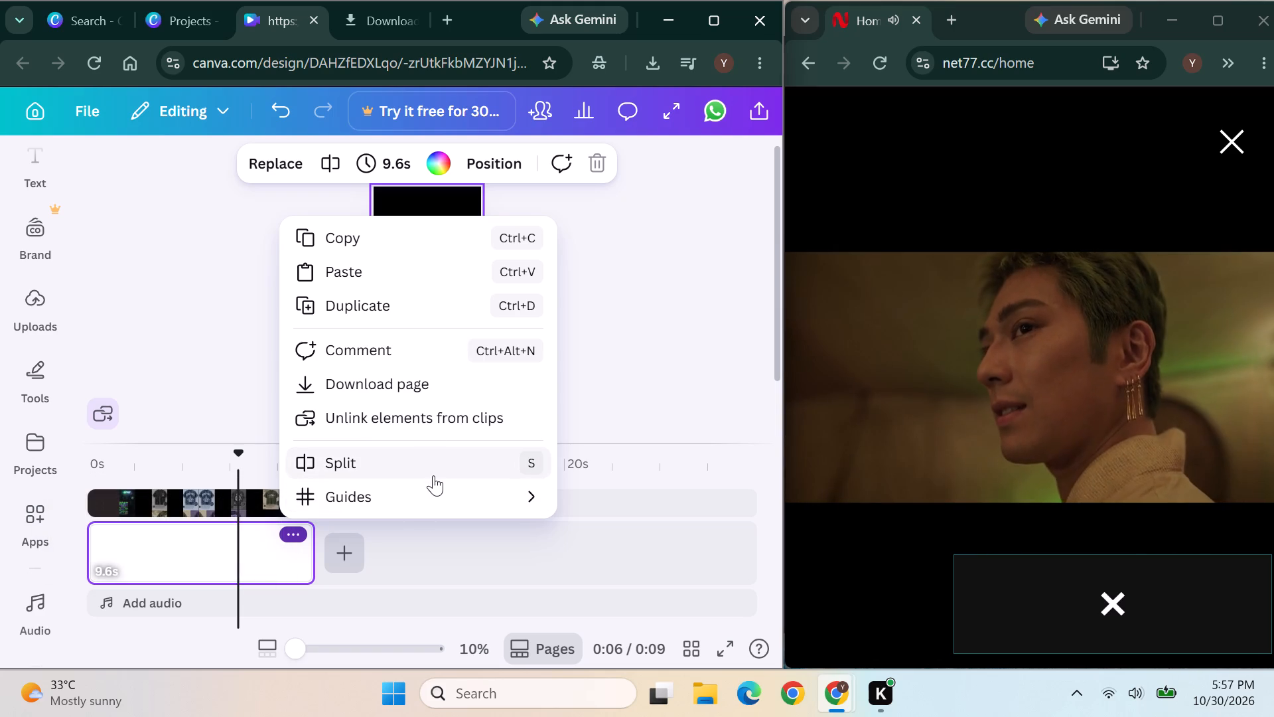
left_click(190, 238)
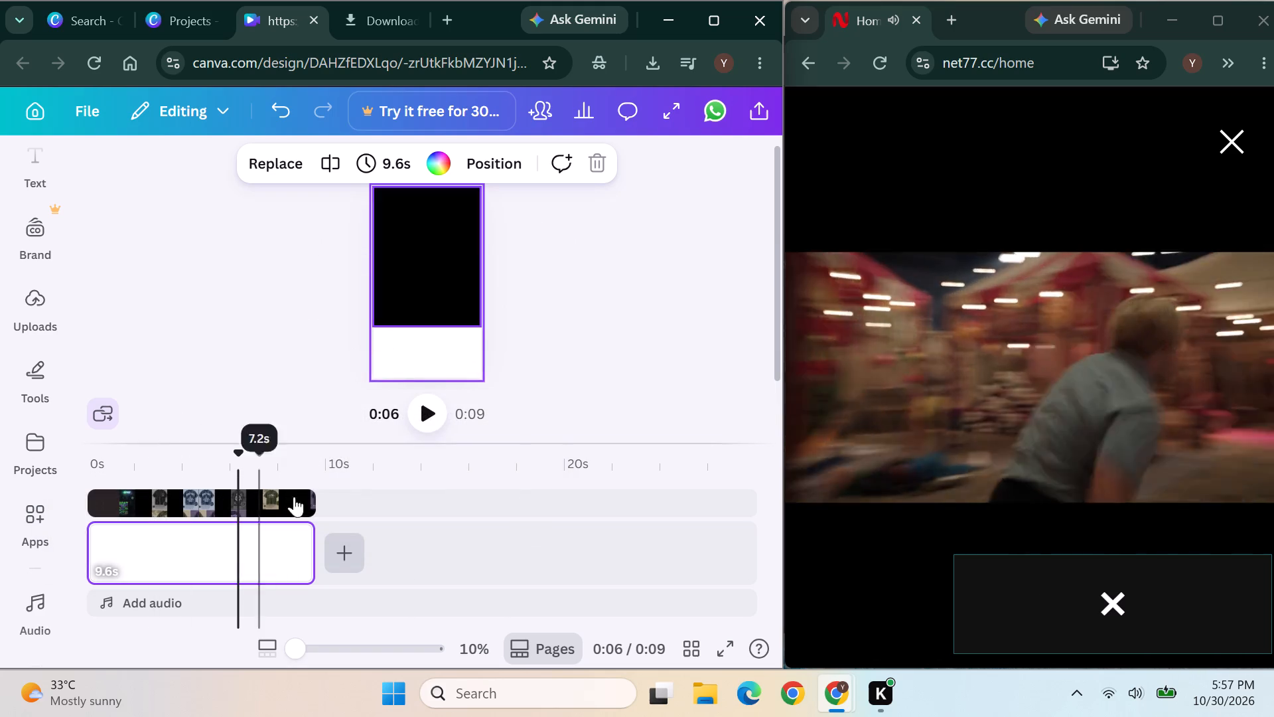
Stretch the T-shirt video downward to cover the full page height and play it back.
left_click(458, 260)
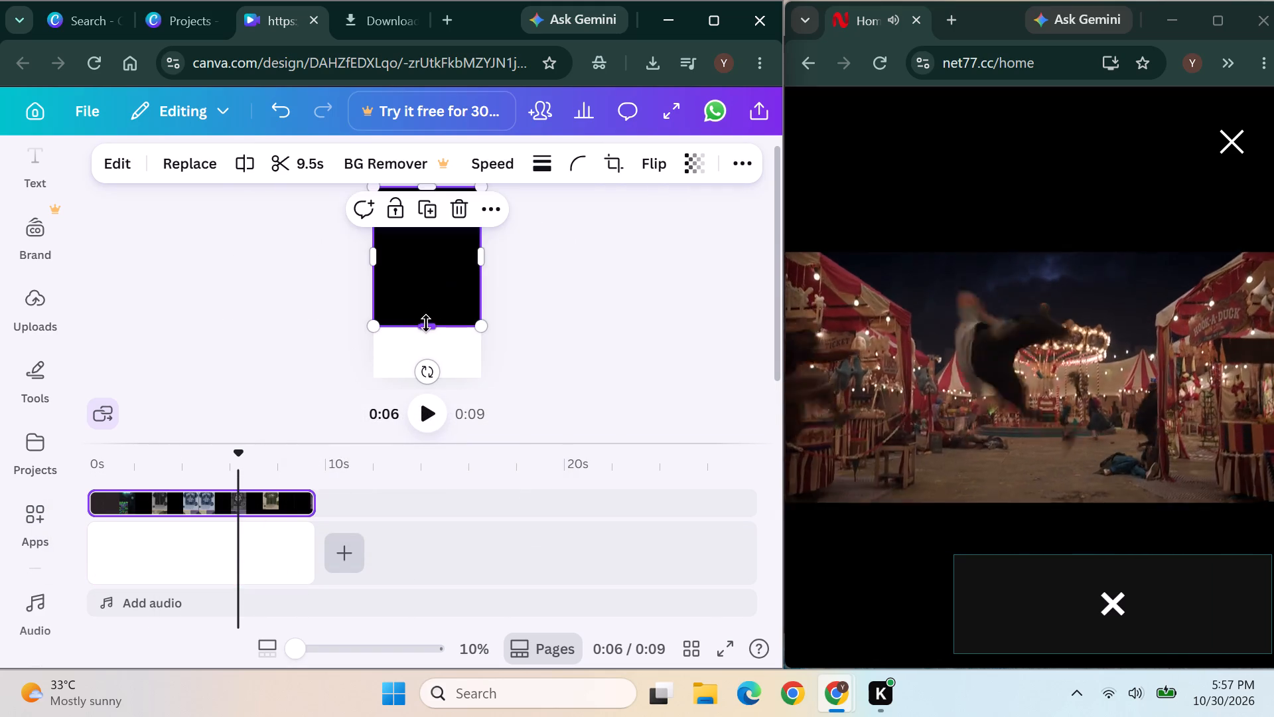
left_click_drag(425, 323, 427, 359)
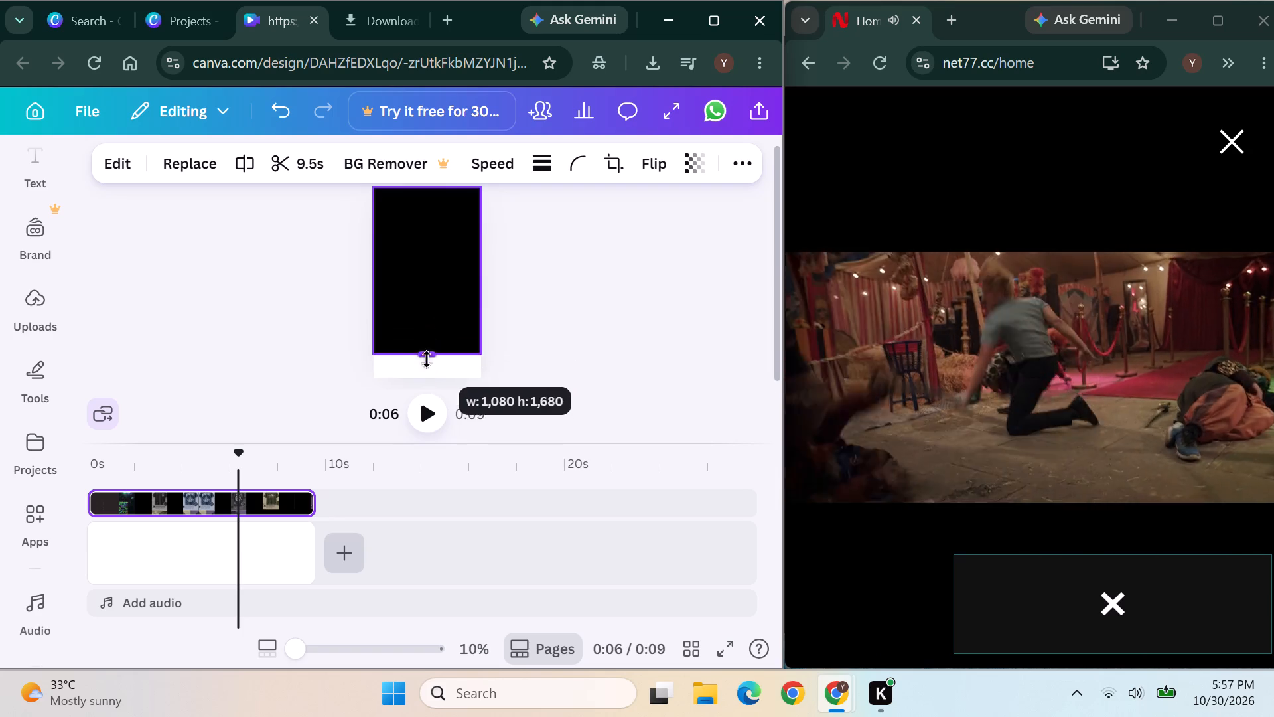
left_click_drag(427, 359, 427, 378)
left_click(428, 420)
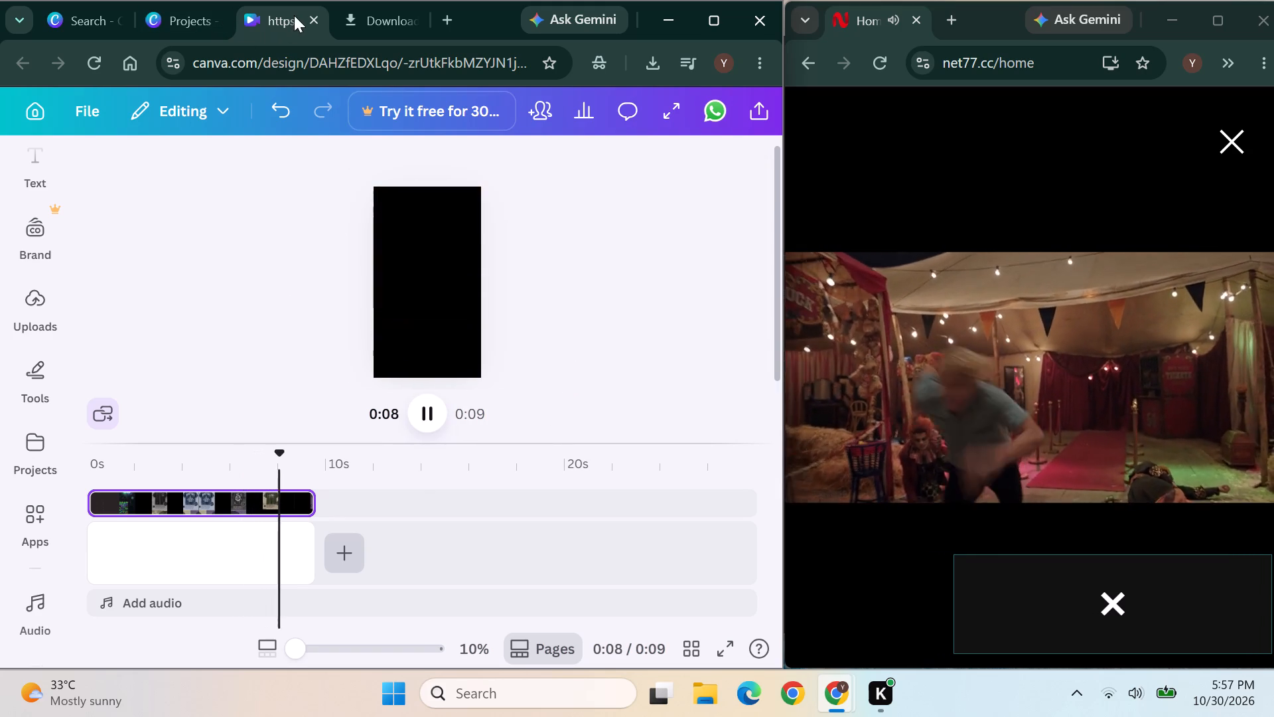
Close the video design and the download history, and dismiss the design creation window on the projects page.
left_click(311, 15)
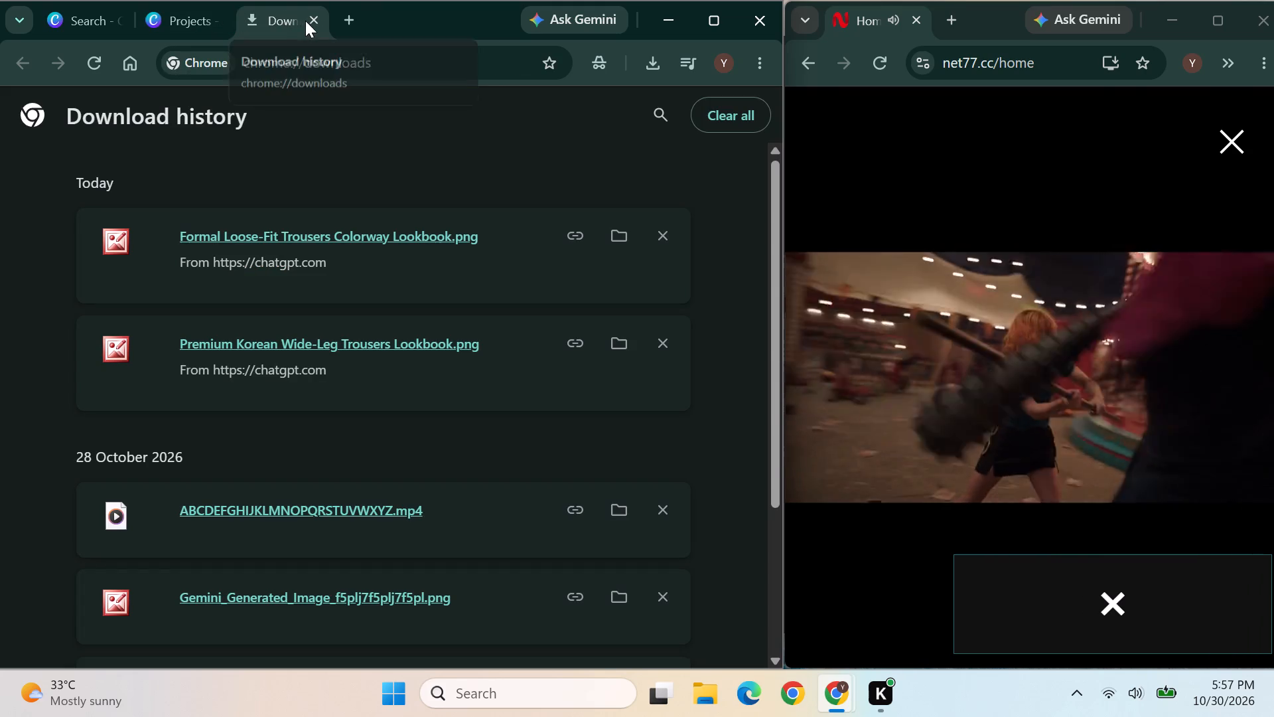
left_click(308, 21)
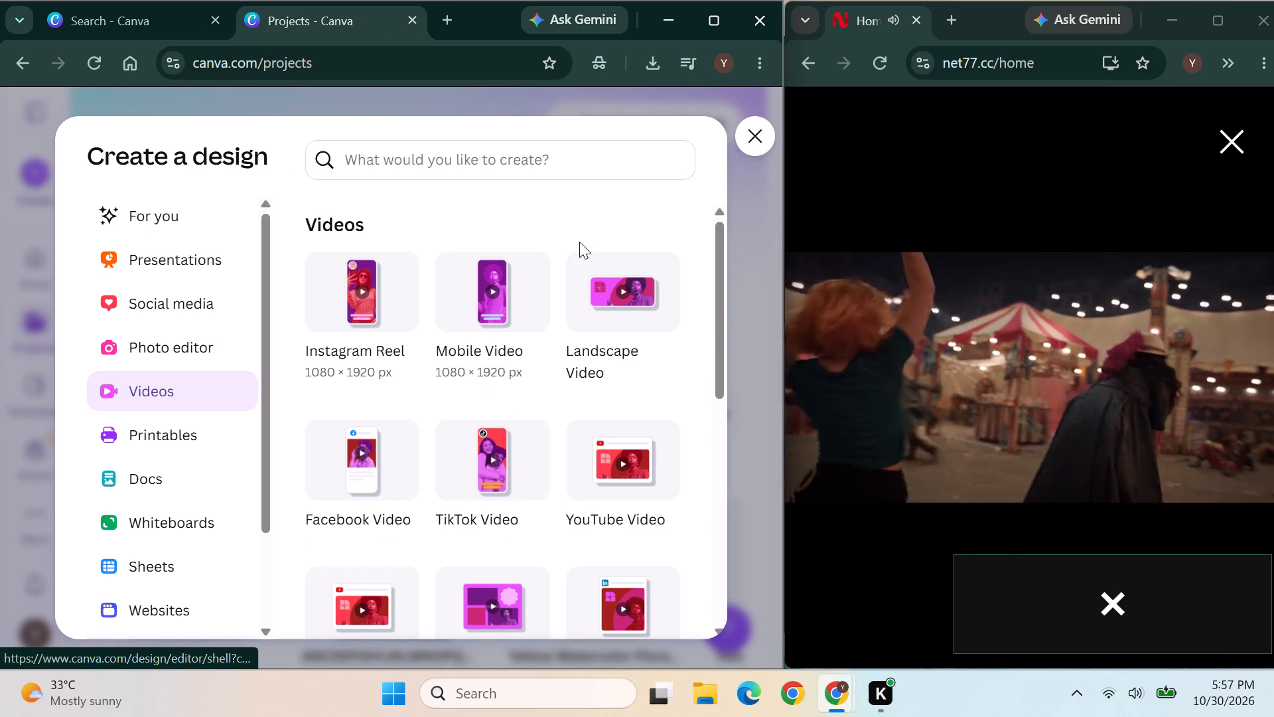
left_click(748, 136)
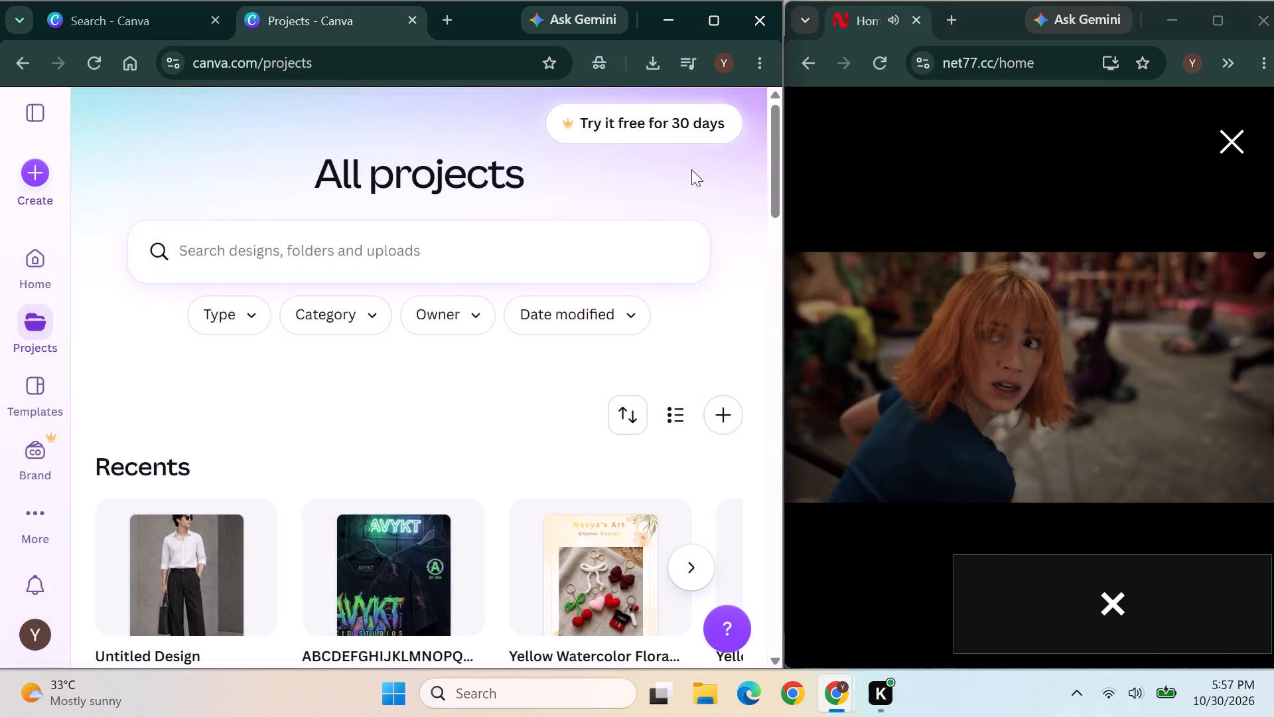
Create a blank Instagram Post (4:5) design from the templates page and collapse its templates list.
left_click(38, 179)
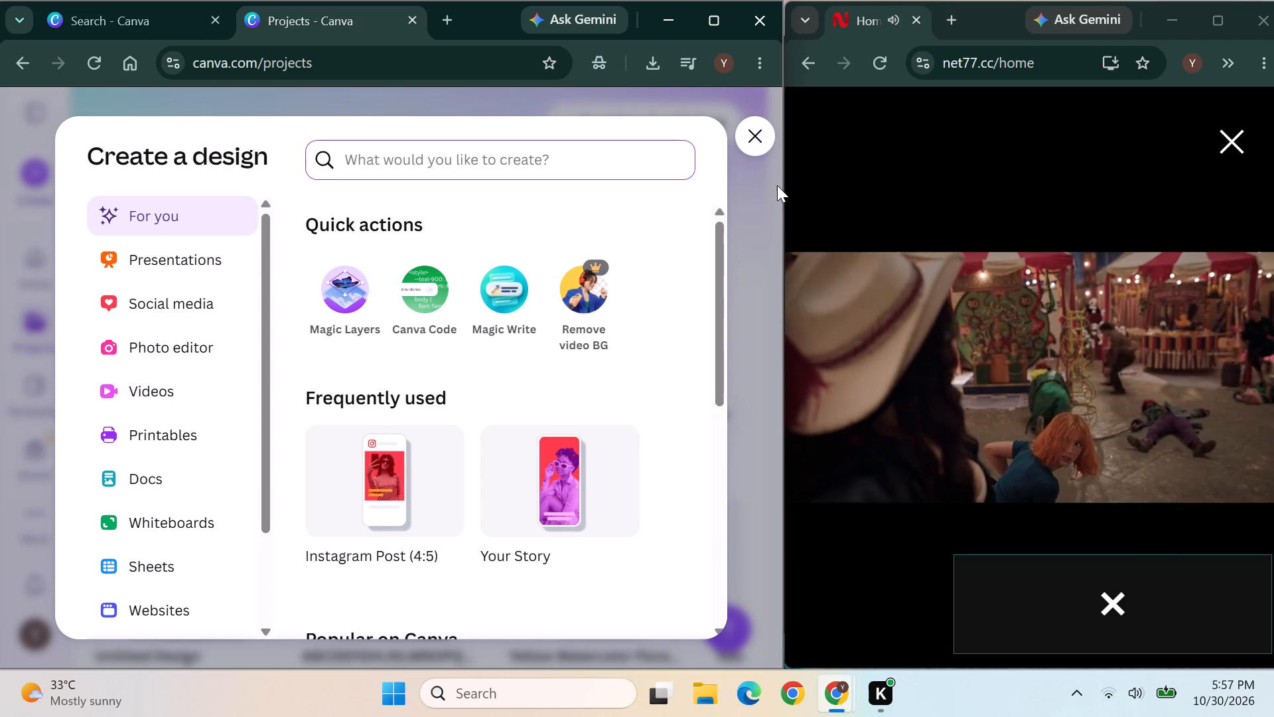
left_click(747, 133)
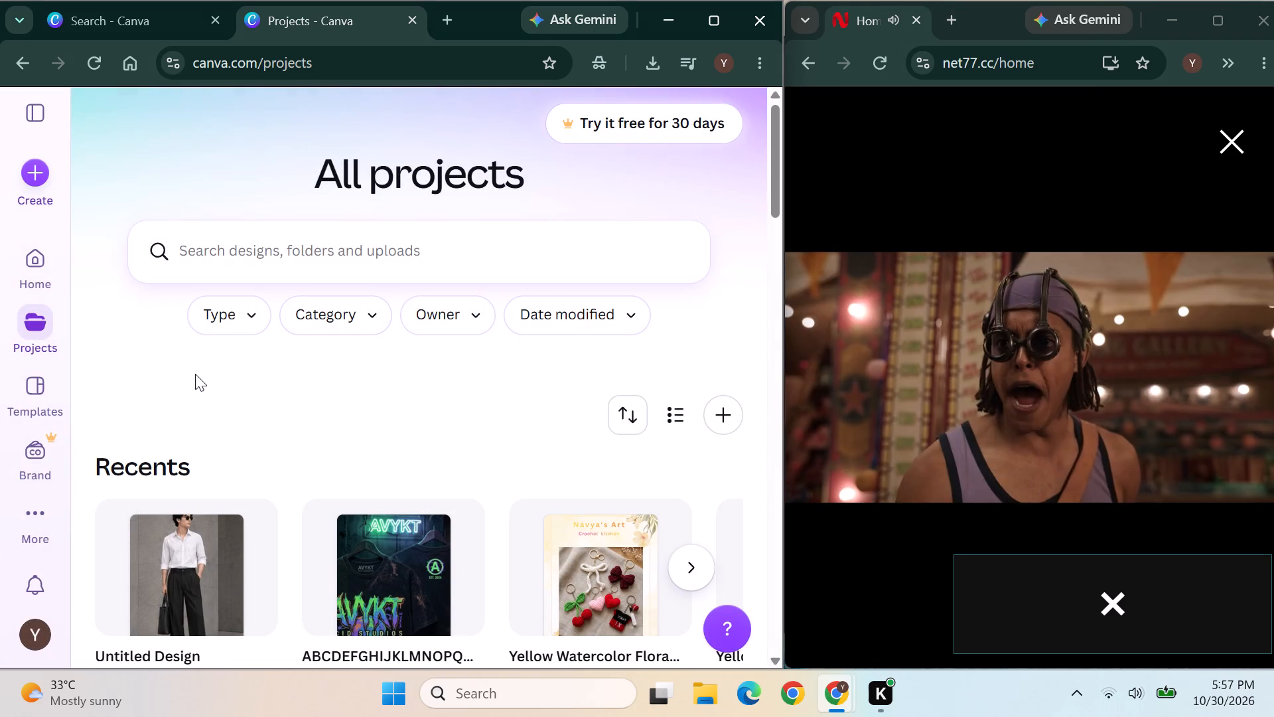
left_click(29, 384)
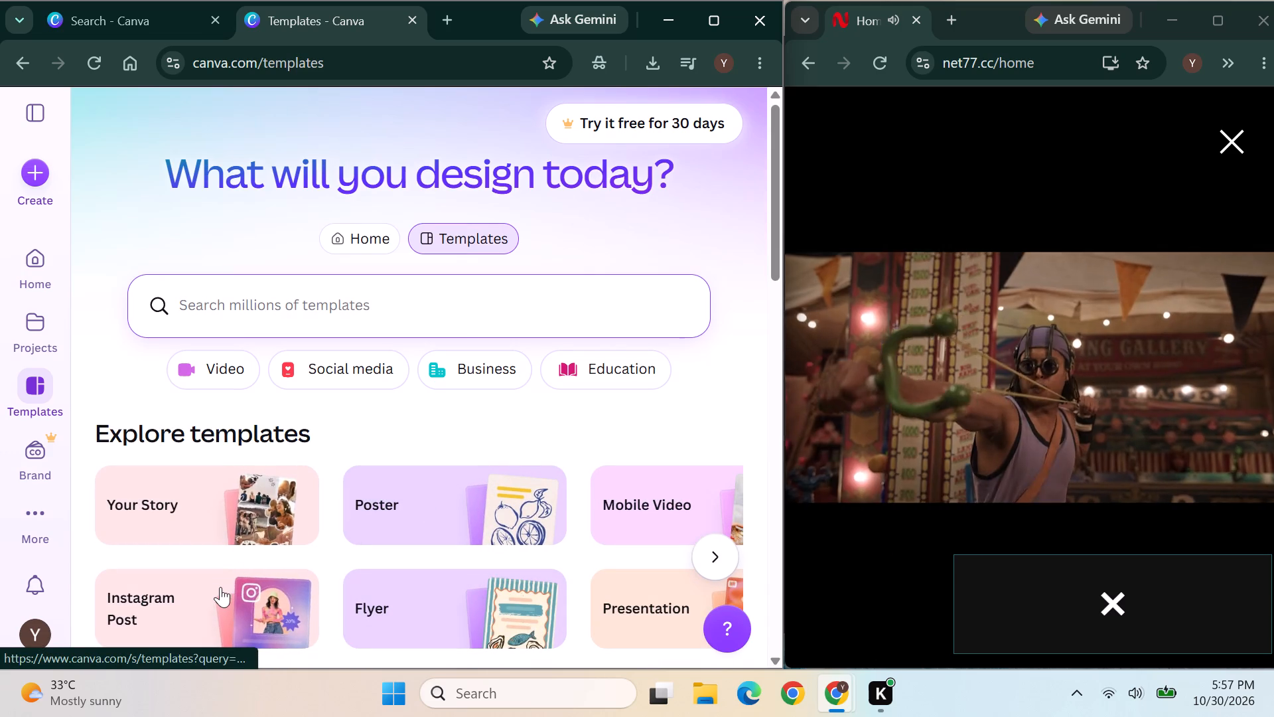
left_click(220, 587)
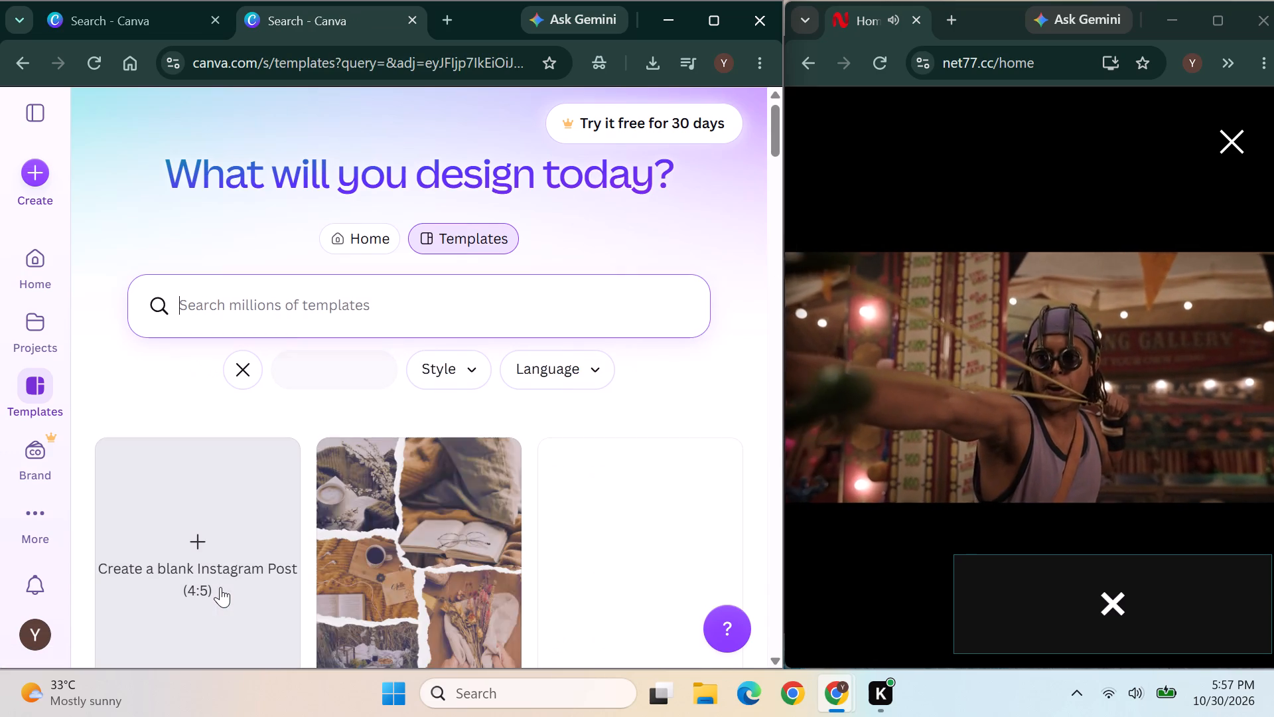
left_click(220, 587)
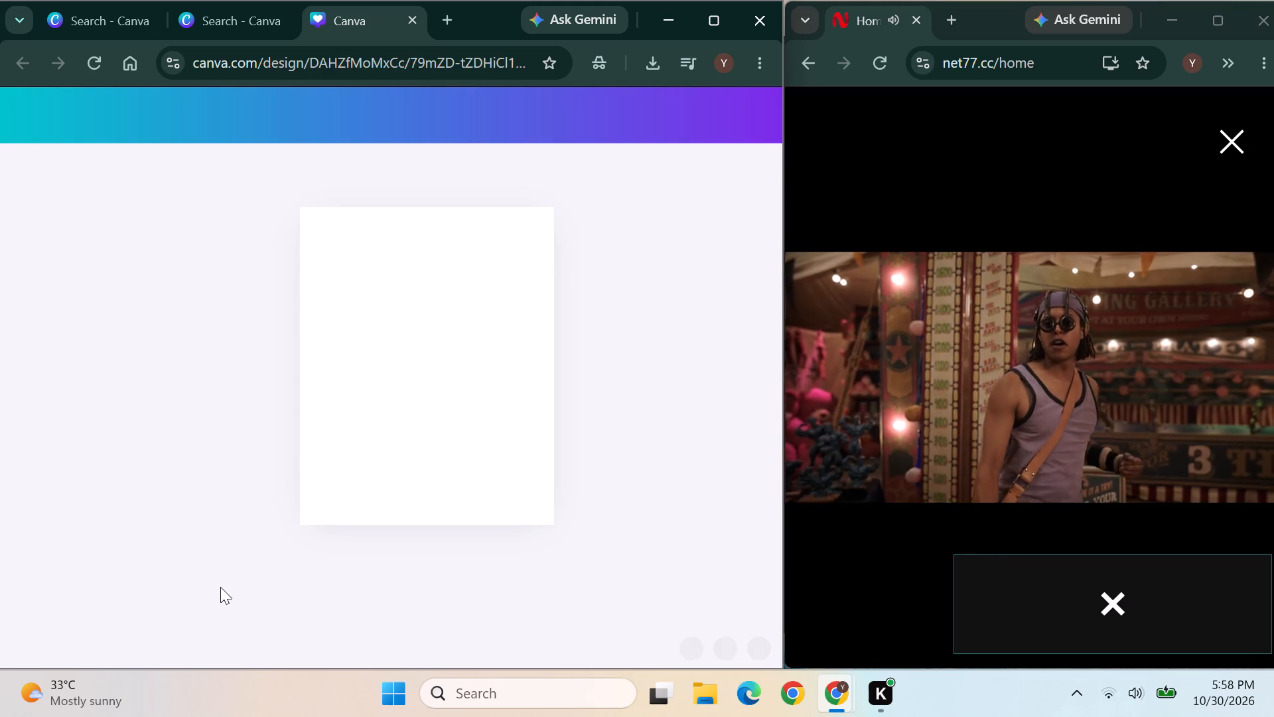
left_click(380, 595)
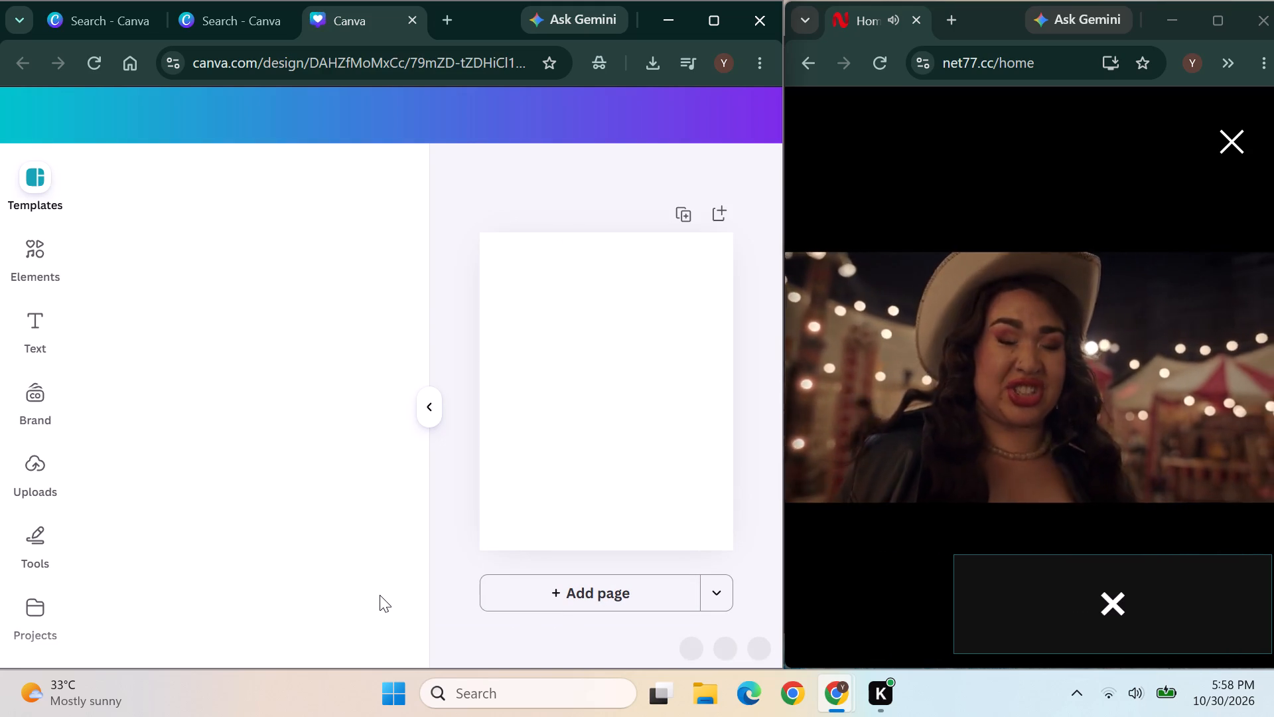
left_click(429, 396)
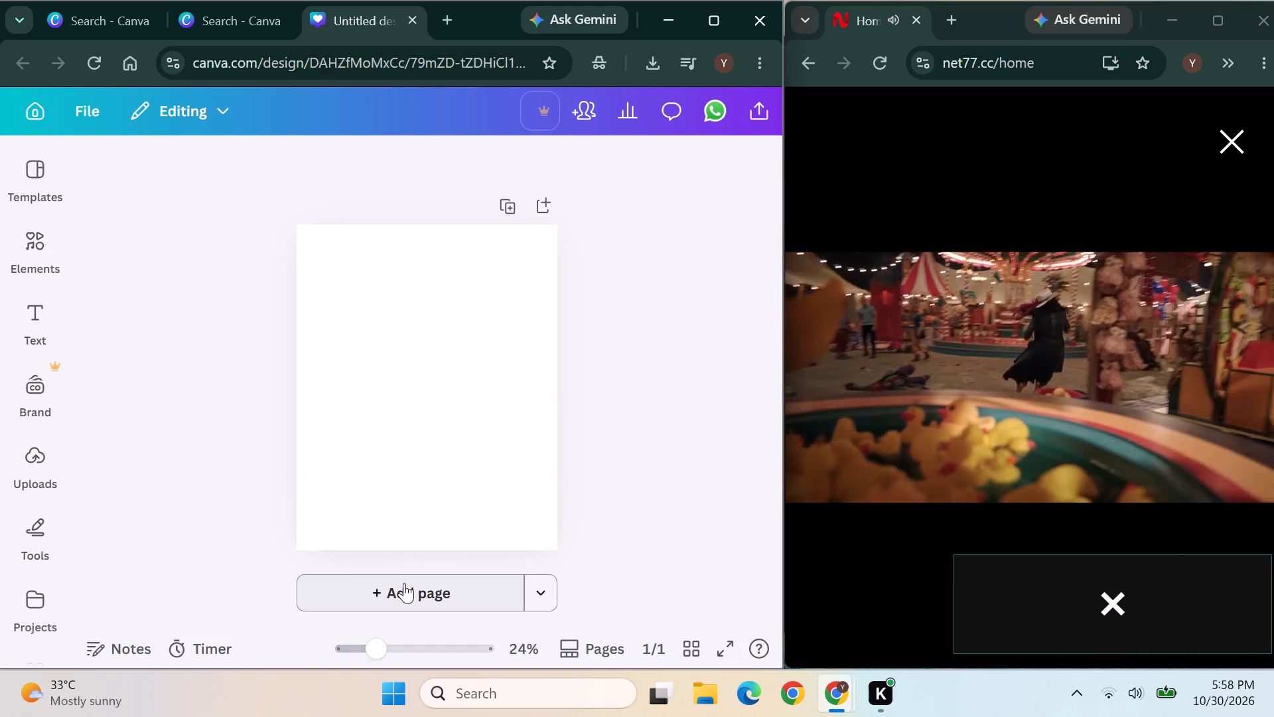
left_click(415, 489)
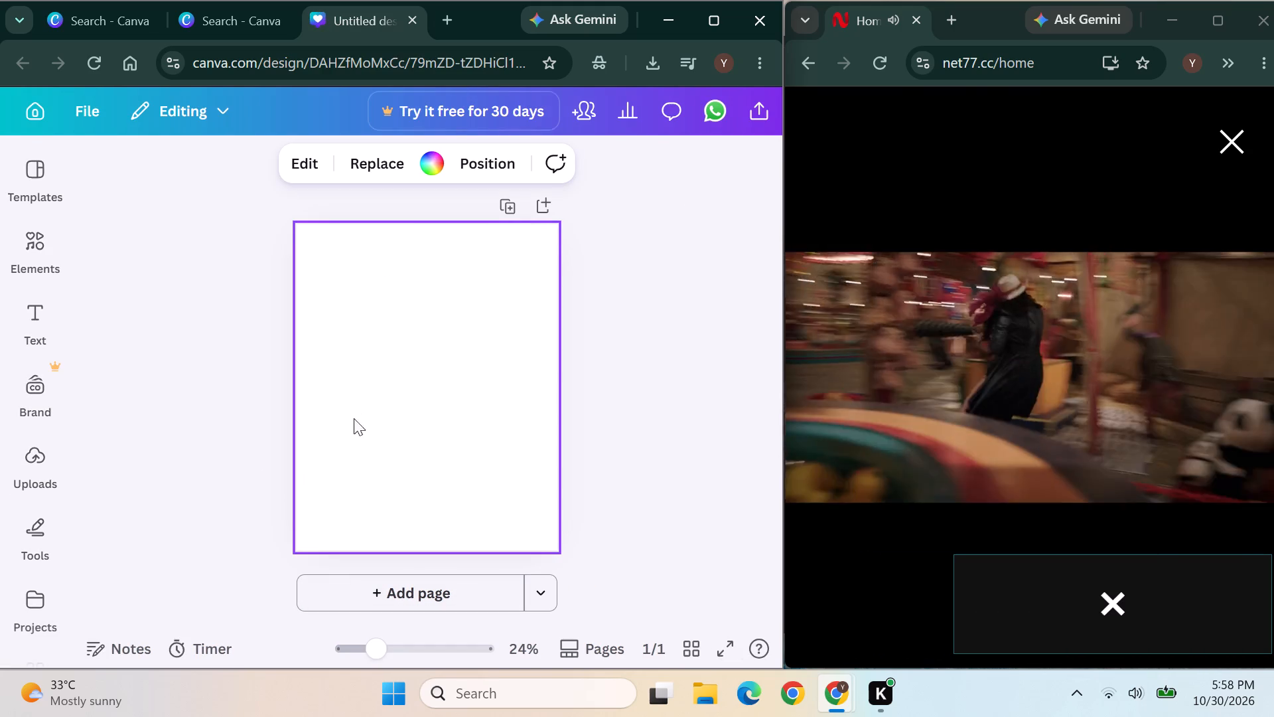
Place the downloaded Formal Loose-Fit Trousers Colorway Lookbook image in the centre of the blank page.
left_click(646, 65)
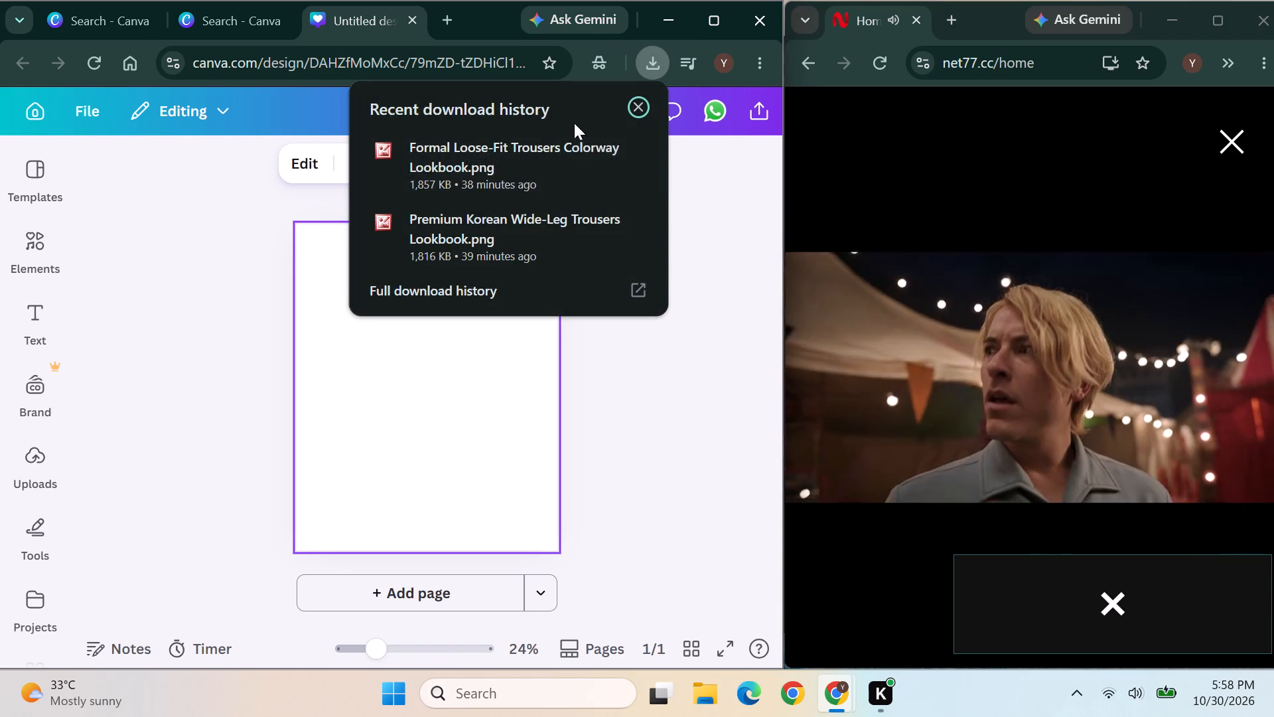
left_click_drag(473, 190, 422, 390)
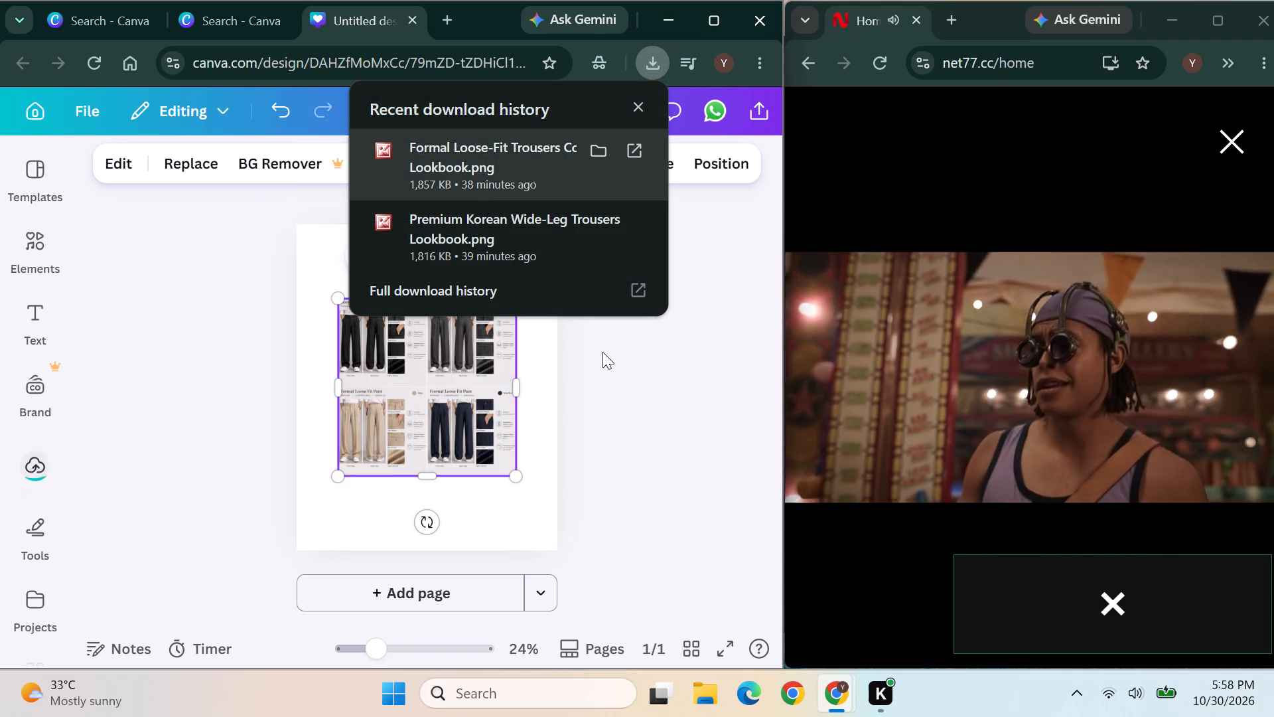
left_click(606, 352)
left_click(427, 388)
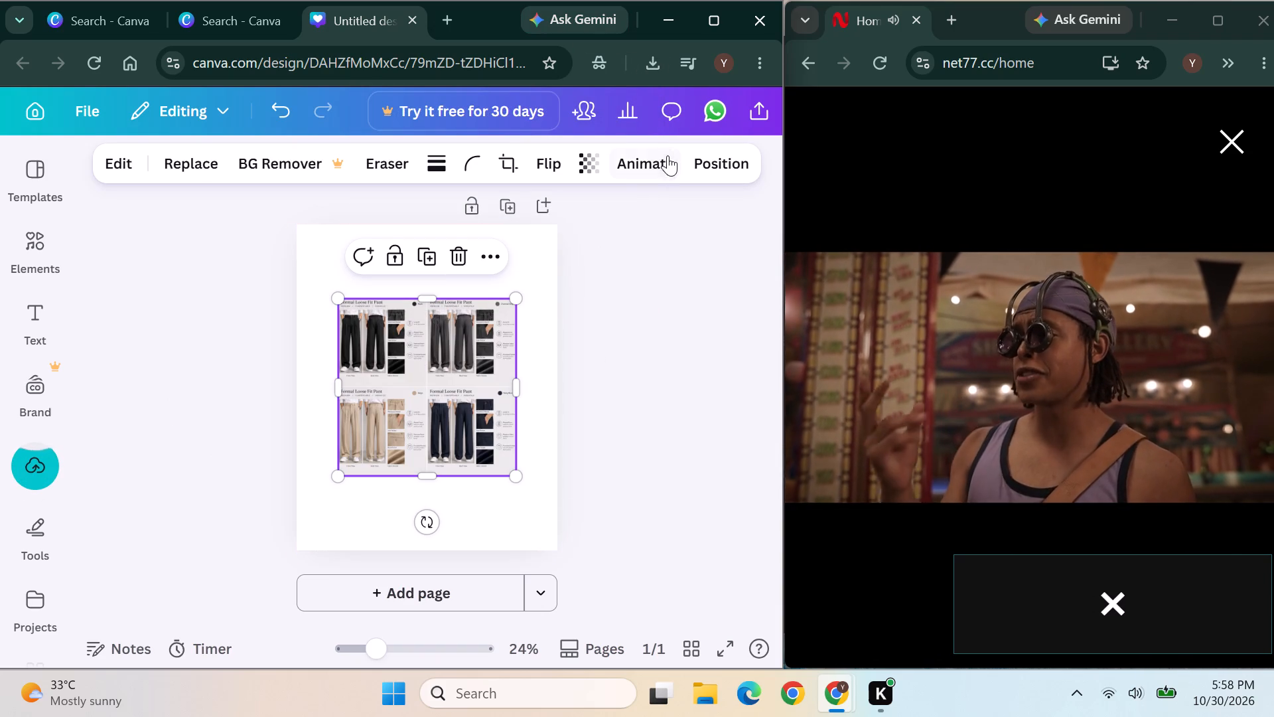
Try the Ripple animation and a Reveal animation on the trousers lookbook image.
left_click(669, 153)
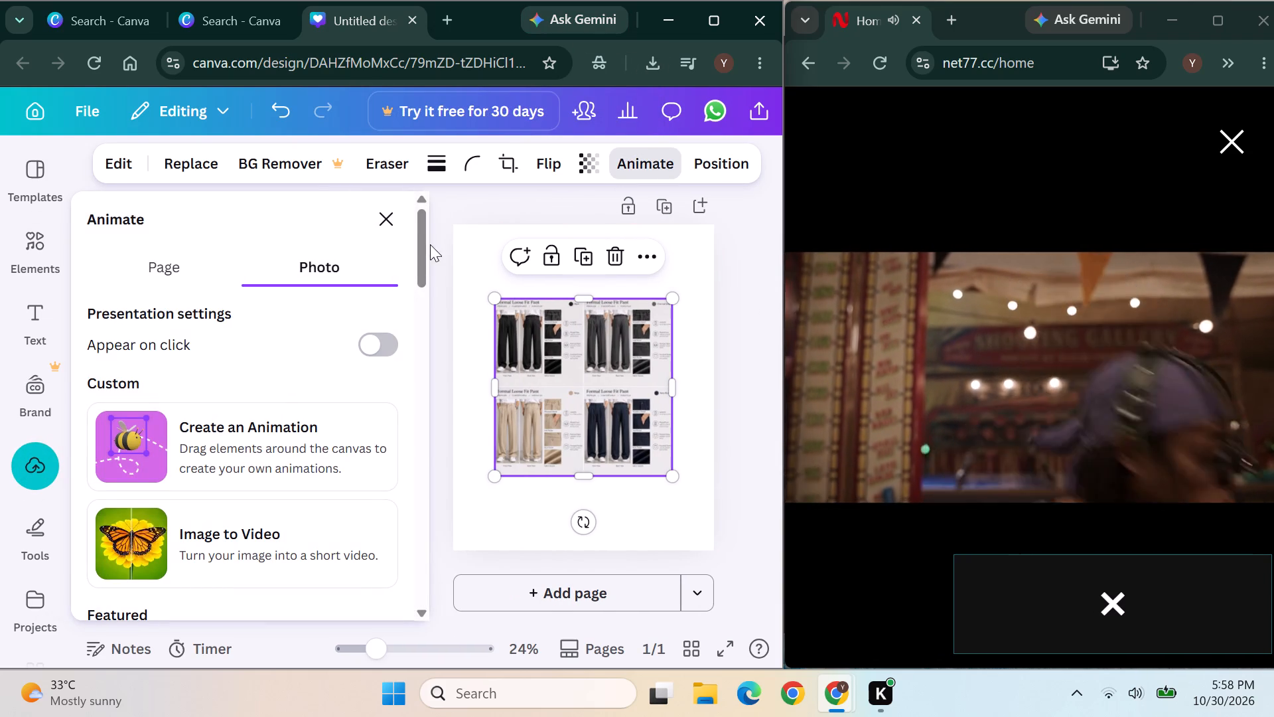
left_click_drag(423, 246, 415, 319)
left_click(269, 431)
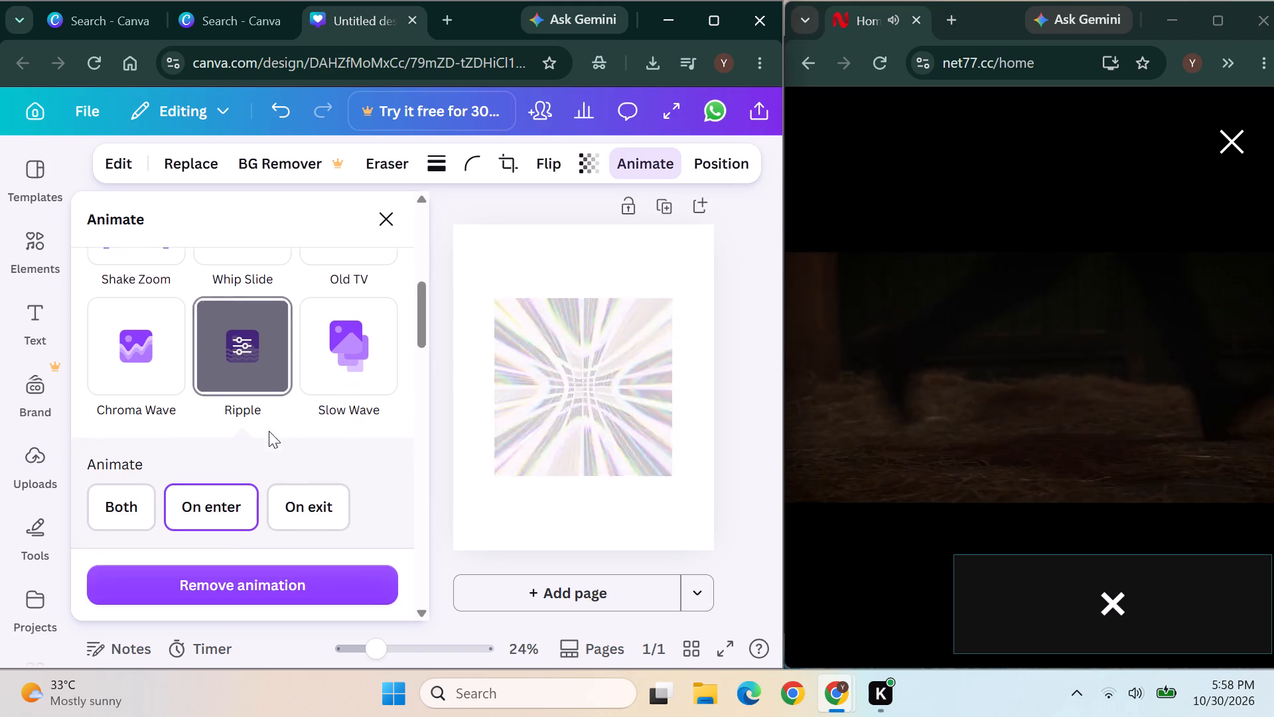
double_click(350, 585)
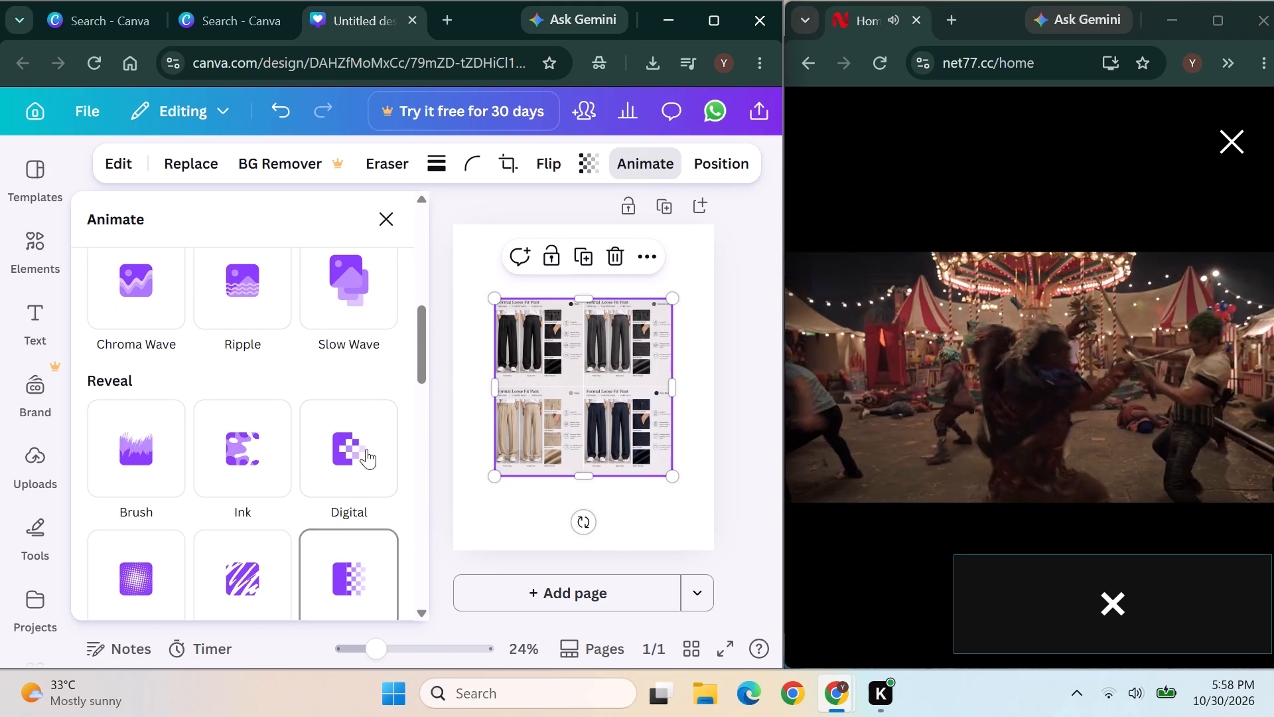
left_click(453, 377)
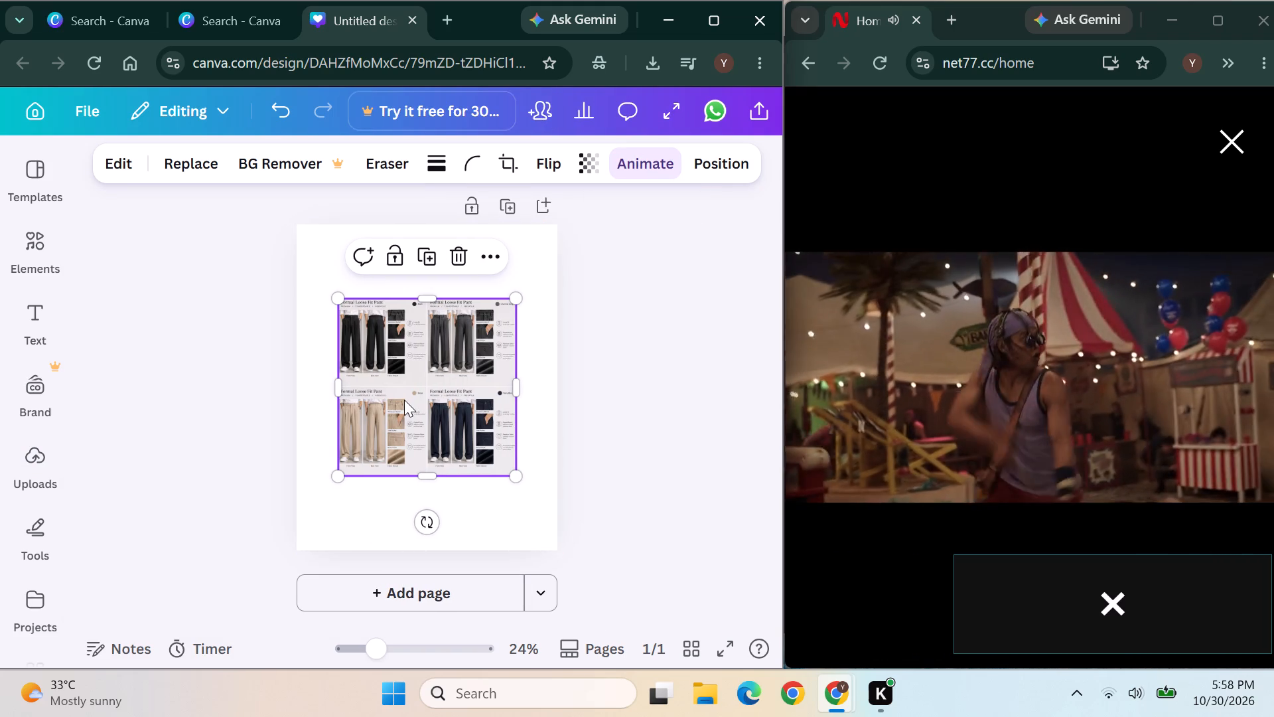
left_click(404, 400)
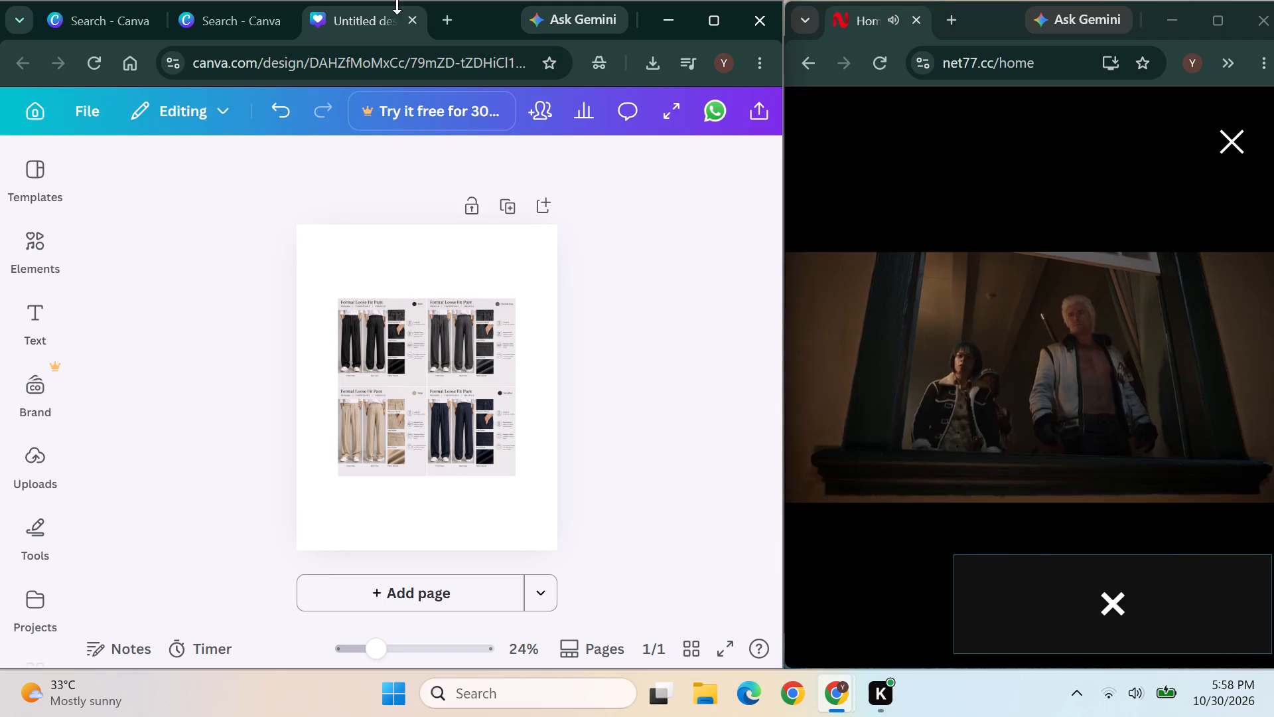
Close the Instagram post design, clear the Instagram Post template filter and create a blank Presentation (16:9).
left_click(415, 13)
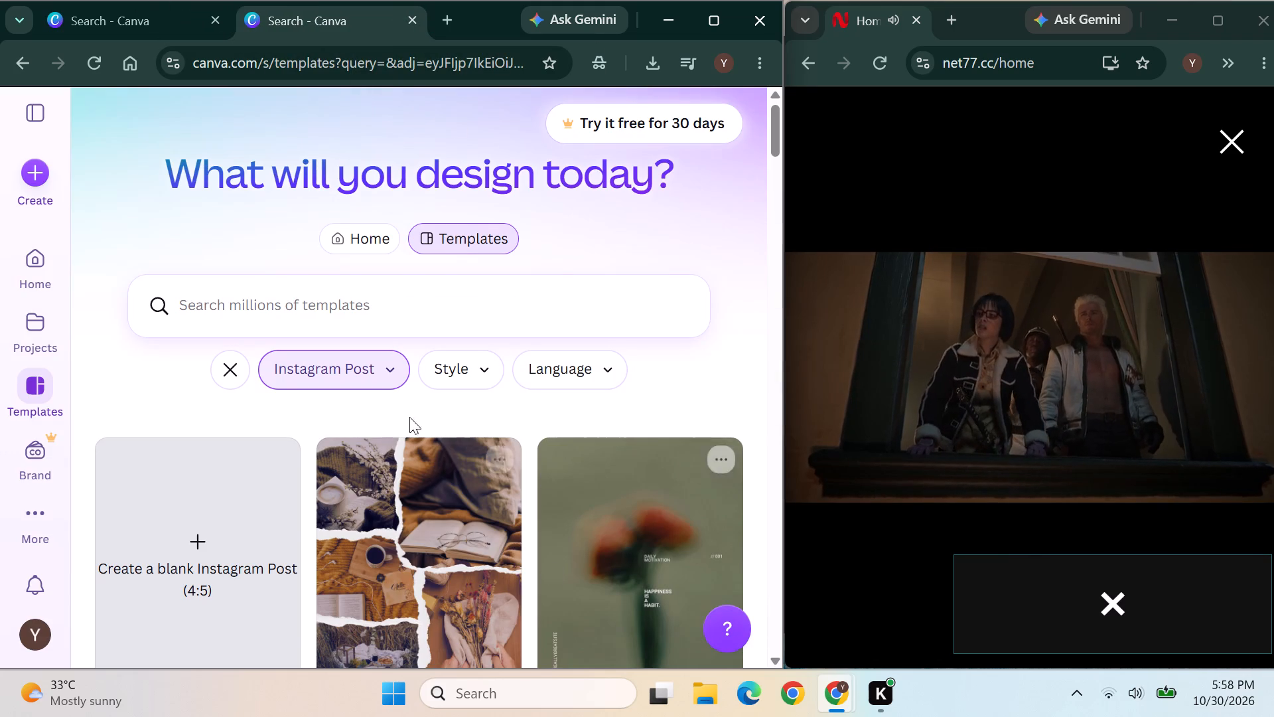
left_click(240, 373)
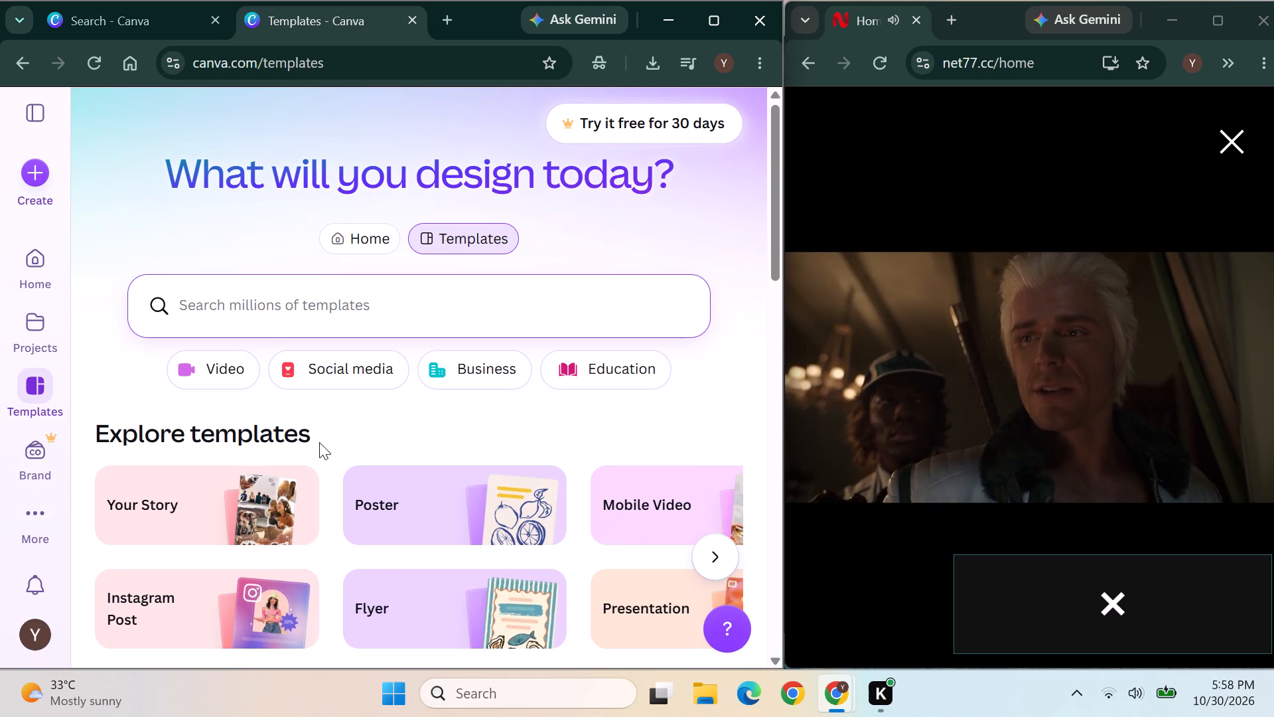
left_click(710, 566)
left_click(271, 604)
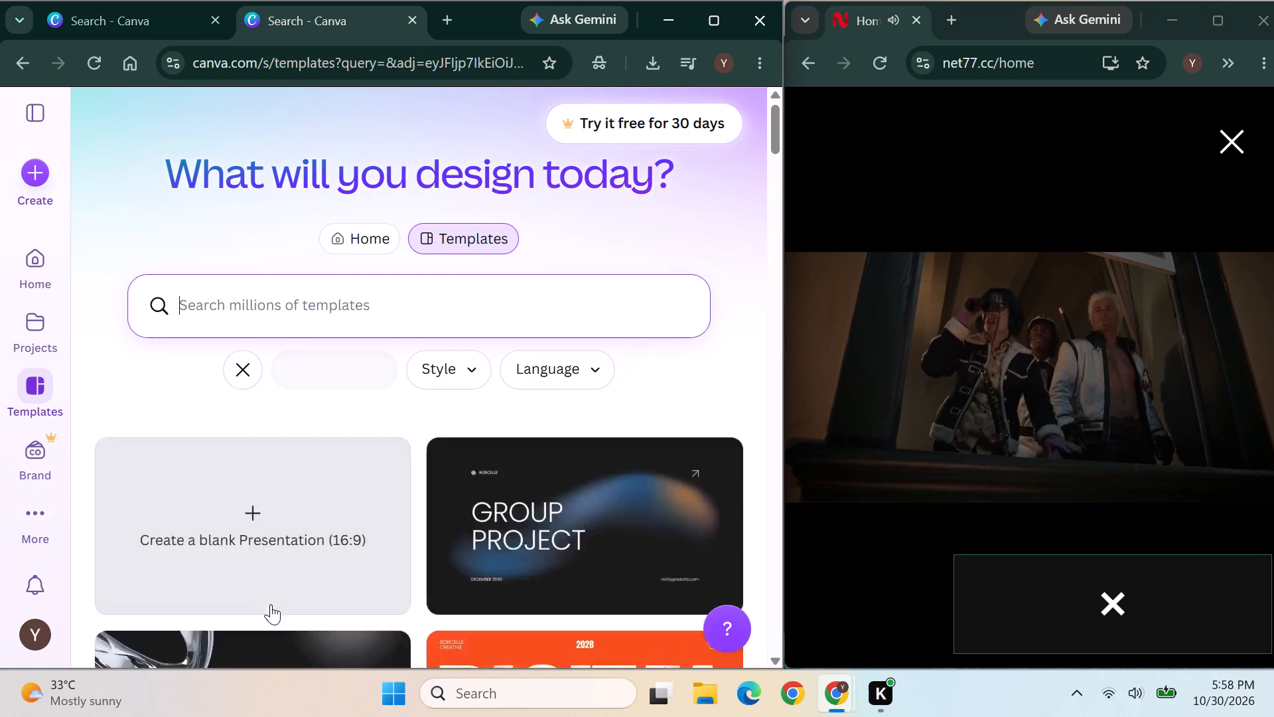
left_click(253, 521)
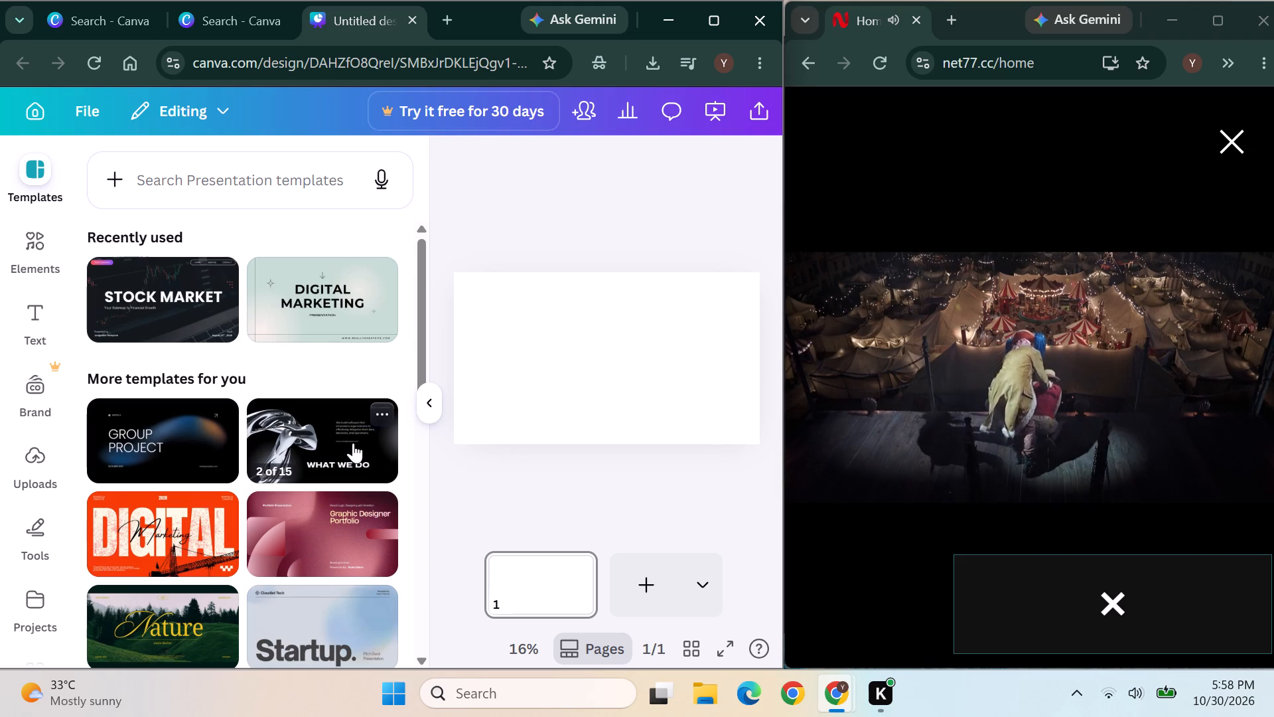
Search the presentation templates for "fashion".
left_click(167, 202)
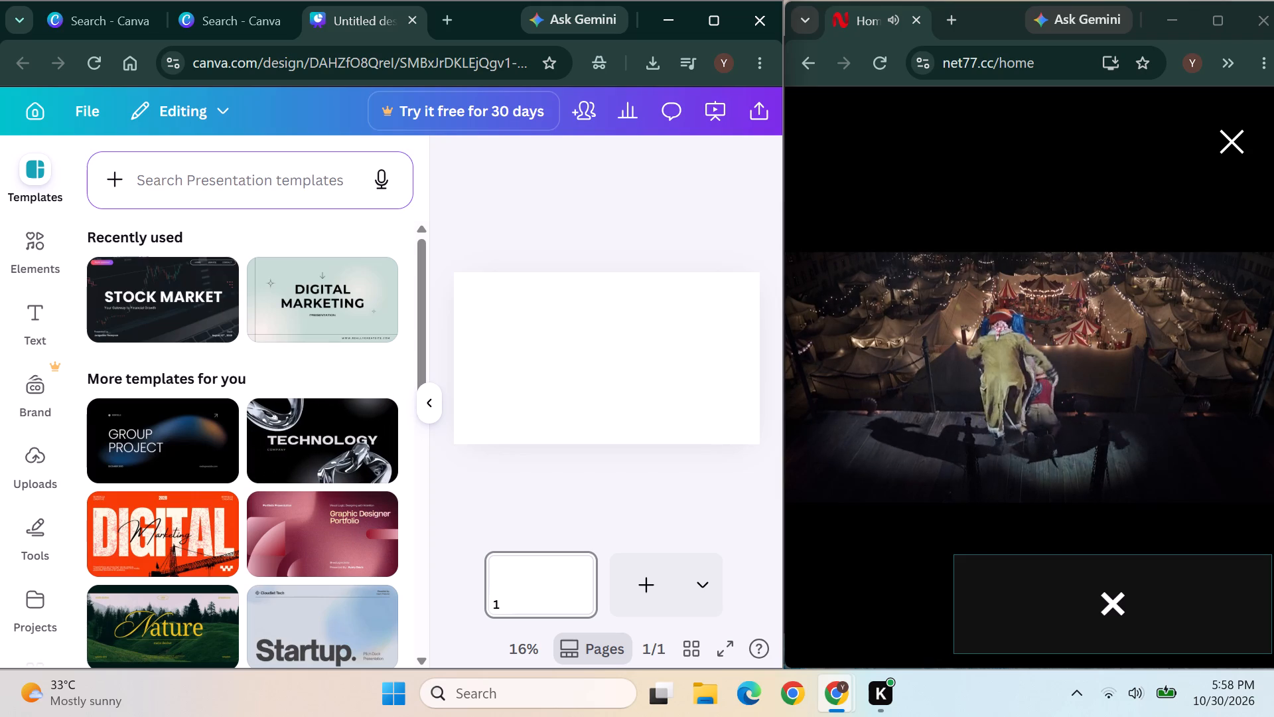
left_click(179, 196)
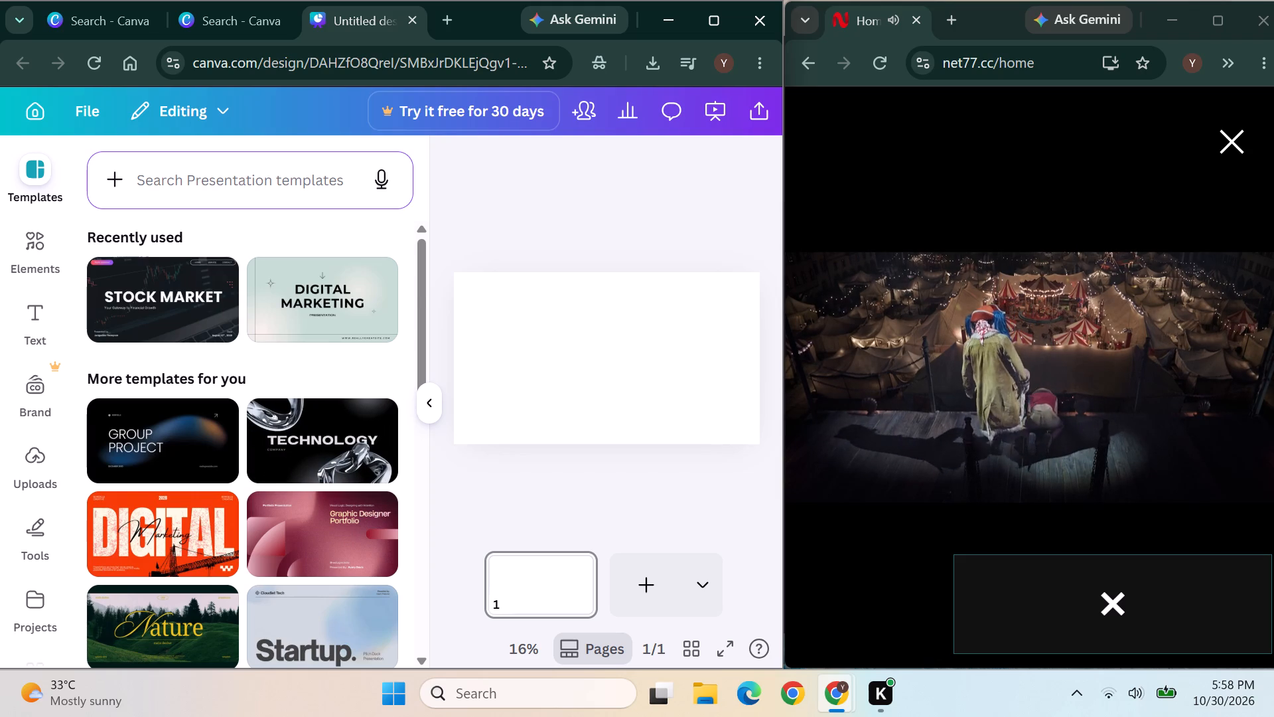
left_click(180, 189)
type("fashion")
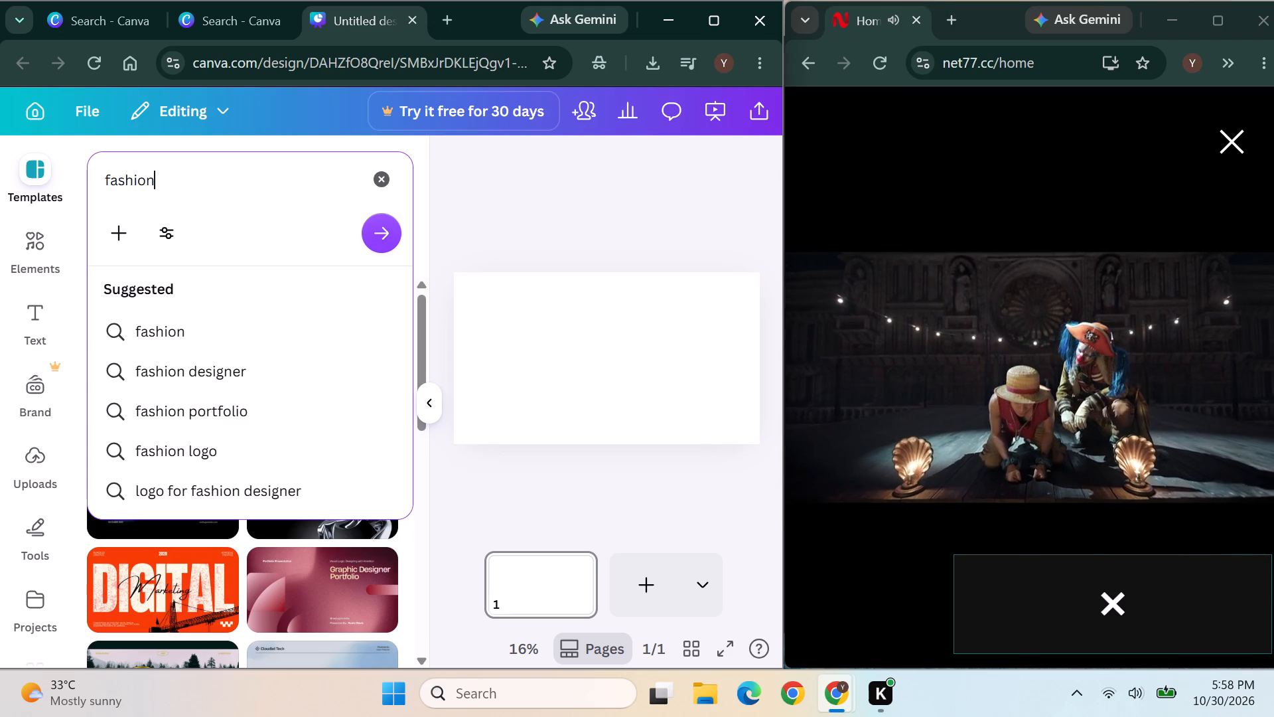
left_click(370, 239)
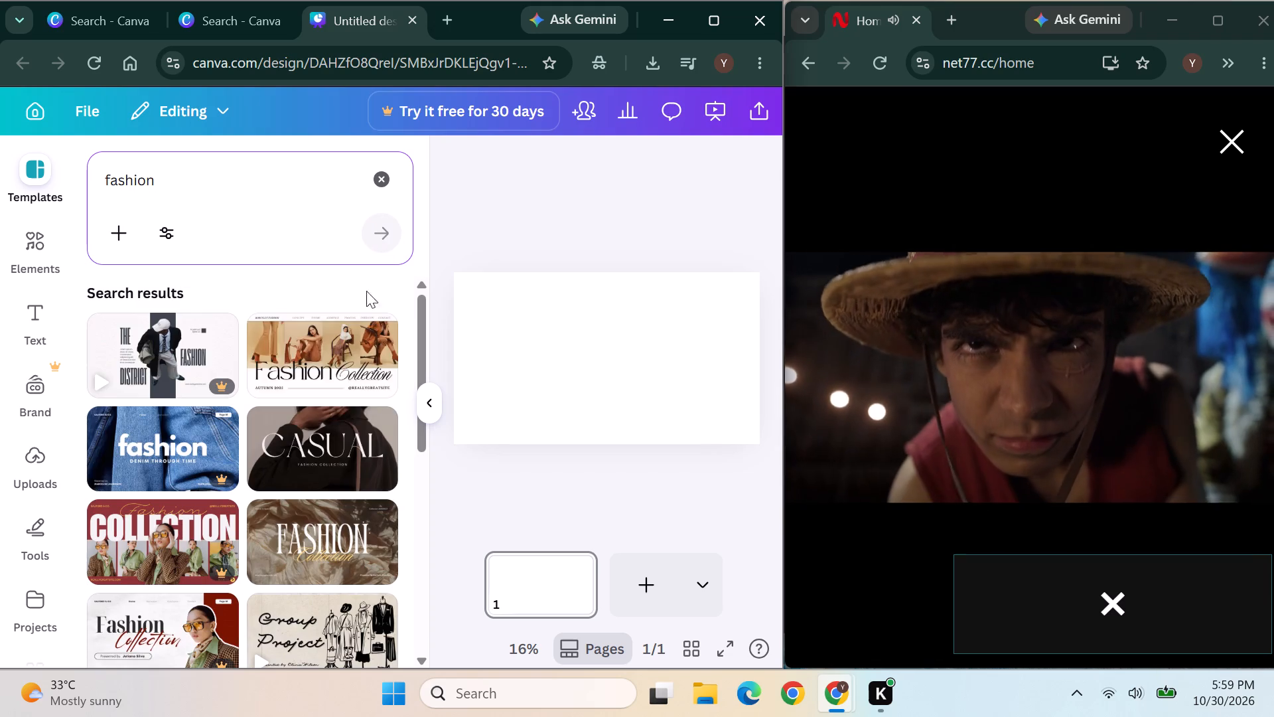
View the pages of The Fashion District catalog promotion template and return to the search results.
left_click(161, 364)
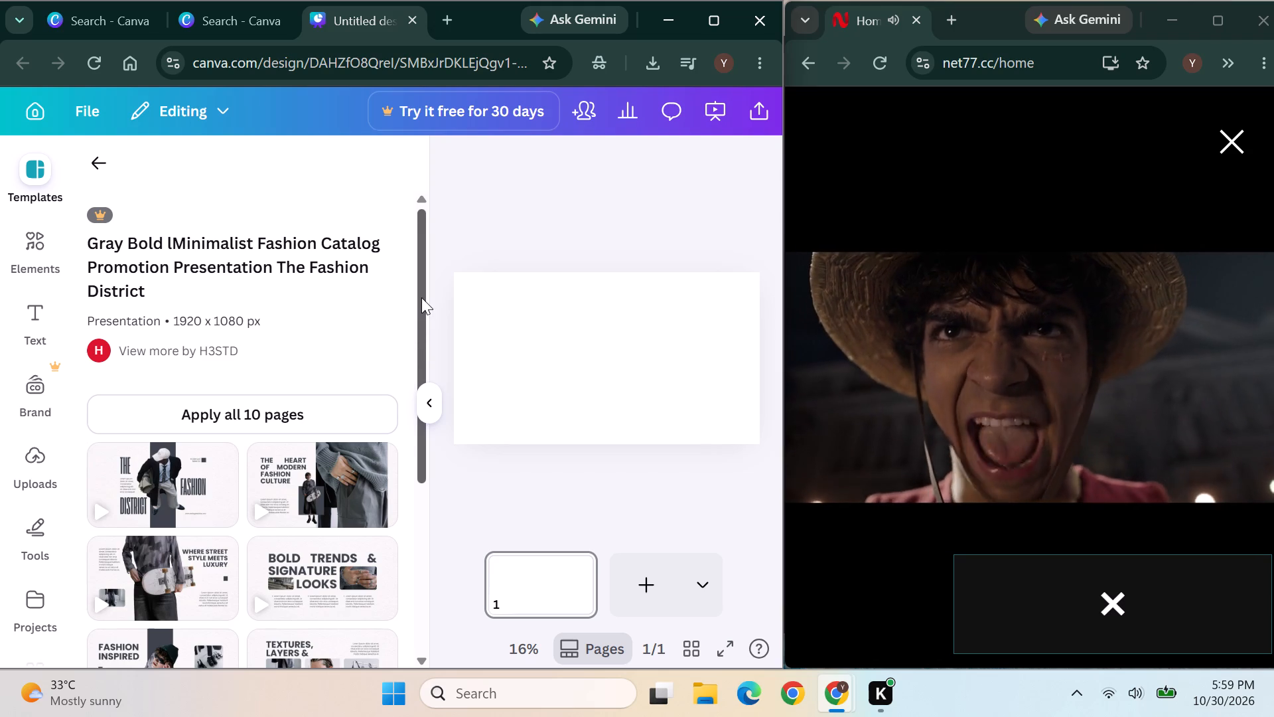
left_click_drag(421, 297, 417, 266)
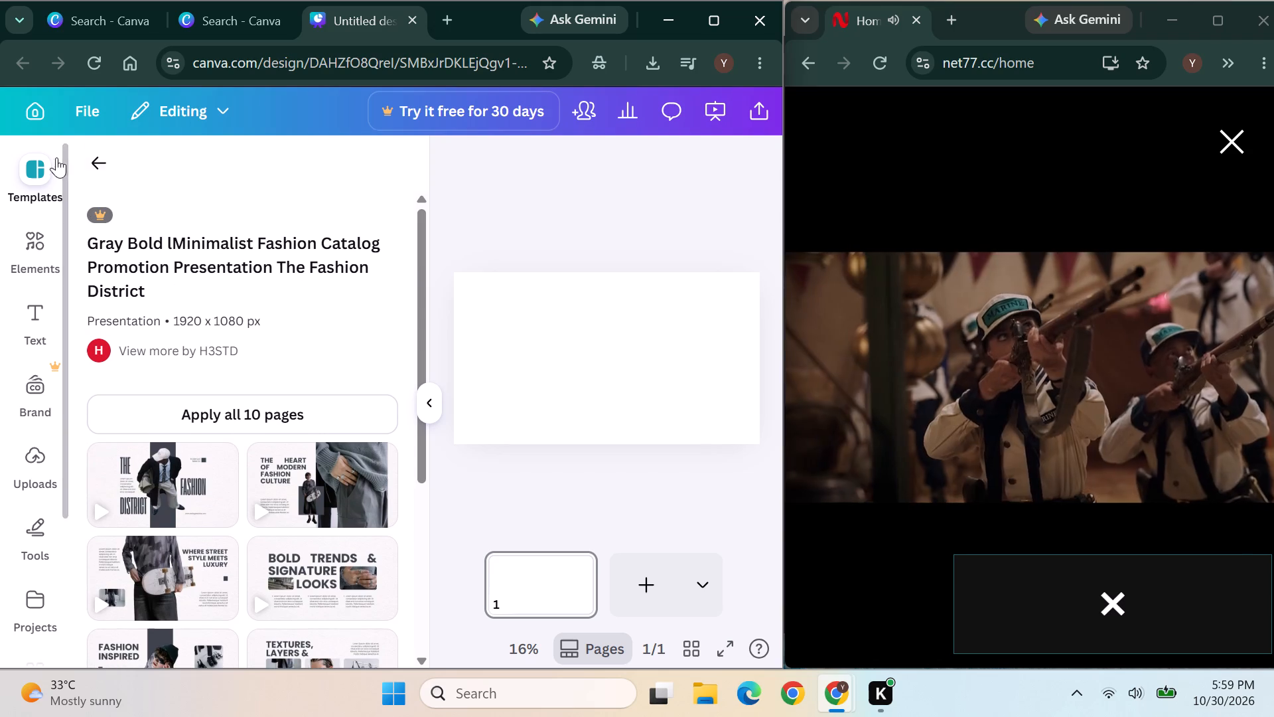
left_click(110, 169)
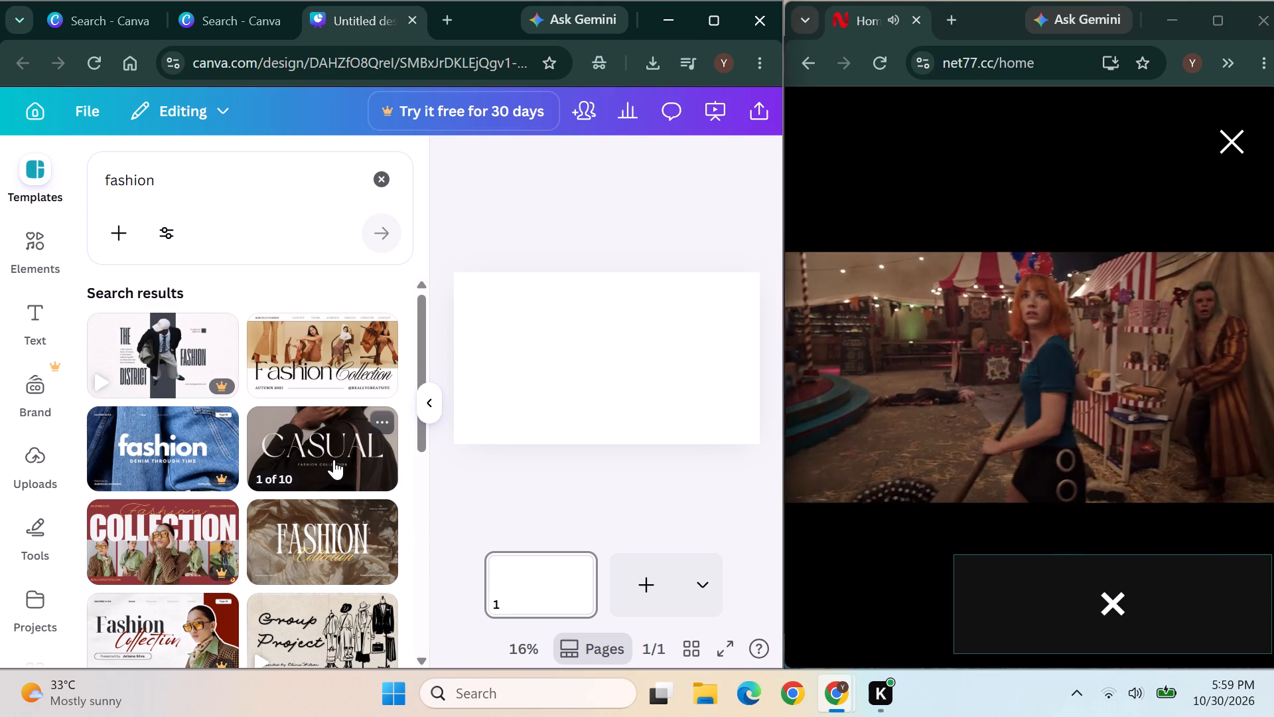
Browse the Brown Minimalist Casual Fashion Collection Presentation template and apply its CASUAL cover layout to page 1.
left_click(420, 360)
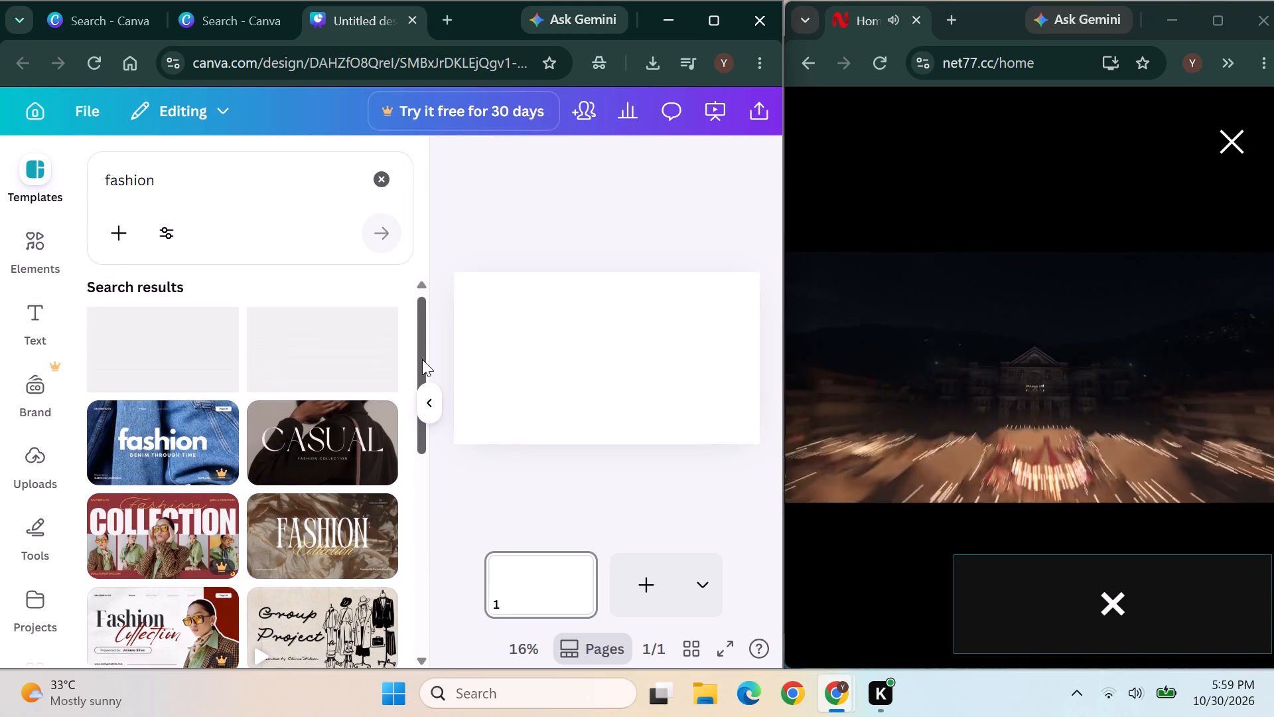
left_click(312, 432)
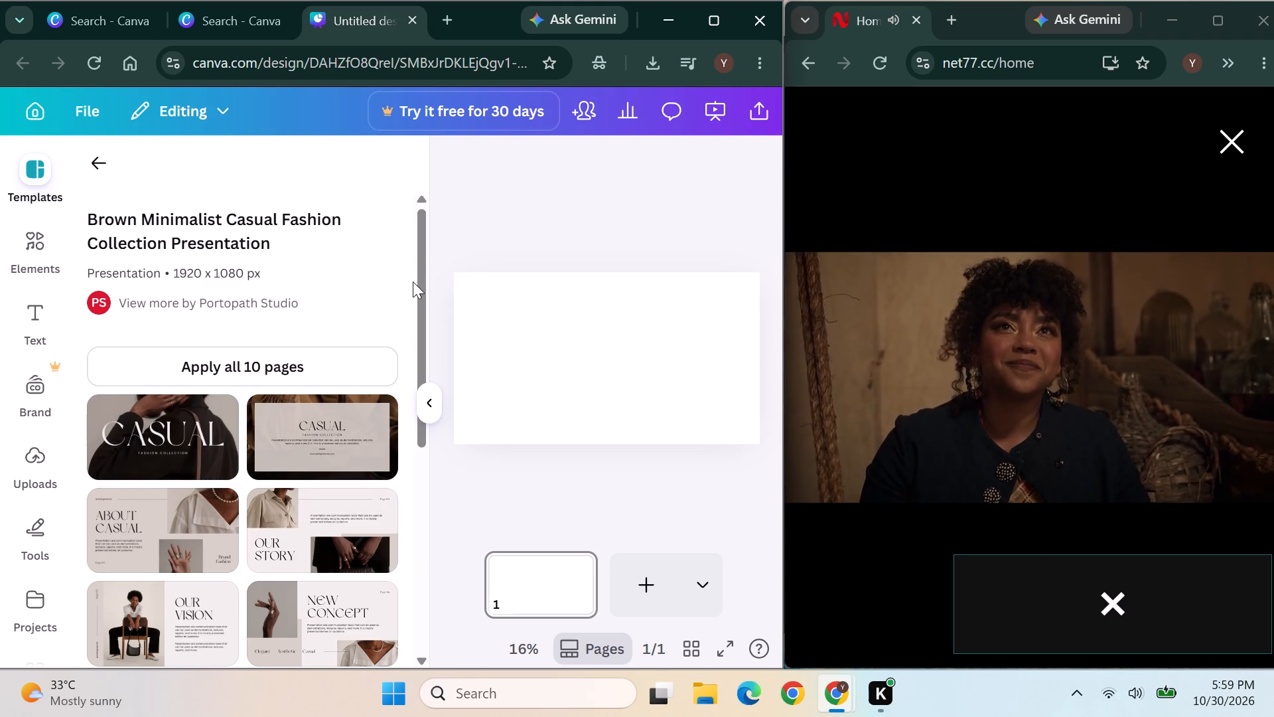
left_click_drag(420, 281, 433, 460)
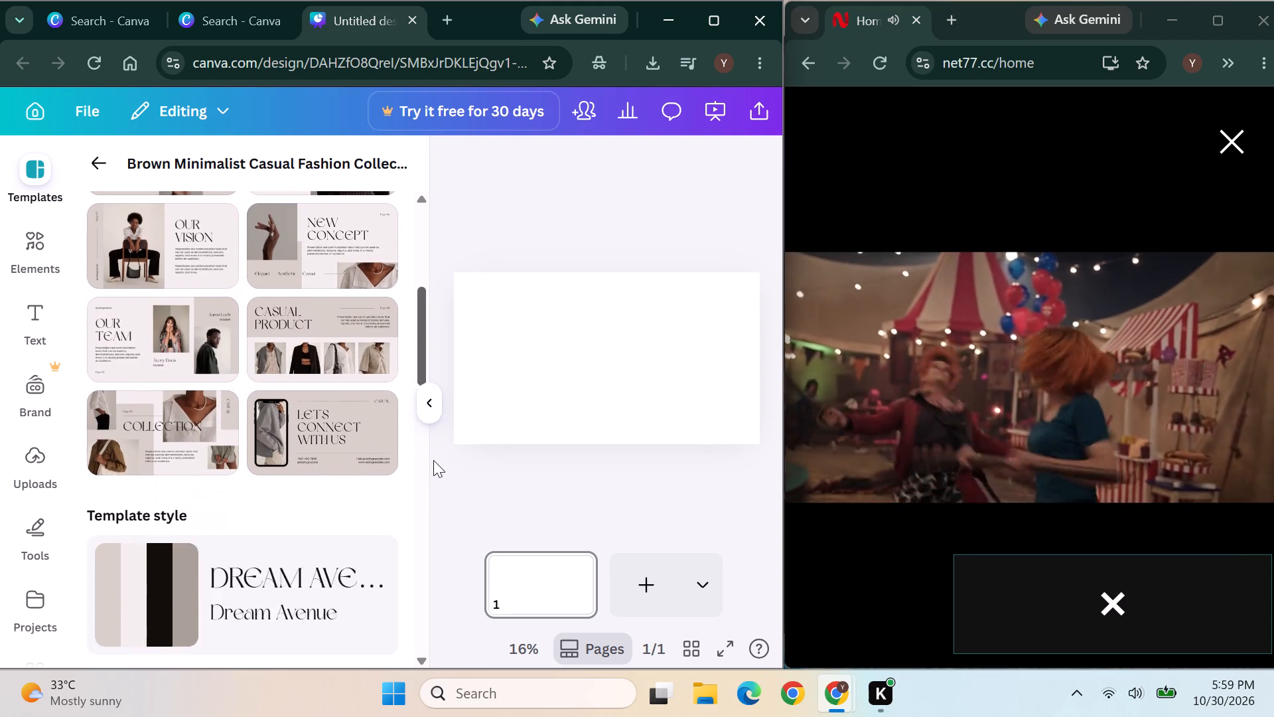
left_click_drag(433, 460, 425, 357)
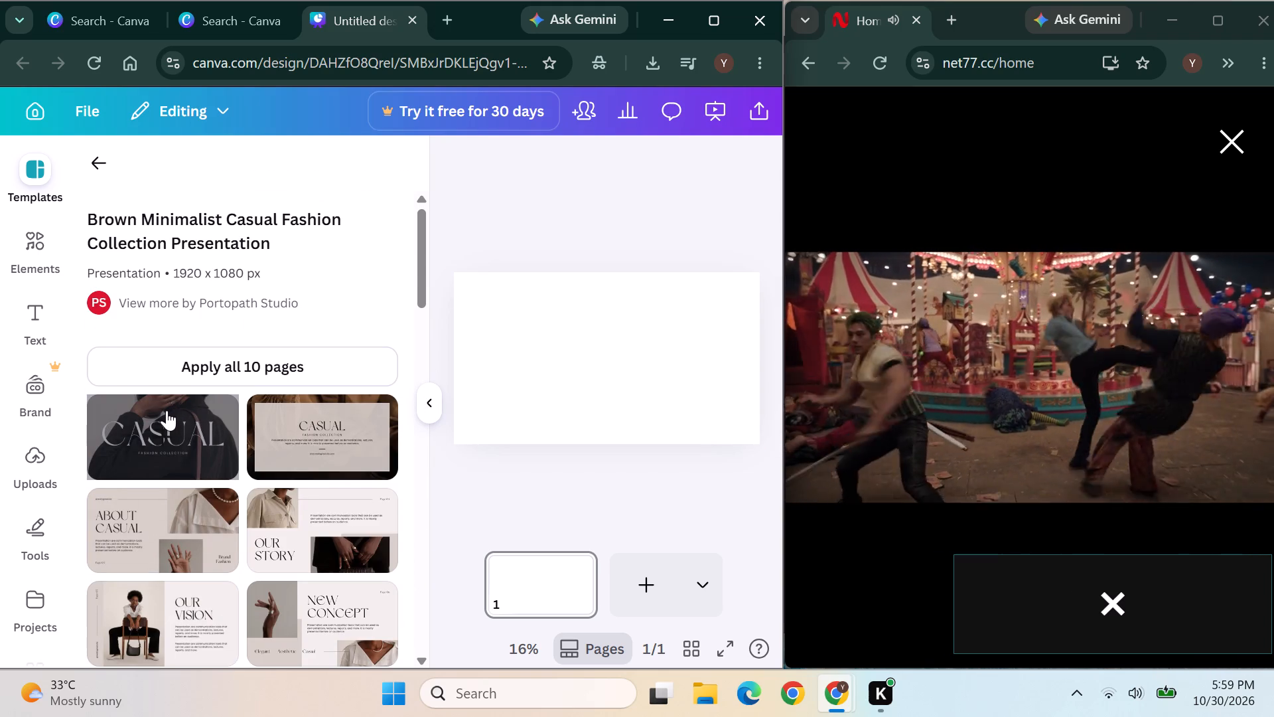
left_click(167, 410)
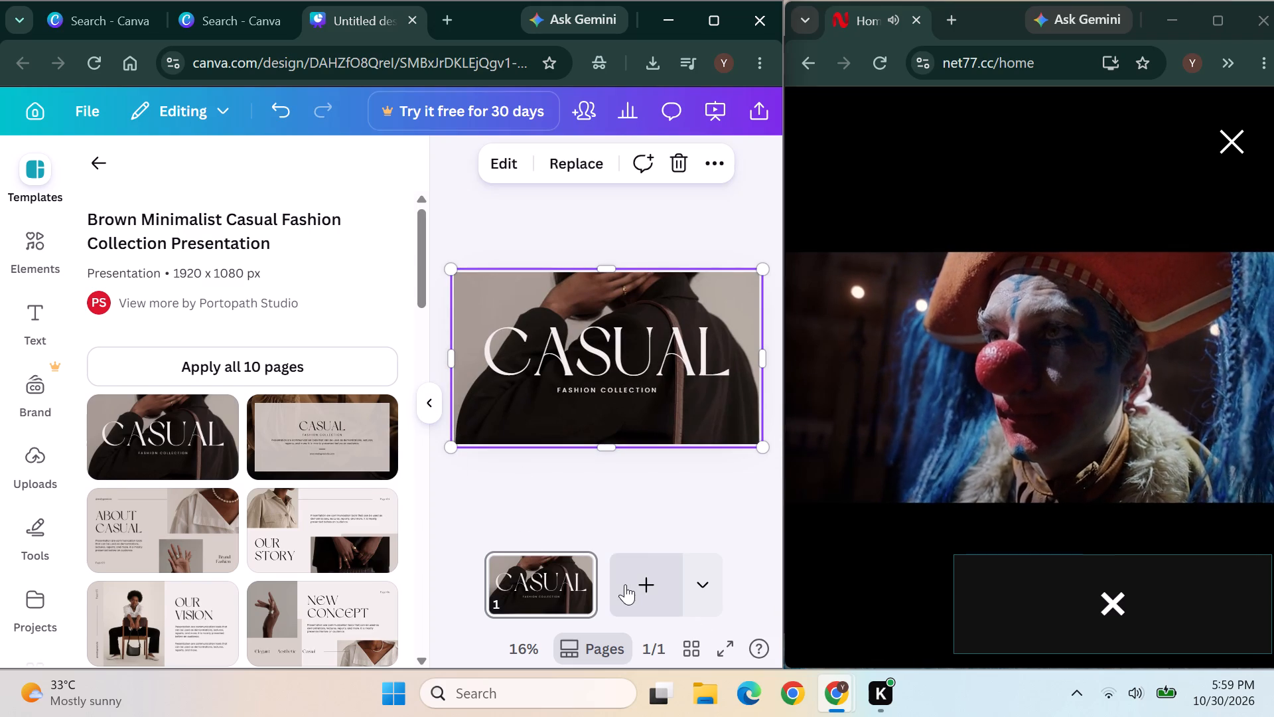
Add pages 2 to 4, applying the template's framed CASUAL layout to page 2, followed by the About Casual and Our Story layouts.
left_click(625, 584)
left_click(384, 439)
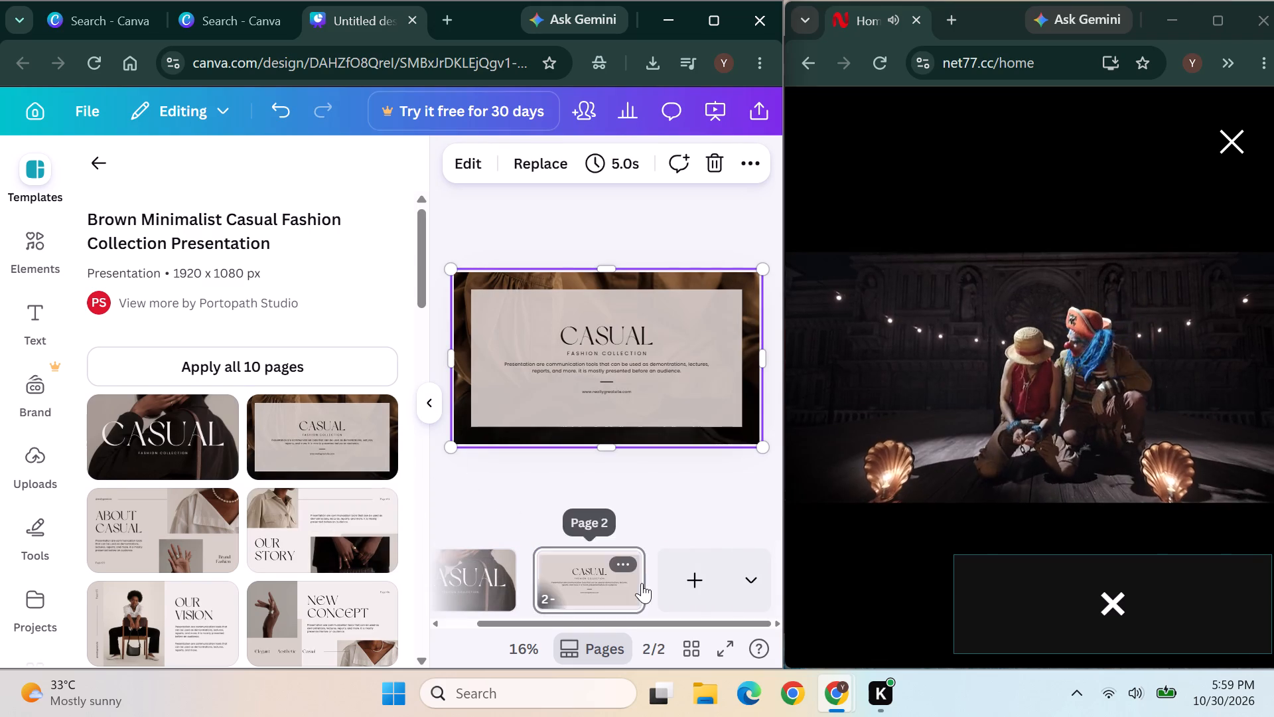
left_click(685, 580)
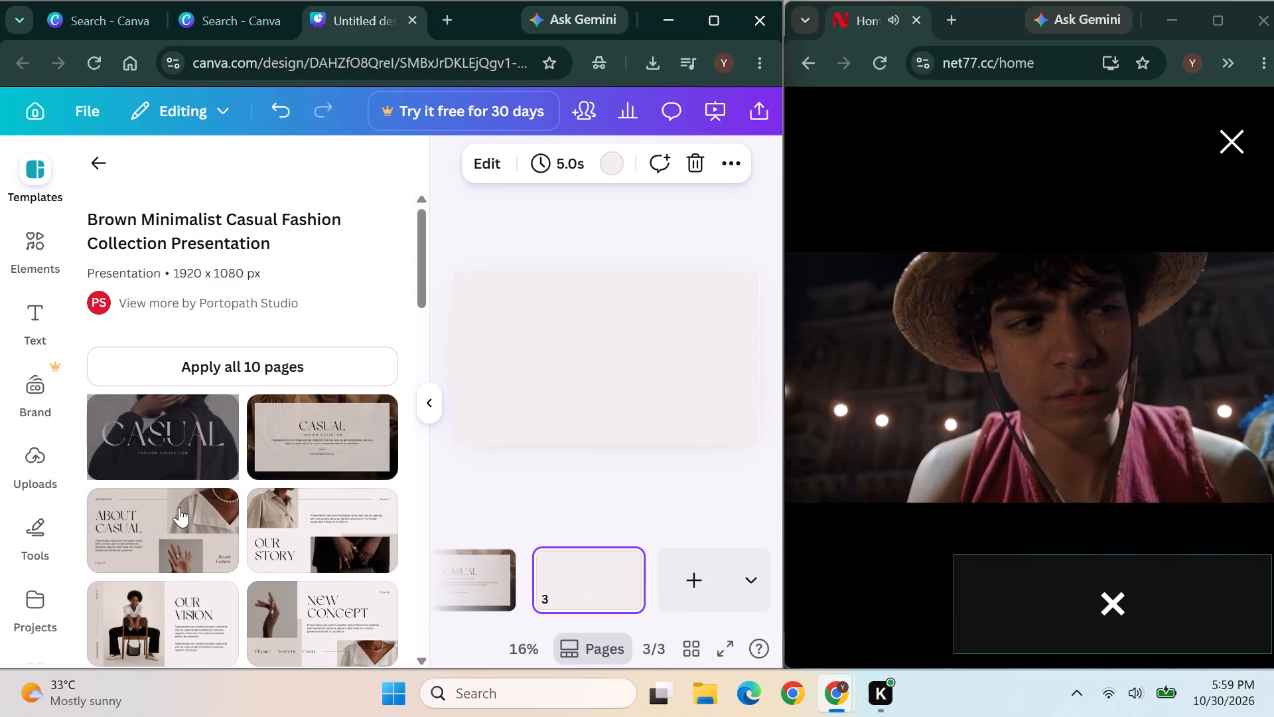
left_click(182, 525)
left_click(685, 584)
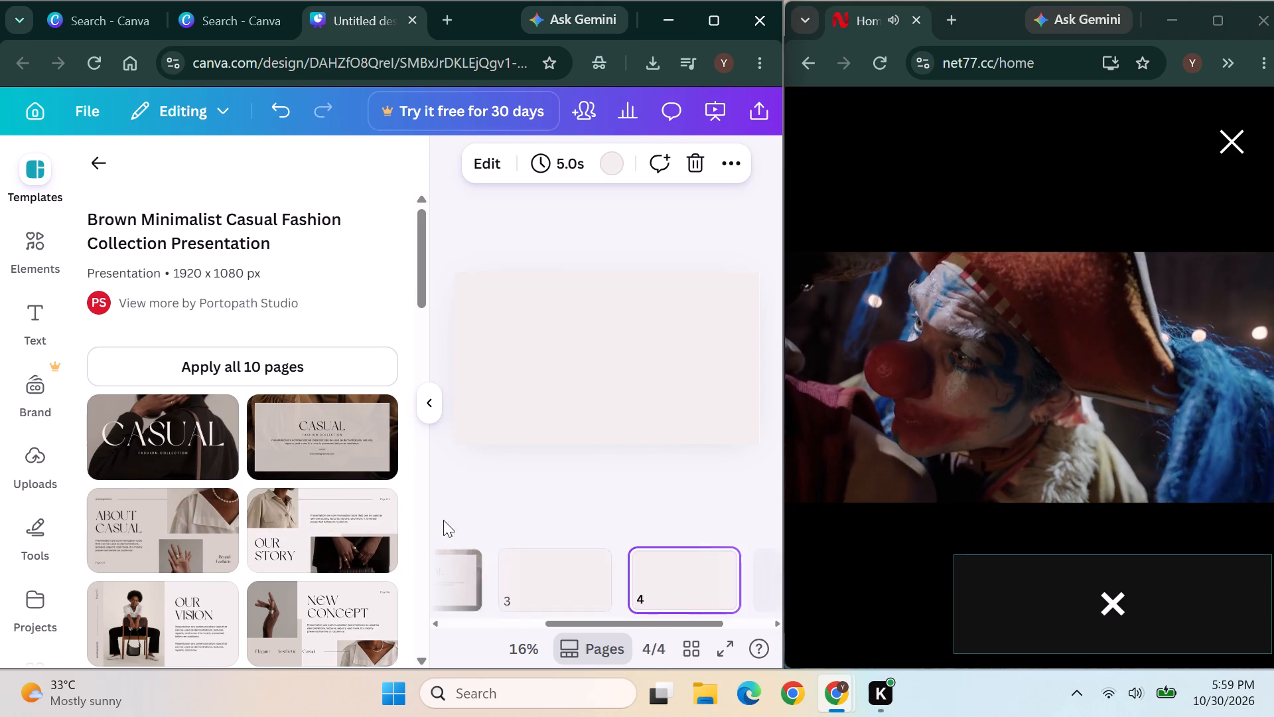
left_click(308, 518)
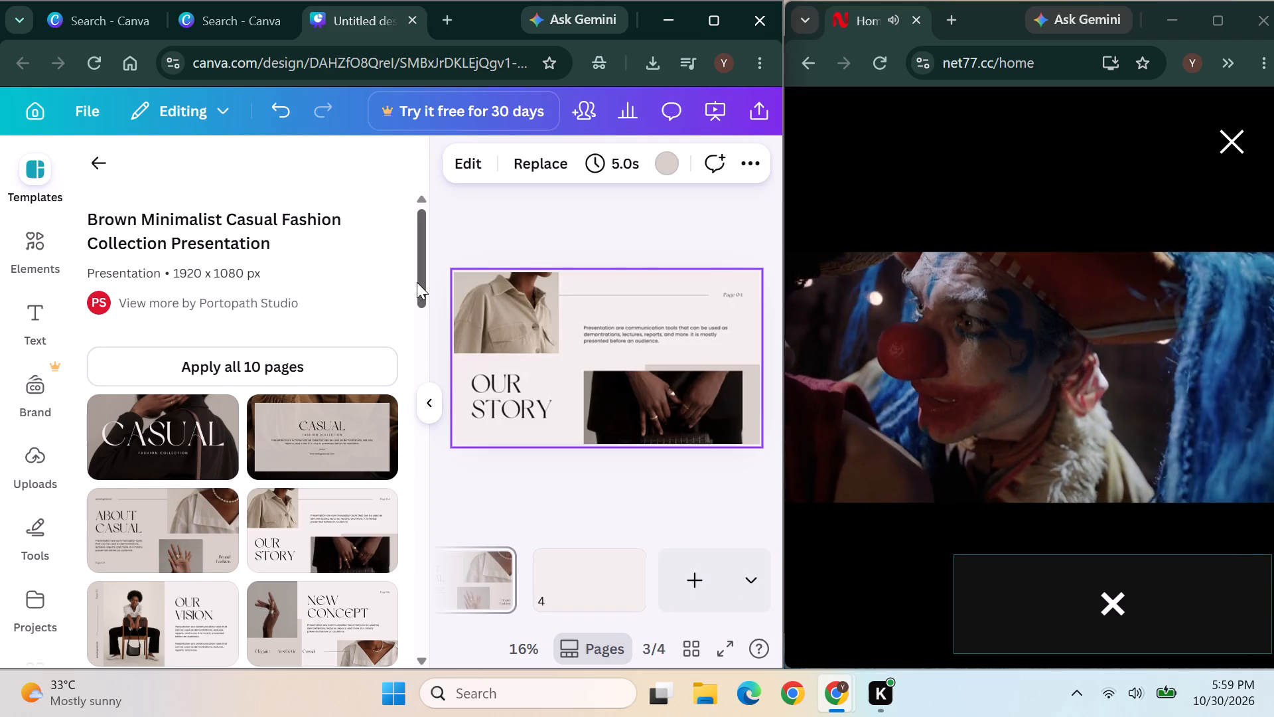
Apply the CASUAL cover layout to page 3 and change its title text to MARUTI.
left_click(151, 450)
left_click(589, 364)
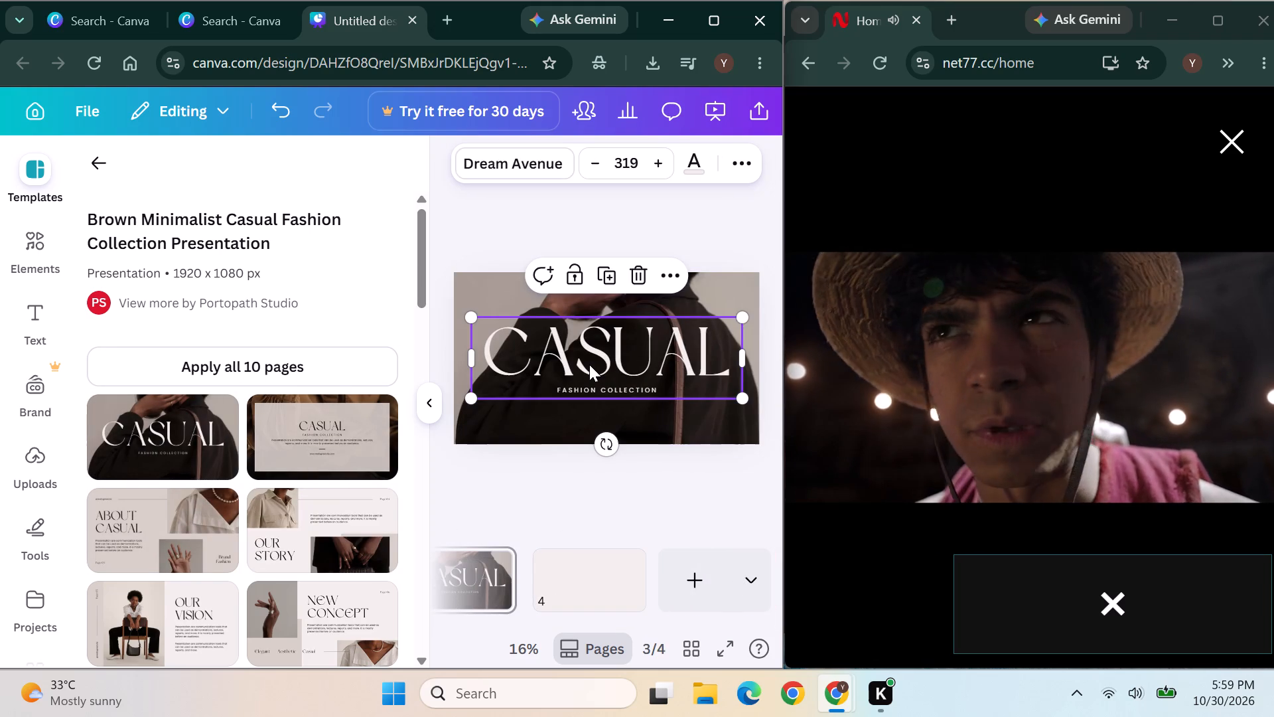
double_click(589, 367)
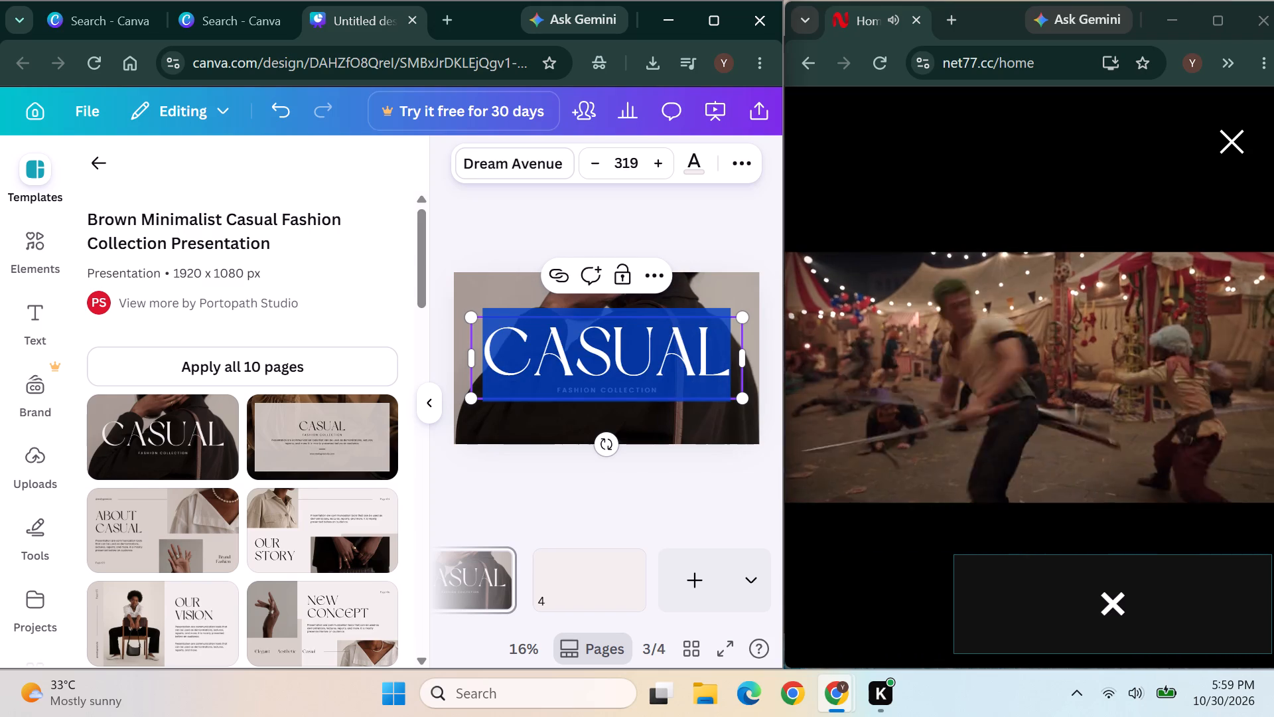
key("m")
type("ARYT")
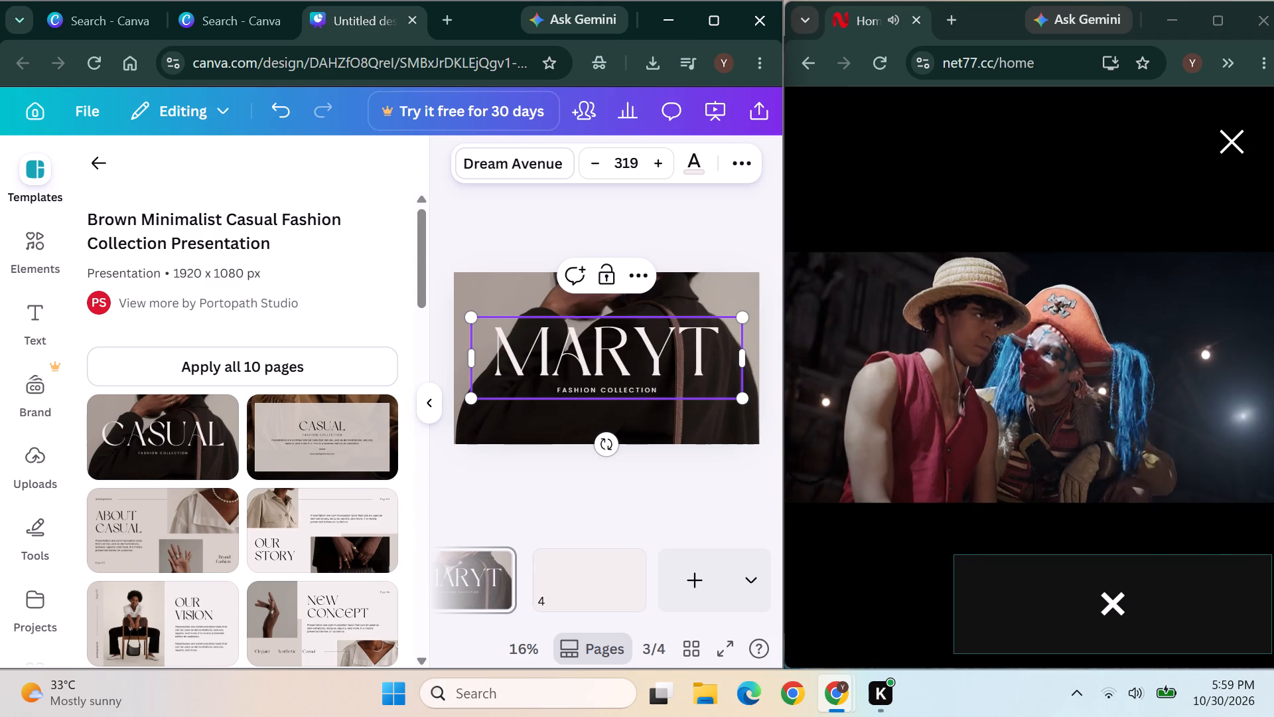
key("BackSpace")
key("BackSpace")
type("UTI")
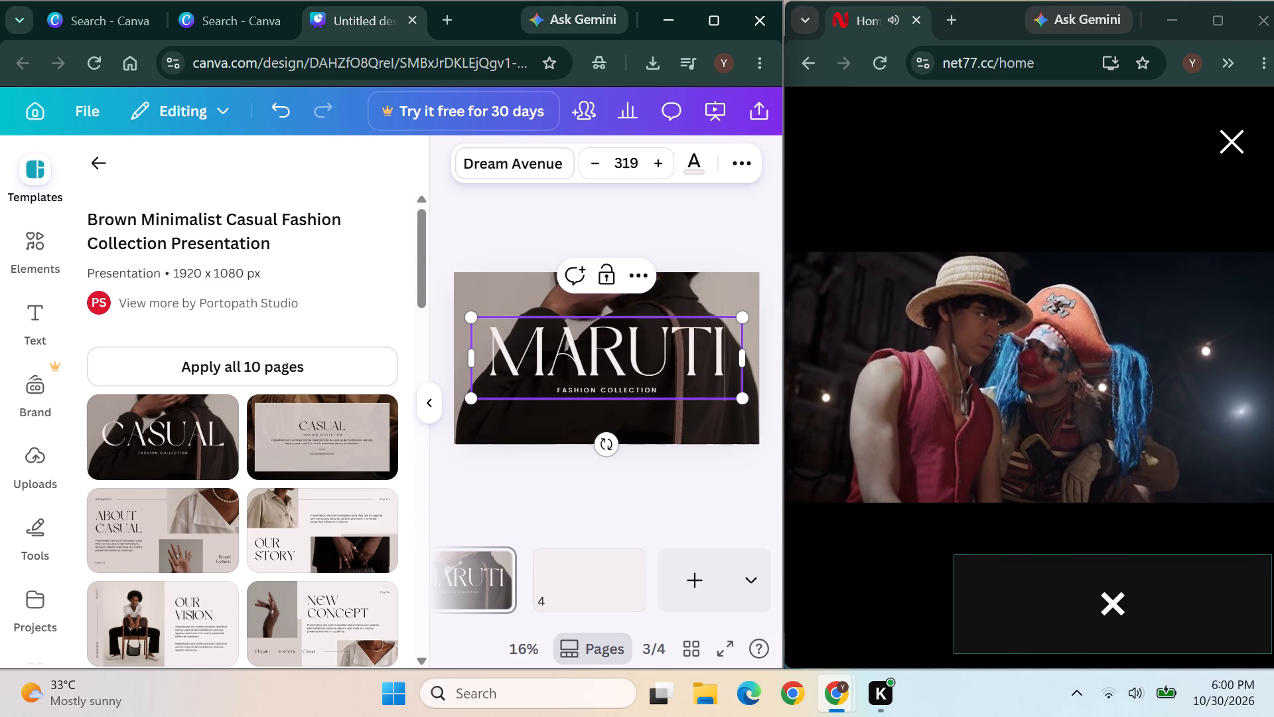
left_click(626, 503)
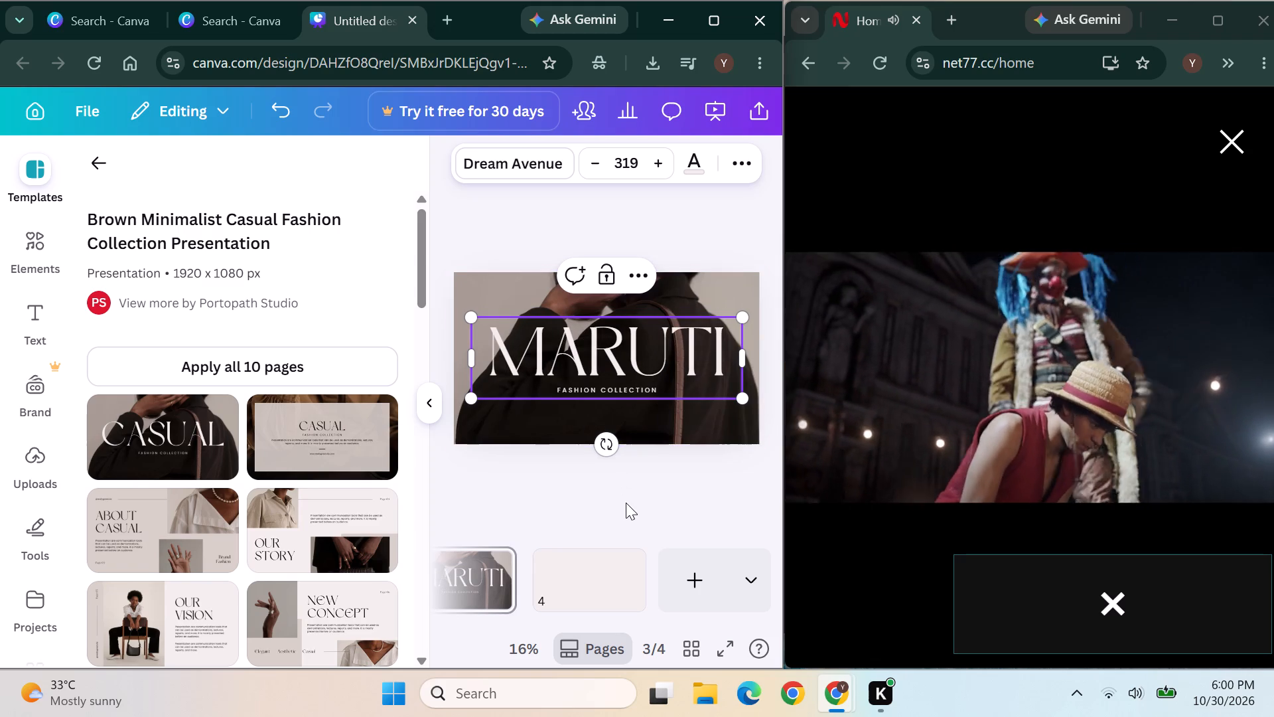
Reposition the crop of page 3's background photo to show the coat and handbag, and collapse the side panel.
left_click(648, 411)
double_click(648, 411)
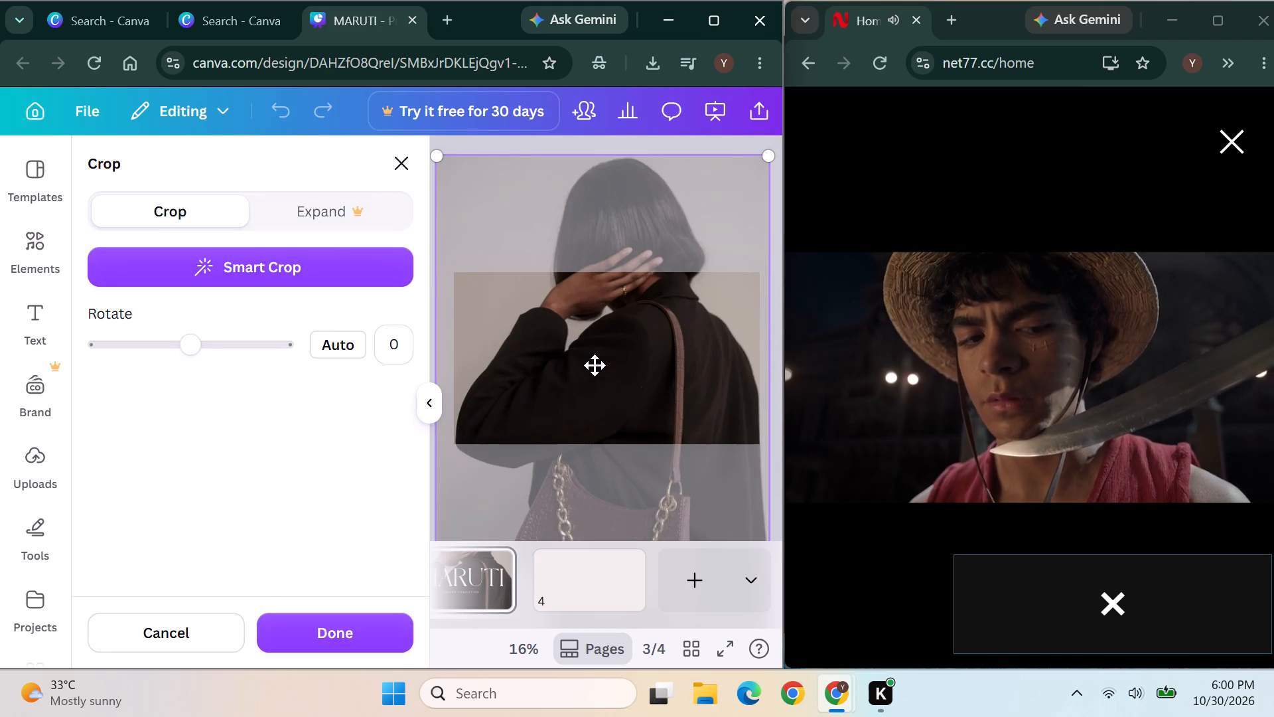
left_click_drag(595, 365, 495, 488)
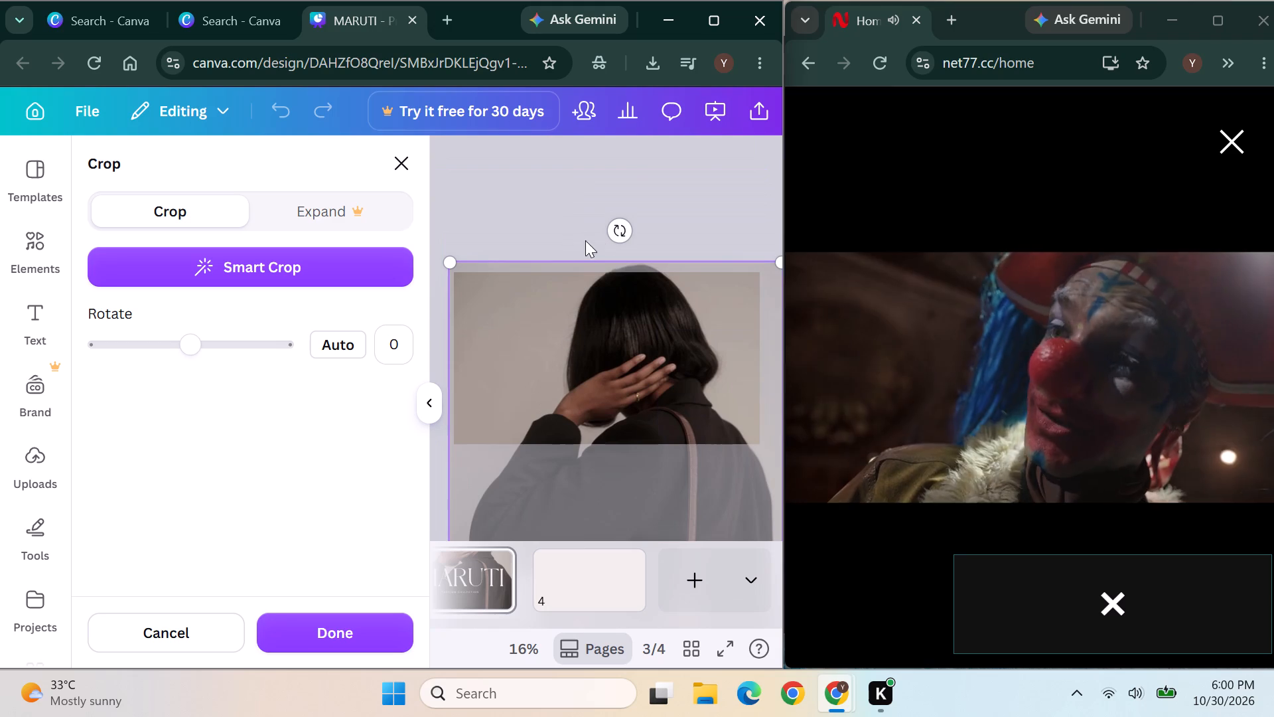
left_click_drag(638, 388, 618, 286)
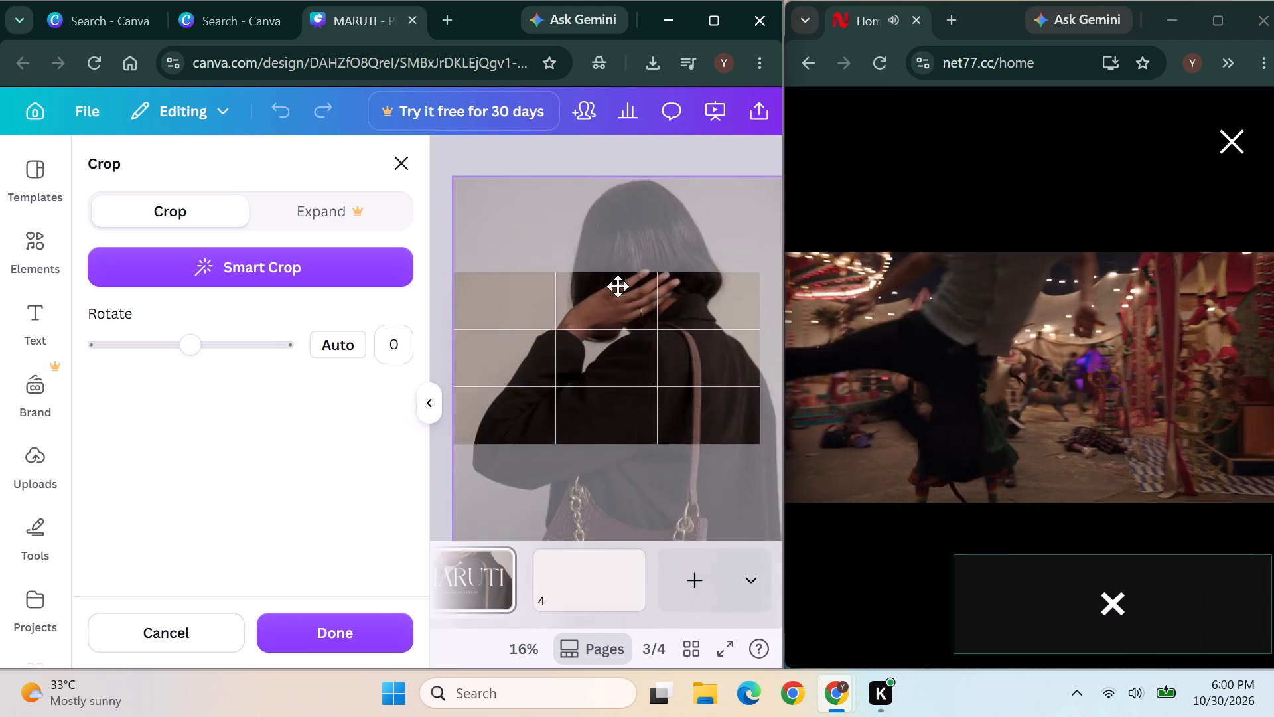
left_click_drag(618, 286, 527, 324)
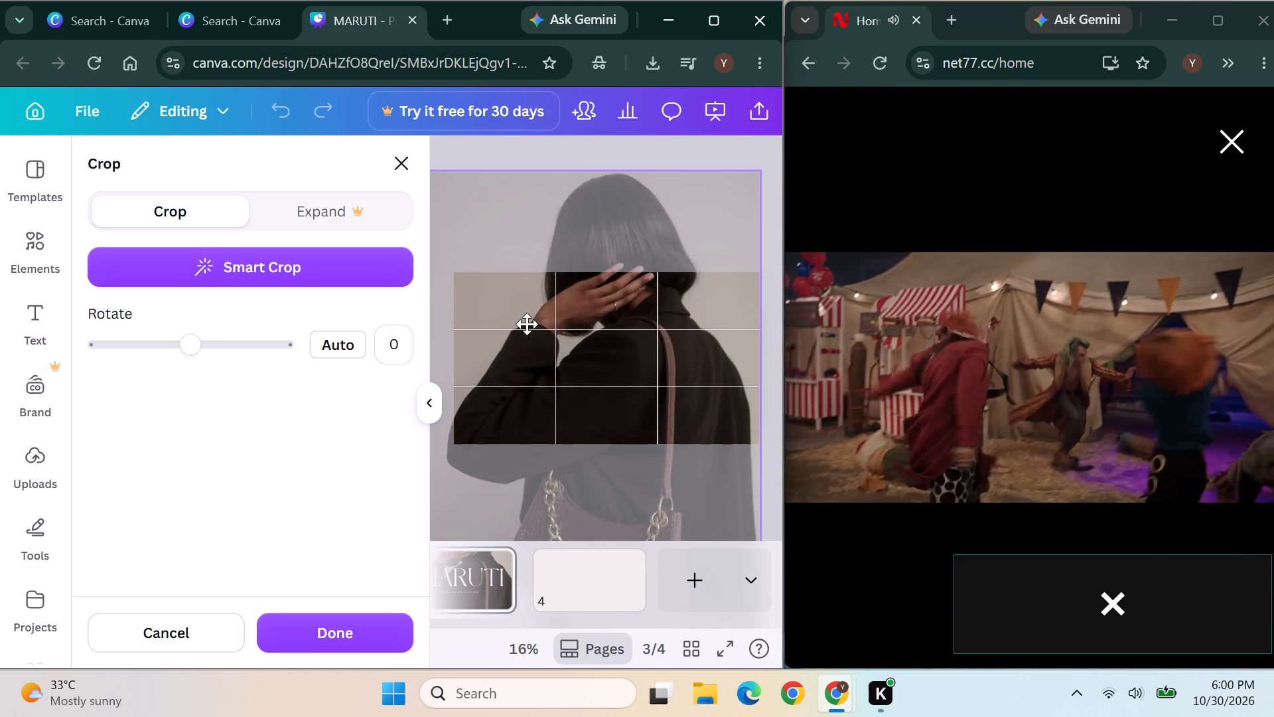
left_click_drag(527, 324, 556, 333)
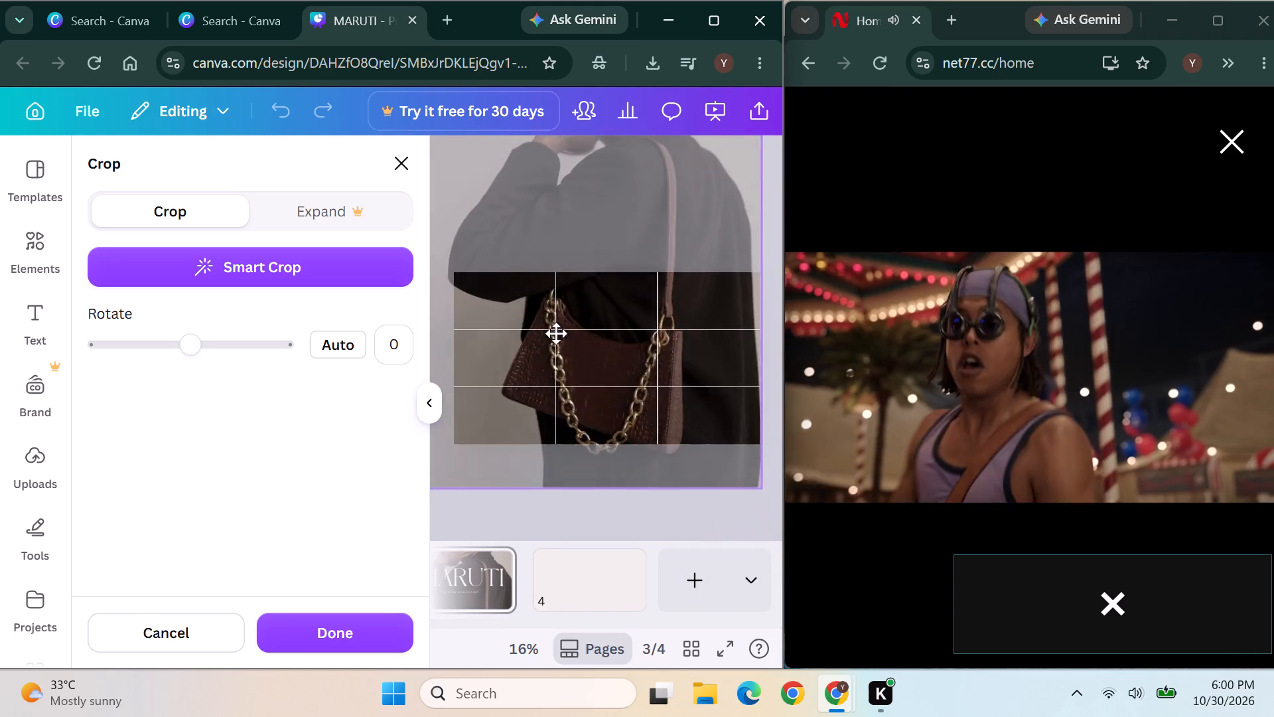
left_click_drag(556, 333, 559, 354)
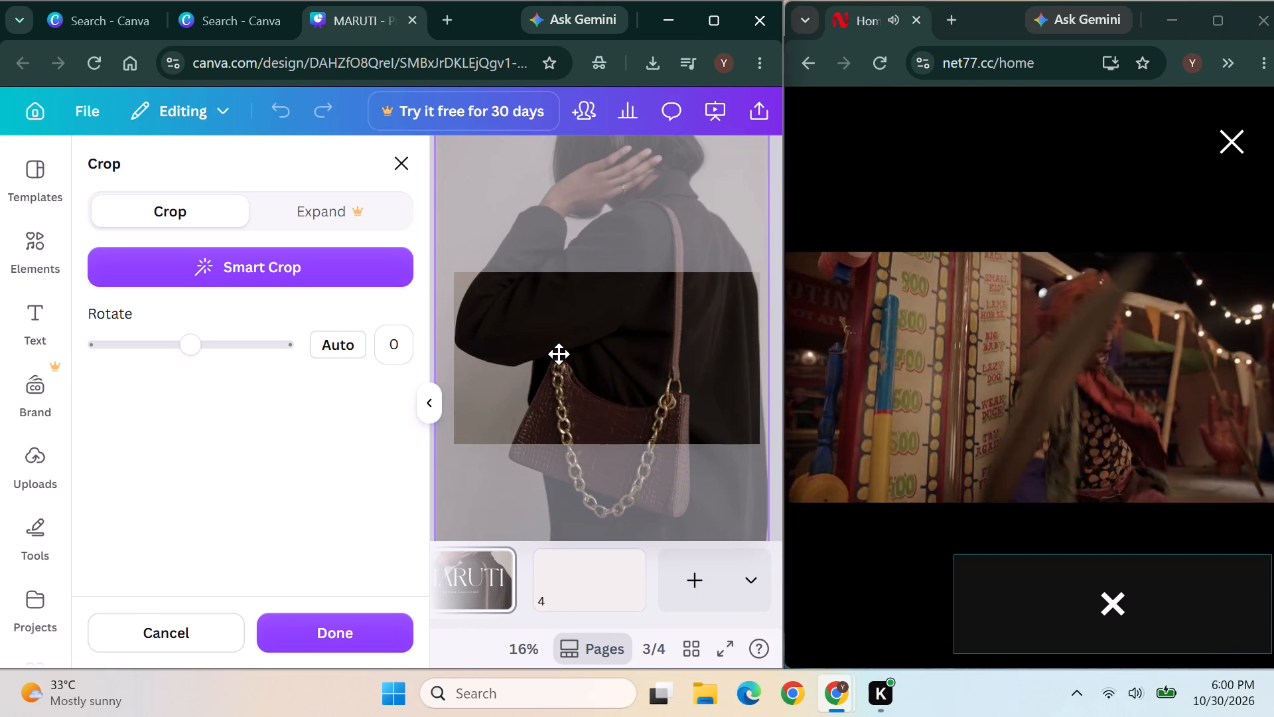
left_click(432, 396)
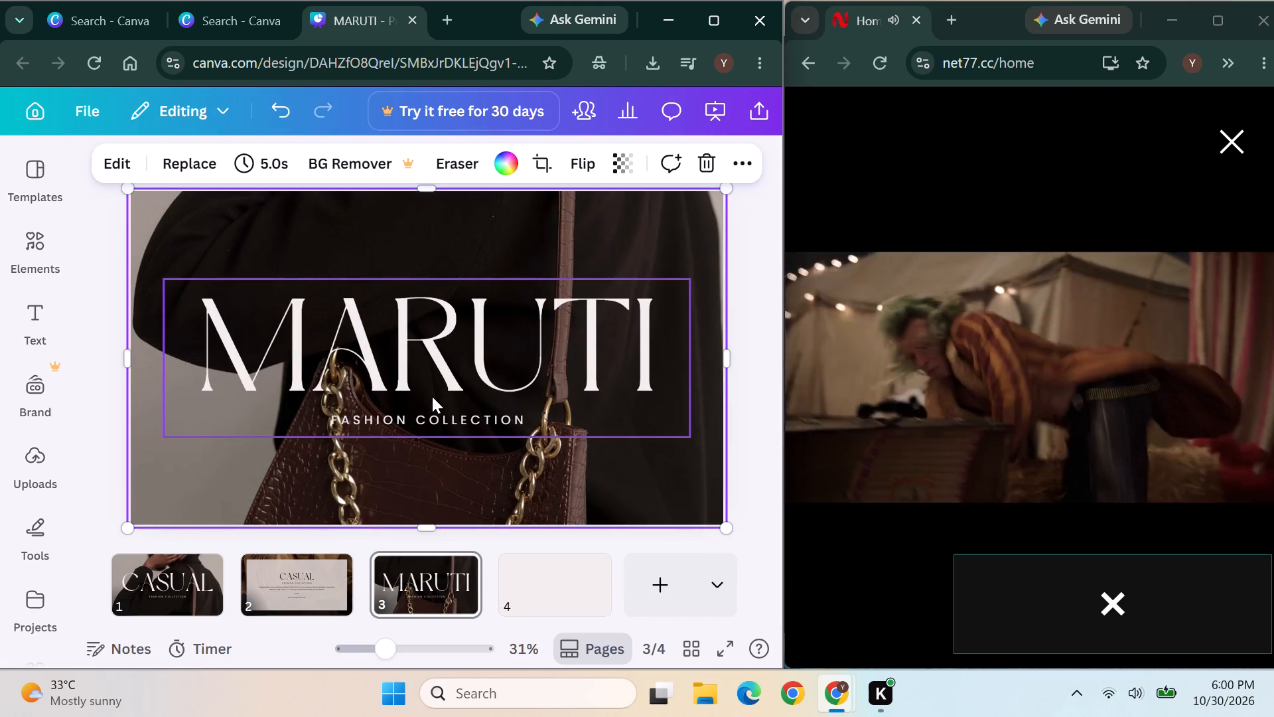
Pause the streaming video in the other browser window and play the "..." playlist on Spotify in a new tab.
left_click(1092, 287)
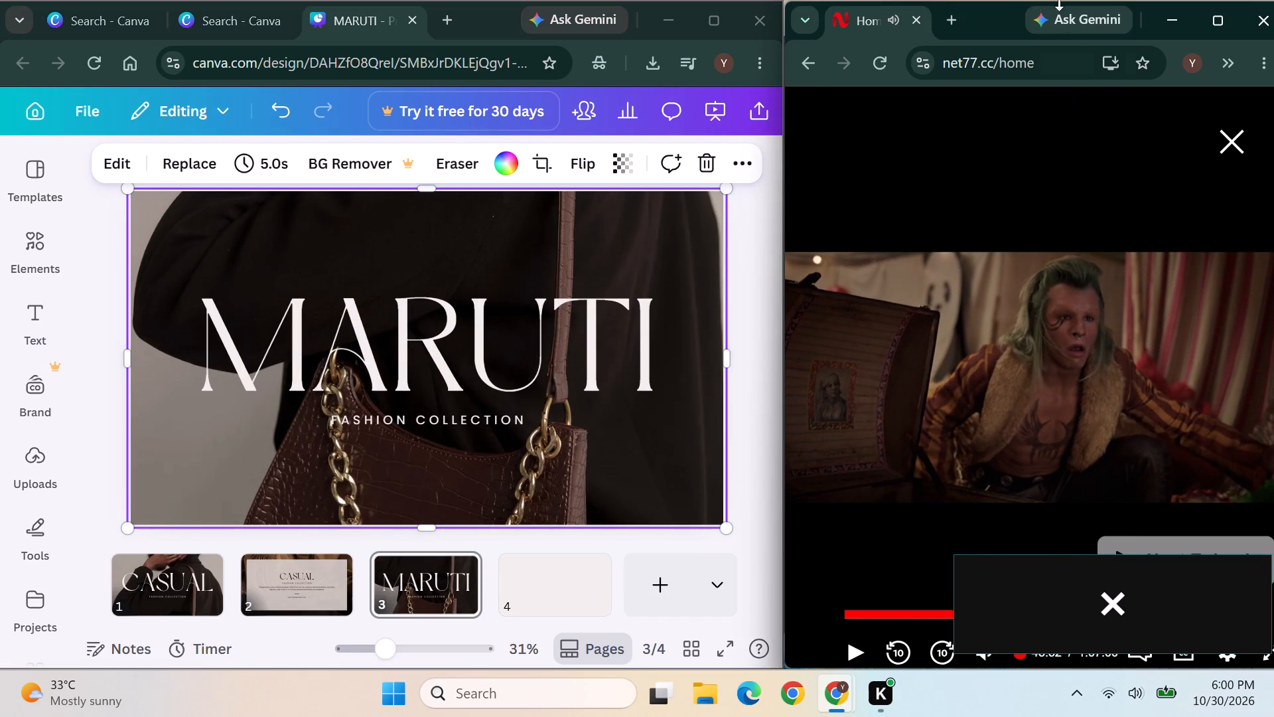
left_click(953, 16)
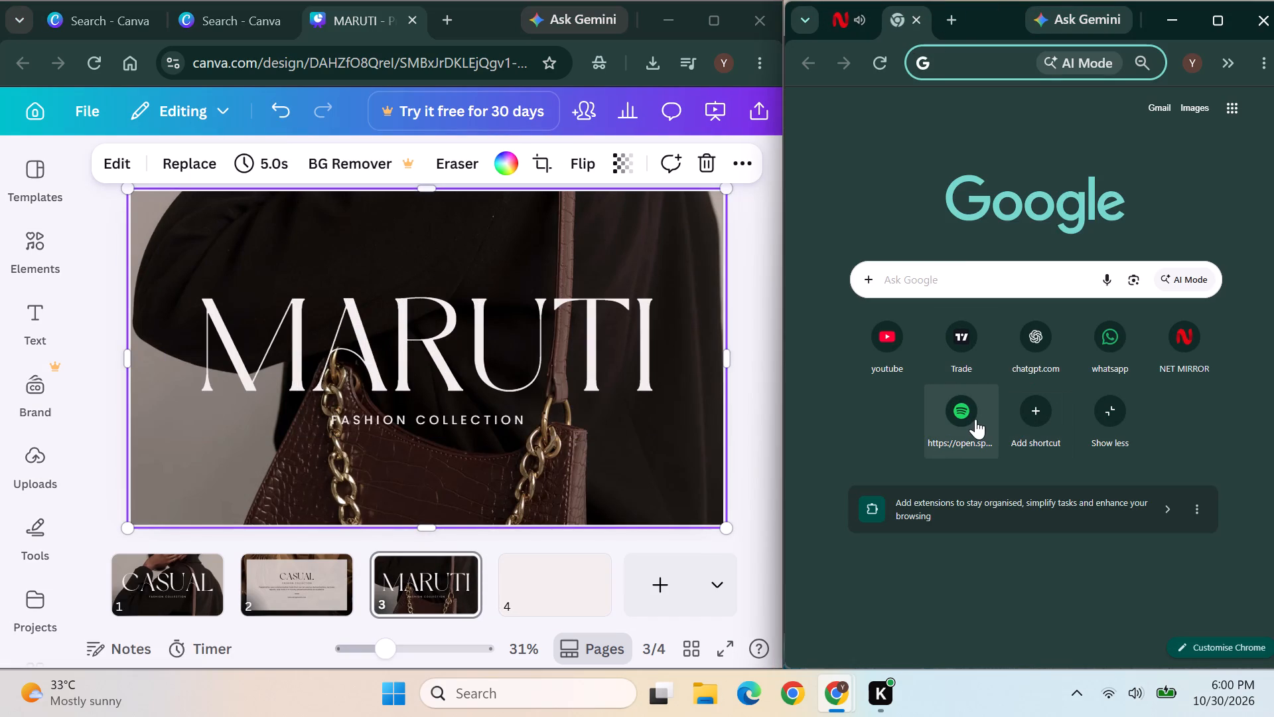
left_click(975, 419)
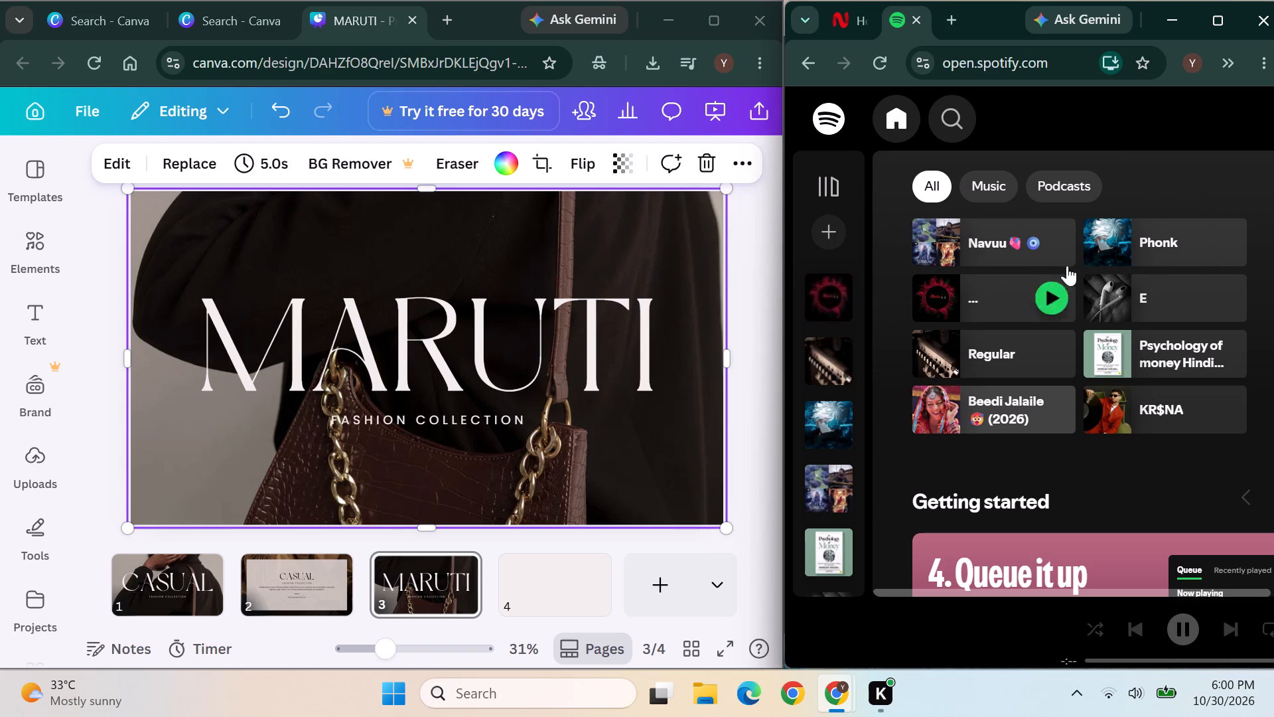
left_click(1044, 296)
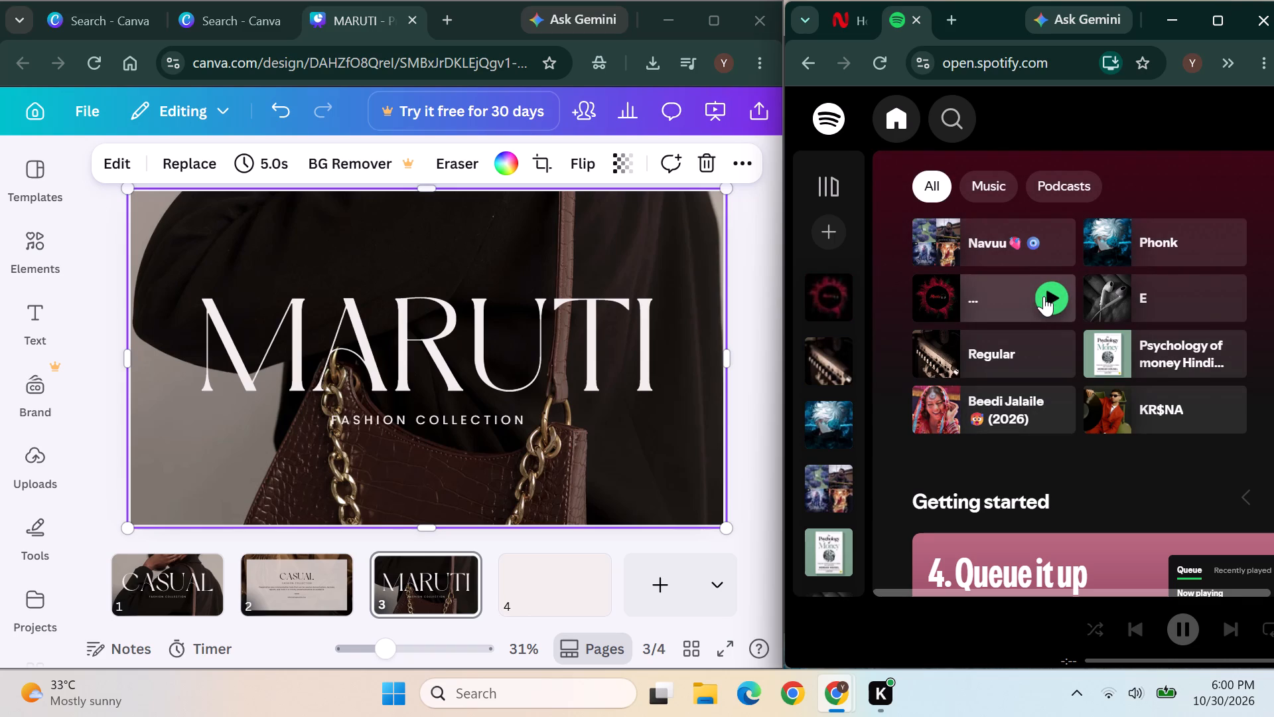
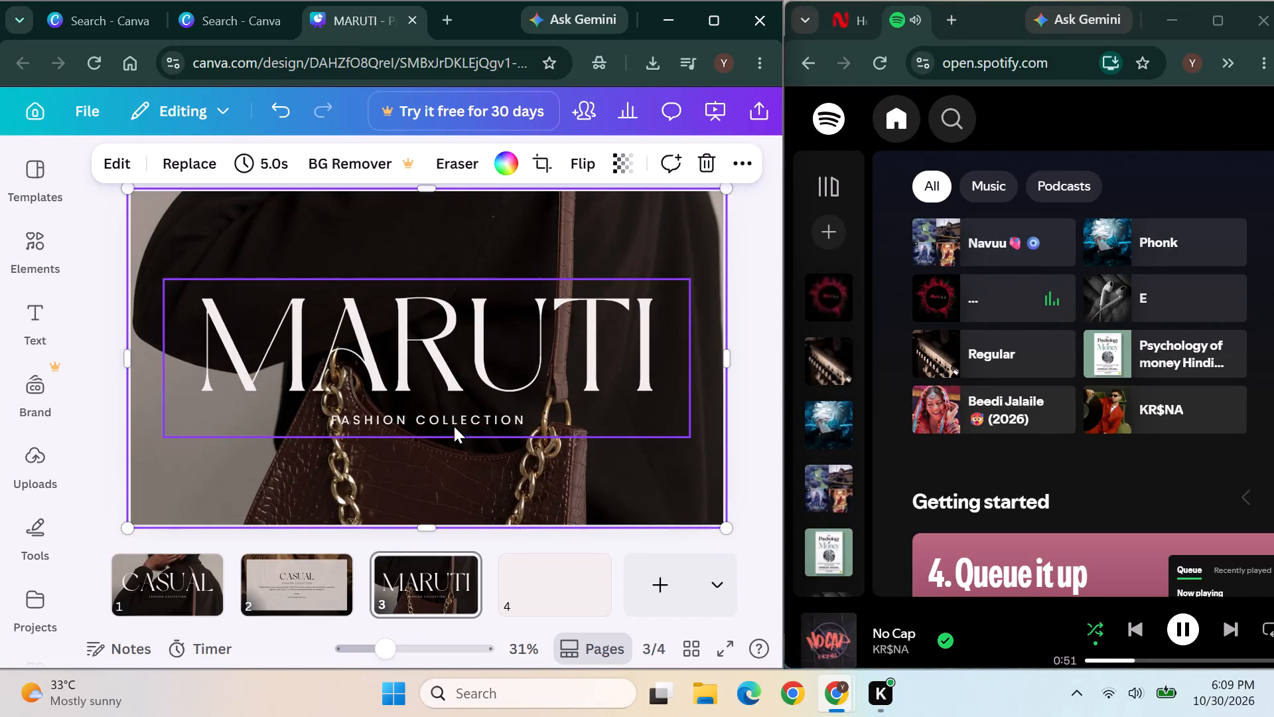
left_click(486, 447)
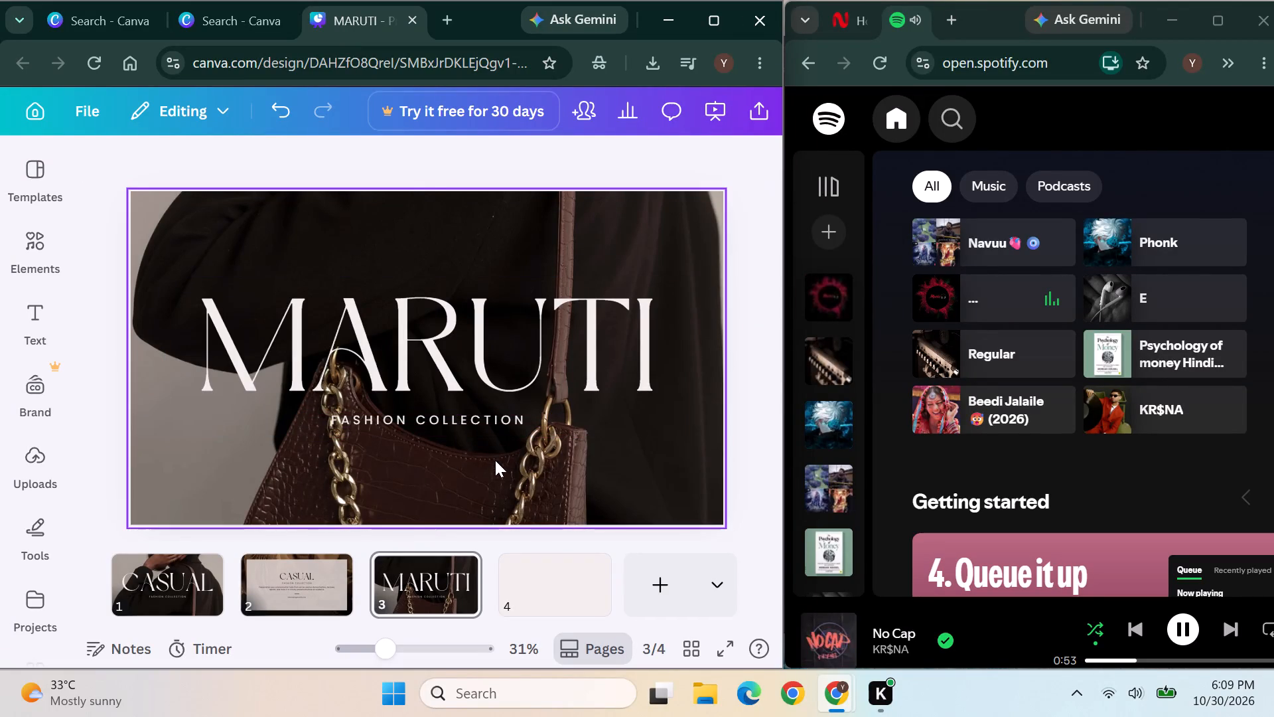
double_click(480, 466)
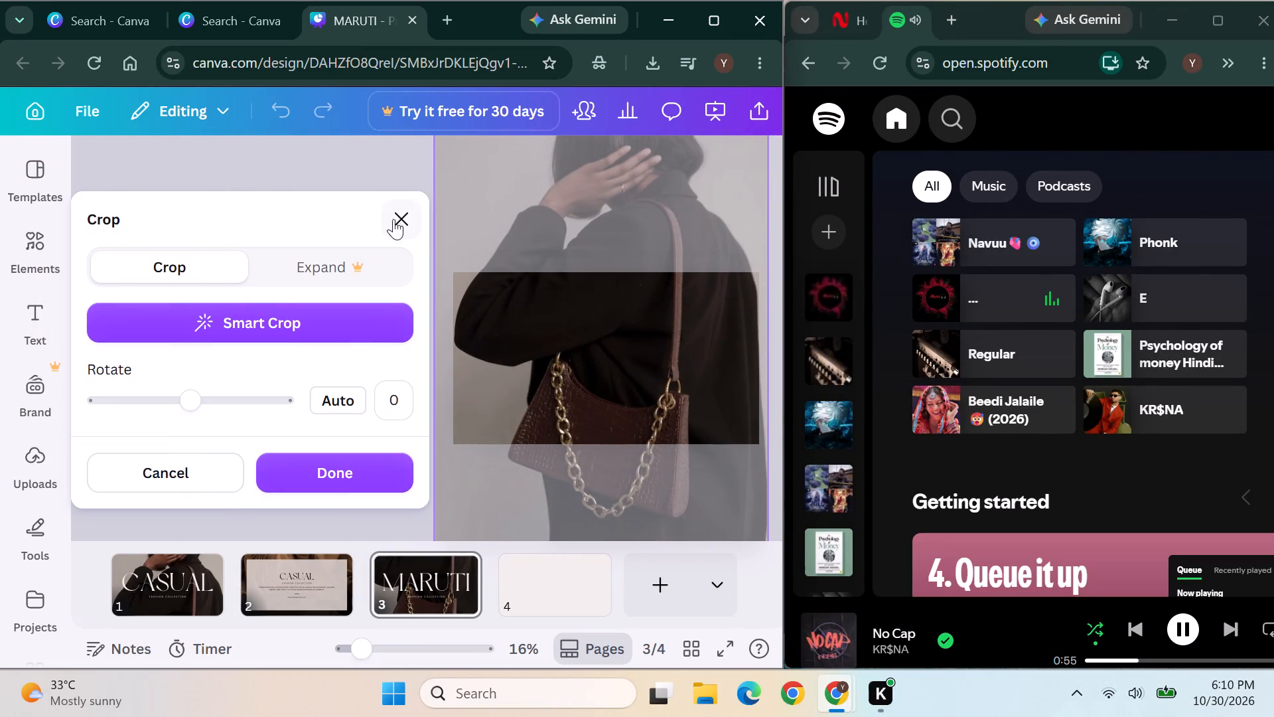
left_click(395, 212)
left_click(506, 243)
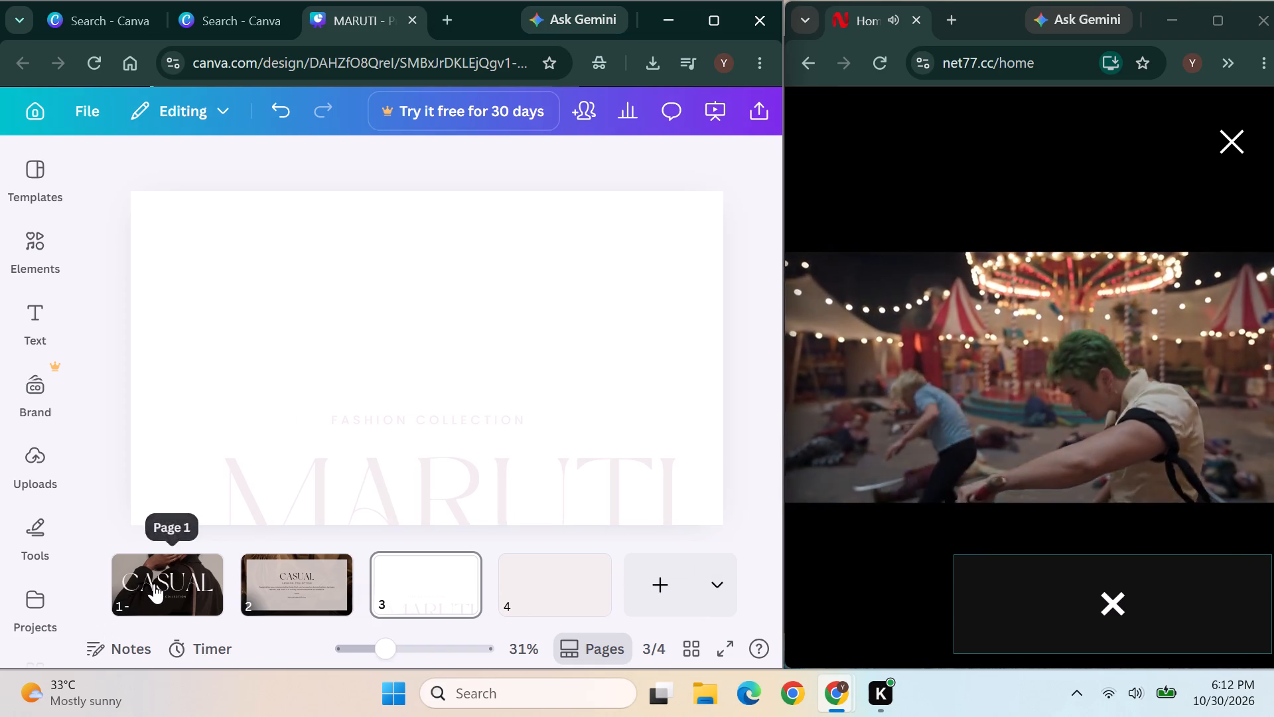
left_click(398, 353)
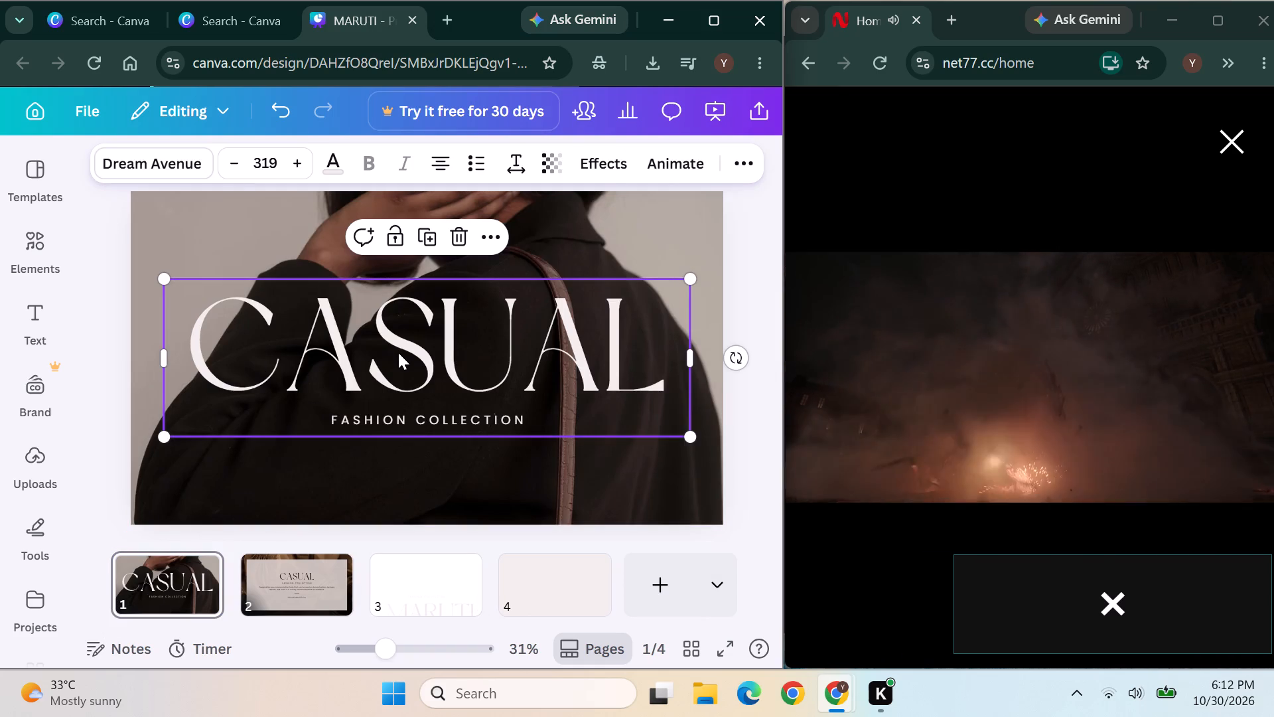
left_click(398, 353)
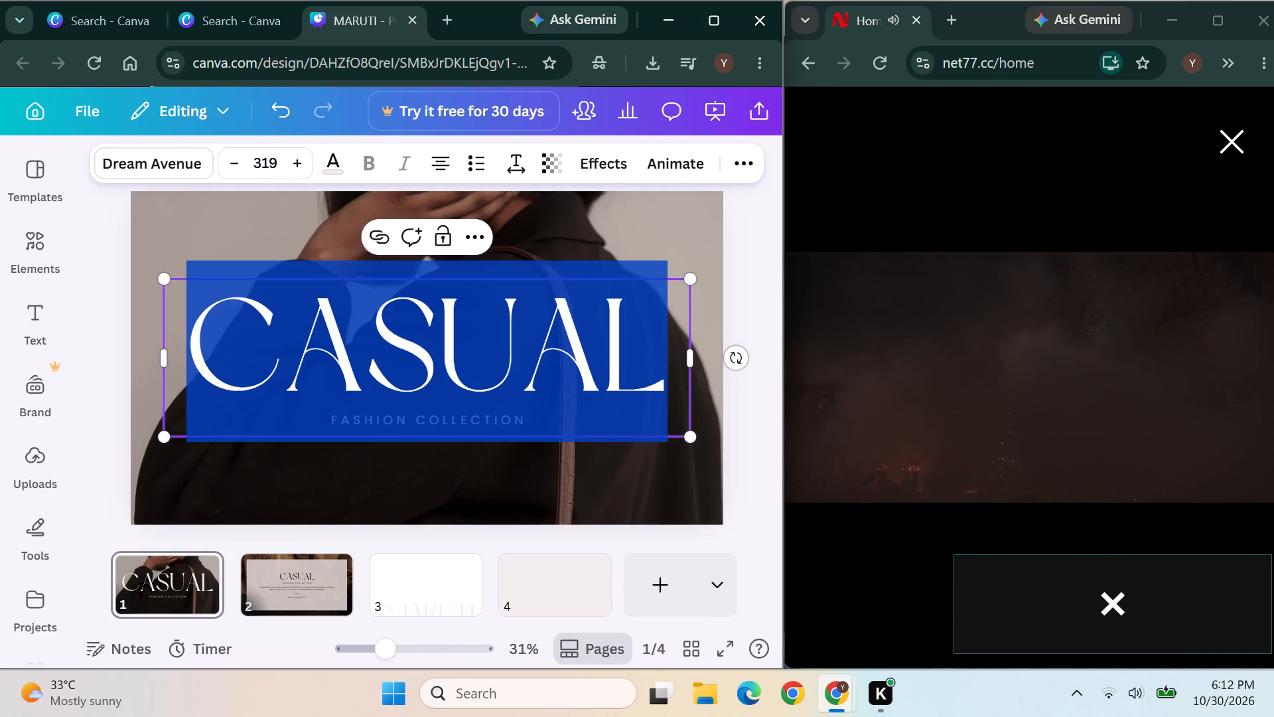
key("m")
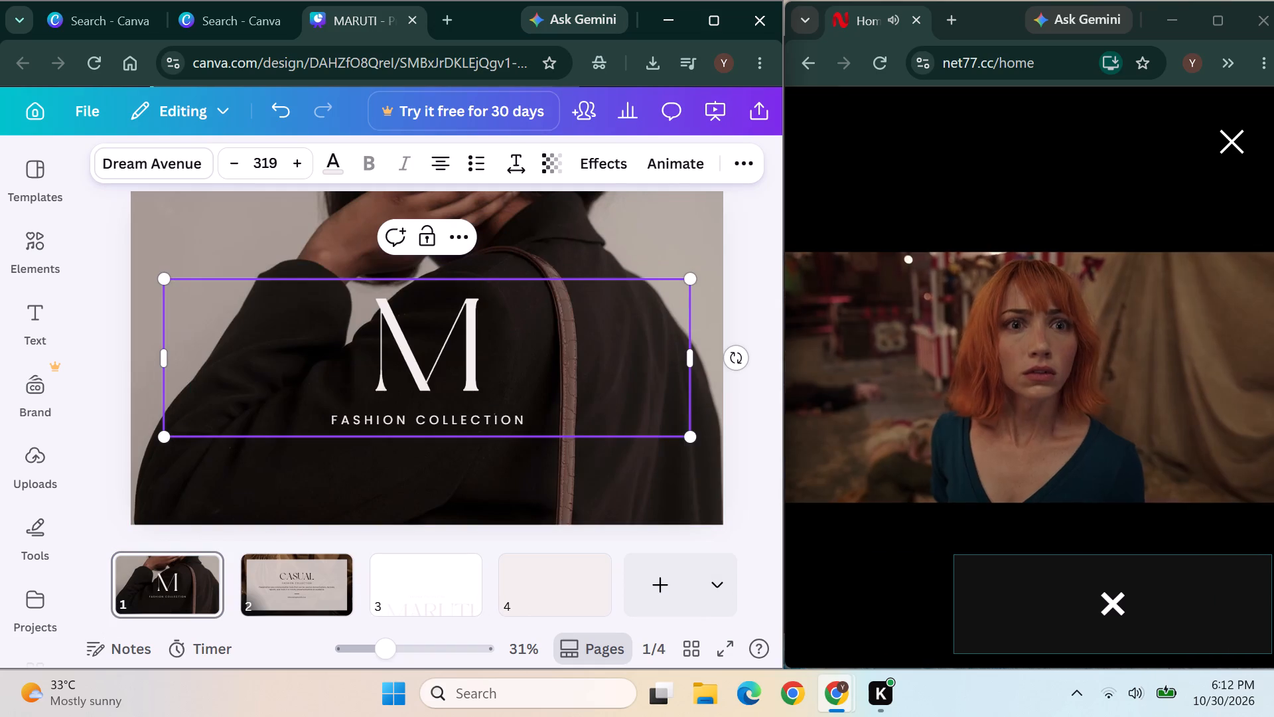
key("a")
key("r")
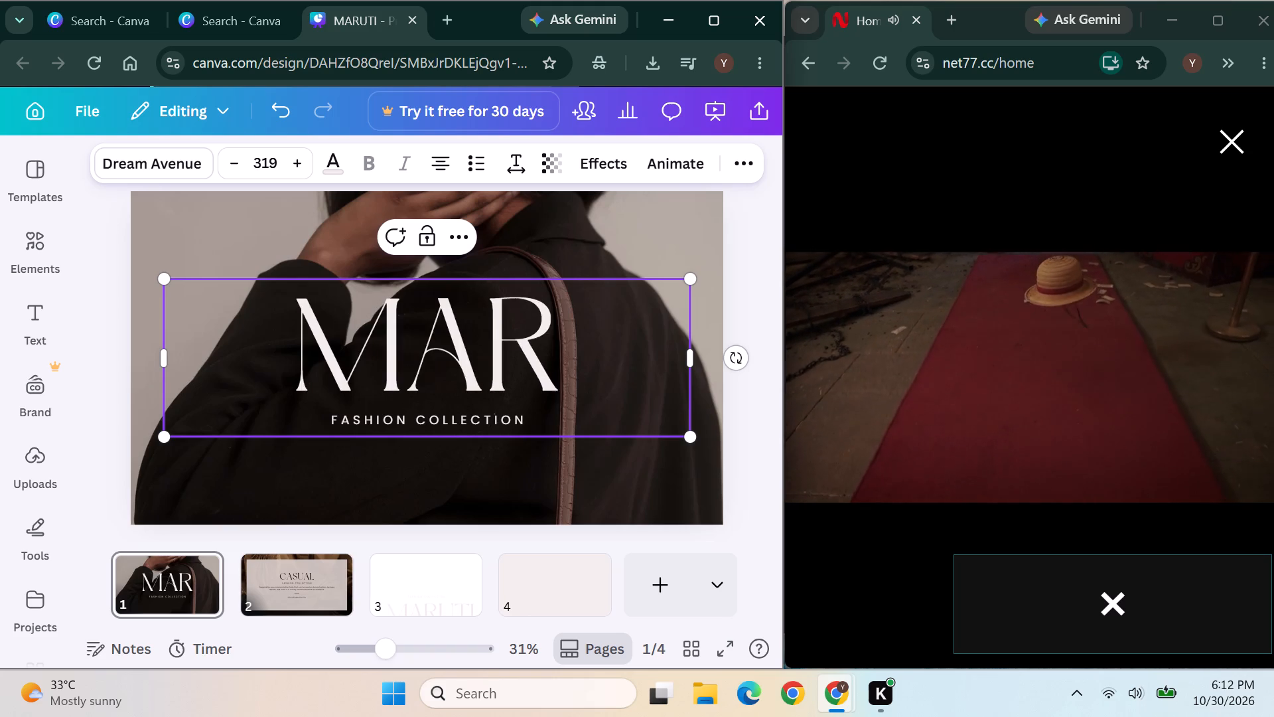
type("uti")
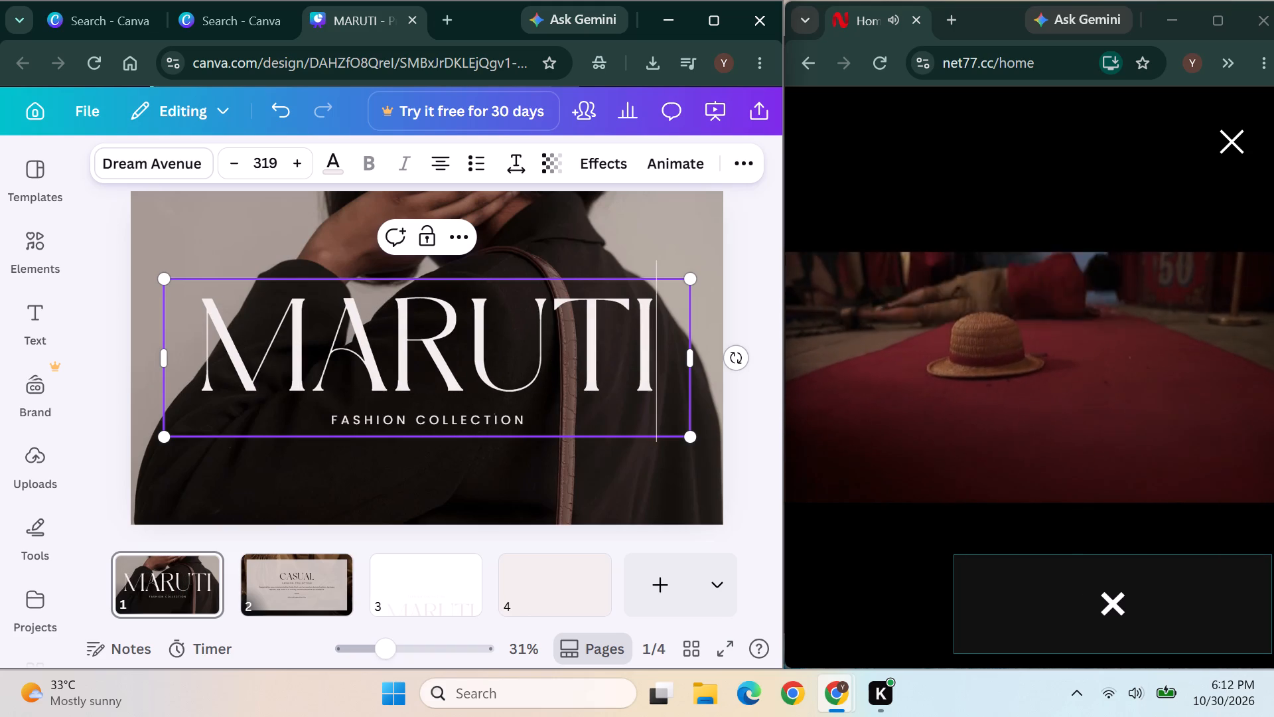
left_click(334, 531)
Replace page 3 with the template's "About Casual" page, choosing not to be shown the add-page question again.
left_click(319, 580)
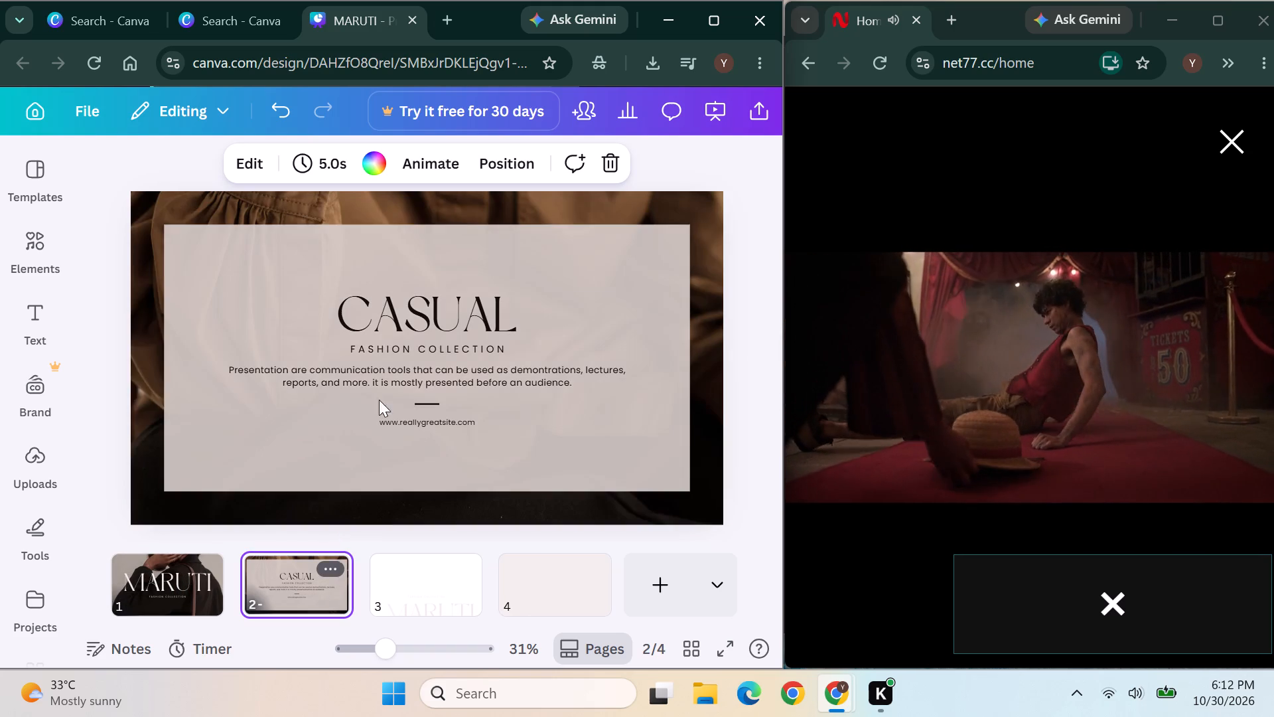
left_click(415, 596)
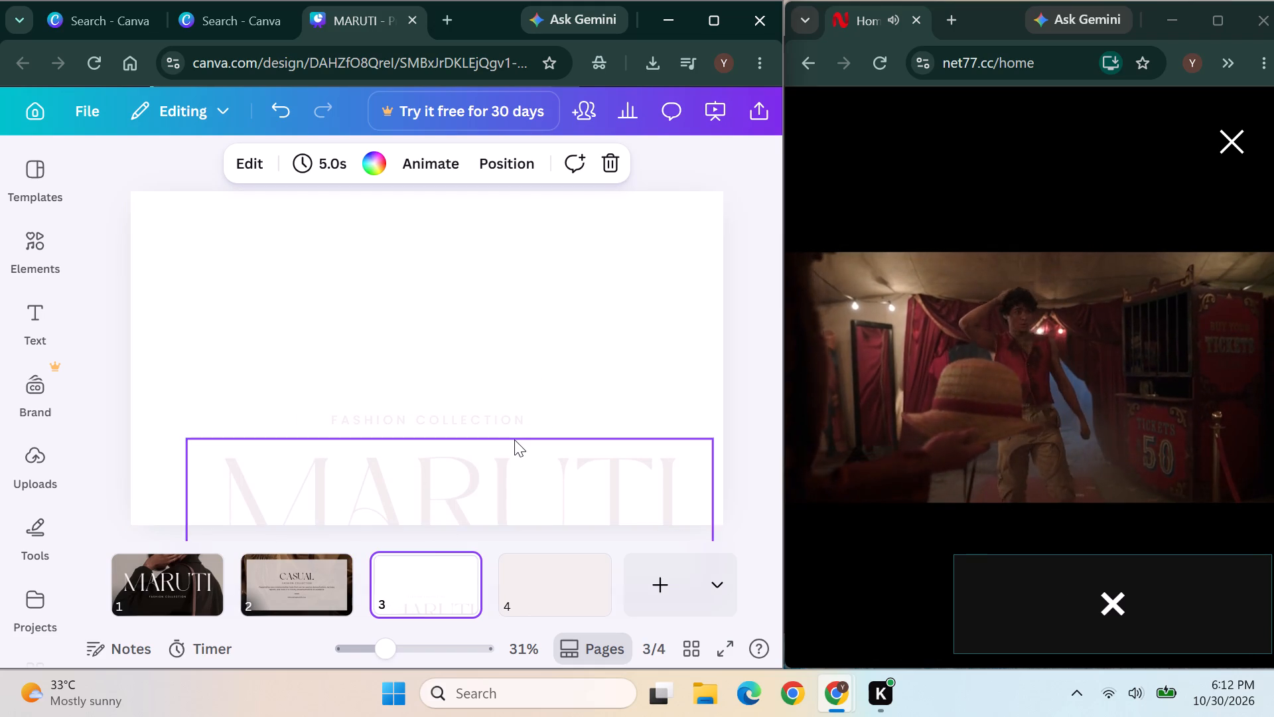
left_click(561, 337)
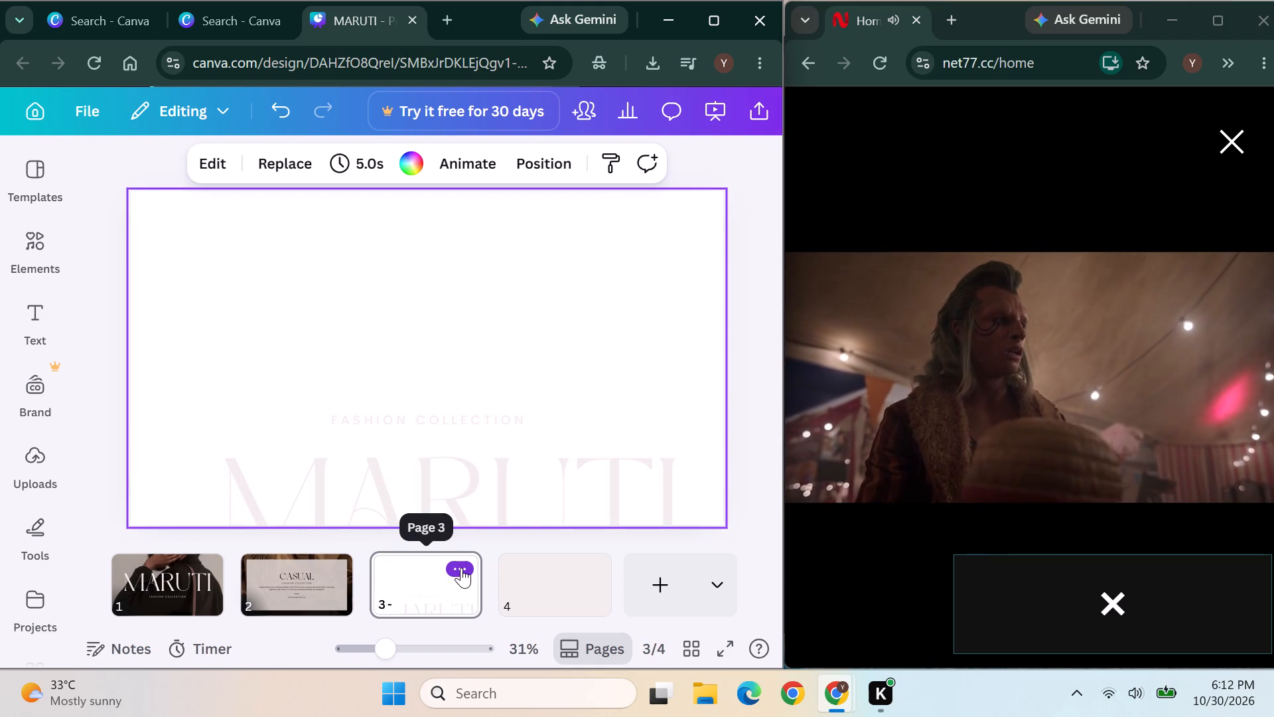
left_click(37, 167)
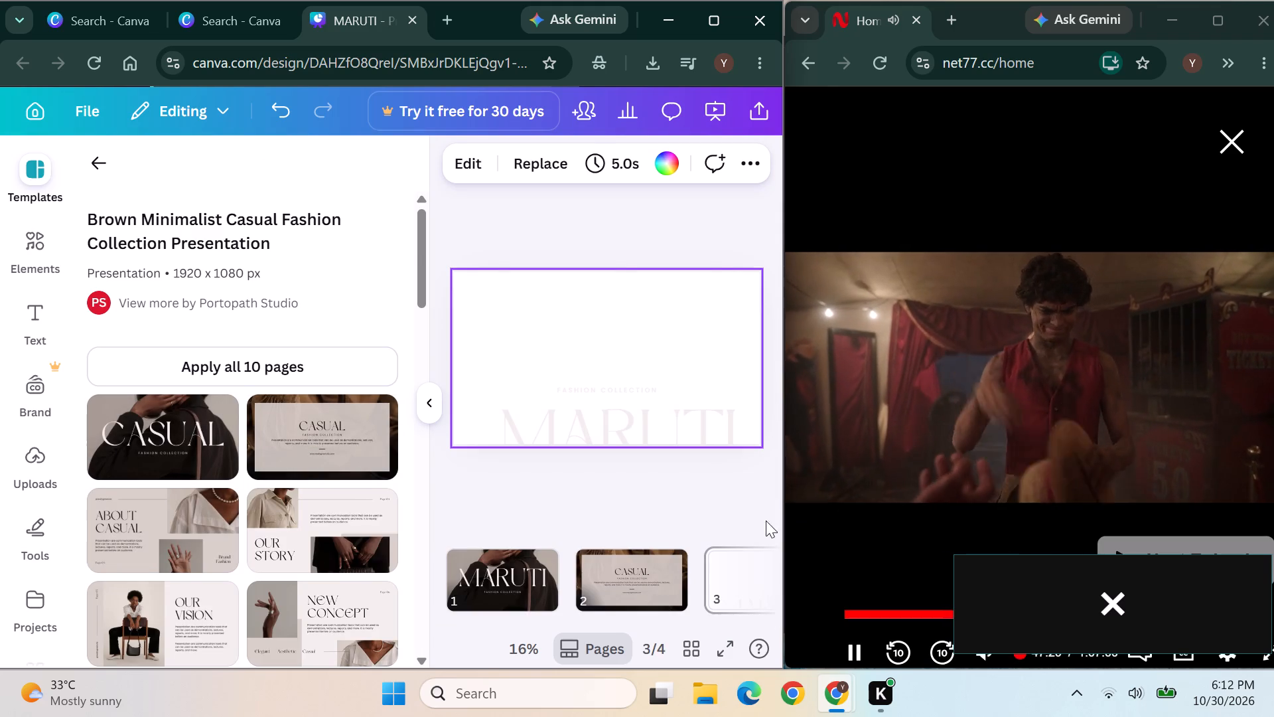
left_click(171, 533)
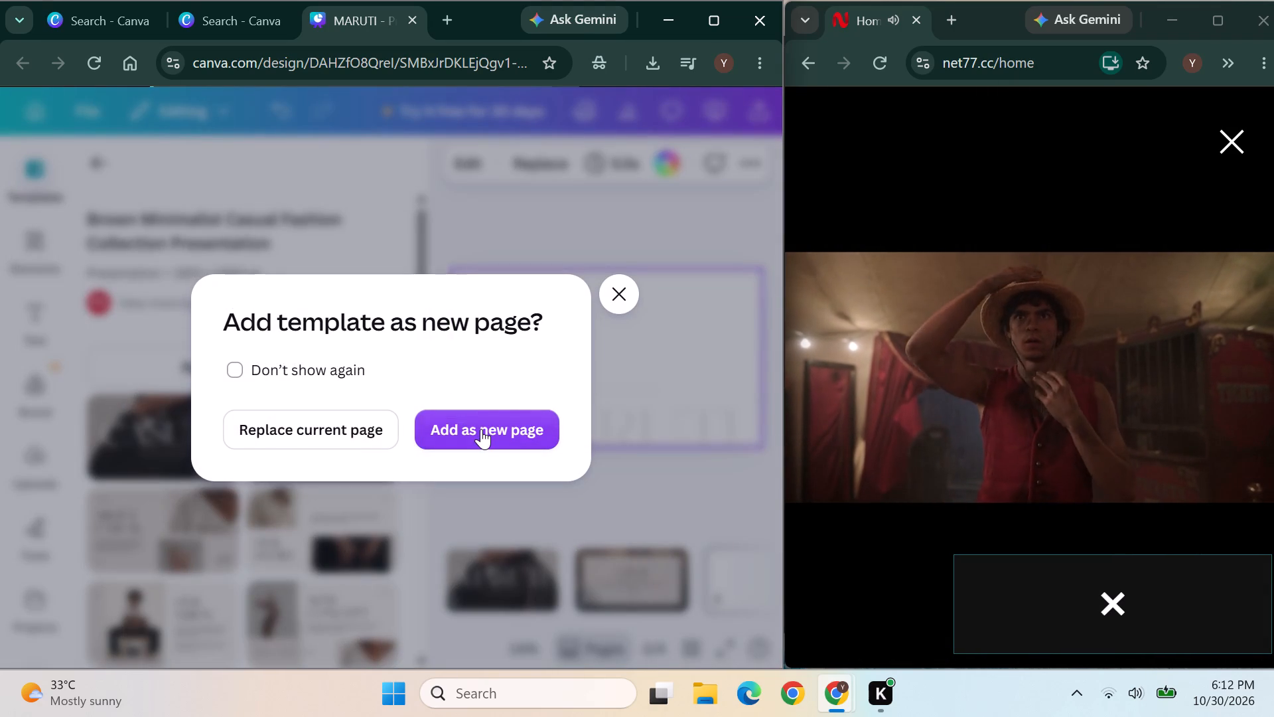
left_click(242, 370)
left_click(287, 414)
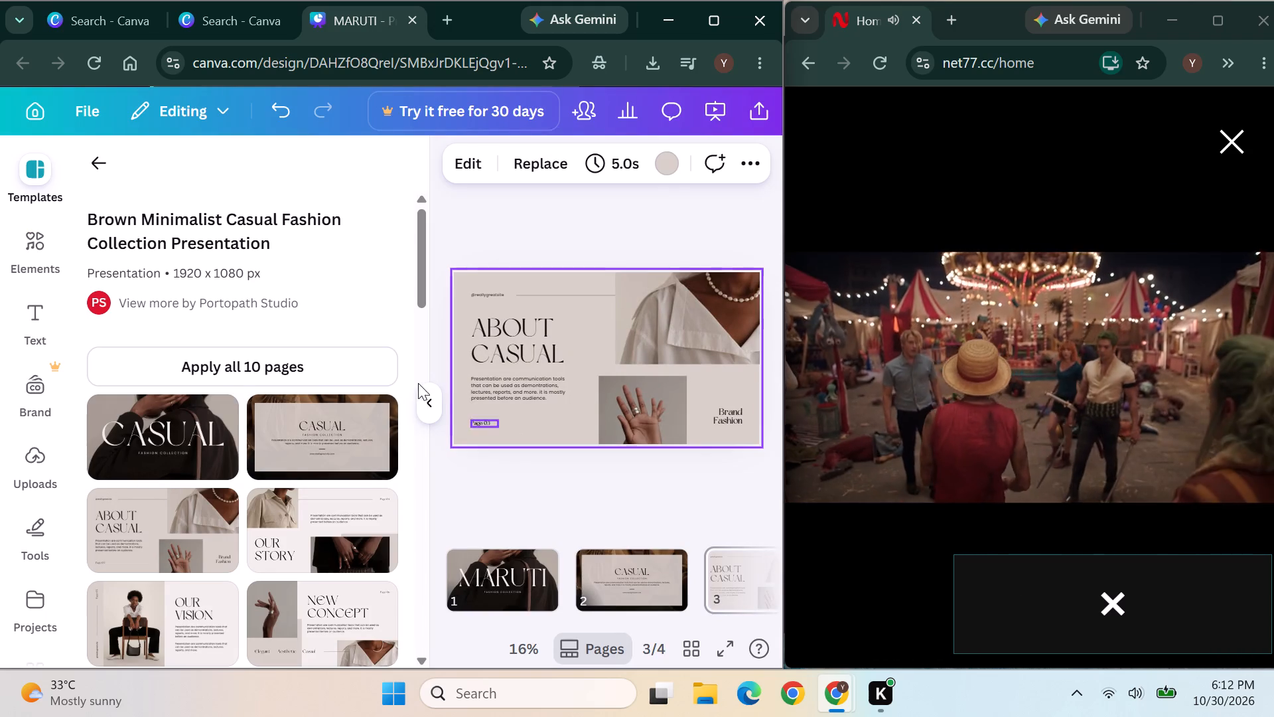
left_click(432, 396)
Delete the pearl necklace photo from the upper grid on page 3, keeping the empty grid.
left_click(564, 311)
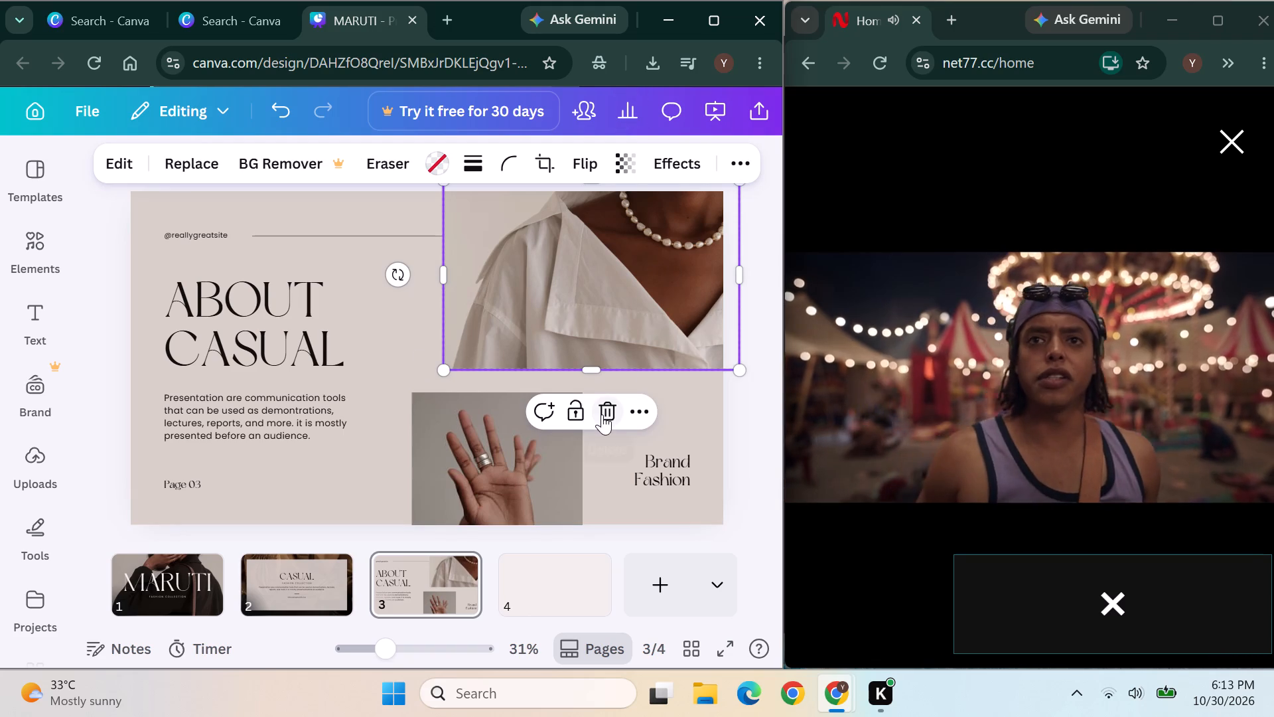
left_click(602, 414)
left_click(608, 462)
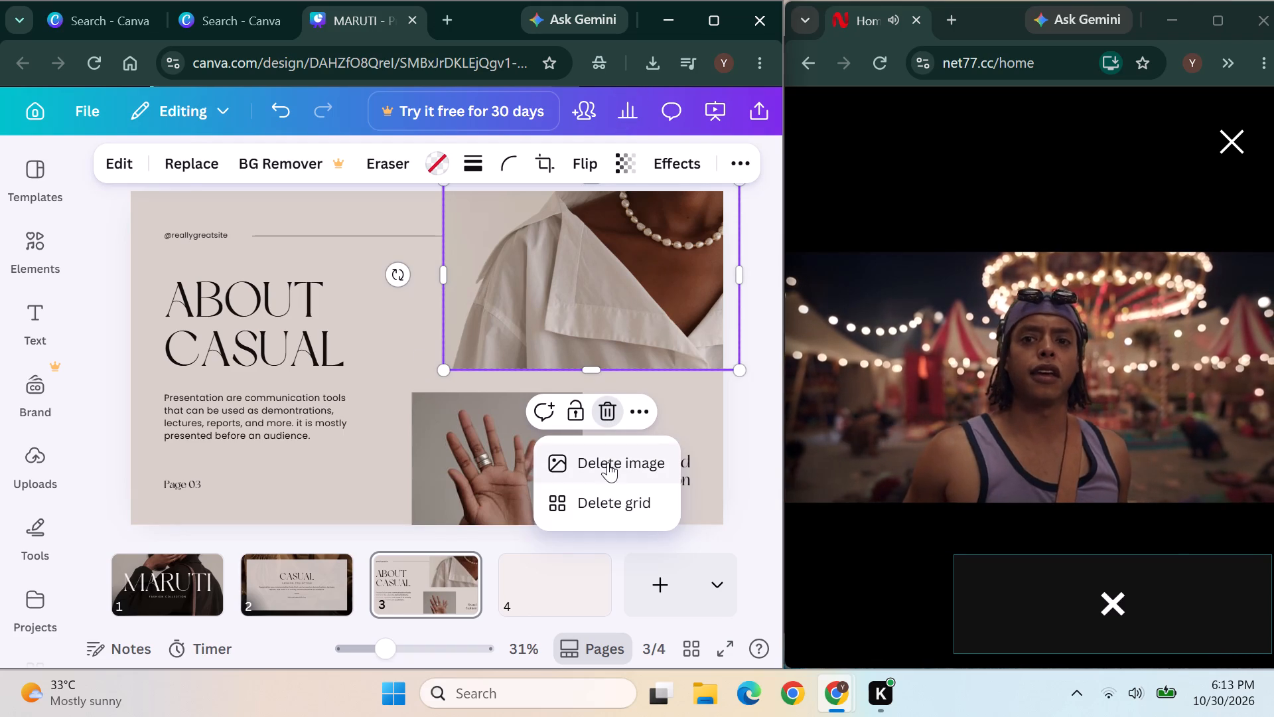
Add the Formal Loose-Fit Trousers lookbook image from the recent downloads to page 3.
left_click(622, 347)
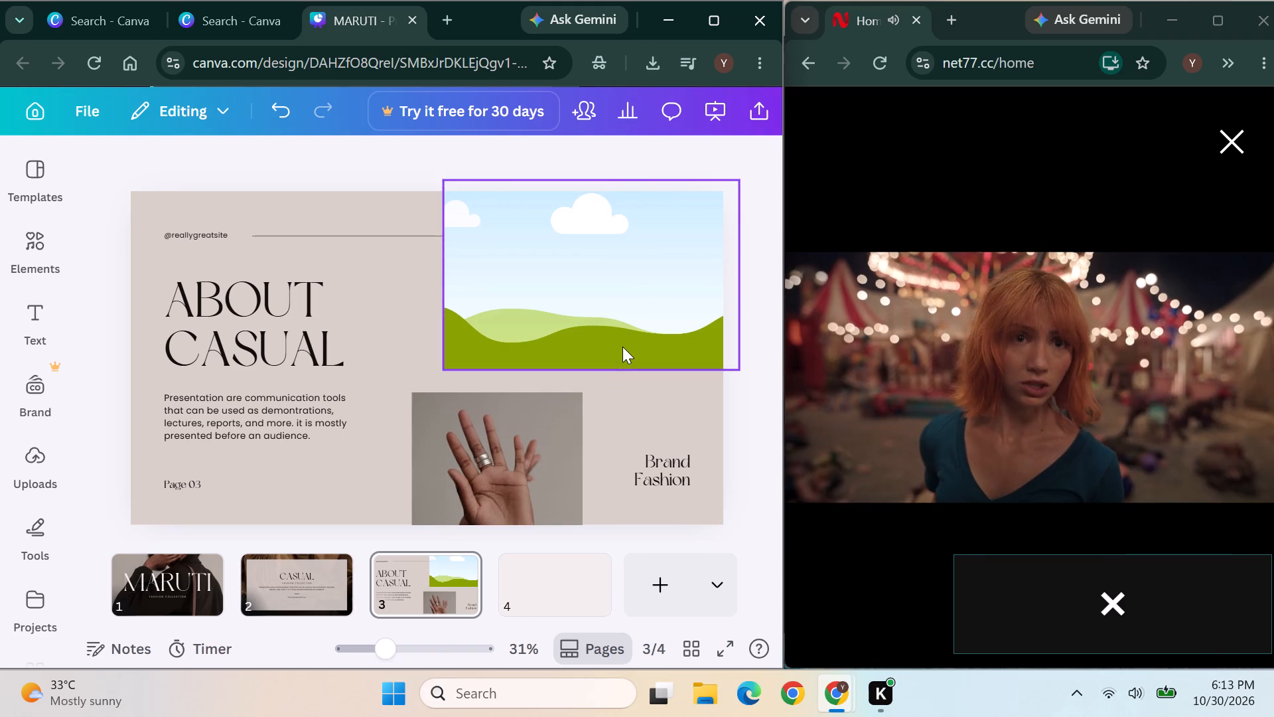
left_click(651, 50)
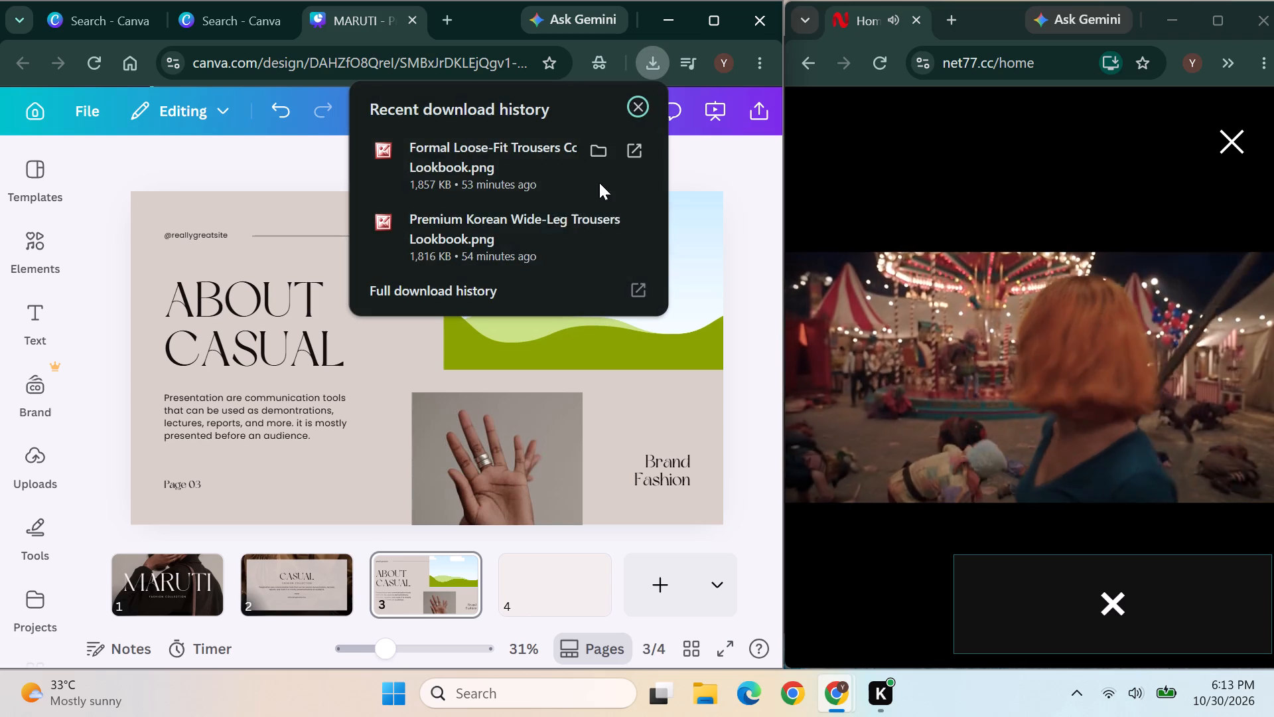
left_click_drag(487, 175, 557, 343)
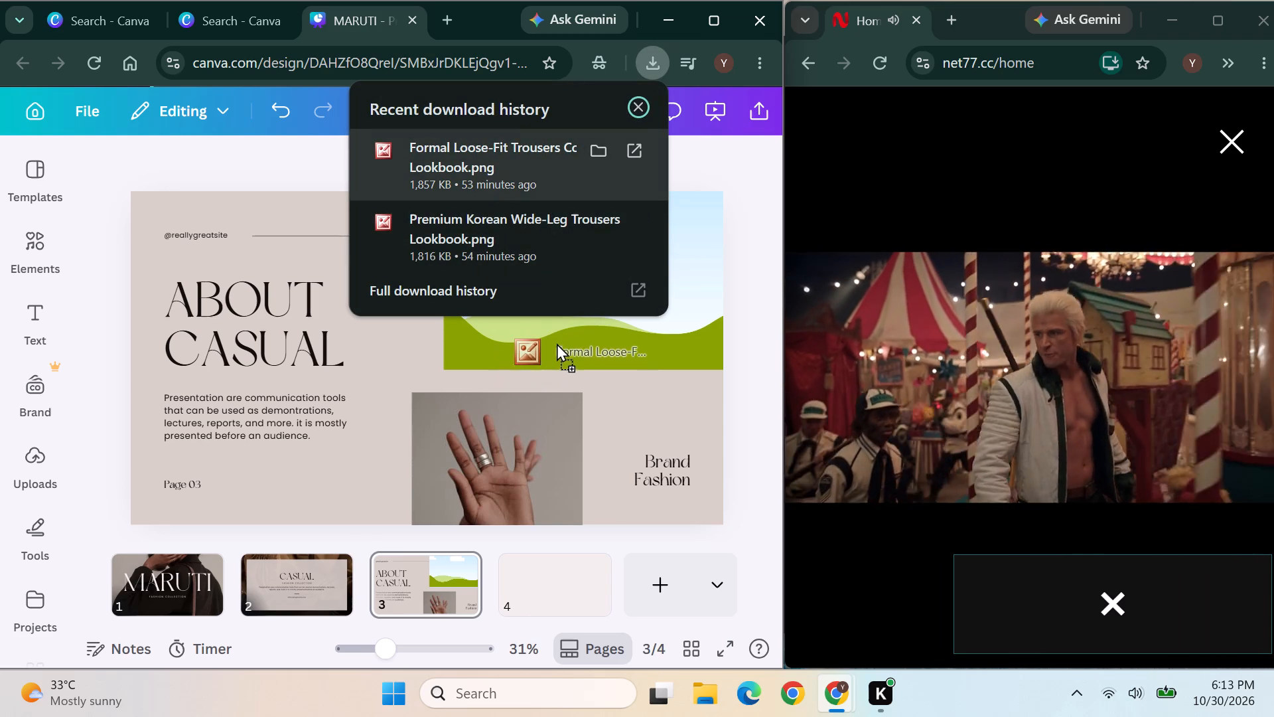
left_click_drag(557, 343, 559, 342)
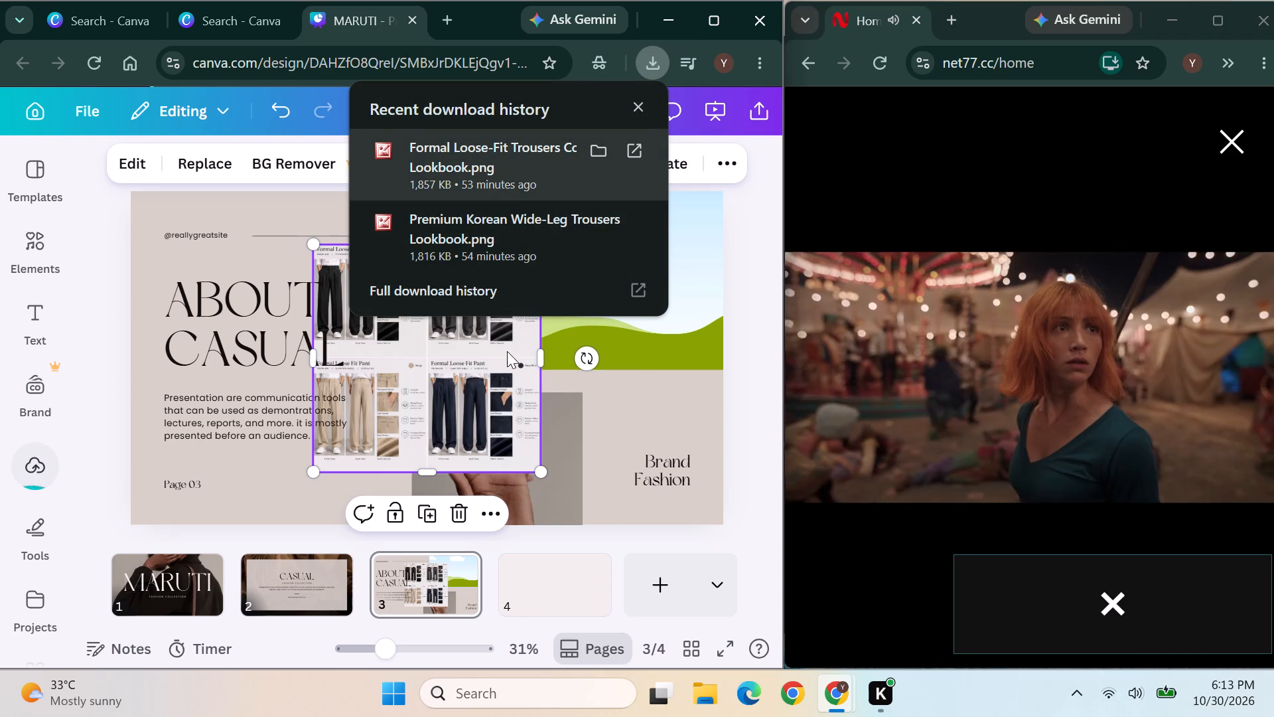
Remove the empty landscape picture grid from page 3 by moving it off the page's right side.
left_click(626, 388)
left_click(621, 332)
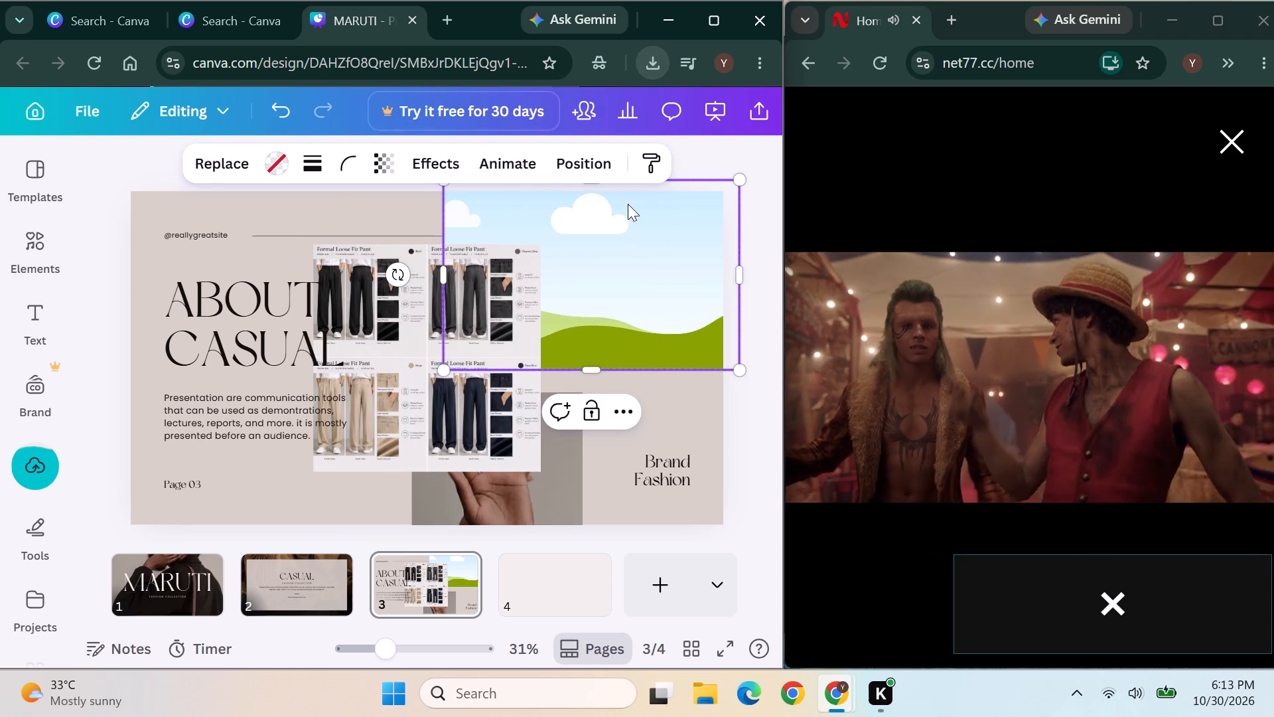
left_click_drag(539, 217, 867, 167)
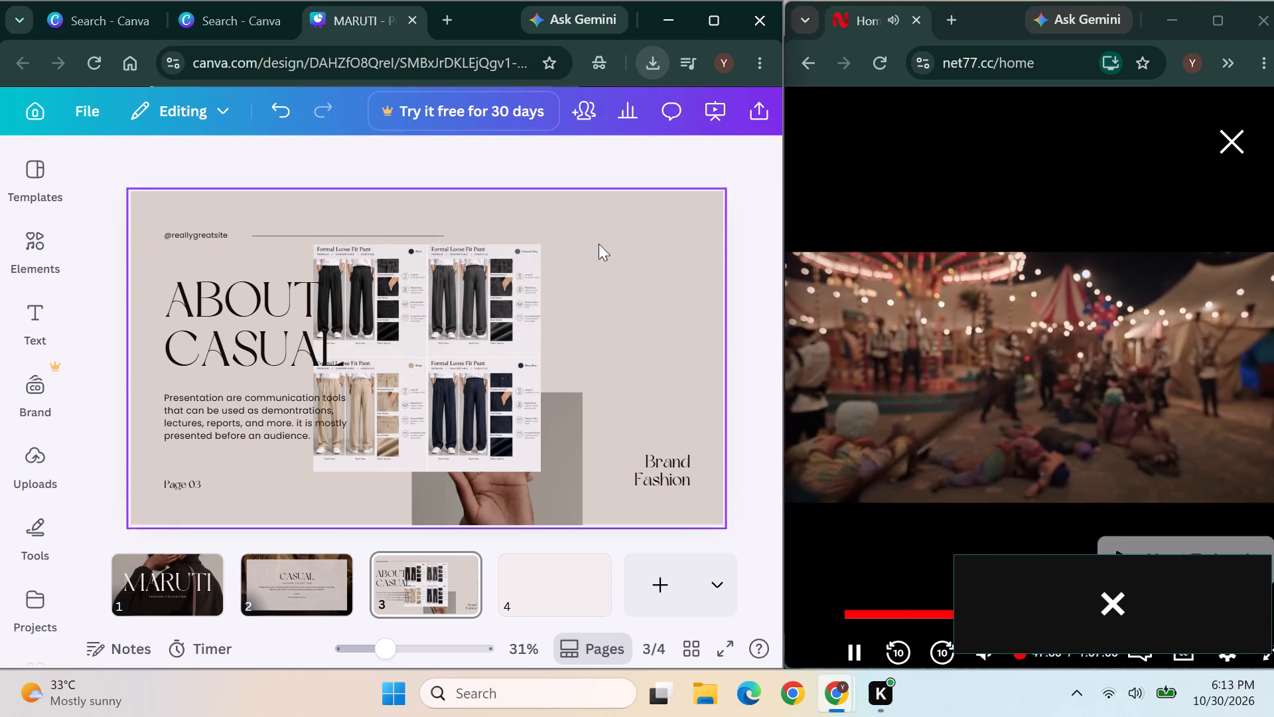
Crop the trousers lookbook image freeform to only the front and back views of the black trousers in its first panel.
left_click(449, 303)
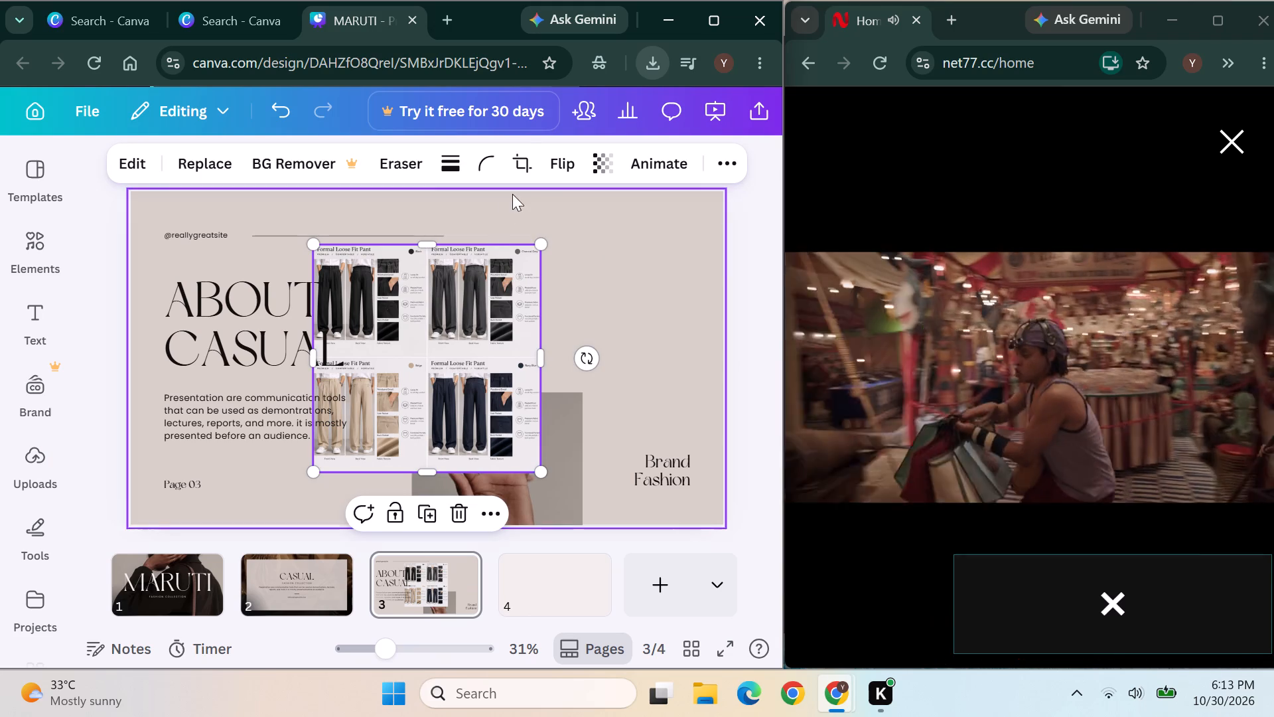
left_click(518, 165)
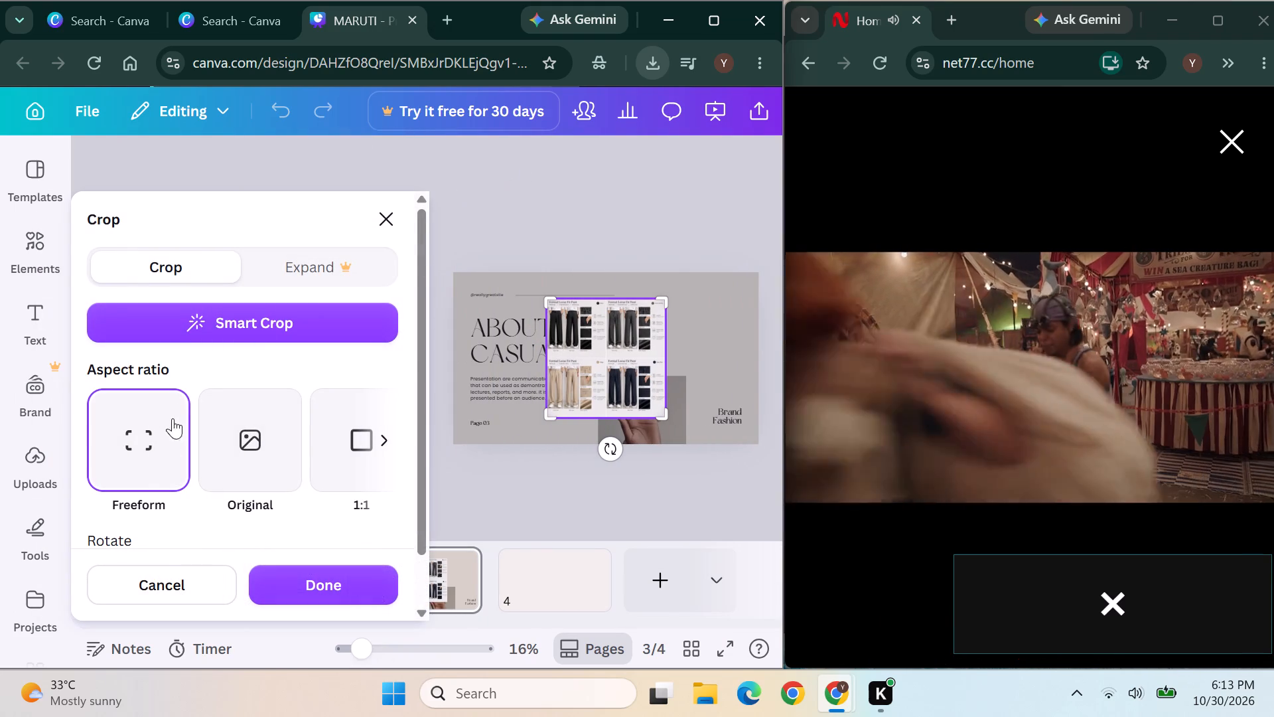
left_click_drag(660, 415, 599, 368)
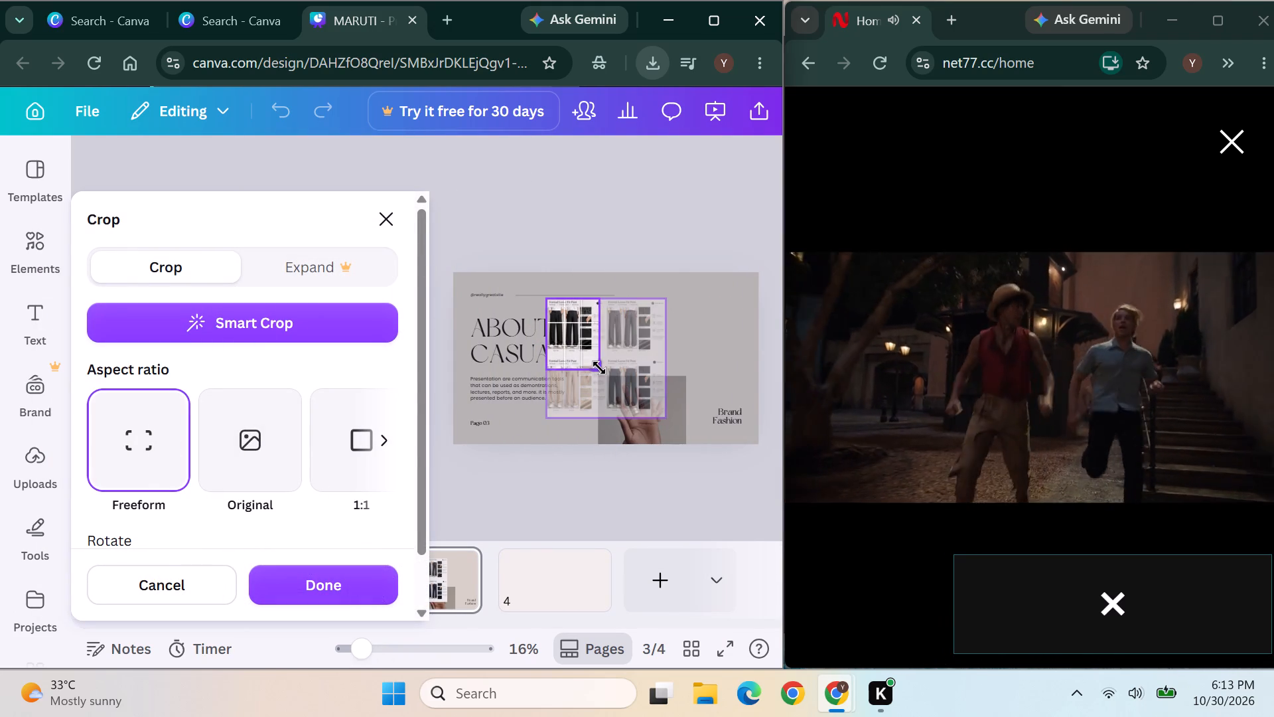
left_click_drag(599, 368, 580, 357)
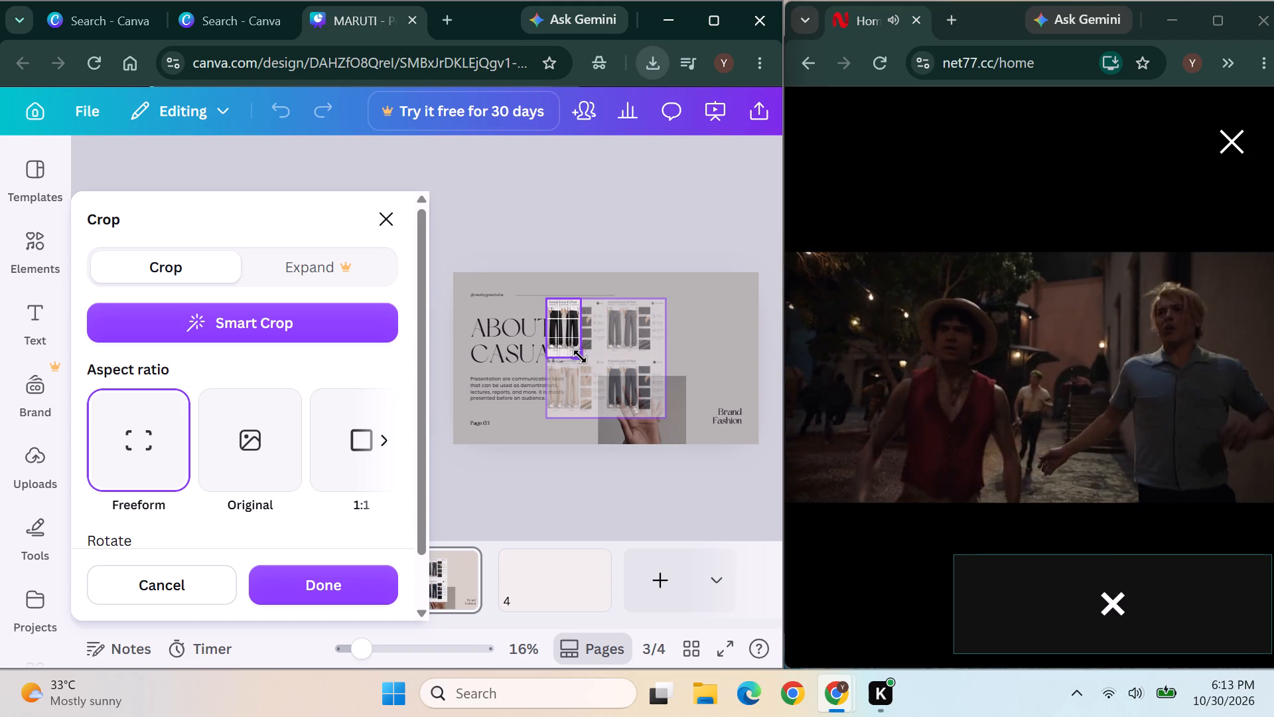
left_click_drag(580, 357, 579, 353)
left_click(362, 571)
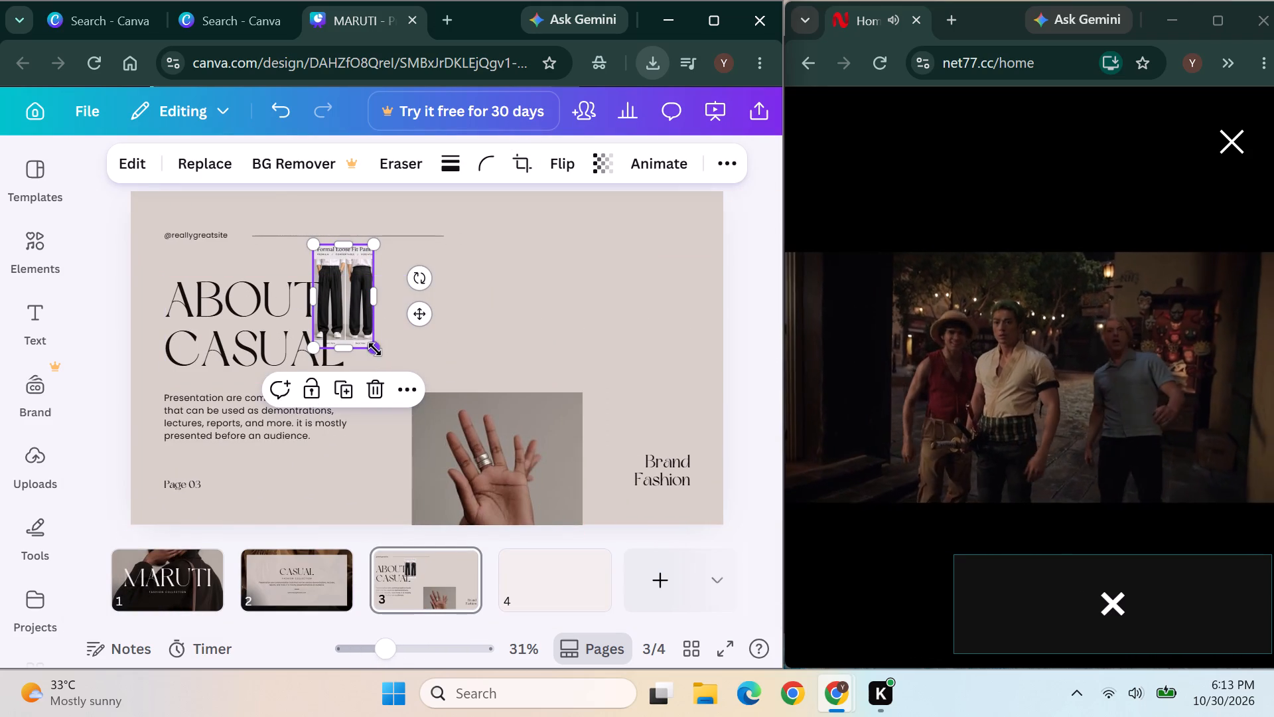
Enlarge the cropped trousers image on page 3 and position it at the page's centre-right, covering the hand photo.
left_click_drag(375, 349, 912, 378)
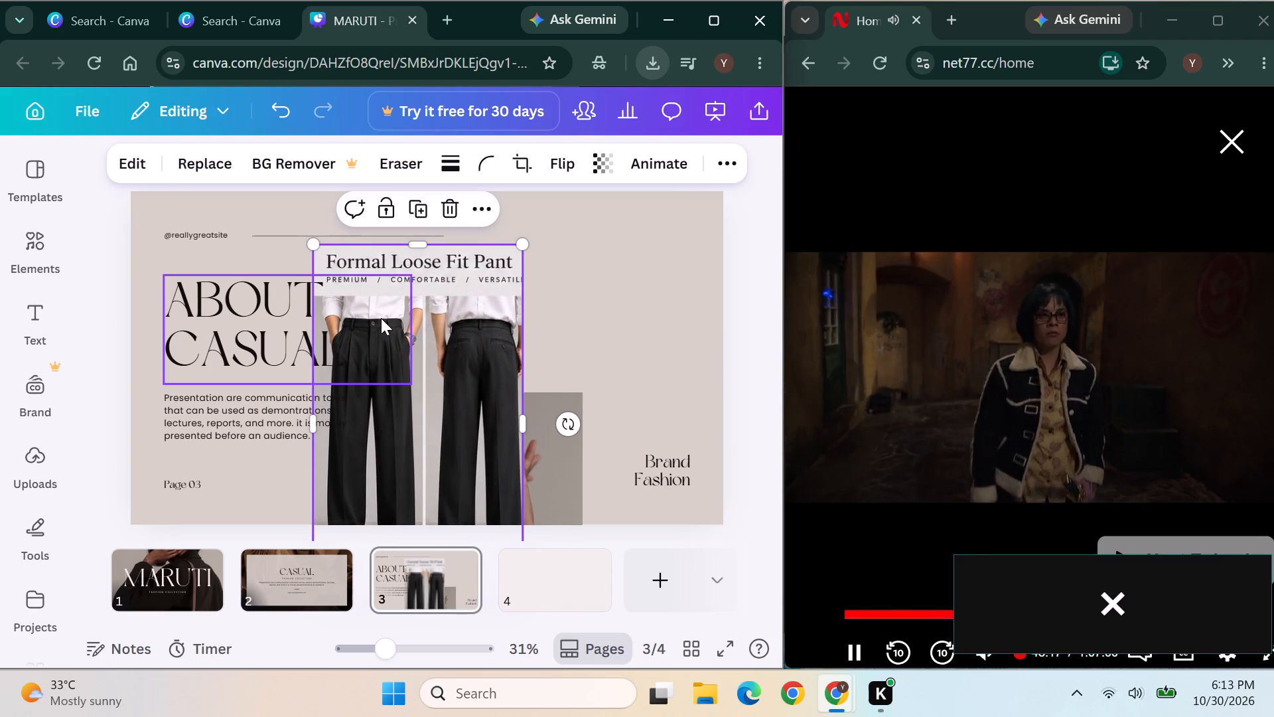
left_click_drag(455, 315, 652, 150)
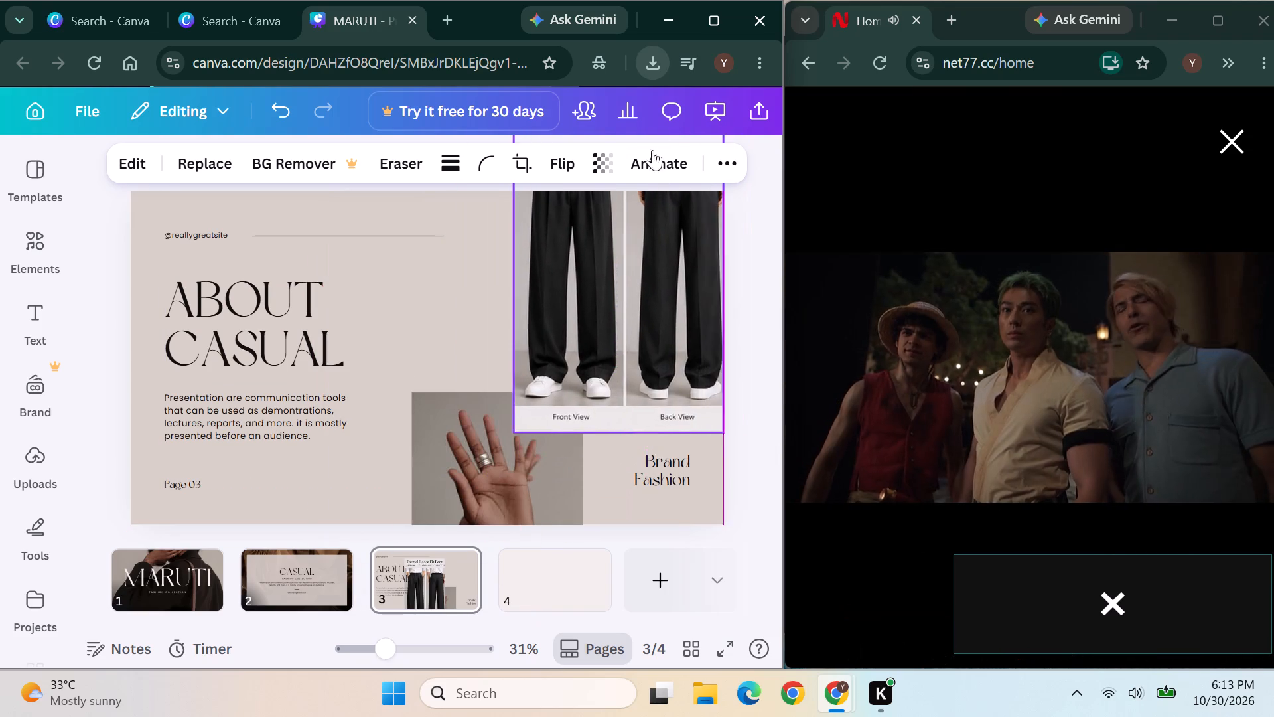
left_click_drag(652, 150, 563, 201)
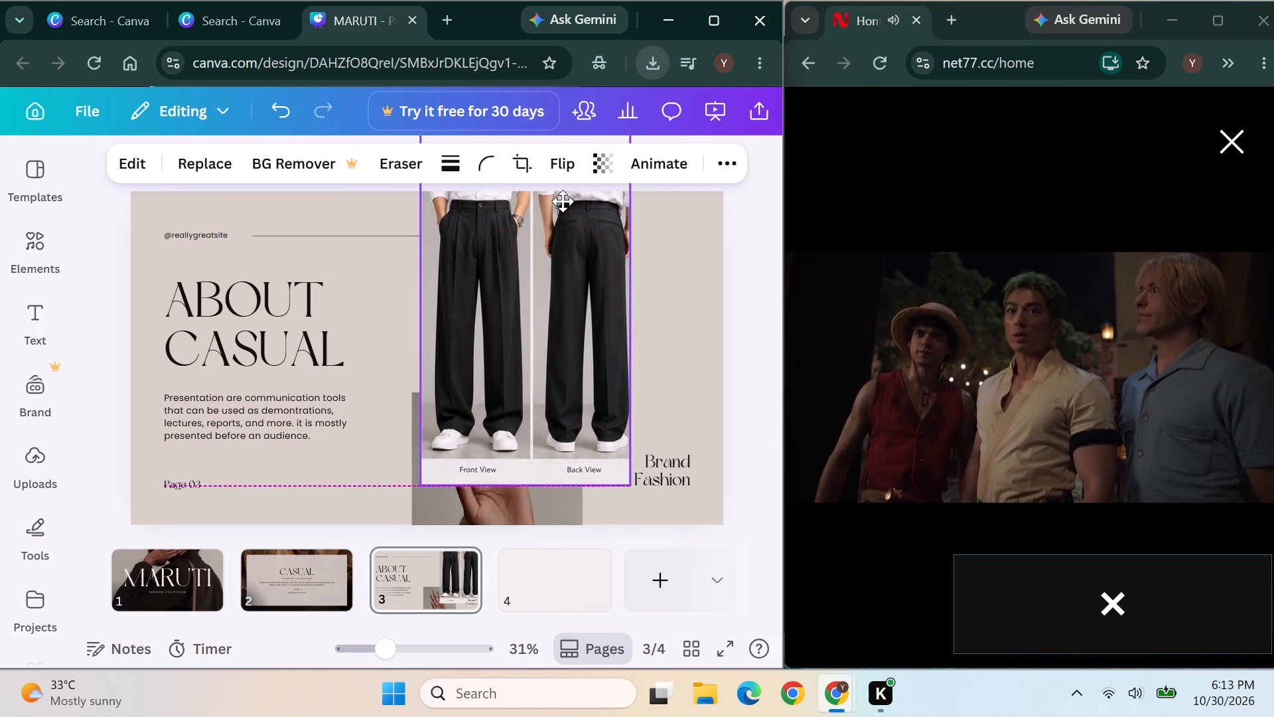
left_click_drag(563, 201, 537, 242)
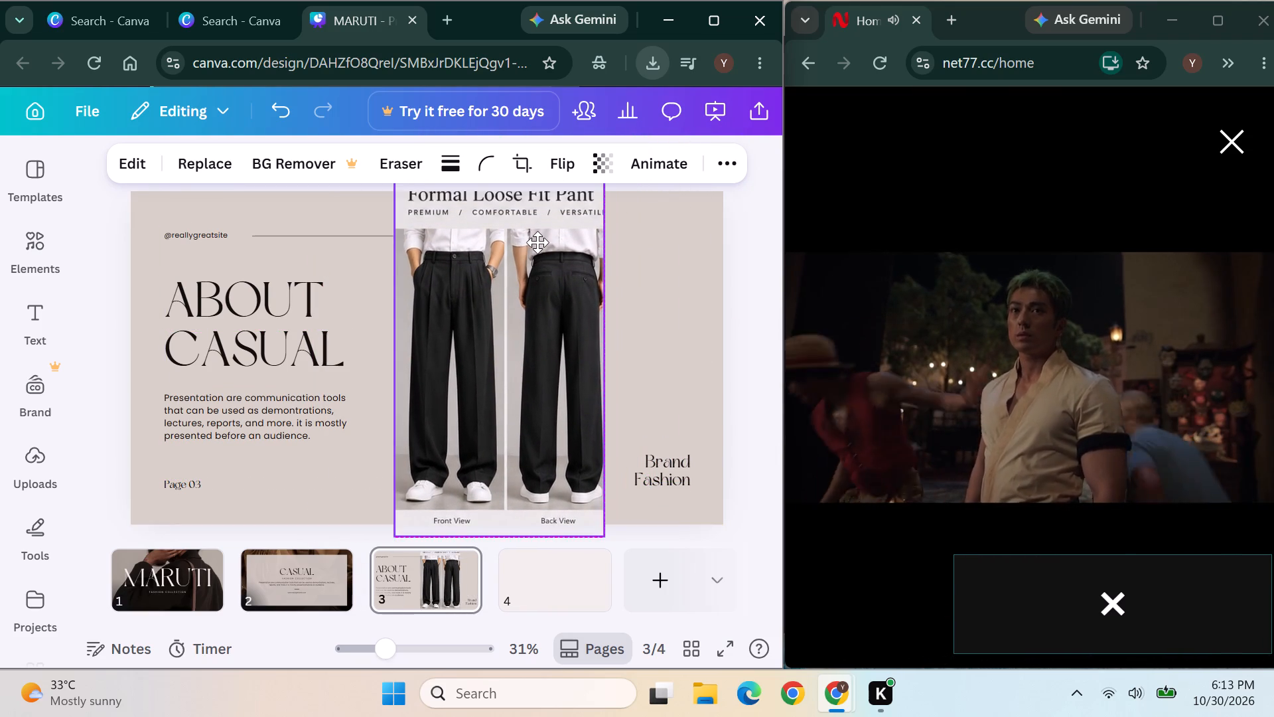
left_click_drag(537, 242, 546, 255)
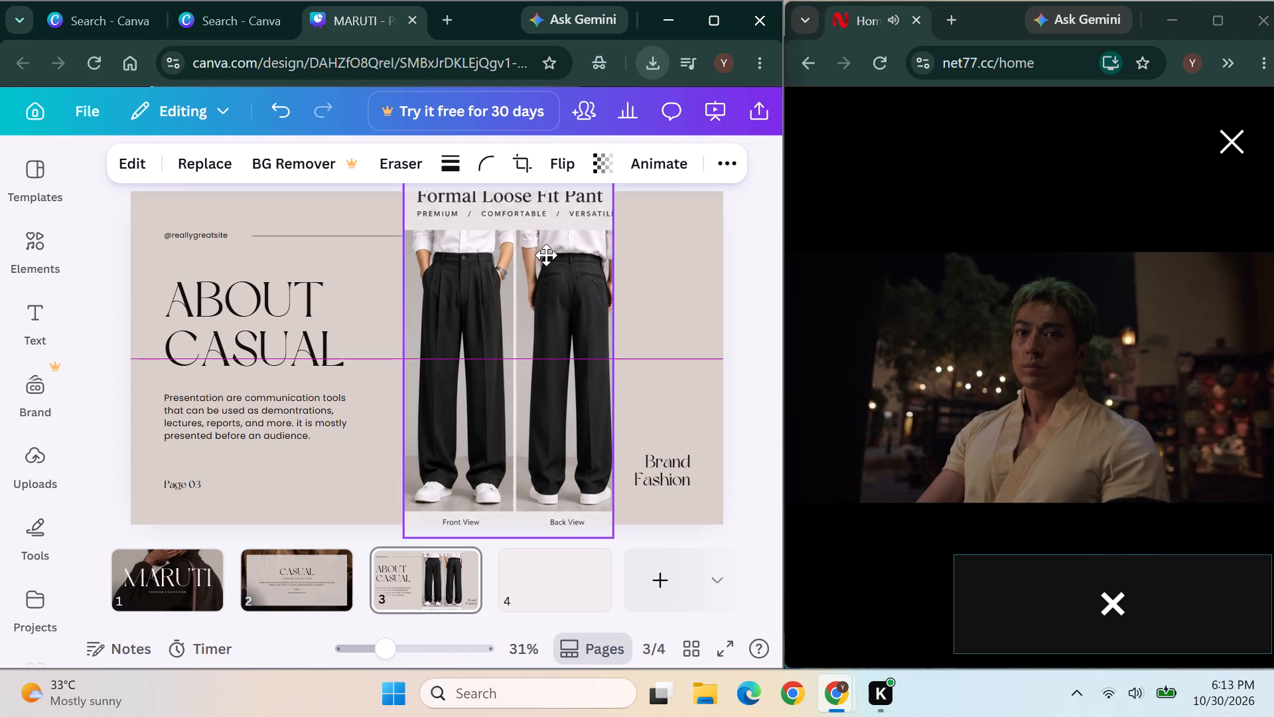
left_click_drag(546, 255, 546, 262)
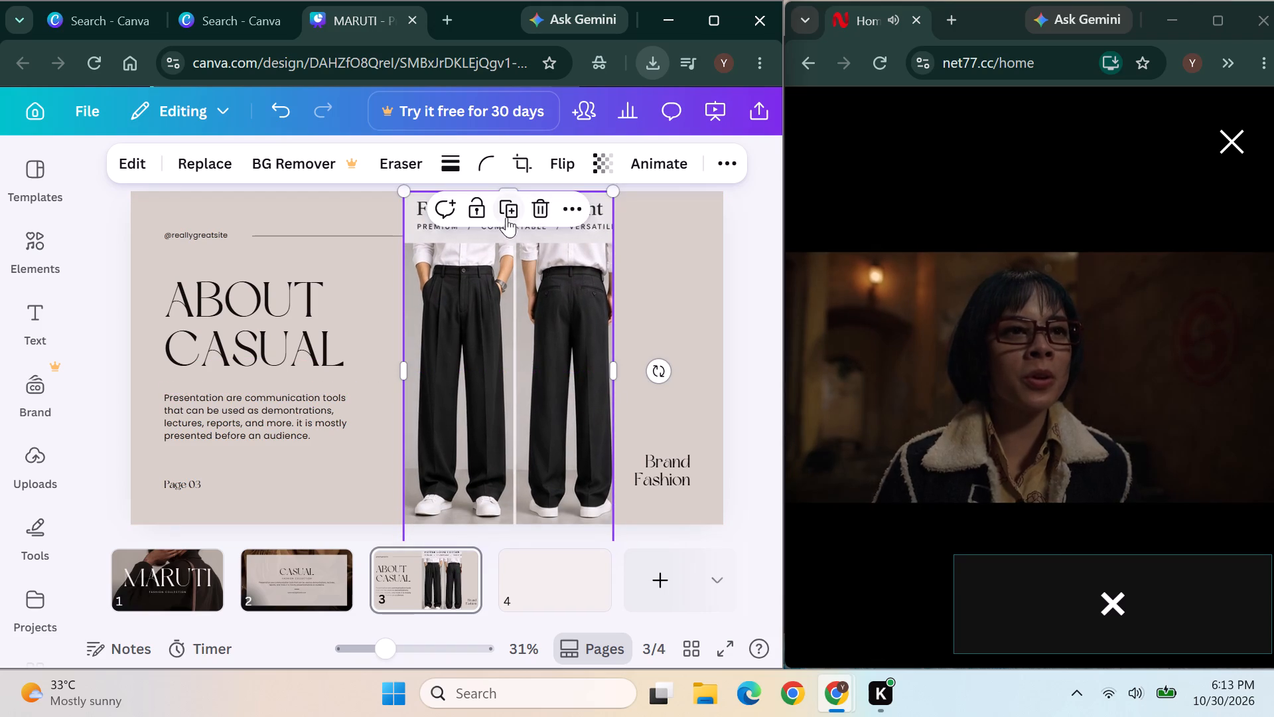
Trim the top of the trousers image to cut off the "Formal Loose Fit Pant" heading and its tagline.
left_click_drag(509, 187, 514, 224)
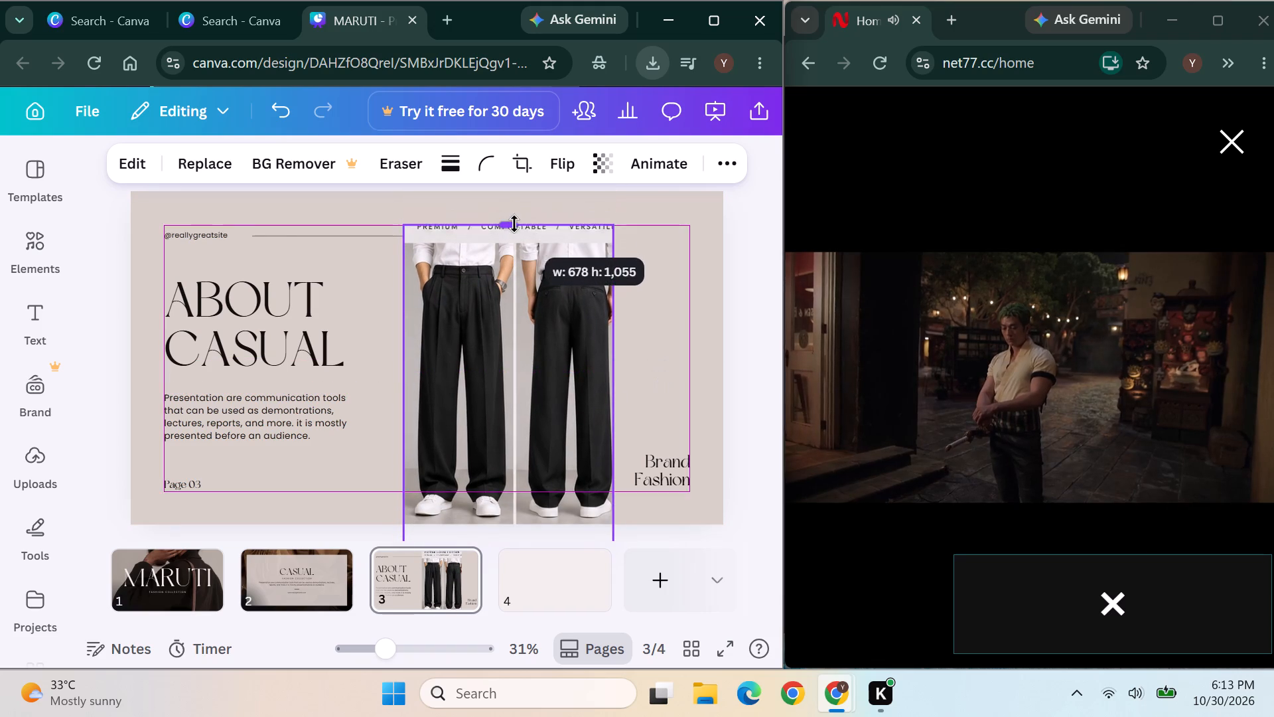
left_click_drag(514, 224, 515, 236)
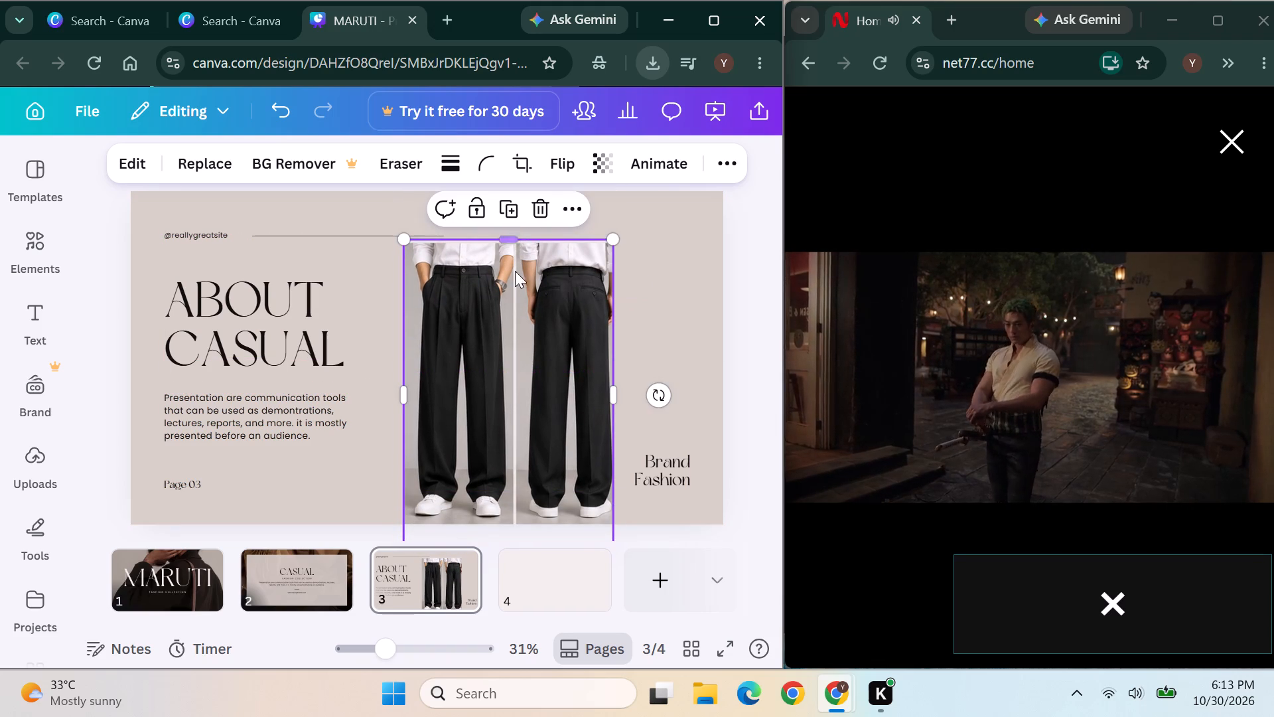
Place the trousers image into the lower picture grid on page 3, replacing the hand photo.
left_click_drag(519, 311, 508, 206)
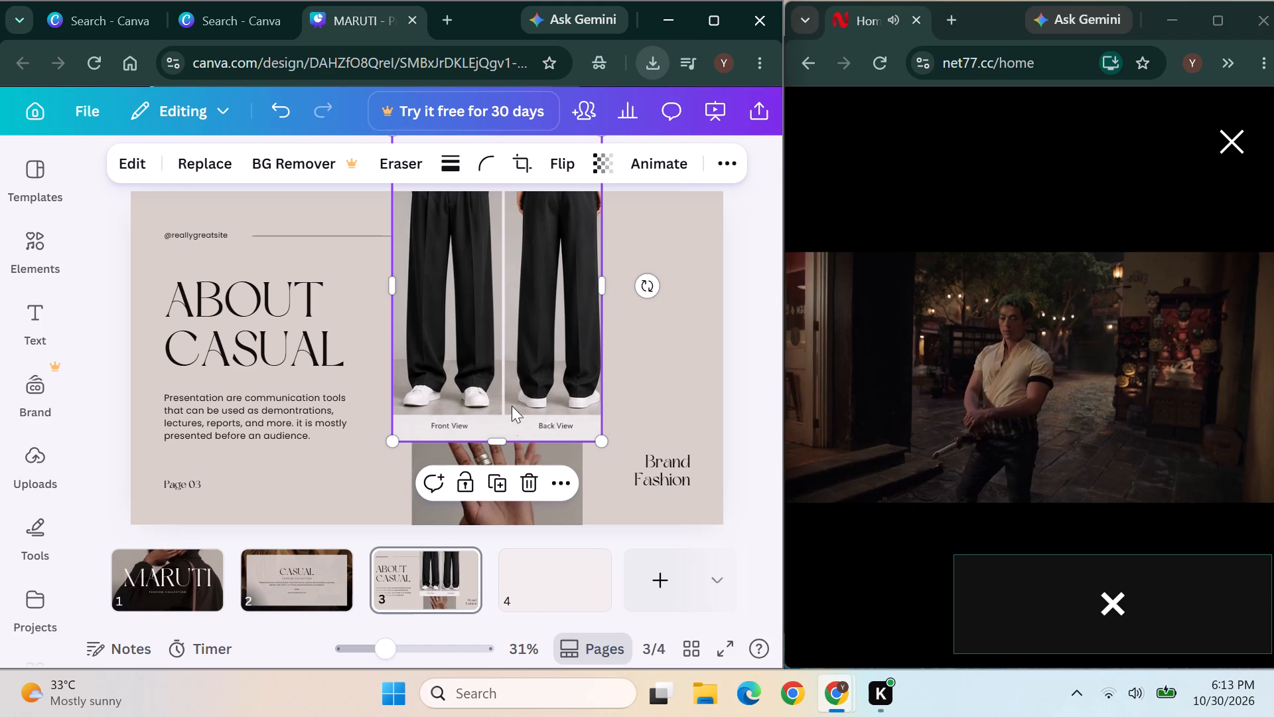
left_click_drag(507, 443, 508, 434)
left_click_drag(505, 357, 506, 437)
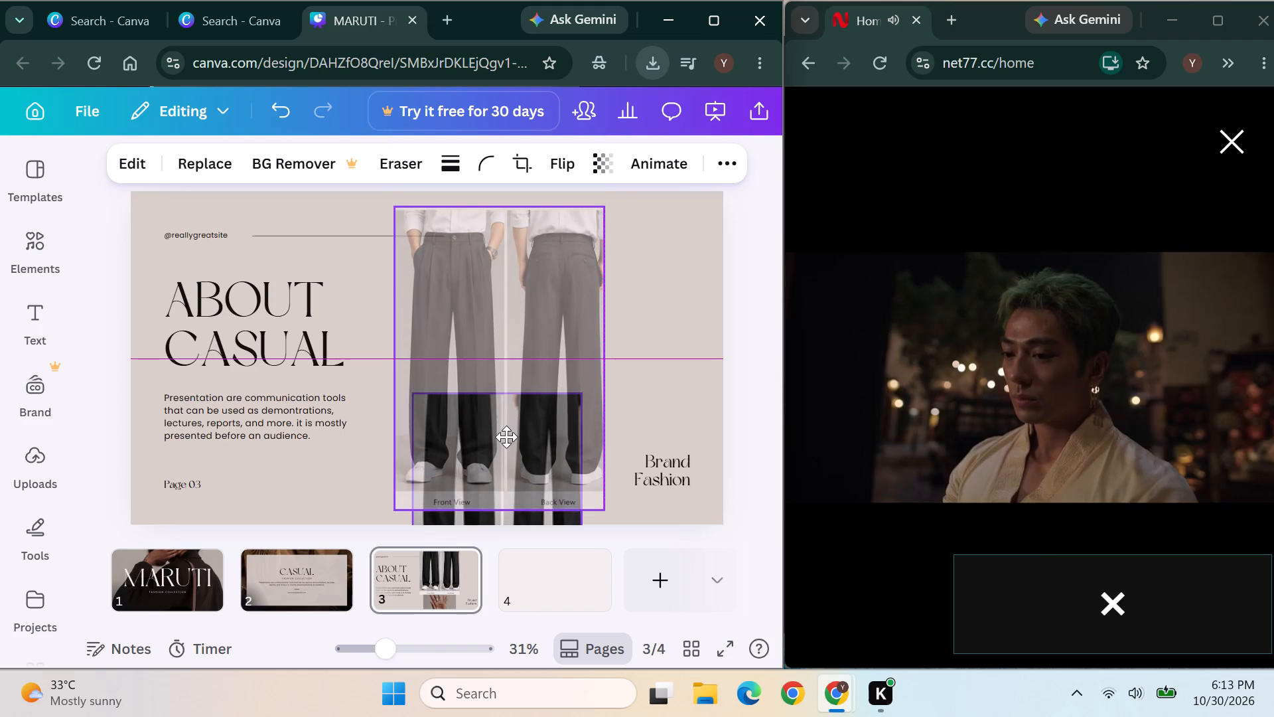
left_click_drag(506, 437, 506, 448)
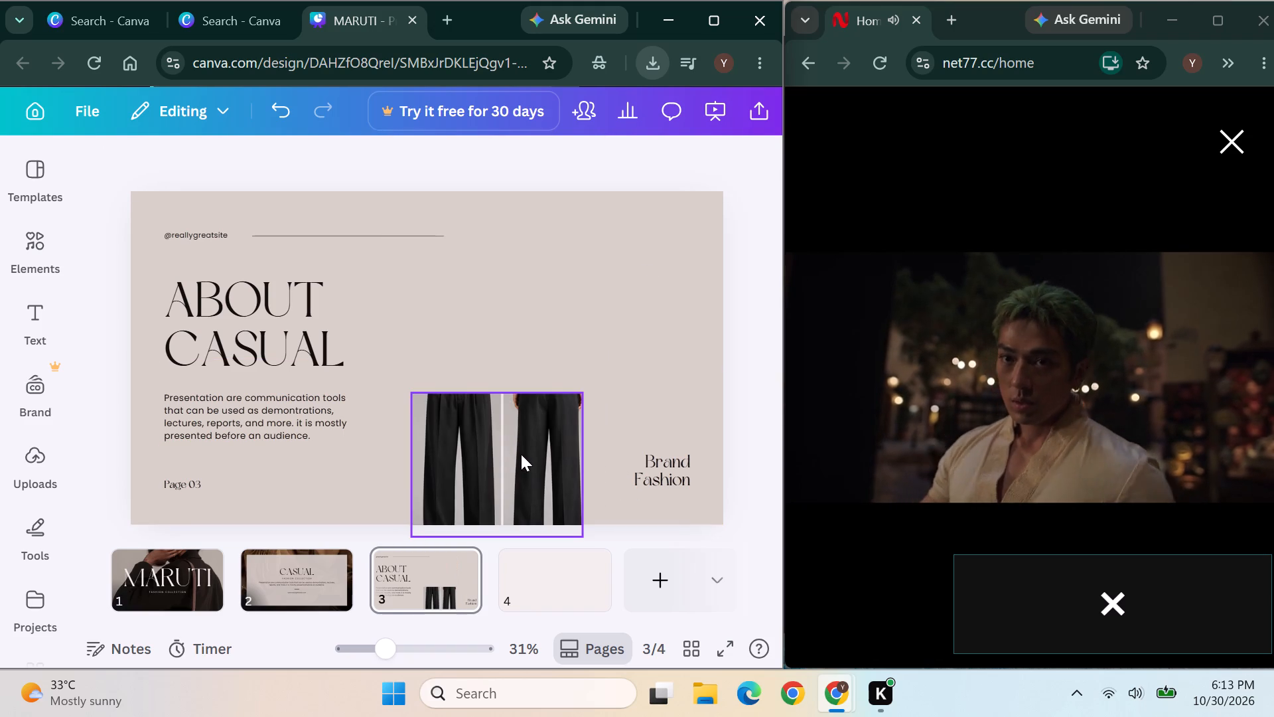
Raise the trousers picture grid off the page's bottom edge and extend its top to show the trousers from waist to shoes.
left_click_drag(521, 454, 517, 430)
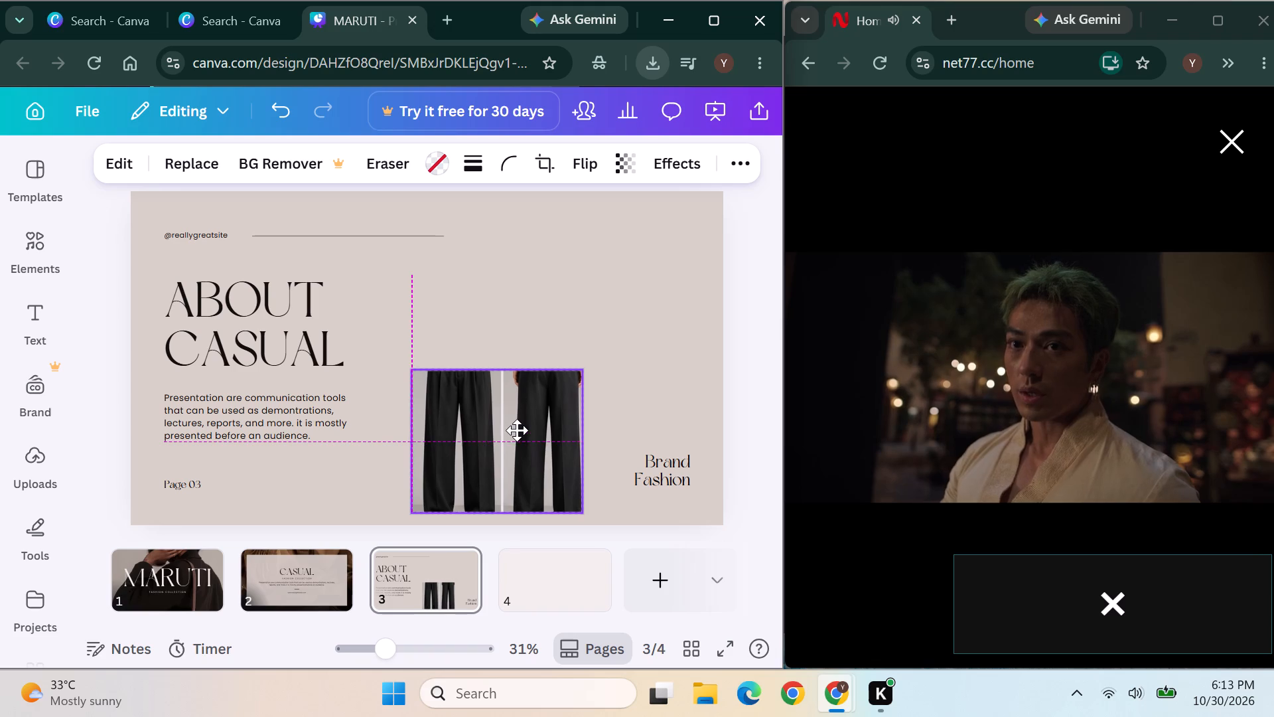
left_click_drag(517, 430, 519, 425)
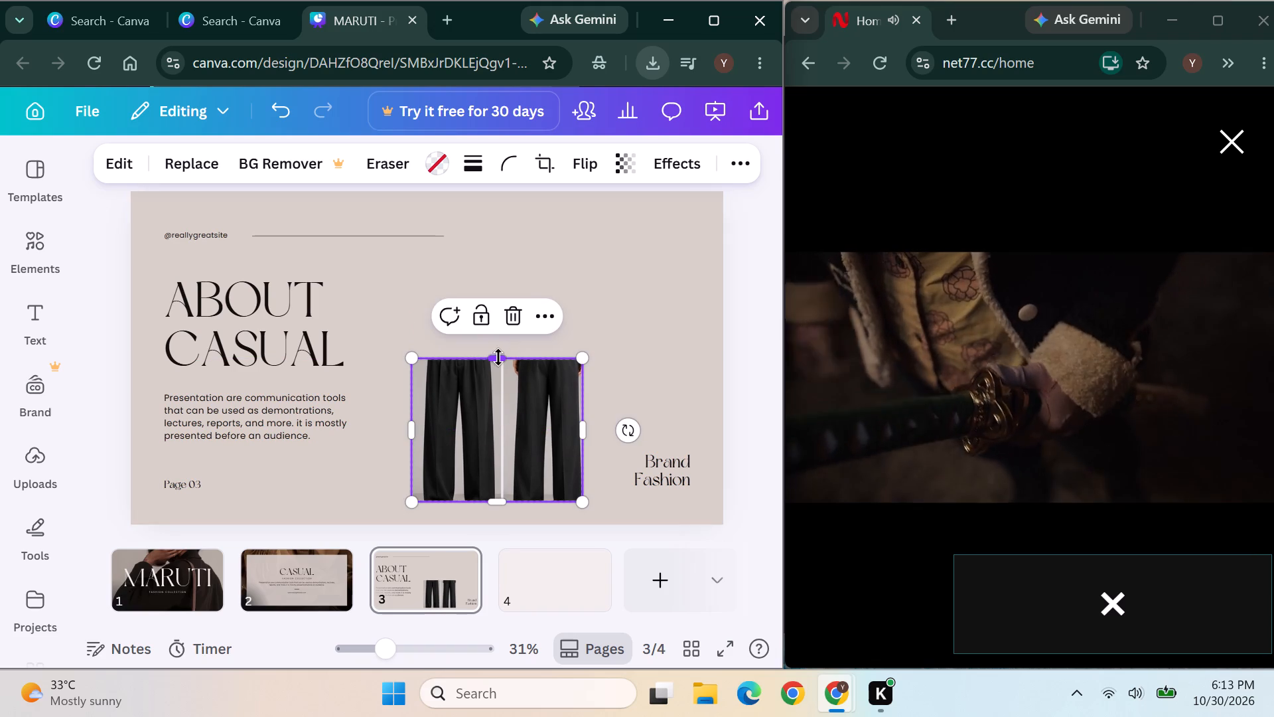
left_click_drag(496, 358, 476, 204)
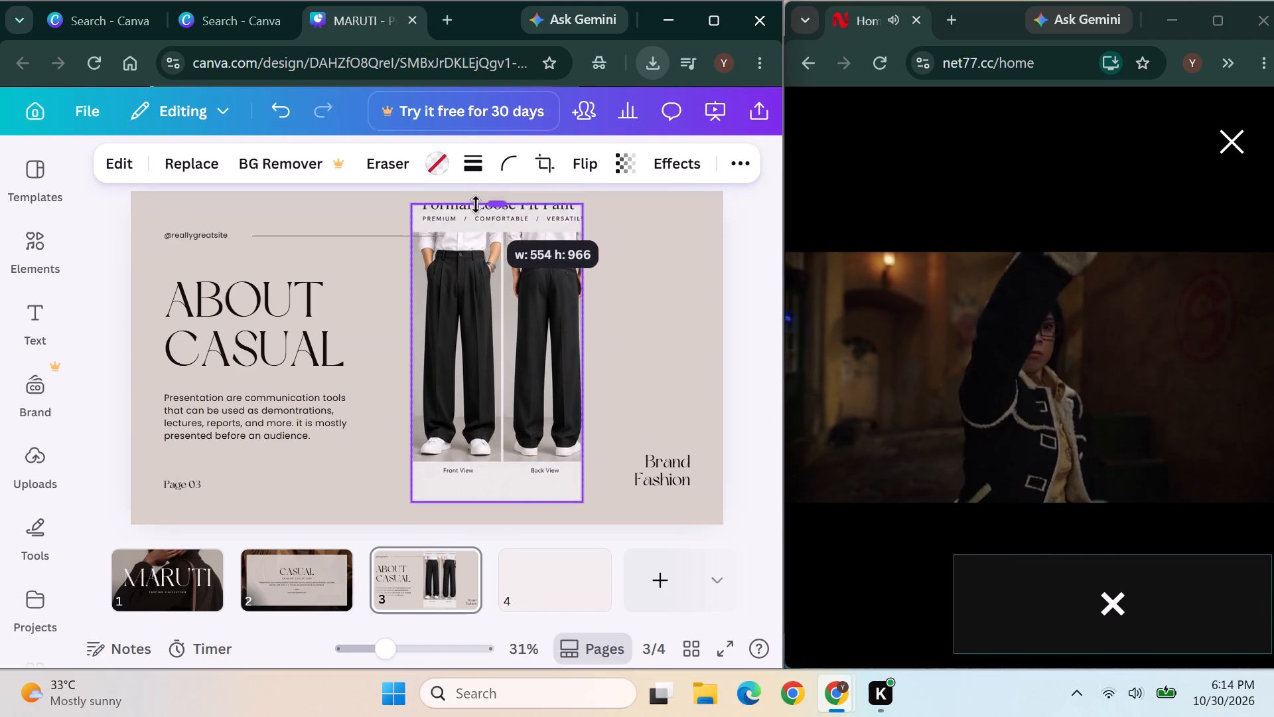
left_click_drag(476, 204, 488, 263)
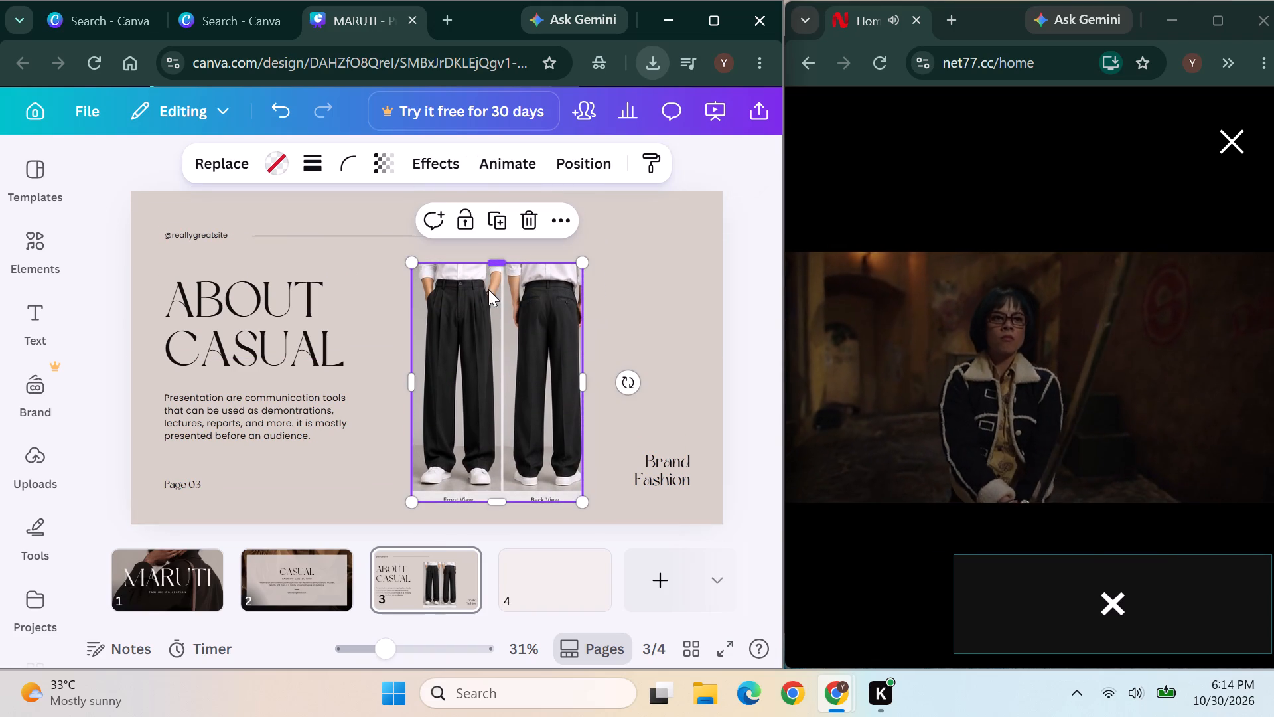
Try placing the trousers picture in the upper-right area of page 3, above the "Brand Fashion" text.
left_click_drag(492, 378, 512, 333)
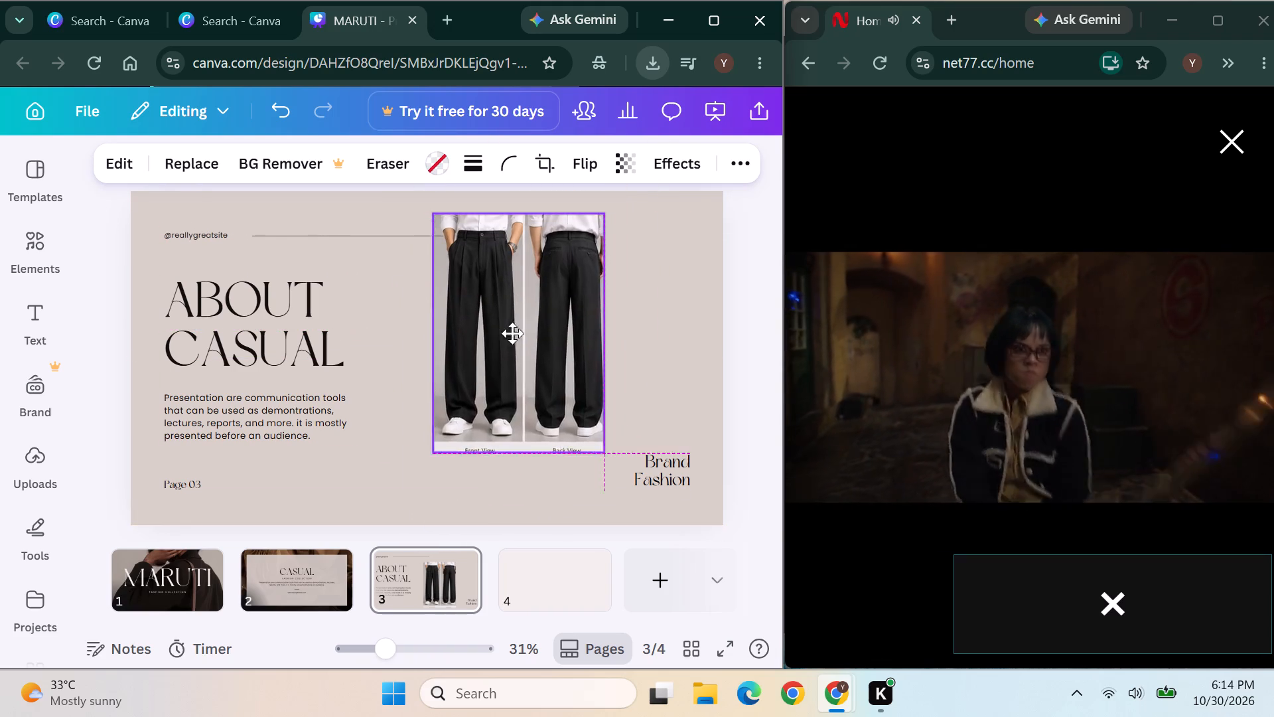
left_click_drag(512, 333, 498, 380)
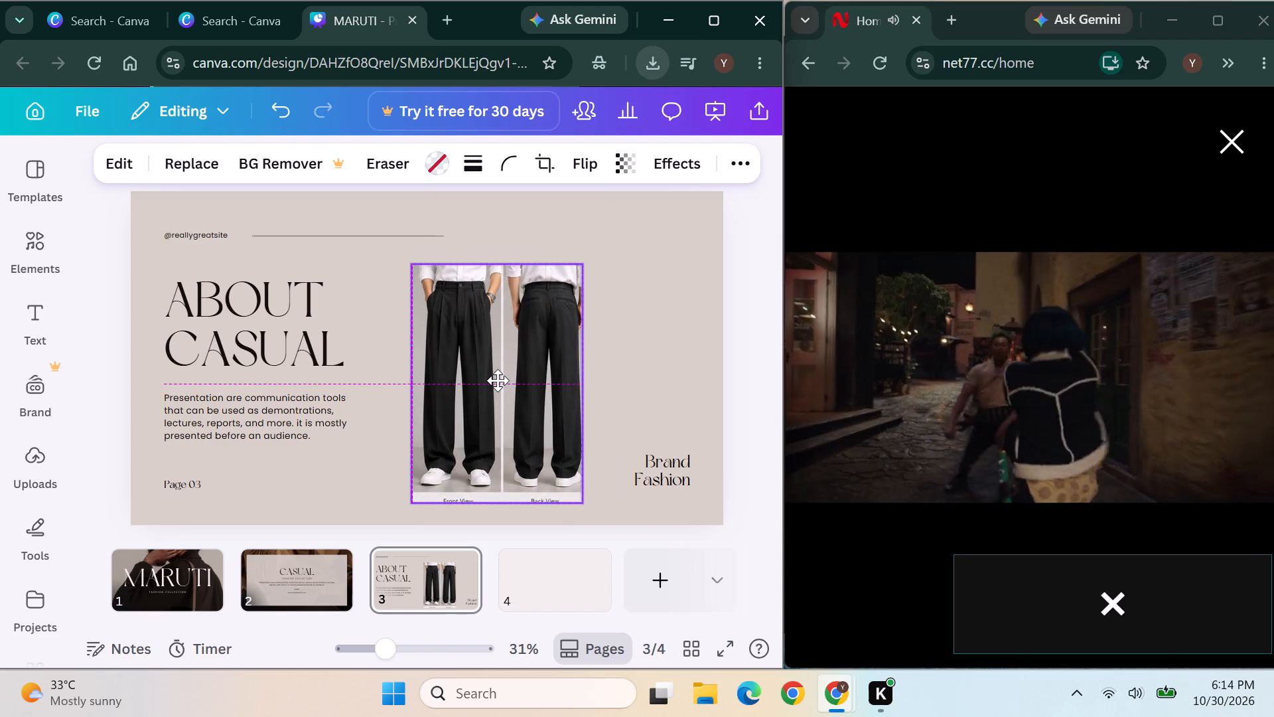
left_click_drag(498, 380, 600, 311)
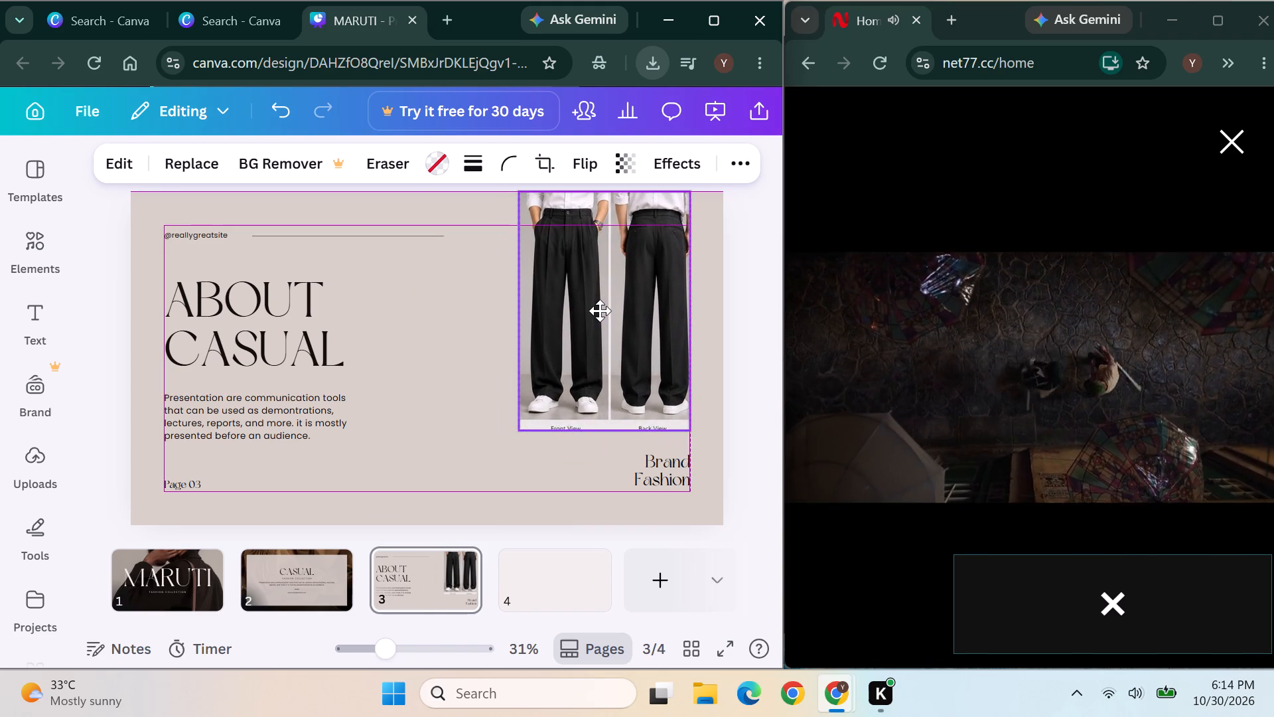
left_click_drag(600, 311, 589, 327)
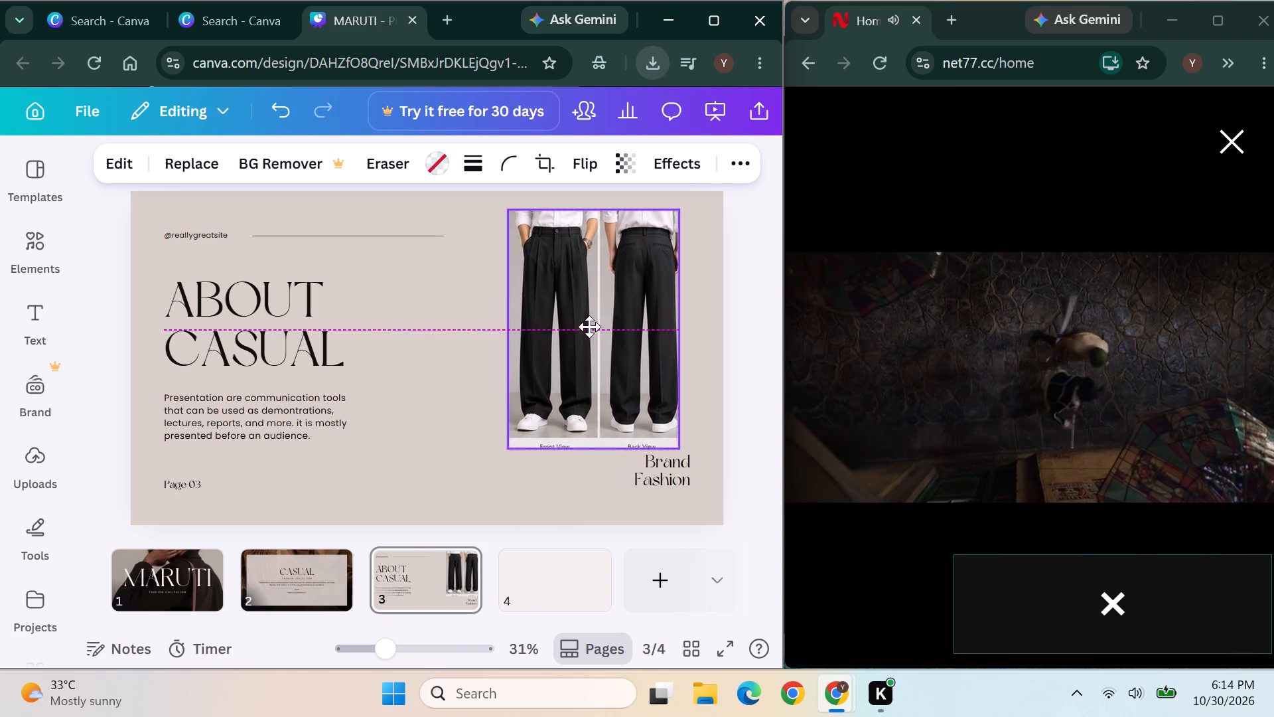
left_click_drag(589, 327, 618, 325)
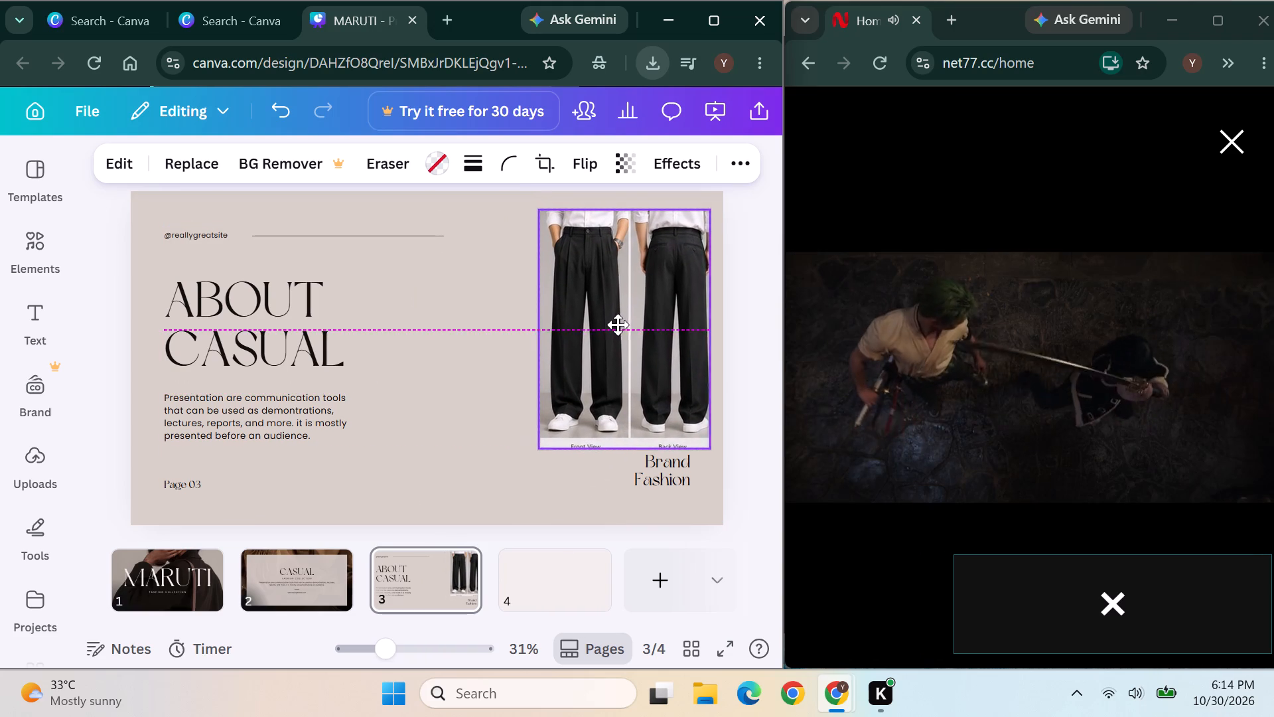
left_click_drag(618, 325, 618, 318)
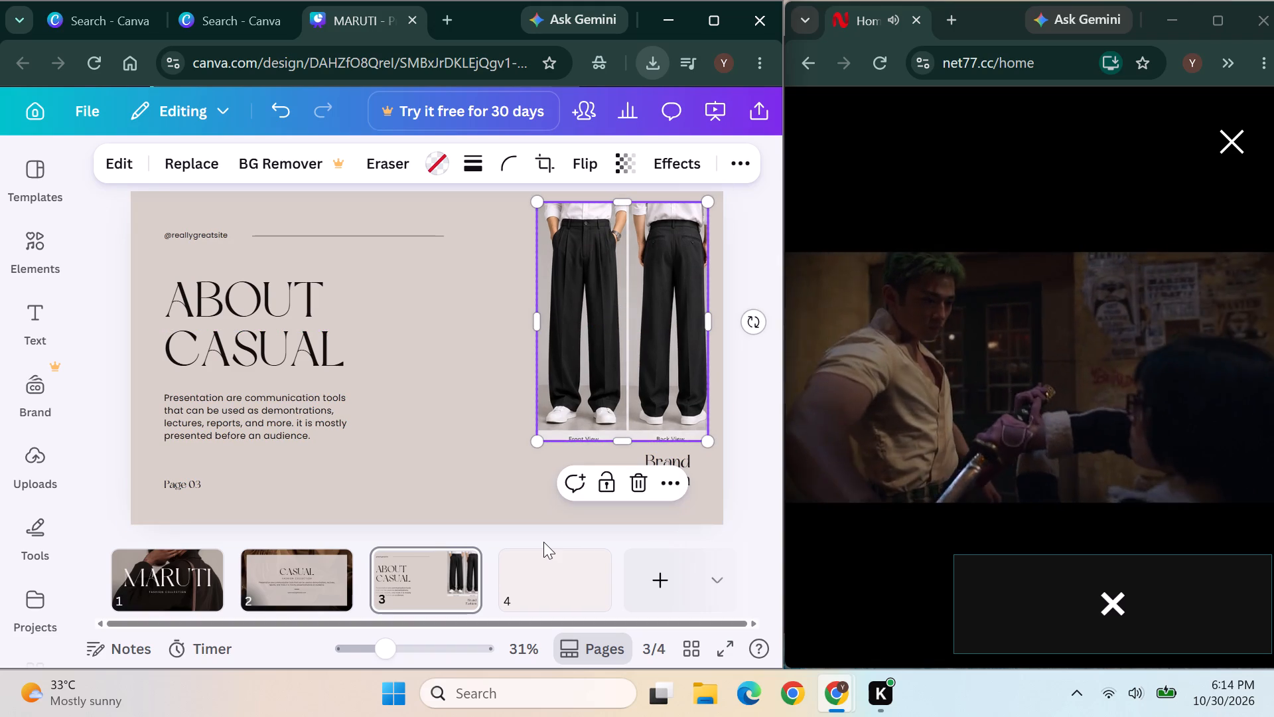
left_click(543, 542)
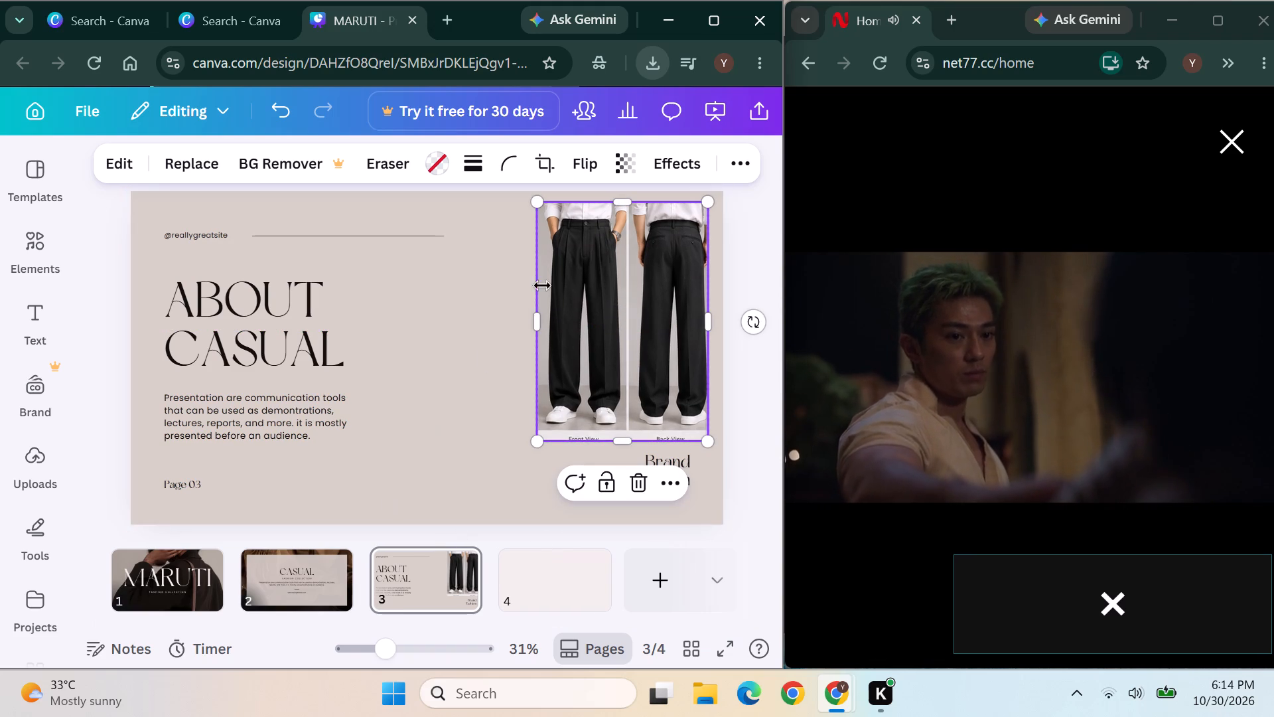
Enlarge the trousers picture slightly to include the "Front View" and "Back View" labels, and set it on the page's bottom edge beside the body text.
left_click_drag(544, 437, 404, 516)
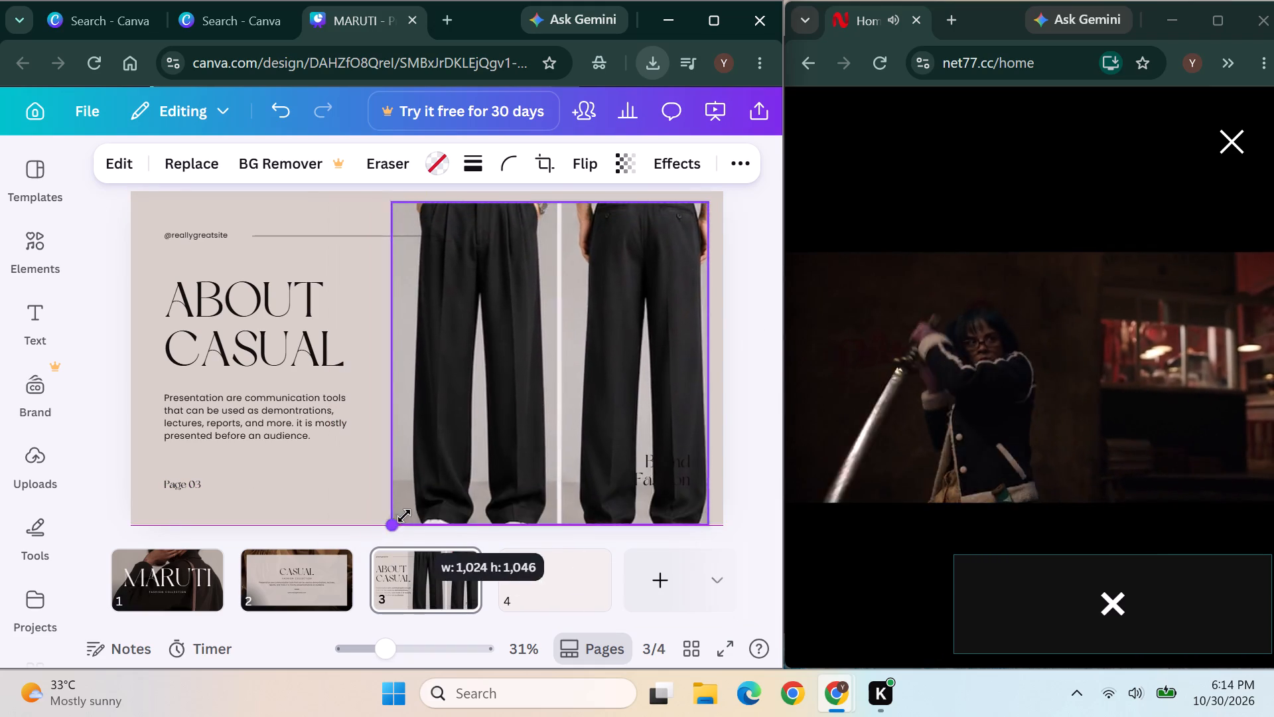
left_click_drag(404, 516, 541, 461)
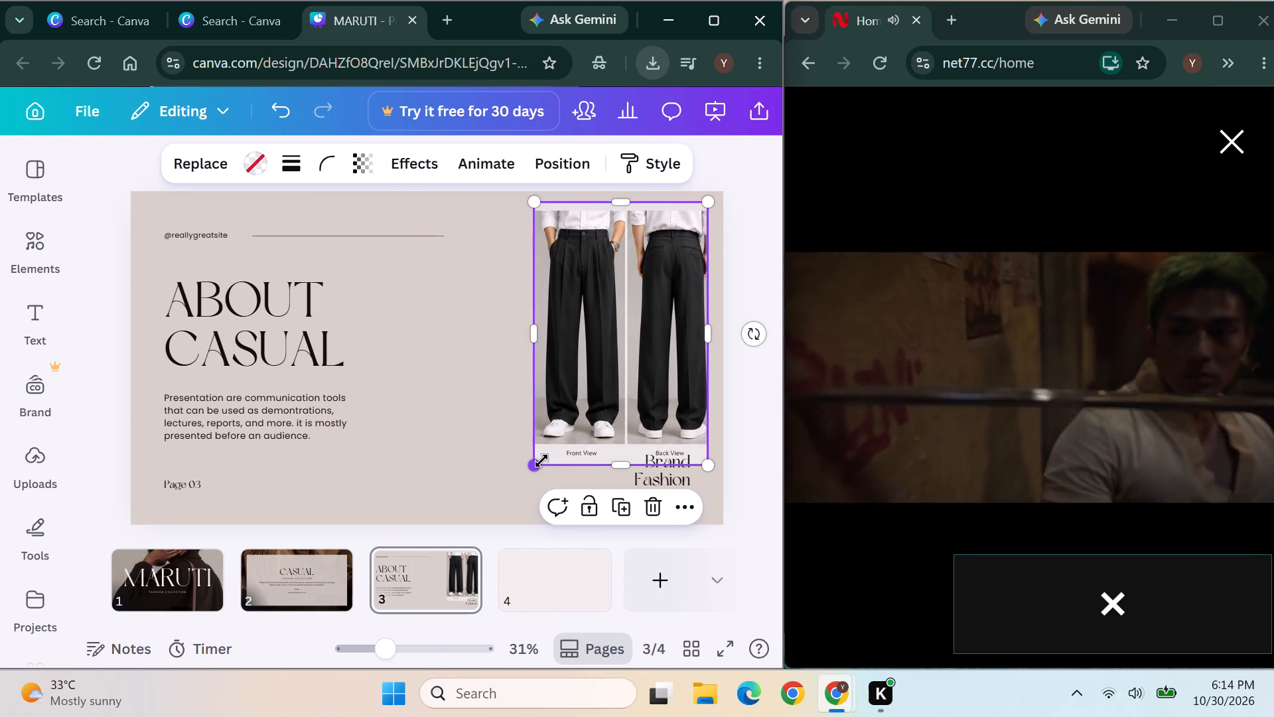
left_click_drag(632, 388, 504, 445)
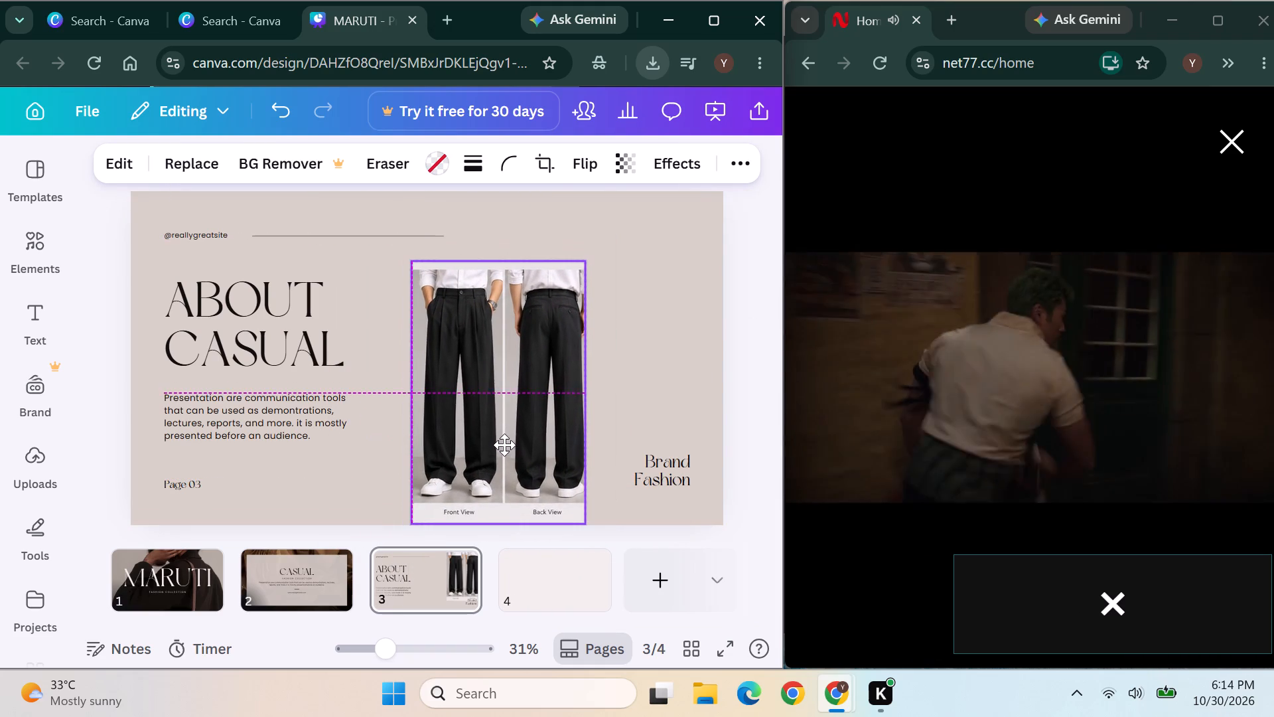
left_click_drag(504, 445, 492, 447)
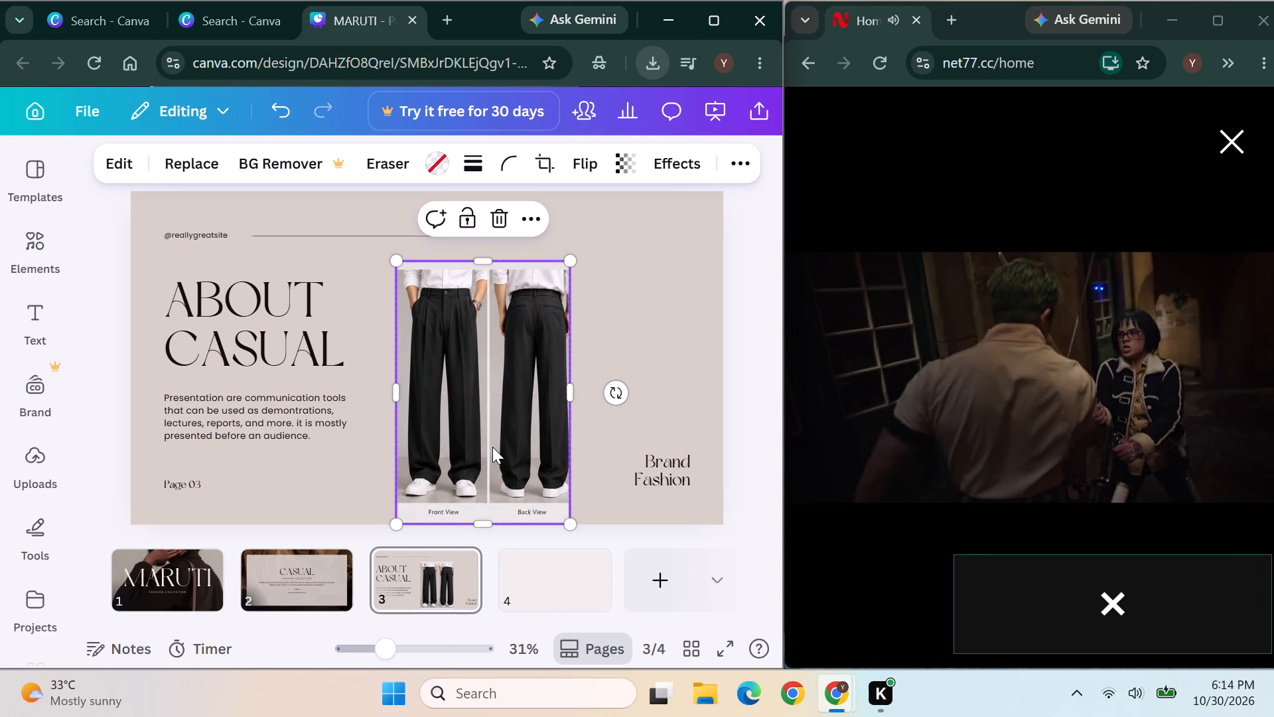
left_click(616, 542)
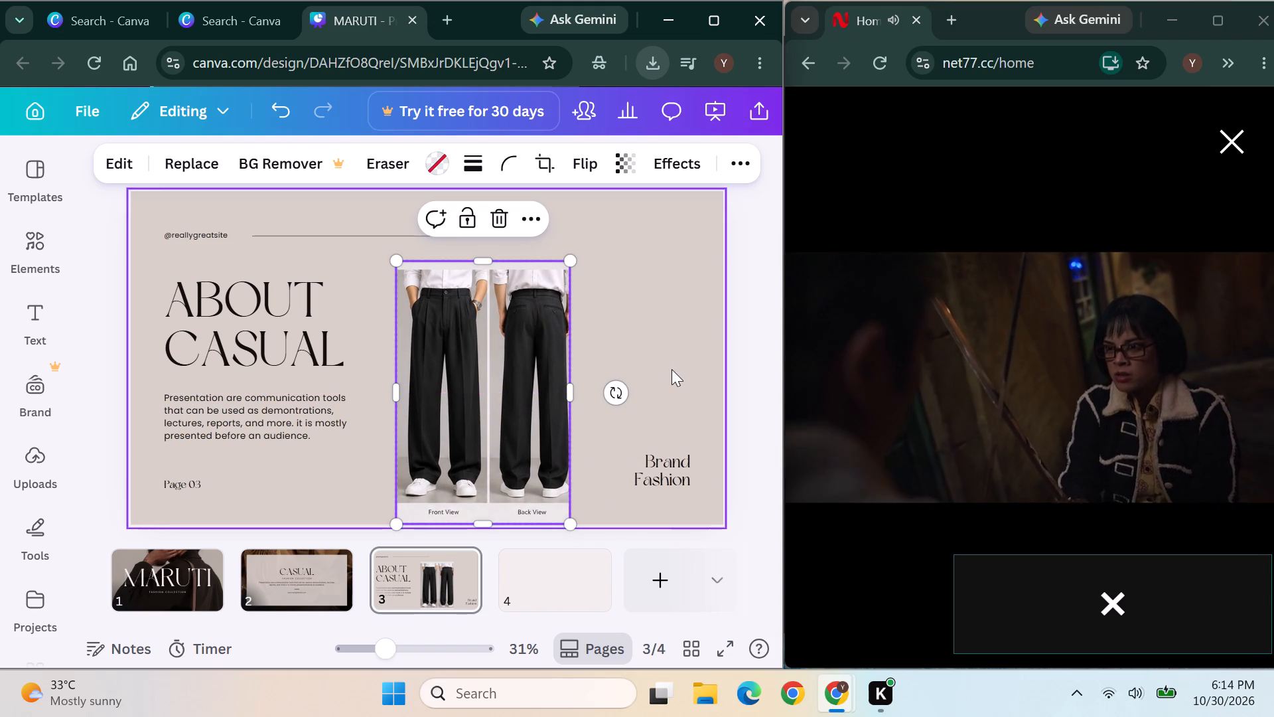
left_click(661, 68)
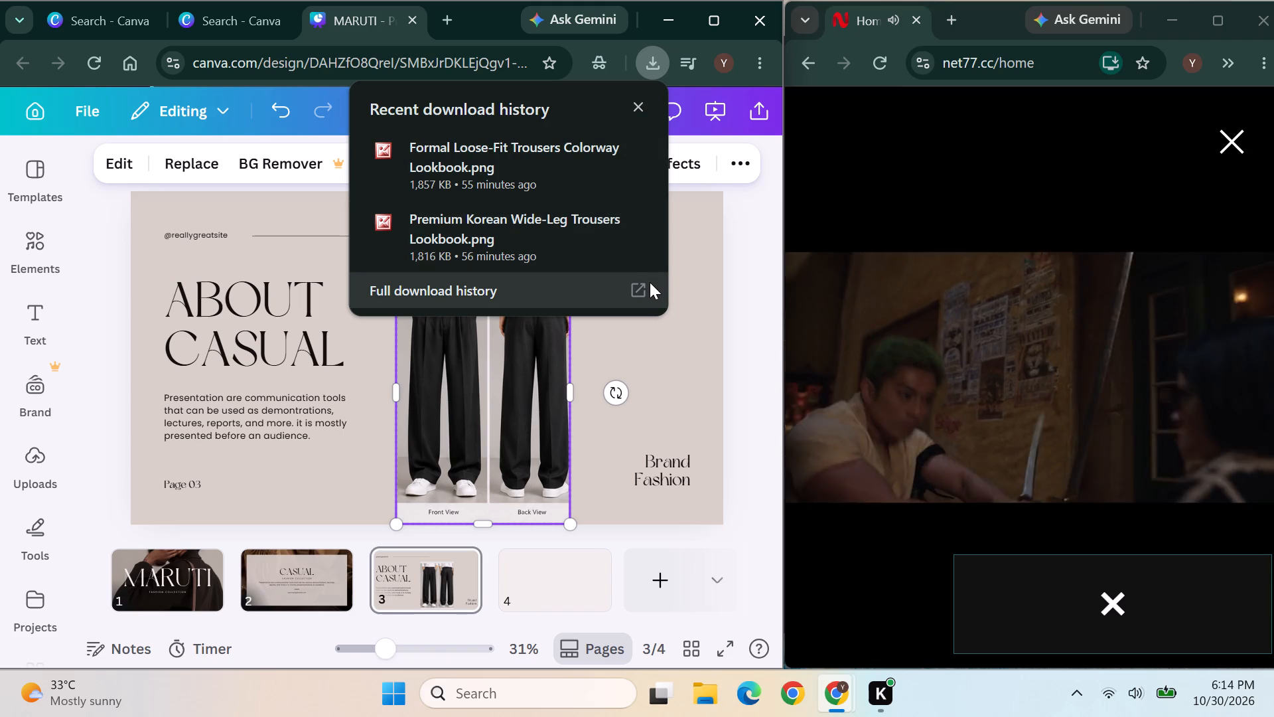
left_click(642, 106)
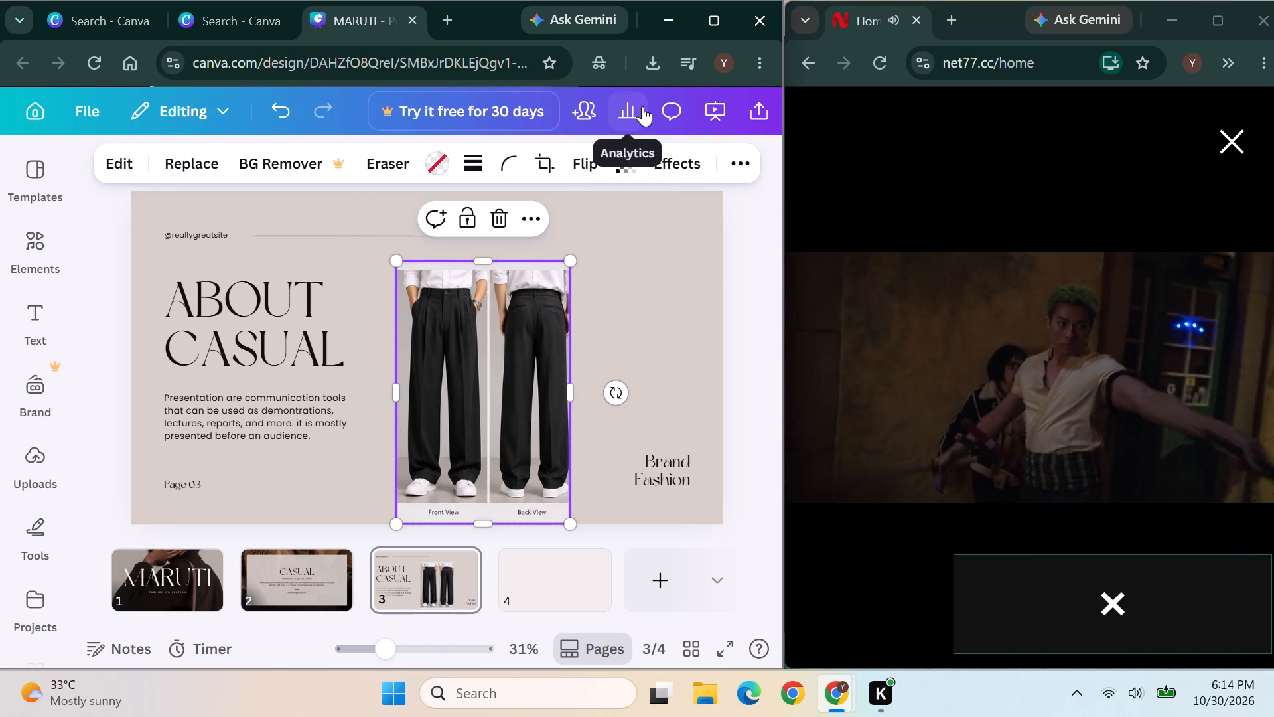
Apply the "Our Vision" layout from the Brown Minimalist Casual Fashion template to the blank page 4.
left_click(542, 550)
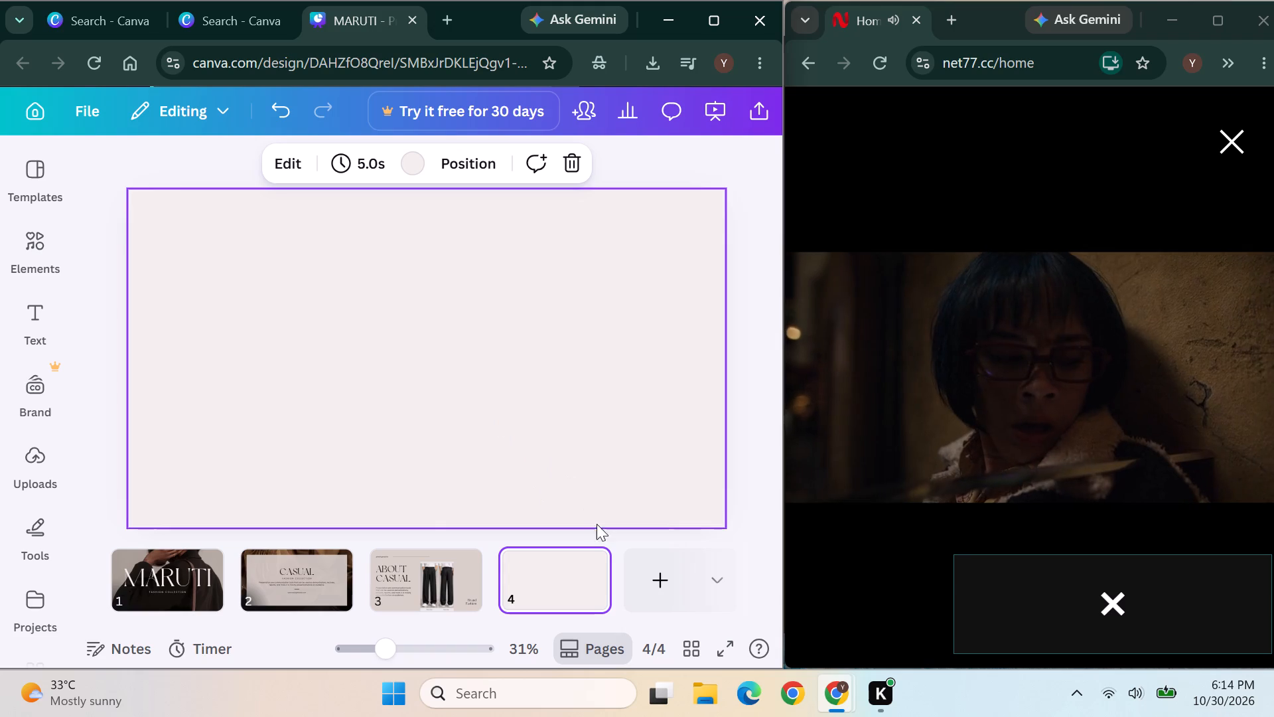
left_click(6, 173)
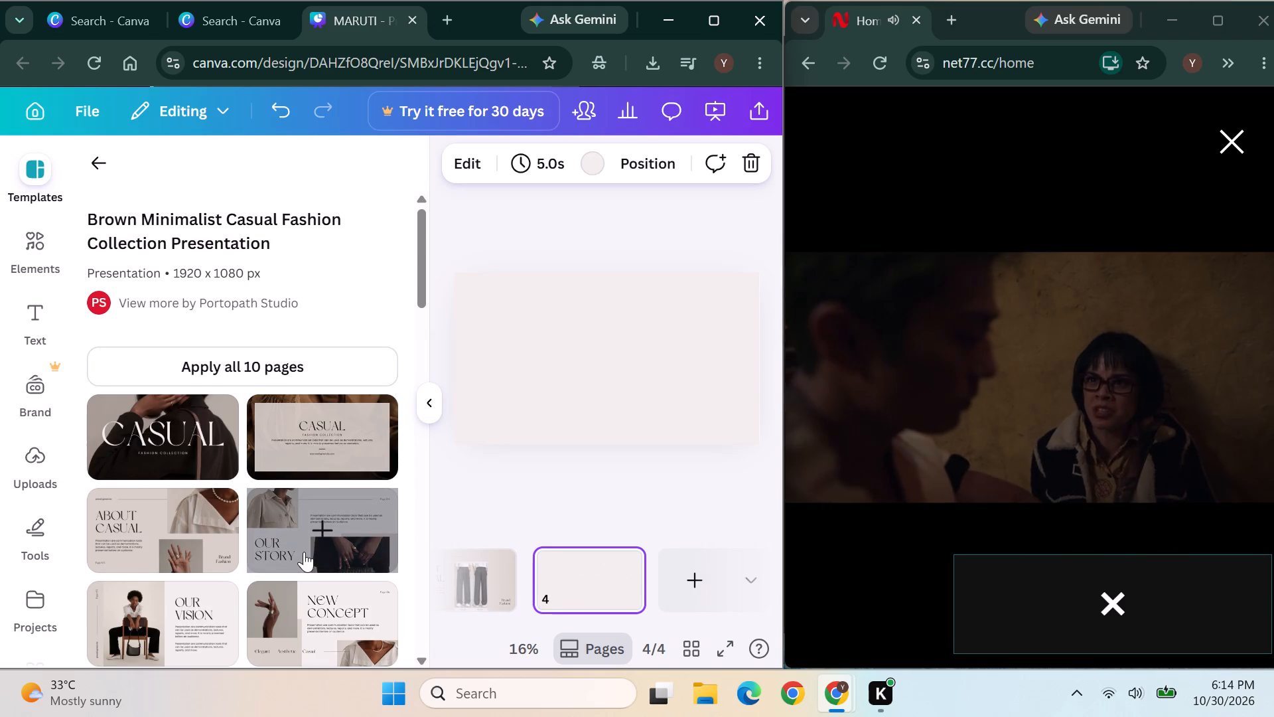
left_click(155, 609)
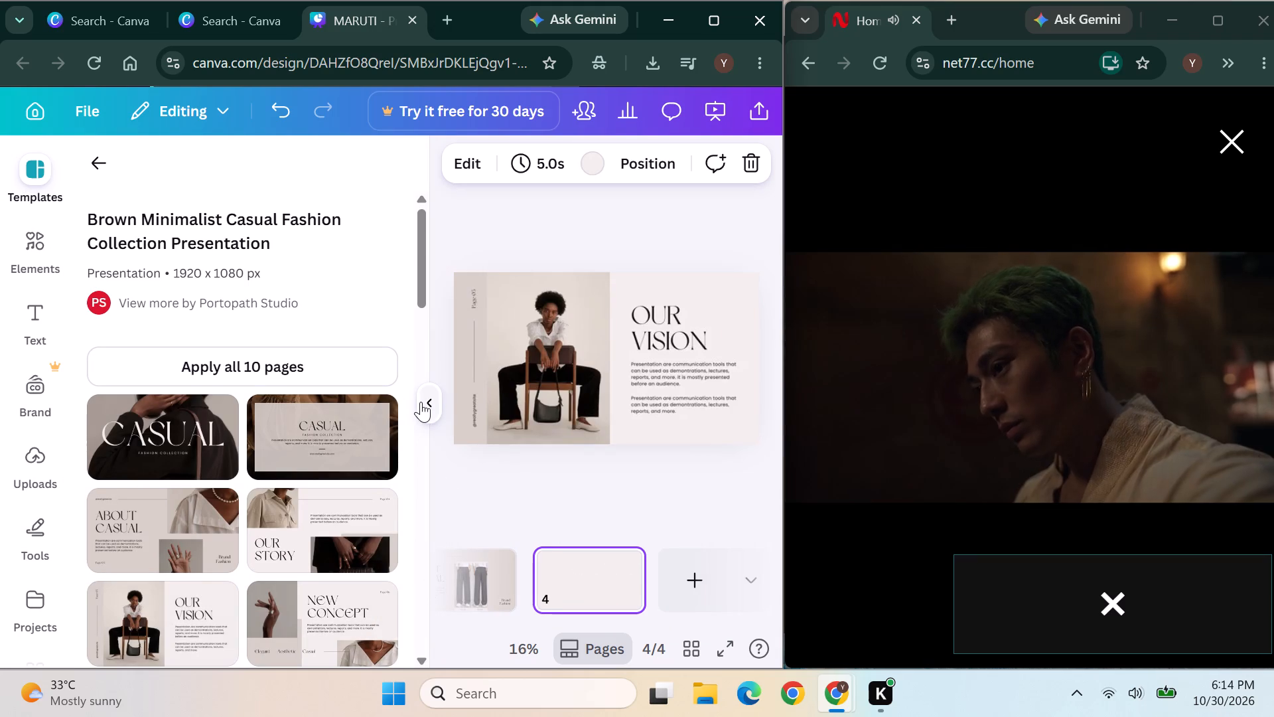
left_click(483, 476)
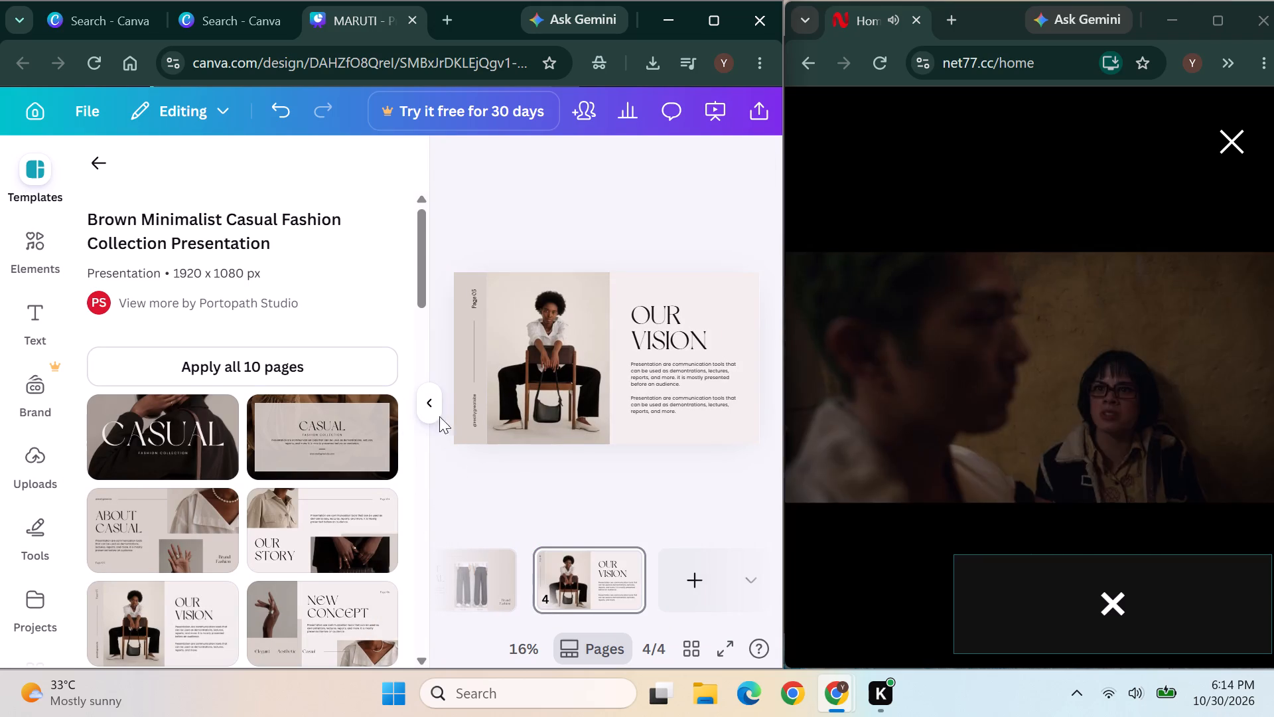
left_click(432, 402)
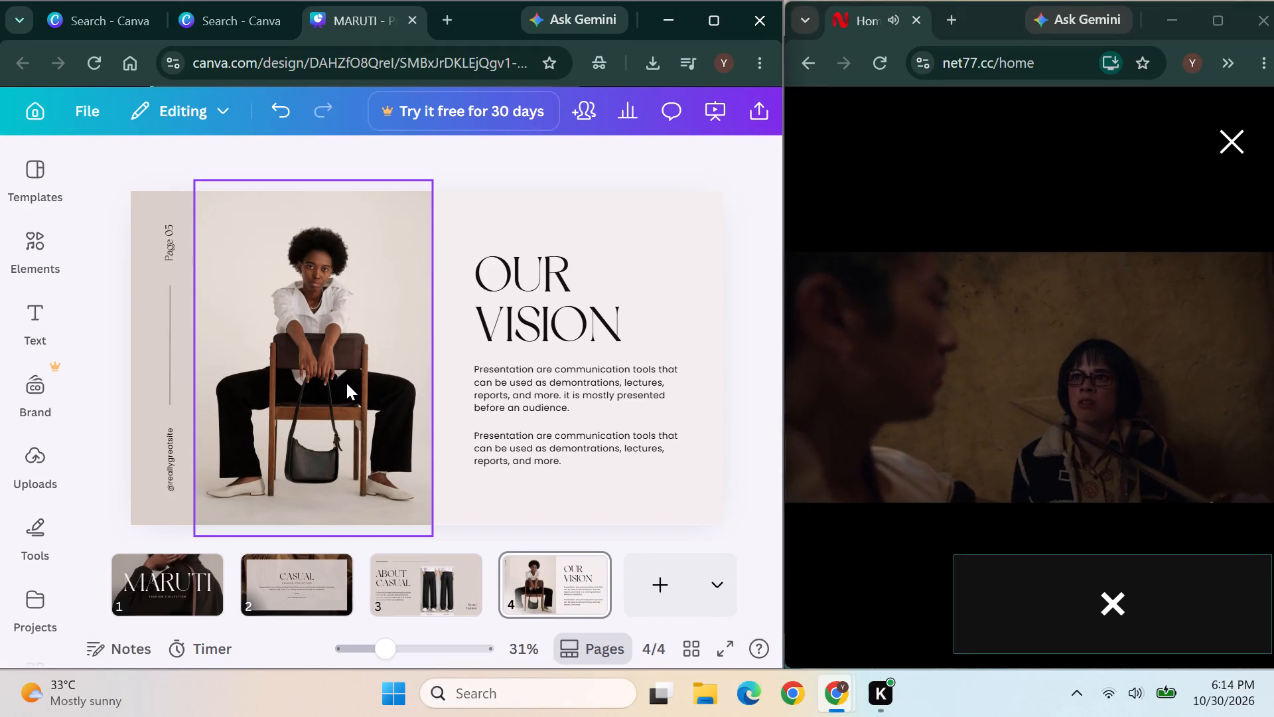
Remove the seated model photo and its empty picture grid from page 4.
left_click(324, 372)
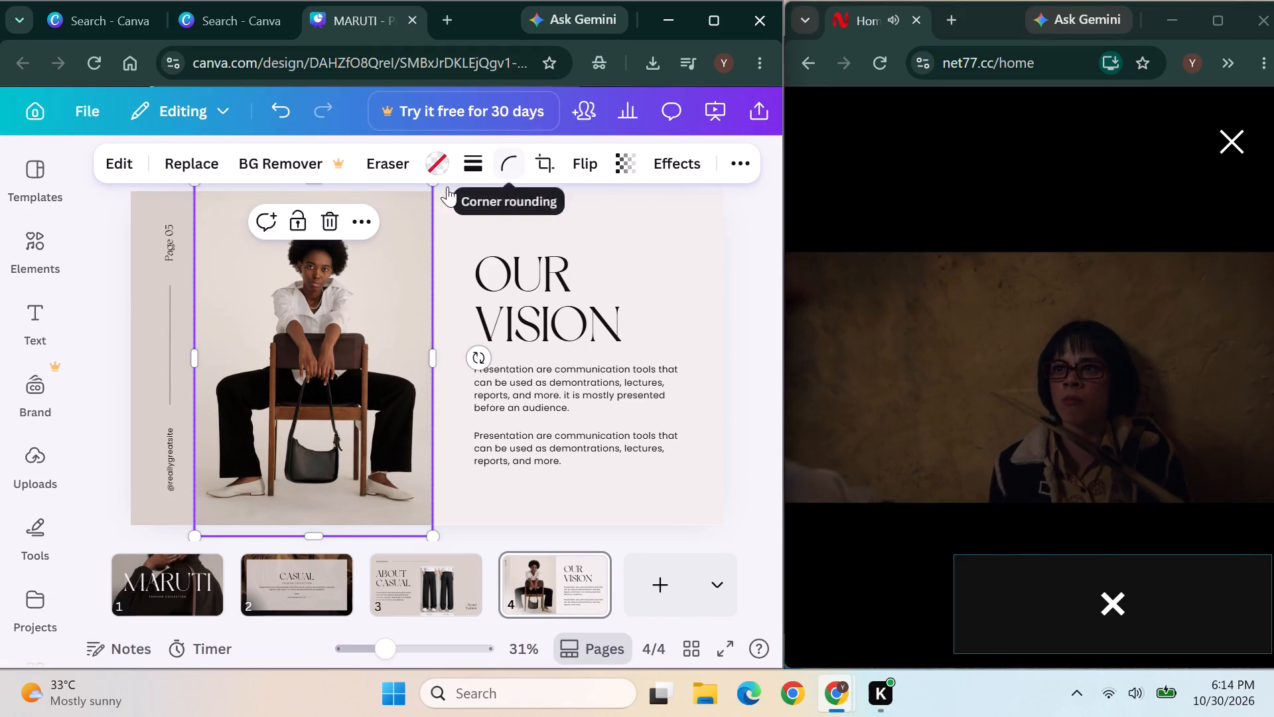
left_click(321, 225)
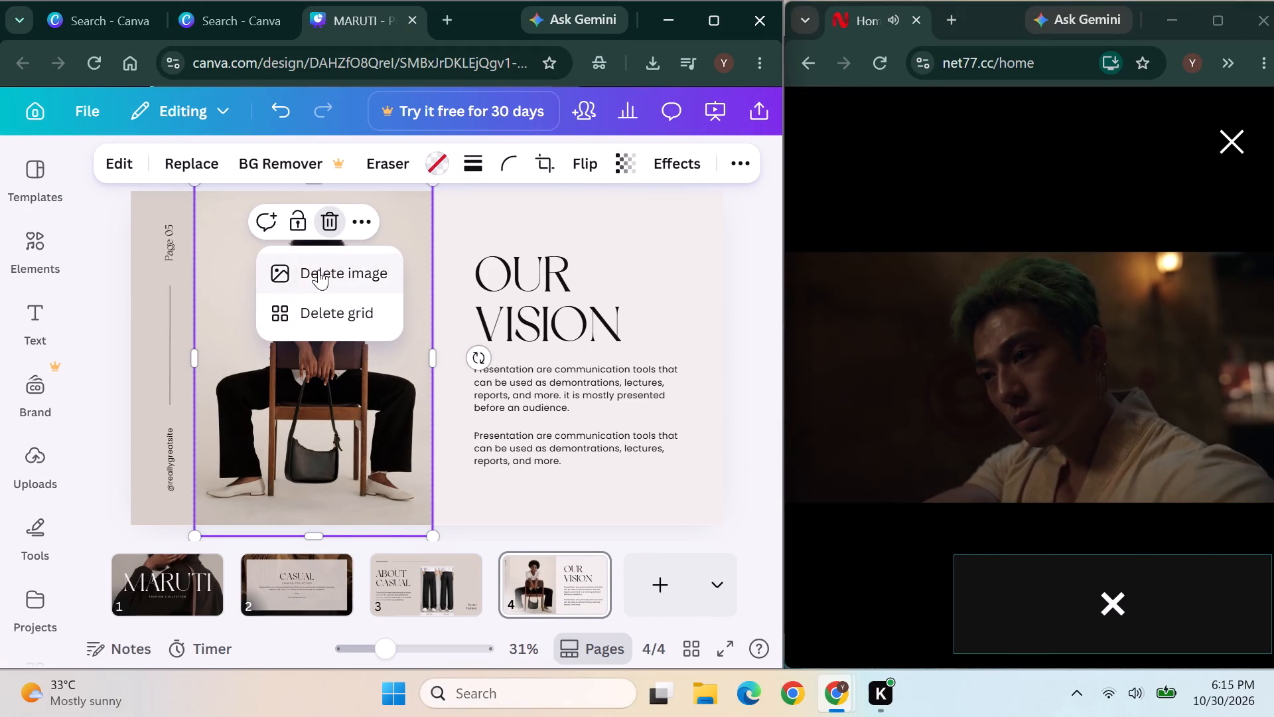
left_click(318, 270)
left_click(355, 260)
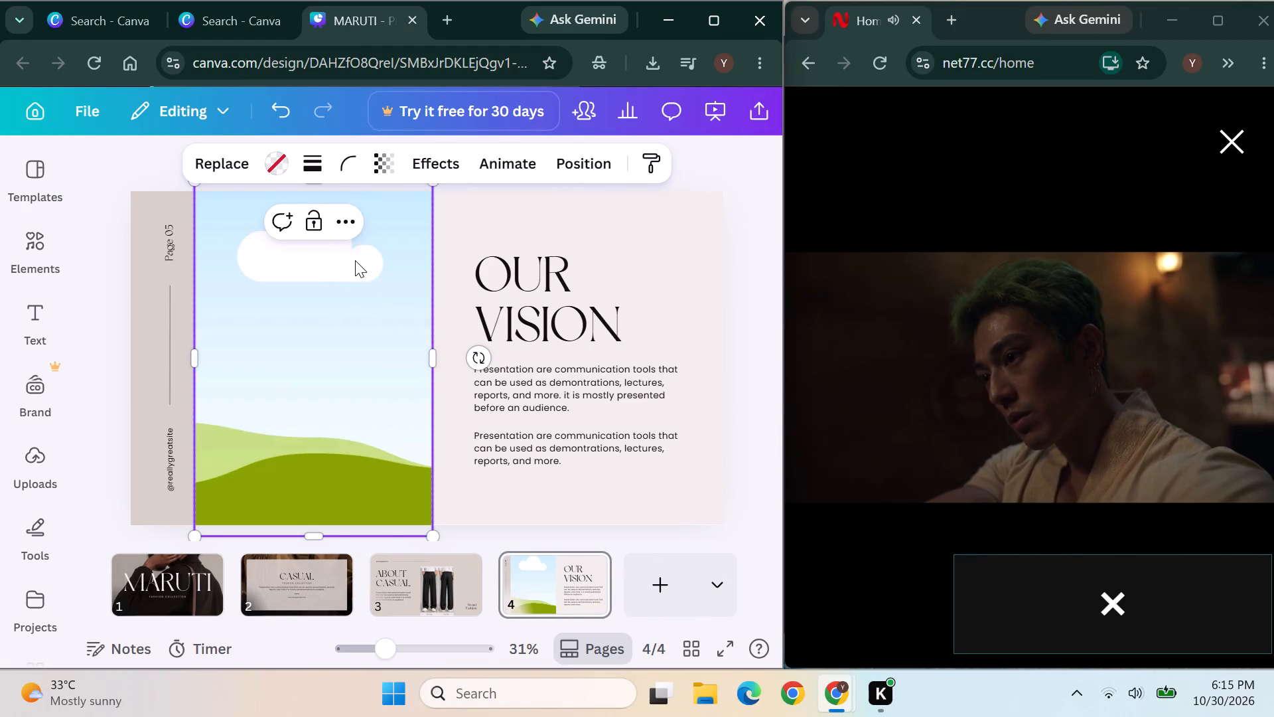
left_click_drag(355, 260, 0, 551)
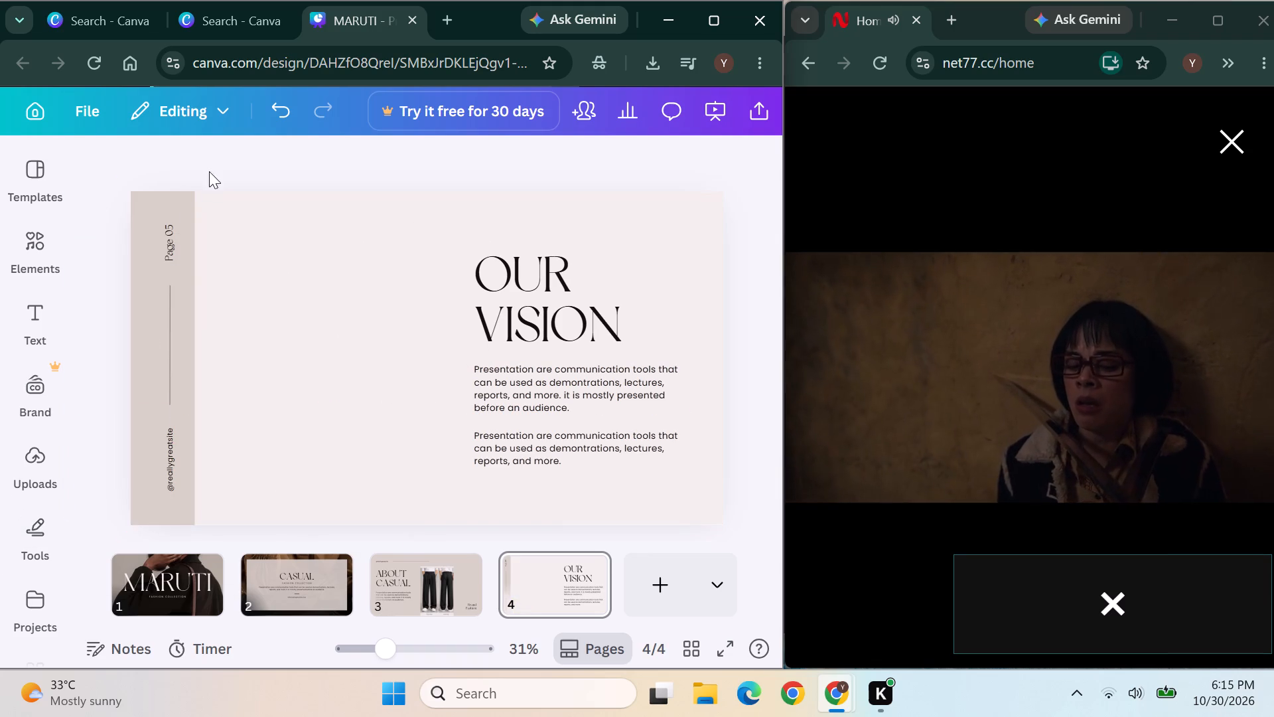
Add the downloaded Premium Korean Wide-Leg lookbook image to page 4.
left_click(664, 66)
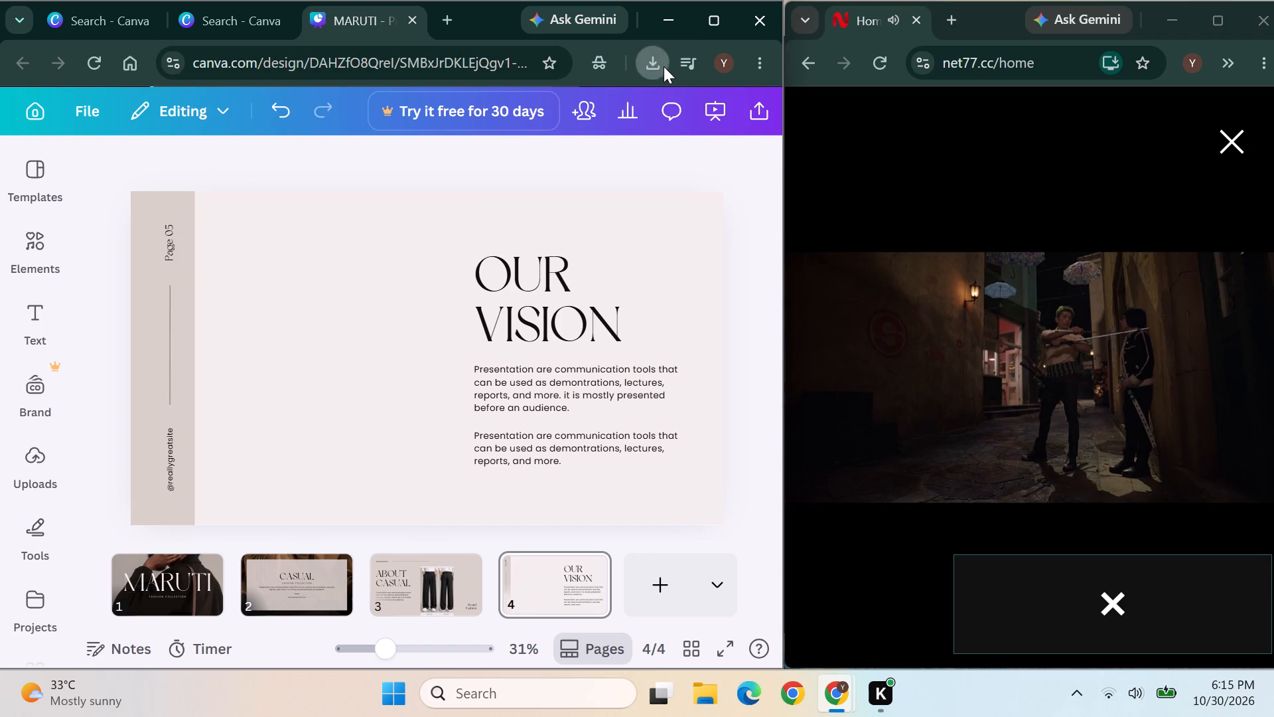
left_click_drag(497, 217, 358, 365)
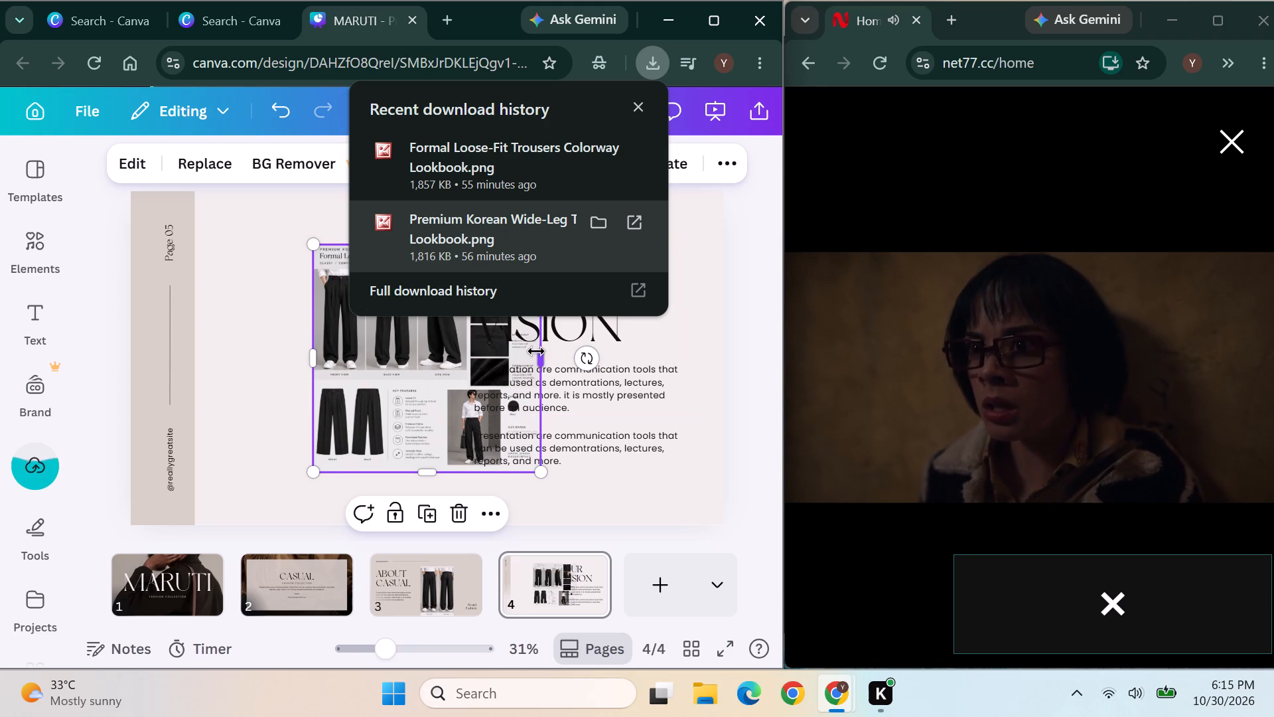
Crop the lookbook image on page 4 to the top row of front, back and side trousers views, about 498 wide.
left_click_drag(536, 357, 472, 344)
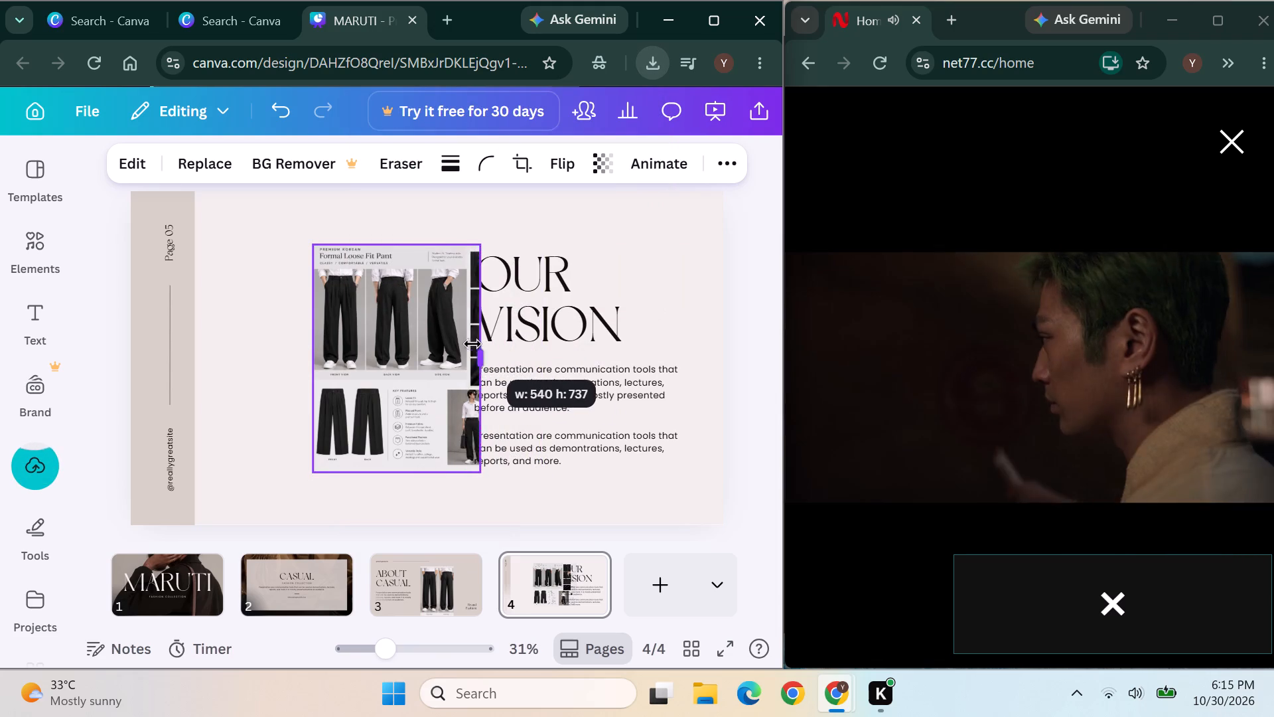
left_click_drag(472, 344, 462, 341)
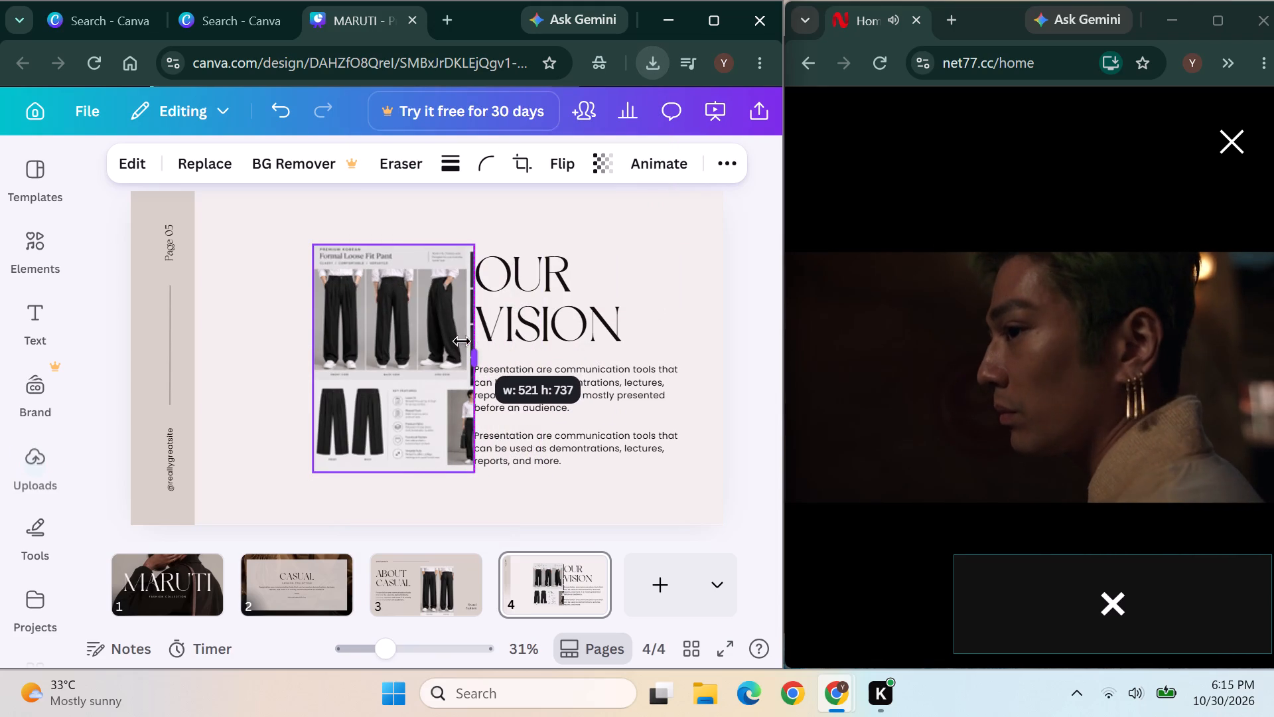
left_click_drag(462, 341, 462, 339)
left_click_drag(395, 468, 382, 417)
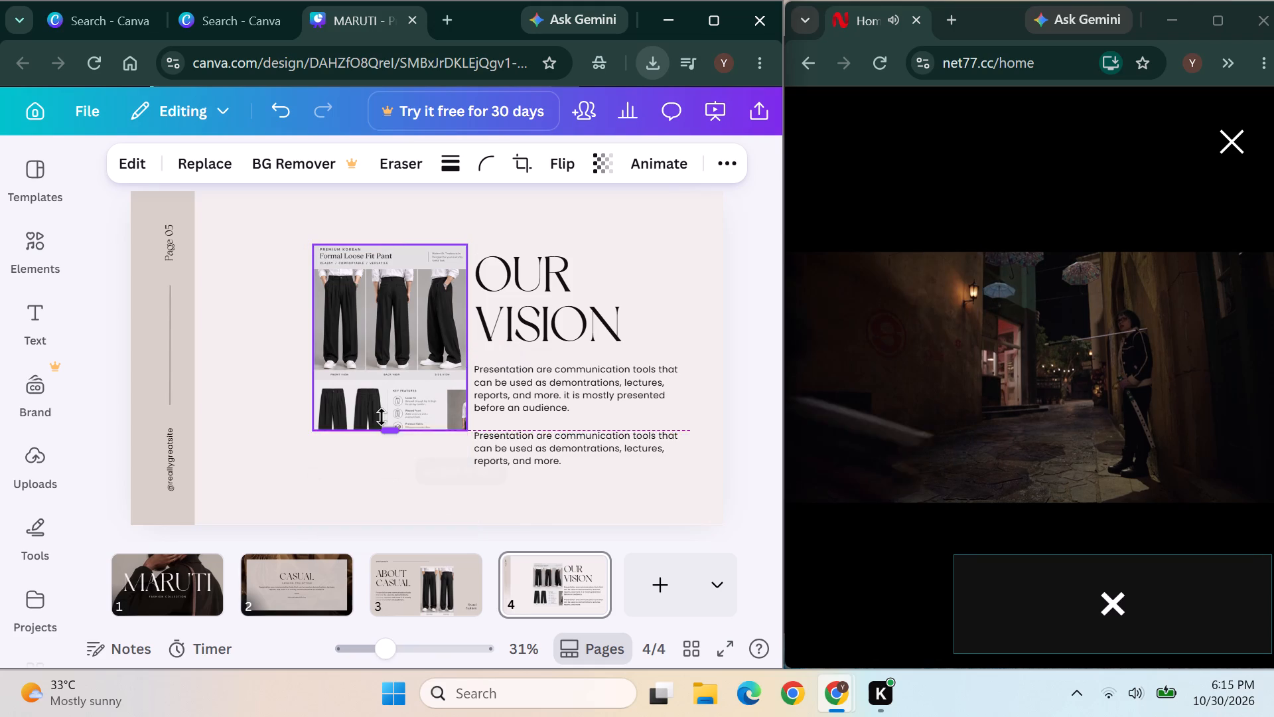
left_click_drag(382, 417, 395, 374)
left_click_drag(384, 240, 389, 253)
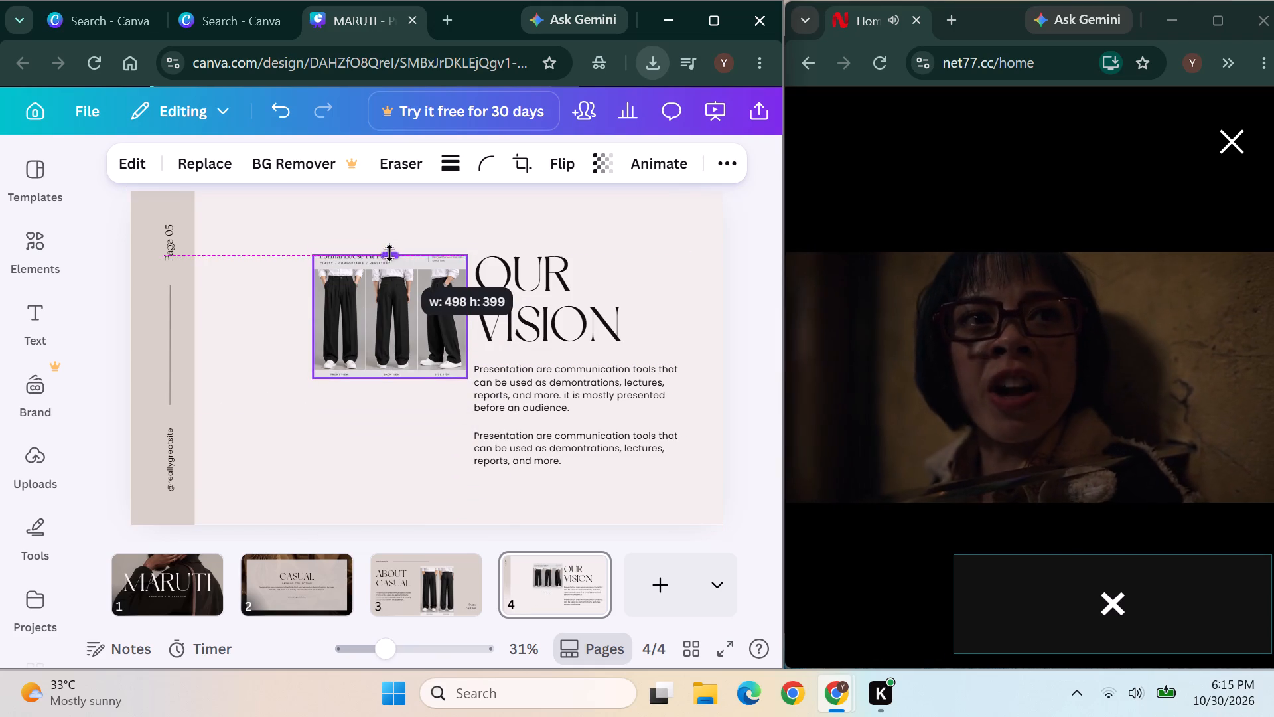
left_click_drag(389, 253, 393, 261)
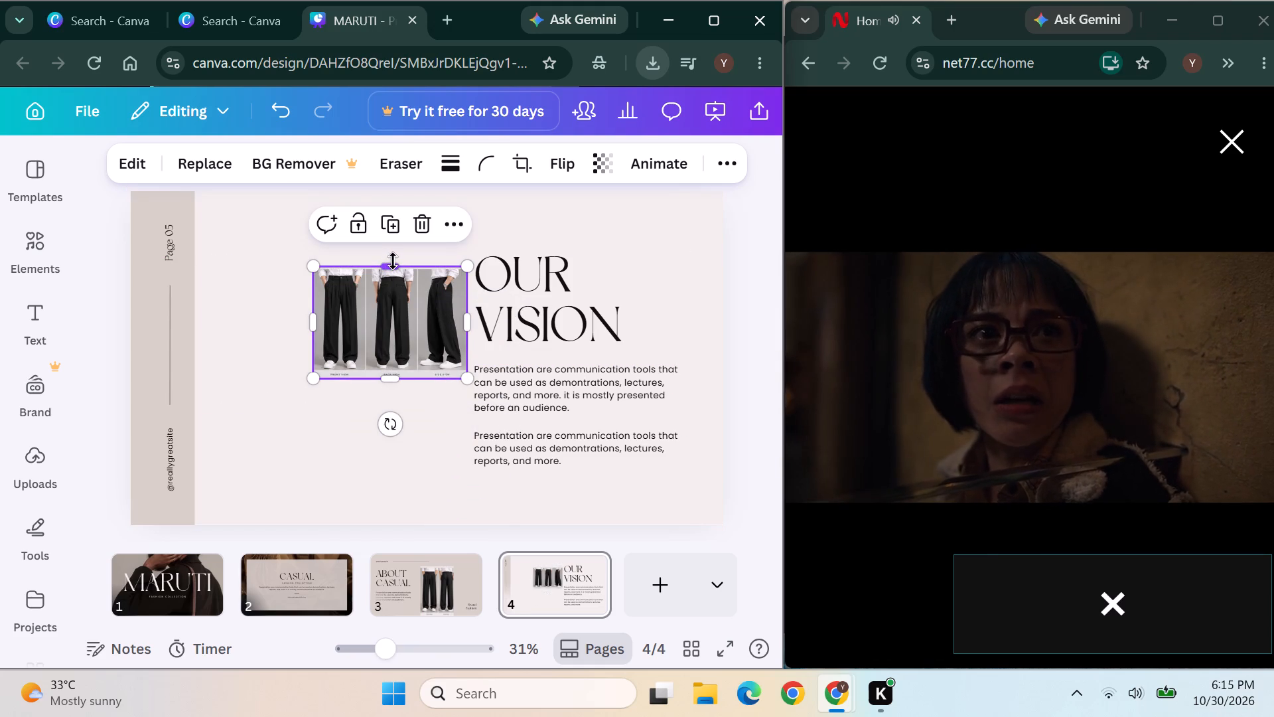
Enlarge the cropped trousers picture and place it beside the "Our Vision" heading and body text.
left_click_drag(314, 266, 239, 210)
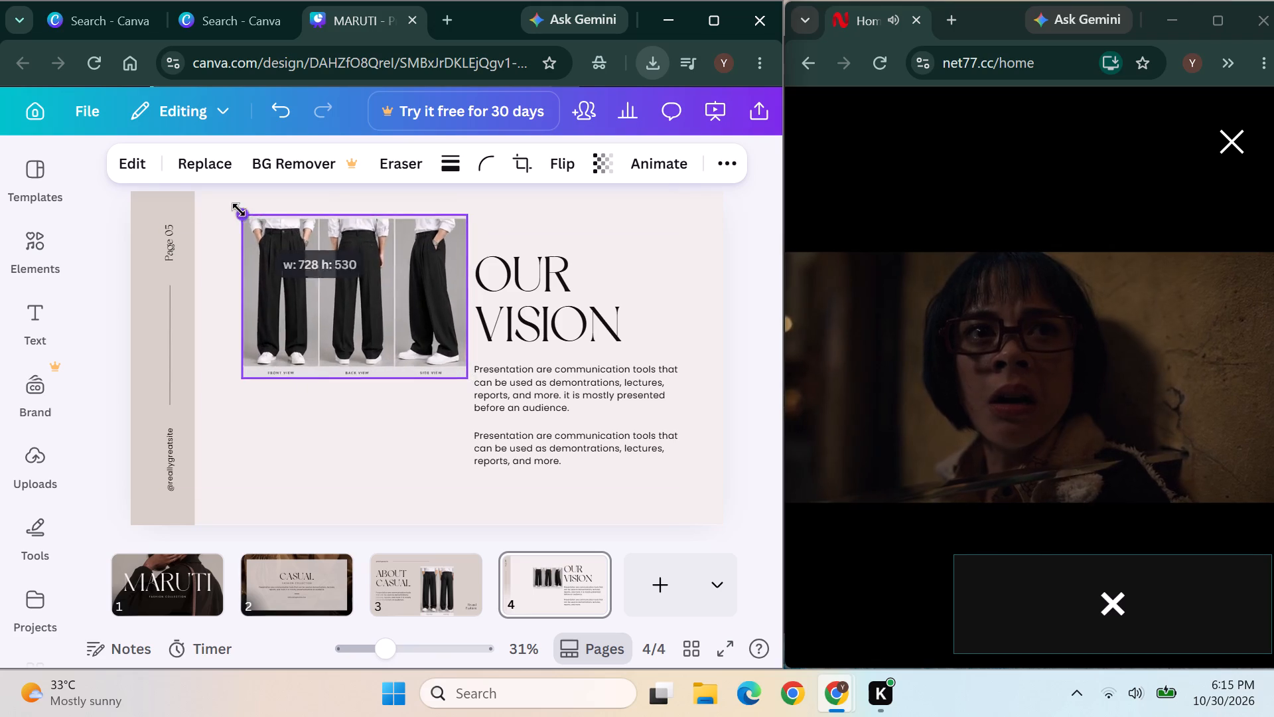
left_click_drag(239, 210, 212, 200)
left_click_drag(321, 301, 324, 370)
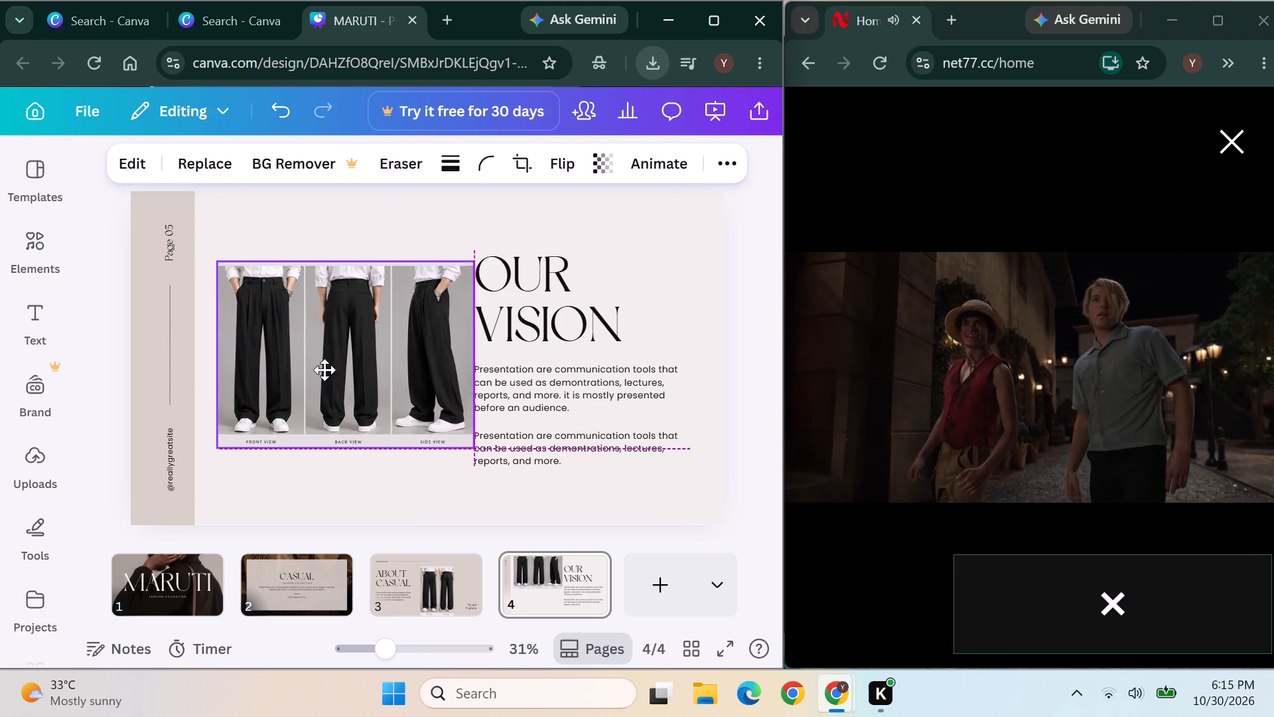
left_click_drag(324, 370, 316, 371)
left_click(660, 242)
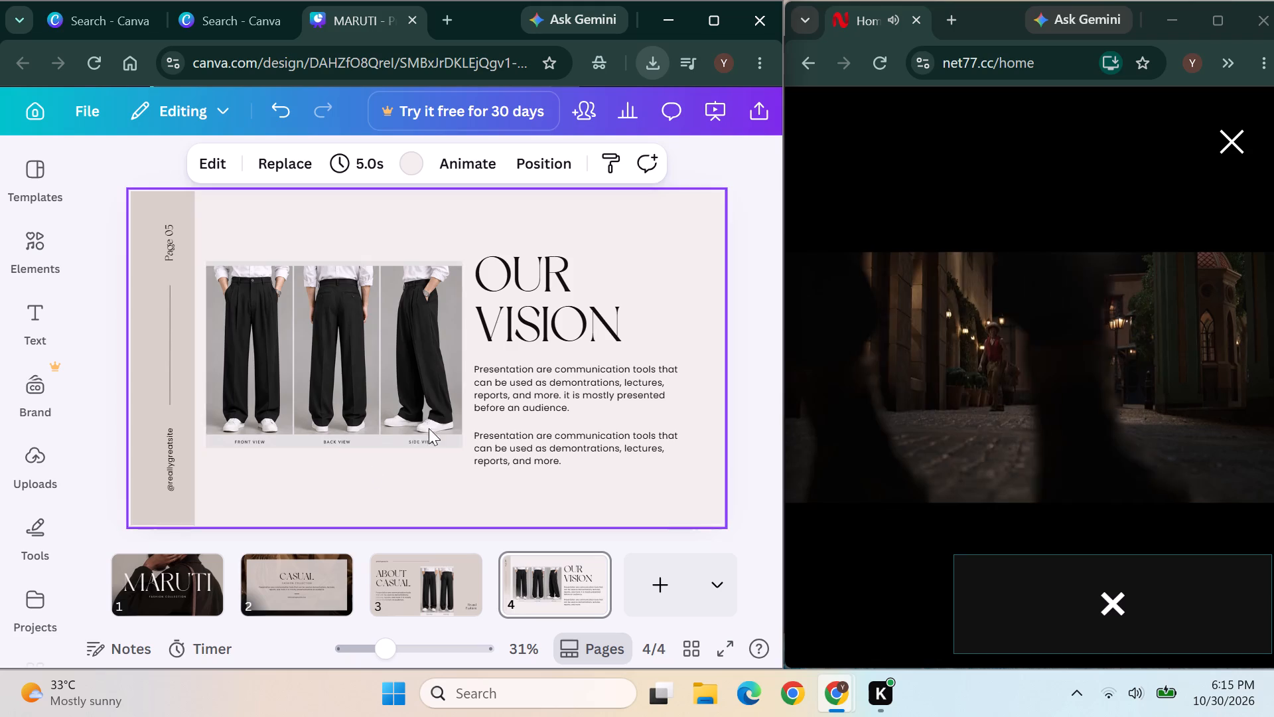
left_click(180, 367)
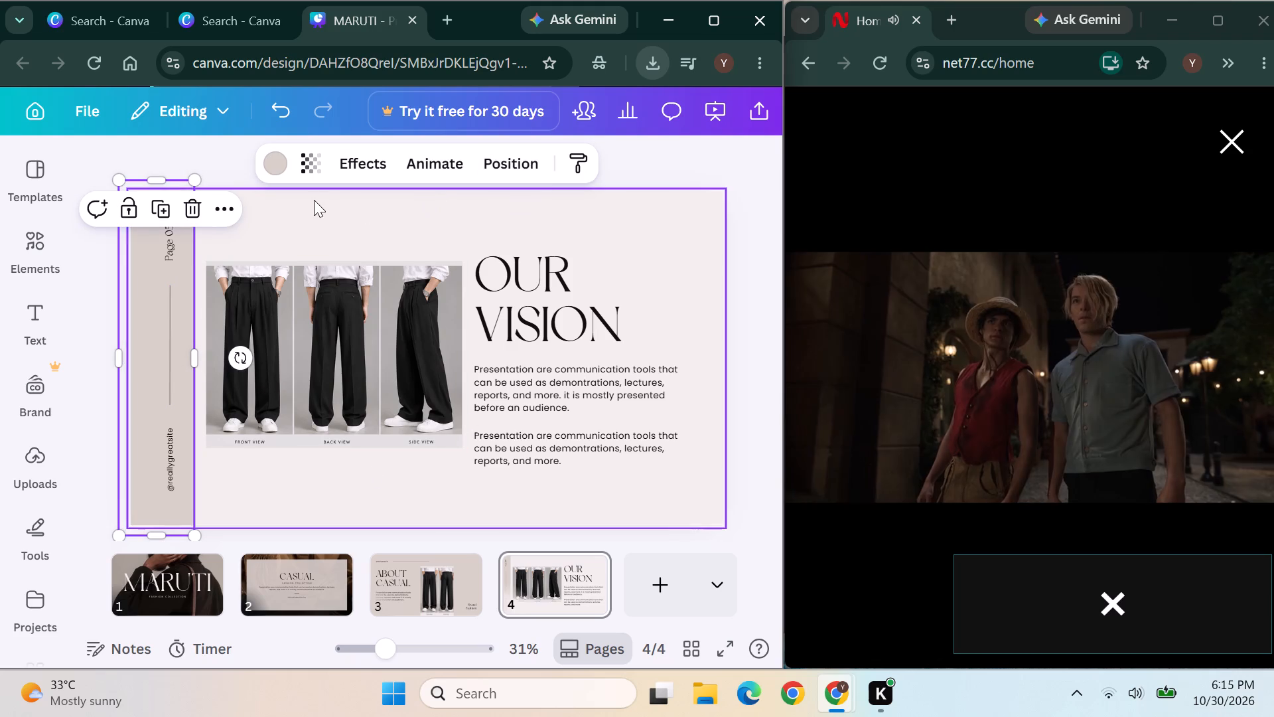
left_click(186, 218)
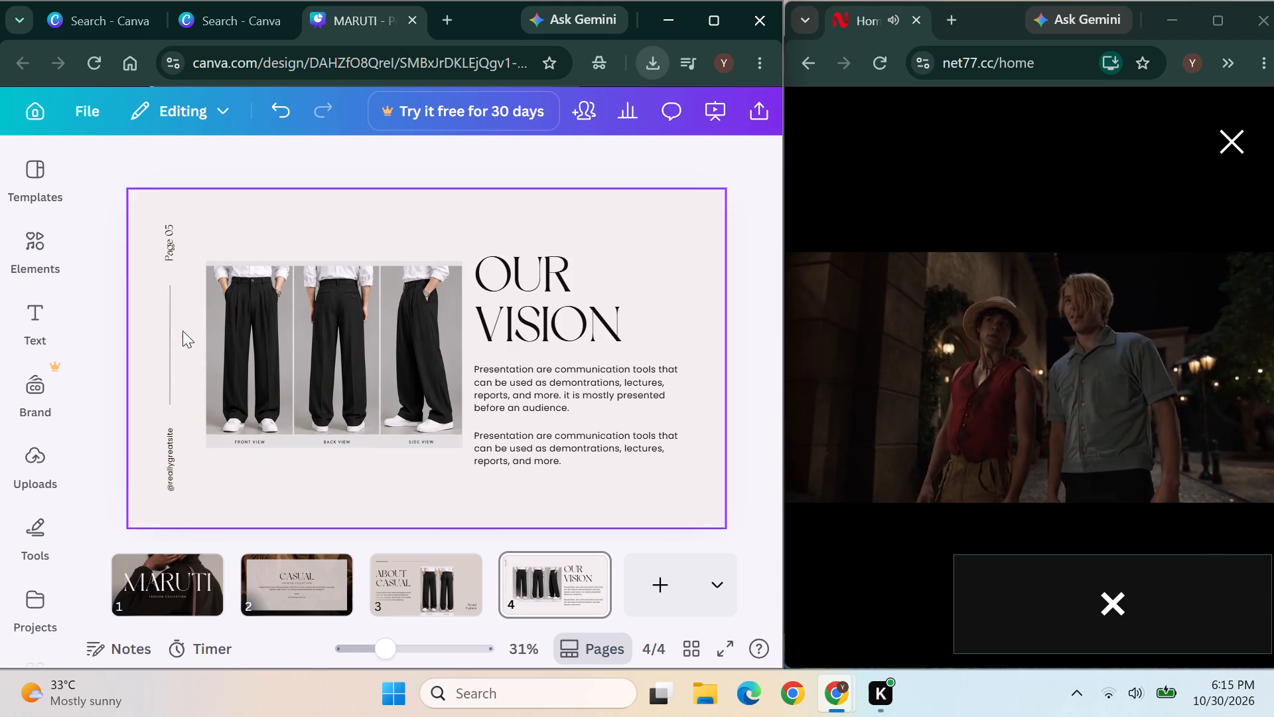
left_click(174, 326)
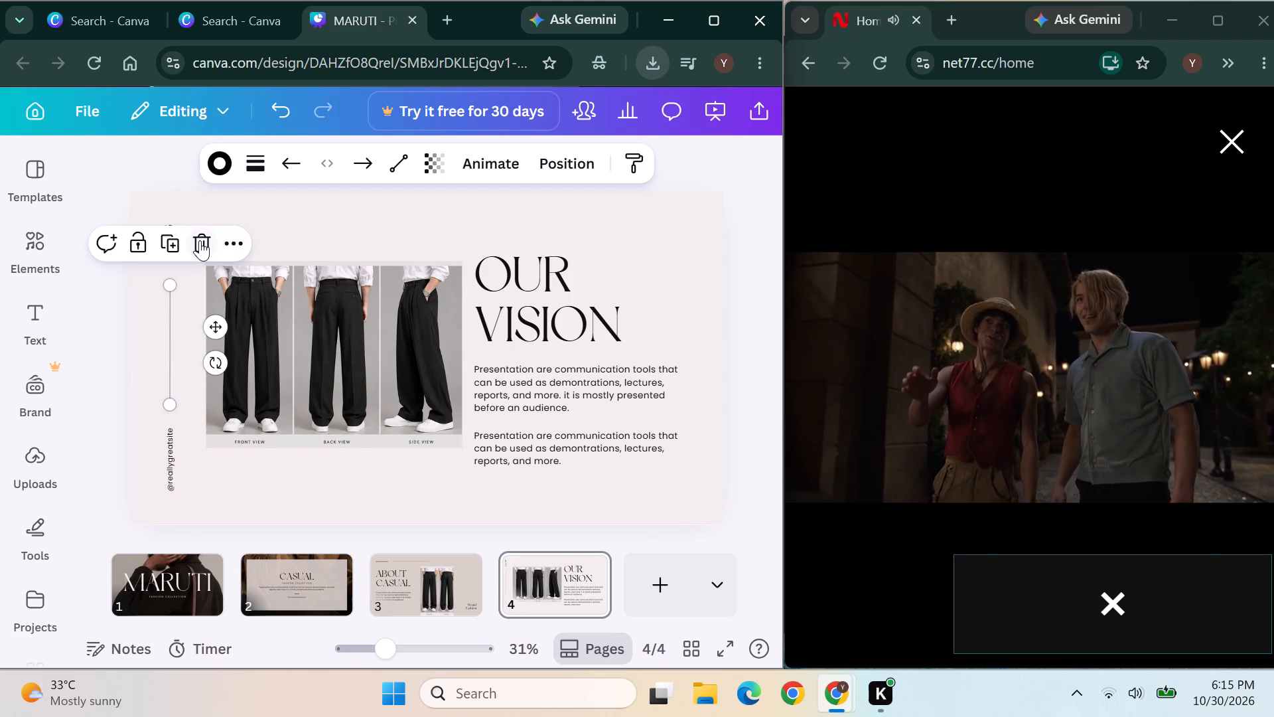
left_click(199, 240)
left_click(167, 242)
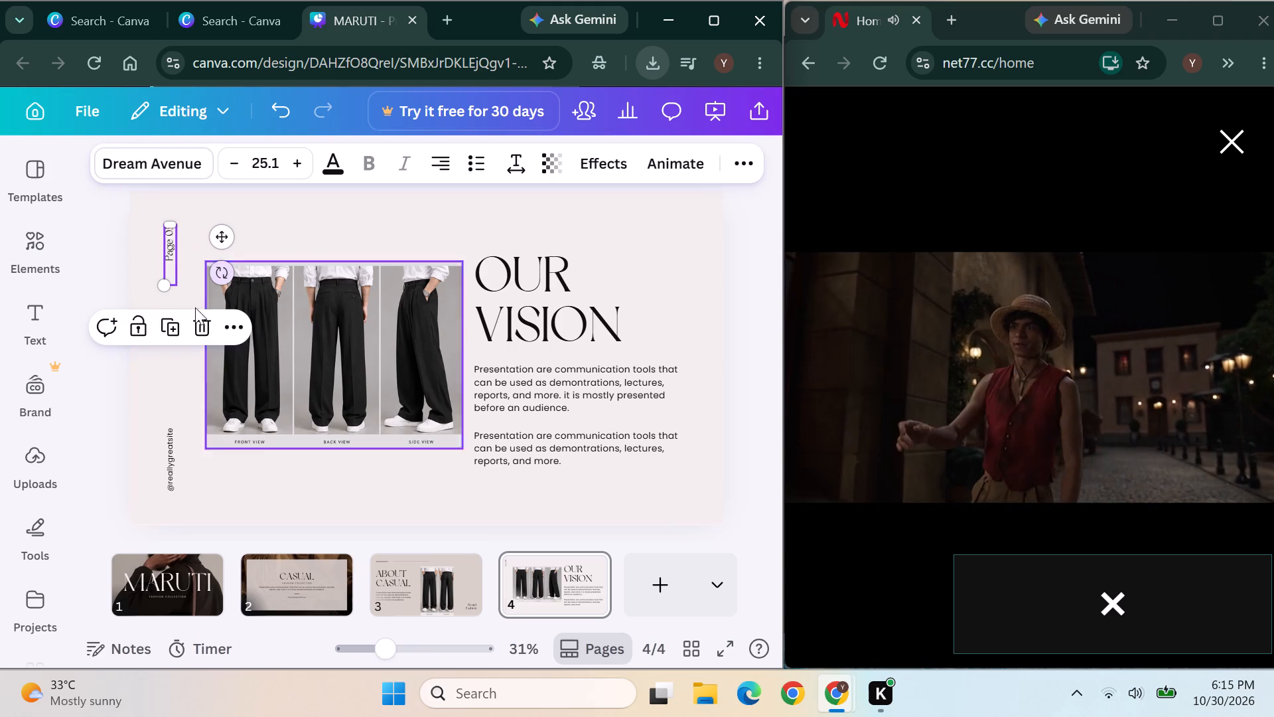
left_click(200, 325)
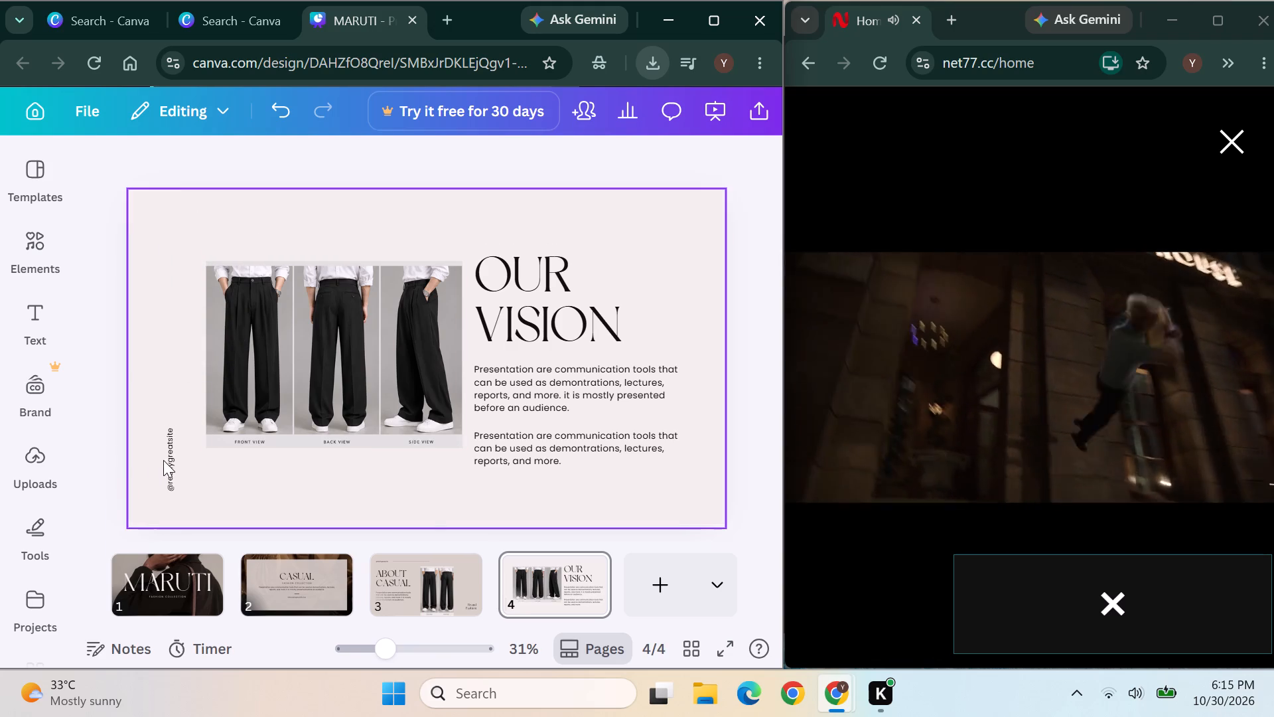
left_click(167, 459)
left_click(204, 358)
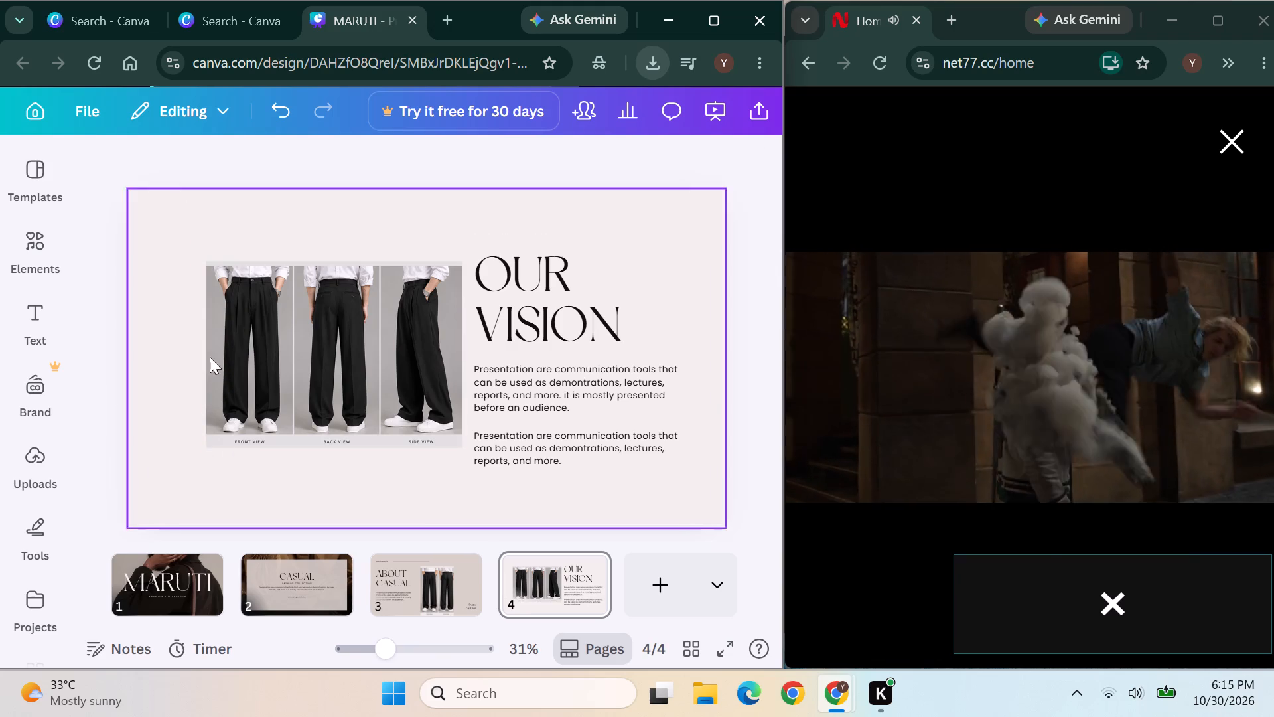
Enlarge the trousers picture to fill the space between the page's left edge and the "Our Vision" text, and centre it vertically.
left_click_drag(342, 327, 283, 283)
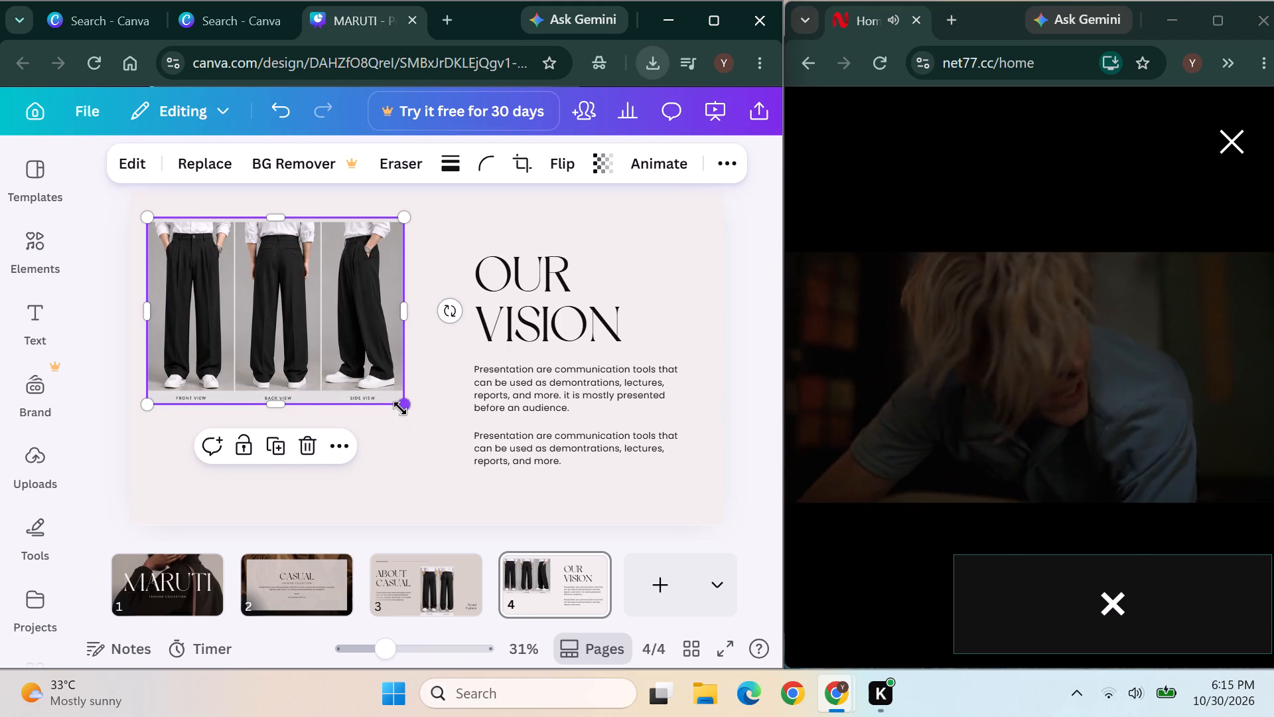
left_click_drag(400, 408, 437, 472)
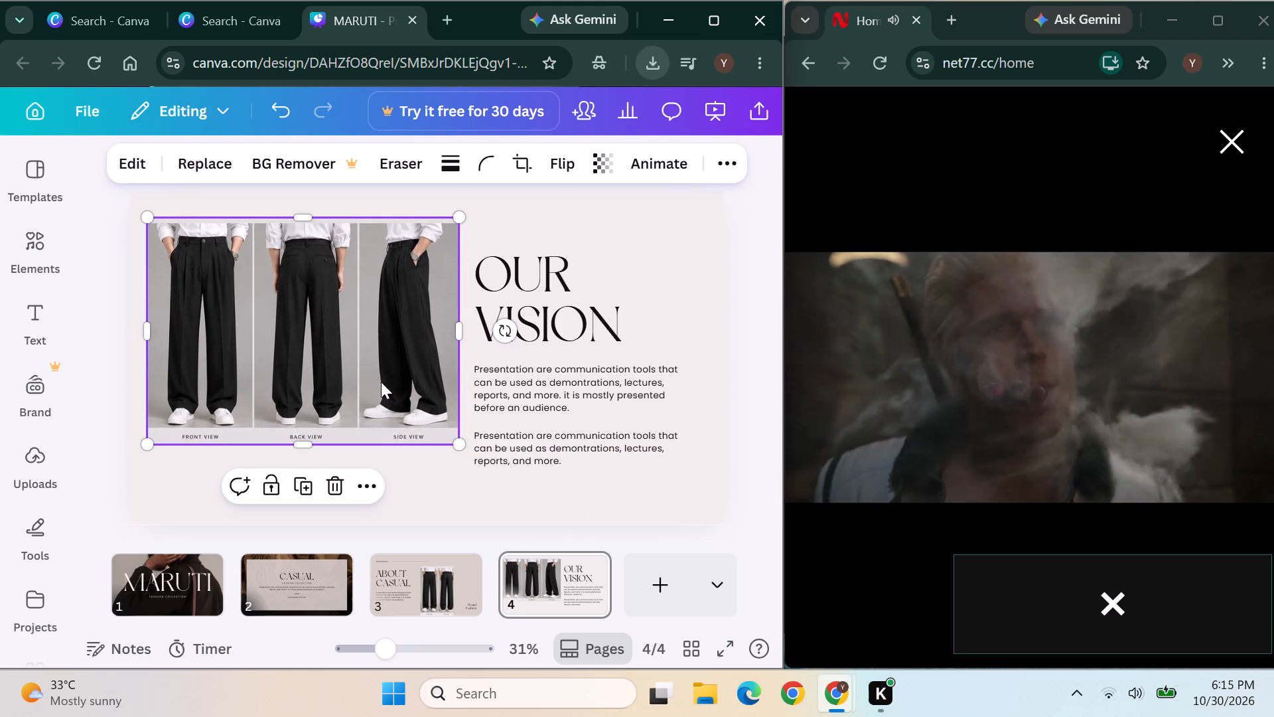
left_click_drag(372, 367, 357, 354)
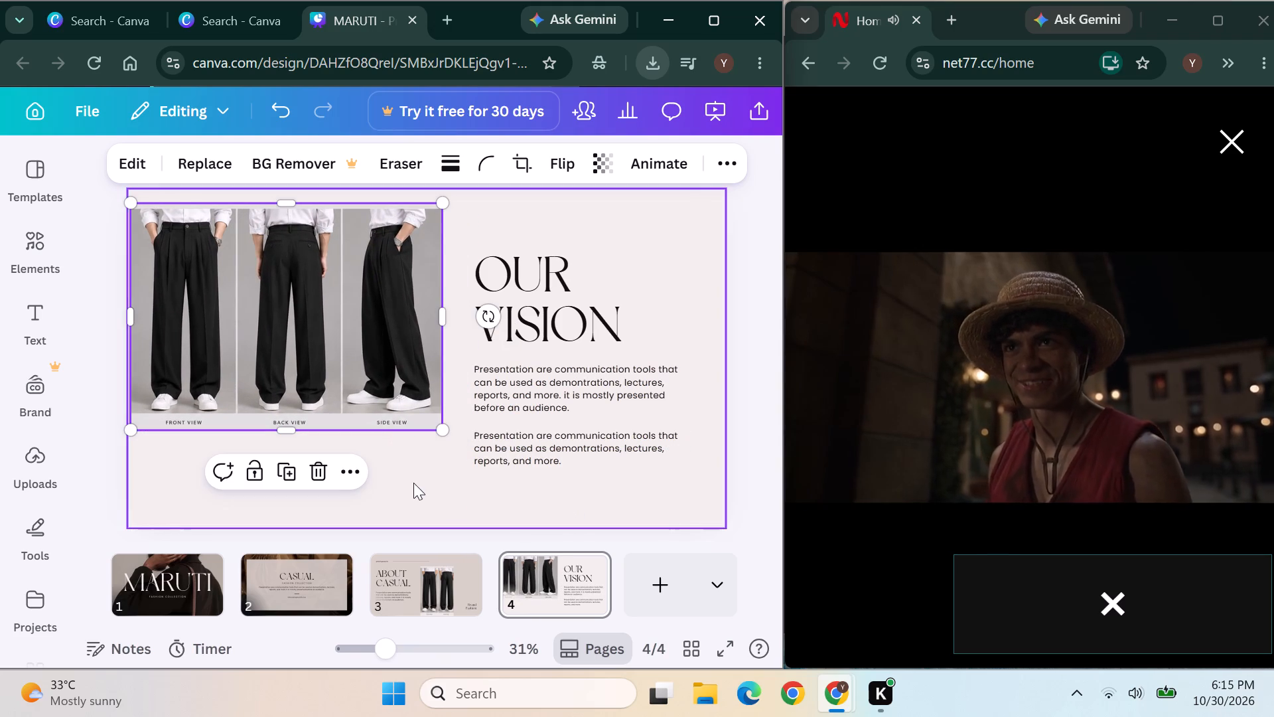
left_click_drag(440, 433, 447, 468)
left_click_drag(373, 335, 372, 368)
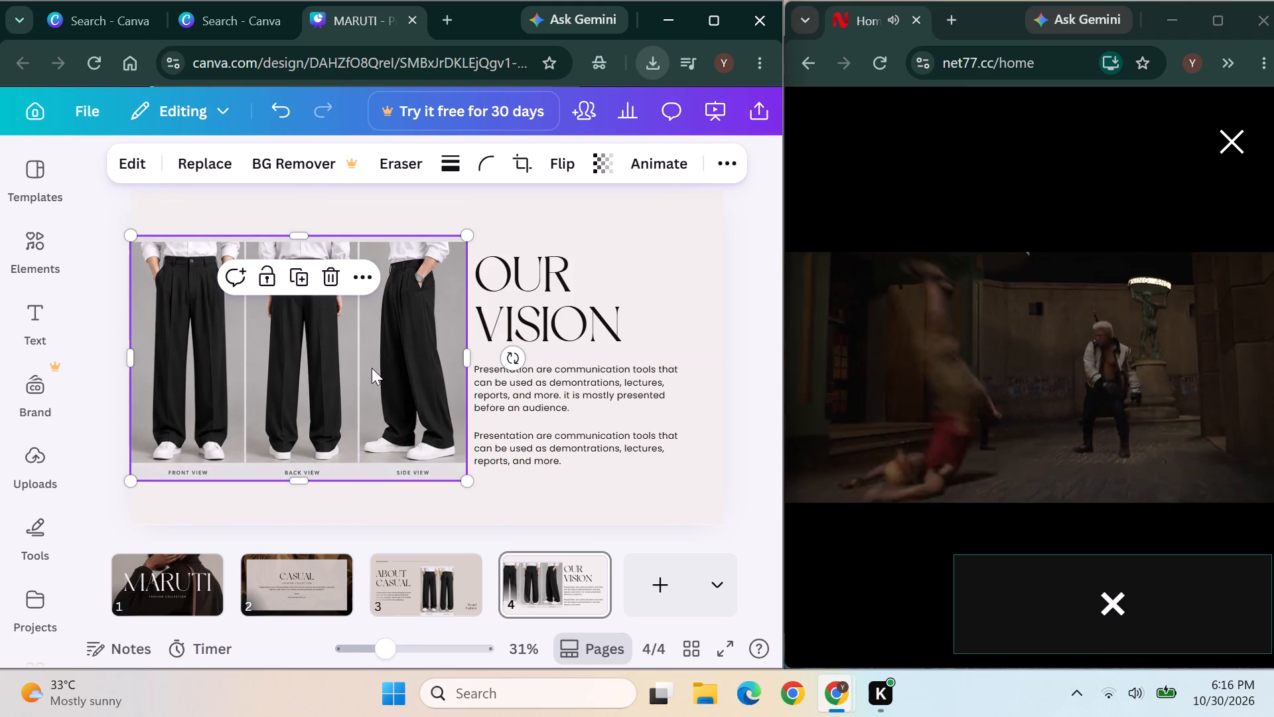
left_click(490, 495)
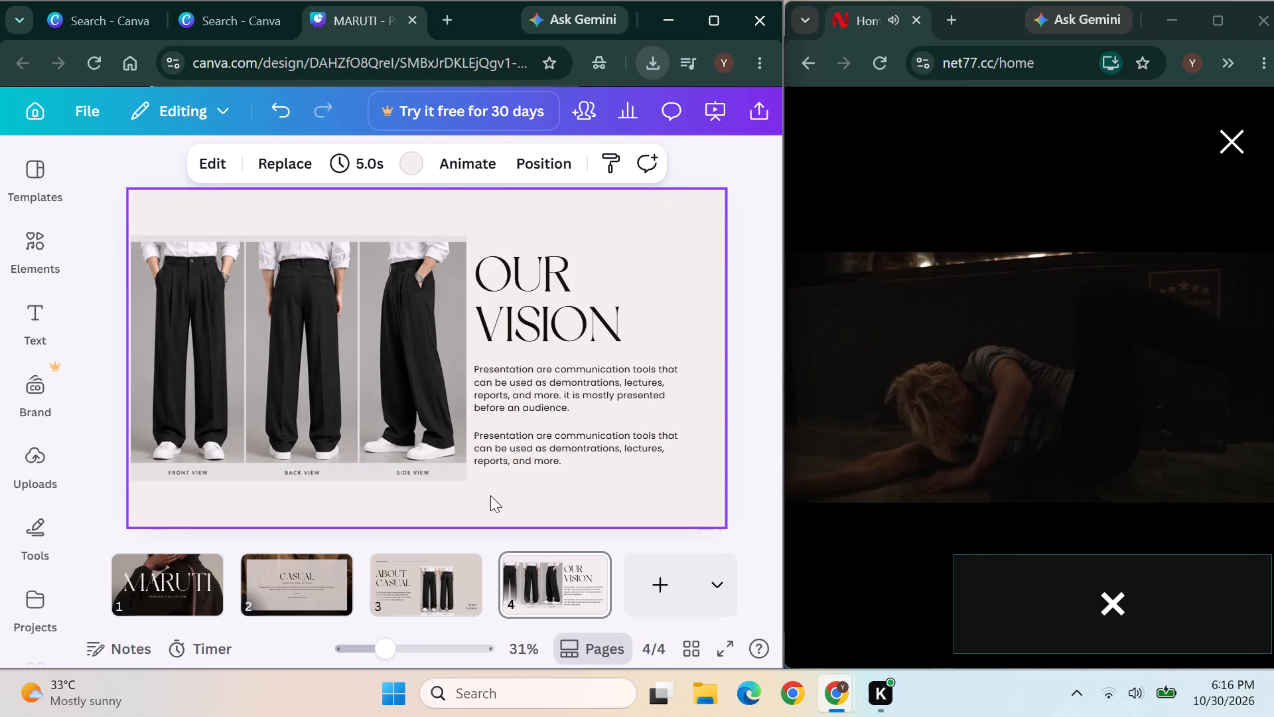
On page 3, shift the picture grid slightly toward the body text and delete its trousers image, keeping the grid.
left_click(401, 571)
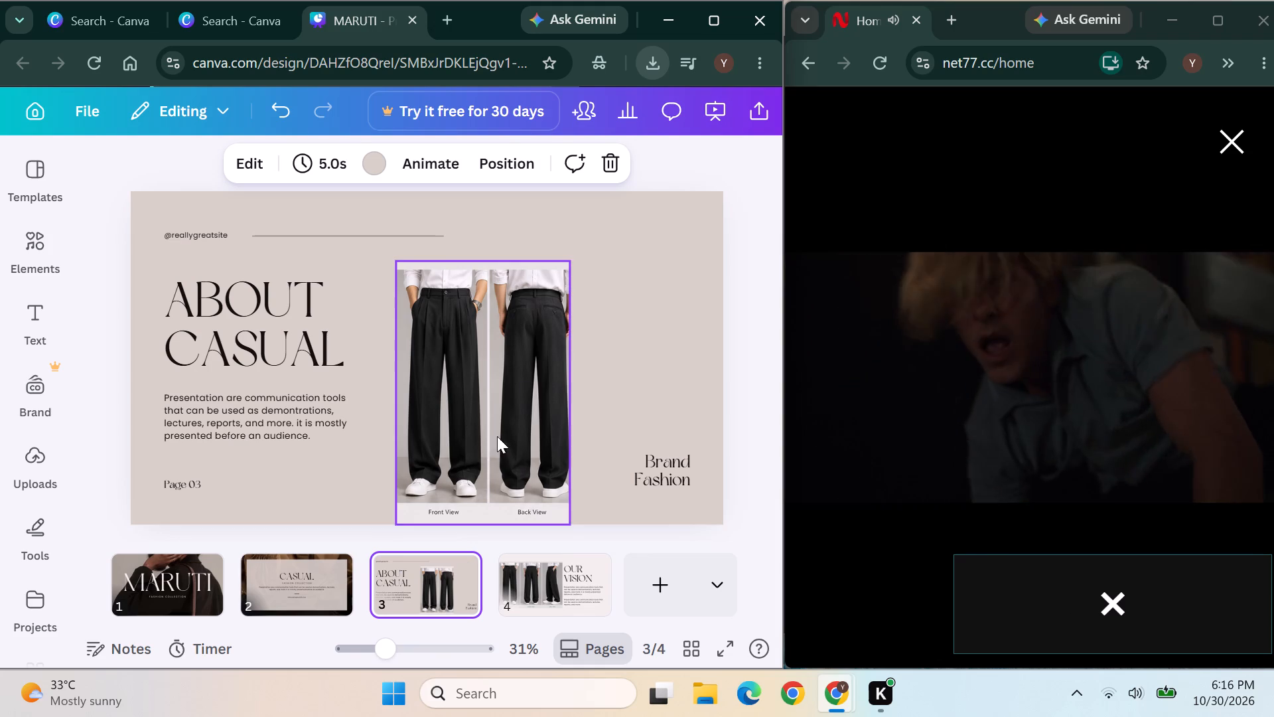
left_click_drag(521, 384, 501, 386)
left_click(480, 220)
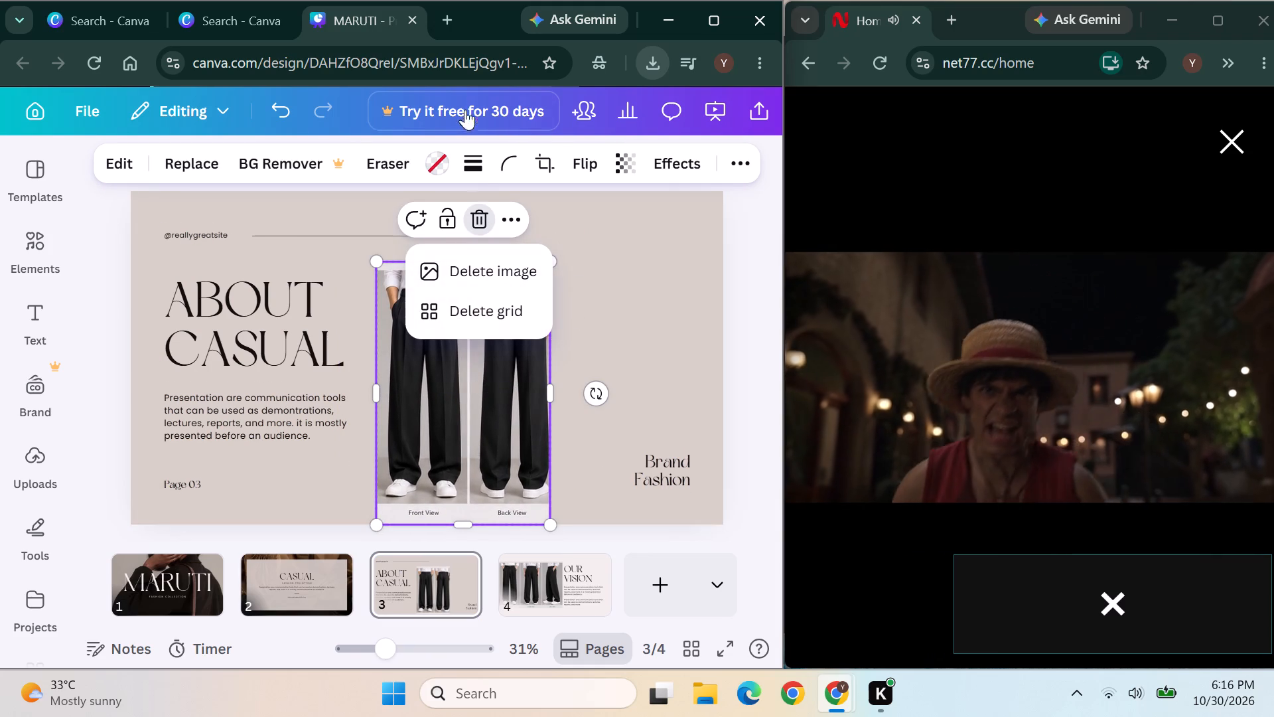
left_click(454, 273)
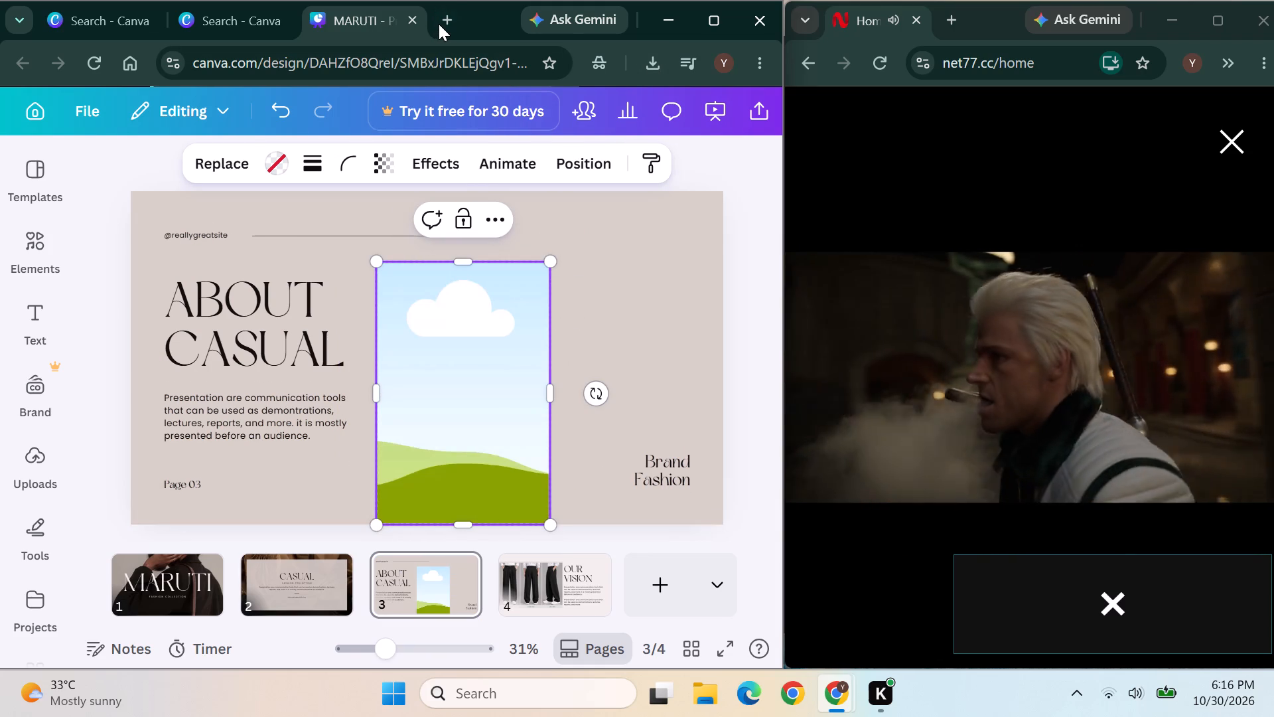
Search Google Images for "denim straight fit jeans" in a new browser tab.
left_click(442, 23)
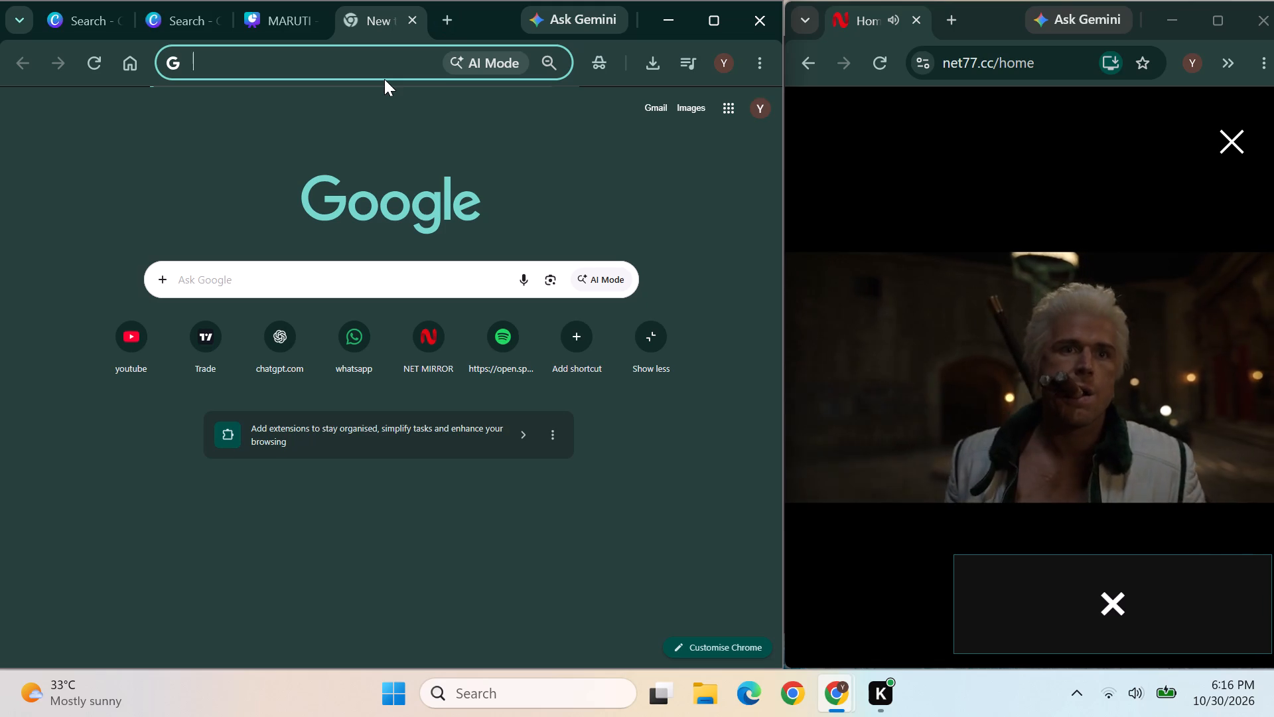
type("denim")
key("space")
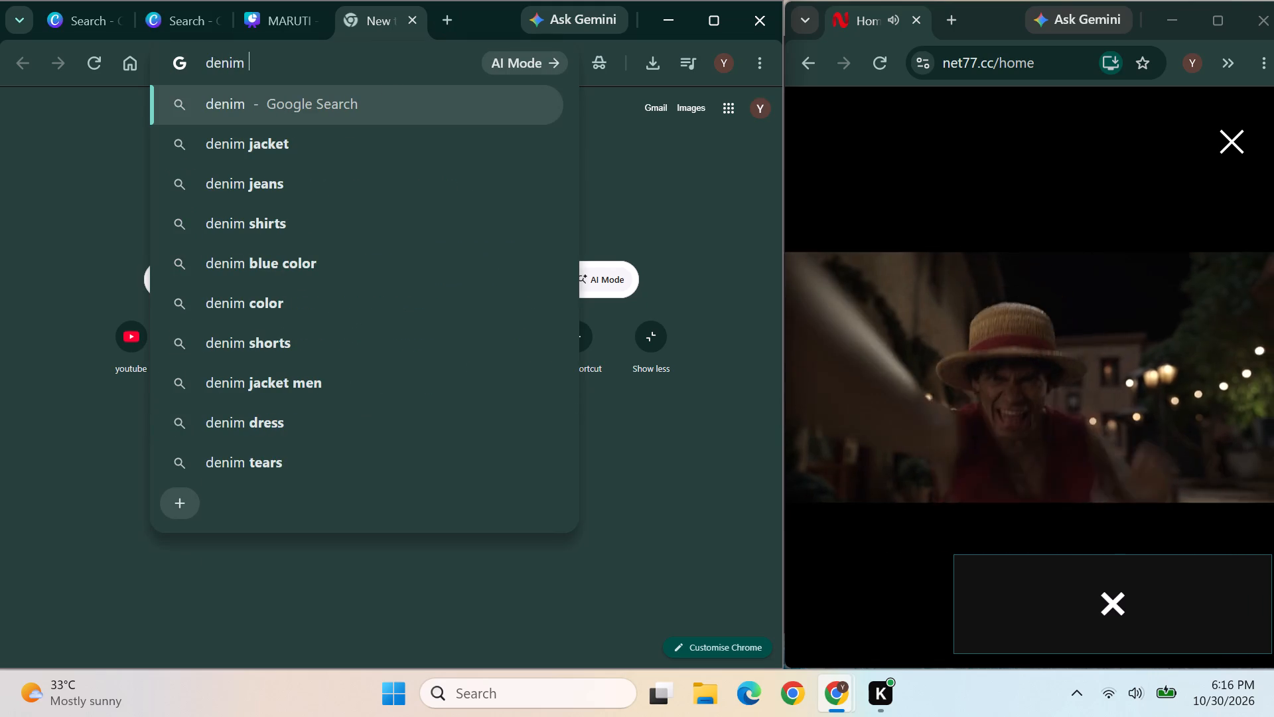
type("stra")
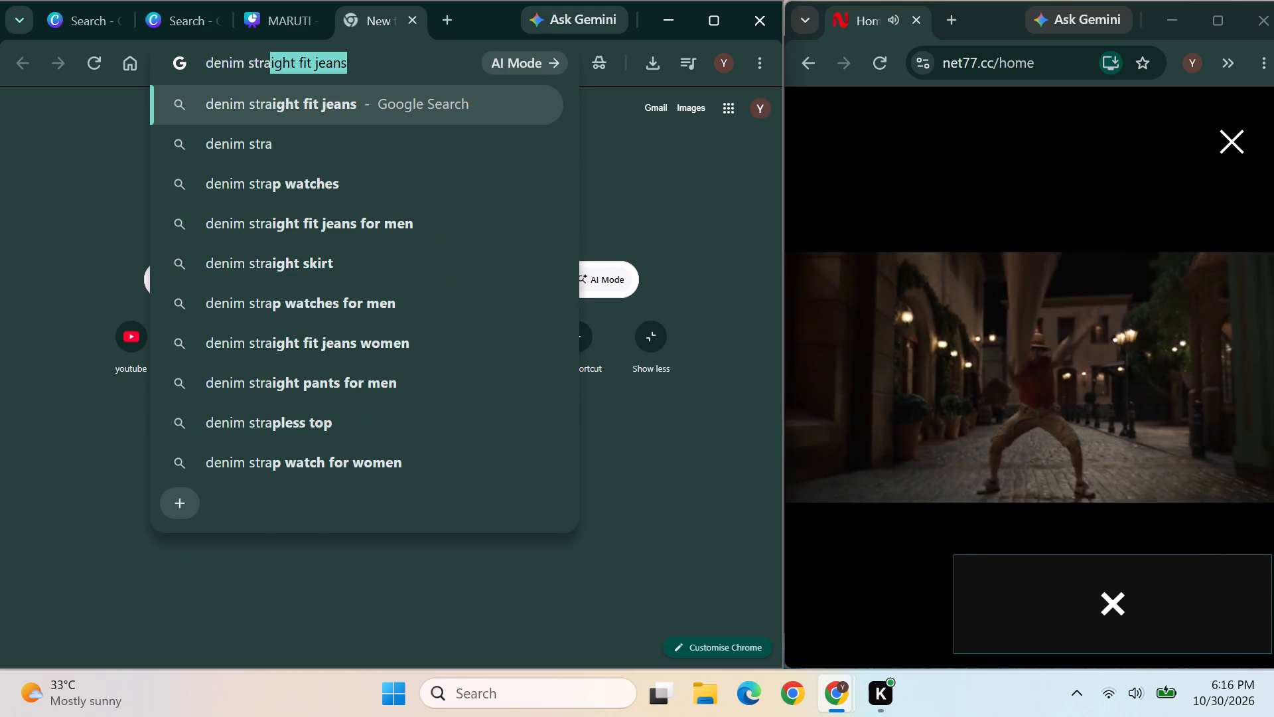
key("Return")
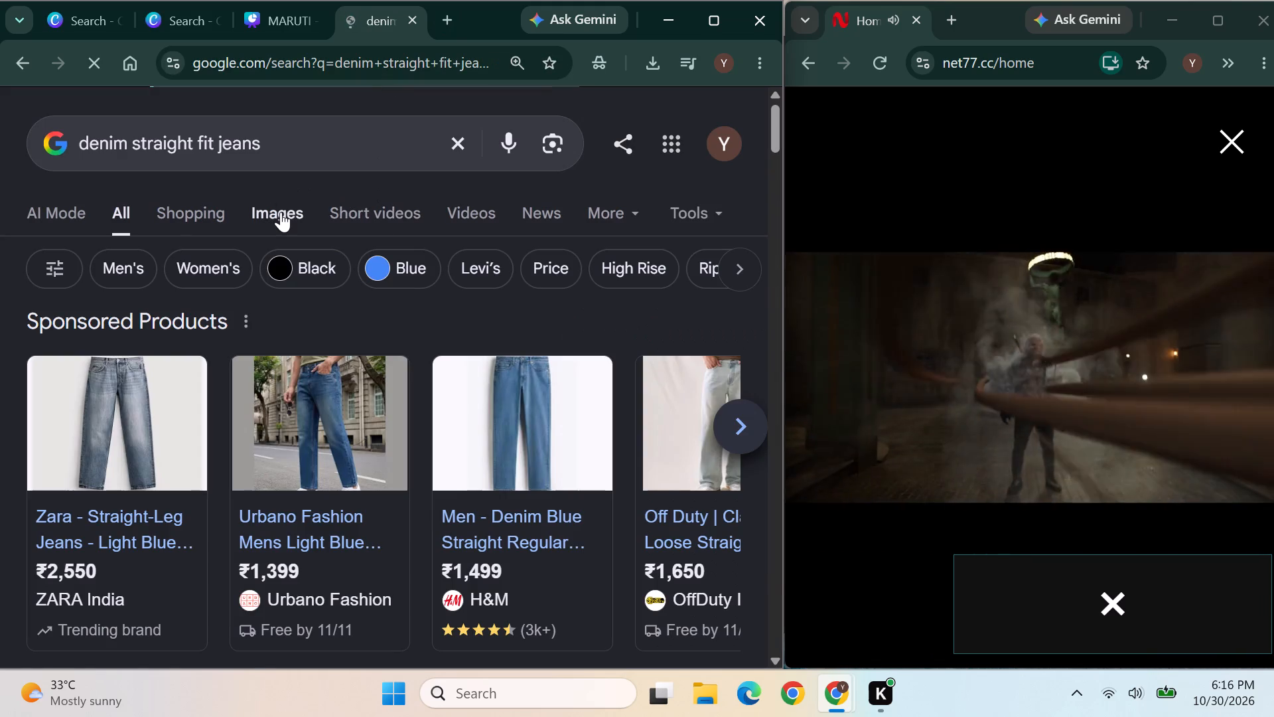
left_click(281, 212)
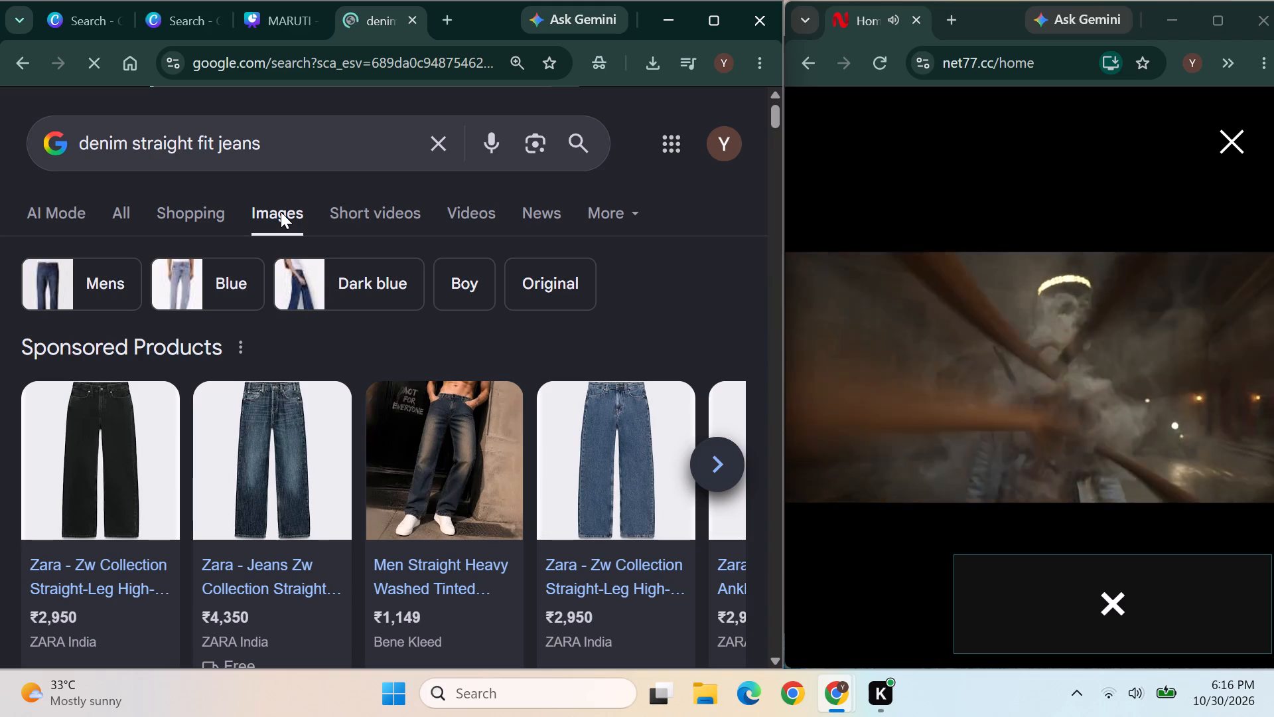
Bring the SPARKY Men's Straight Fit Denim image from the search results onto page 3 of the MARUTI Canva presentation.
key("Down")
key("Down")
key("Down")
key("Down")
key("Down")
key("Down")
key("Down")
key("Down")
key("Down")
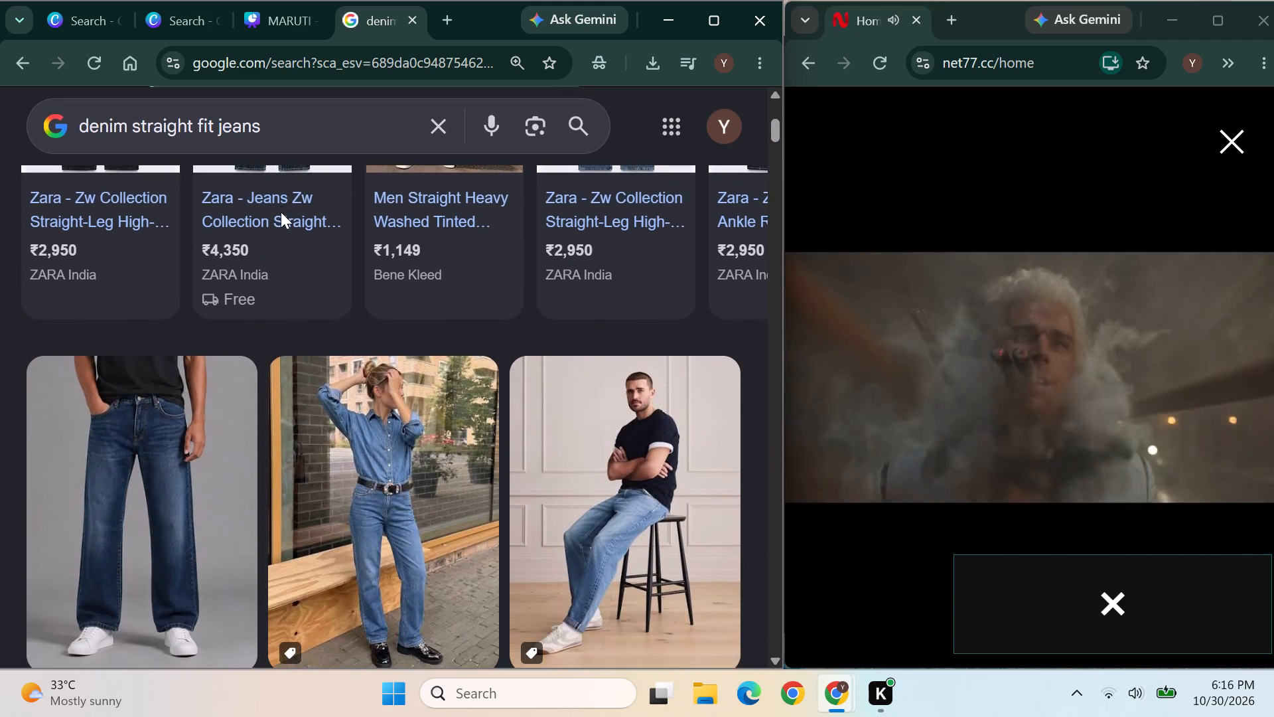
key("Down")
key("Down")
key("Down")
key("Down")
key("Down")
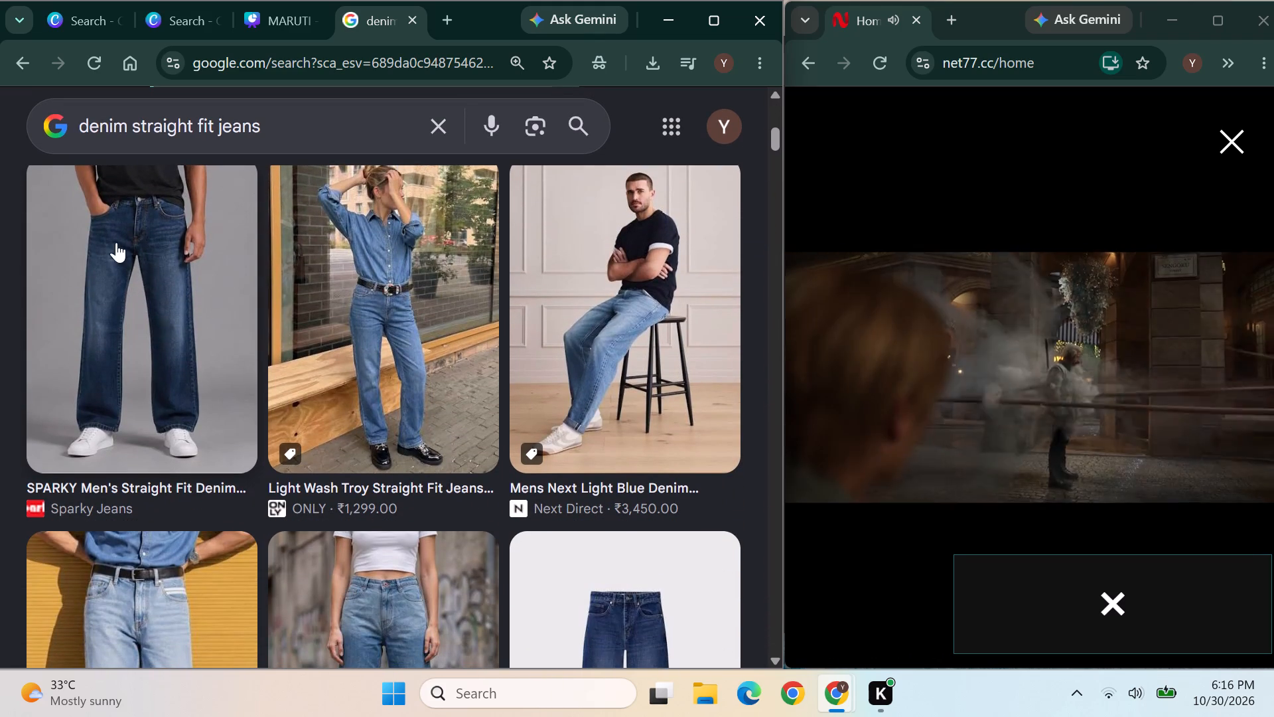
left_click_drag(129, 251, 267, 0)
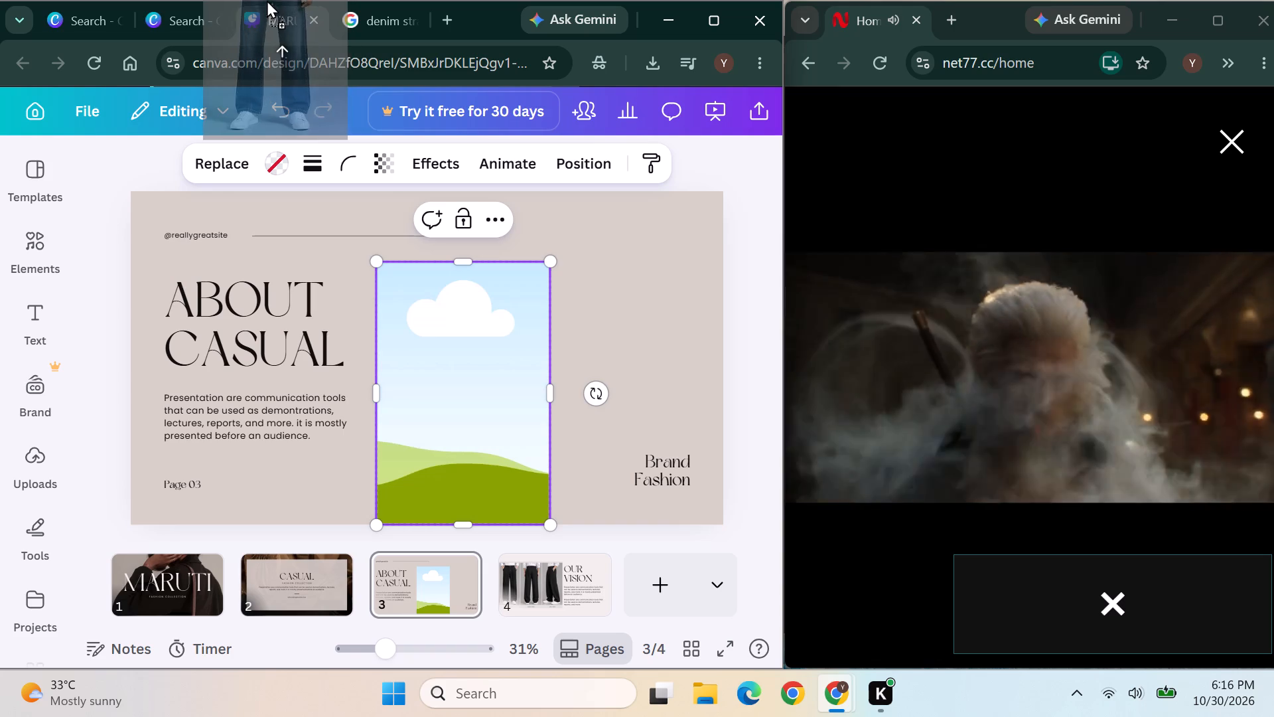
left_click_drag(267, 0, 447, 346)
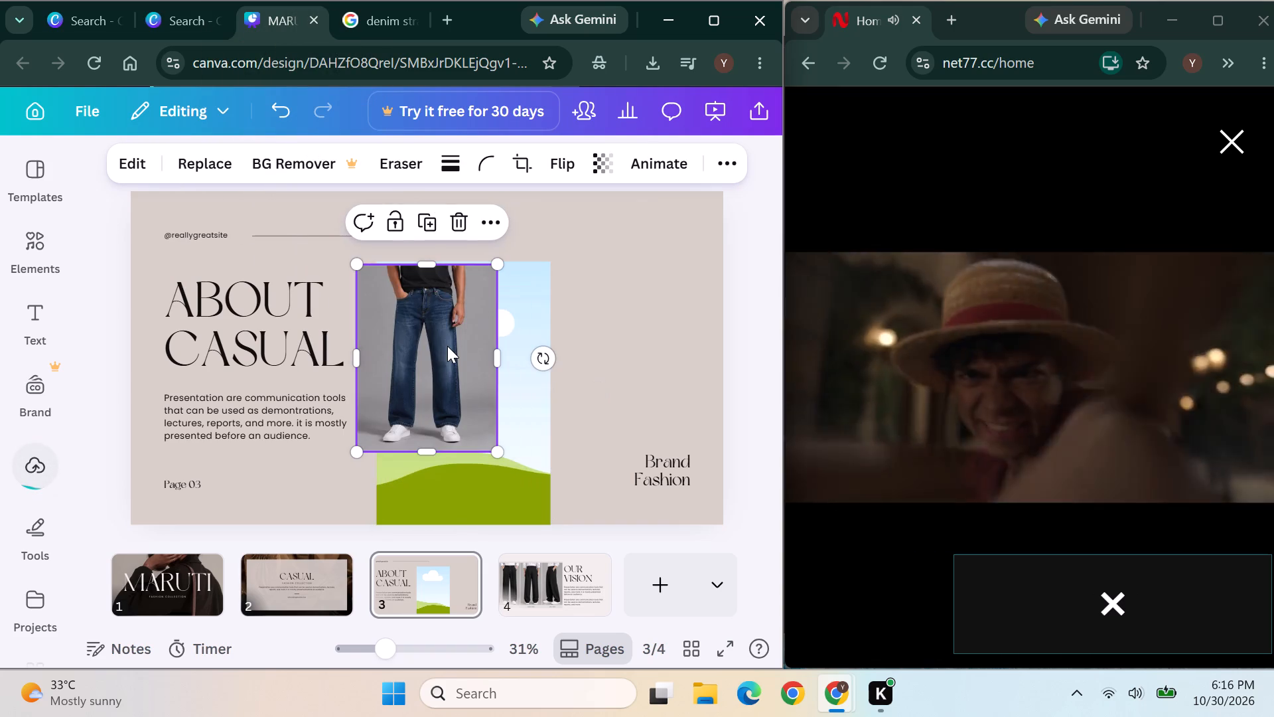
Remove the empty landscape placeholder grid behind the jeans picture on page 3.
left_click(516, 408)
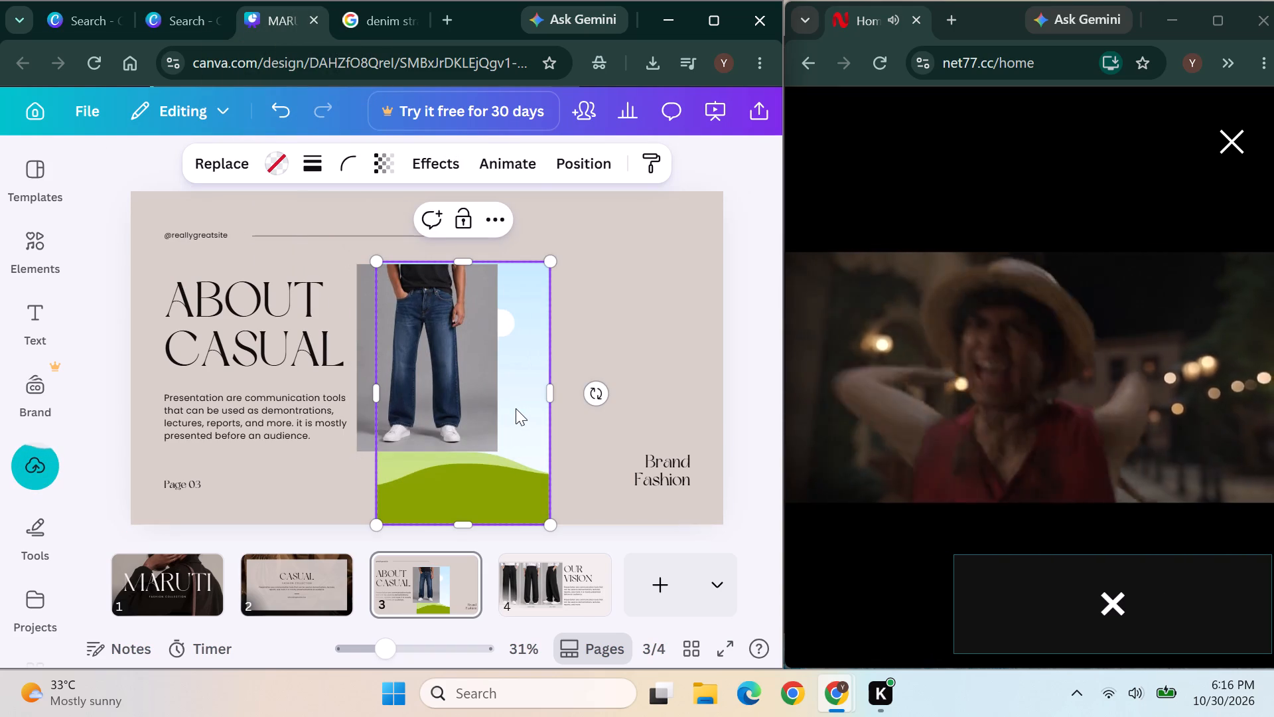
left_click(516, 408)
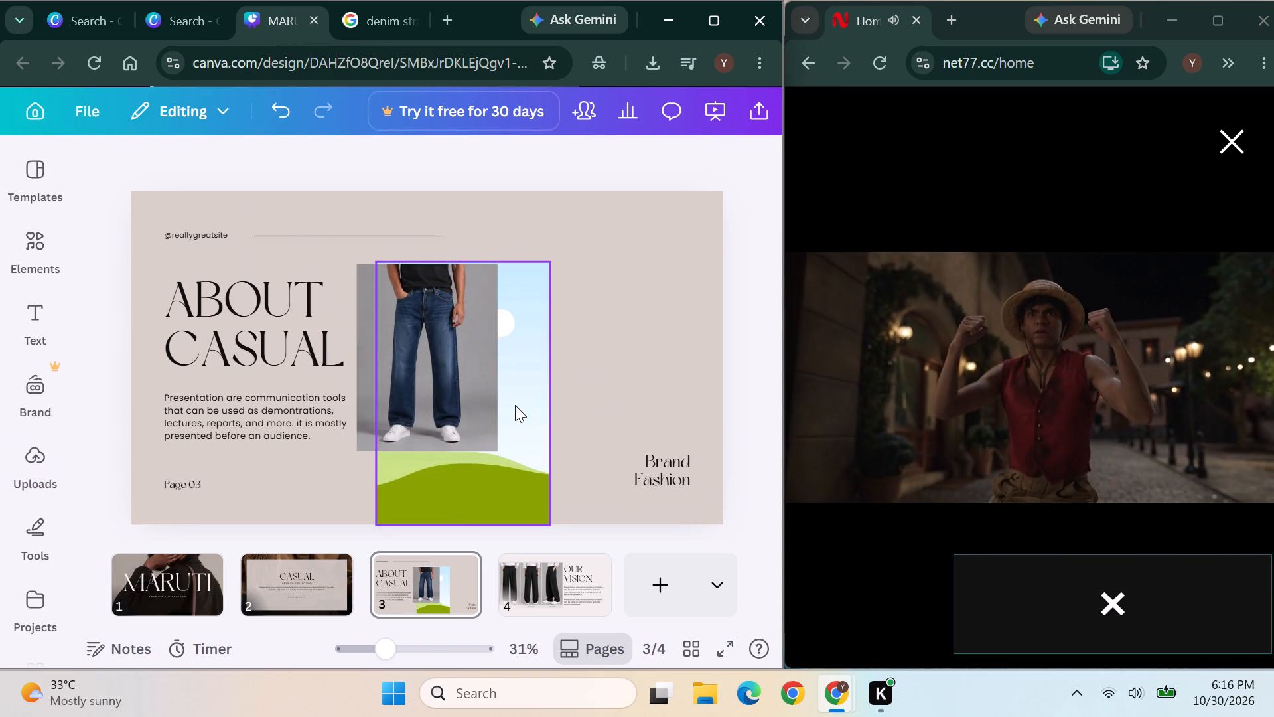
left_click(515, 405)
left_click(210, 157)
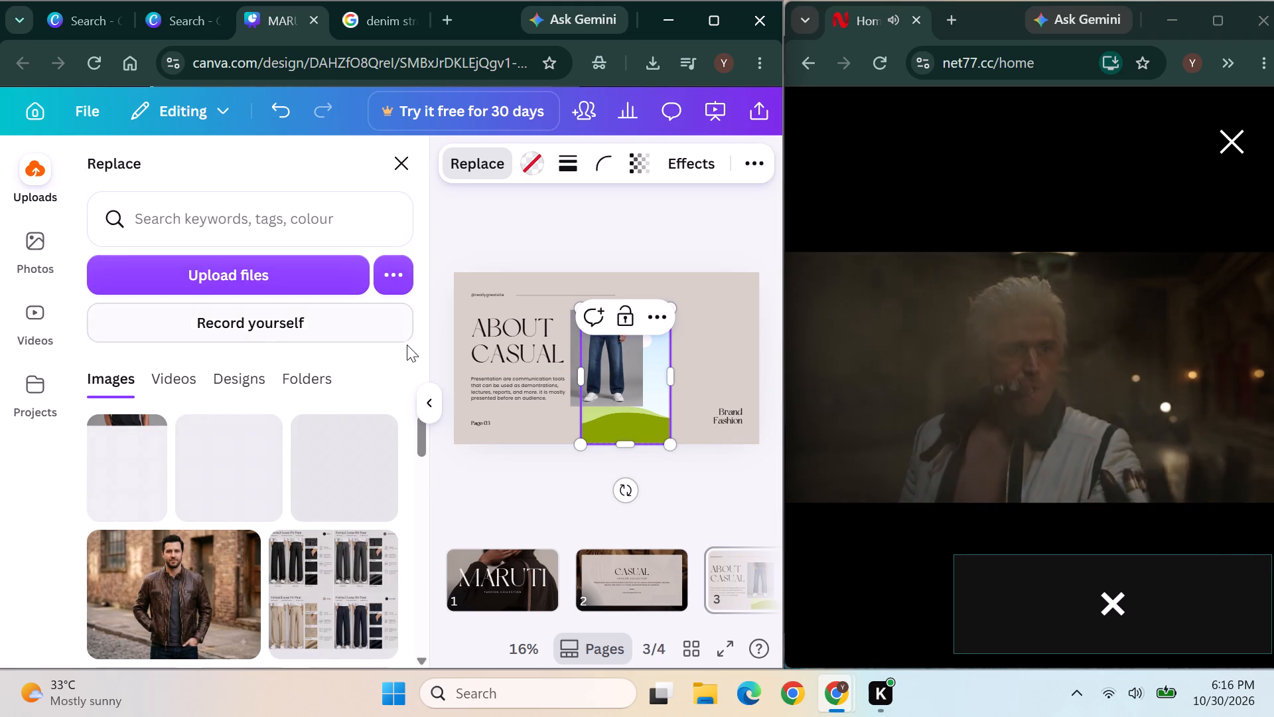
left_click(403, 178)
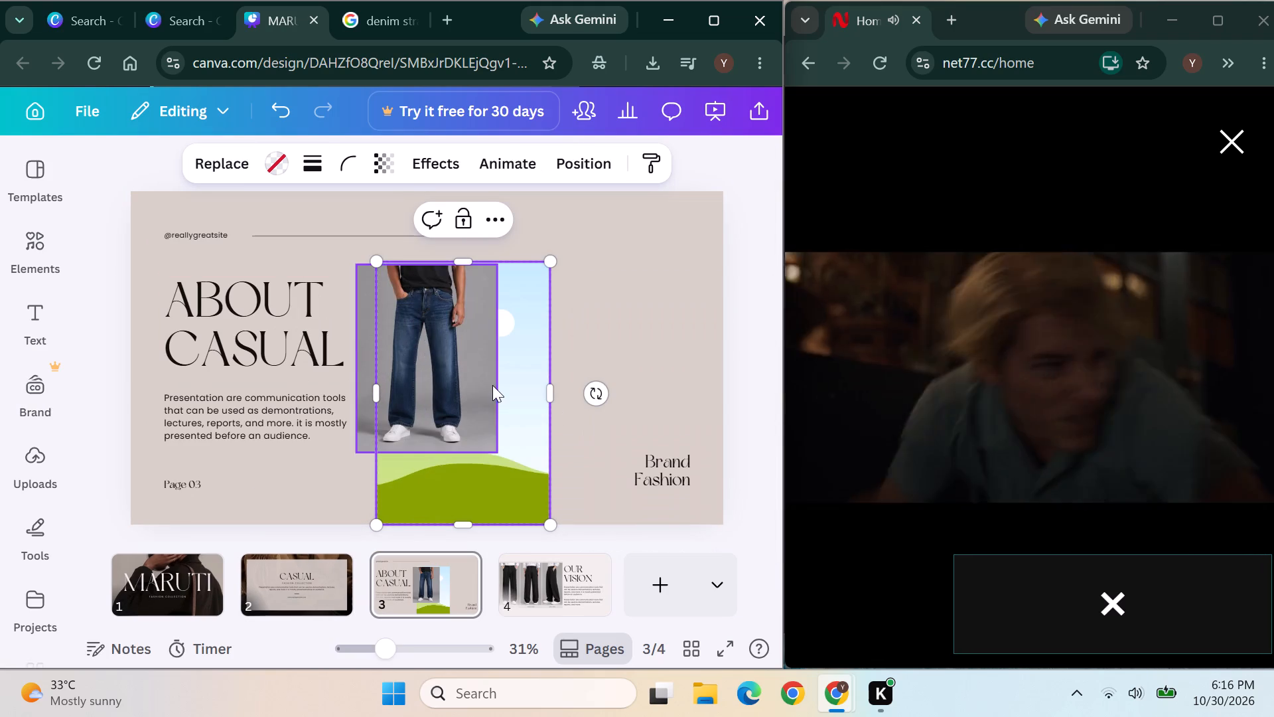
left_click_drag(506, 420, 468, 716)
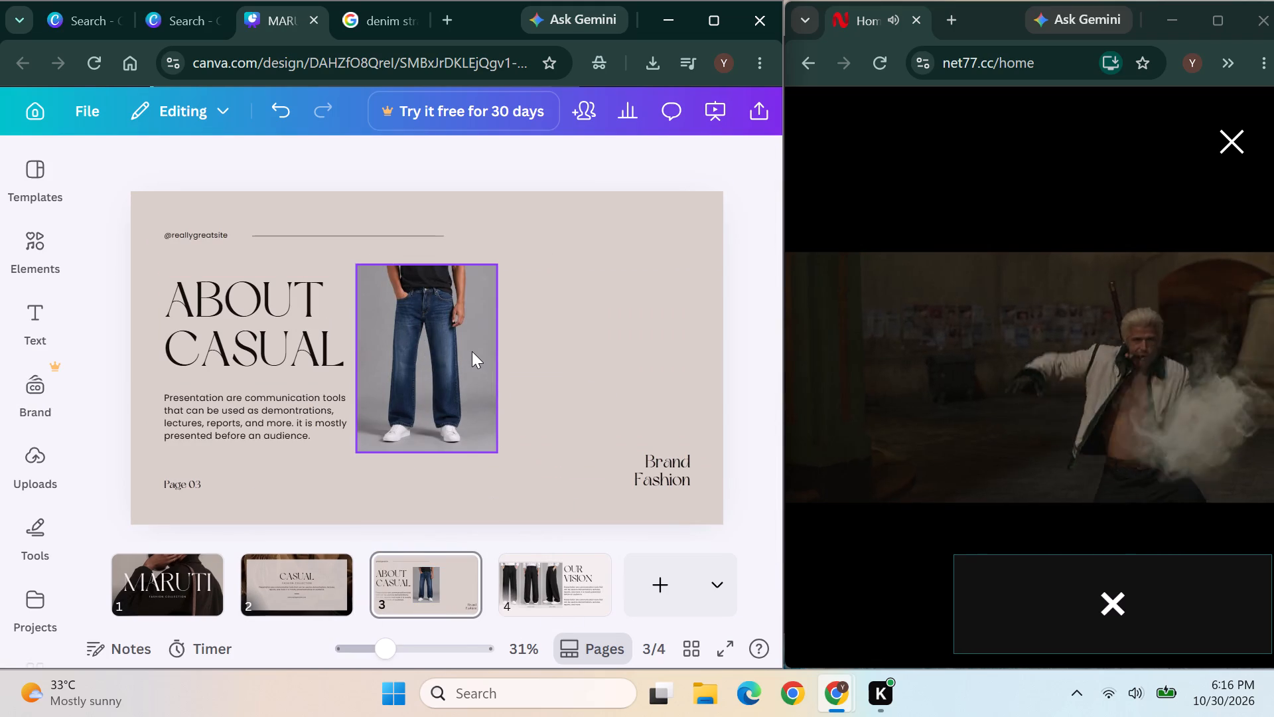
Enlarge the jeans picture and place it between the body text and "Brand Fashion", reaching the page's bottom edge.
left_click(472, 351)
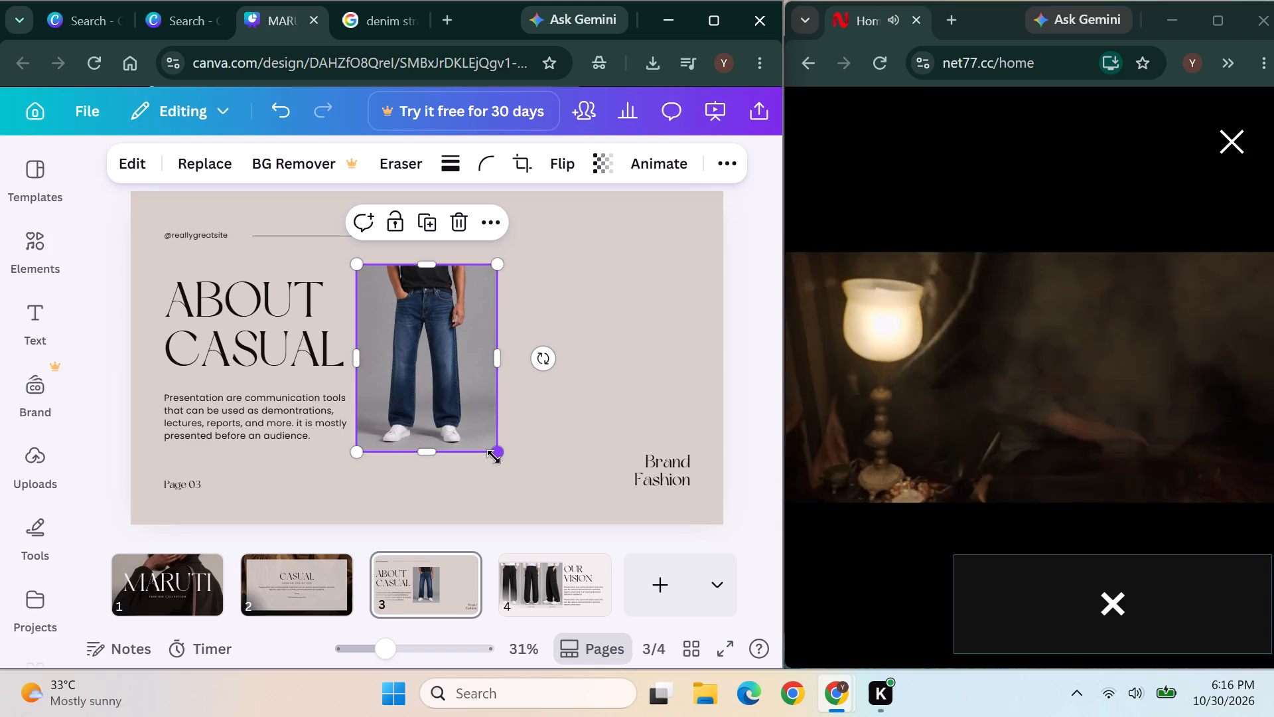
left_click_drag(494, 457, 587, 503)
left_click_drag(470, 454, 510, 455)
Pick Offduty India's "Subtle Fade Blue Straight Fit" jeans image from the search results and add it to page 3 in Canva.
left_click(370, 7)
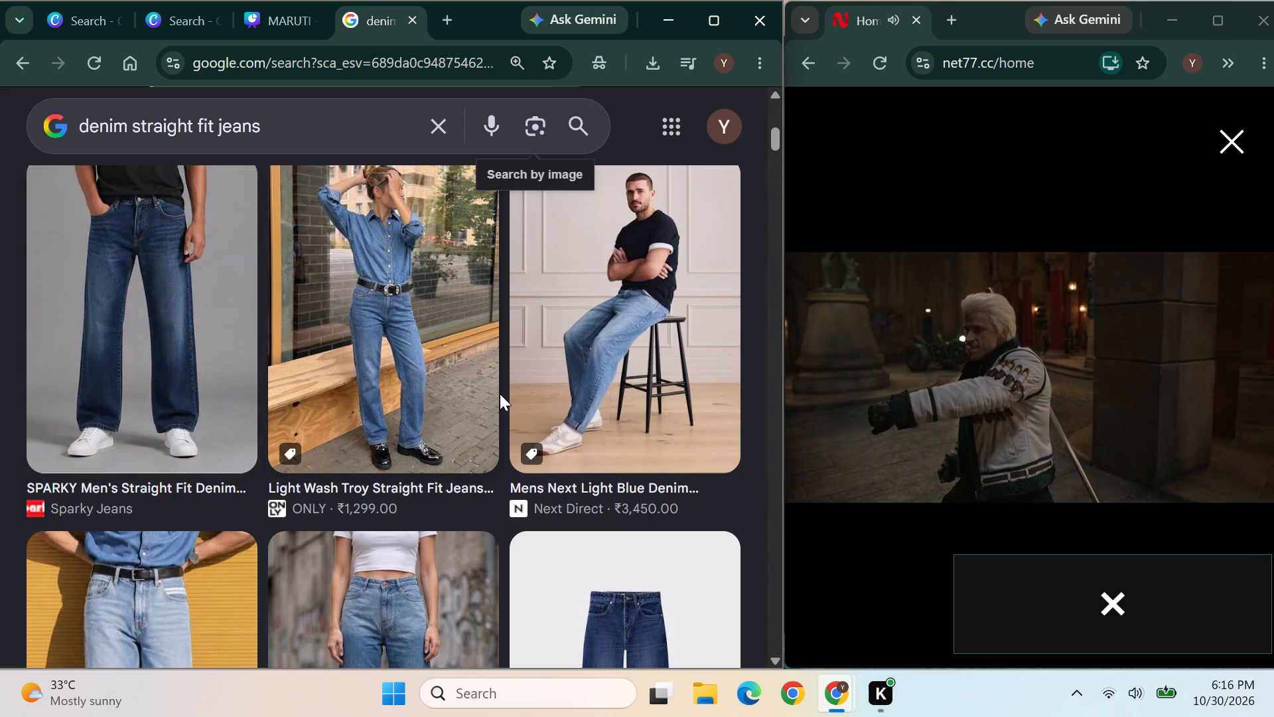
key("Down")
key("Down")
key("Down")
key("Down")
key("Down")
key("Down")
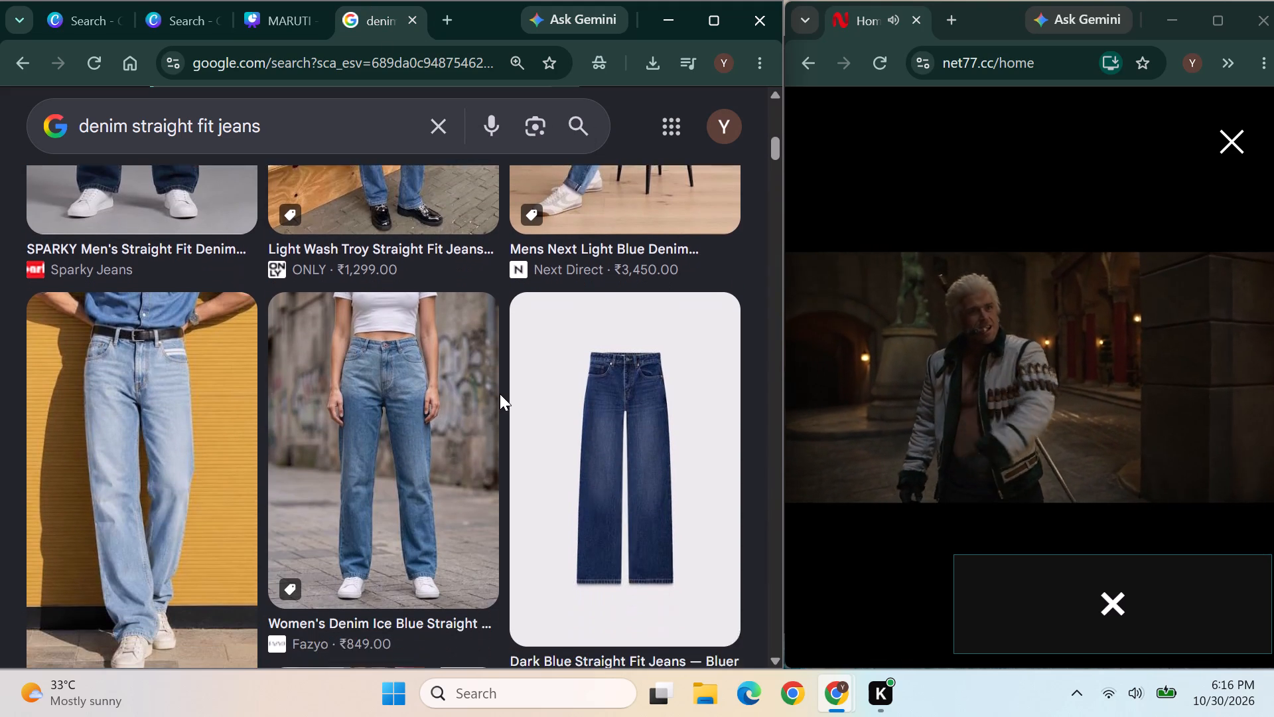
key("Down")
key("Up")
key("Down")
key("Down")
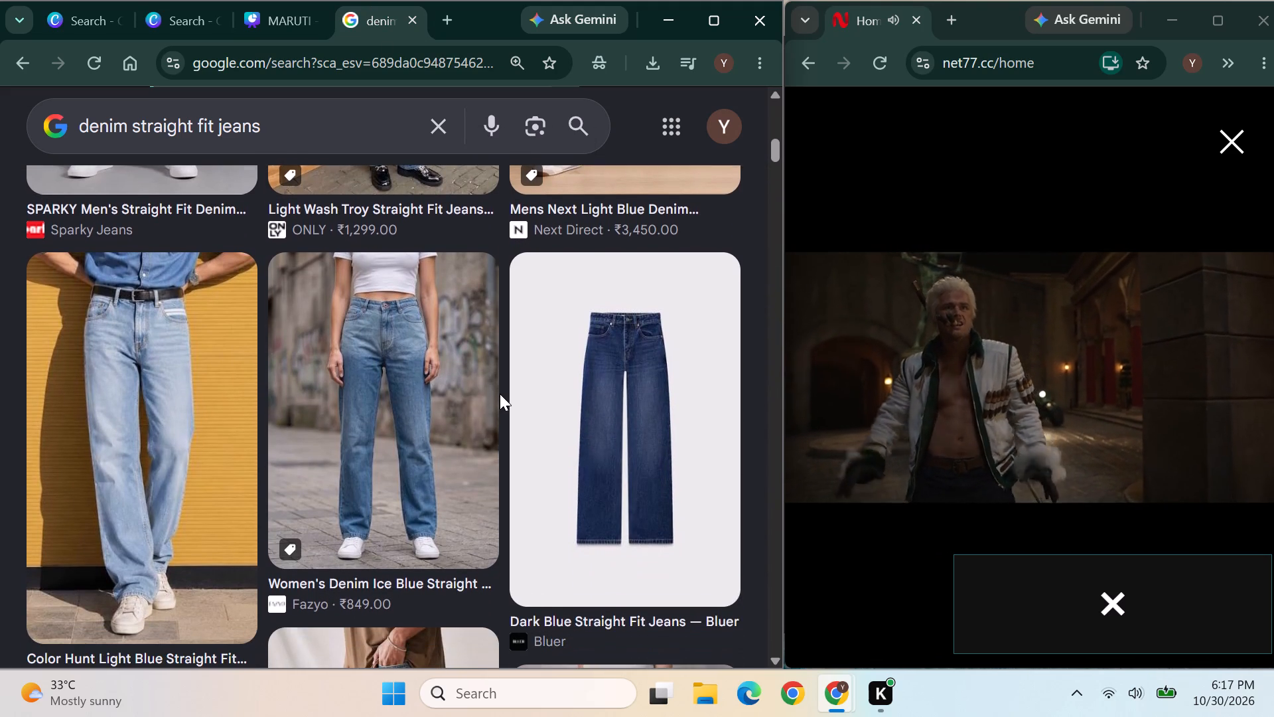
key("Up")
key("Up")
key("Up")
key("Up")
key("Up")
key("Up")
key("Up")
key("Up")
key("Up")
key("Down")
key("Down")
key("Down")
key("Down")
key("Down")
key("Down")
key("Down")
key("Down")
key("Down")
key("Down")
key("Down")
key("Down")
key("Down")
key("Down")
key("Down")
key("Down")
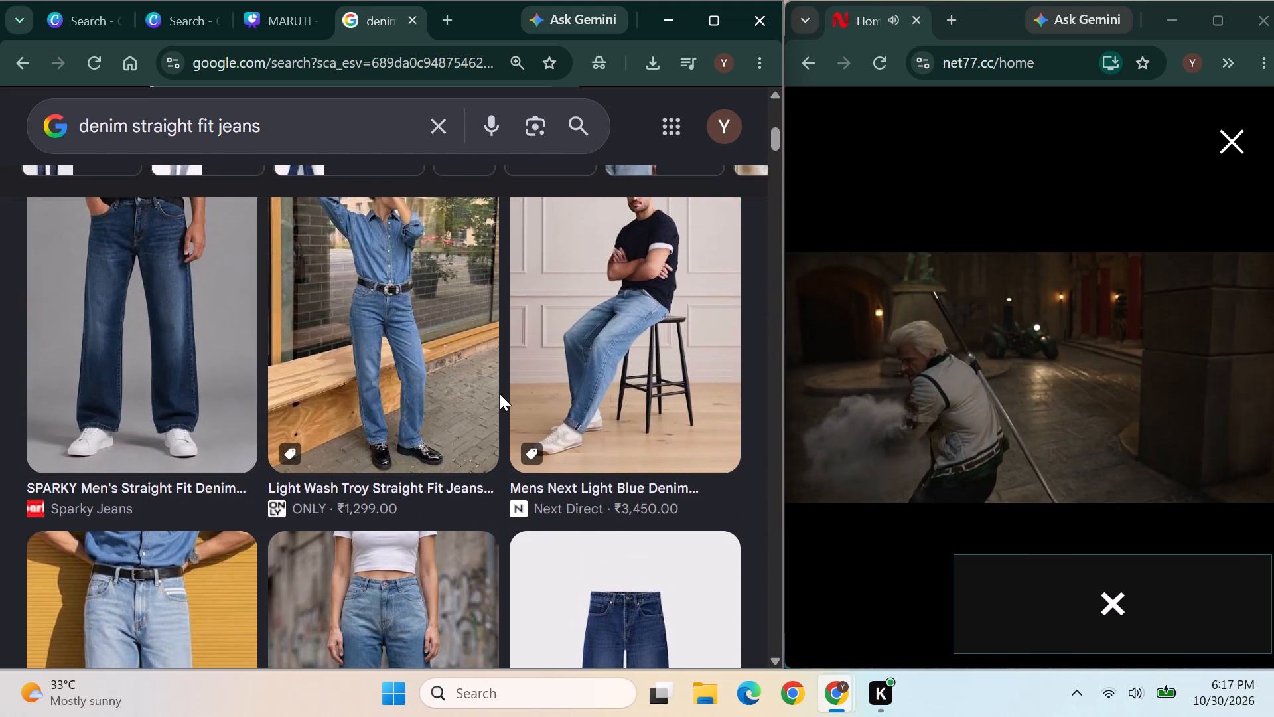
key("Down")
key("Down")
key("Down")
key("Down")
key("Down")
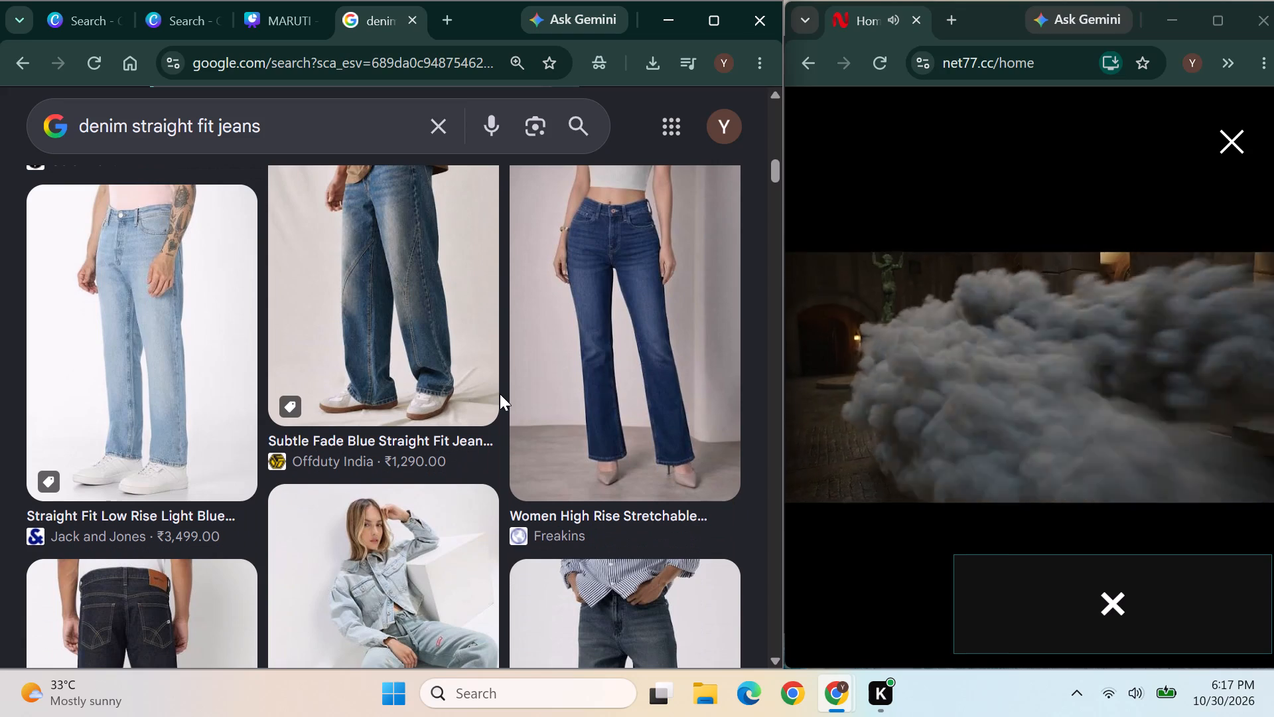
key("Down")
key("Down")
key("Down")
key("Down")
key("Down")
key("Down")
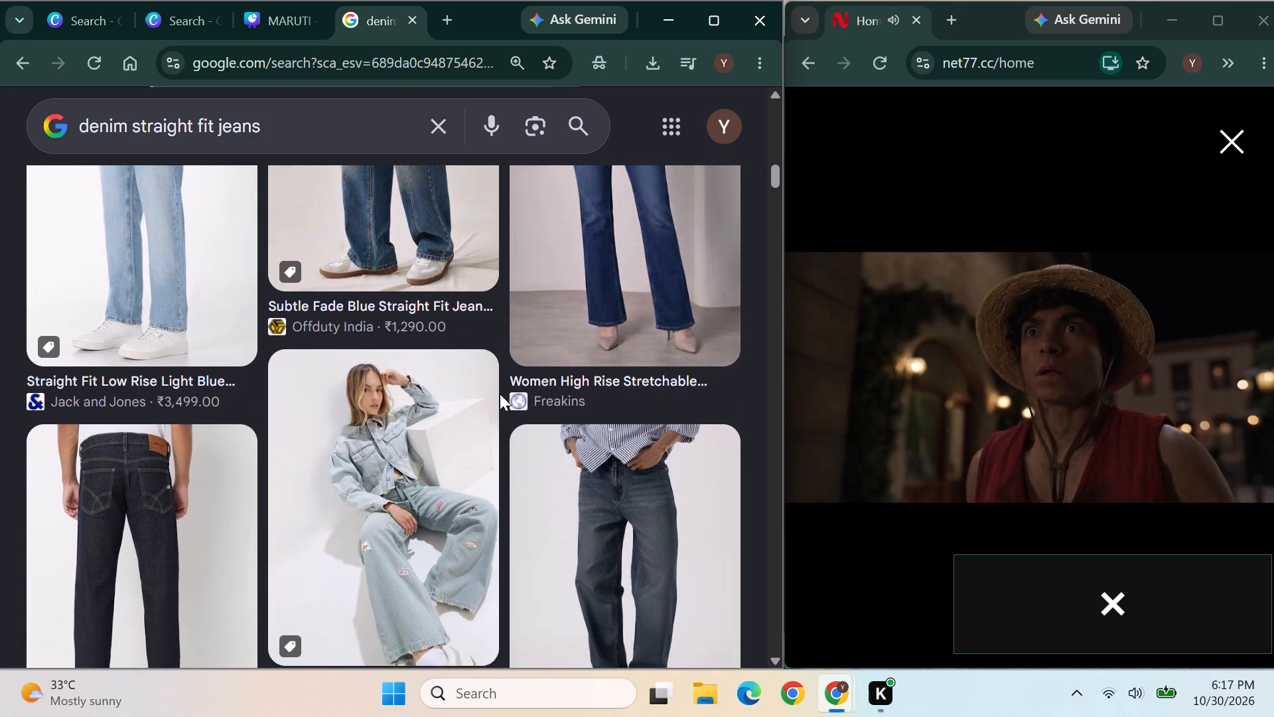
key("Up")
key("Up")
key("Up")
key("Up")
key("Up")
key("Up")
key("Up")
key("Up")
key("Up")
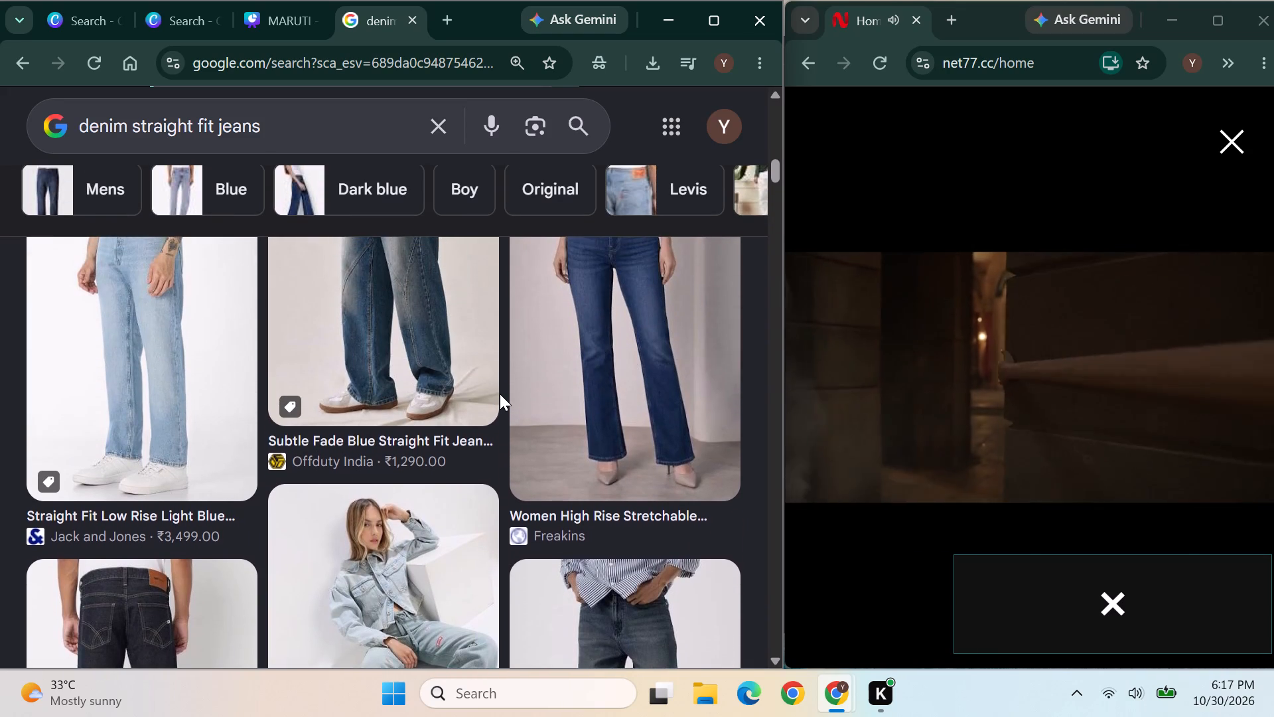
key("Up")
key("Up")
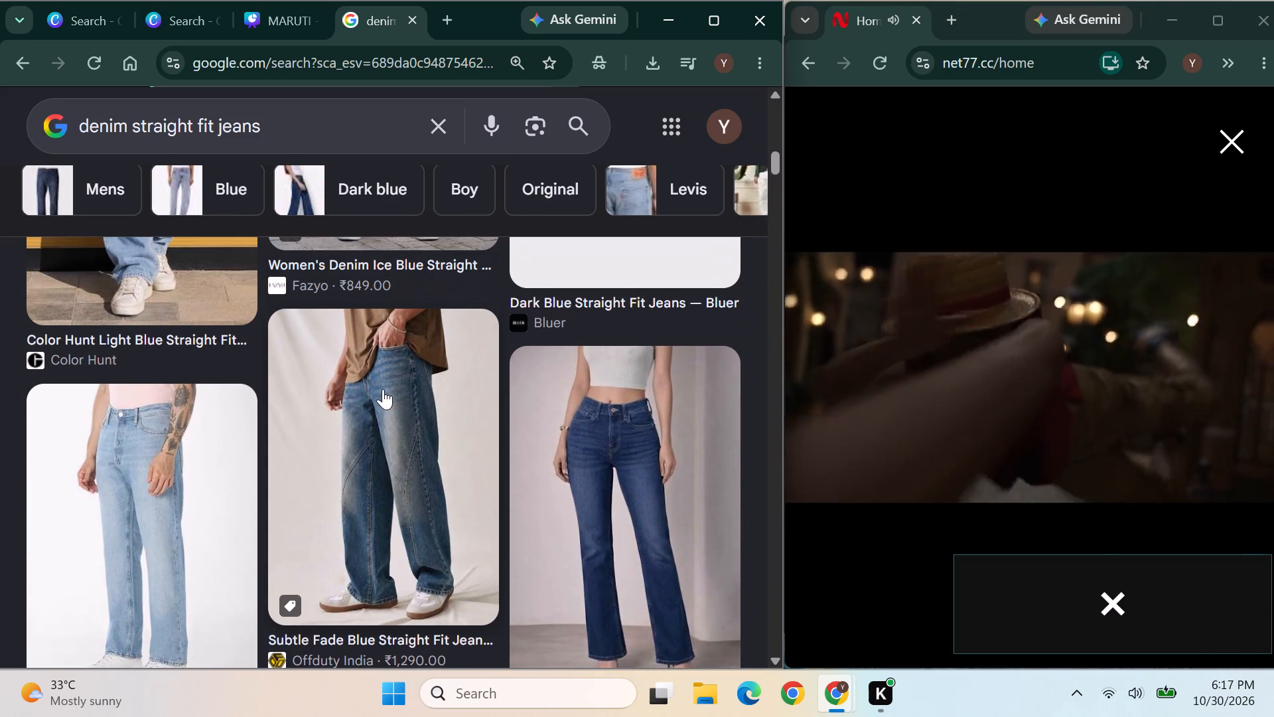
left_click_drag(383, 387, 291, 10)
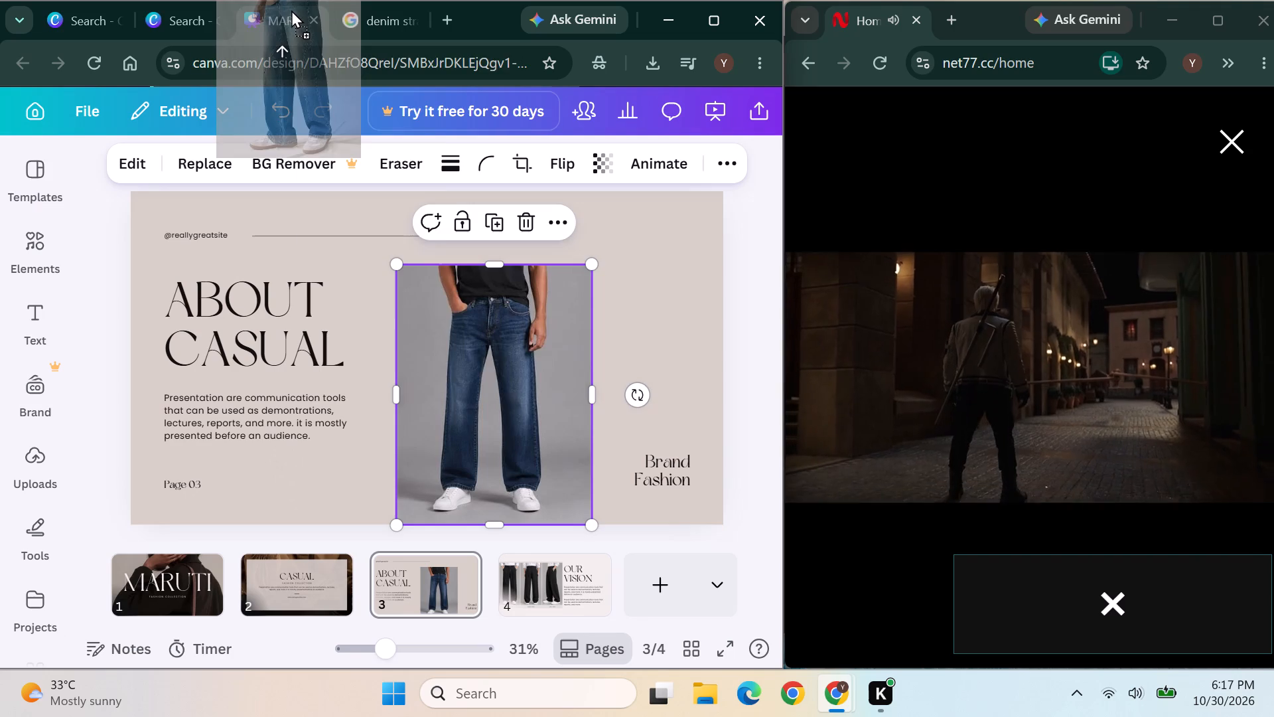
left_click_drag(291, 10, 603, 293)
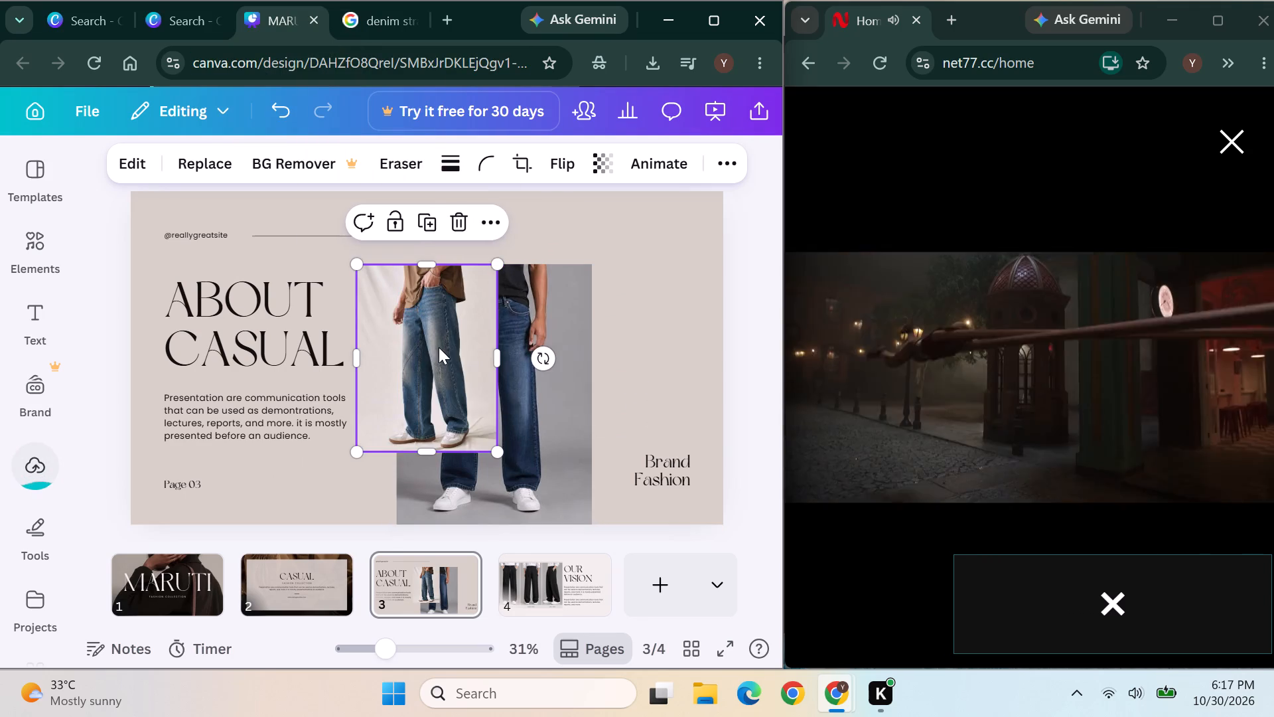
Place the faded jeans picture flush in the page's upper right corner, above "Brand Fashion".
left_click_drag(439, 347, 668, 272)
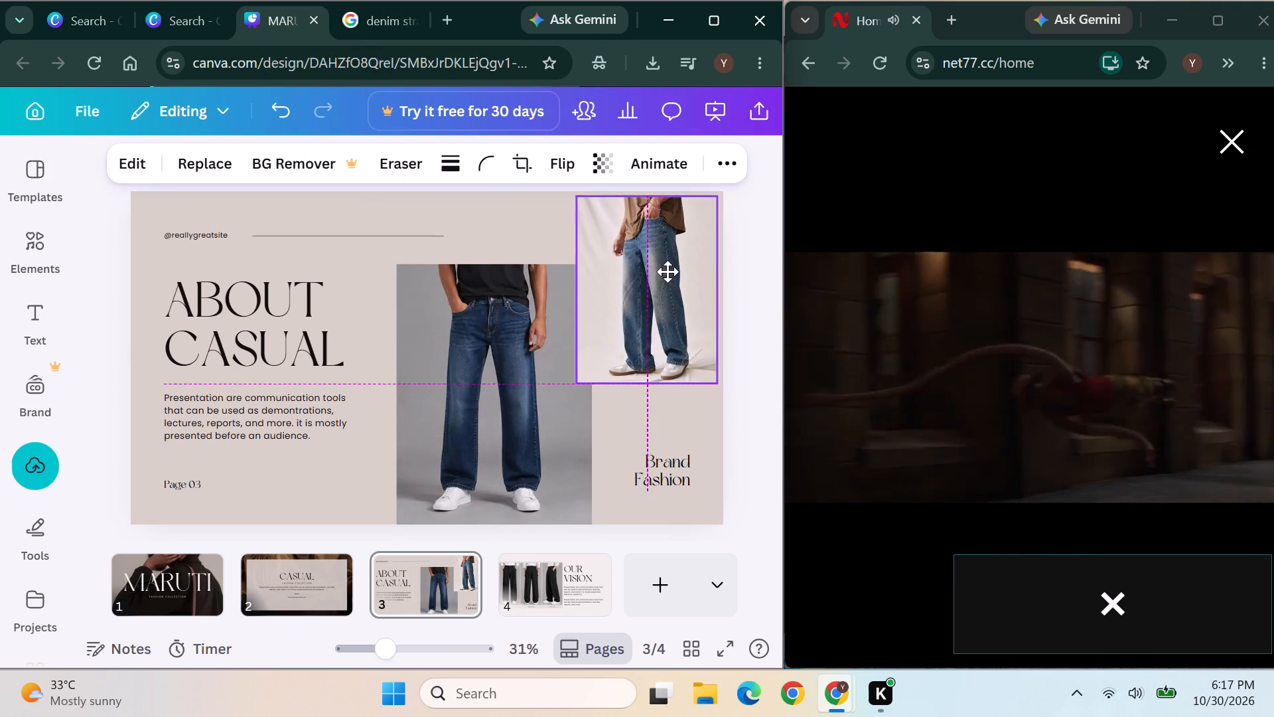
left_click_drag(668, 272, 662, 269)
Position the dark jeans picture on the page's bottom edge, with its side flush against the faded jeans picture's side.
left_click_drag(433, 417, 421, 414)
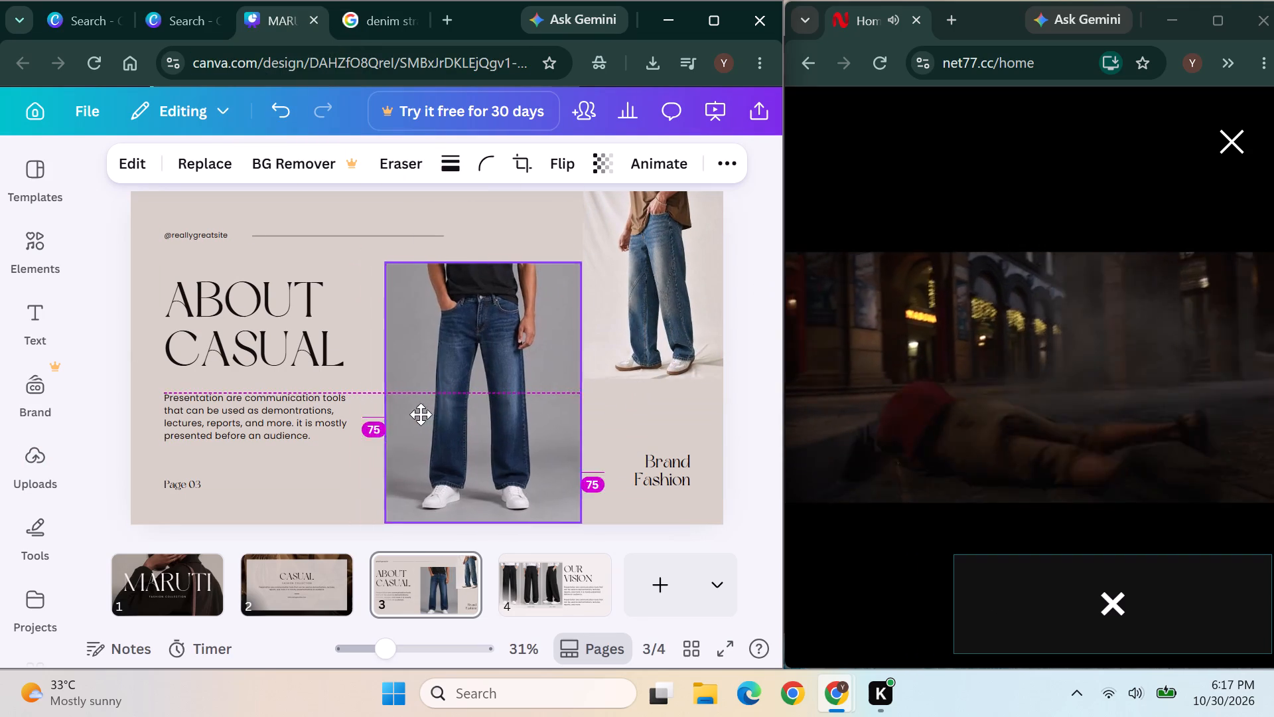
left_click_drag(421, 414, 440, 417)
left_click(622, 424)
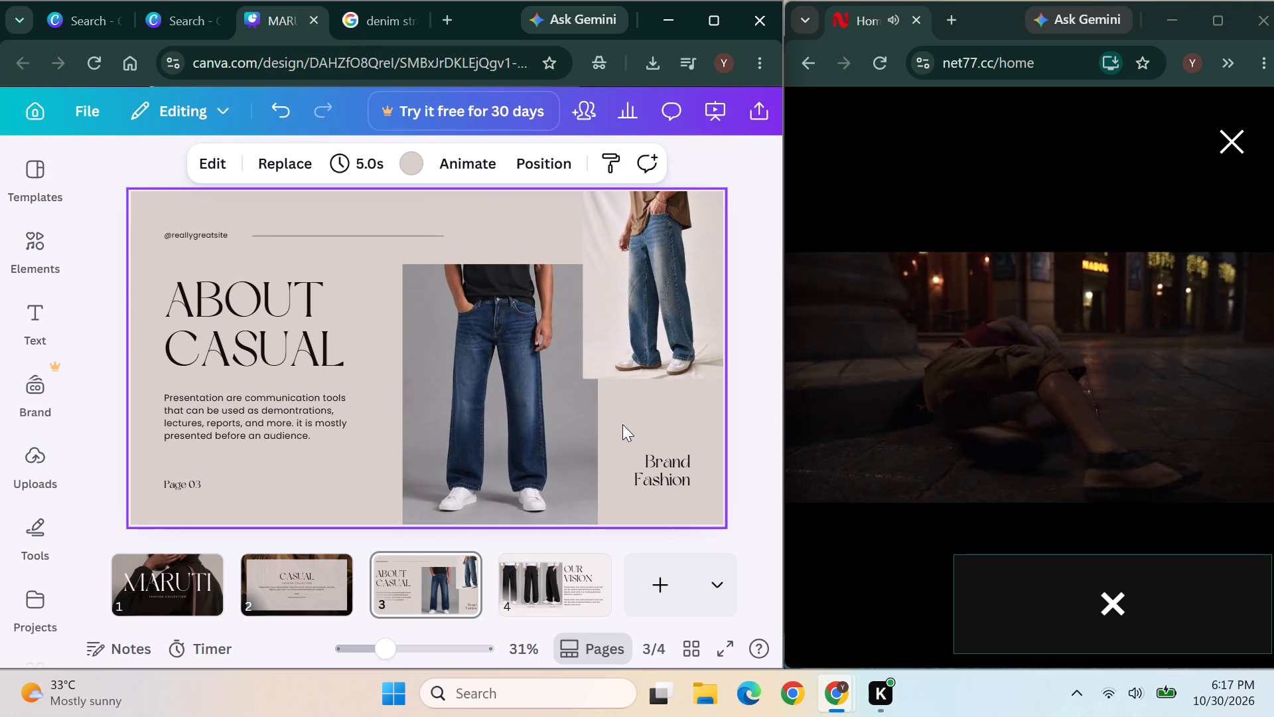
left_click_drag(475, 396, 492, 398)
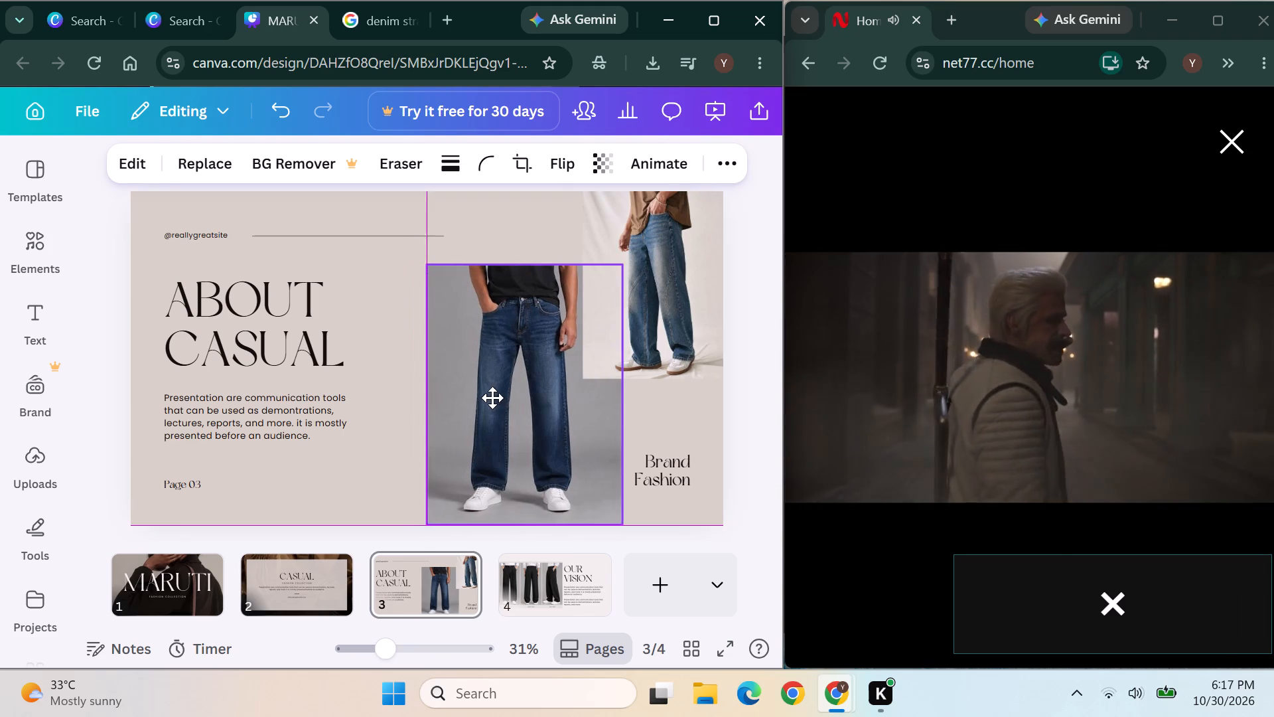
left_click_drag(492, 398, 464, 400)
Crop the top of the dark jeans picture to a height of about 776.
left_click_drag(482, 269, 483, 271)
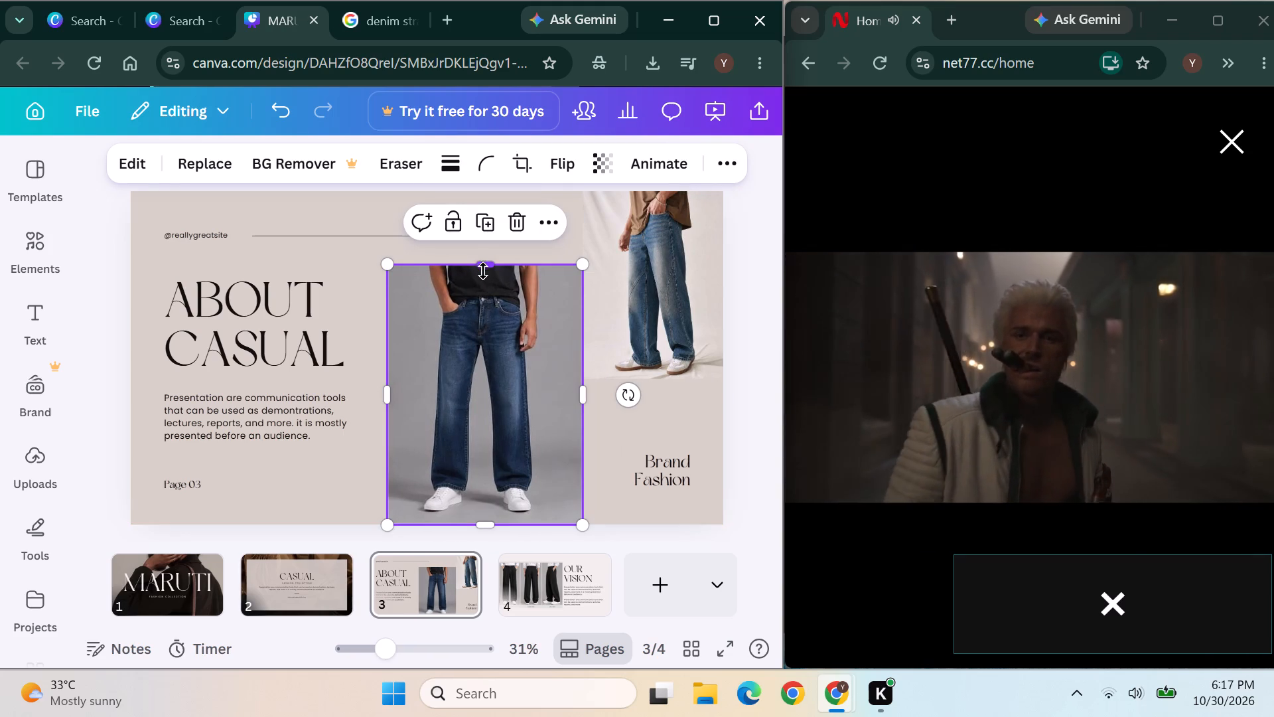
left_click_drag(483, 271, 486, 294)
left_click(597, 454)
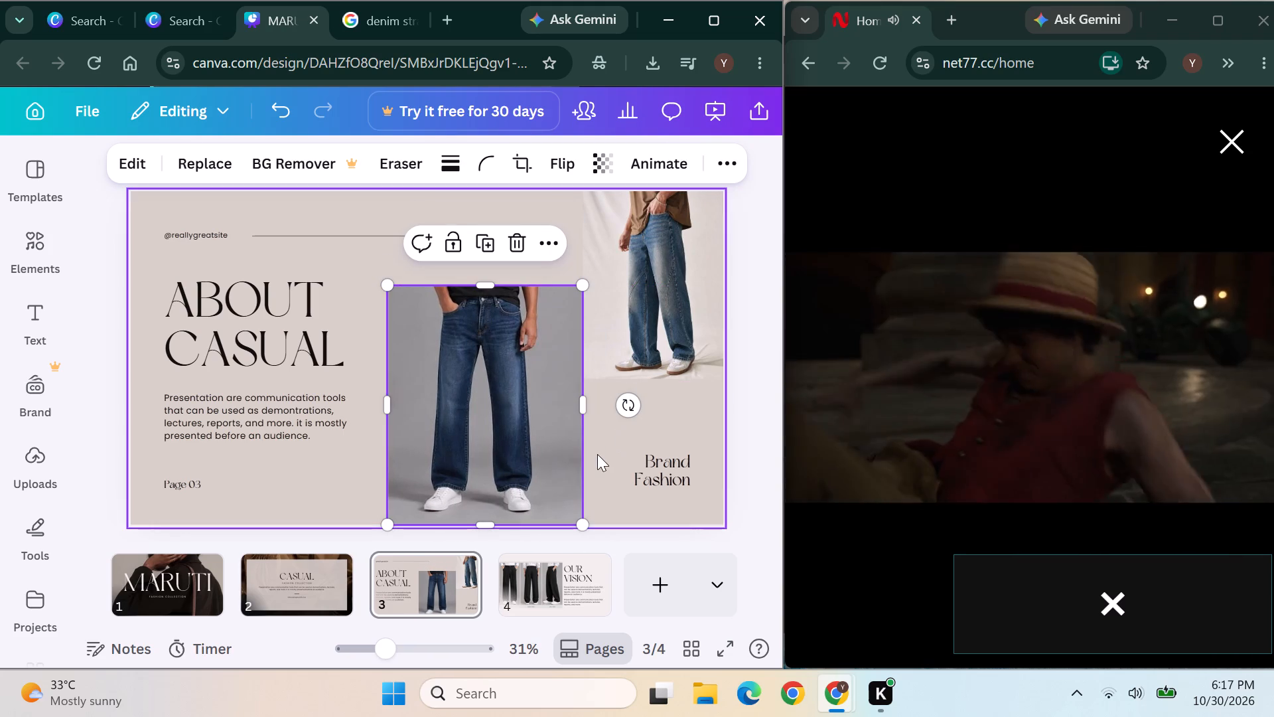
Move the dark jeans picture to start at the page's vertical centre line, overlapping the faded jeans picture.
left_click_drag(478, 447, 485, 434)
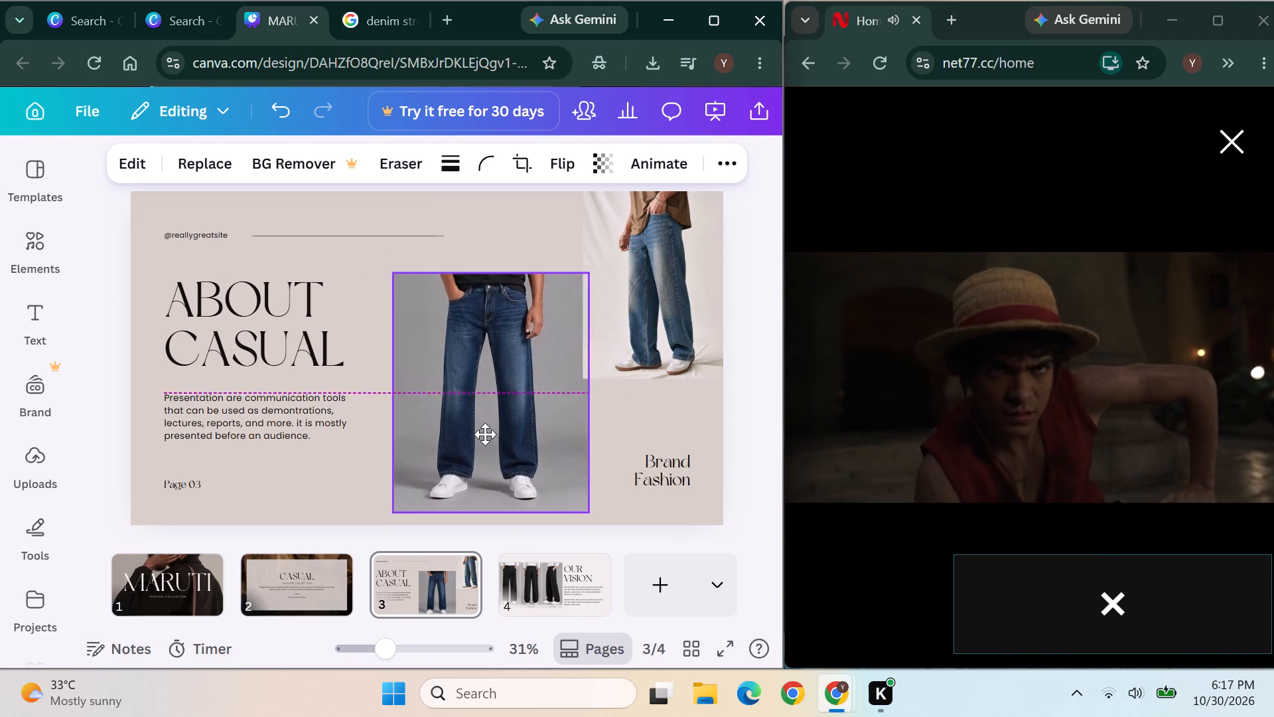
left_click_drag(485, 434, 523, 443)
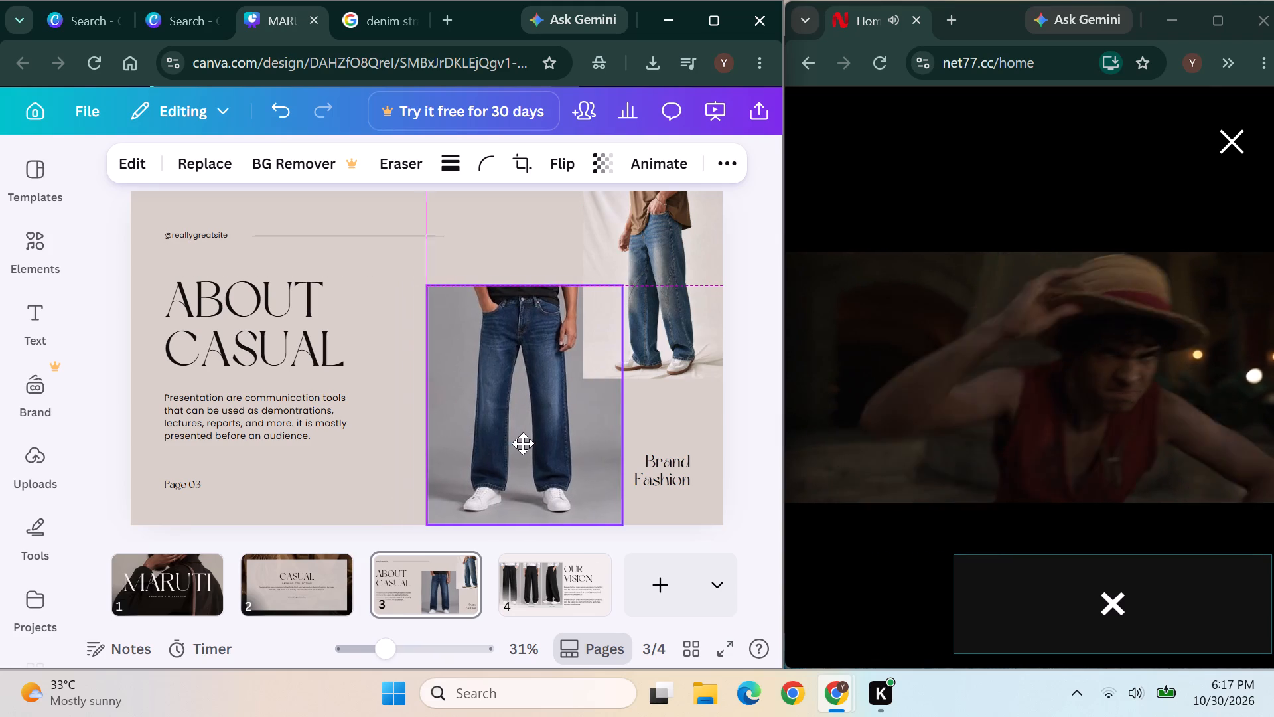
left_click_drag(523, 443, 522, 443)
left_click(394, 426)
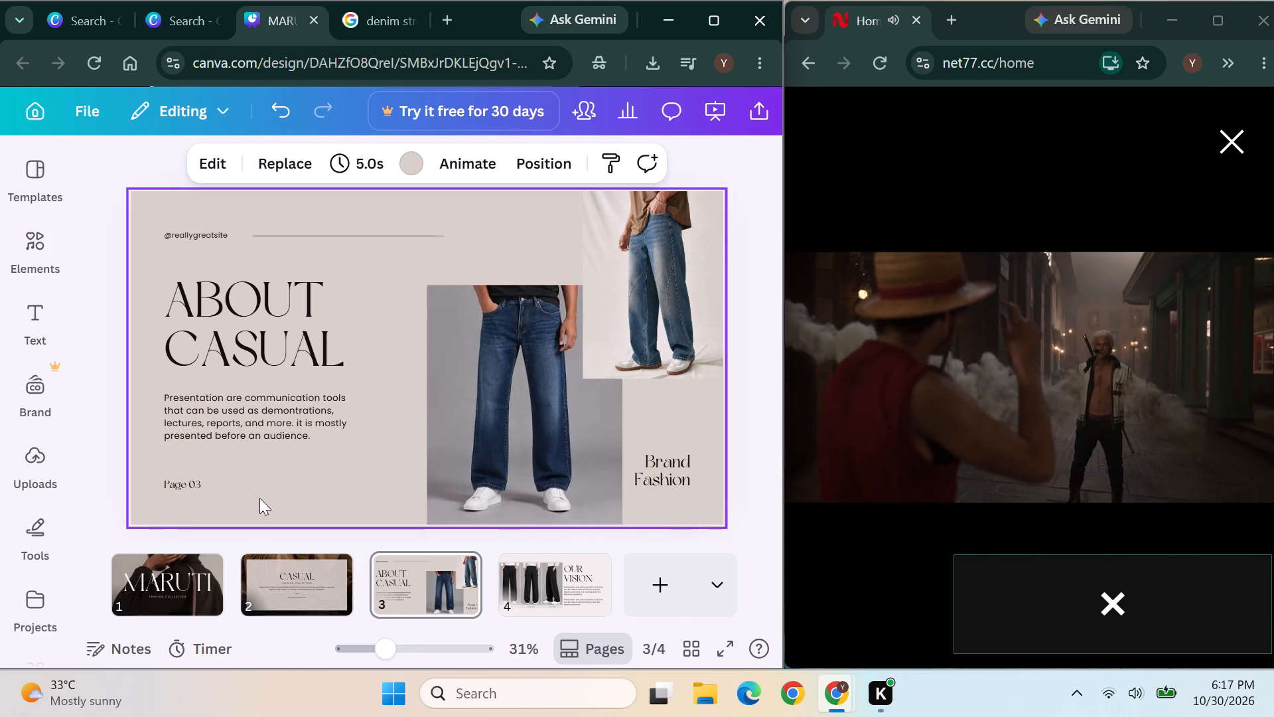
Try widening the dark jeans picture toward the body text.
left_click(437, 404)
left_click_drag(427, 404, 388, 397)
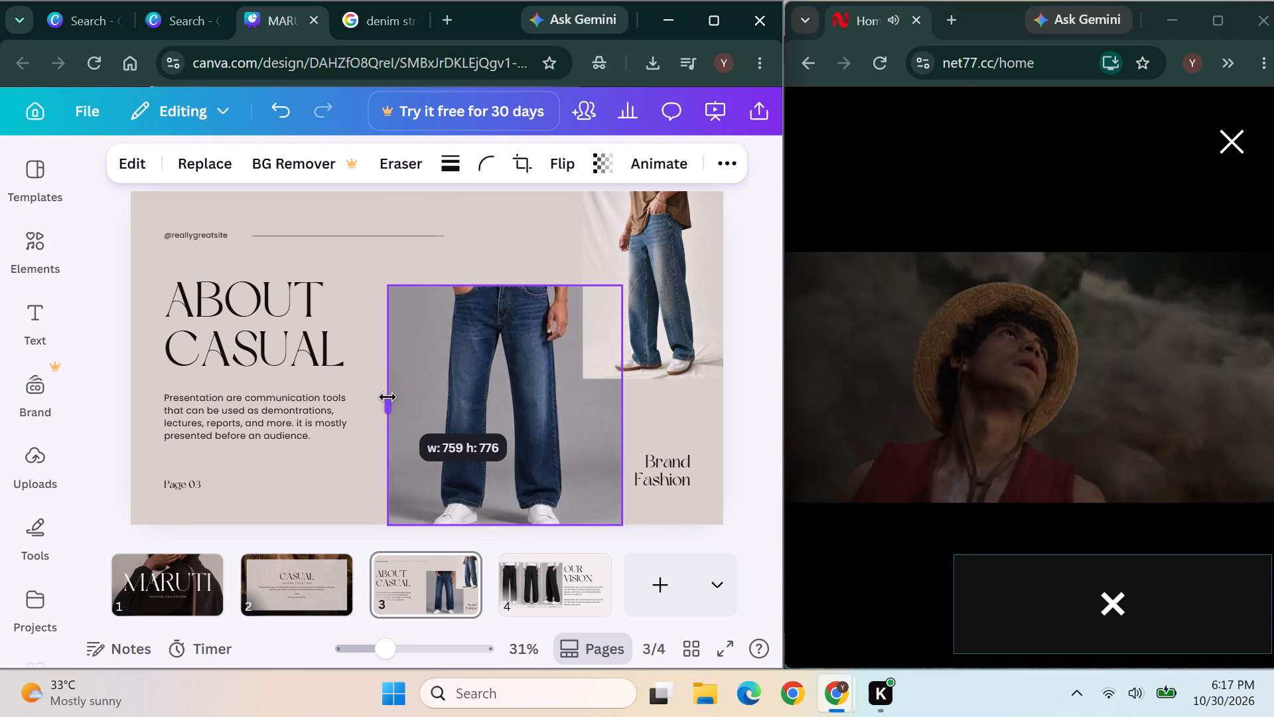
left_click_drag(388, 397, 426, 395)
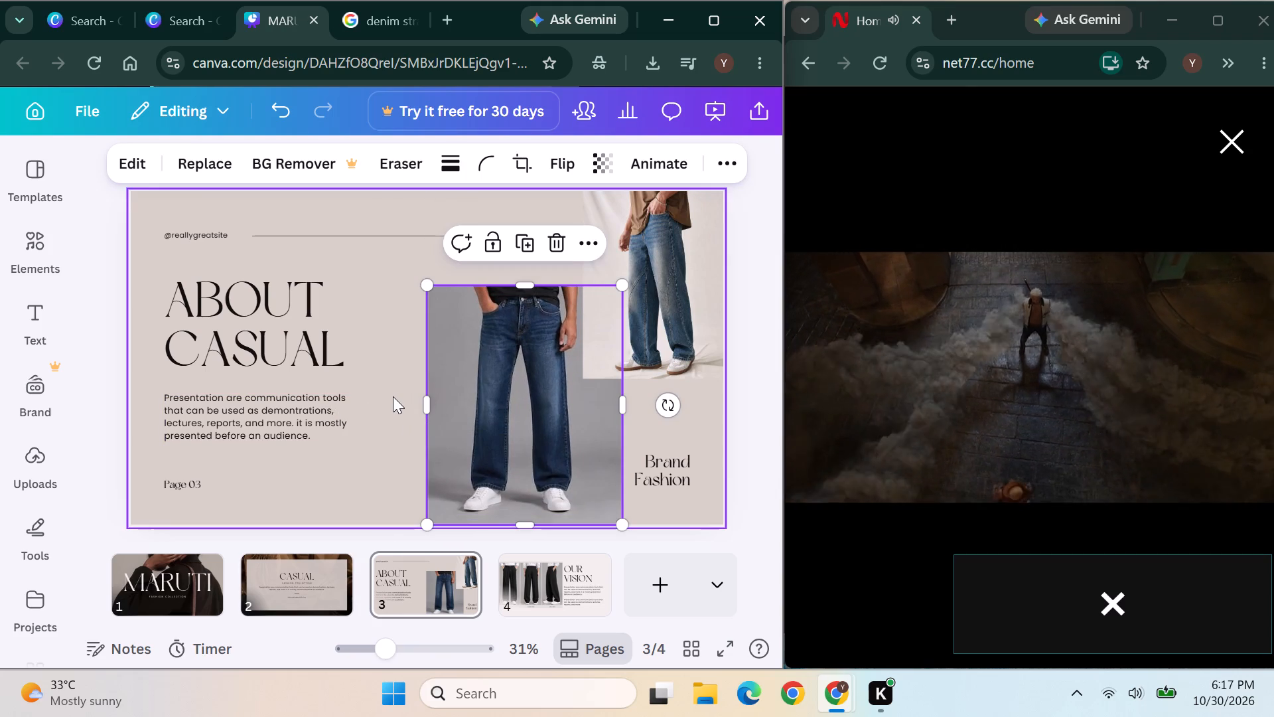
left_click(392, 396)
Move the dark jeans picture closer to the body text, with its lower edge slightly past the page's bottom edge.
left_click_drag(460, 393, 433, 388)
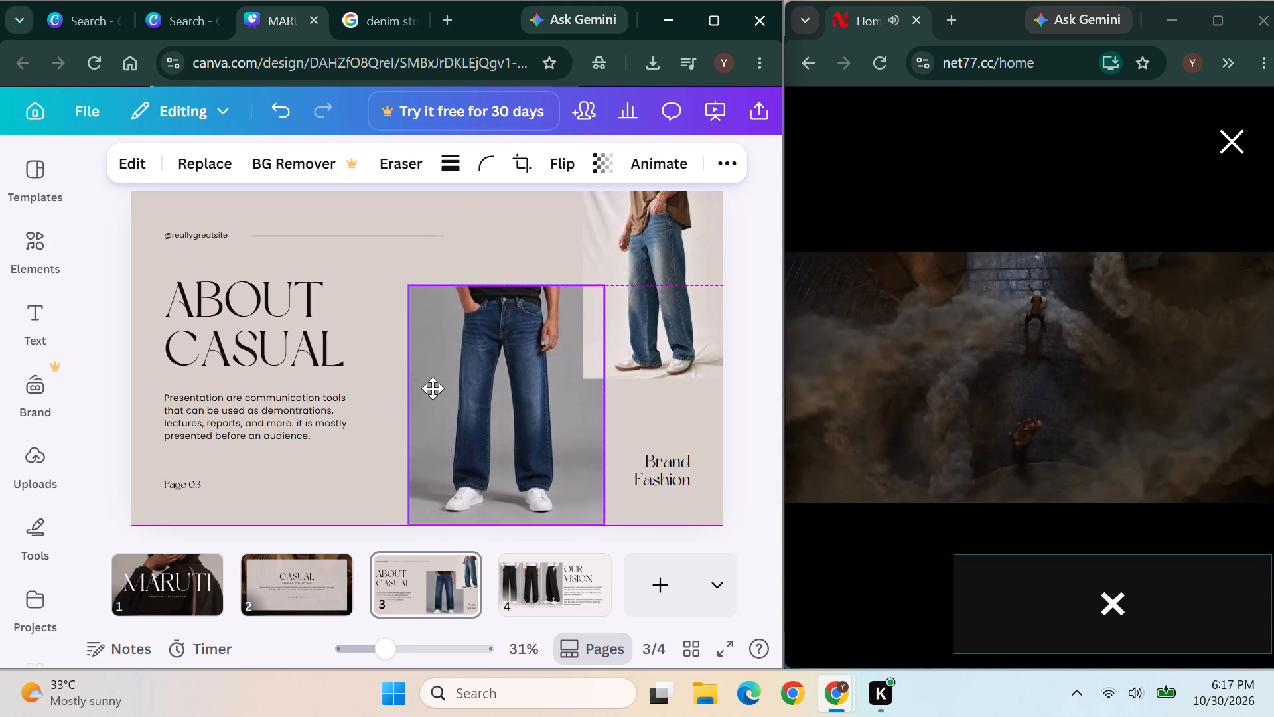
left_click_drag(433, 388, 449, 398)
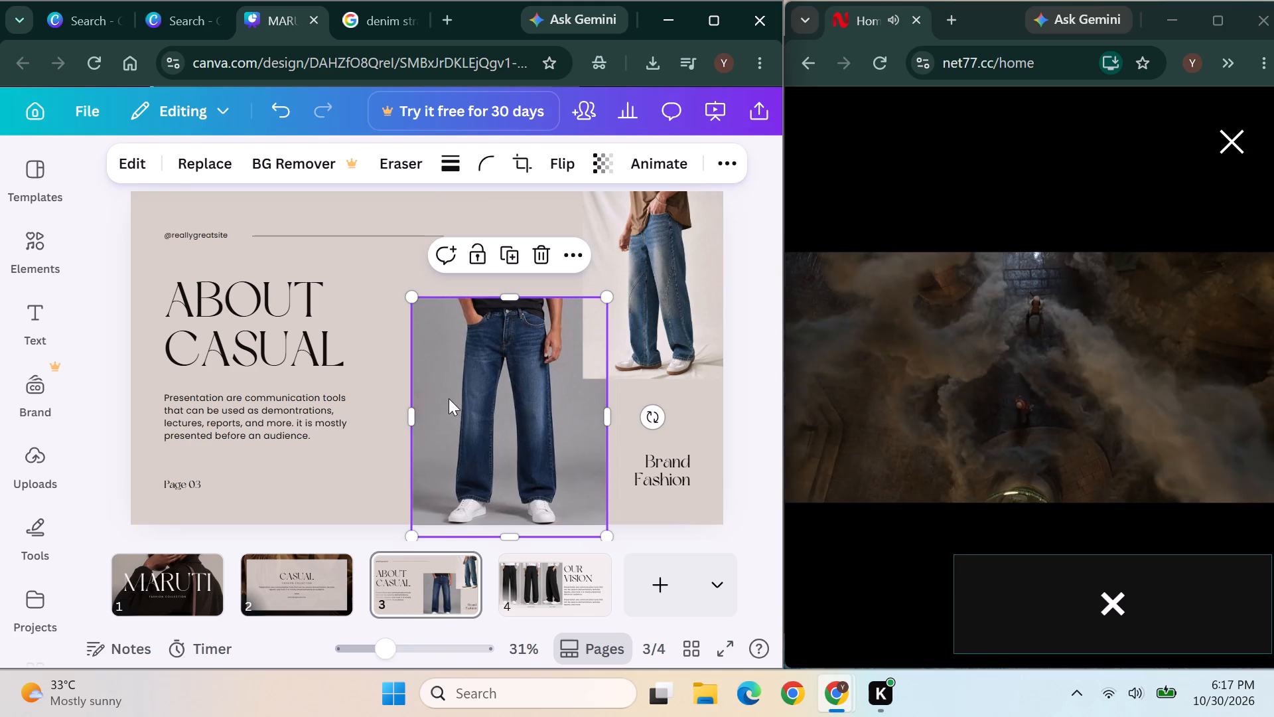
left_click_drag(449, 398, 453, 392)
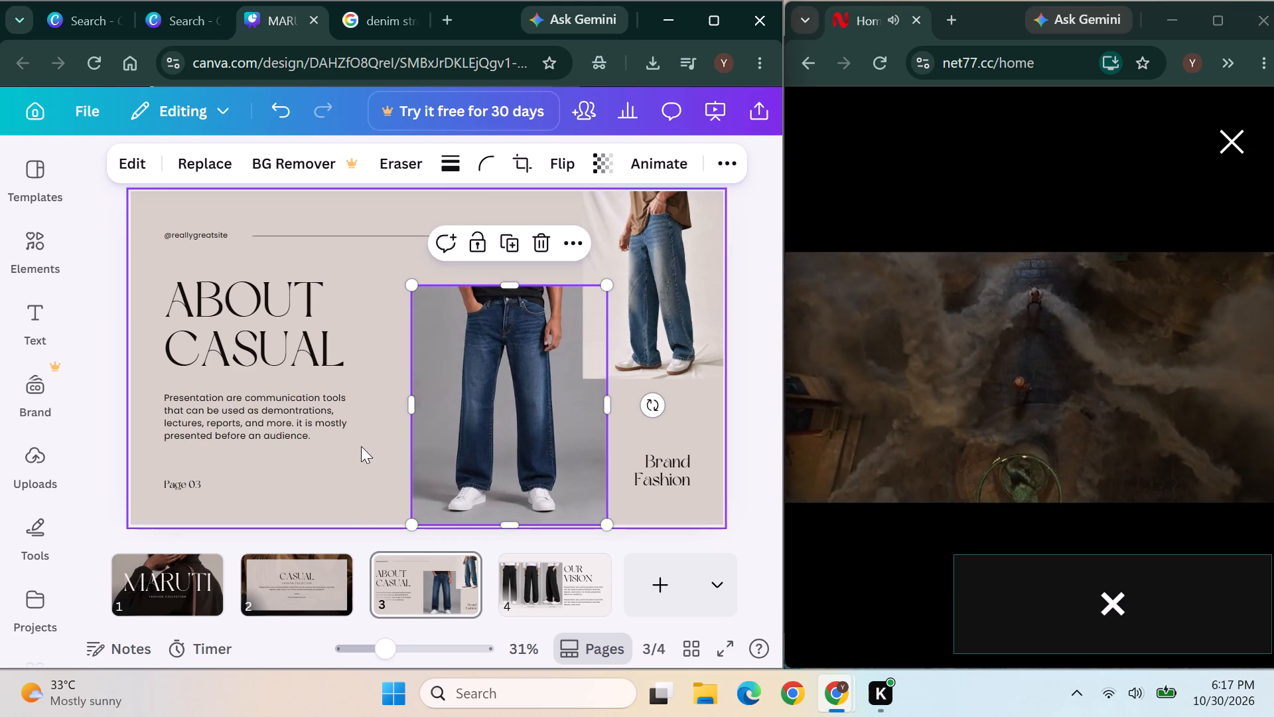
left_click_drag(478, 402, 475, 408)
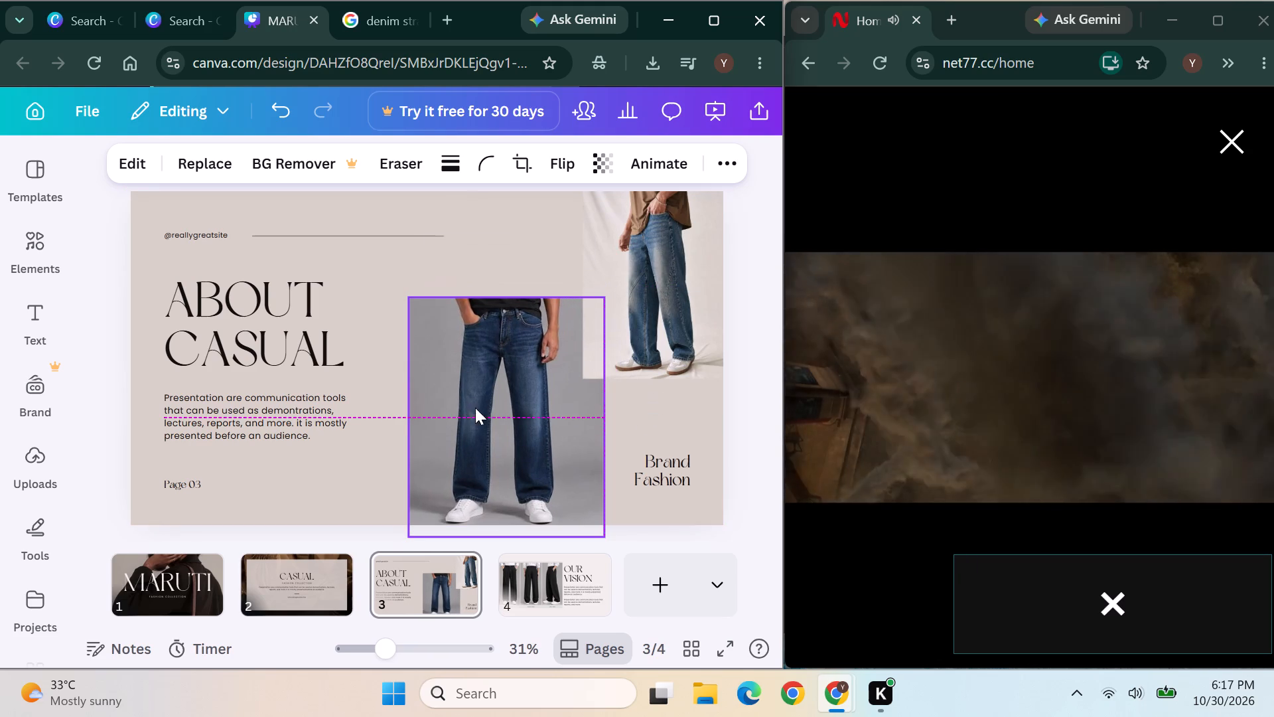
left_click(377, 428)
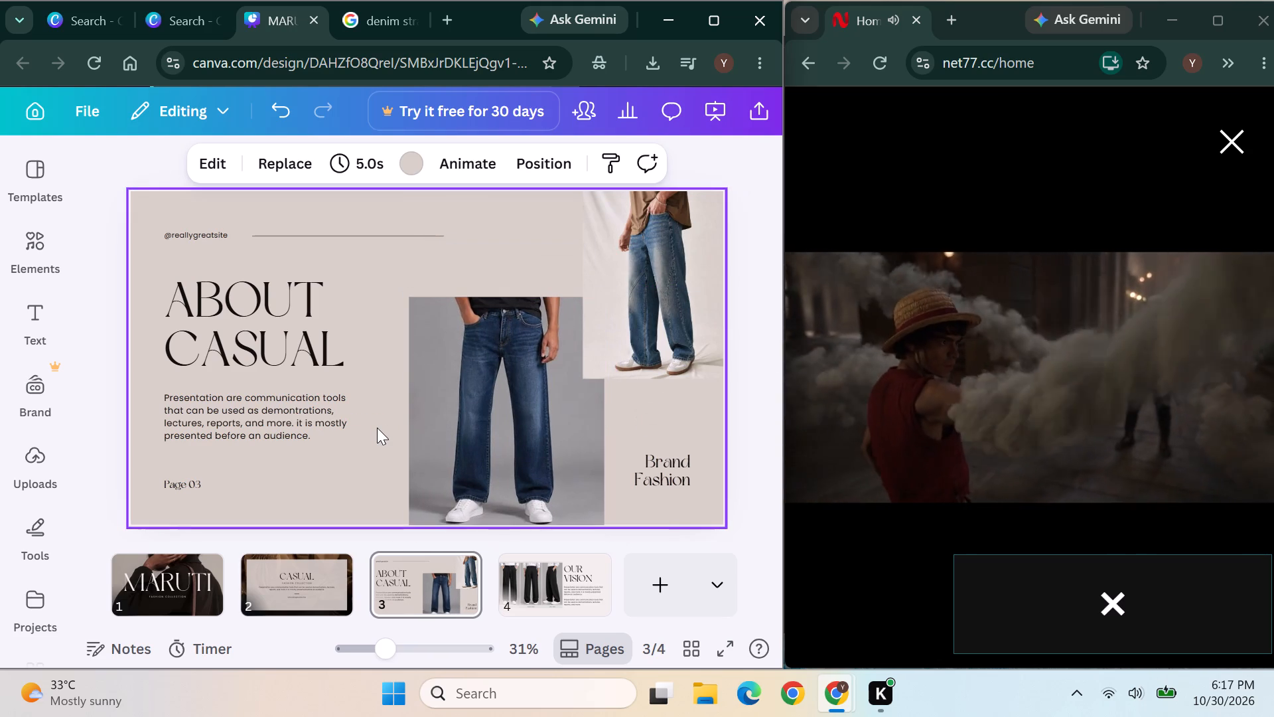
Replace the CASUAL heading on page 2 with MARUTI.
left_click(317, 602)
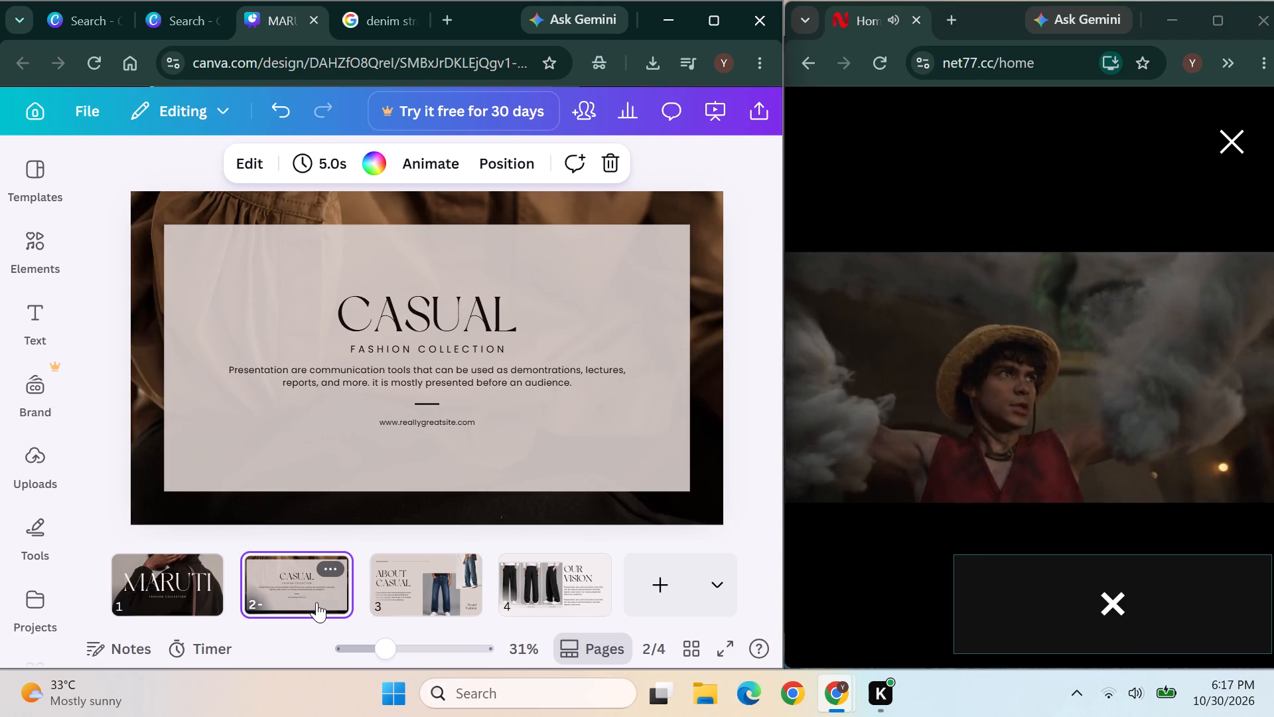
left_click(184, 588)
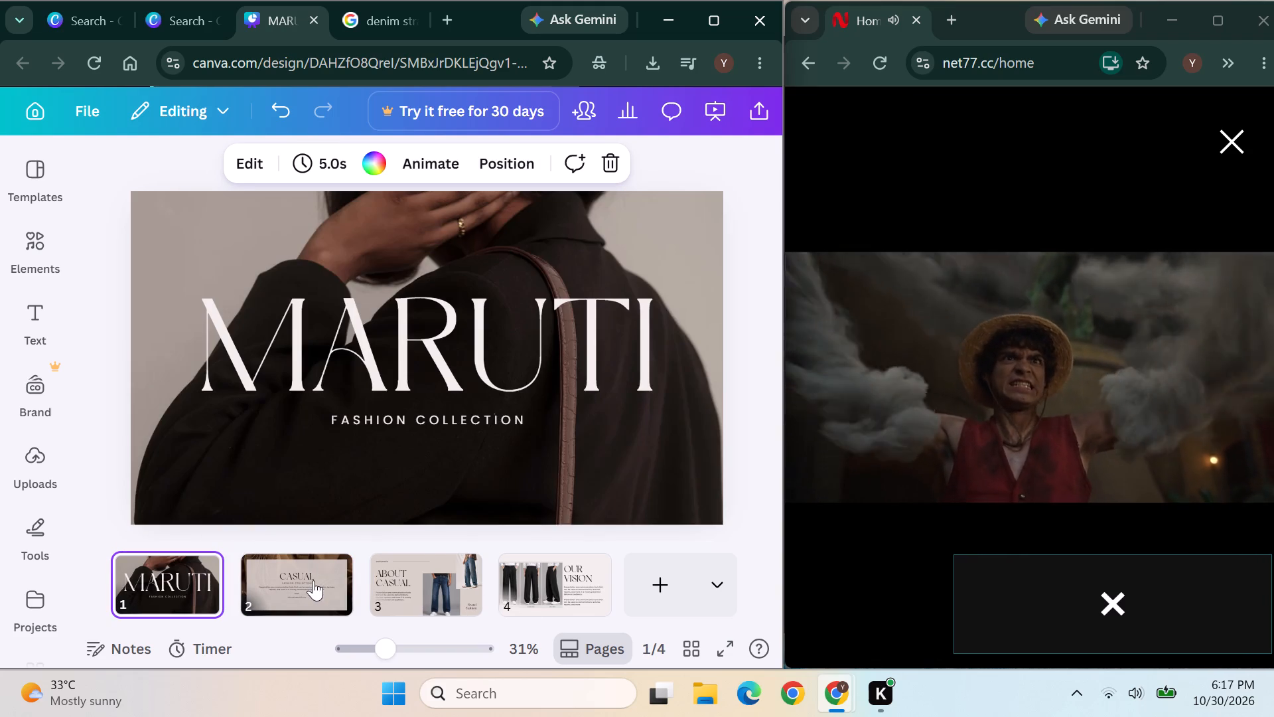
left_click(311, 582)
left_click(445, 302)
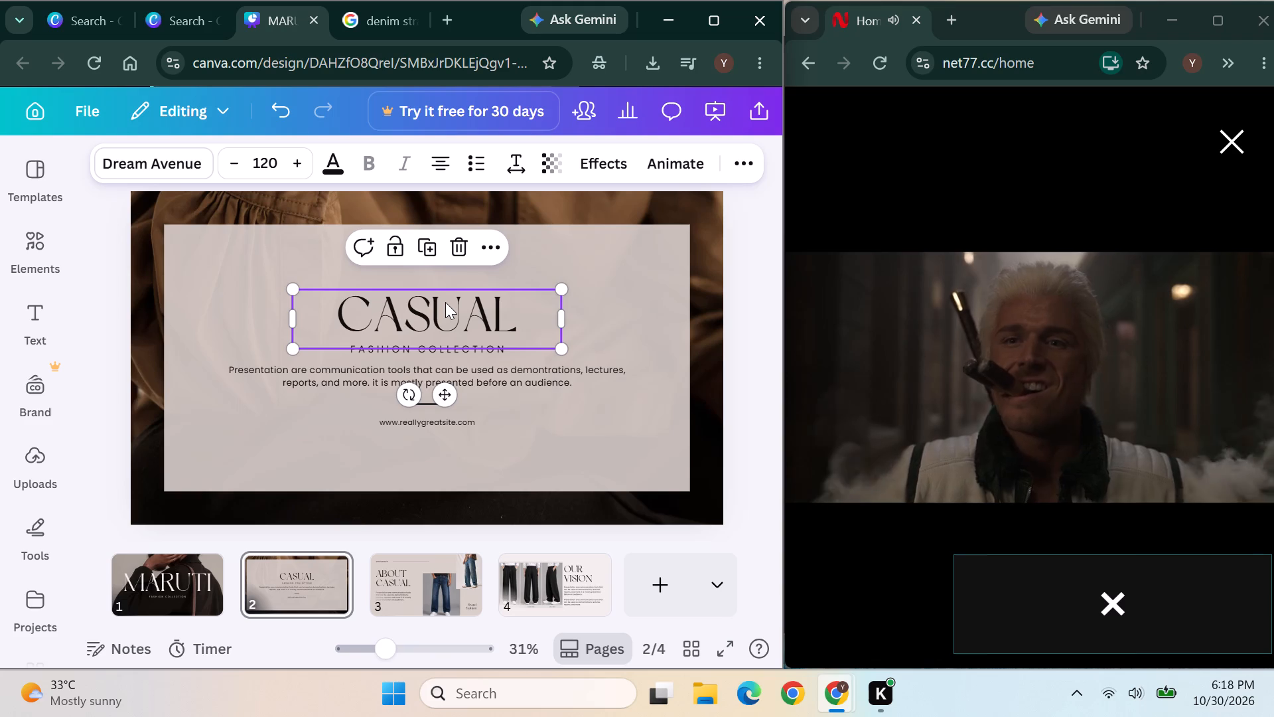
left_click(445, 302)
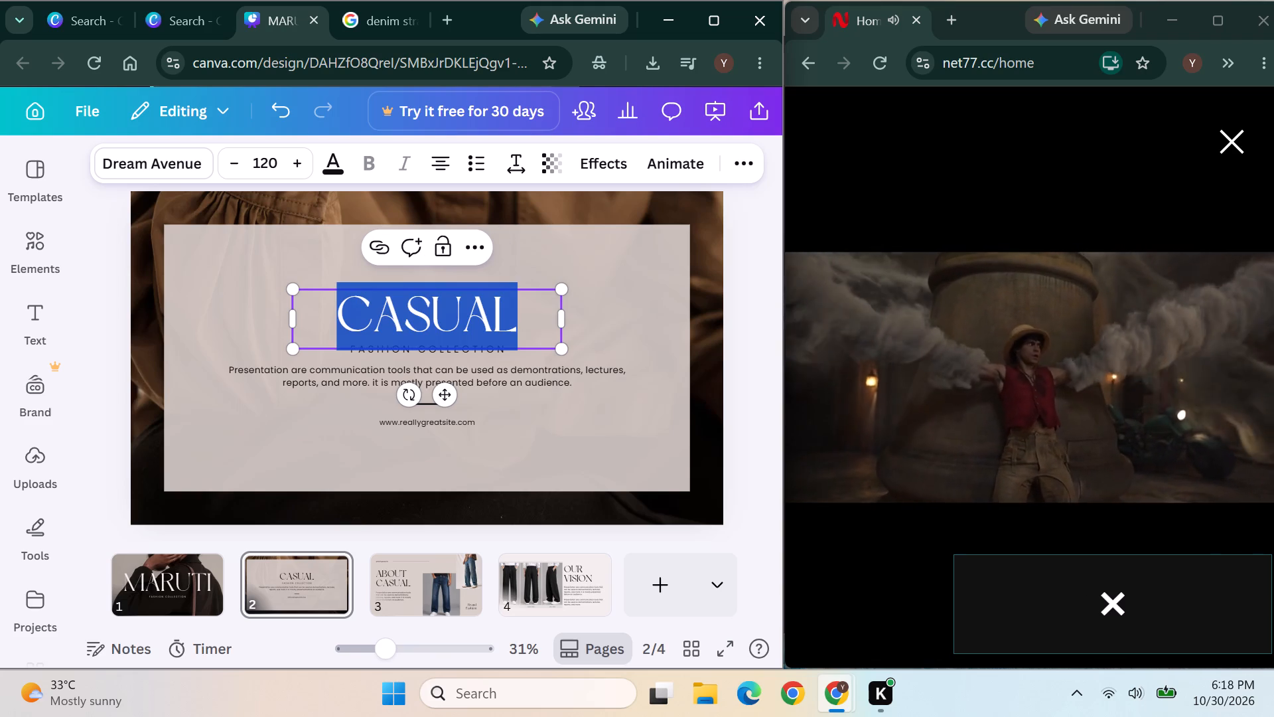
type("maruti")
Change the page 3 heading to ABOUT MARUTI by replacing its second word.
left_click(414, 577)
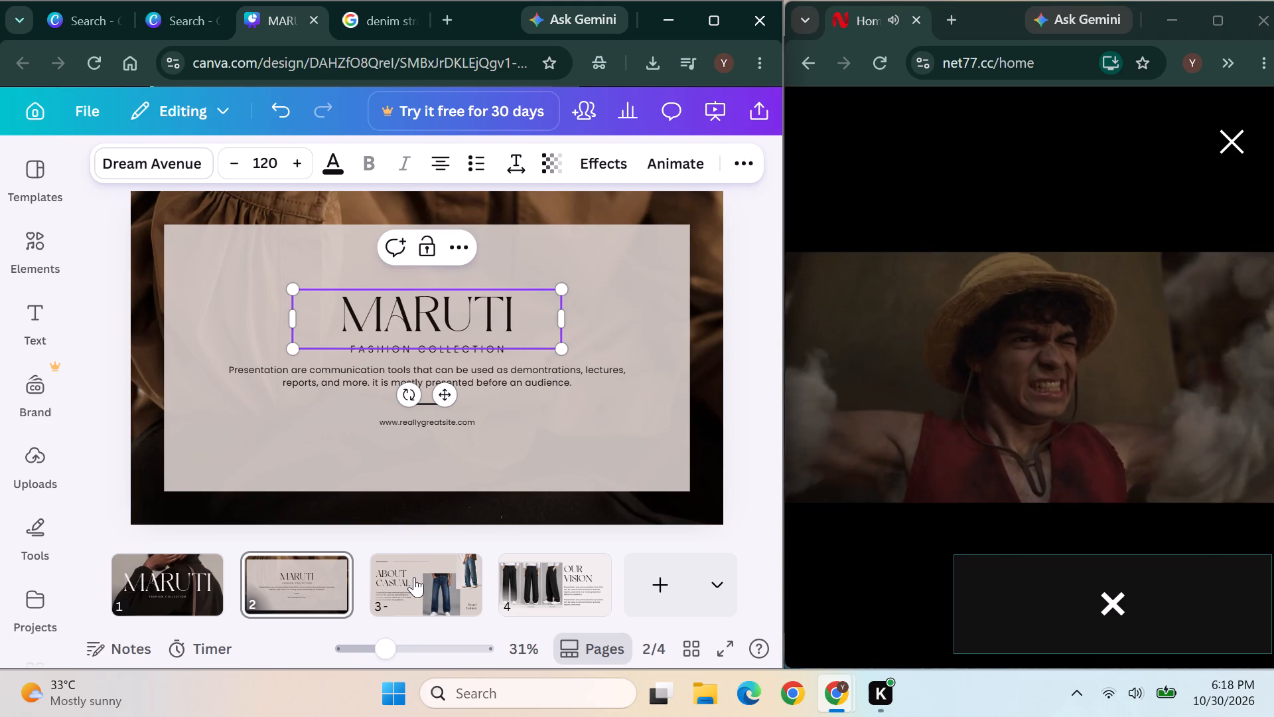
left_click(244, 325)
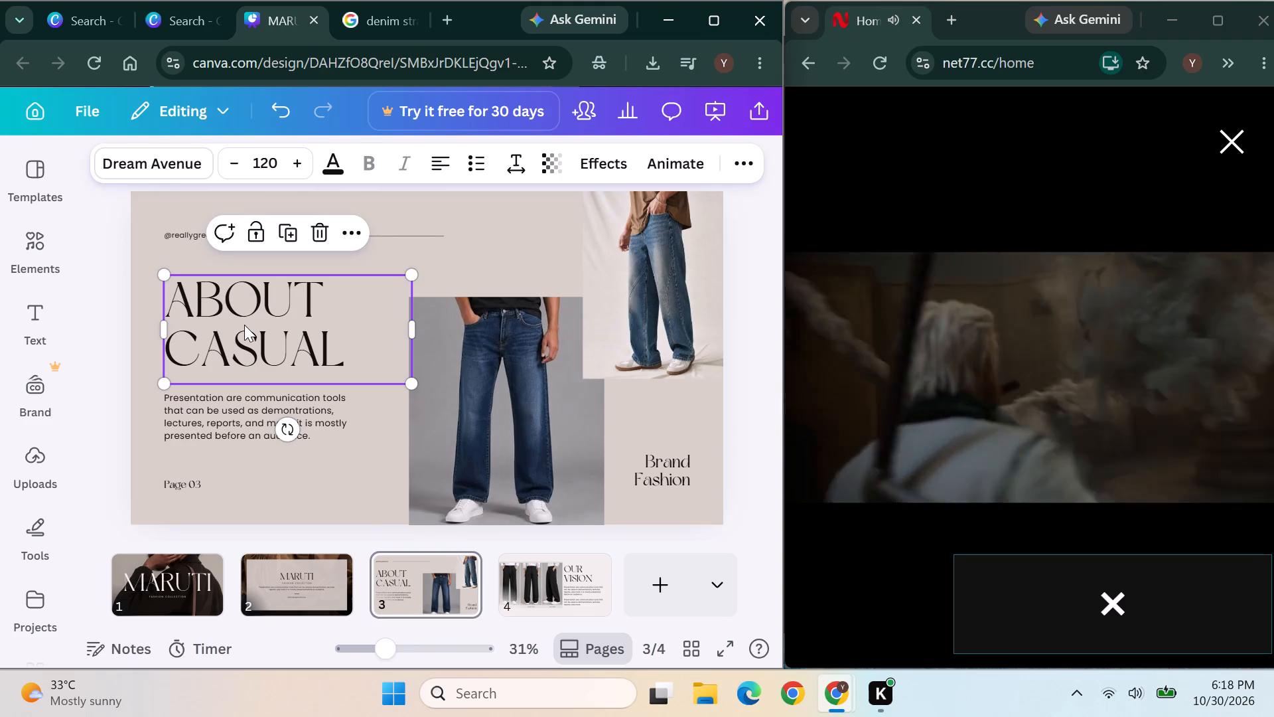
left_click(244, 325)
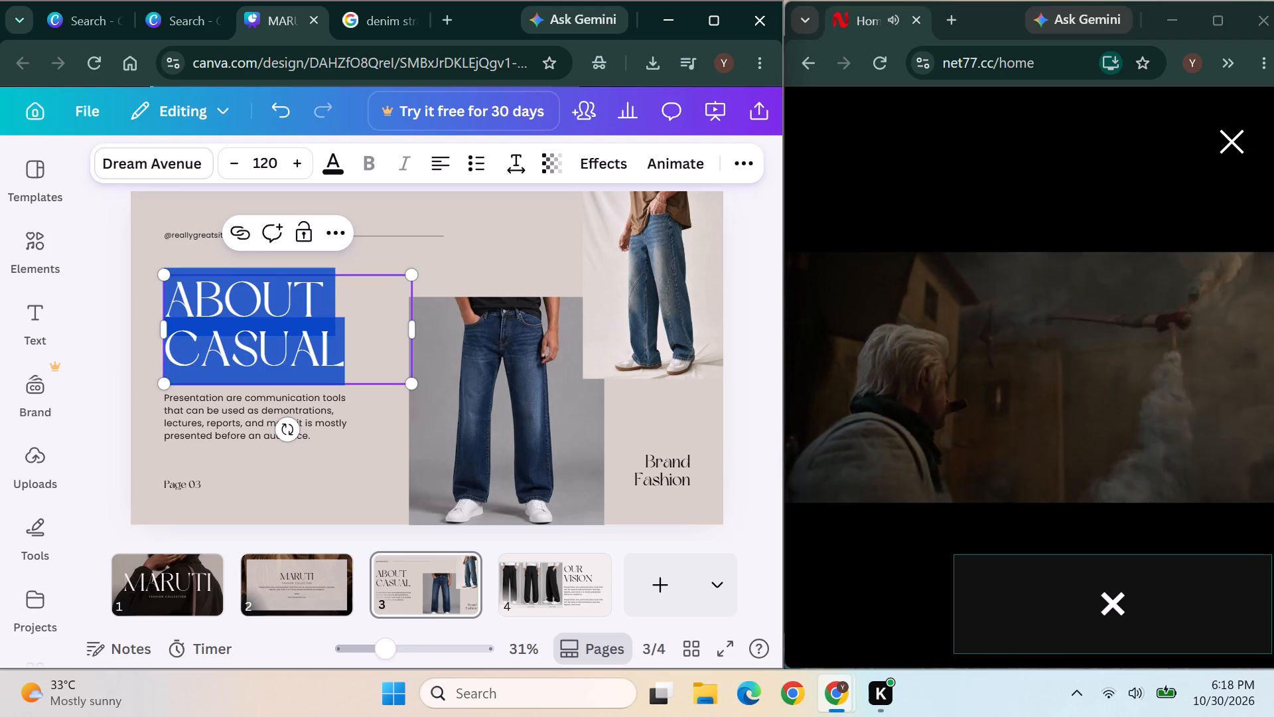
left_click(343, 362)
key("BackSpace")
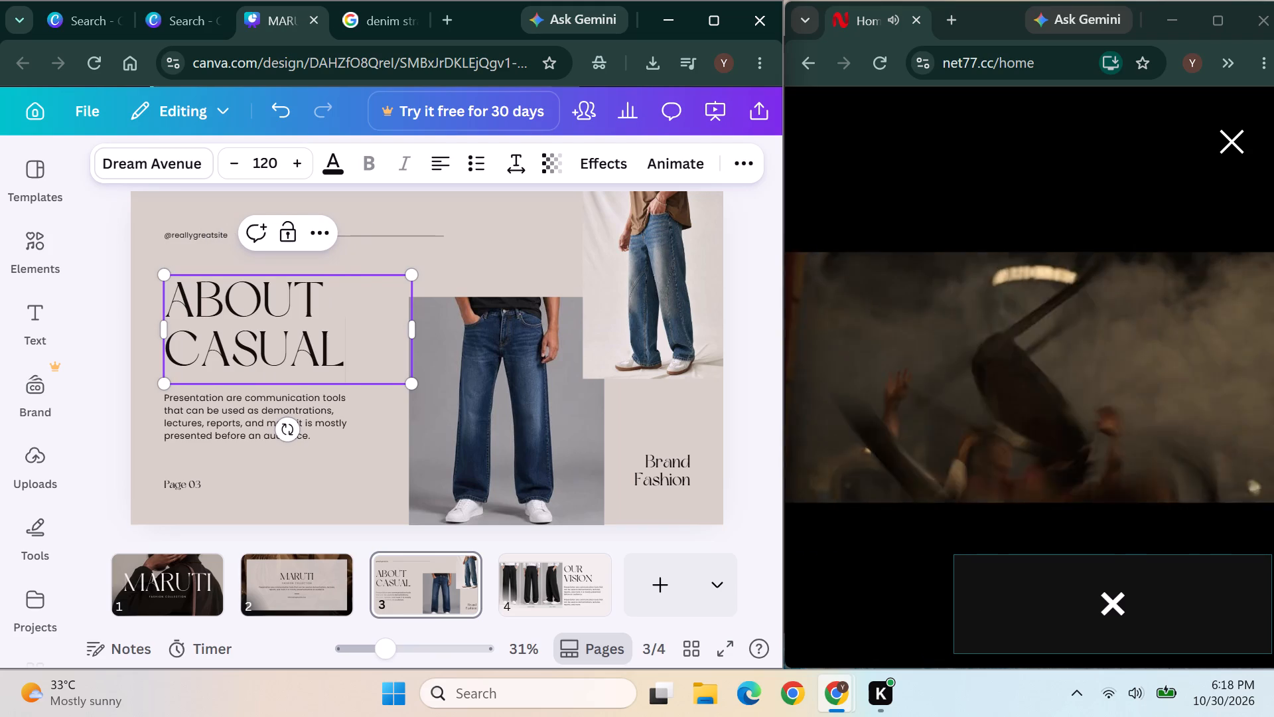
key("BackSpace")
key("BackSpace")
key("BackSpace")
key("BackSpace")
key("BackSpace")
type("maruti")
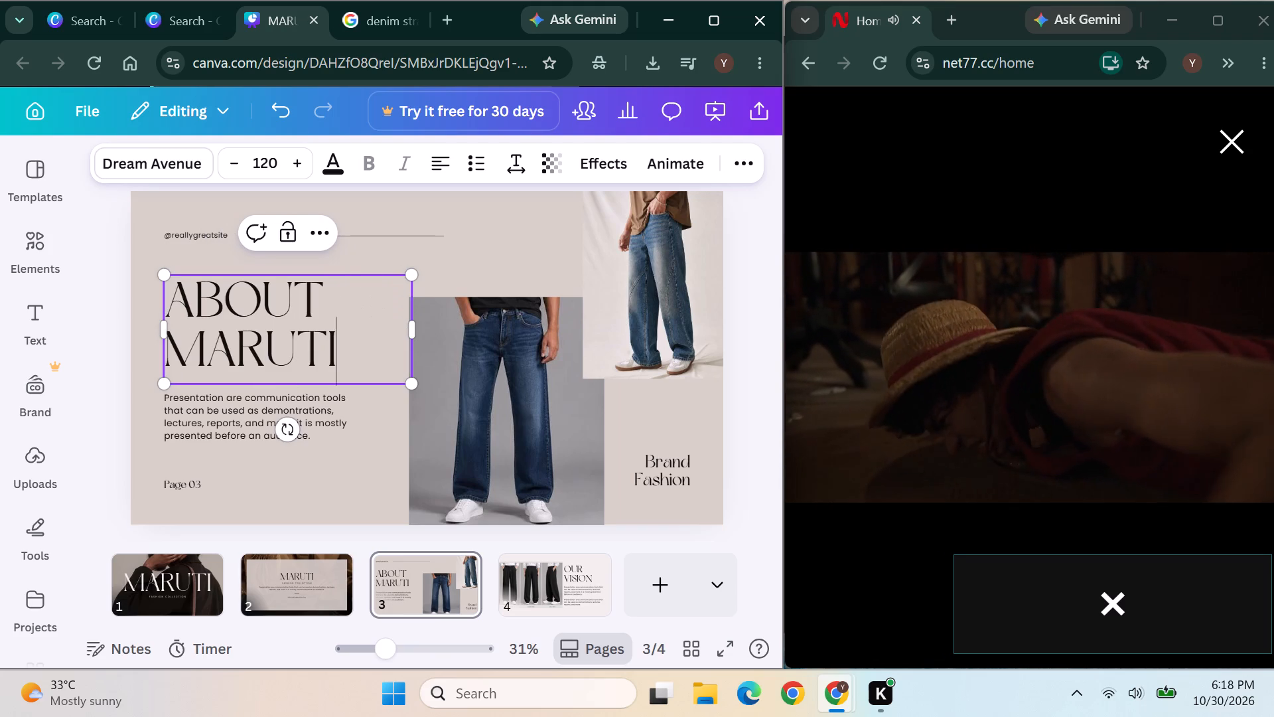
left_click(372, 538)
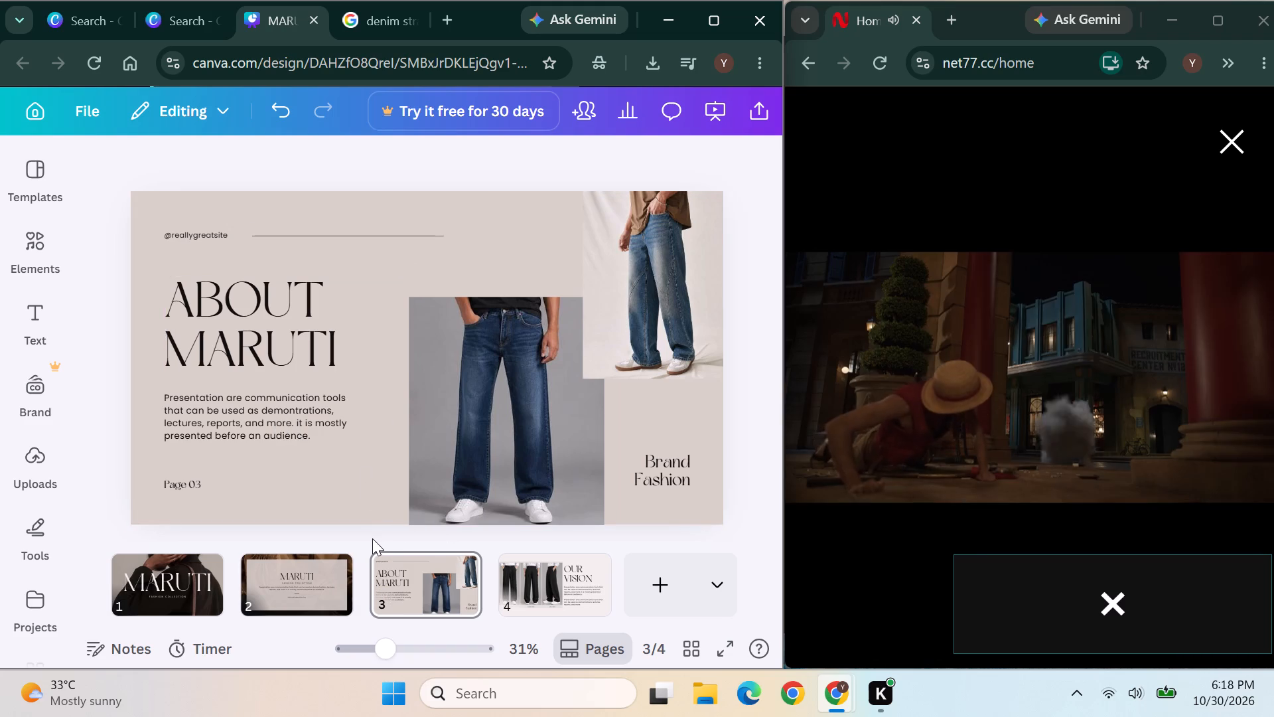
Add a page after Our Vision and apply the Casual Product layout from the Brown Minimalist Casual Fashion Collection template.
left_click(559, 576)
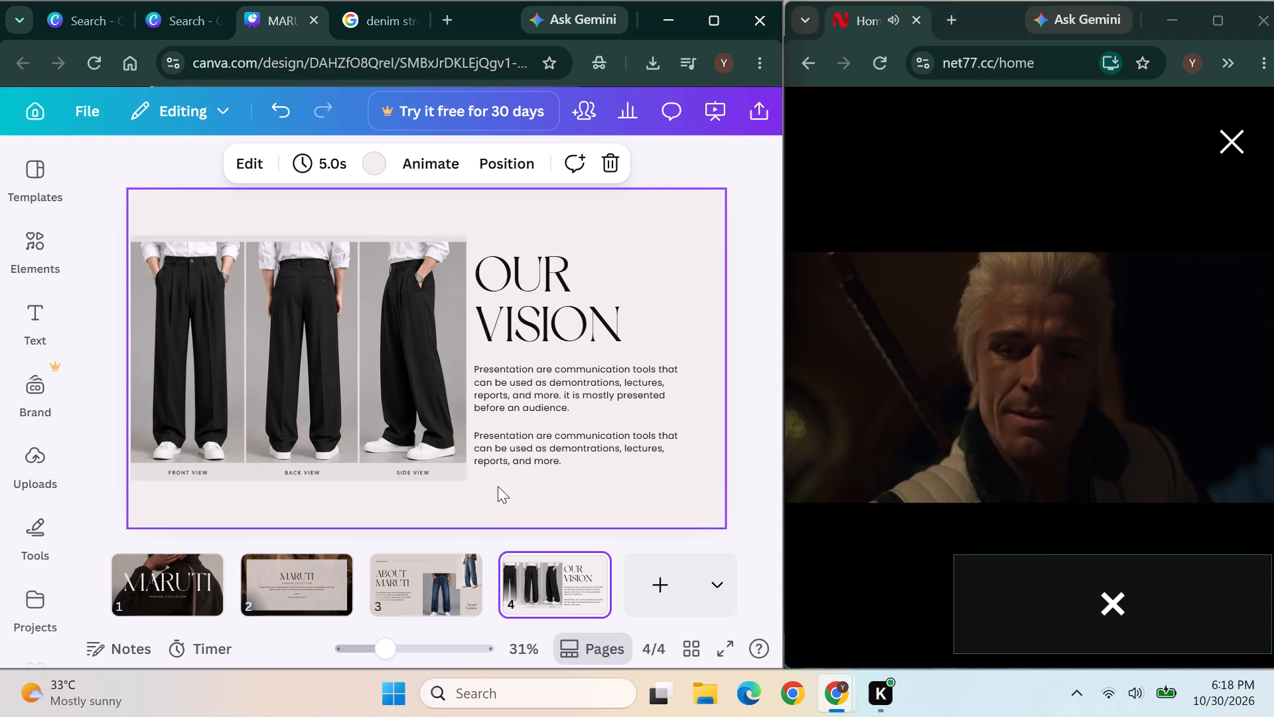
left_click(644, 570)
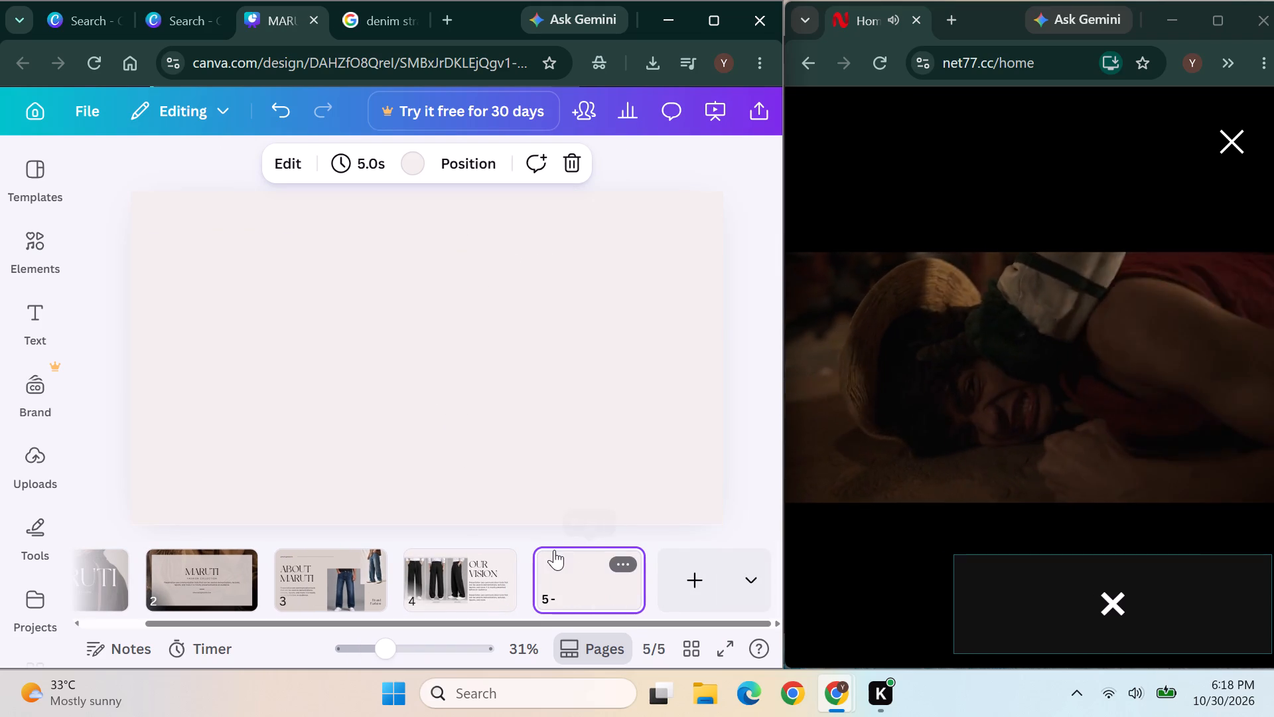
left_click(44, 155)
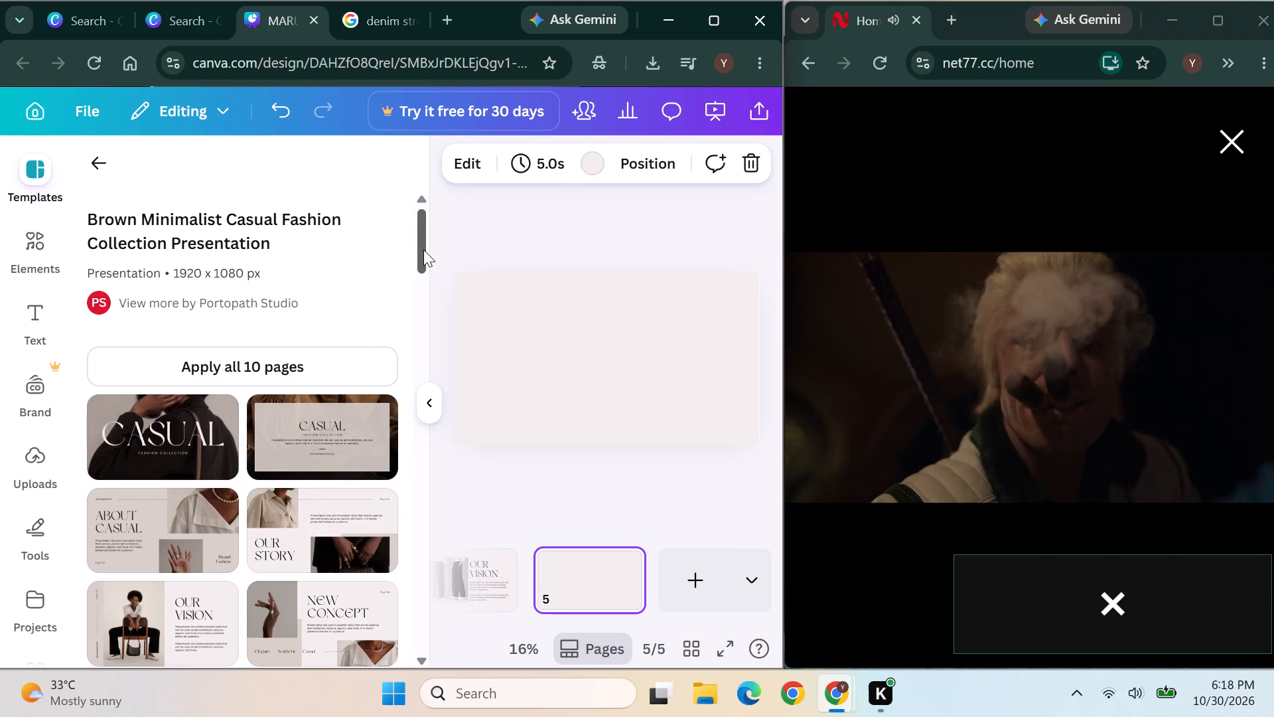
left_click_drag(423, 249, 429, 288)
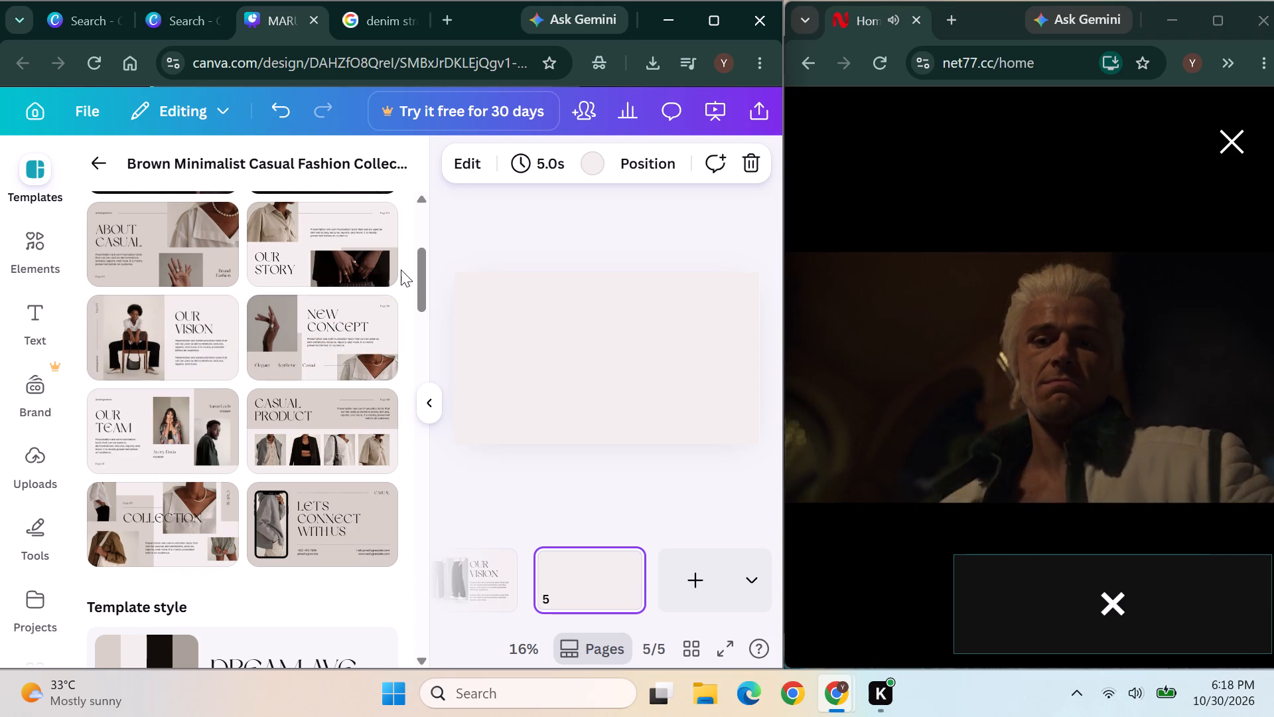
left_click_drag(419, 274, 418, 265)
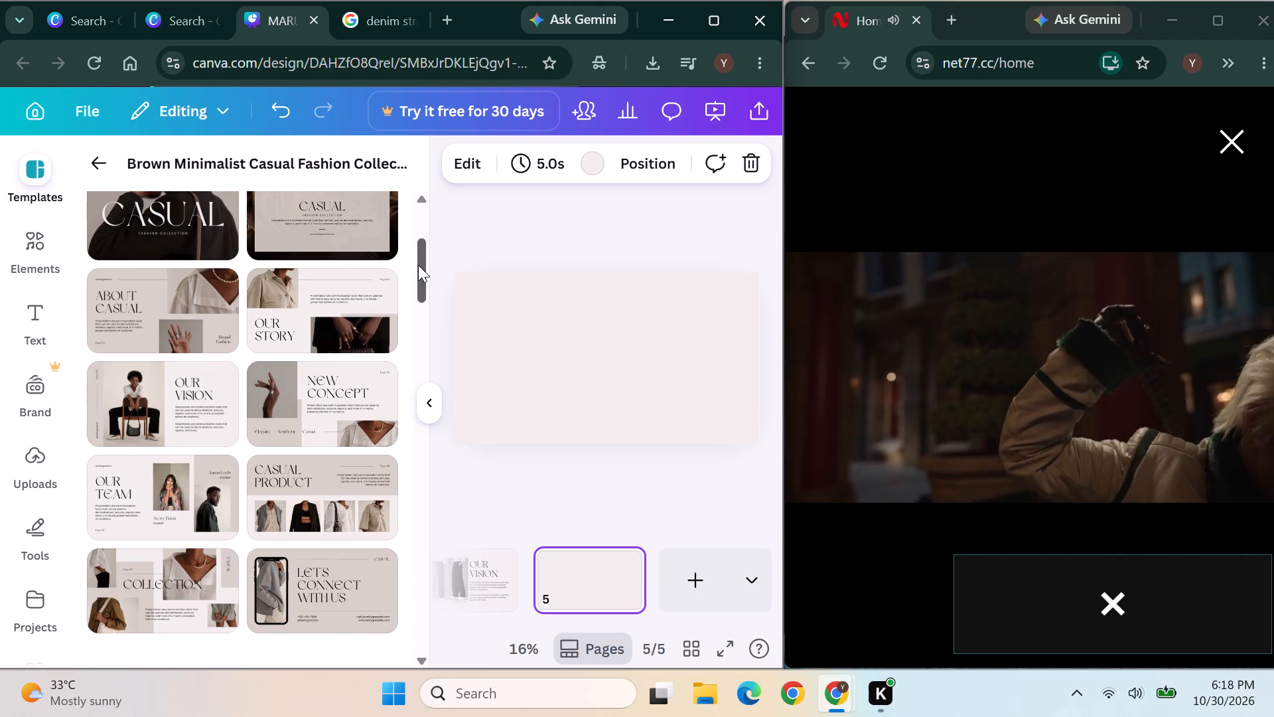
left_click_drag(418, 265, 418, 266)
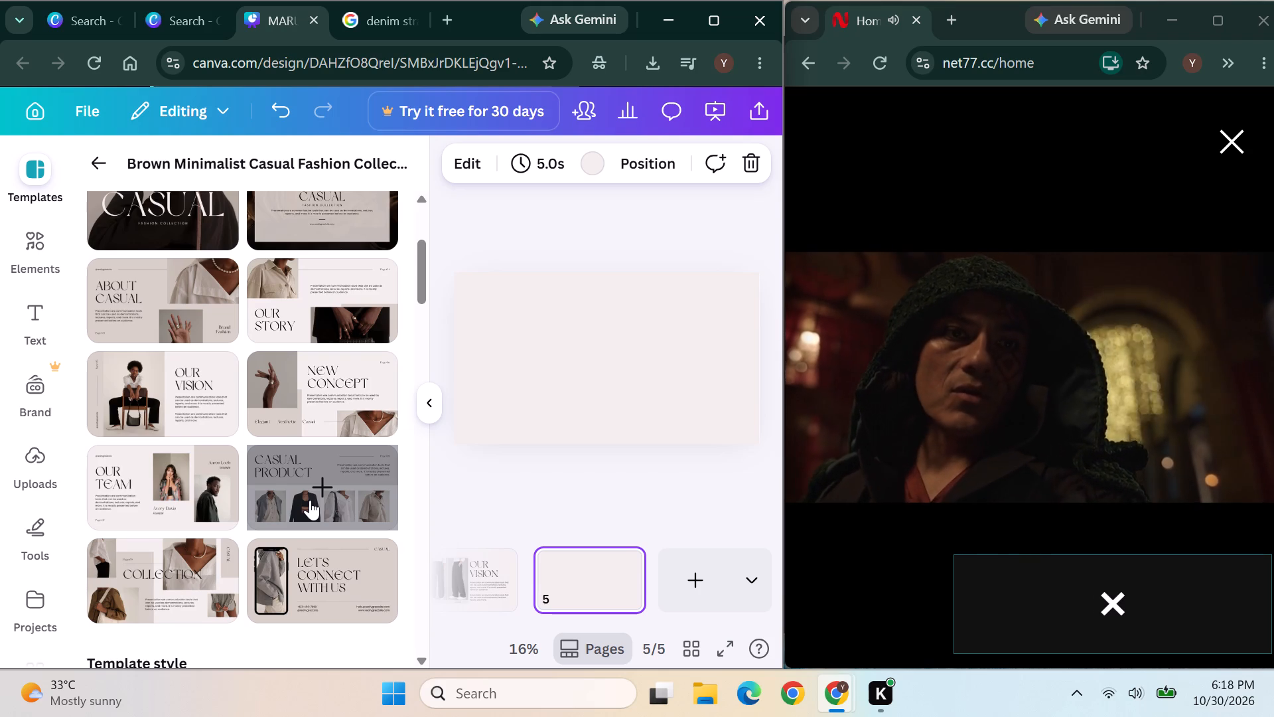
left_click(310, 500)
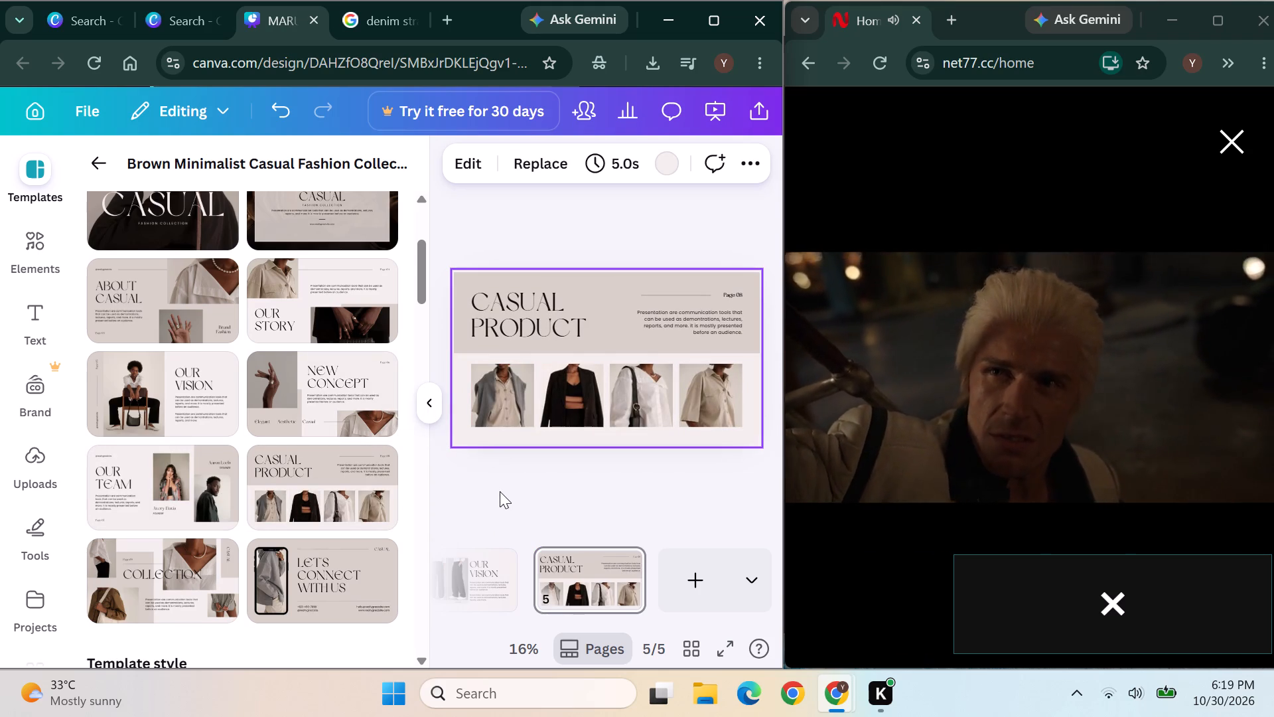
Add page 6 with the New Concept layout from the same template.
left_click(705, 571)
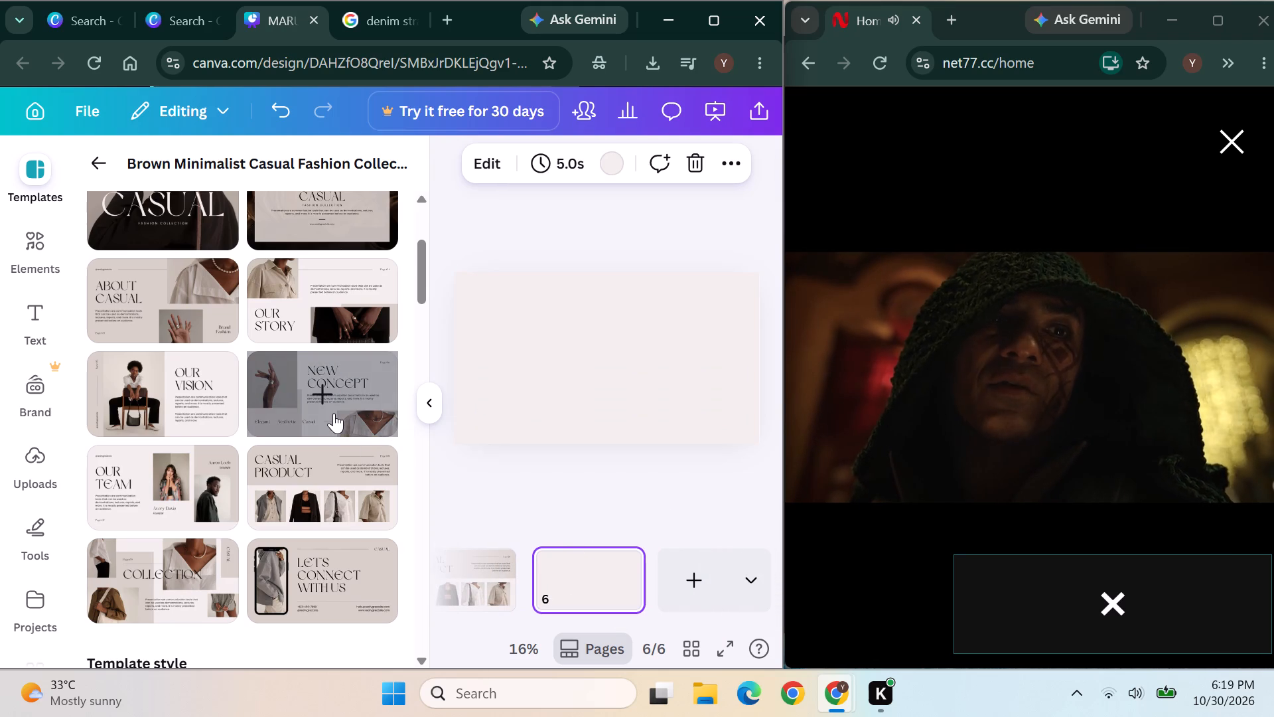
left_click(334, 413)
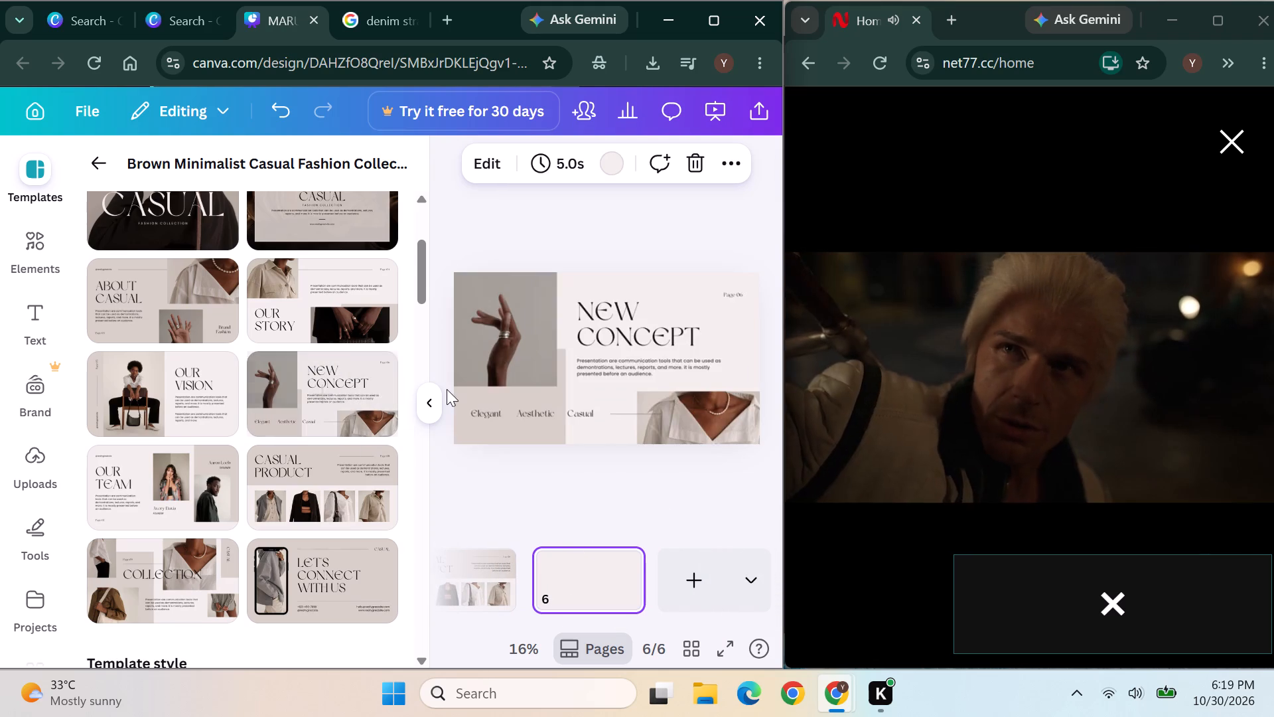
left_click(423, 397)
Reorder the pages so New Concept comes before Casual Product as page 5.
left_click_drag(619, 572, 537, 571)
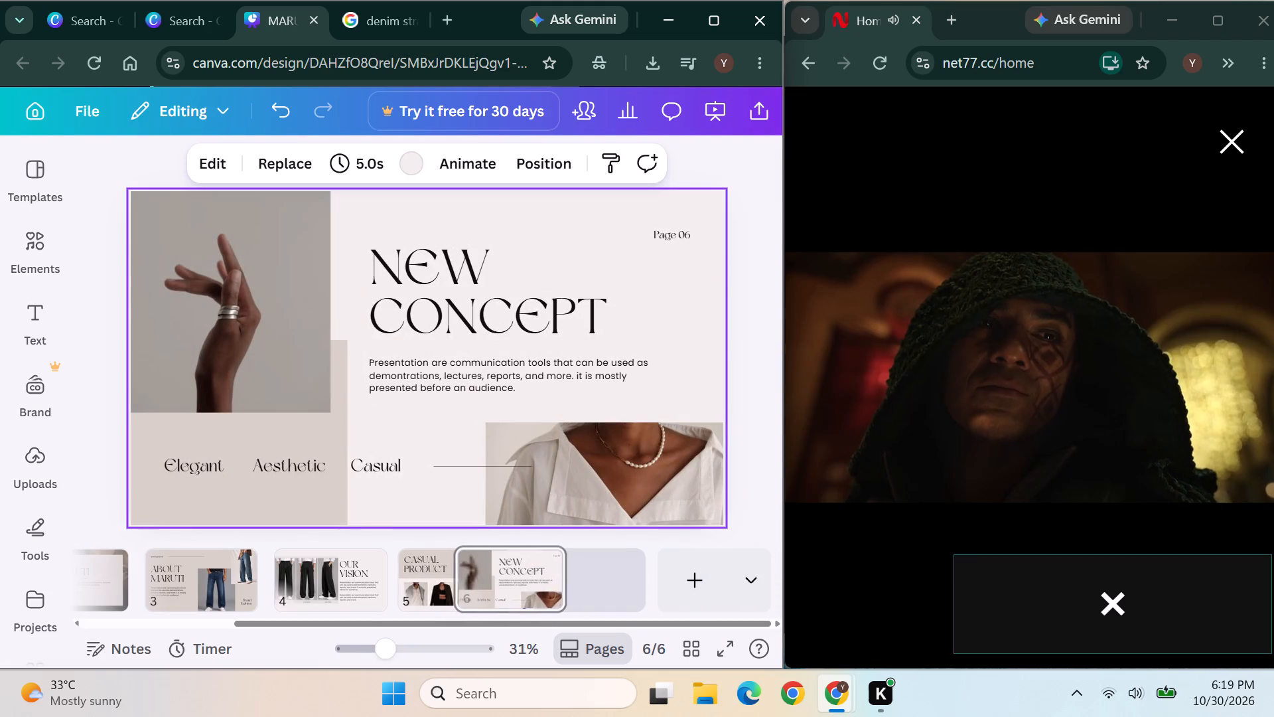
left_click_drag(537, 571, 451, 574)
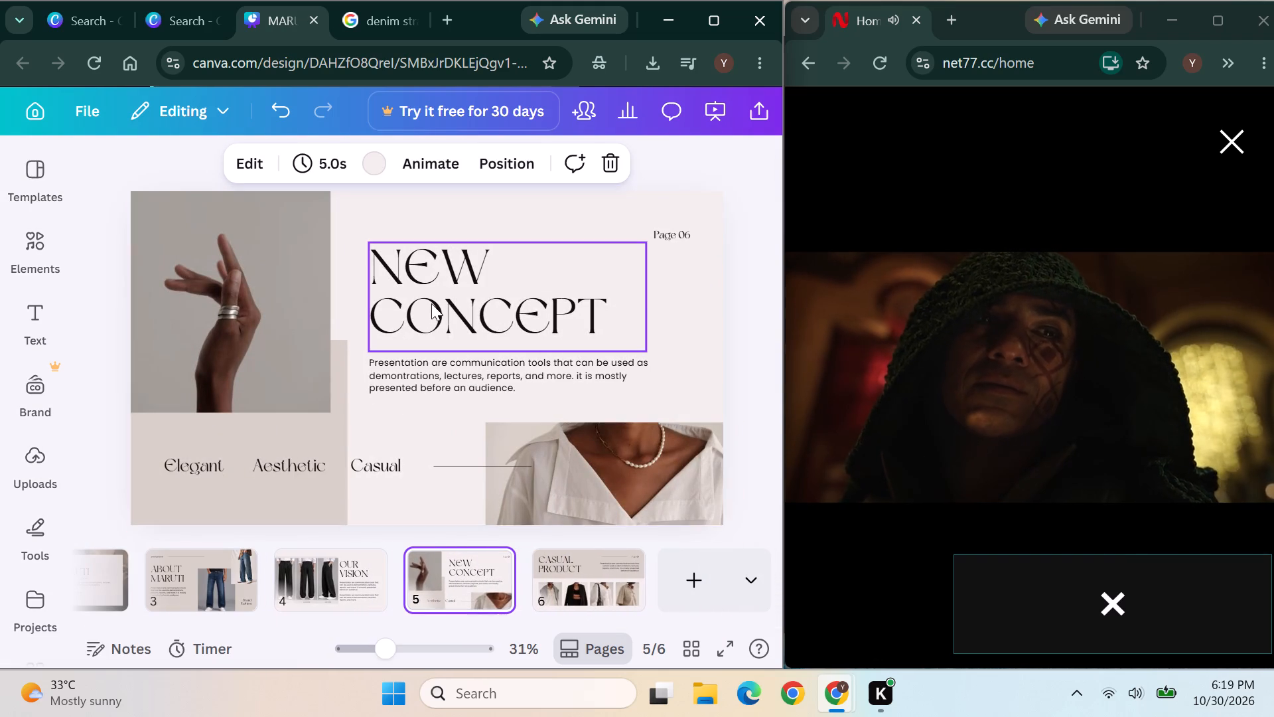
Remove the hand picture from the New Concept page by moving it completely off the page.
left_click(248, 327)
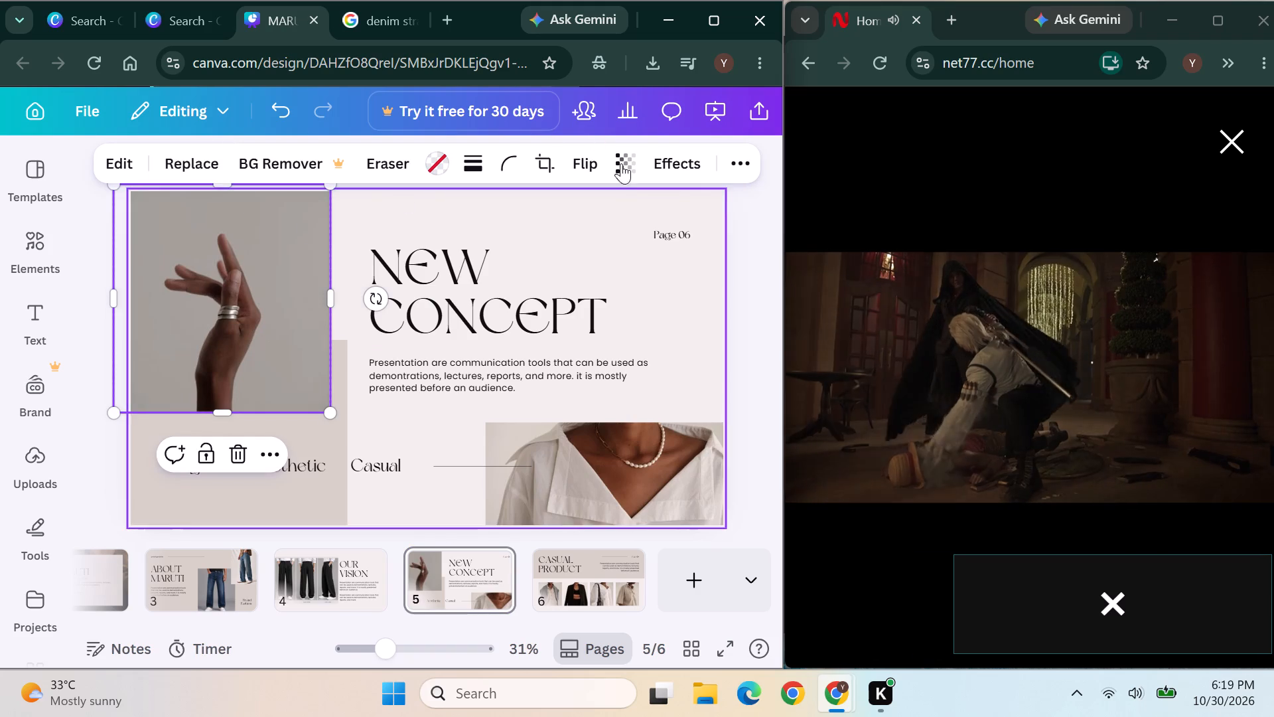
left_click(249, 305)
left_click(281, 284)
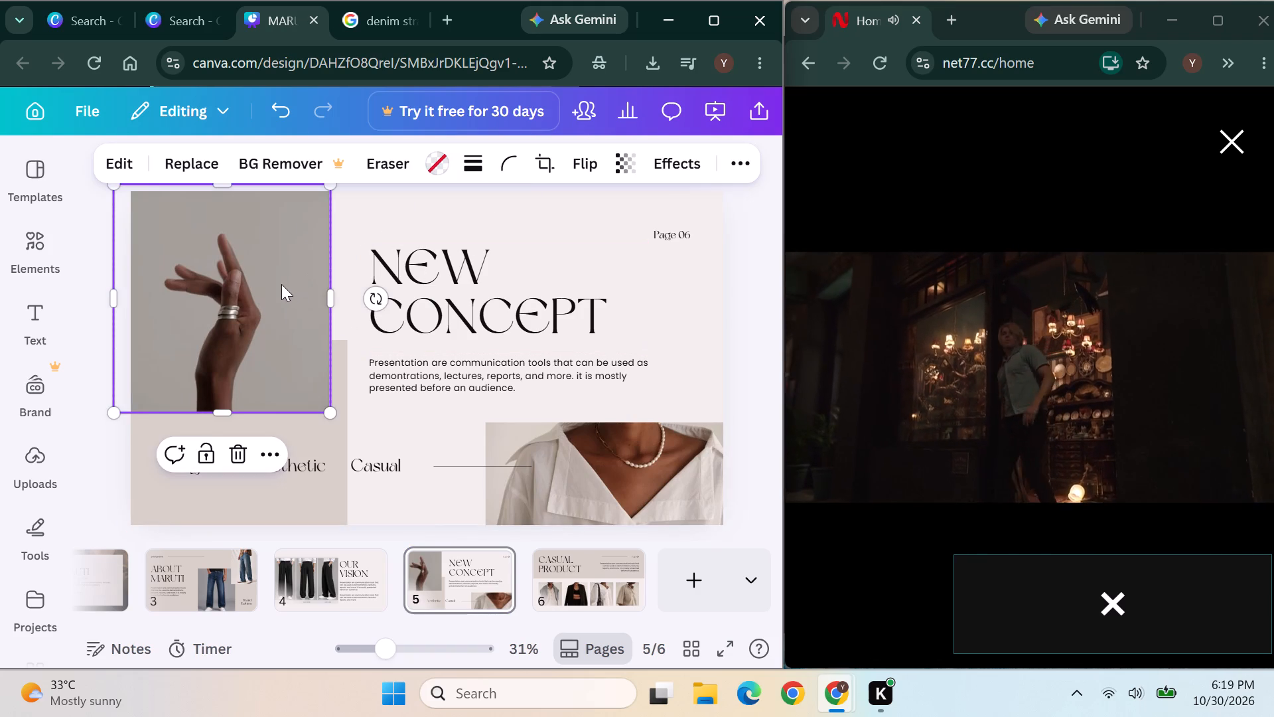
left_click(735, 167)
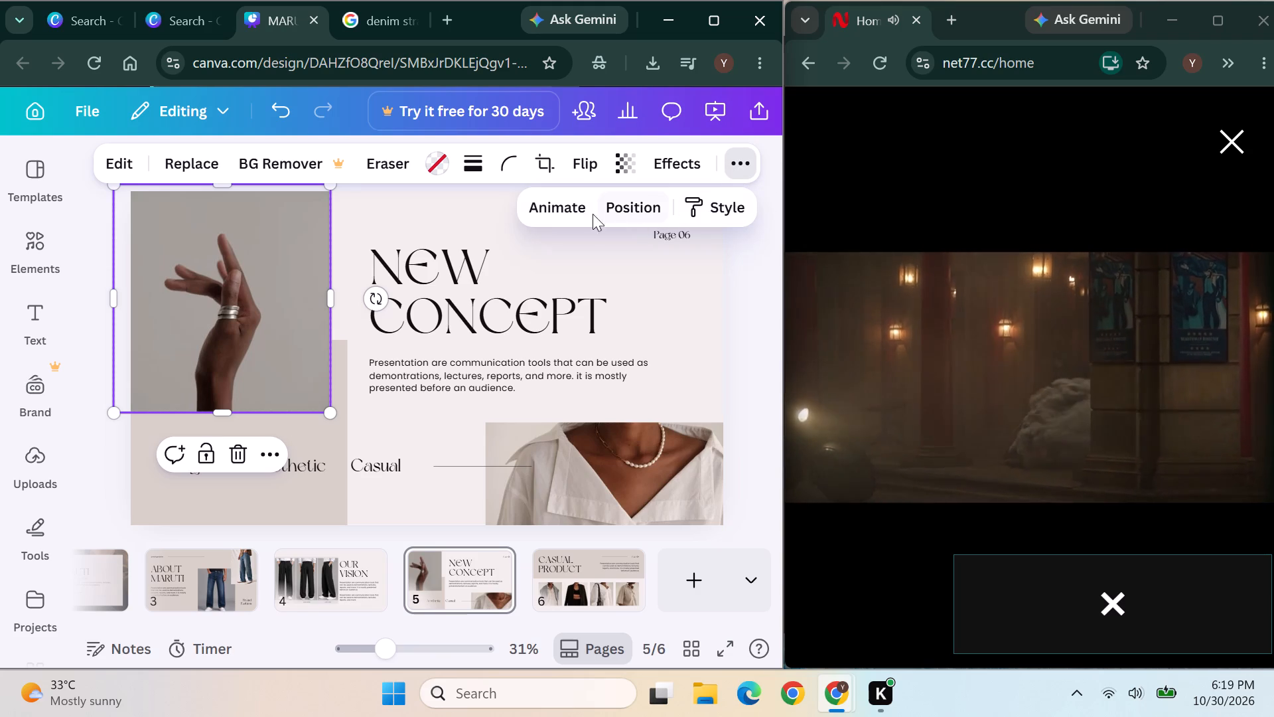
left_click(752, 270)
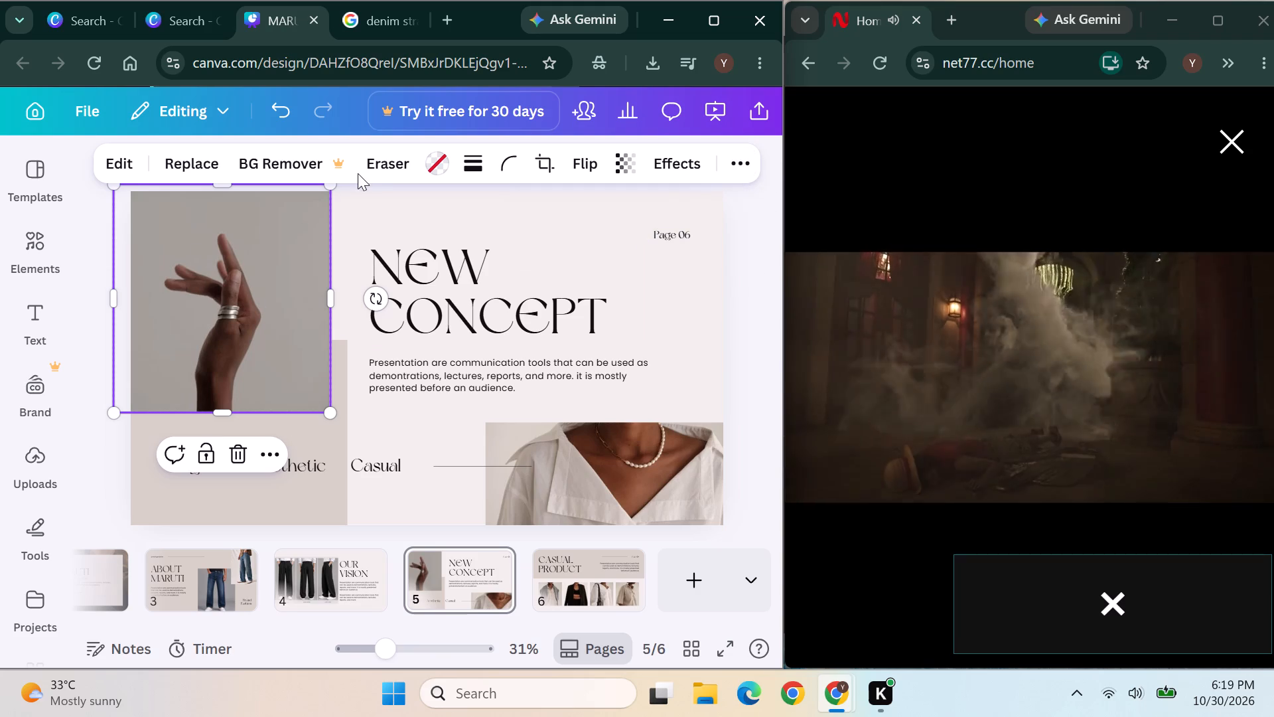
left_click(370, 169)
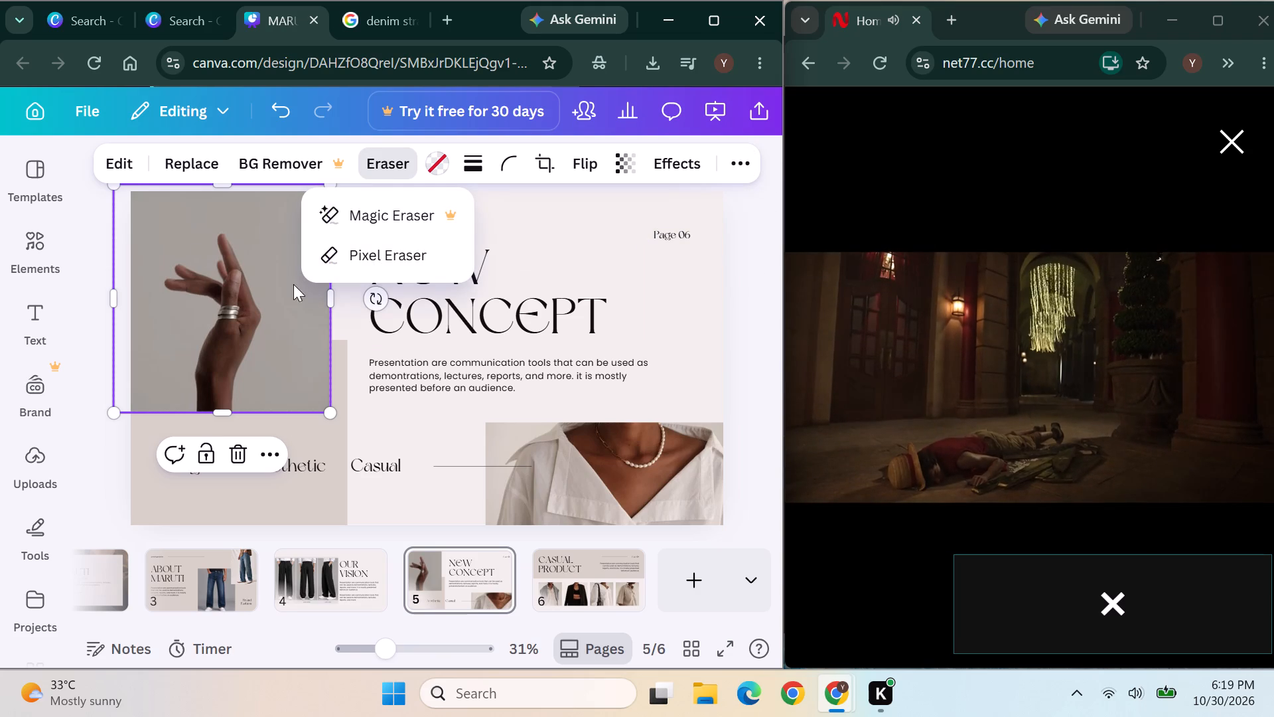
left_click(253, 279)
left_click_drag(253, 279, 0, 520)
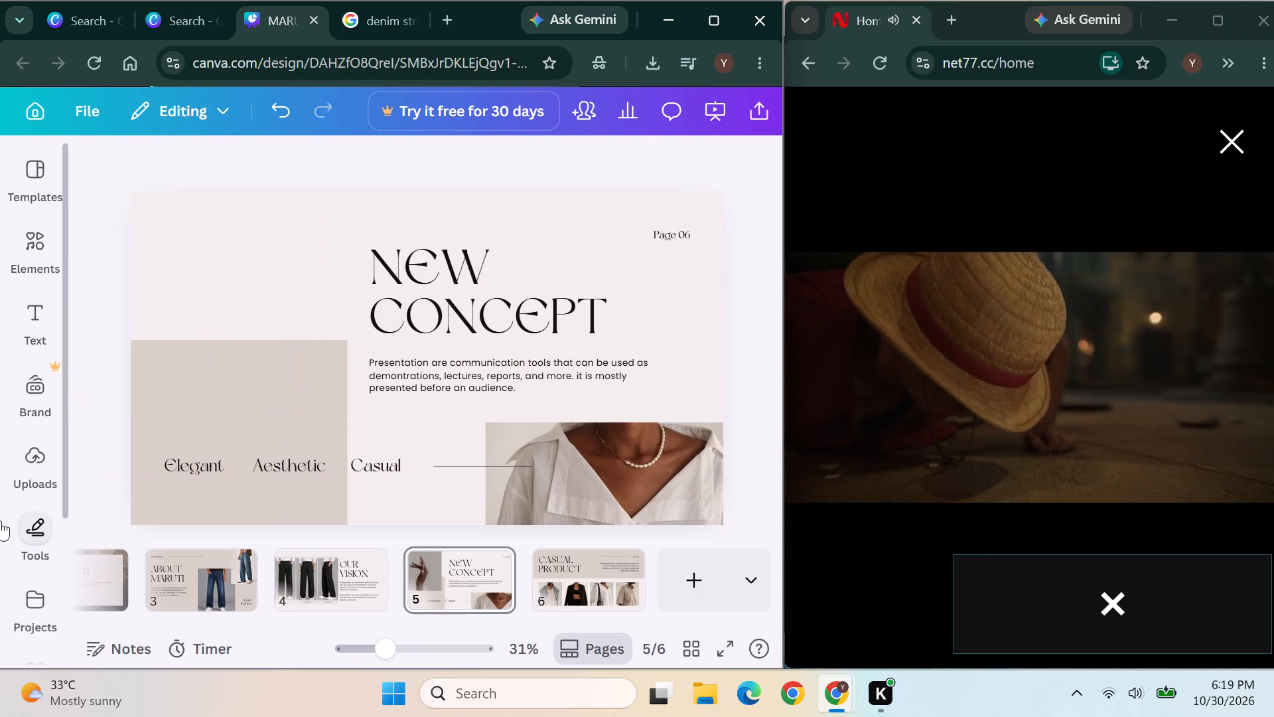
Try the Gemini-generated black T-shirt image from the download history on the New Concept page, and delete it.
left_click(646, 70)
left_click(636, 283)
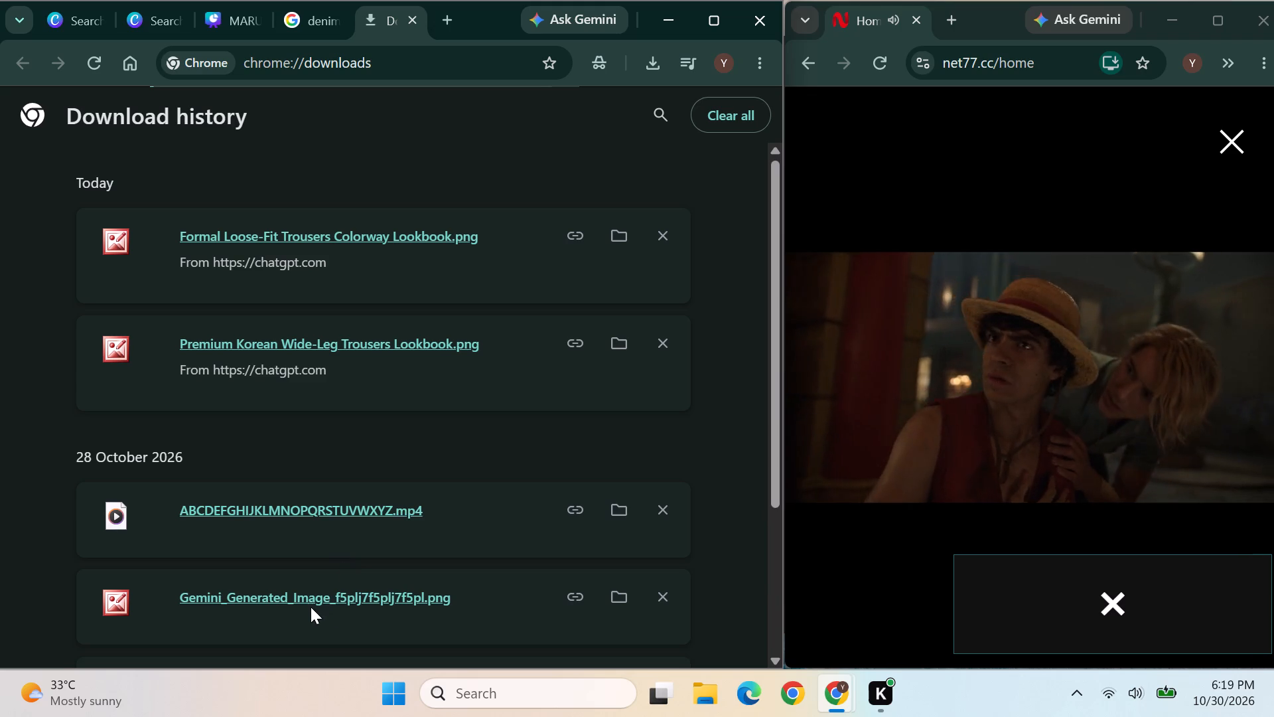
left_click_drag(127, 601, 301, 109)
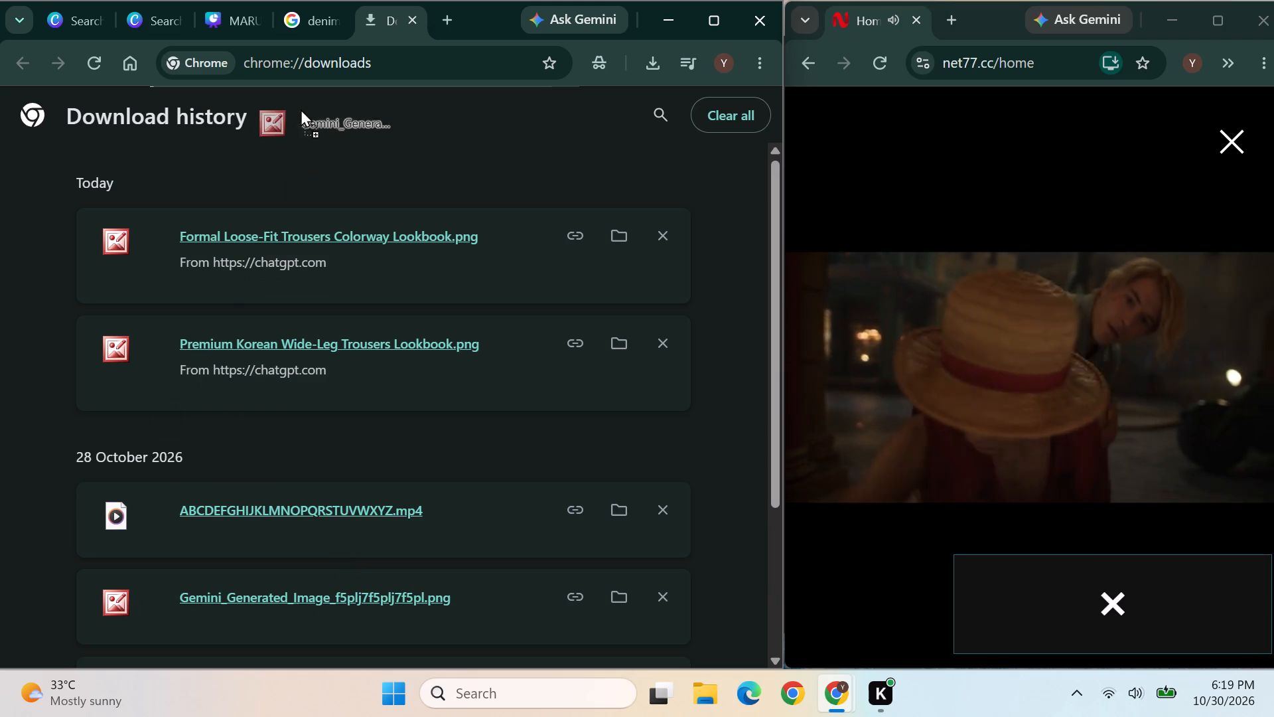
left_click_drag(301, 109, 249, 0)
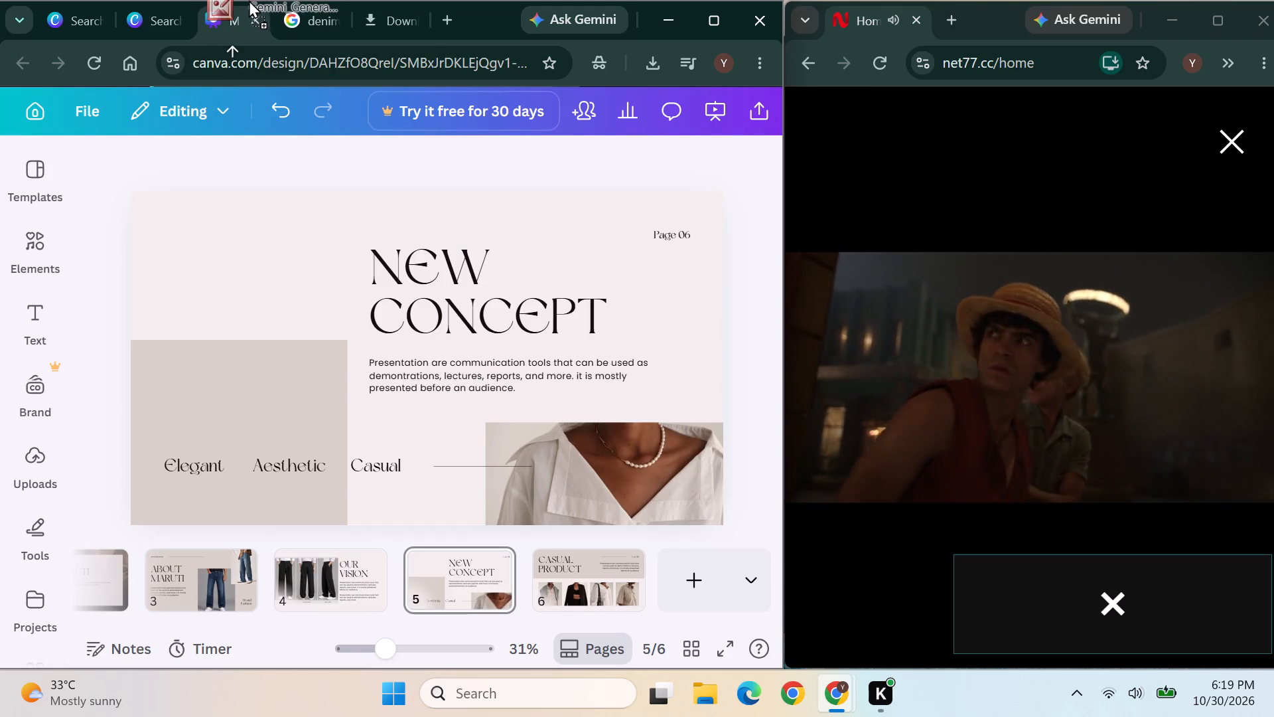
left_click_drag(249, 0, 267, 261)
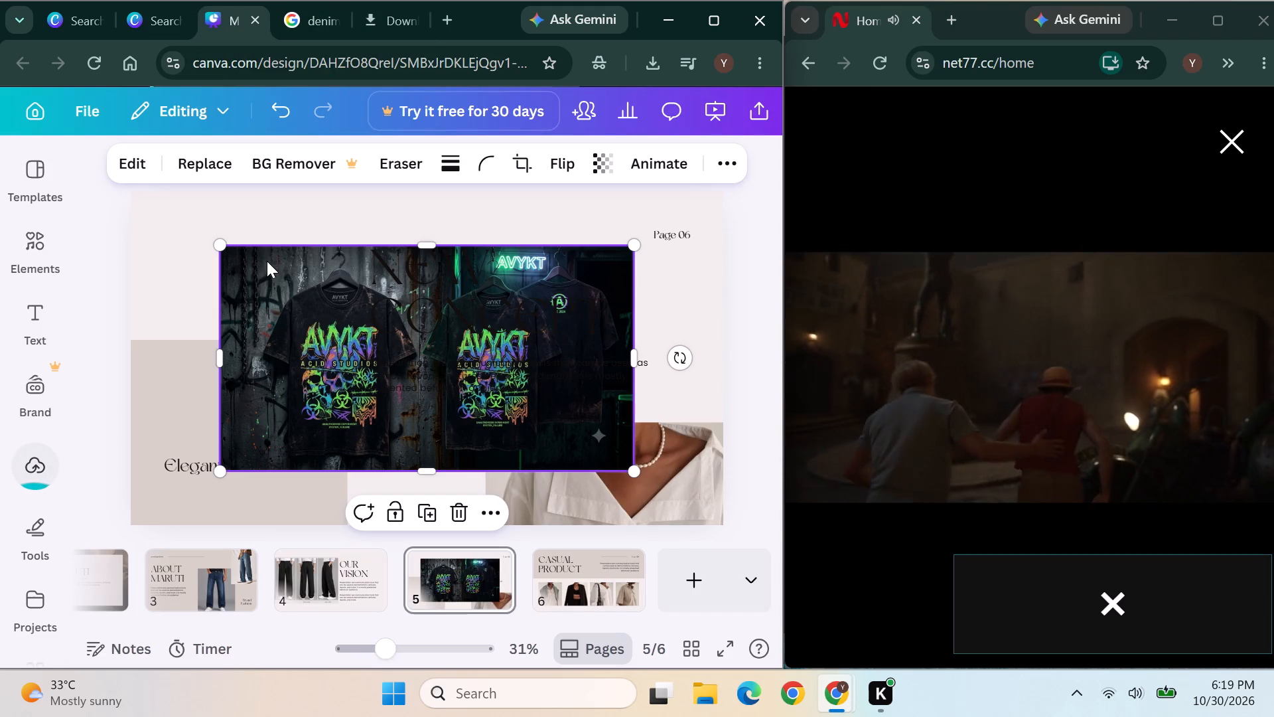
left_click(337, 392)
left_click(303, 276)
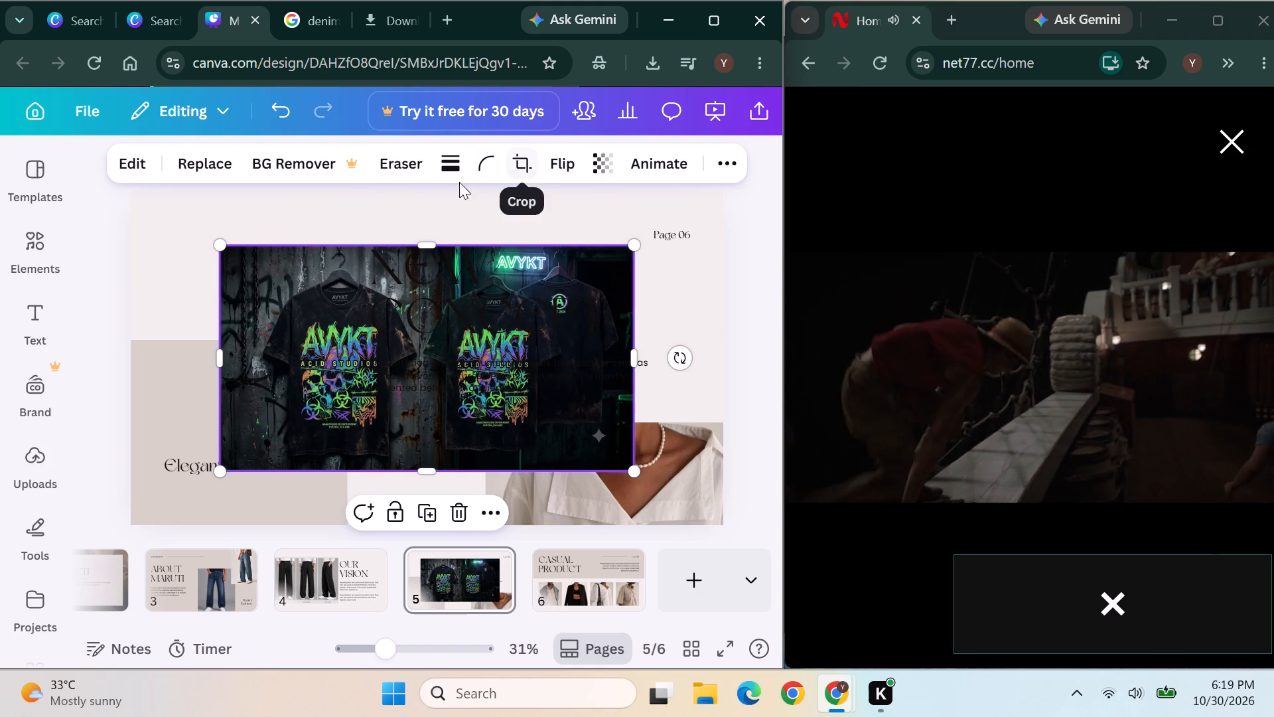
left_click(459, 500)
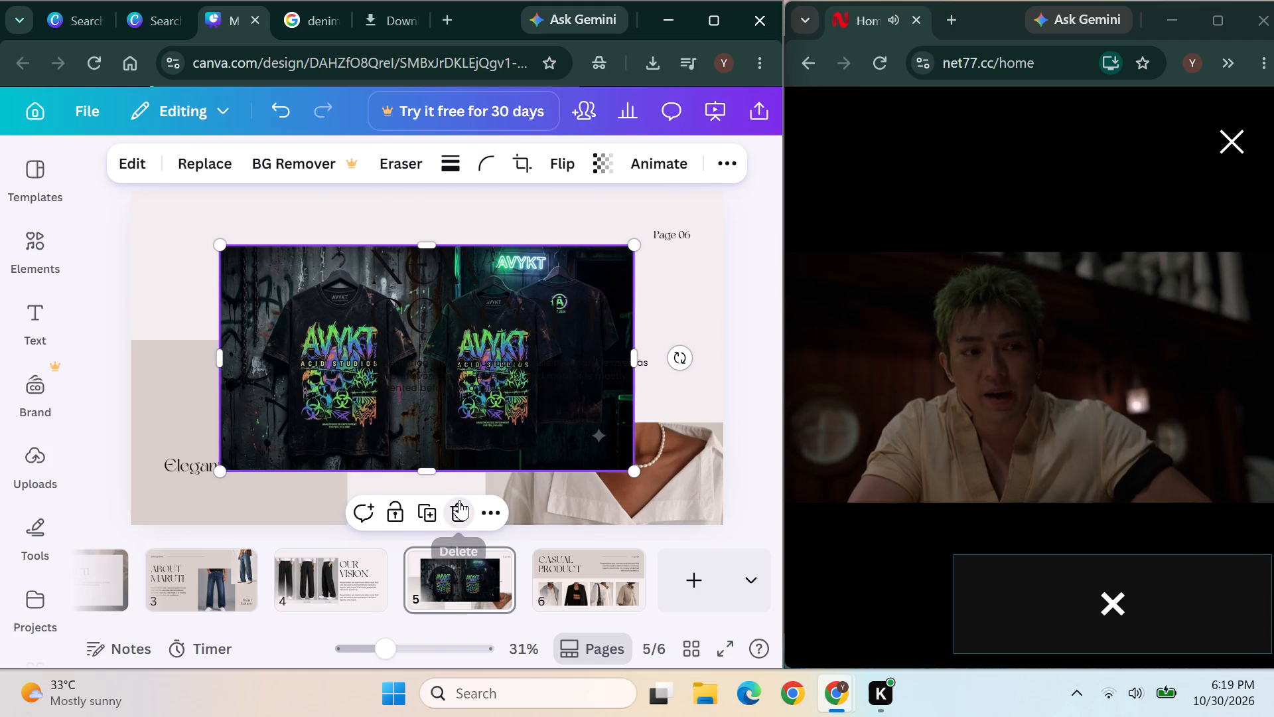
Search Google Images for "old money shirts men".
left_click(322, 23)
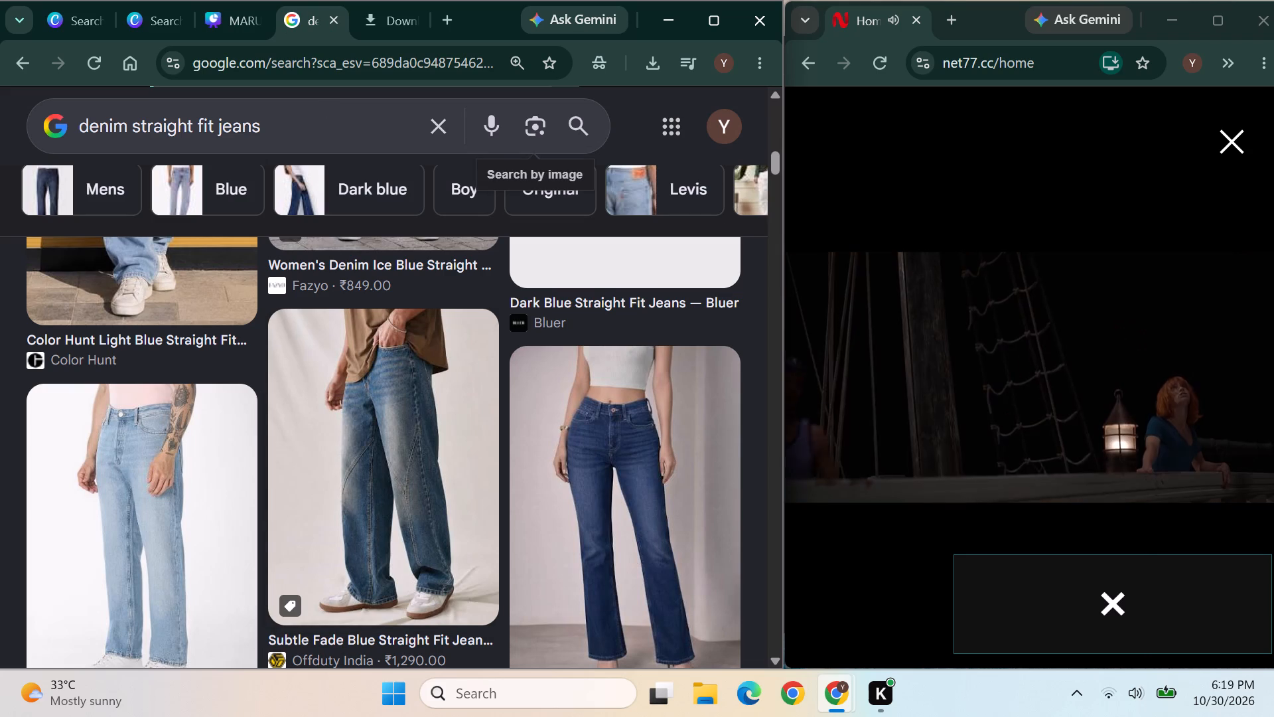
left_click_drag(269, 123, 37, 132)
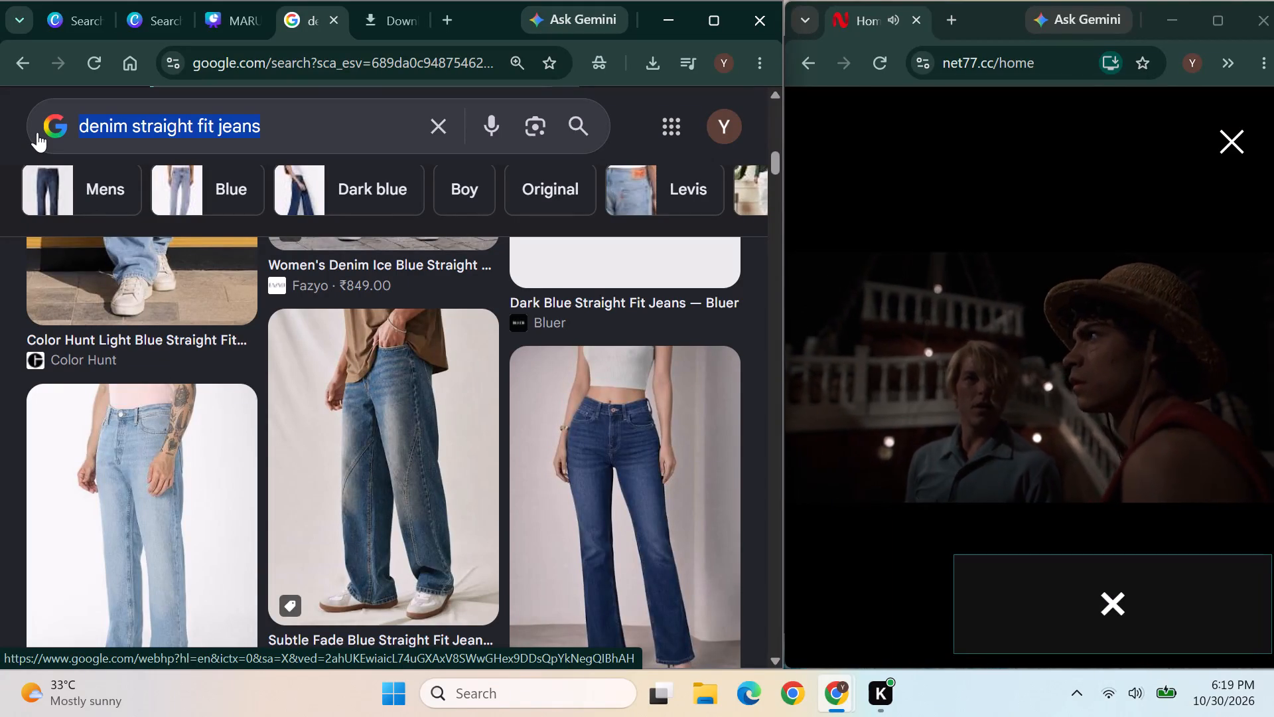
key("t")
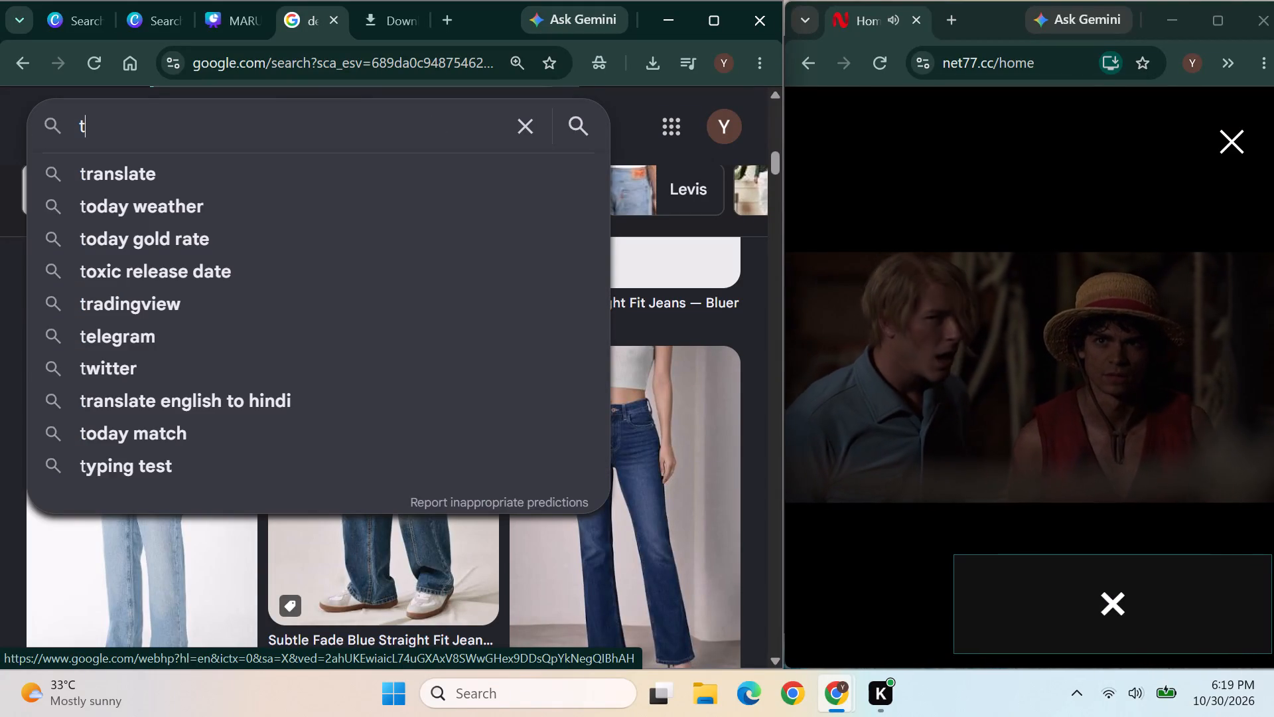
key("BackSpace")
type("shirt")
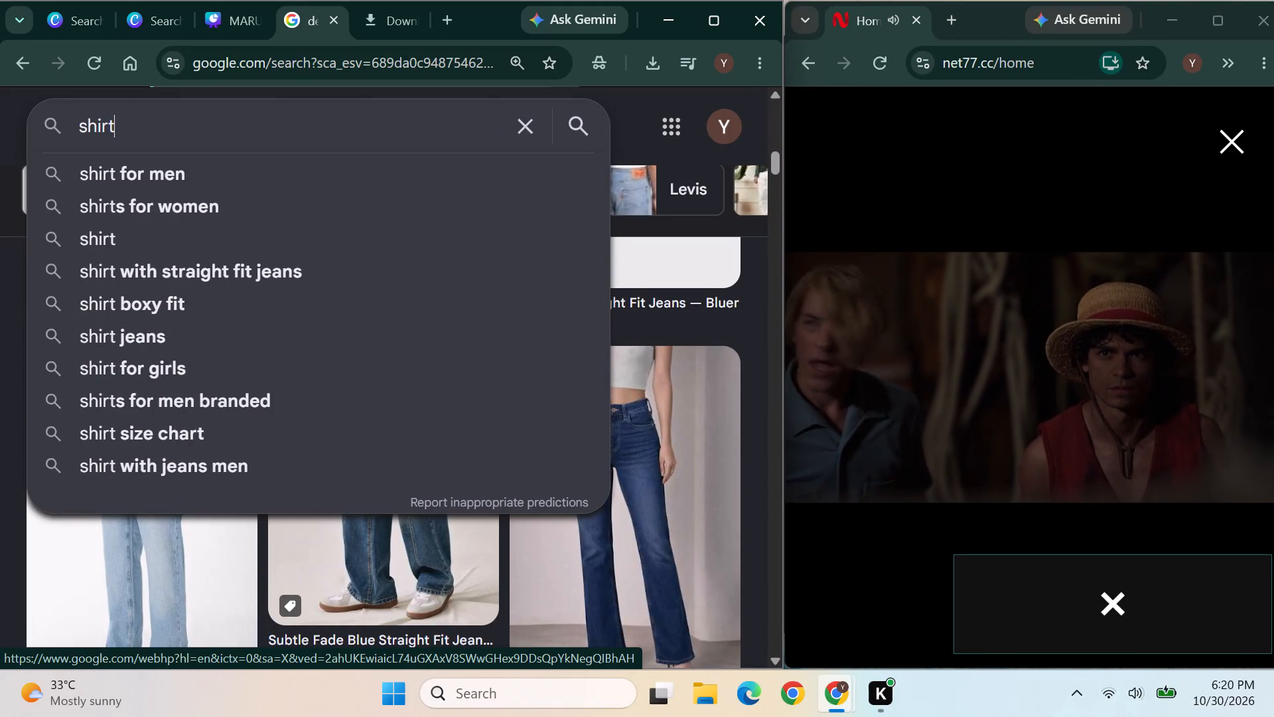
key("space")
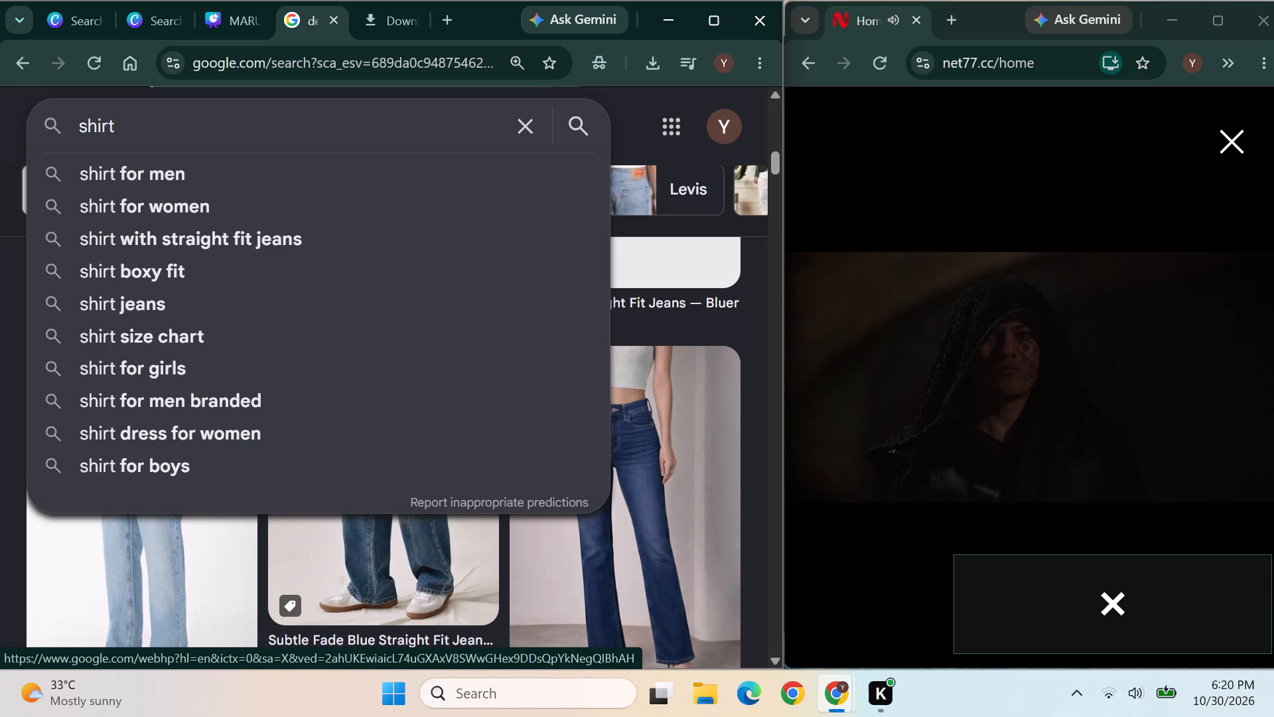
key("BackSpace")
key("BackSpace")
key("BackSpace")
key("BackSpace")
key("BackSpace")
key("BackSpace")
key("BackSpace")
key("BackSpace")
key("BackSpace")
key("BackSpace")
key("BackSpace")
type("old")
key("space")
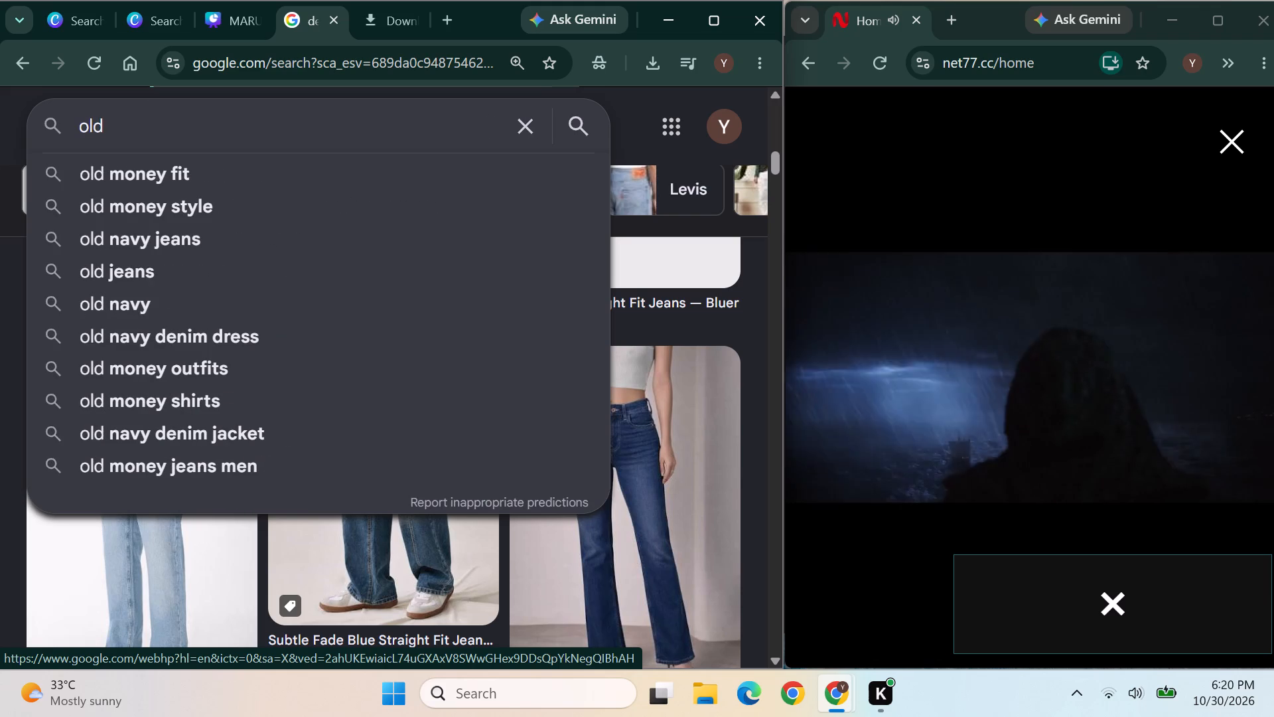
type("mo")
type("ney")
key("space")
type("sh")
key("Down")
key("Down")
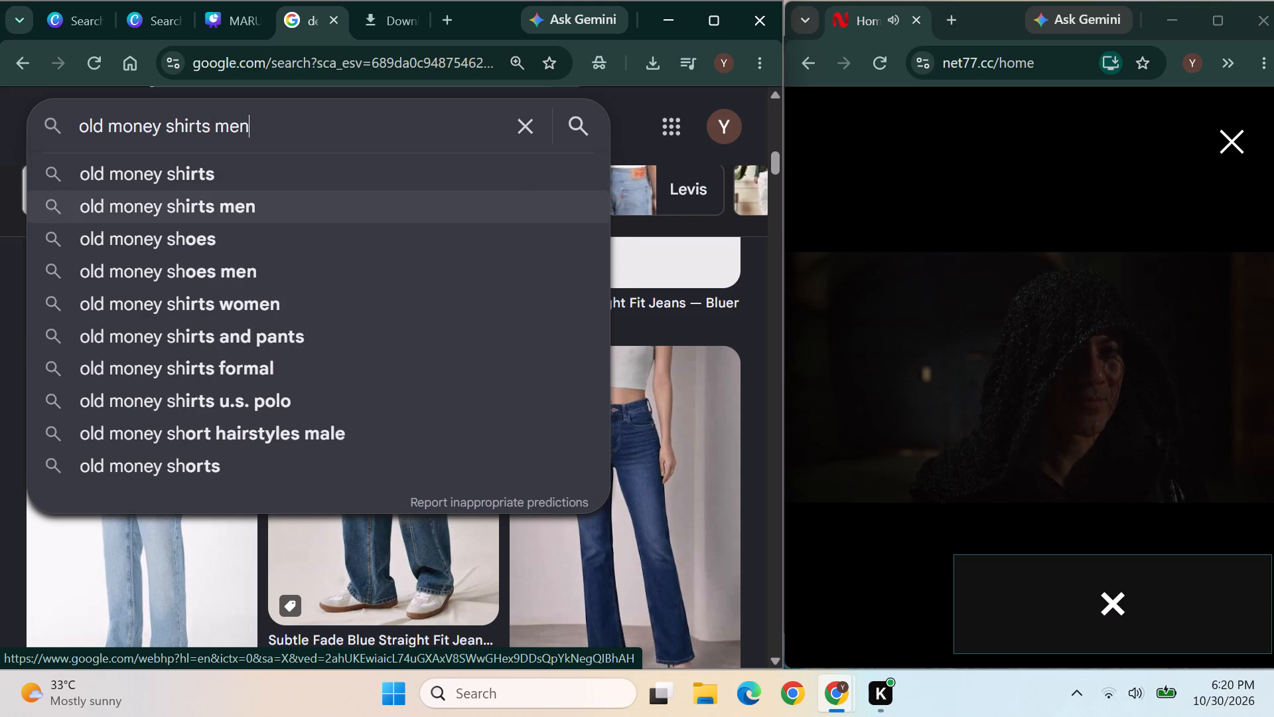
key("Return")
Look through the old money shirt image results for a picture suited to the New Concept page.
key("Down")
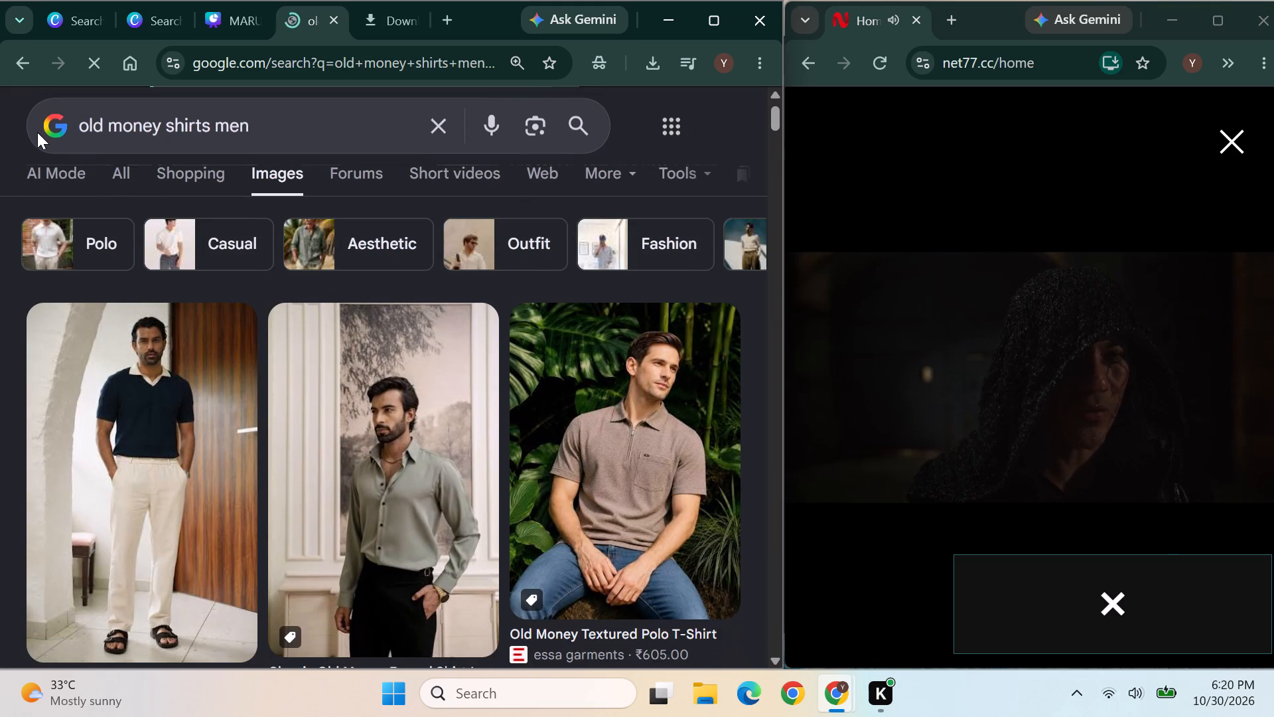
key("Down")
key("Down")
key("Down")
key("Down")
key("Down")
key("Down")
key("Down")
key("Down")
key("Down")
key("Down")
key("Down")
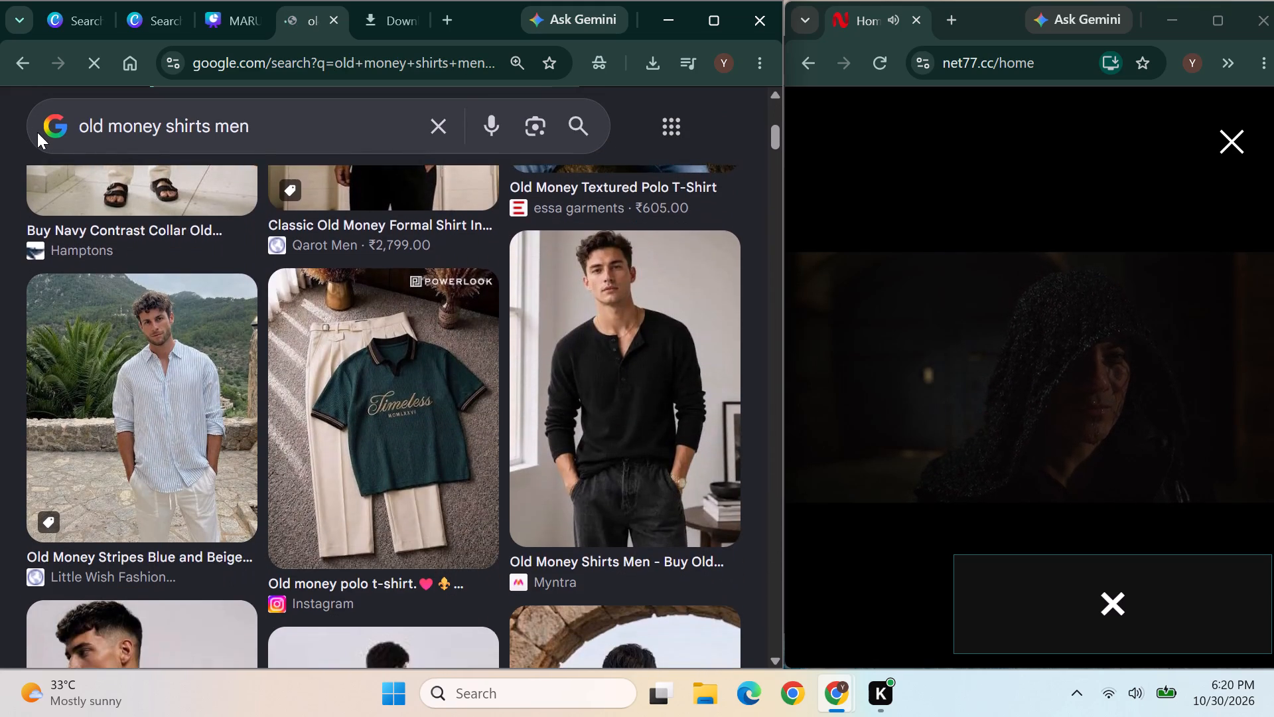
key("Down")
key("Down")
key("Down")
key("Down")
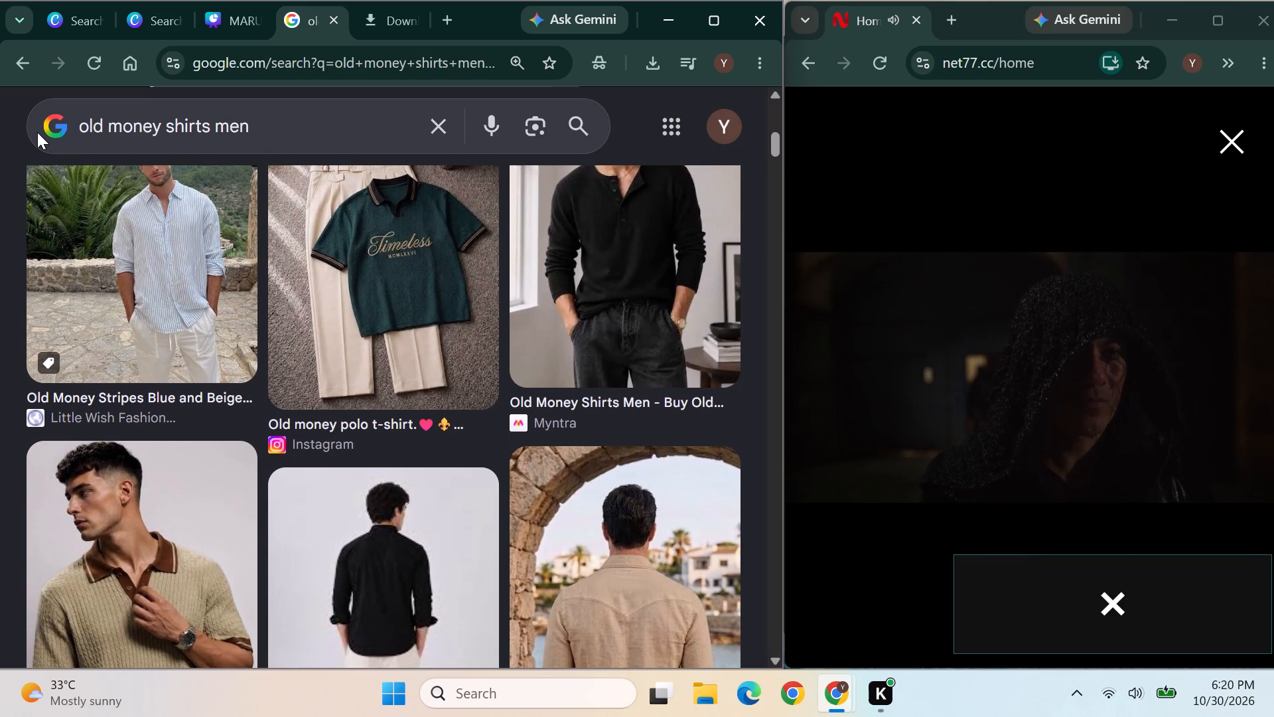
key("Down")
key("Down")
key("Down")
key("Down")
key("Down")
key("Down")
key("Down")
key("Down")
key("Down")
key("Down")
key("Down")
key("Down")
key("Down")
key("Down")
key("Down")
key("Down")
key("Down")
key("Down")
key("Down")
key("Down")
key("Down")
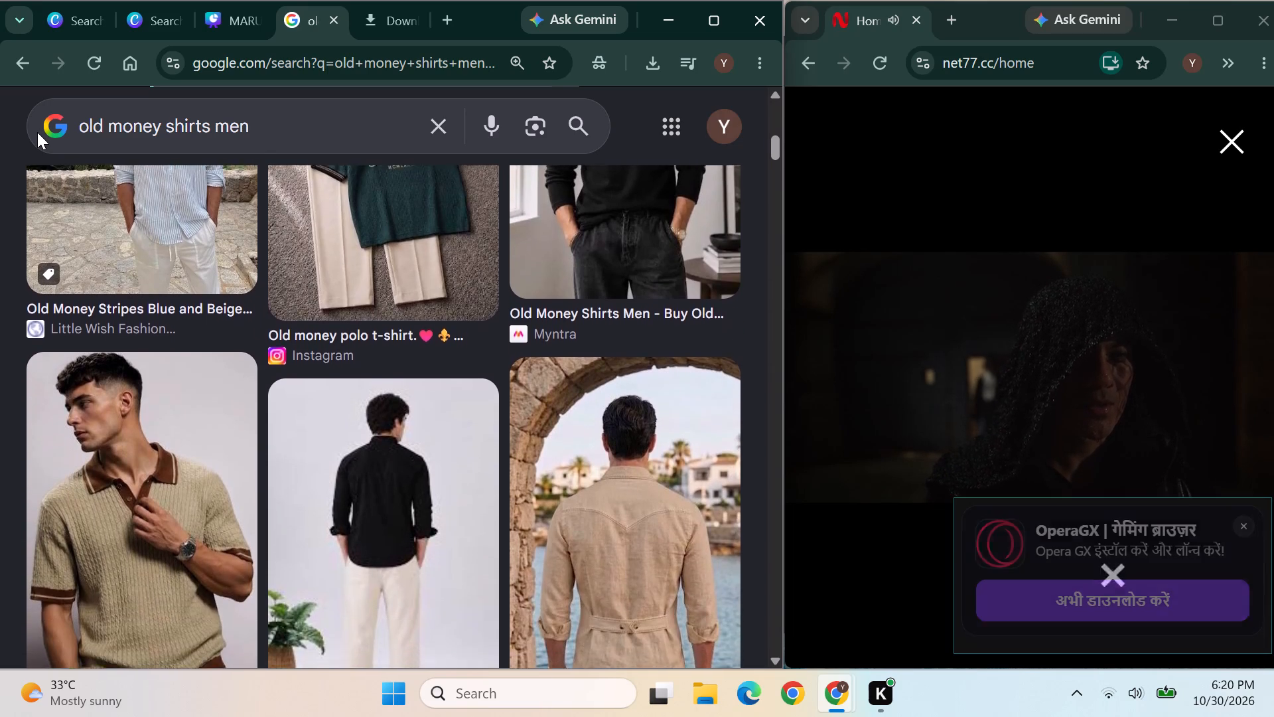
key("Up")
key("Up")
key("Up")
key("Up")
key("Up")
key("Down")
key("Down")
key("Down")
key("Down")
key("Down")
key("Down")
key("Down")
key("Down")
key("Down")
key("Down")
key("Down")
key("Down")
key("Down")
key("Down")
key("Down")
key("Down")
key("Down")
key("Down")
key("Down")
key("Down")
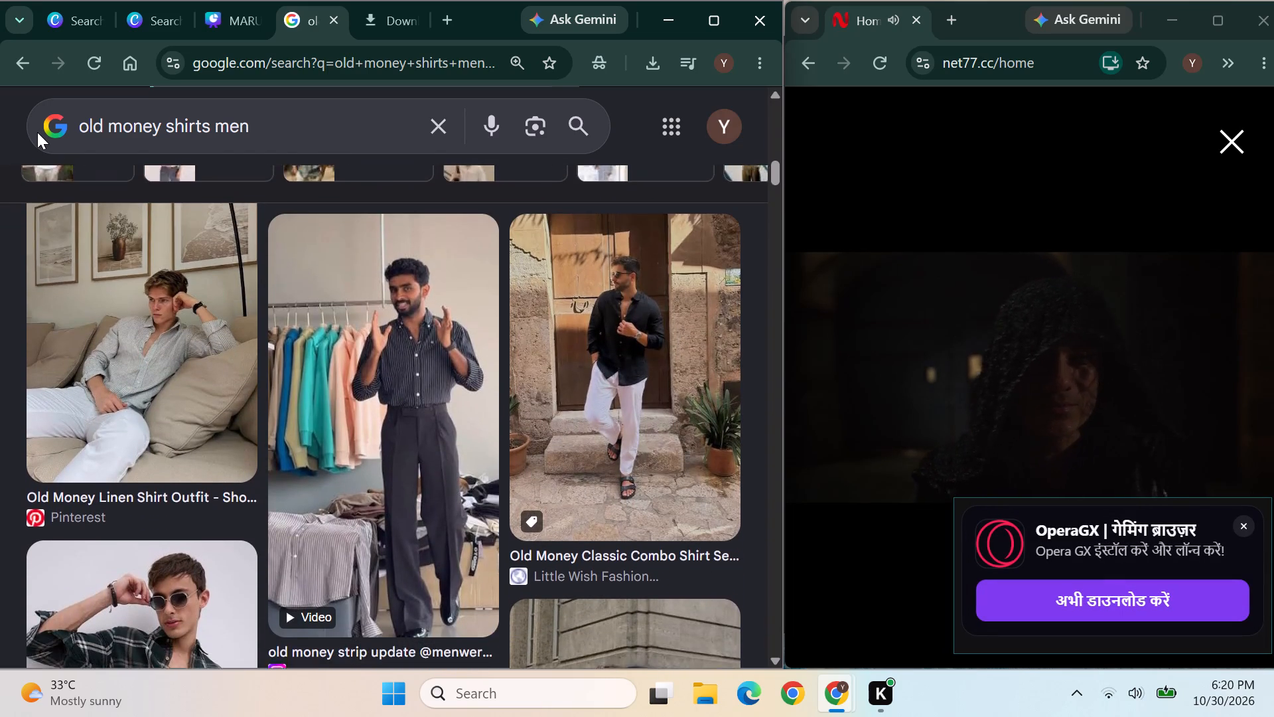
key("Down")
key("Up")
key("Up")
key("Up")
key("Up")
key("Up")
key("Up")
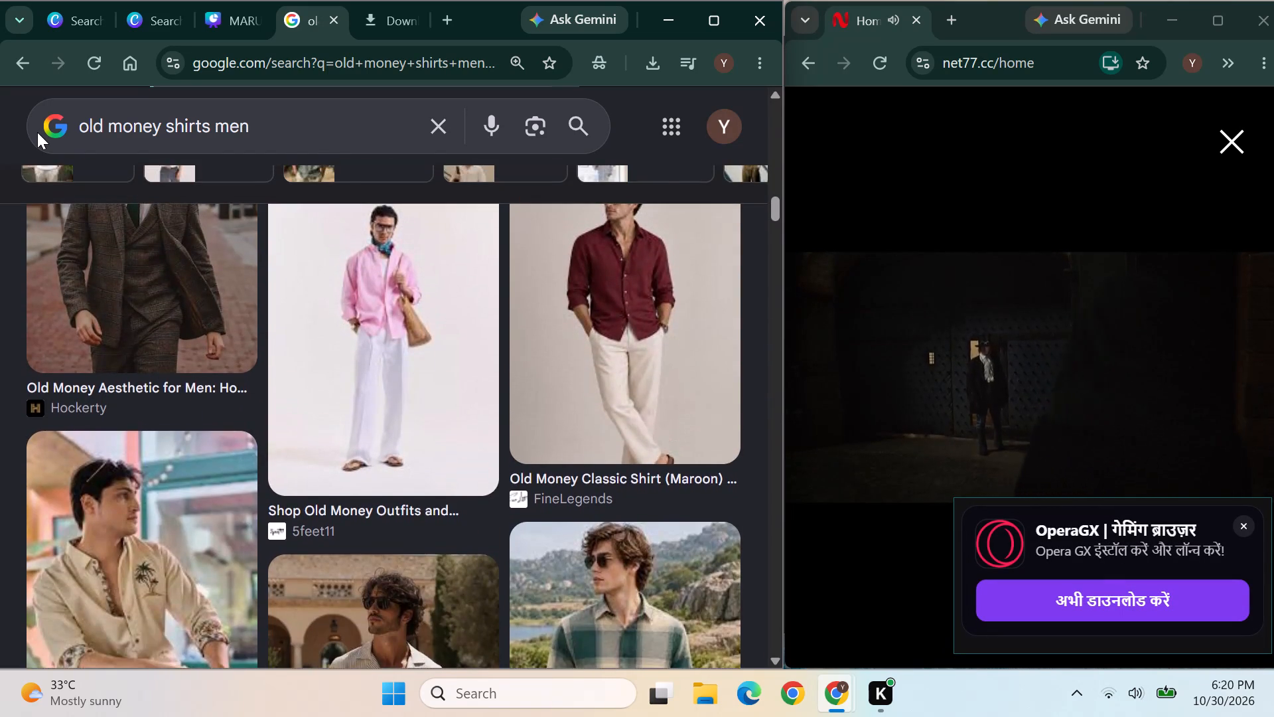
key("Down")
key("Down")
key("Down")
key("Down")
key("Down")
key("Down")
key("Down")
key("Down")
key("Down")
key("Down")
key("Down")
key("Down")
key("Down")
key("Down")
key("Down")
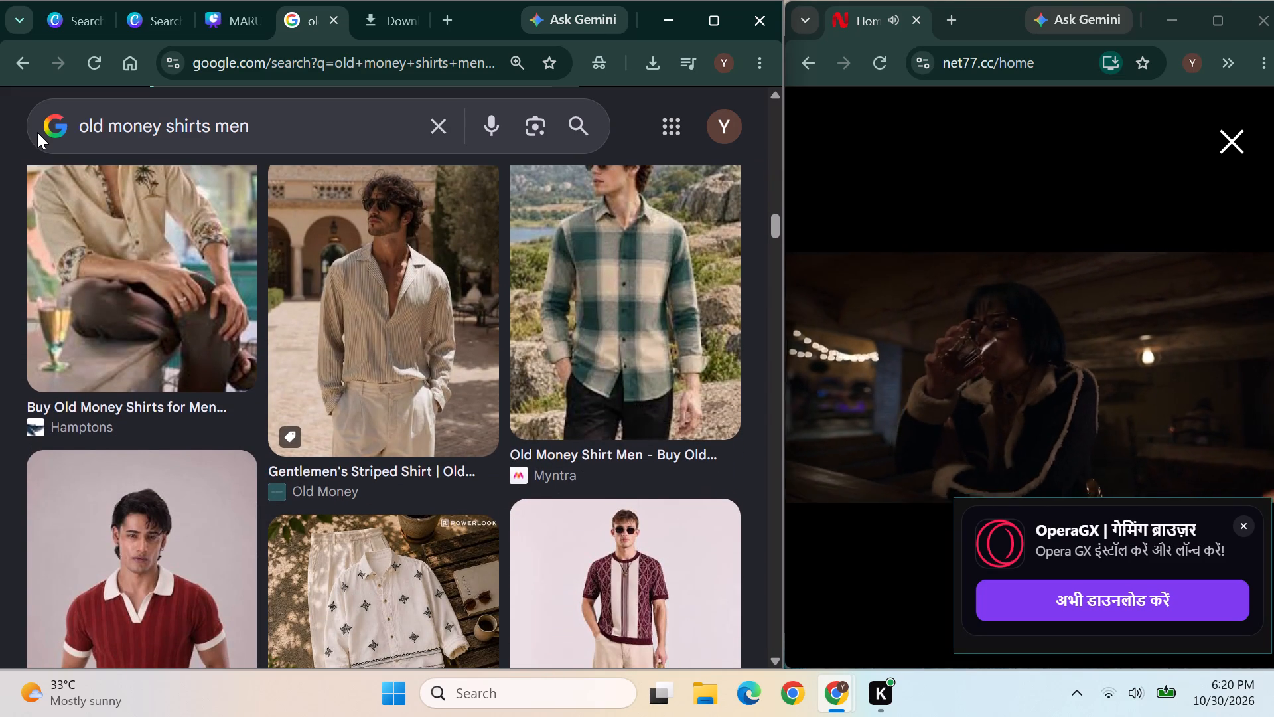
key("Down")
key("Down")
key("Down")
key("Down")
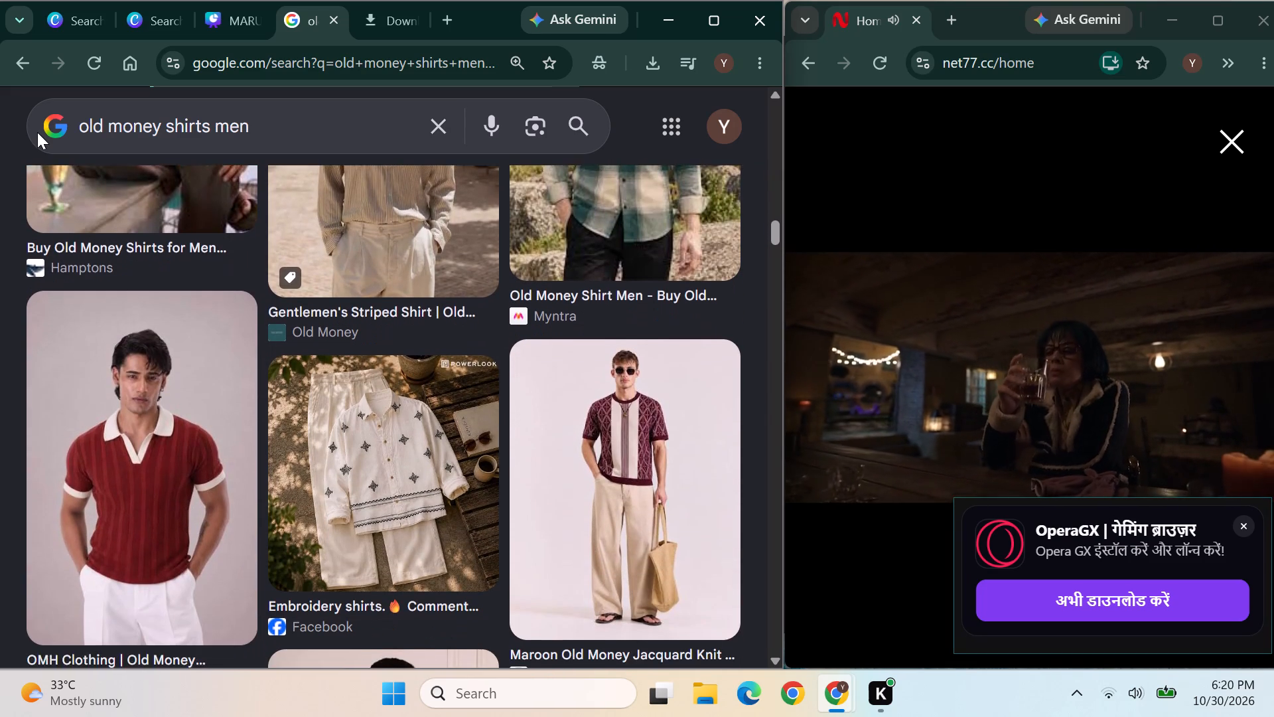
key("Down")
key("Down")
key("Down")
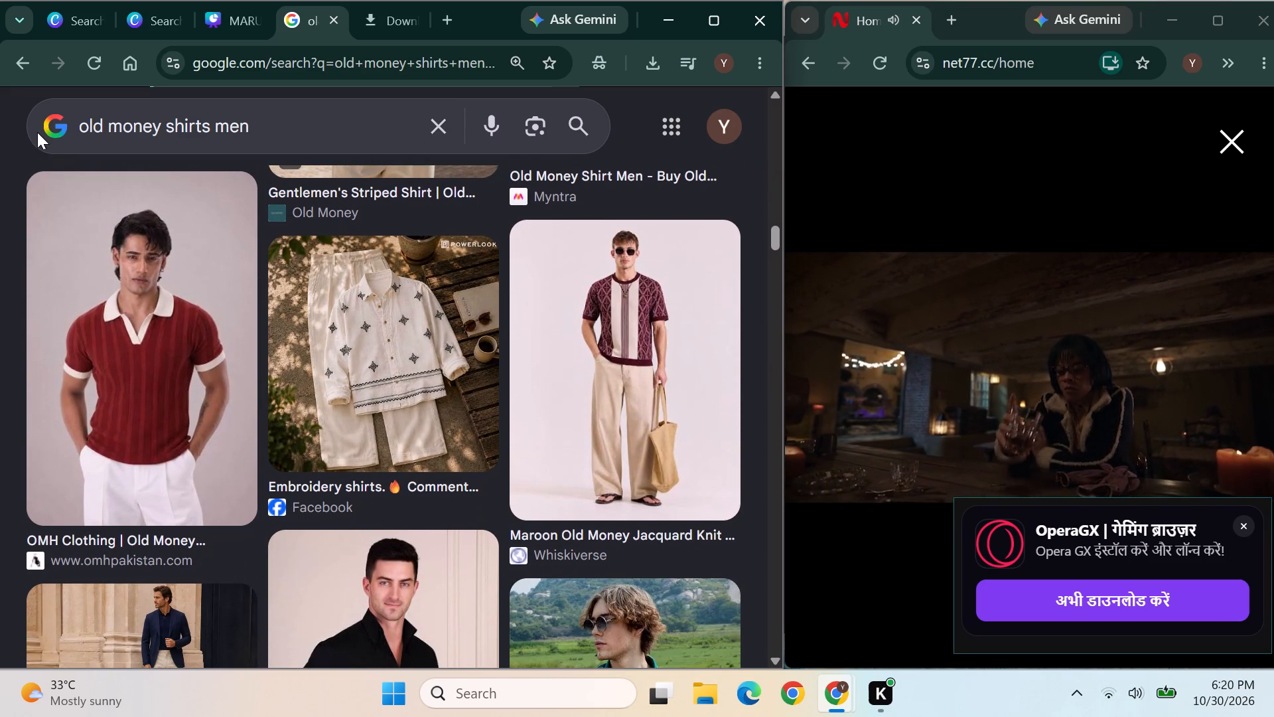
Add the OMH Clothing red polo picture to the New Concept page, aligned to the left edge and enlarged to full page height.
left_click_drag(137, 371, 245, 37)
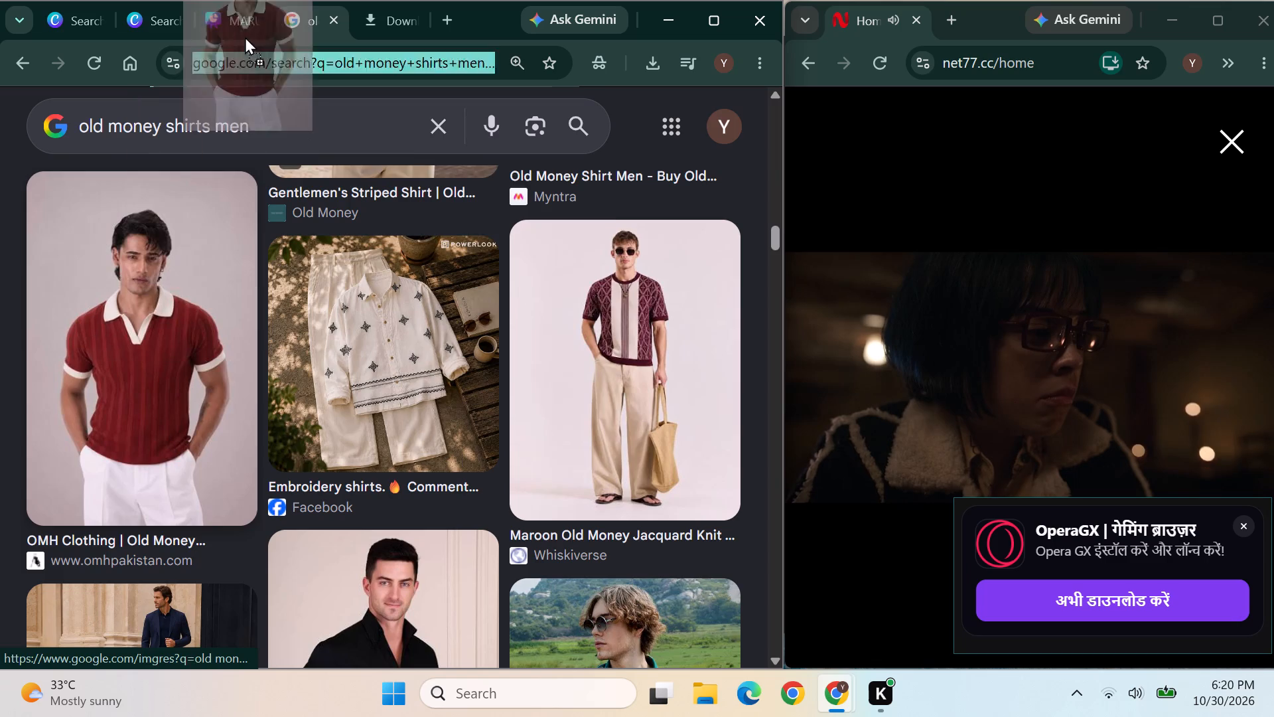
left_click_drag(245, 37, 237, 301)
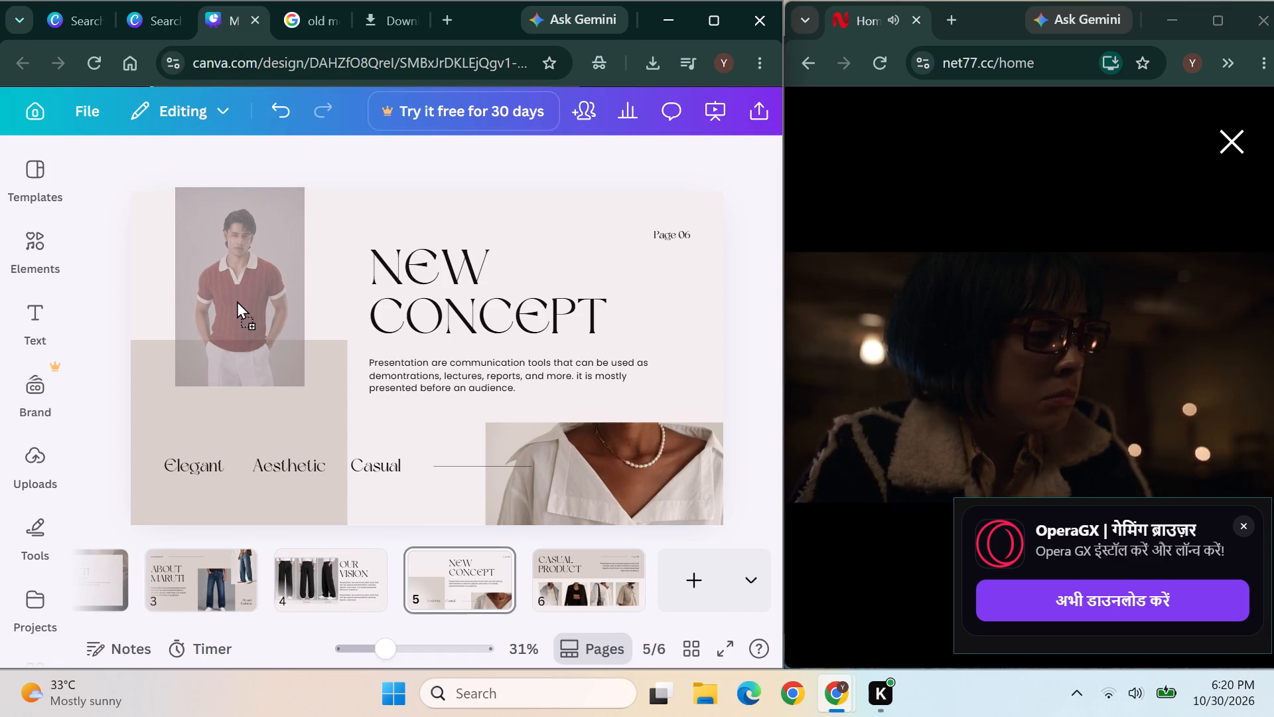
left_click_drag(237, 301, 237, 311)
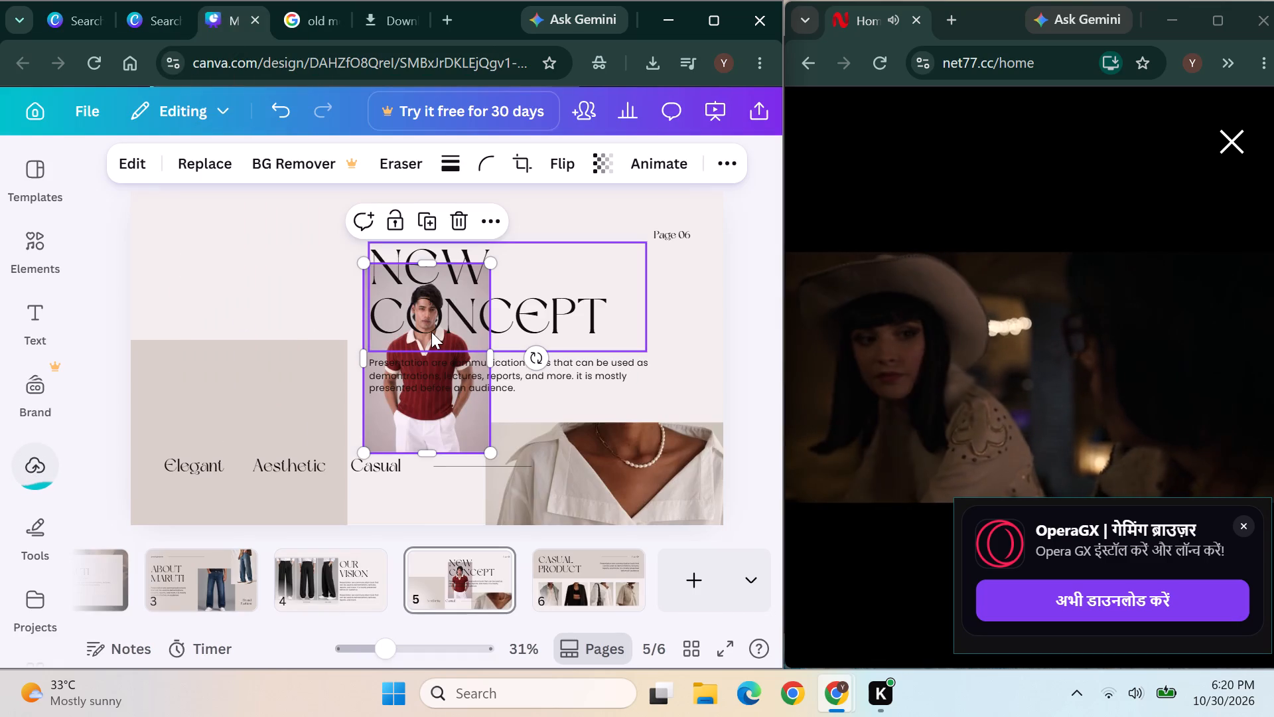
left_click_drag(408, 434, 172, 361)
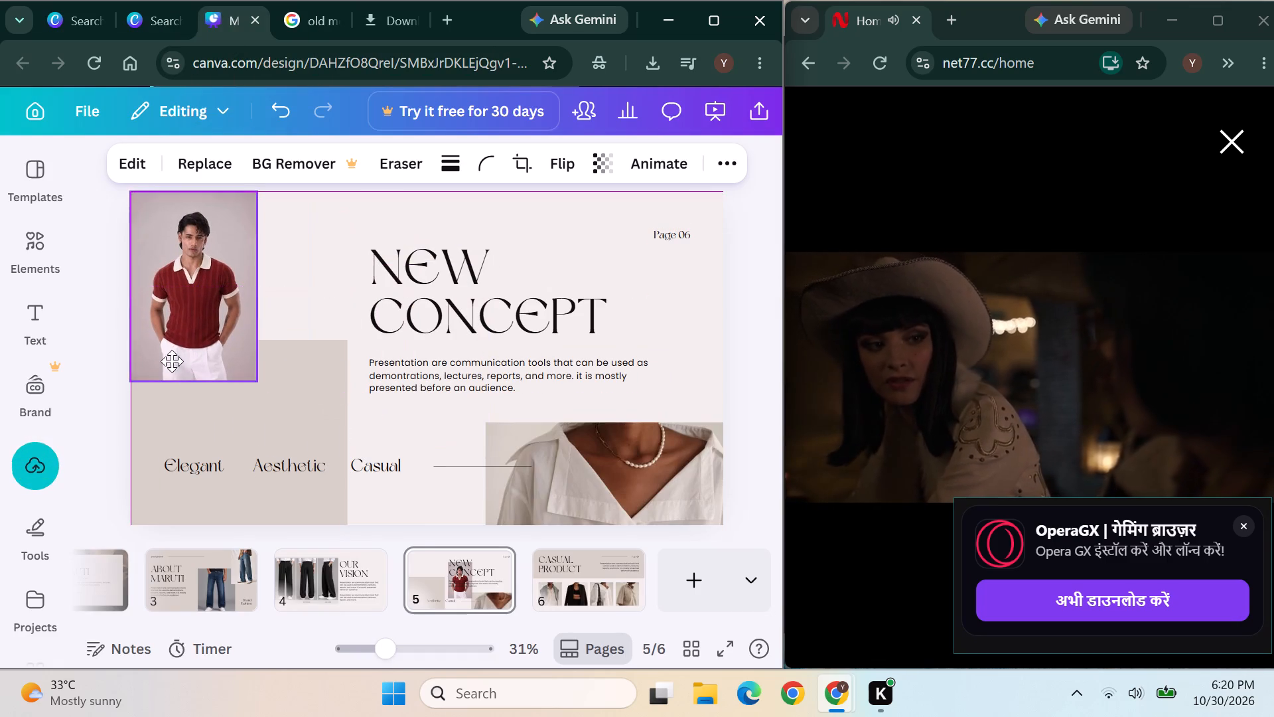
left_click_drag(172, 361, 177, 358)
left_click_drag(260, 380, 393, 412)
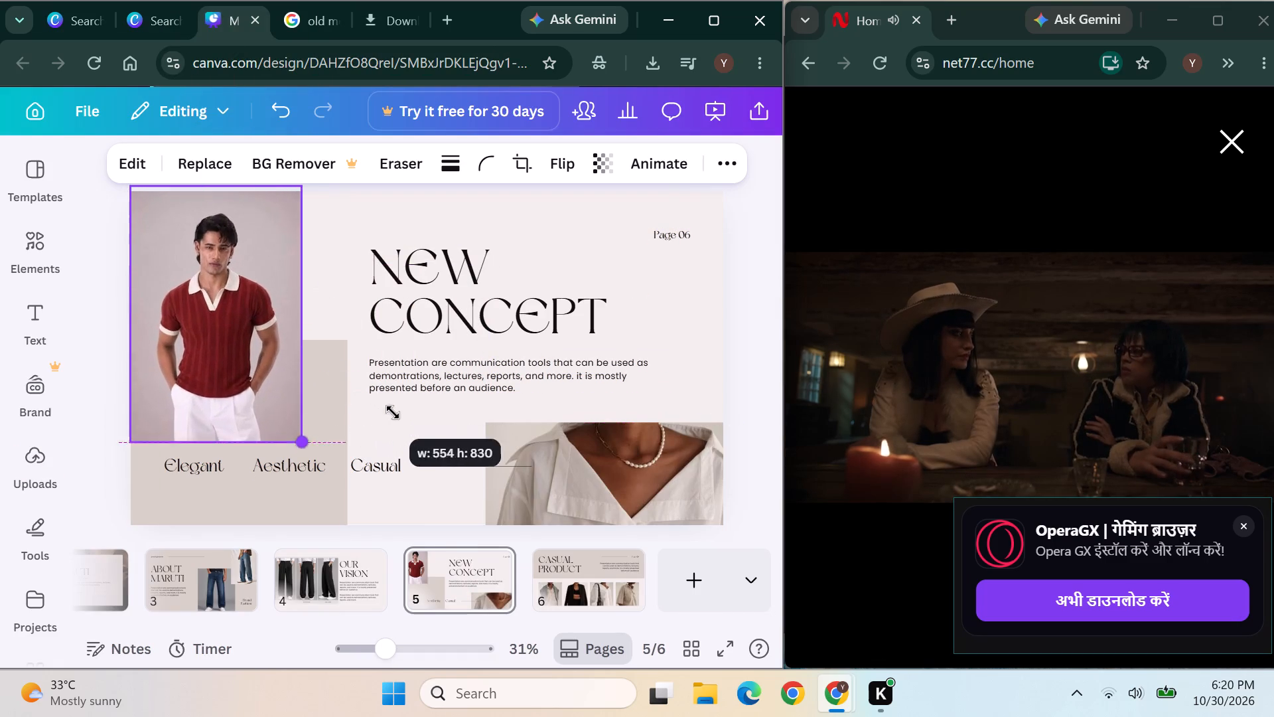
left_click_drag(393, 412, 483, 453)
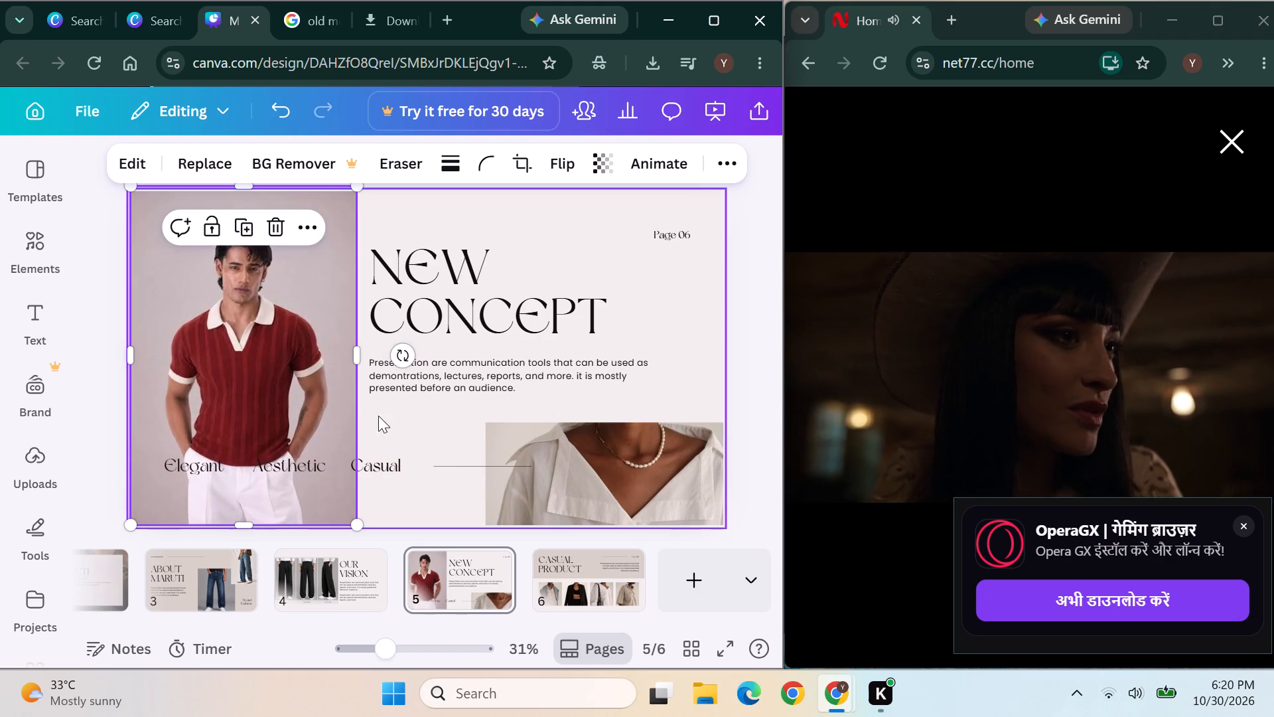
left_click(397, 412)
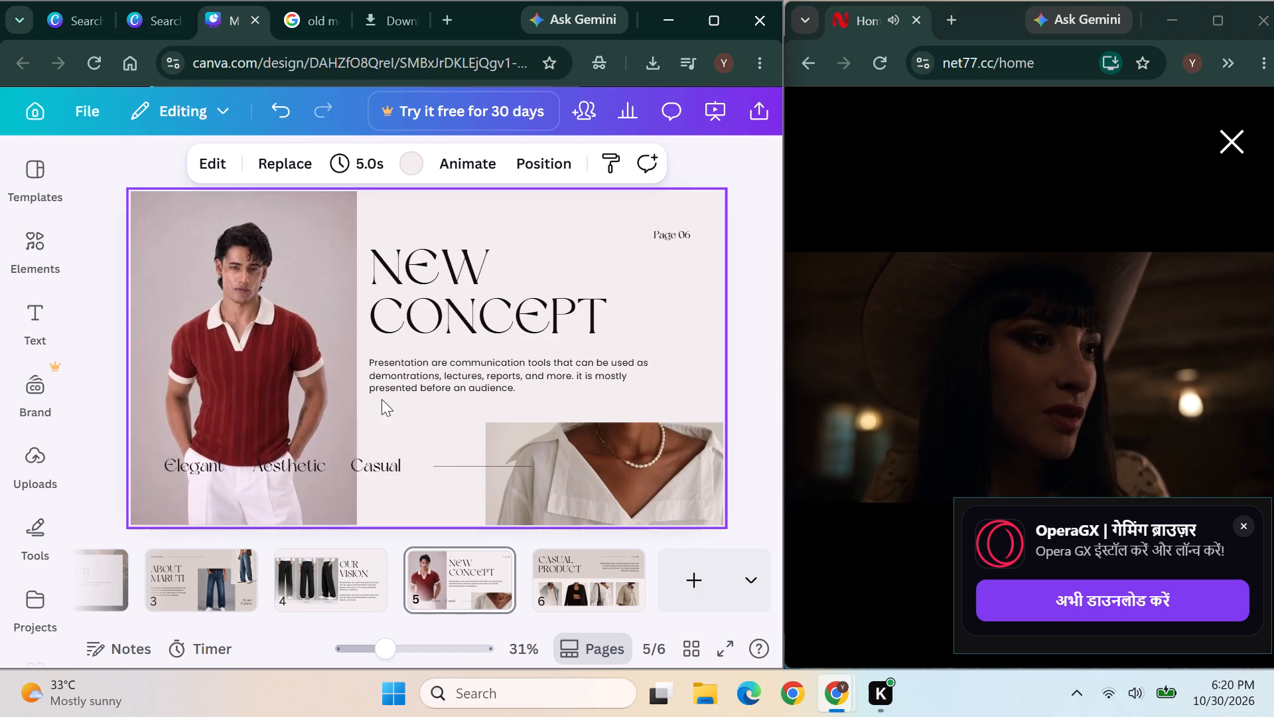
Delete the white shirt and necklace picture together with its grid frame from the New Concept page.
left_click(562, 437)
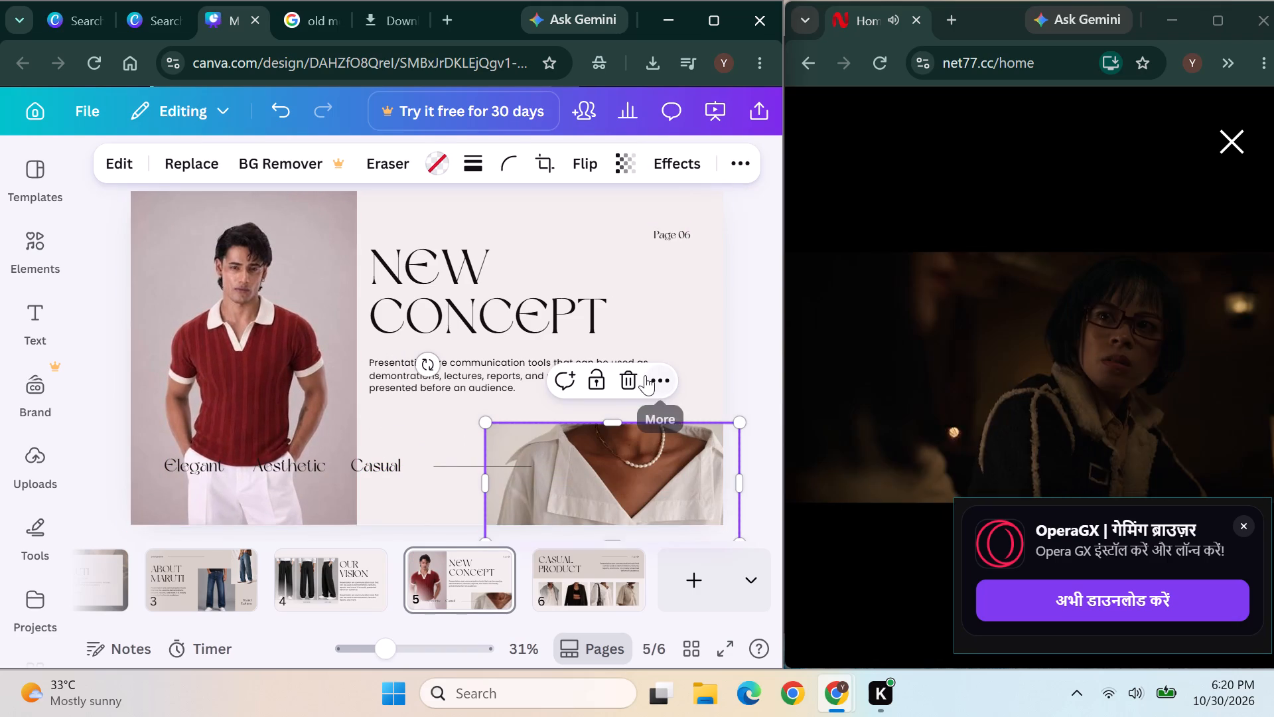
left_click(638, 376)
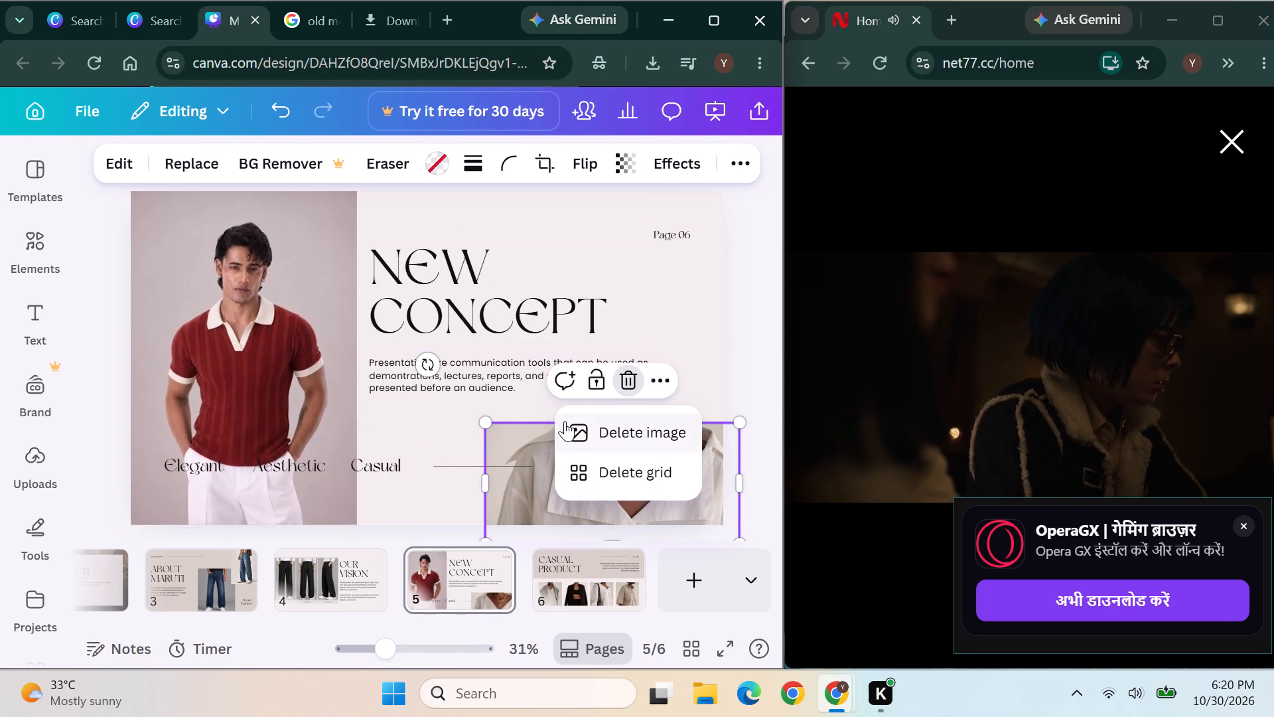
left_click(610, 438)
left_click(610, 438)
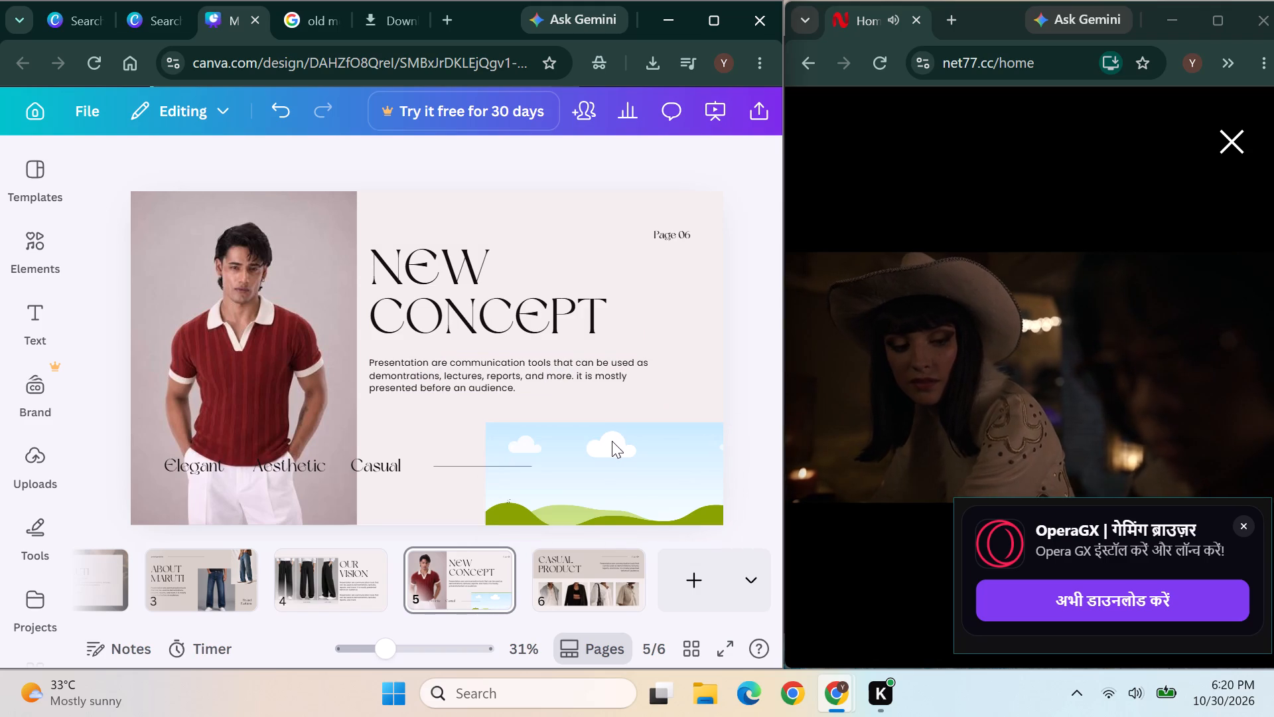
left_click(612, 441)
left_click(642, 381)
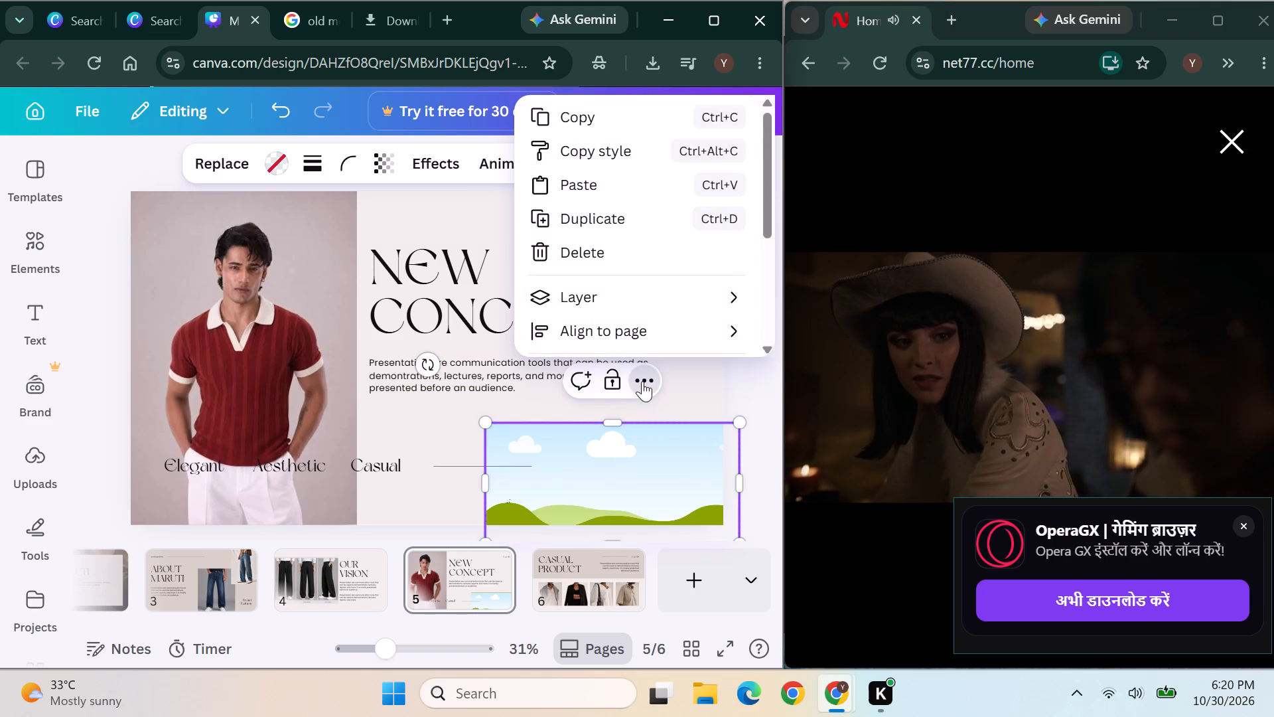
left_click(616, 262)
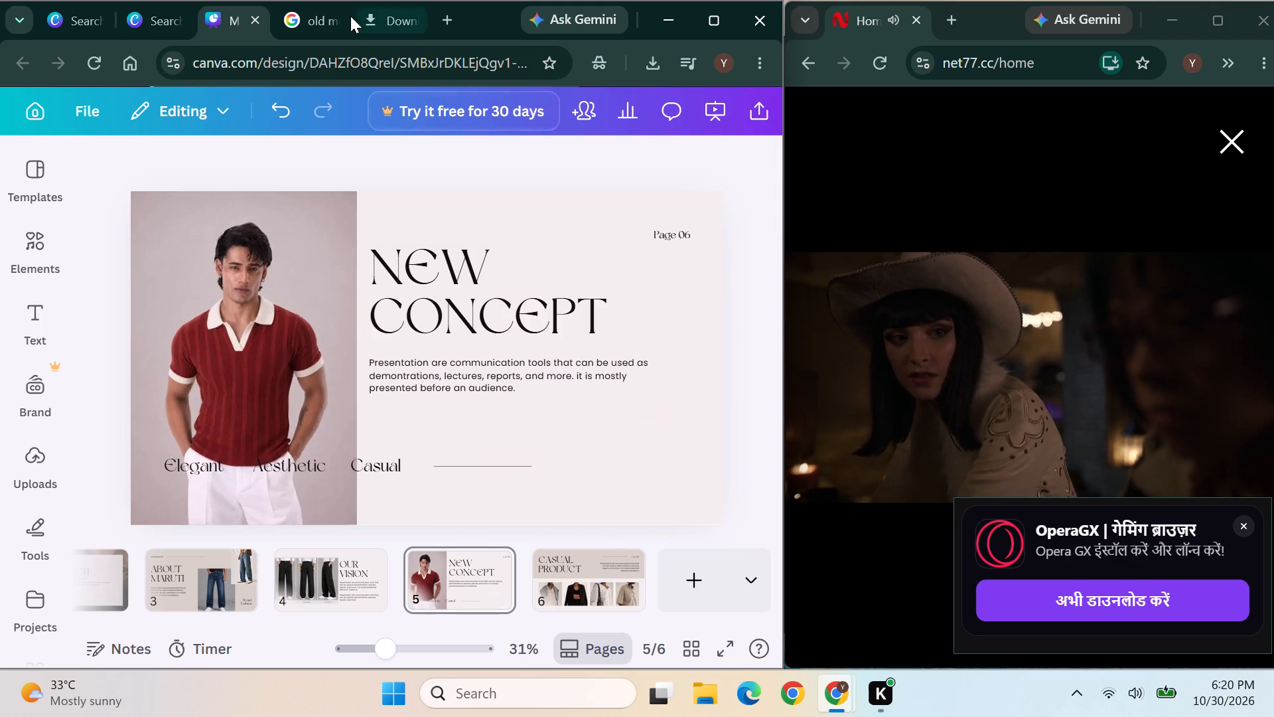
Look through the "old money shirts men" image results for a second shirt picture for the New Concept page.
left_click(372, 19)
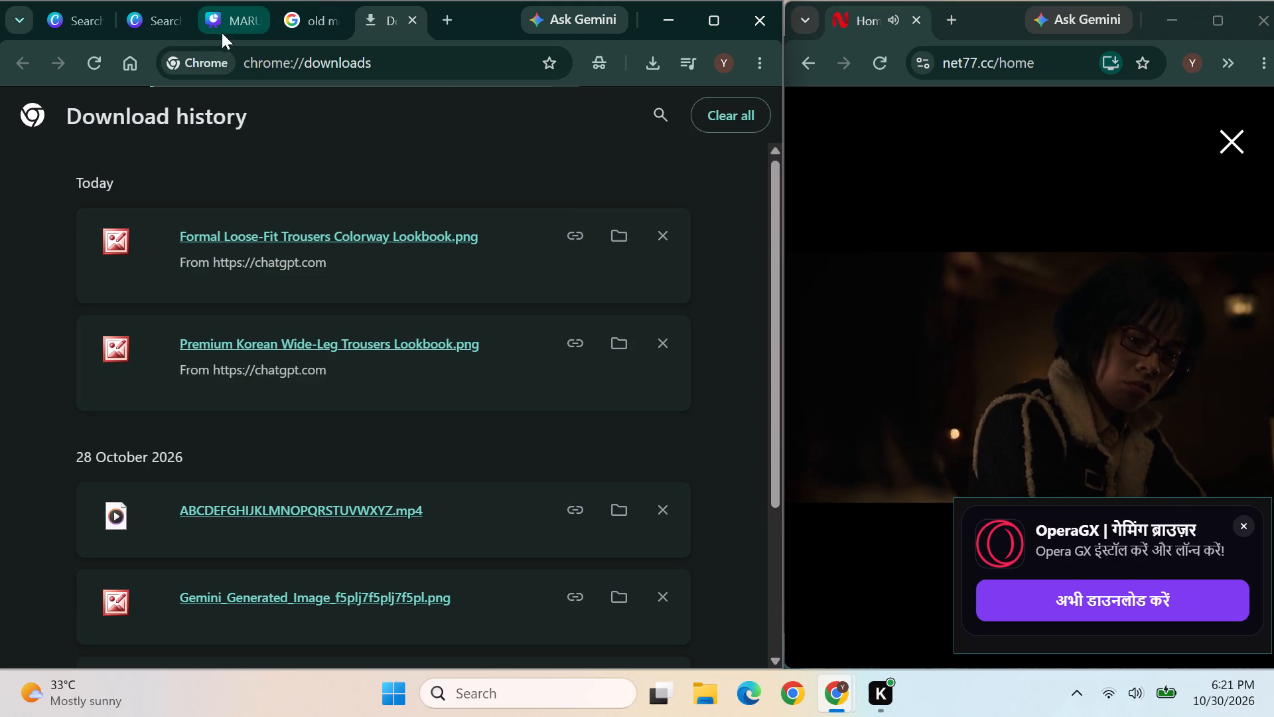
left_click(297, 29)
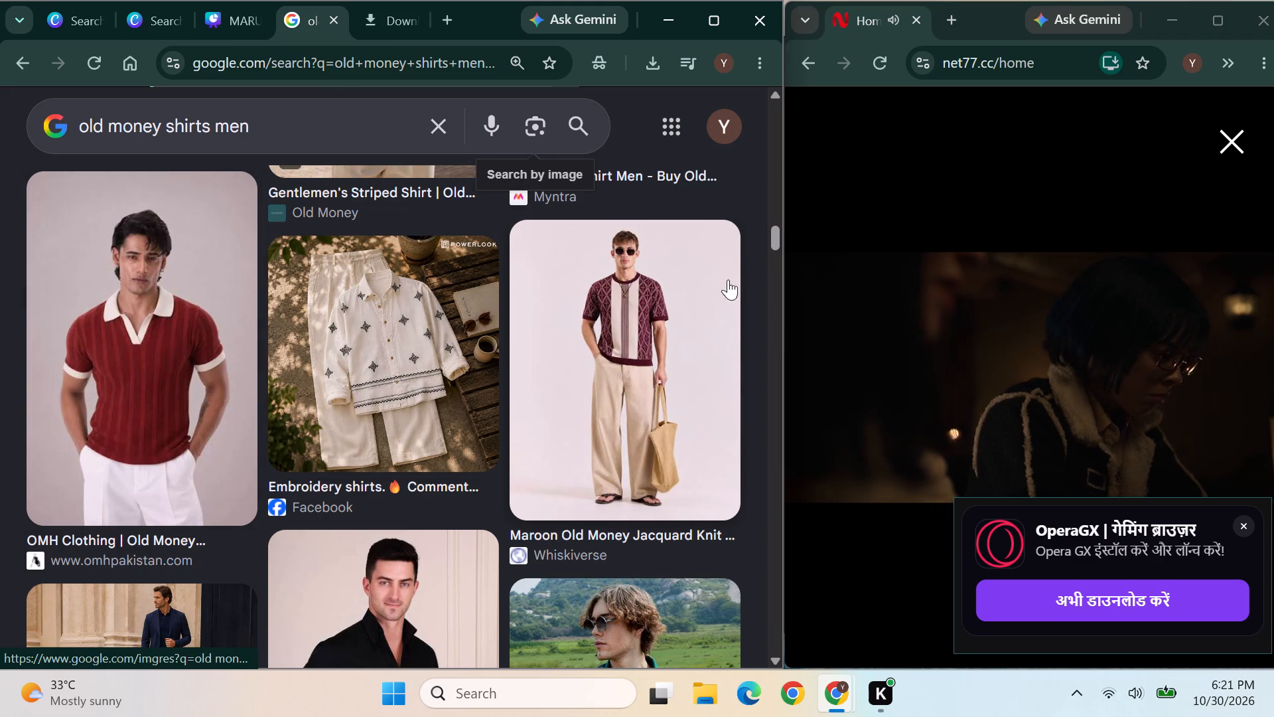
left_click_drag(777, 240, 783, 250)
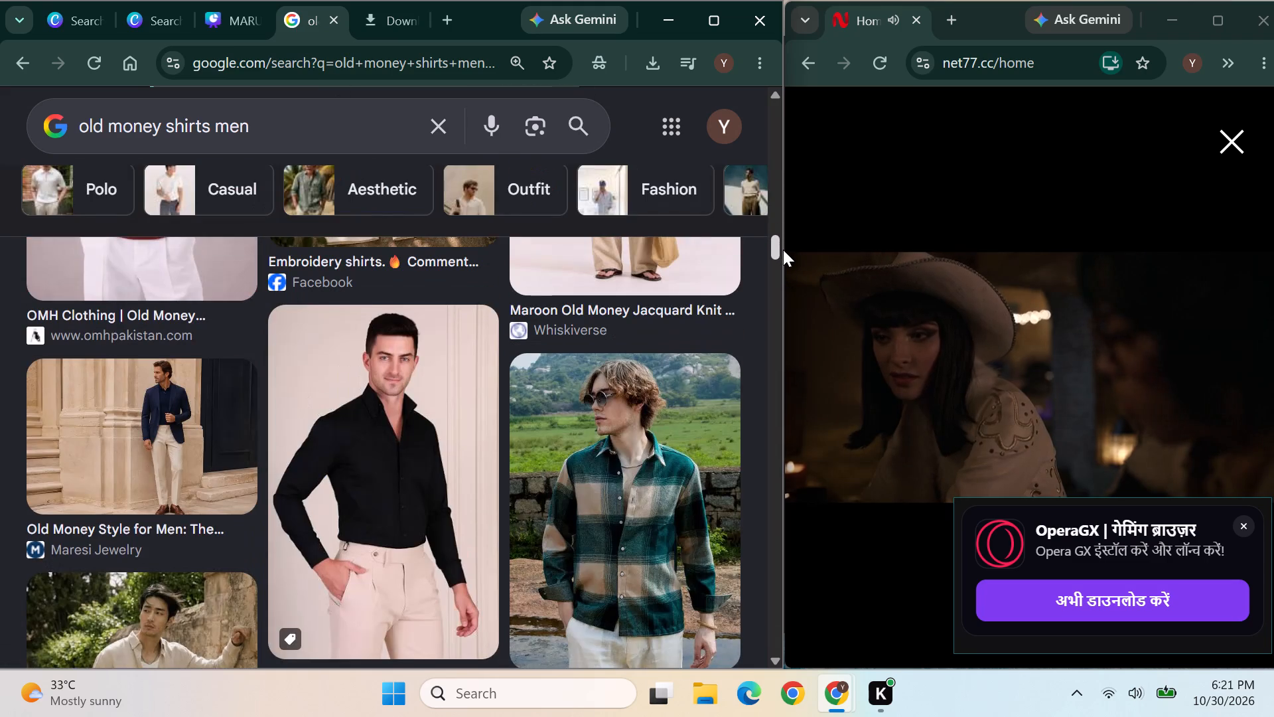
left_click_drag(783, 250, 784, 246)
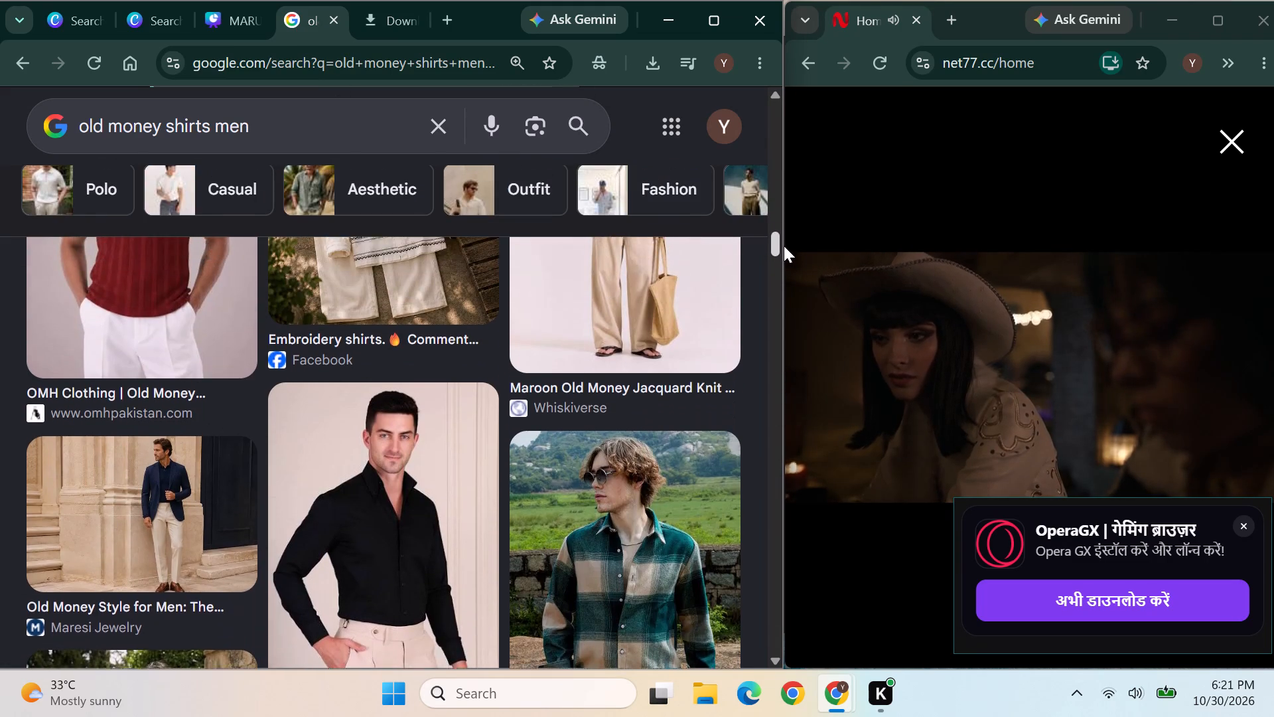
left_click_drag(784, 246, 790, 289)
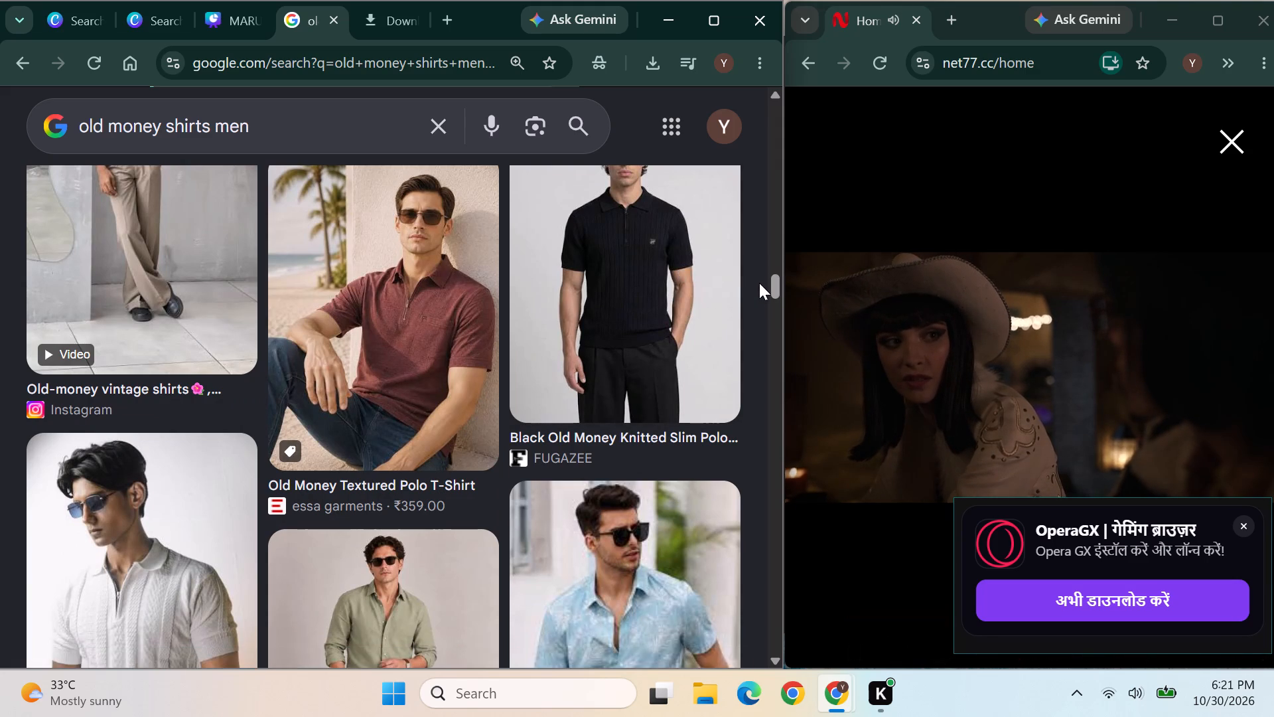
key("Up")
key("Up")
key("Up")
key("Up")
key("Up")
key("Up")
key("Down")
key("Down")
key("Down")
key("Down")
key("Down")
key("Down")
key("Down")
key("Down")
key("Down")
key("Down")
key("Down")
key("Down")
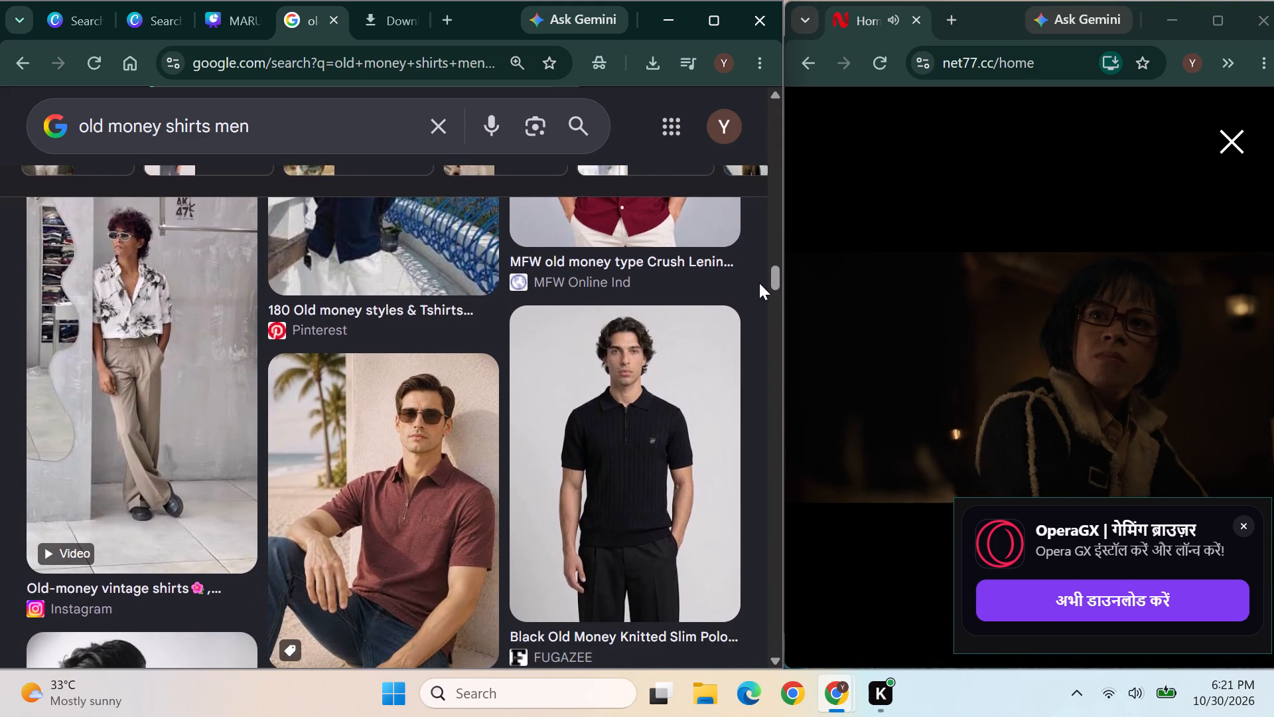
key("Down")
key("Down")
key("Down")
key("Down")
key("Down")
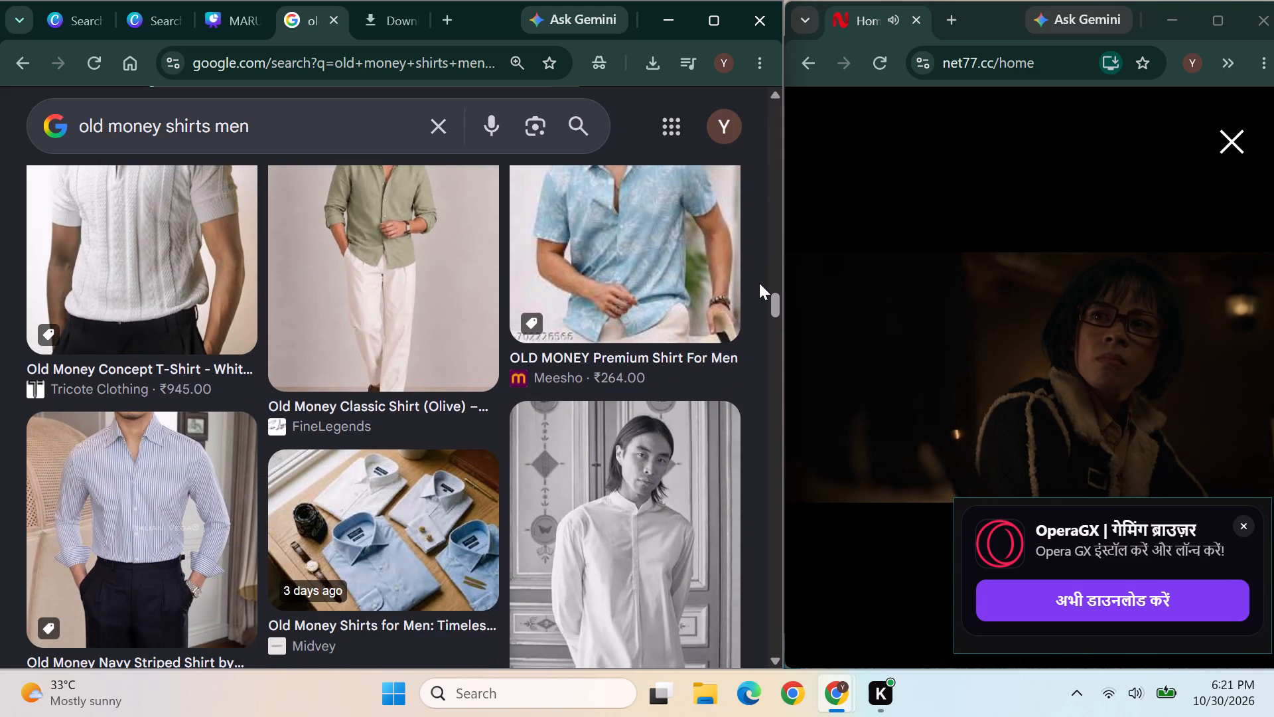
key("Up")
key("Up")
key("Up")
key("Up")
key("Up")
key("Down")
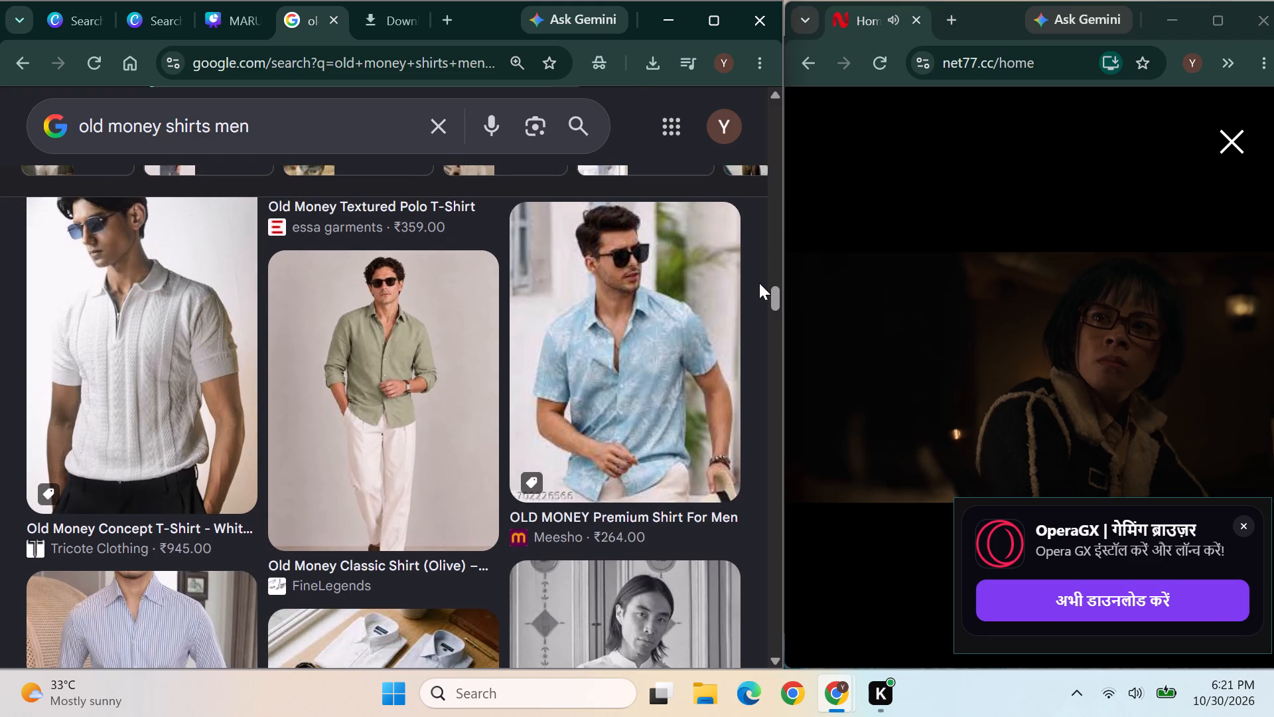
key("Down")
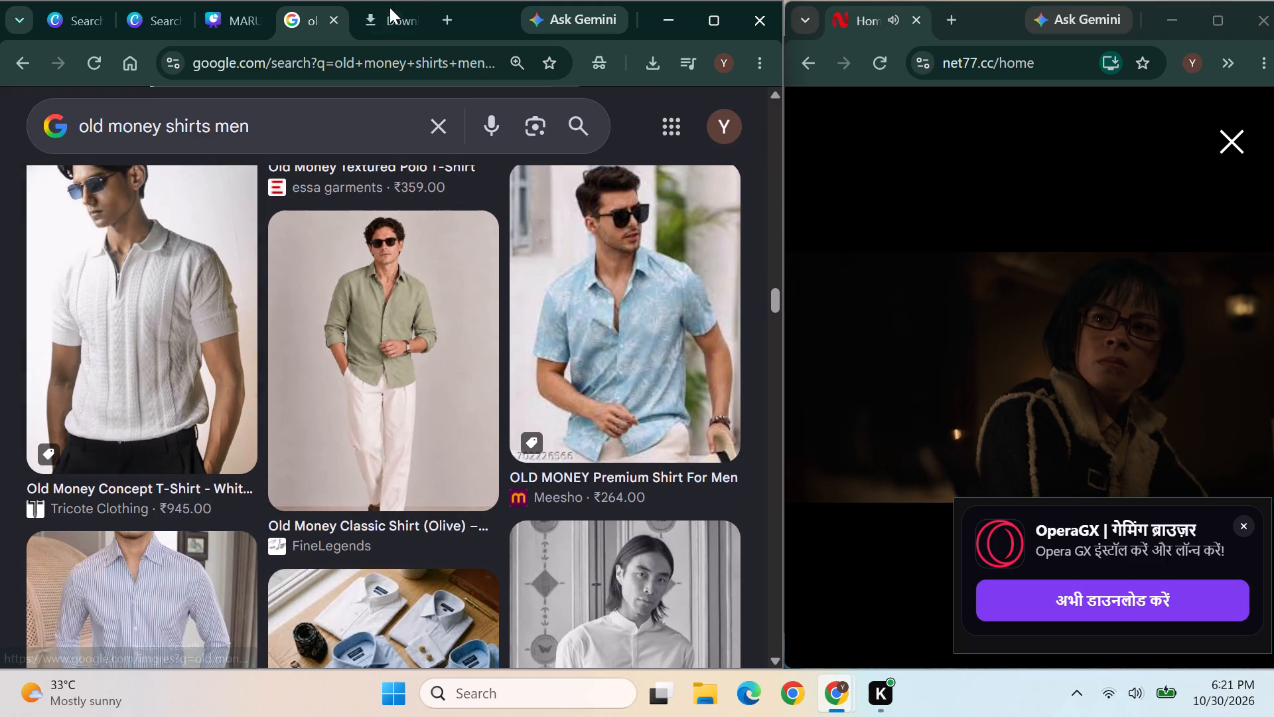
Close the Download history page and return to the MARUTI presentation.
left_click(390, 9)
left_click(226, 19)
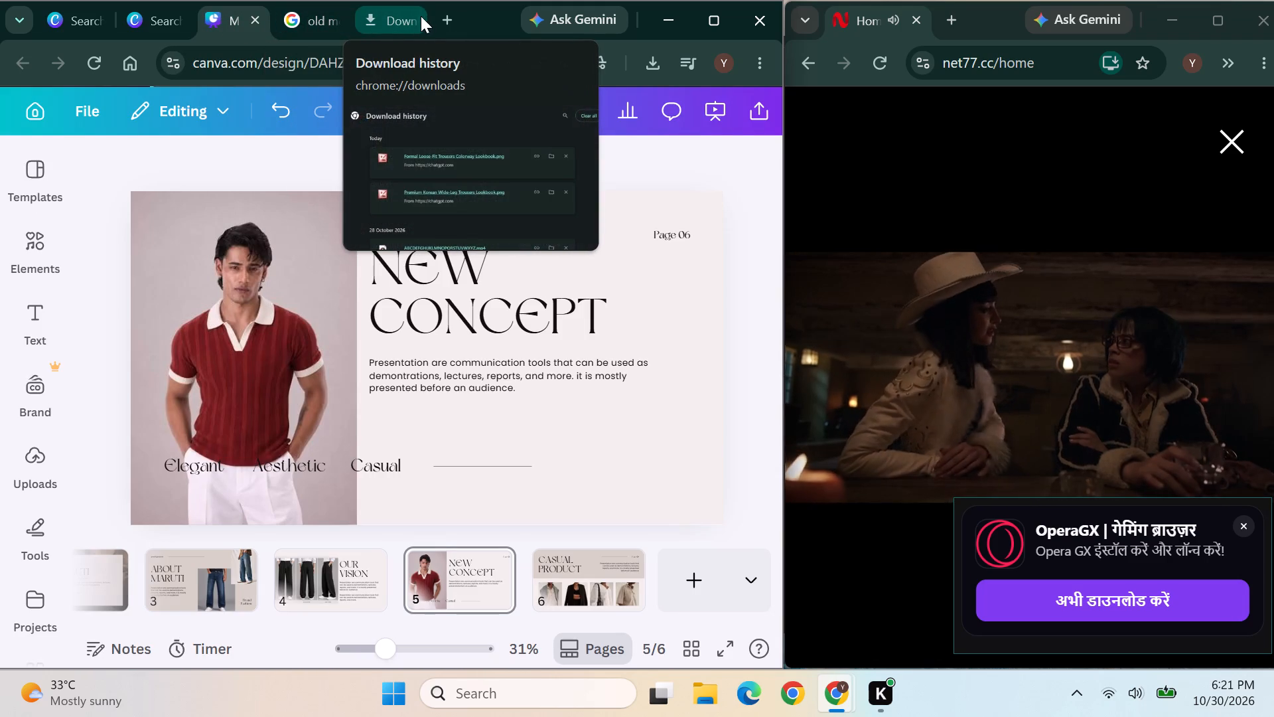
double_click(413, 17)
left_click(273, 28)
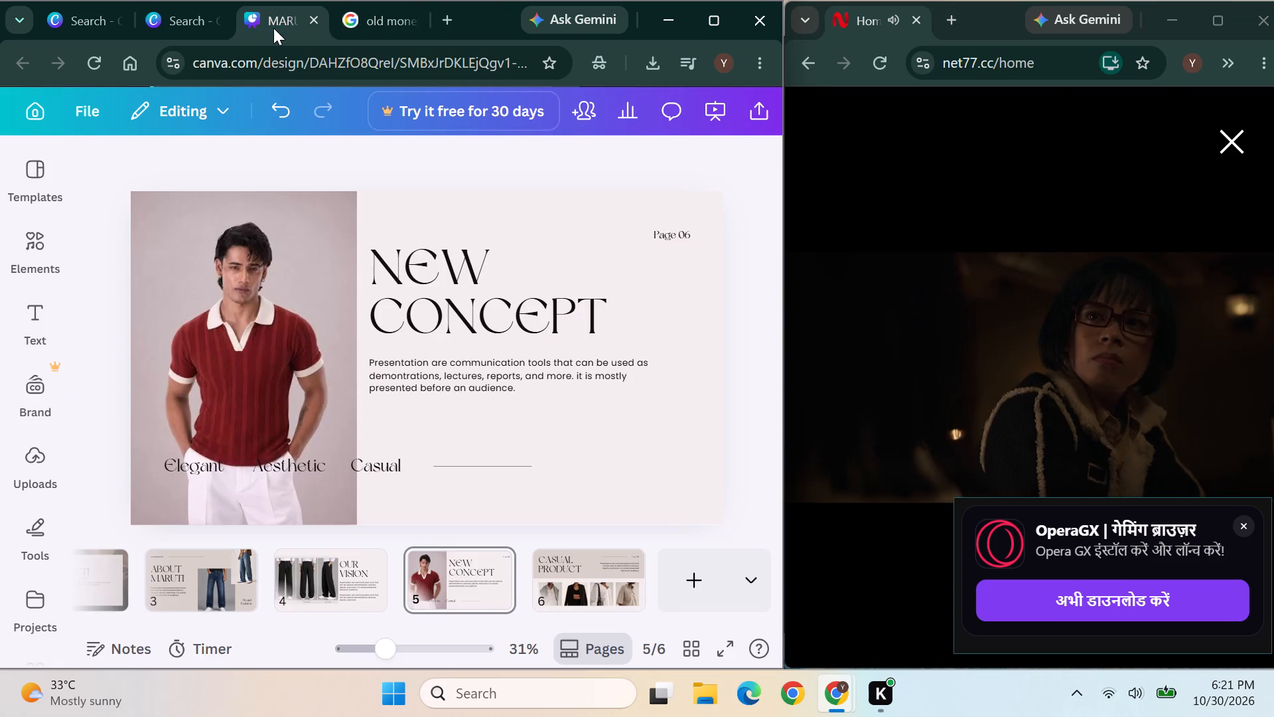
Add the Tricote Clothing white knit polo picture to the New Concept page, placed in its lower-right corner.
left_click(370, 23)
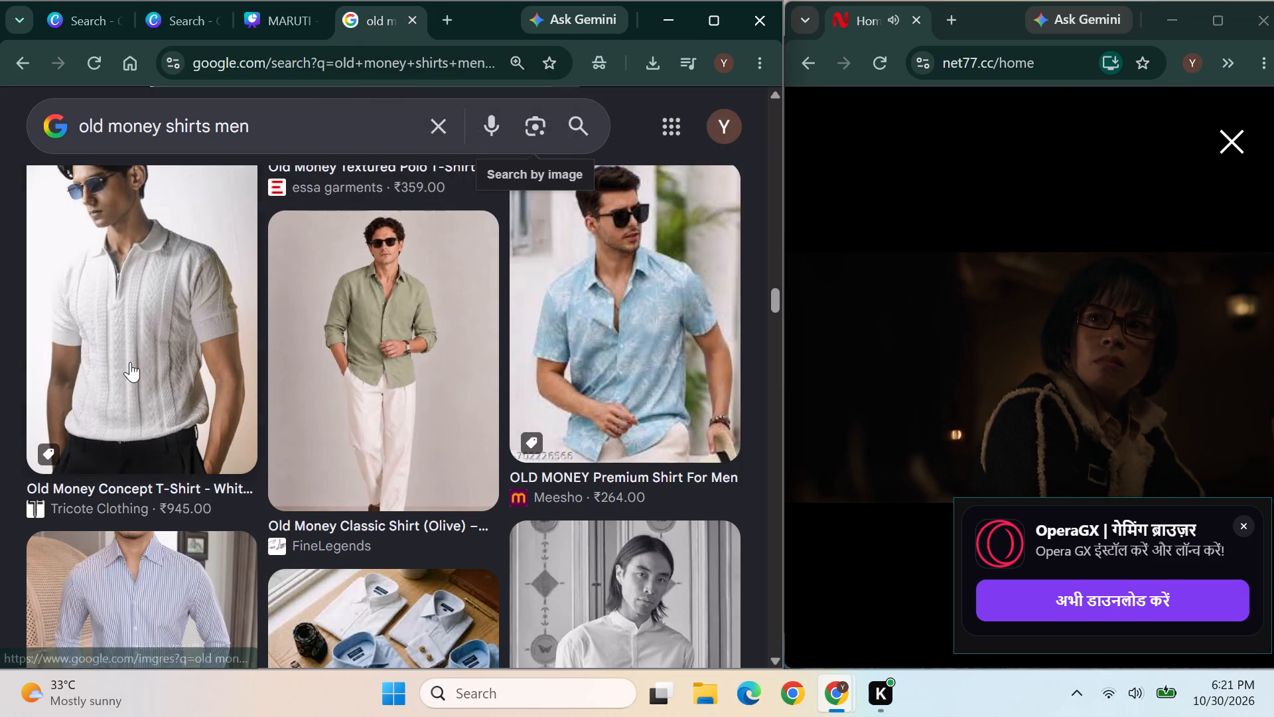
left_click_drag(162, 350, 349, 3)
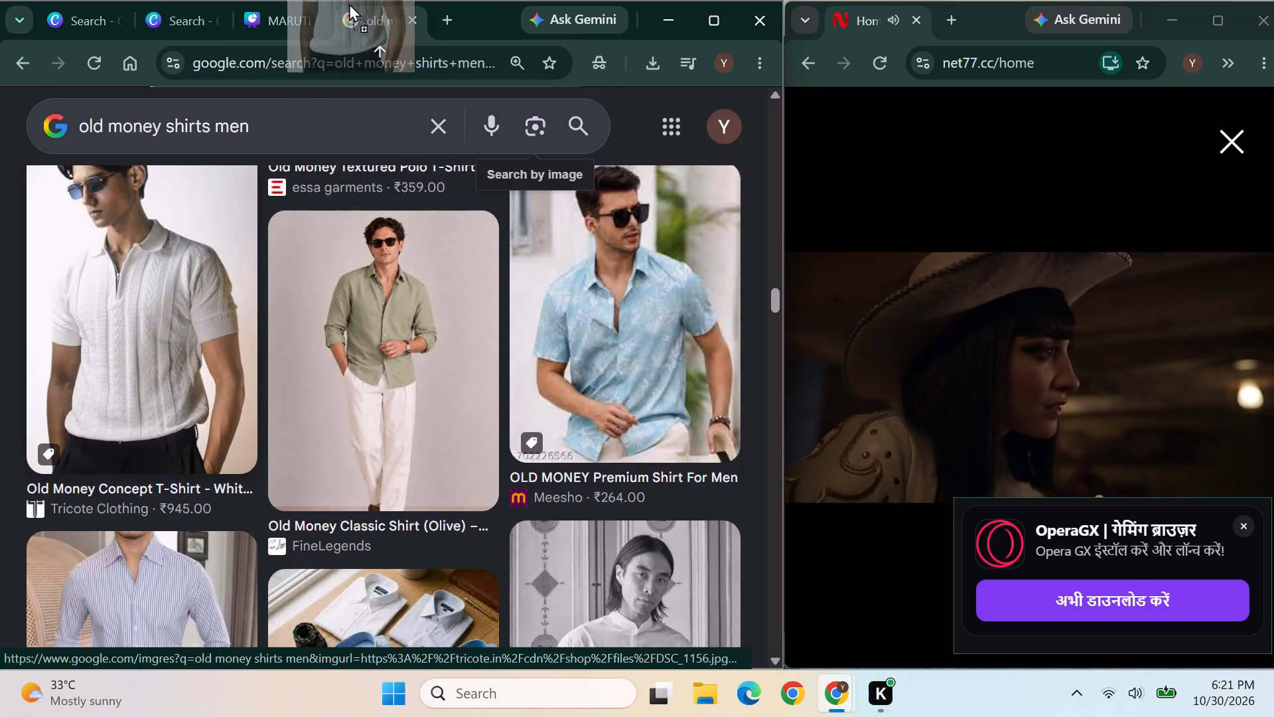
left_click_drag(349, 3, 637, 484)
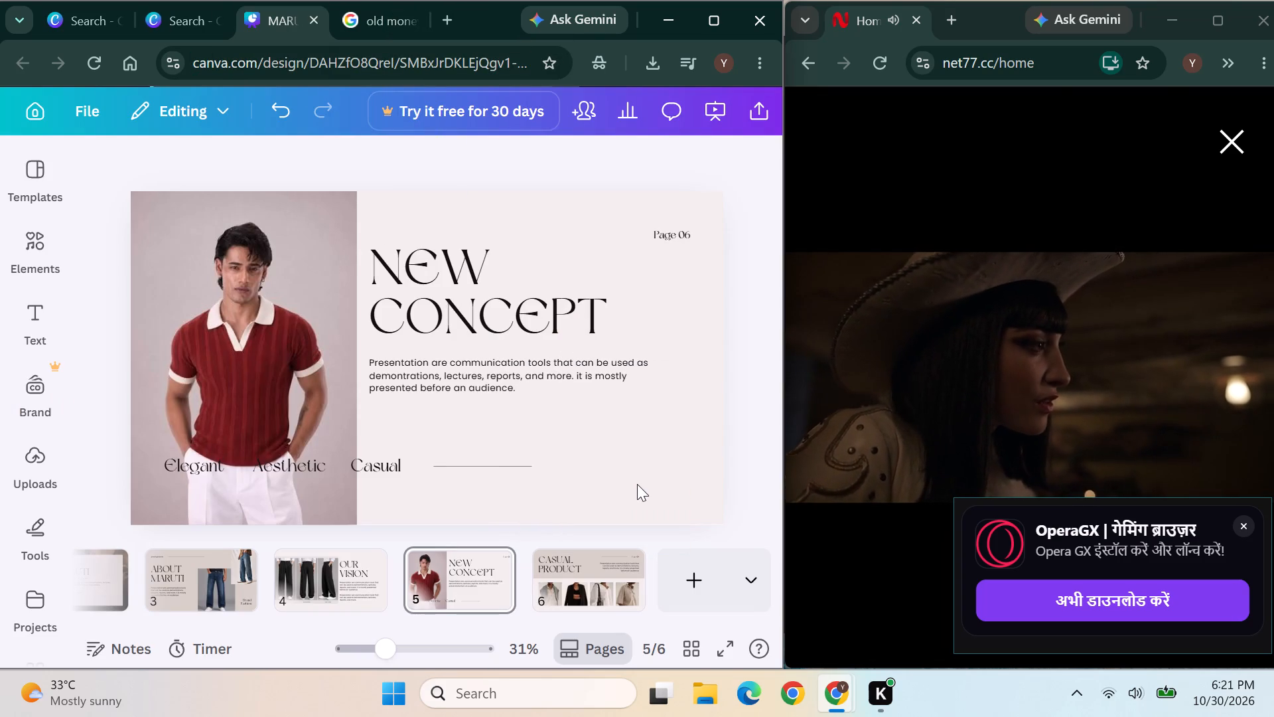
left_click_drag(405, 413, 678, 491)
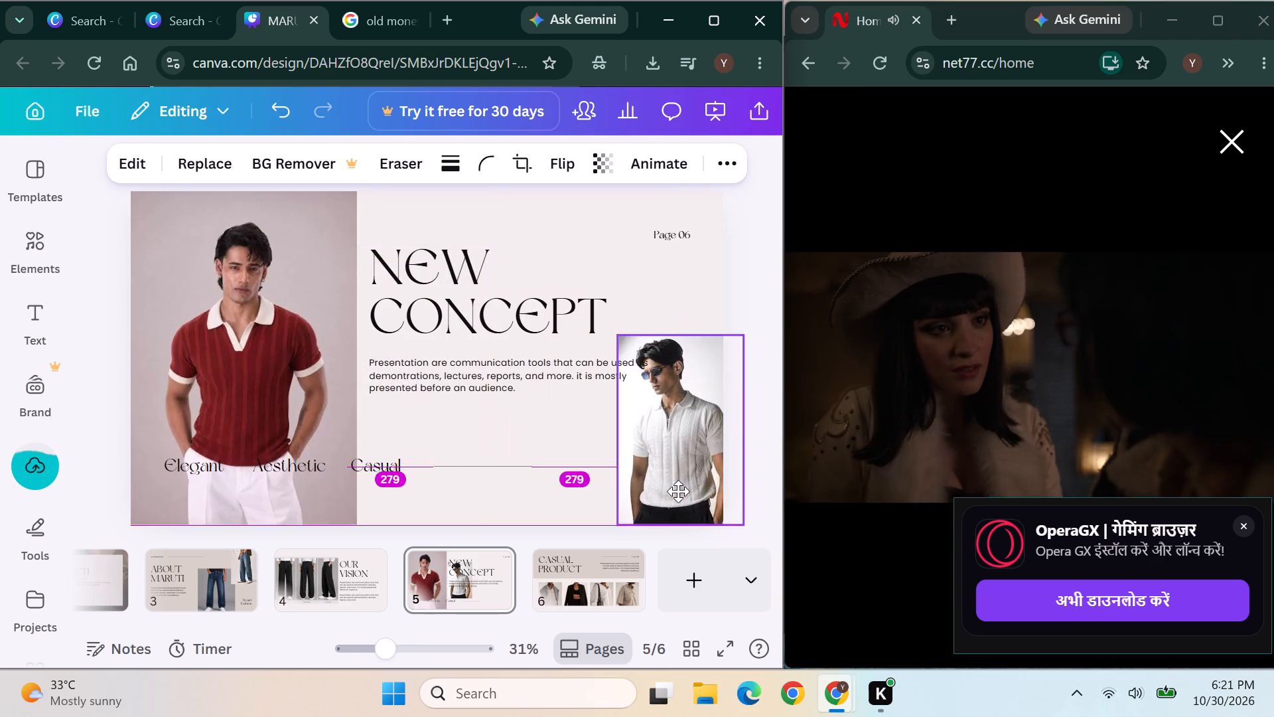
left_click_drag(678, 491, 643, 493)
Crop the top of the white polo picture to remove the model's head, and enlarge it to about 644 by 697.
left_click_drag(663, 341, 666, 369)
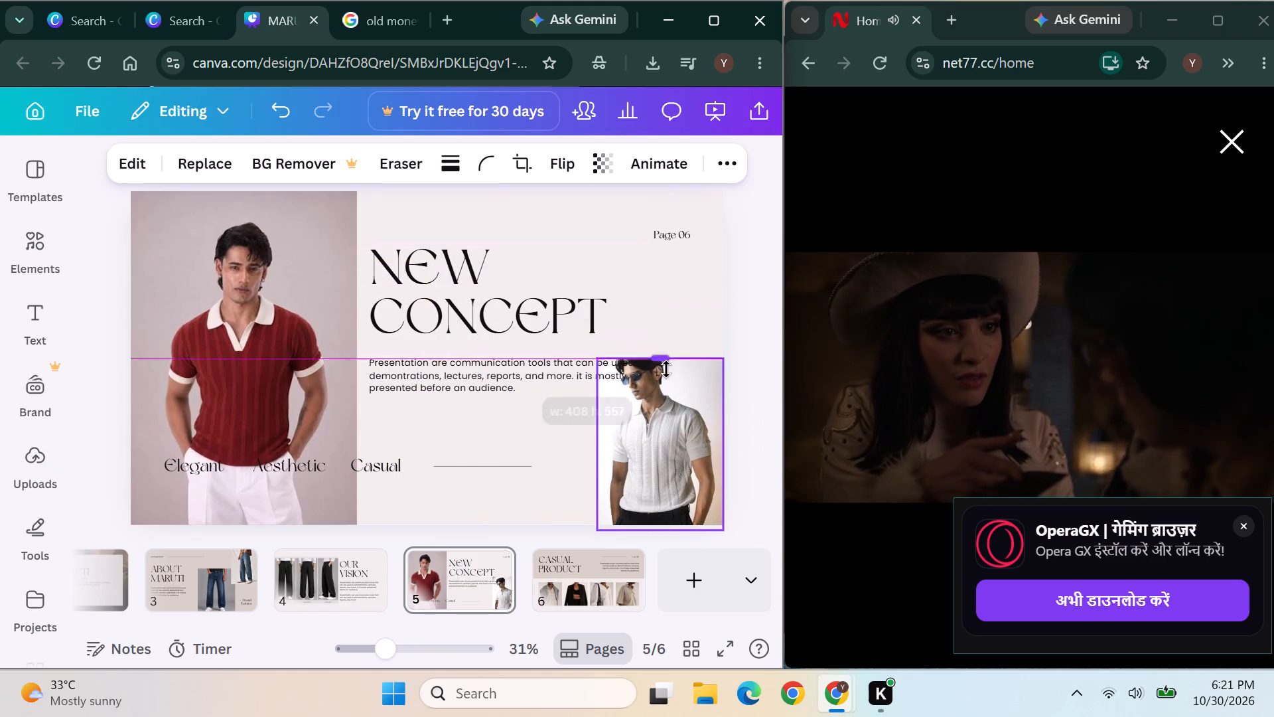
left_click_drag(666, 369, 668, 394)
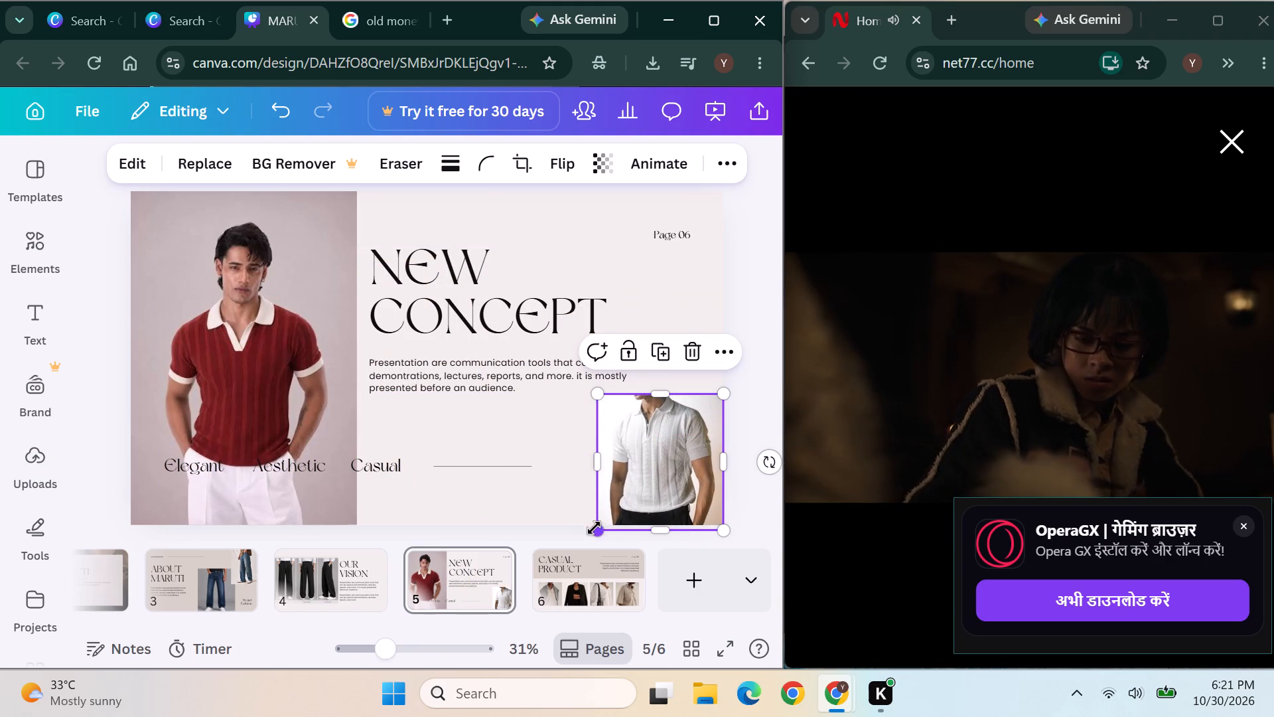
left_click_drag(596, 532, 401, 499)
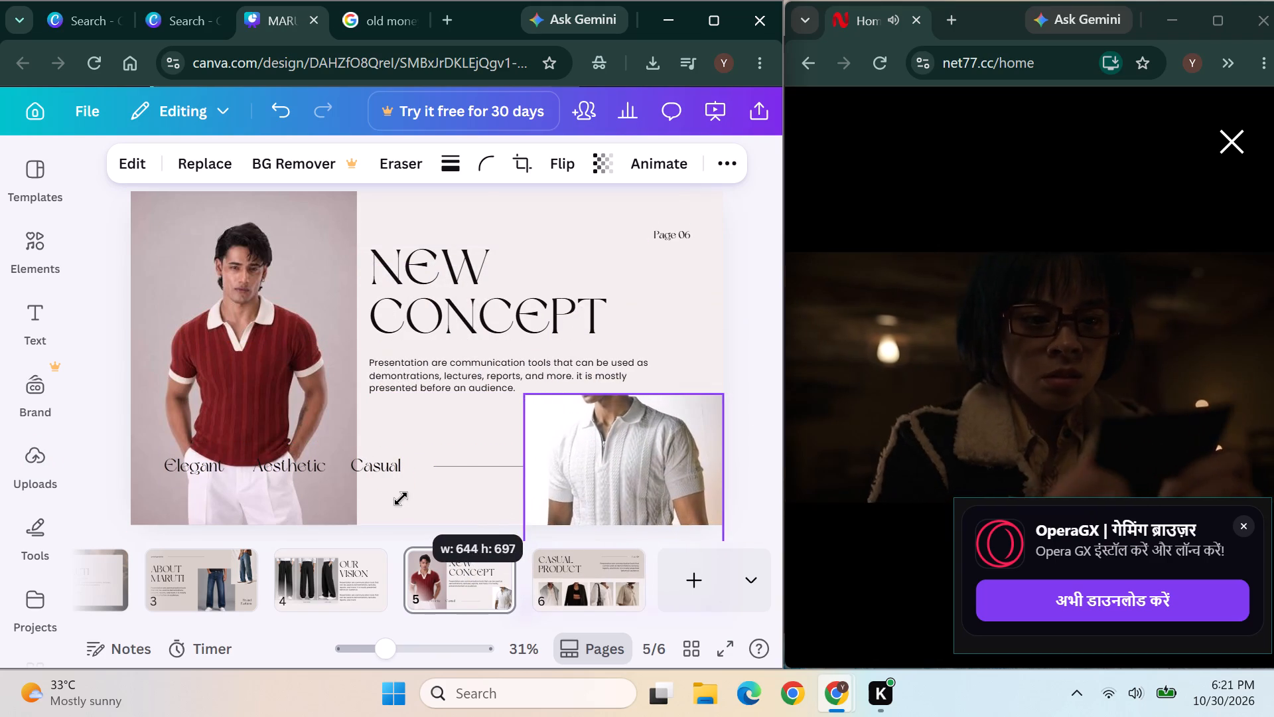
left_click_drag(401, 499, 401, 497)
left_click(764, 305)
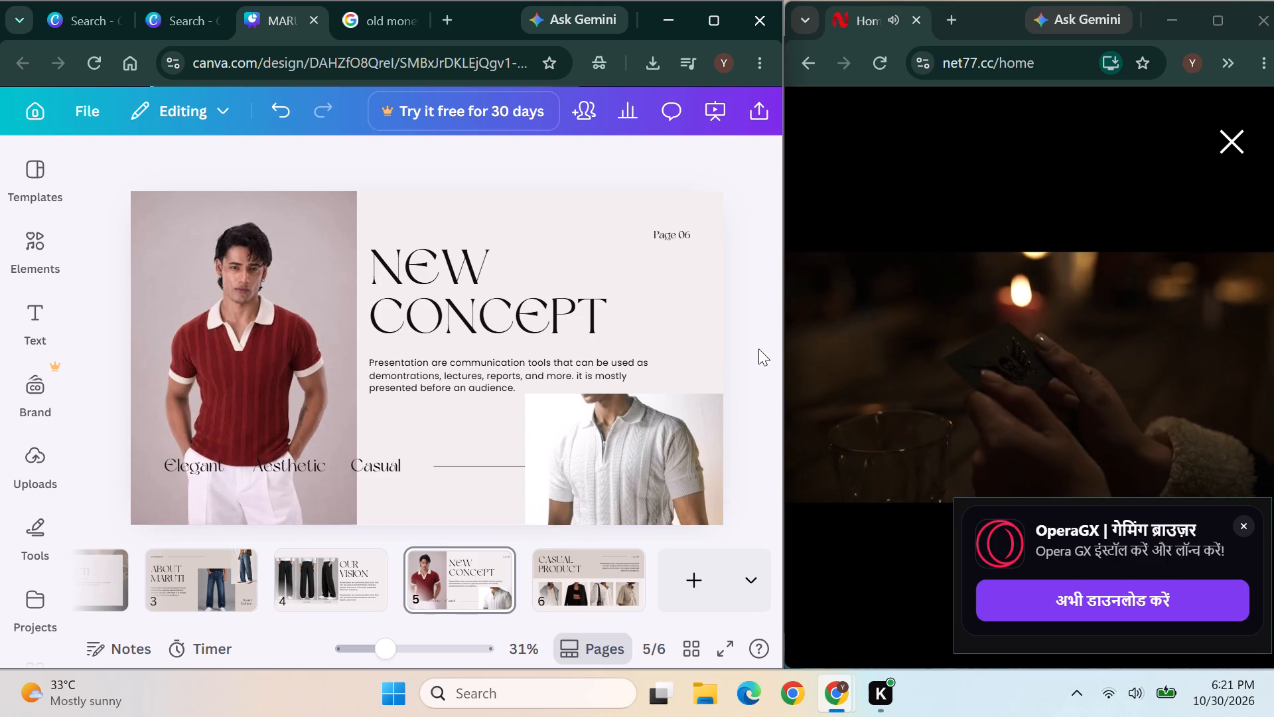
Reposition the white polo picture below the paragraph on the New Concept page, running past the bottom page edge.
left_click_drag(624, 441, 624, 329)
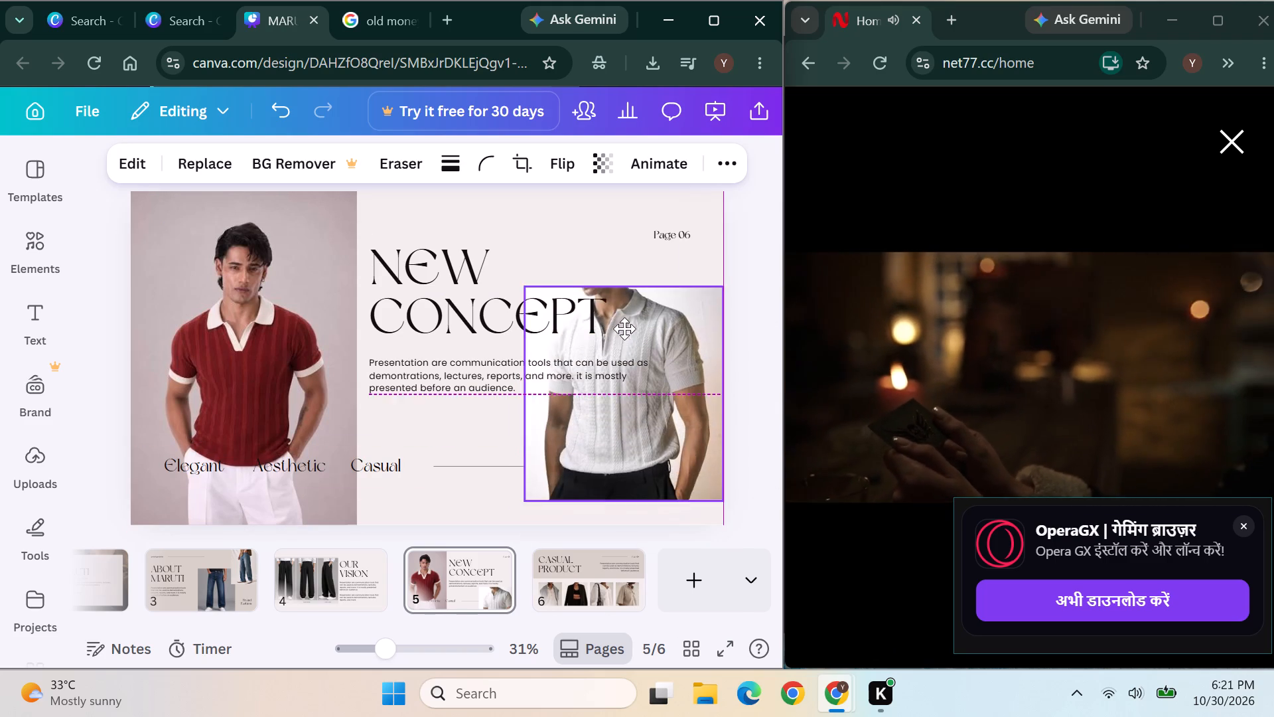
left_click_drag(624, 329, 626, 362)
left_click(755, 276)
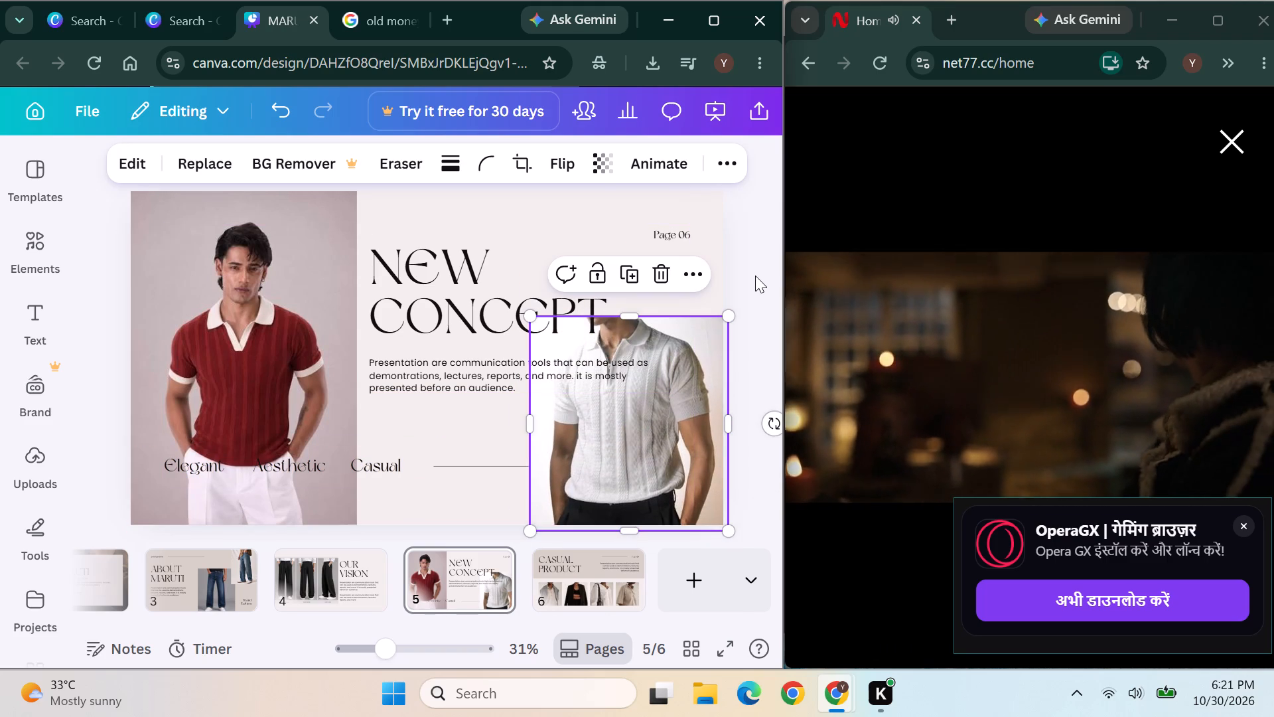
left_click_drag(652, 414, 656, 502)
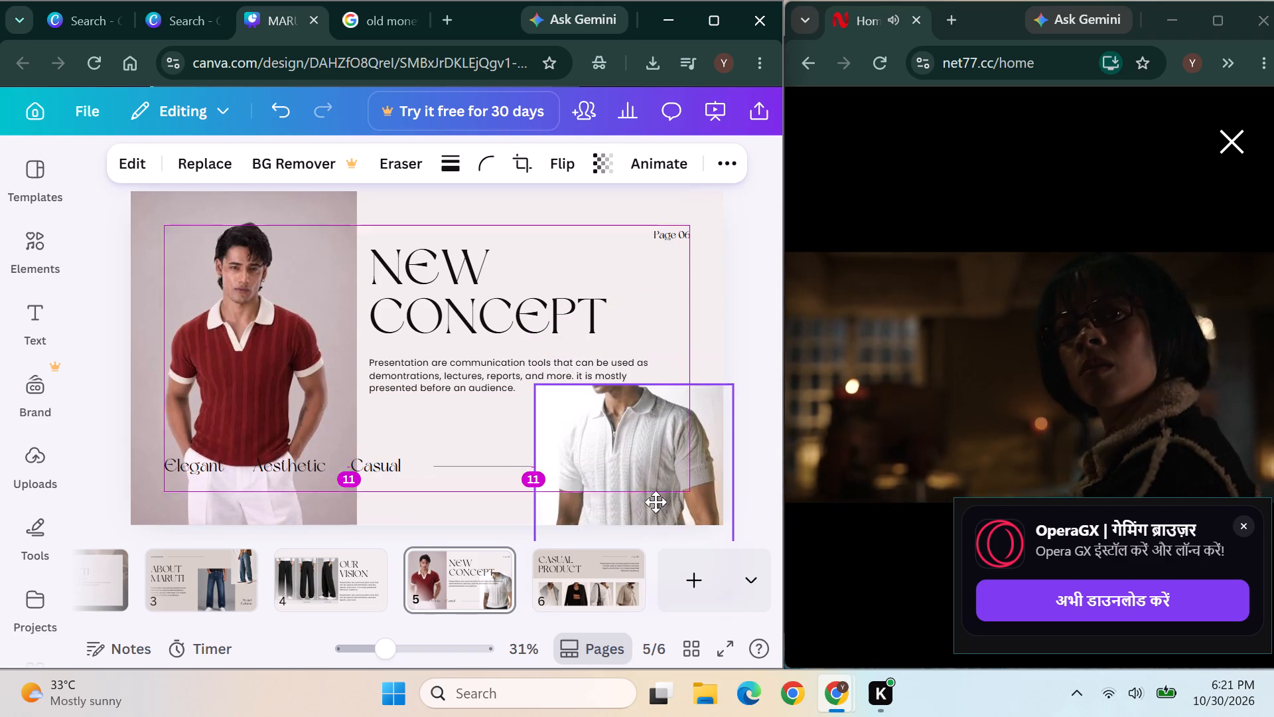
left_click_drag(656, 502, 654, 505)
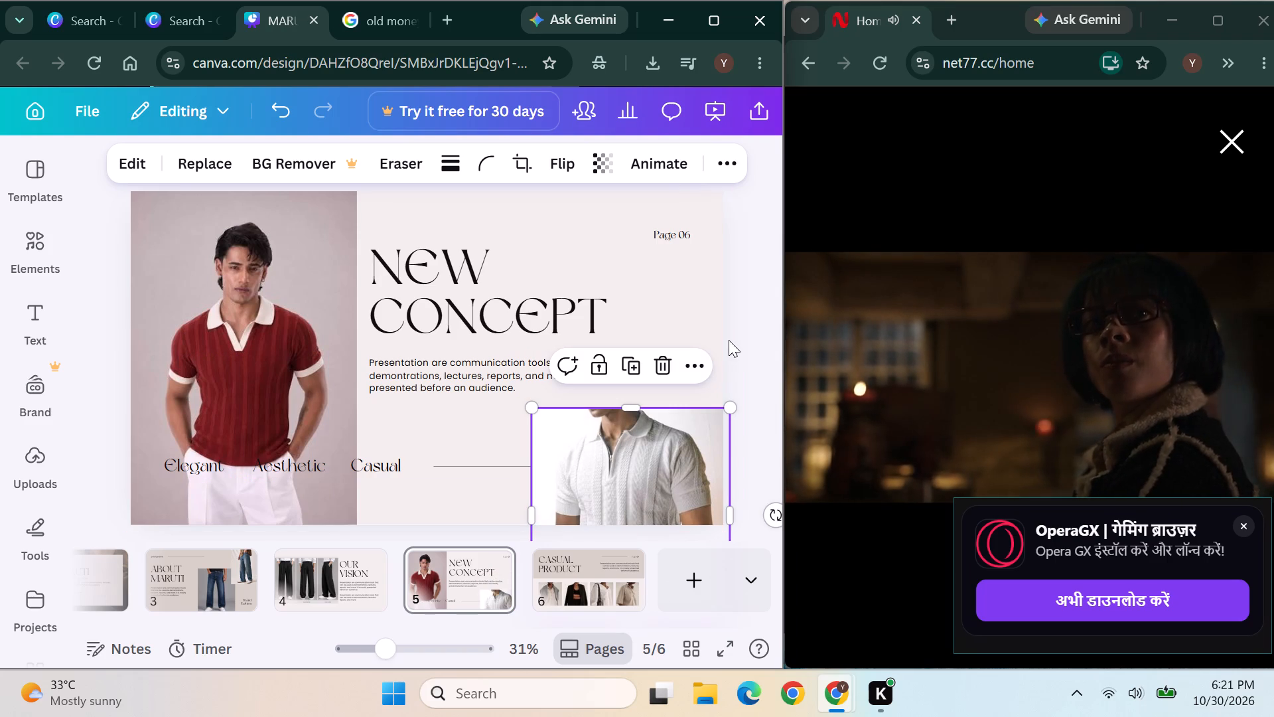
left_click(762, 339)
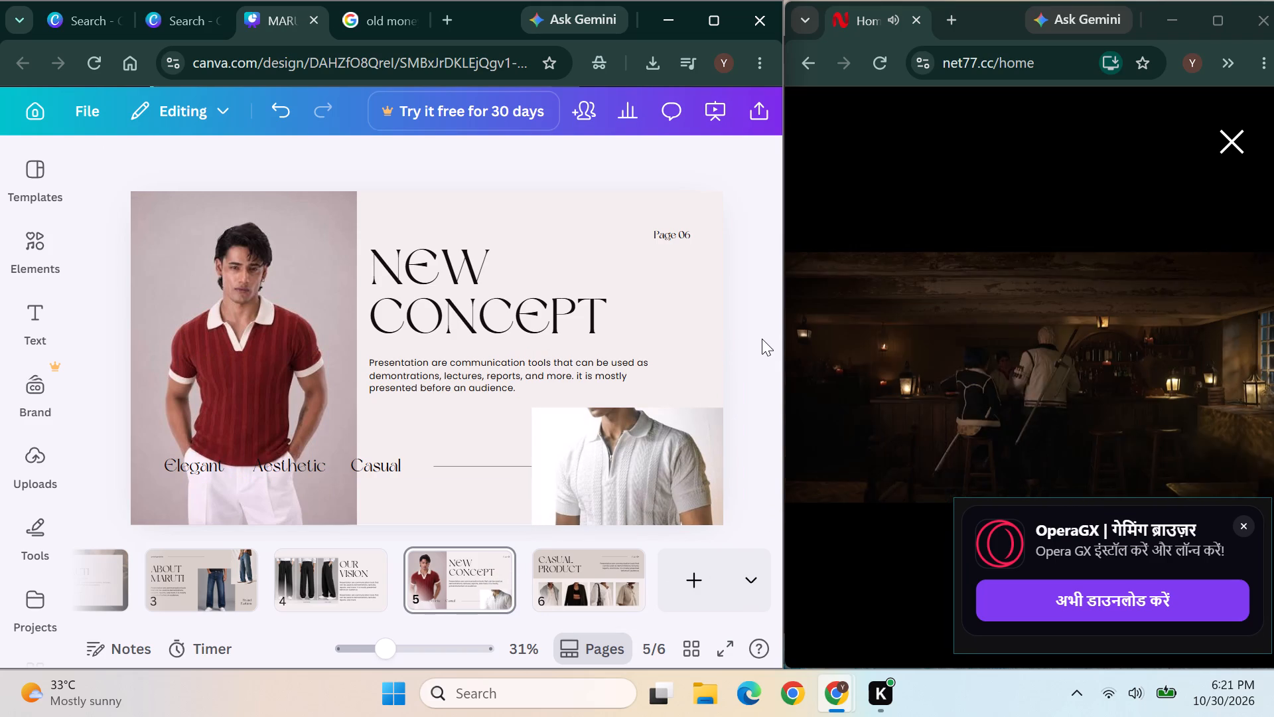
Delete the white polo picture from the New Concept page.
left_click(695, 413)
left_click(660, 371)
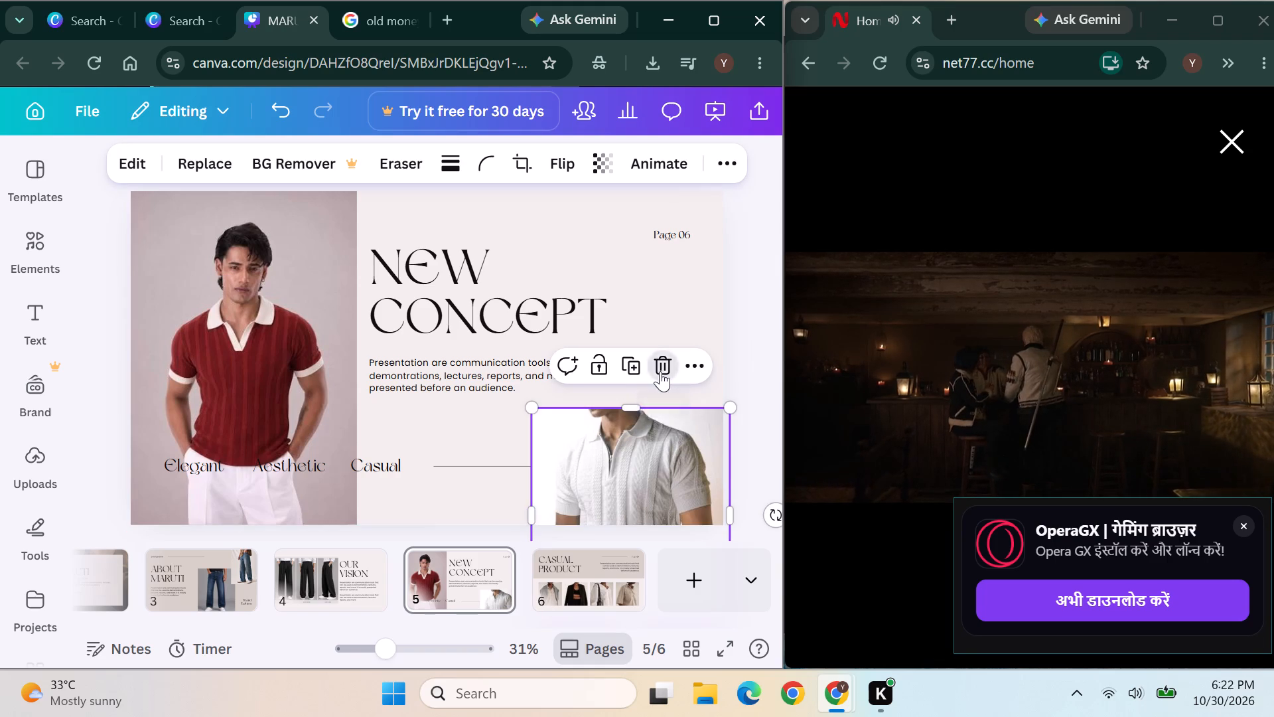
Look further through the "old money shirts men" image results for another shirt picture to use in the presentation.
left_click(386, 15)
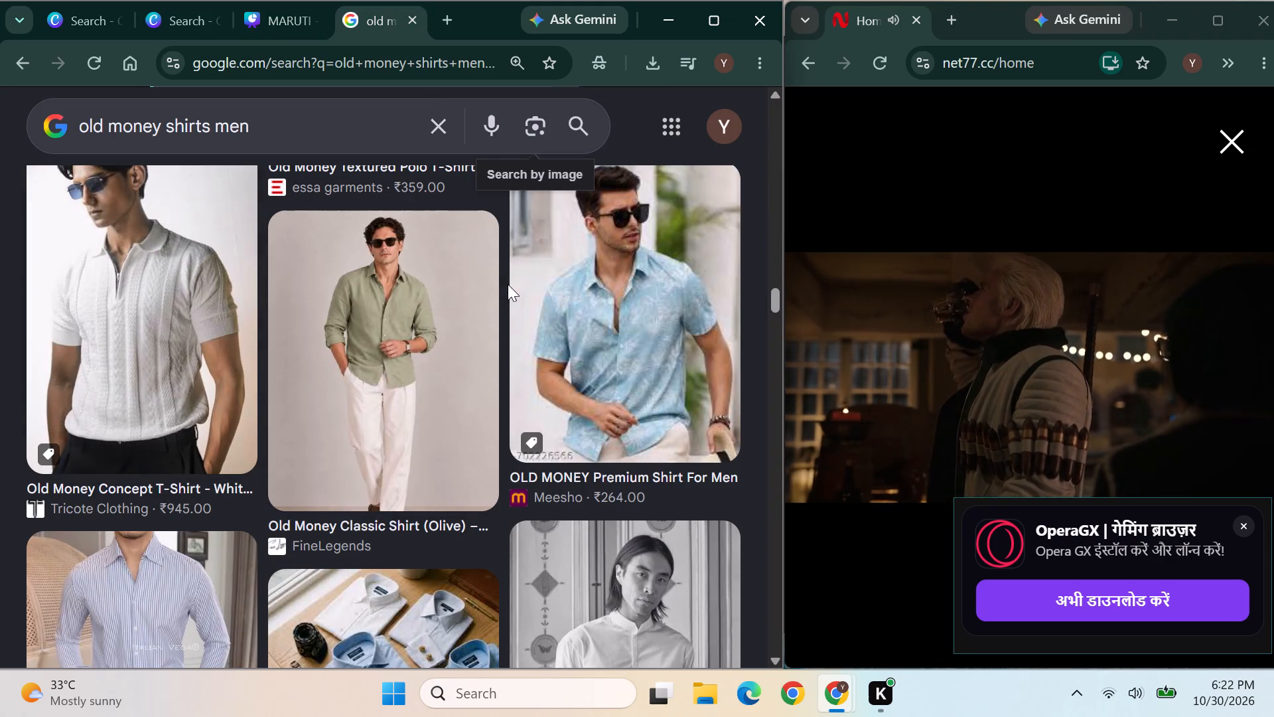
left_click(273, 39)
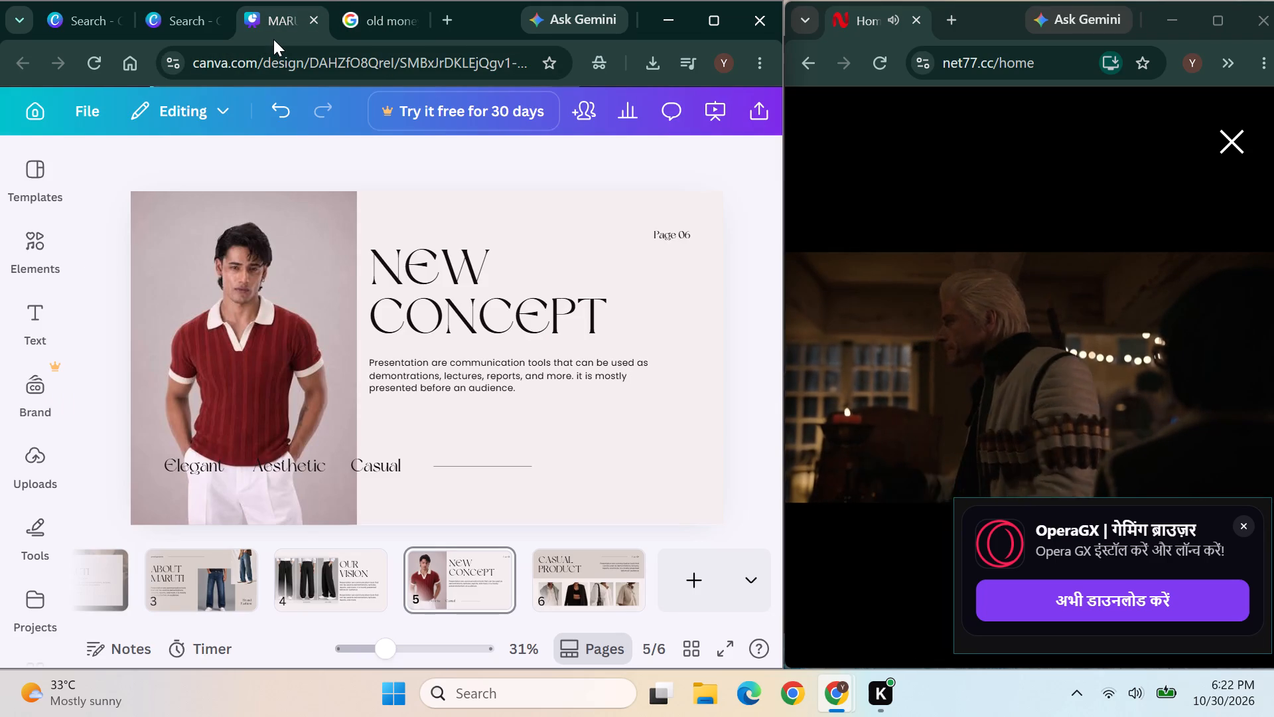
left_click(372, 19)
key("Down")
key("Down")
key("Down")
key("Down")
key("Down")
key("Down")
key("Down")
key("Down")
key("Down")
key("Down")
key("Down")
key("Down")
key("Down")
key("Down")
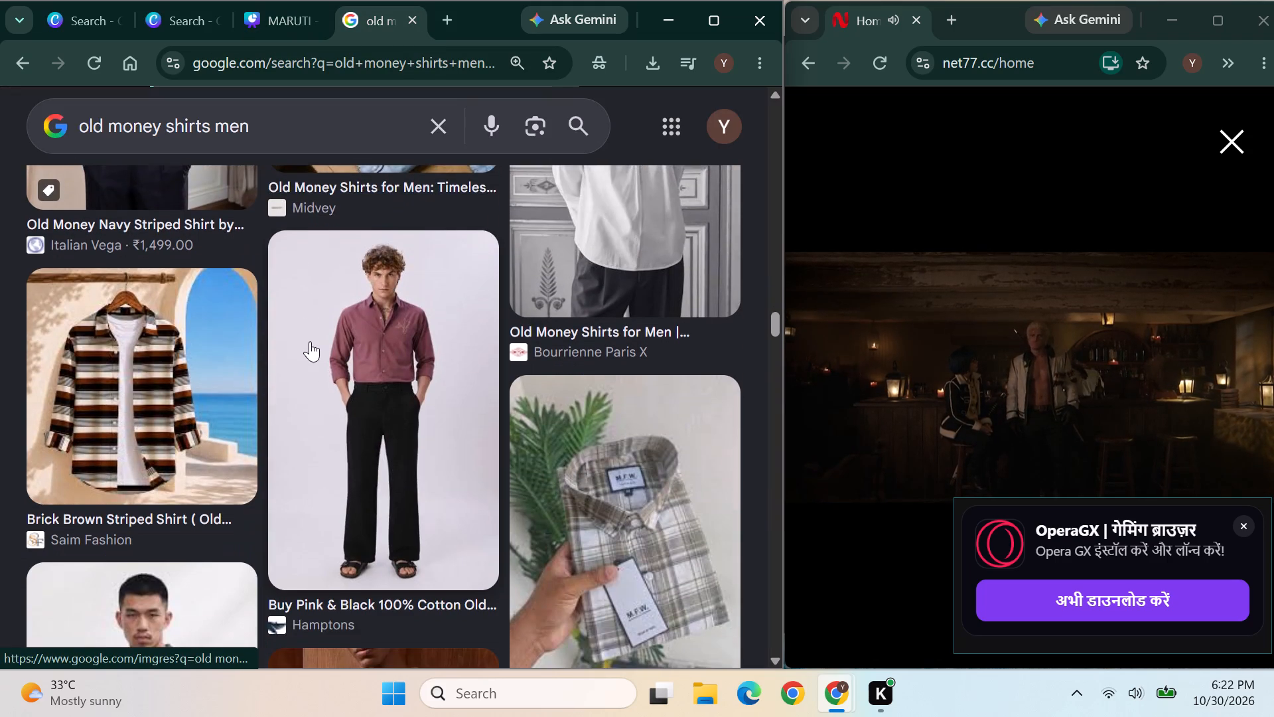
key("Down")
key("Down")
key("Down")
key("Down")
key("Down")
key("Down")
key("Down")
key("Down")
key("Down")
key("Down")
key("Down")
key("Down")
key("Down")
key("Down")
key("Down")
key("Down")
key("Down")
key("Down")
key("Down")
key("Down")
key("Down")
key("Down")
key("Down")
key("Down")
key("Down")
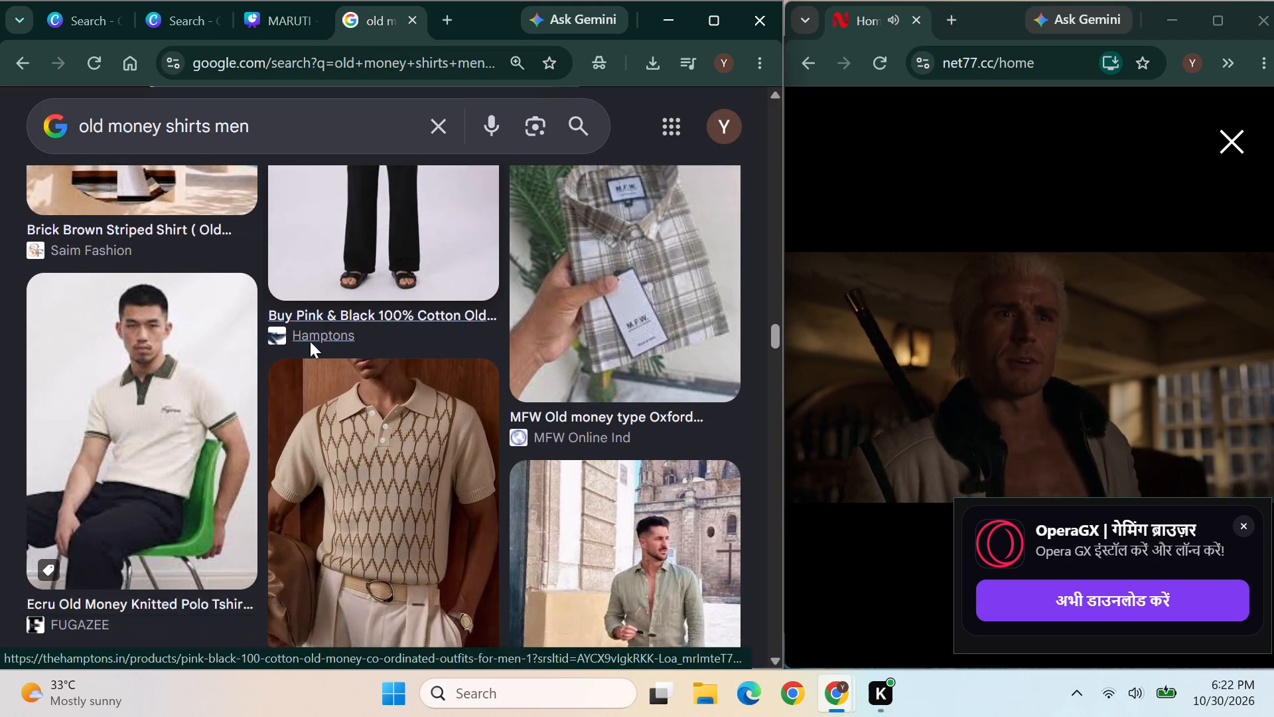
key("Down")
key("Down")
key("Down")
key("Down")
key("Down")
key("Down")
key("Down")
key("Down")
key("Down")
key("Down")
key("Down")
key("Down")
key("Down")
key("Down")
key("Down")
key("Down")
key("Down")
key("Down")
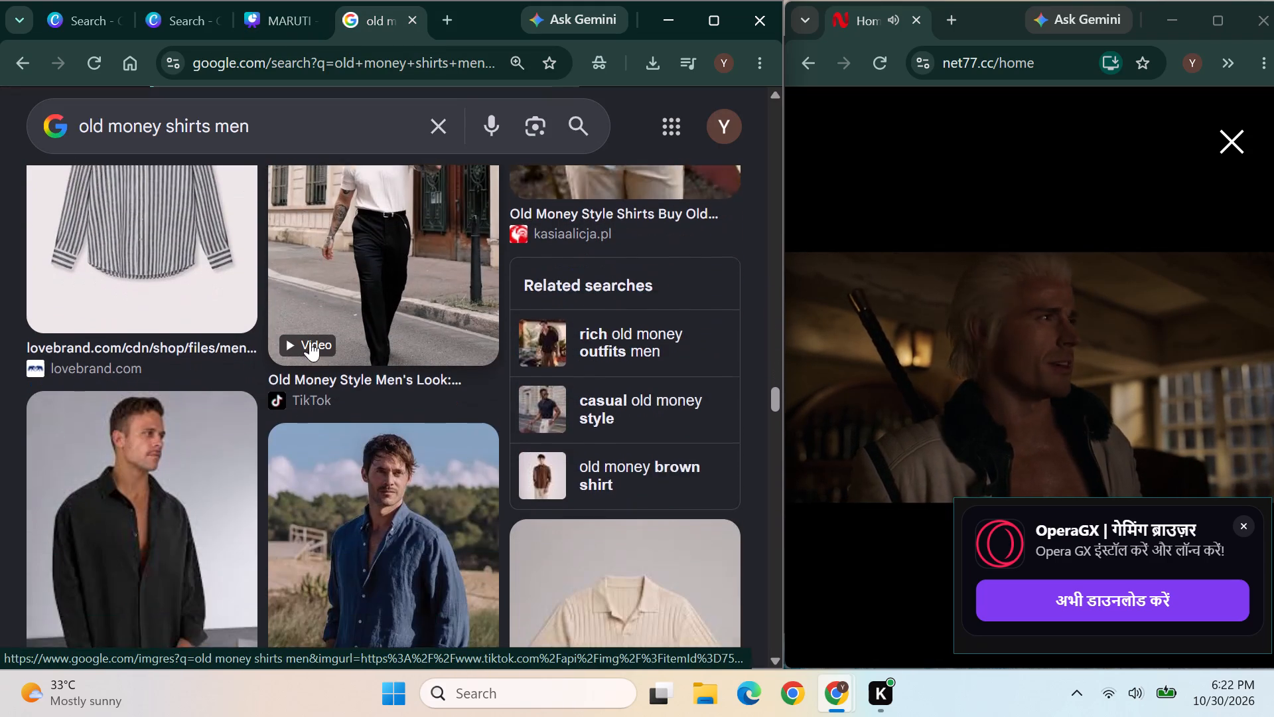
key("Down")
key("Down")
key("Down")
key("Down")
key("Down")
key("Down")
key("Down")
key("Down")
key("Down")
key("Down")
key("Down")
key("Down")
key("Down")
key("Down")
key("Down")
key("Down")
key("Down")
key("Down")
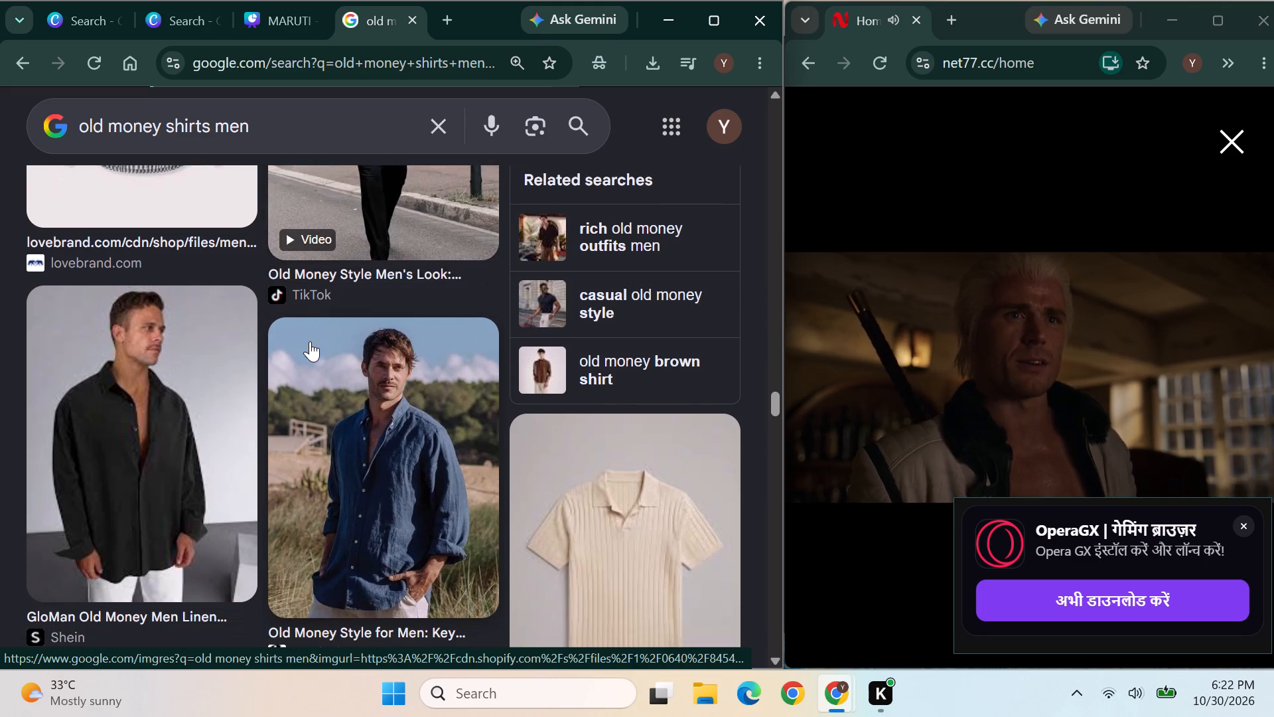
key("Up")
key("Up")
key("Up")
key("Up")
key("Up")
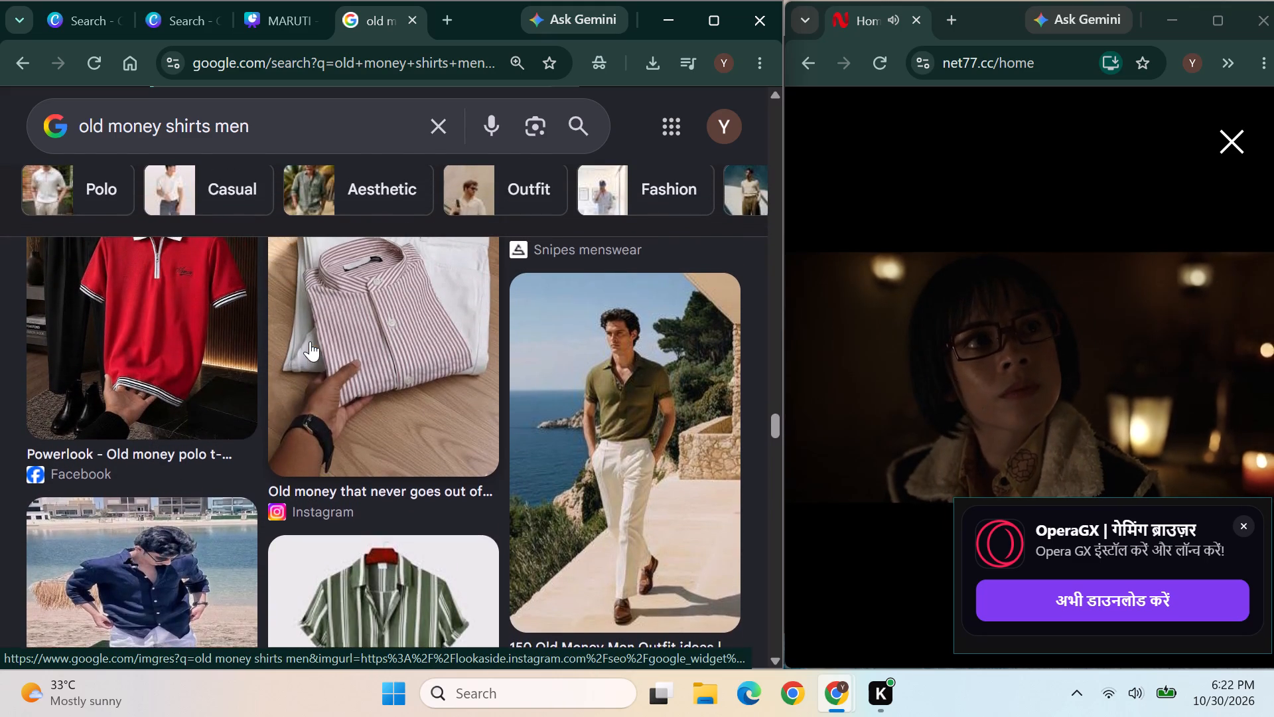
key("Up")
key("Down")
key("Down")
key("Down")
key("Down")
key("Down")
key("Down")
key("Down")
key("Down")
key("Down")
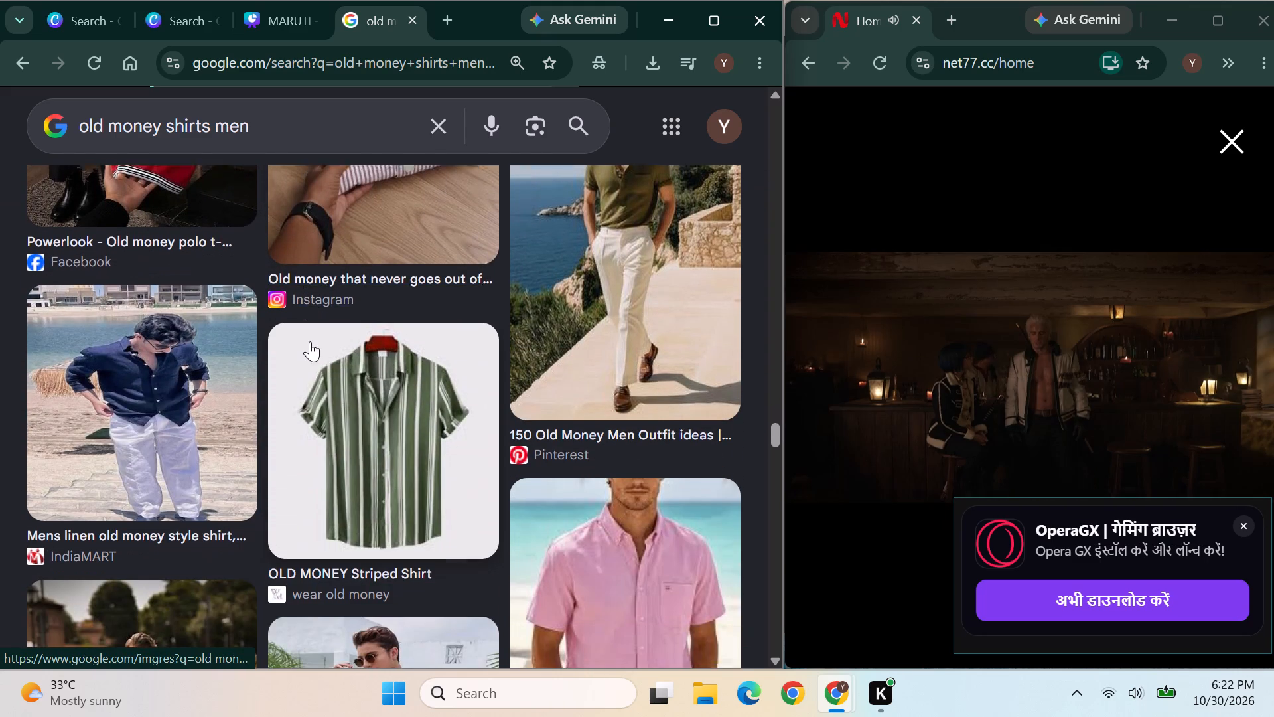
Delete the first picture, the shirt with a grey sweater over the shoulders, together with its frame from the Casual Product page.
left_click(293, 27)
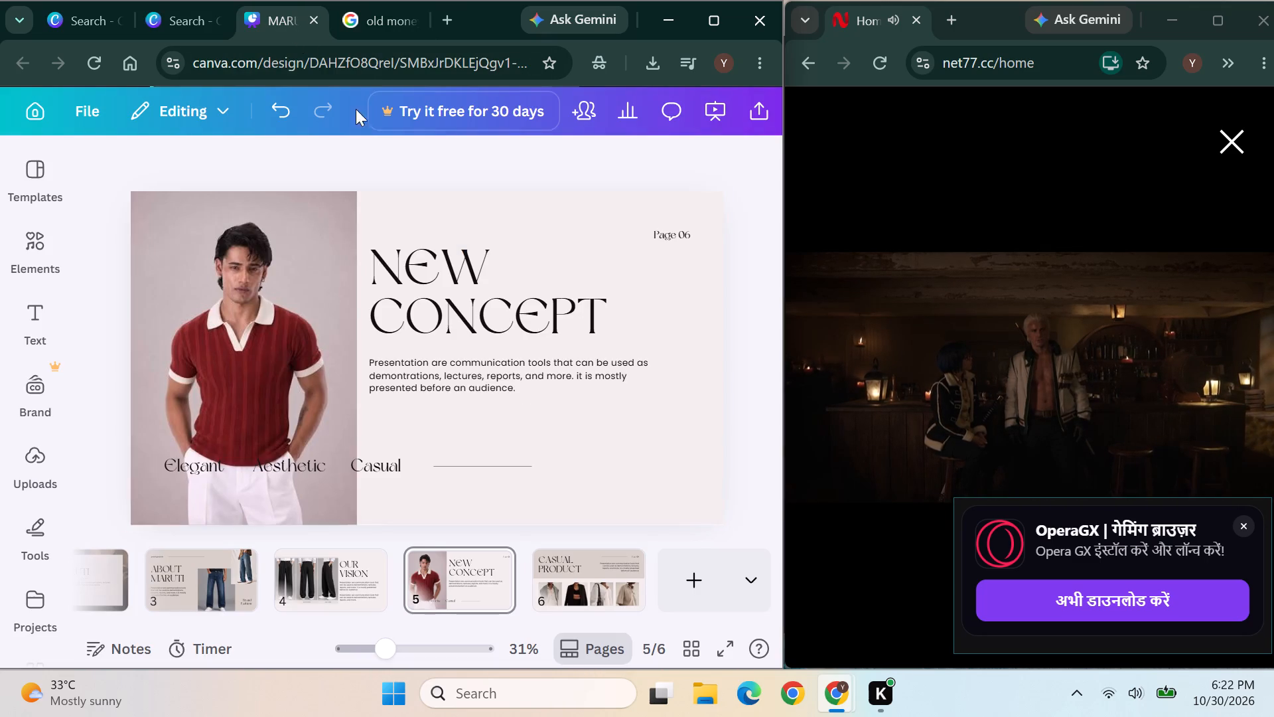
left_click(612, 586)
left_click(204, 406)
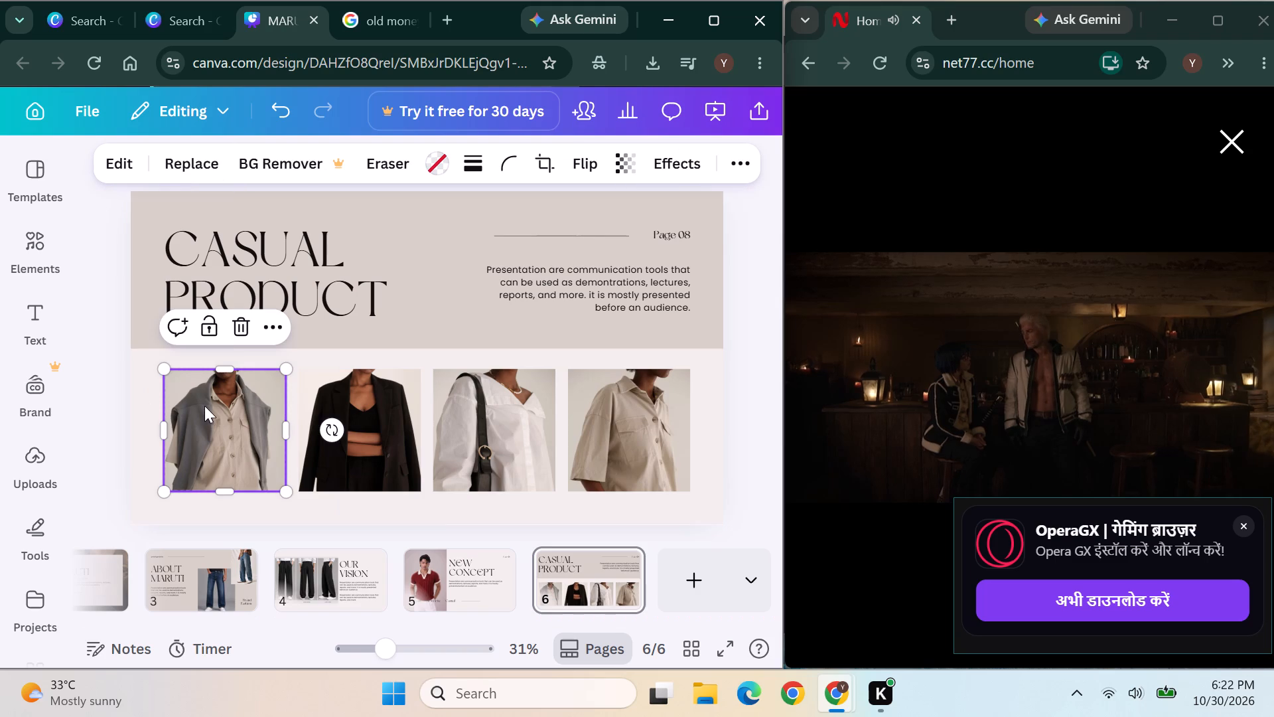
left_click(236, 336)
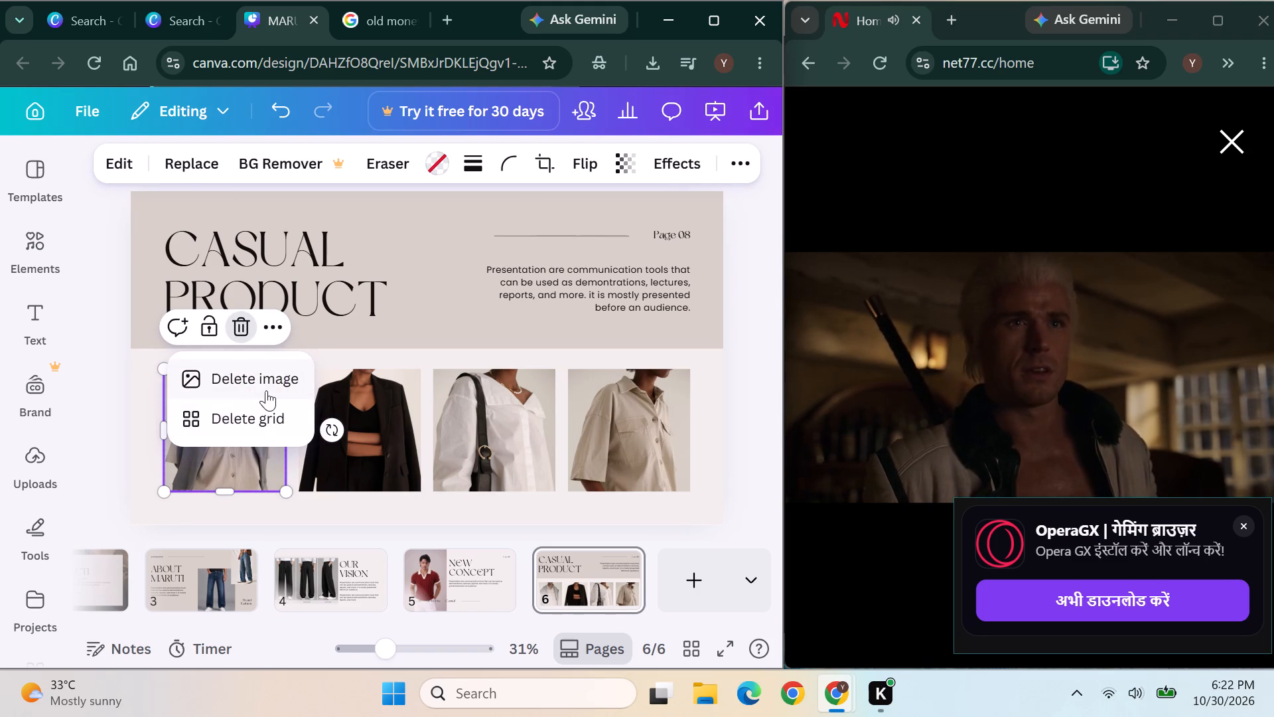
left_click(266, 390)
left_click(248, 428)
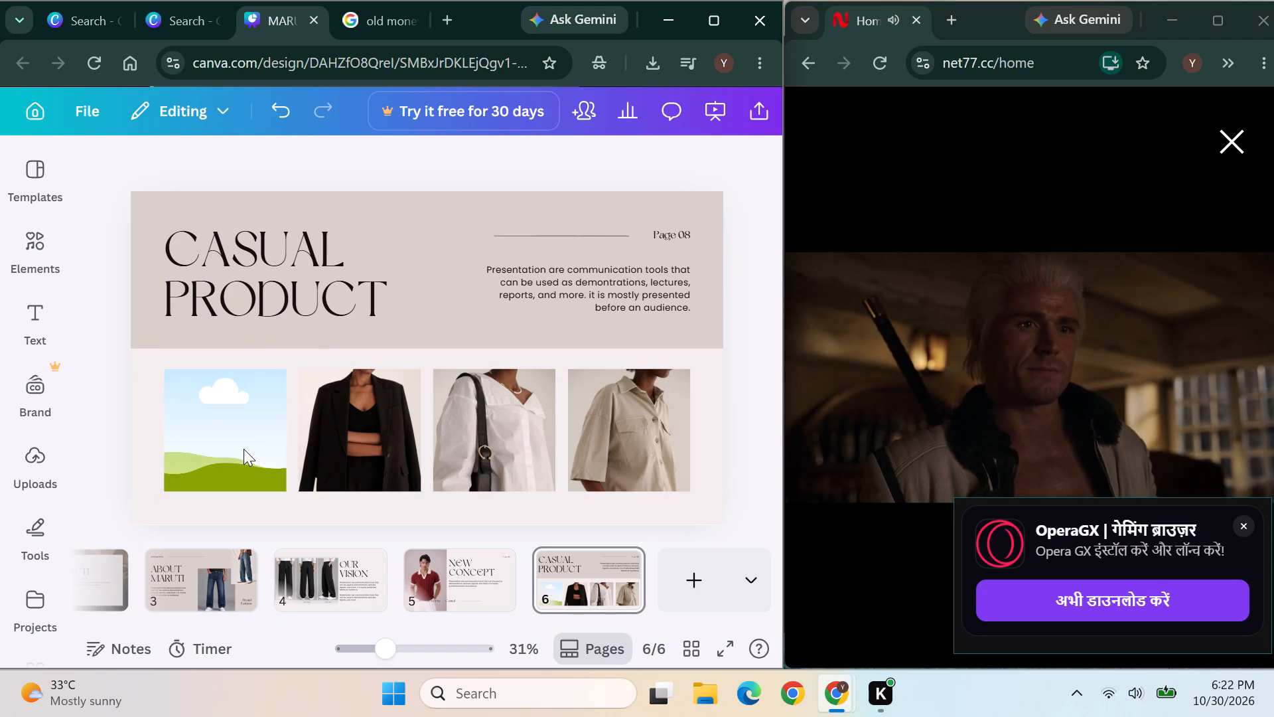
left_click(244, 449)
left_click(259, 318)
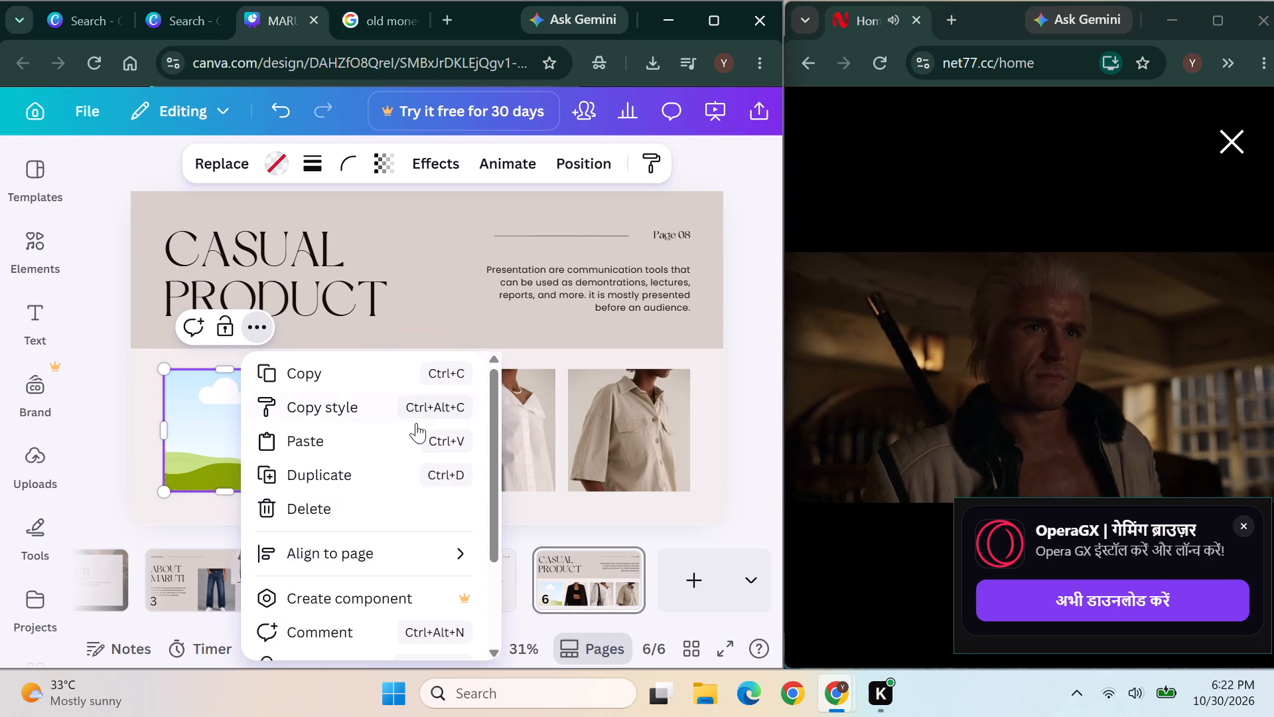
left_click(393, 495)
Delete the black blazer picture and its empty frame from the Casual Product page.
left_click(354, 438)
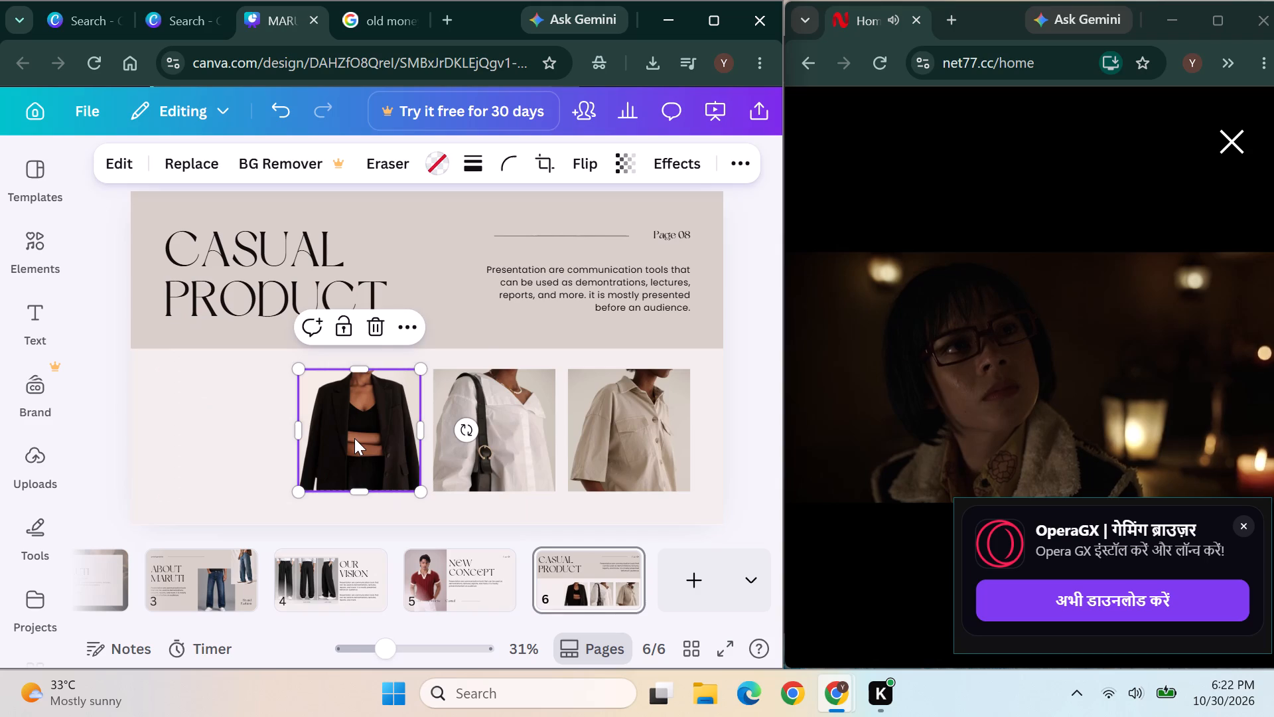
left_click(369, 321)
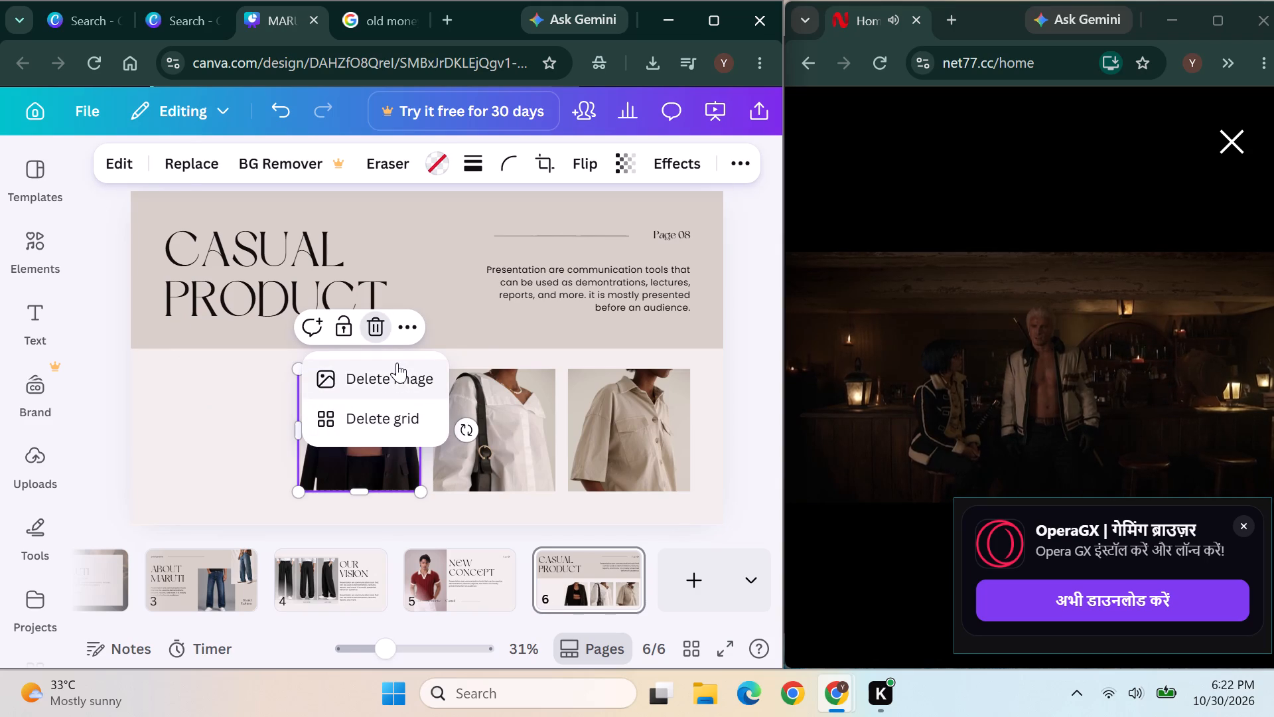
left_click(397, 362)
left_click(390, 333)
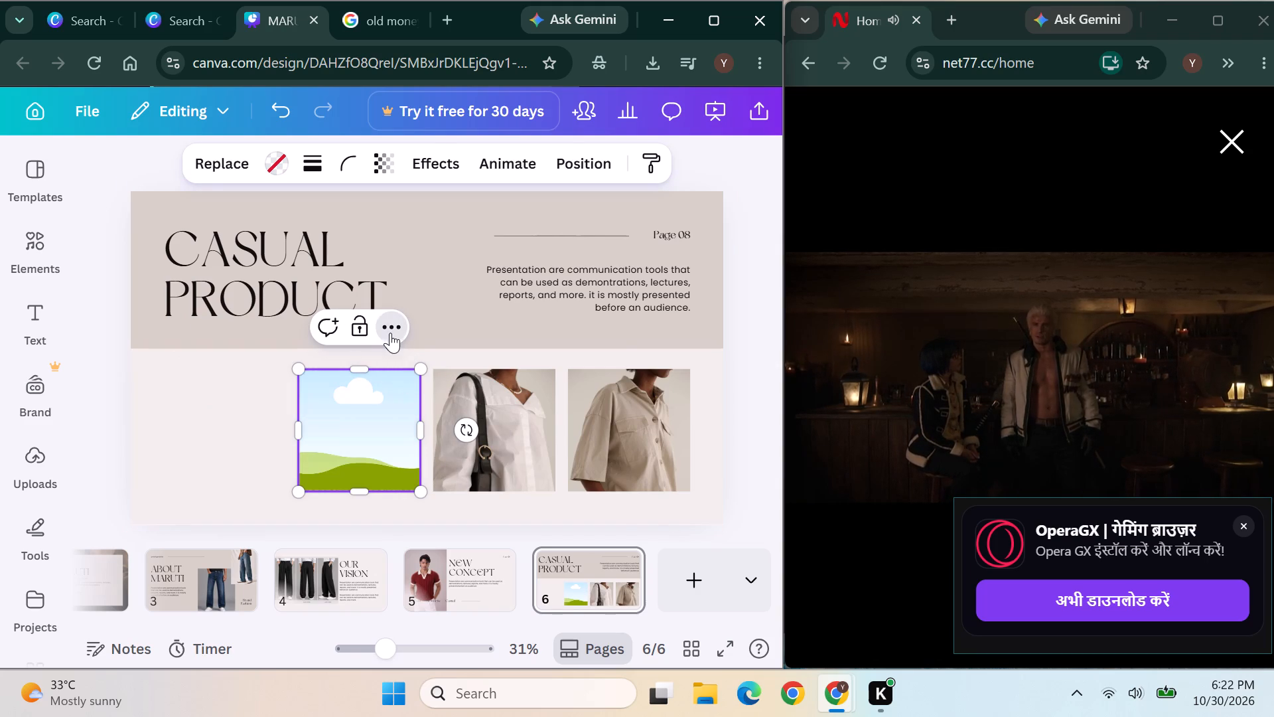
left_click(454, 502)
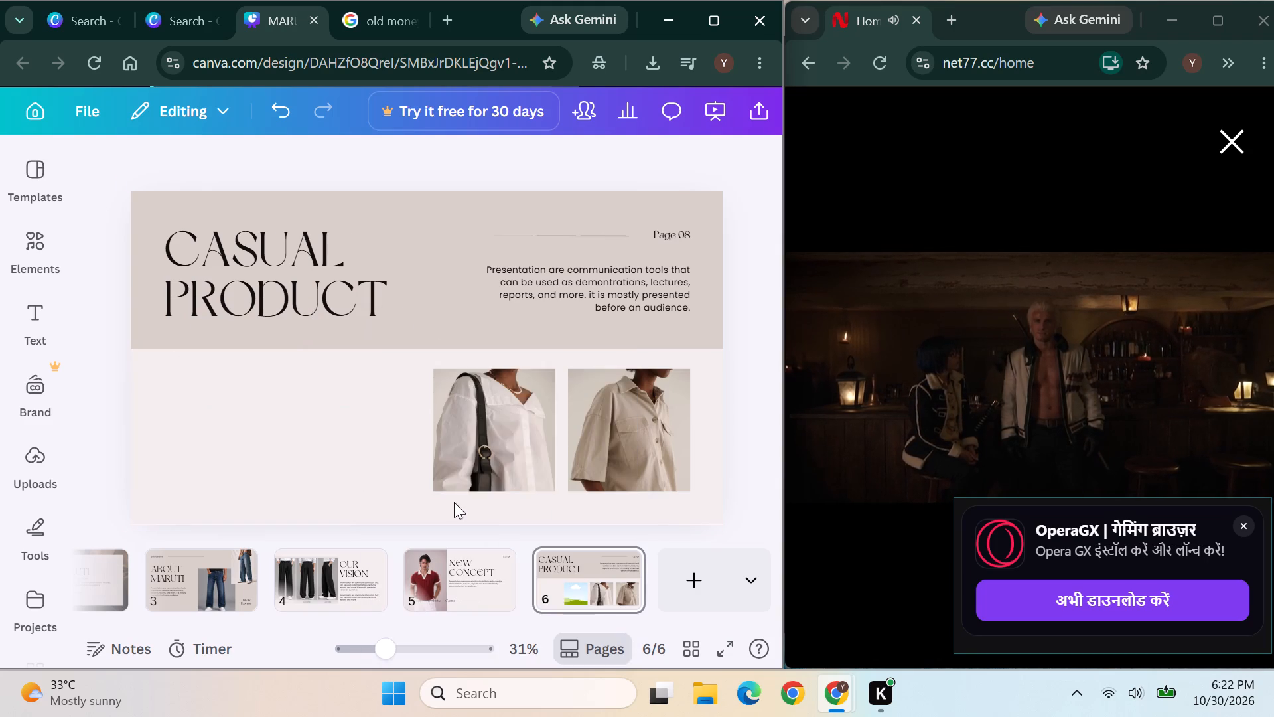
Delete the two remaining template pictures, the white shirt and the beige shirt, with their grids from the Casual Product page.
left_click(523, 401)
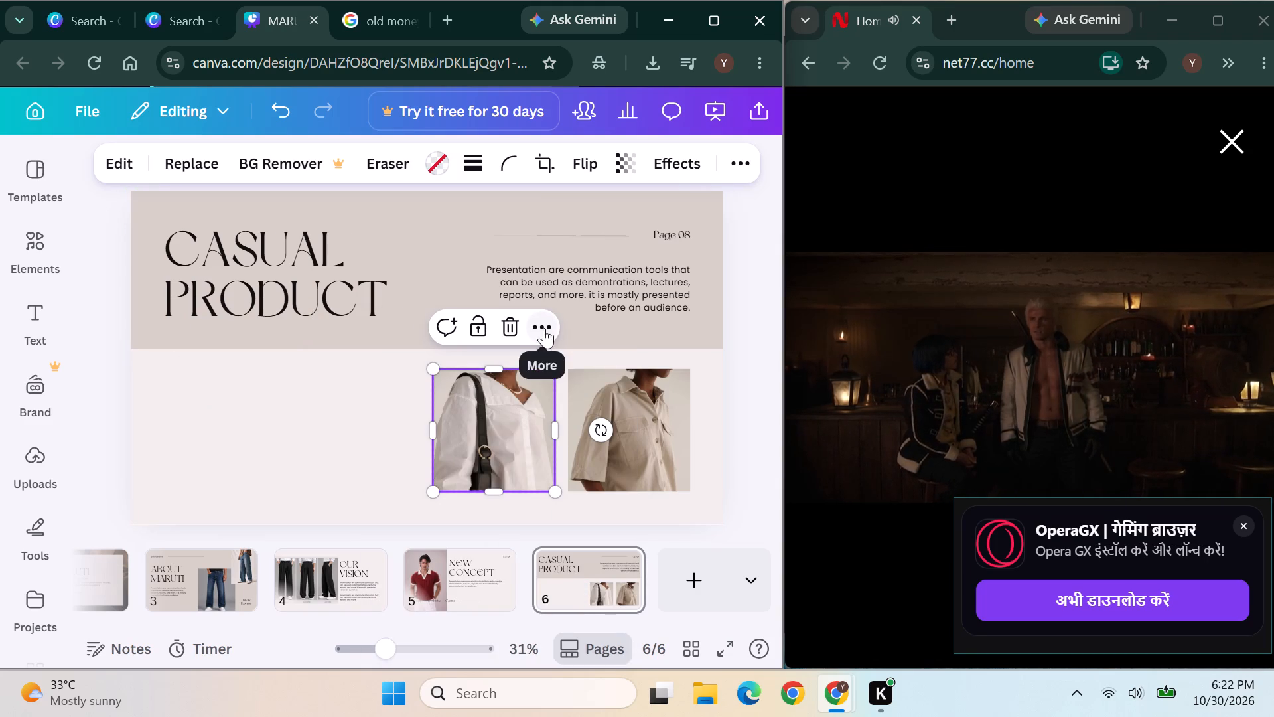
left_click(516, 326)
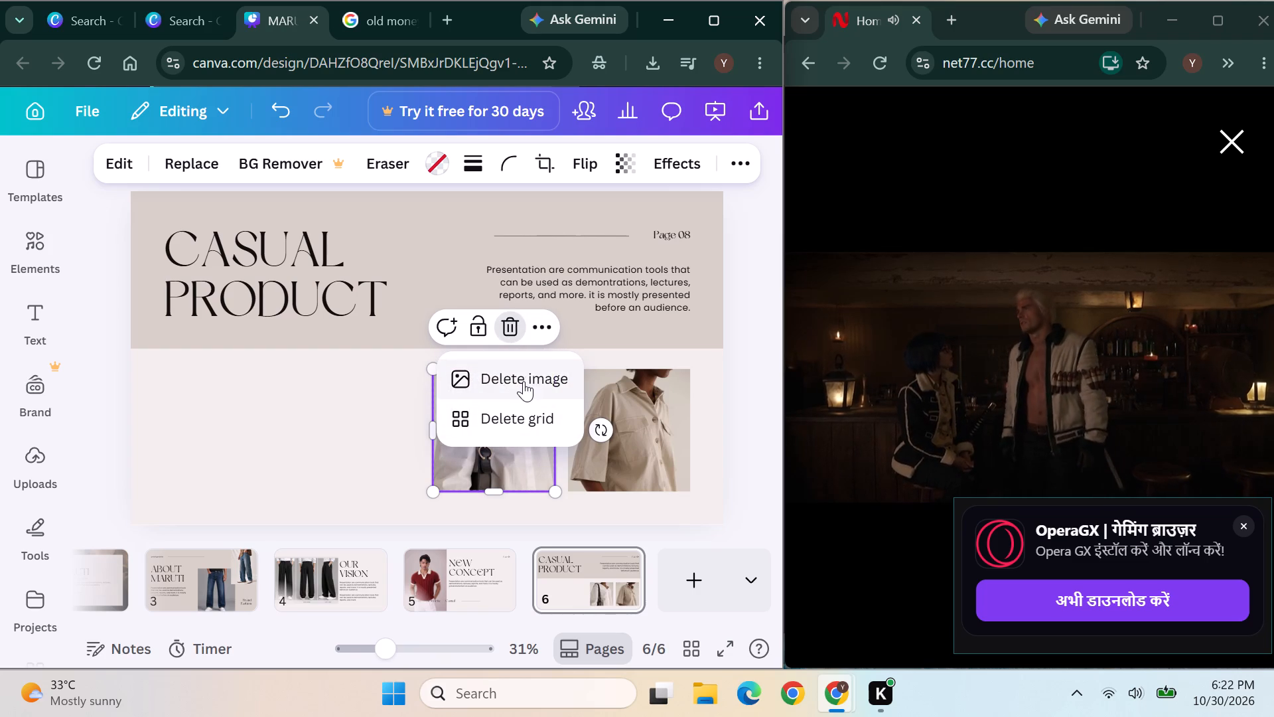
left_click(541, 330)
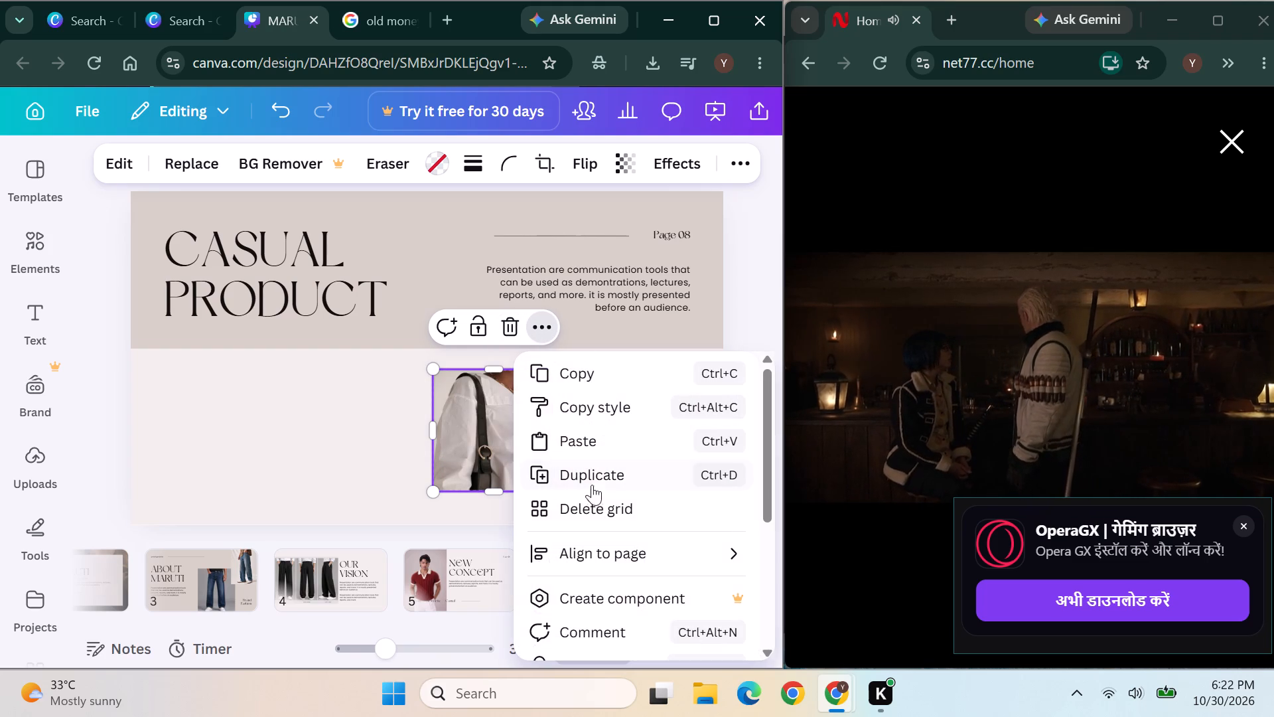
left_click(591, 502)
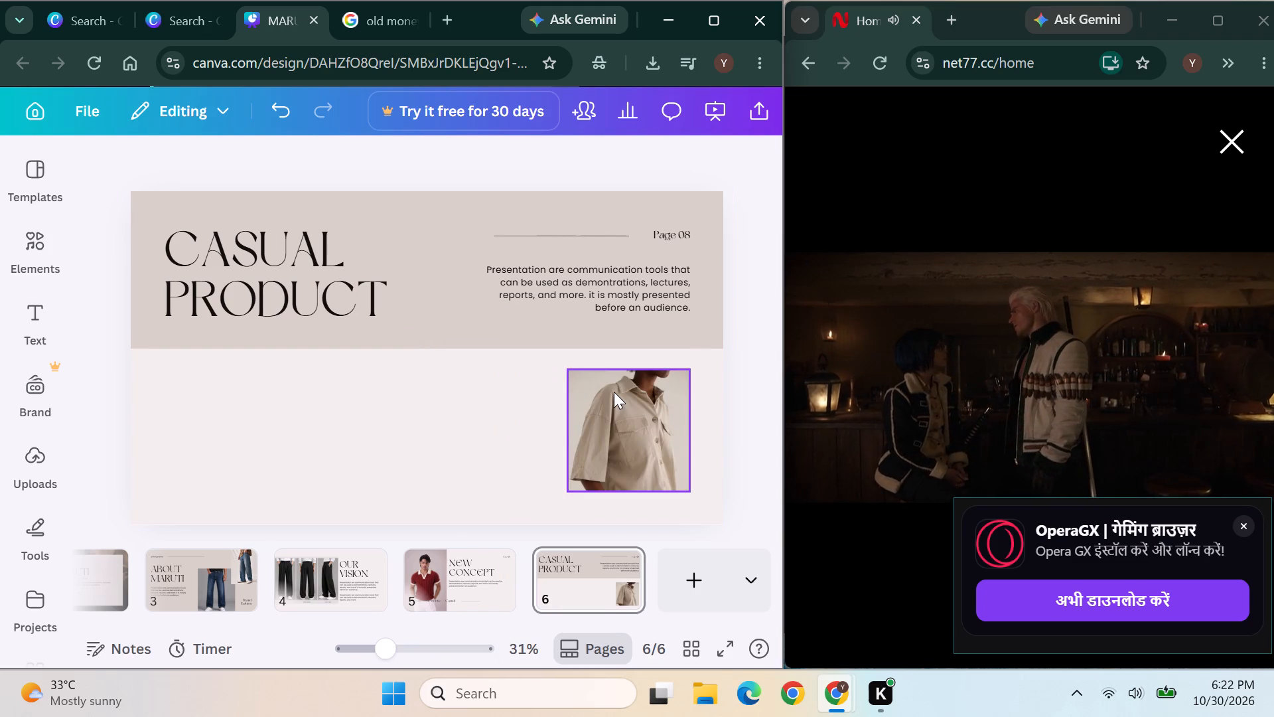
left_click(614, 392)
left_click(672, 317)
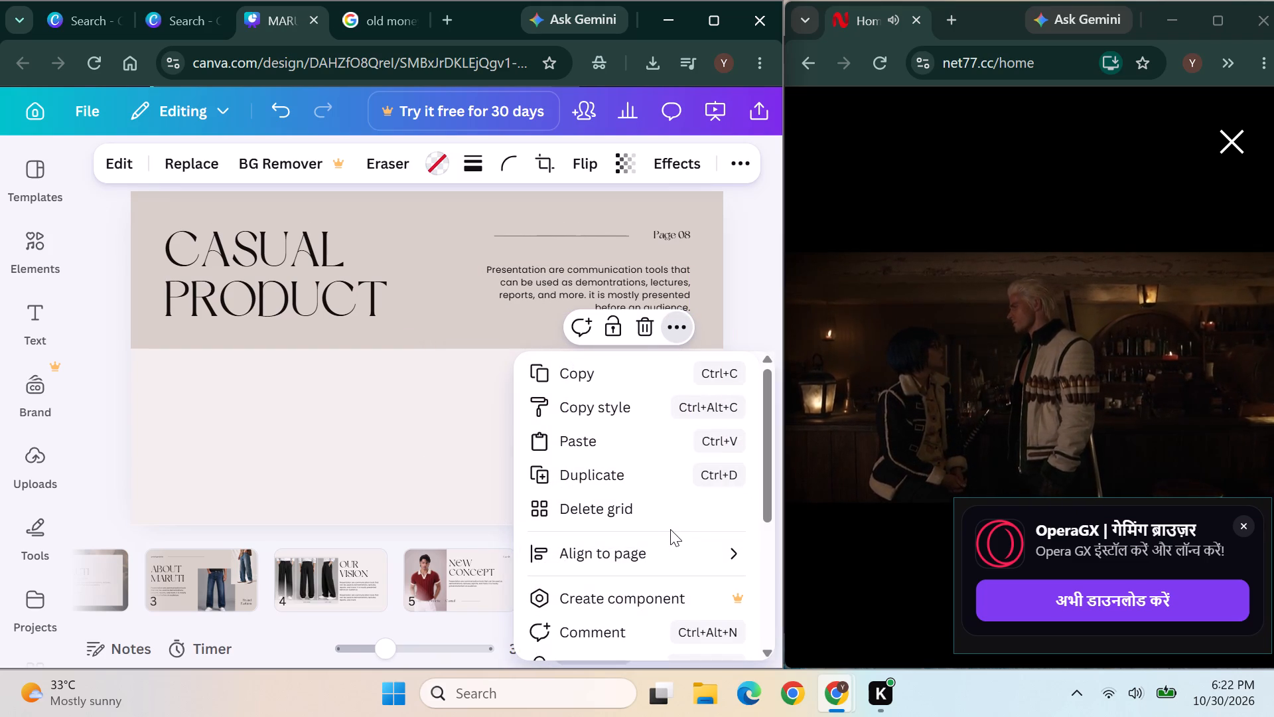
left_click(674, 518)
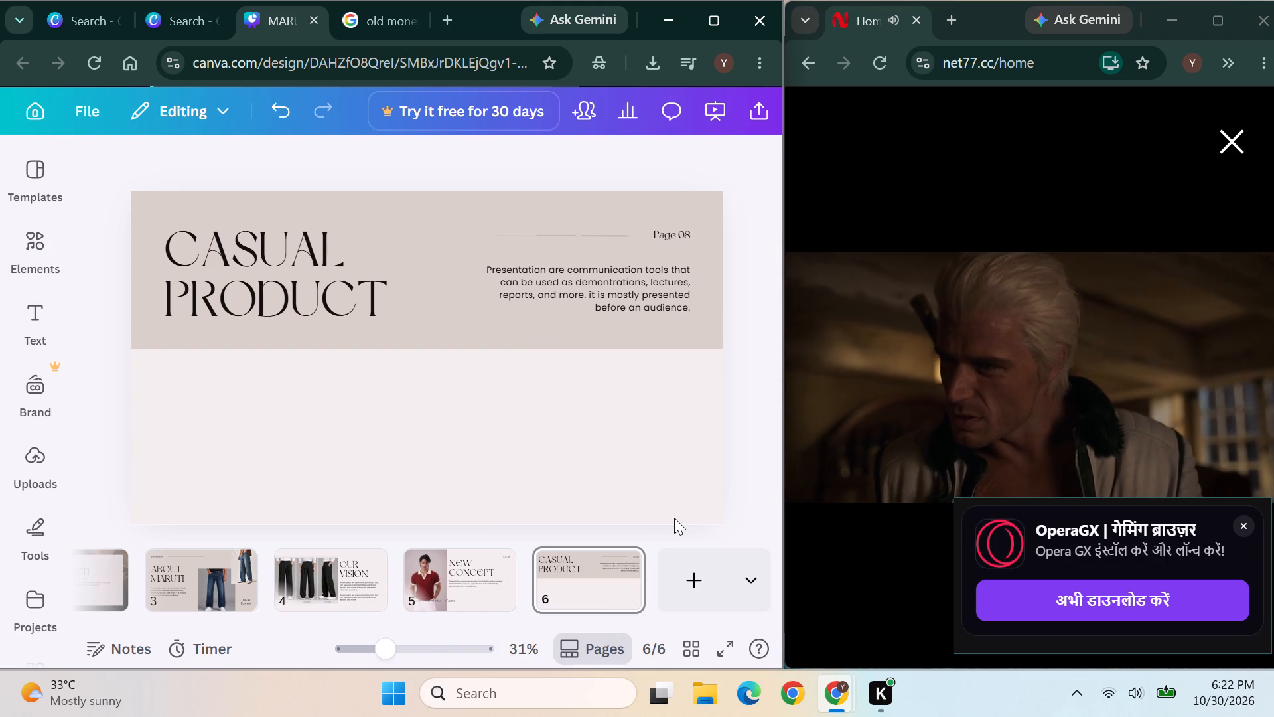
Find the white knitted zip polo picture in the "old money shirts men" image results and add it to the Casual Product page.
left_click(359, 23)
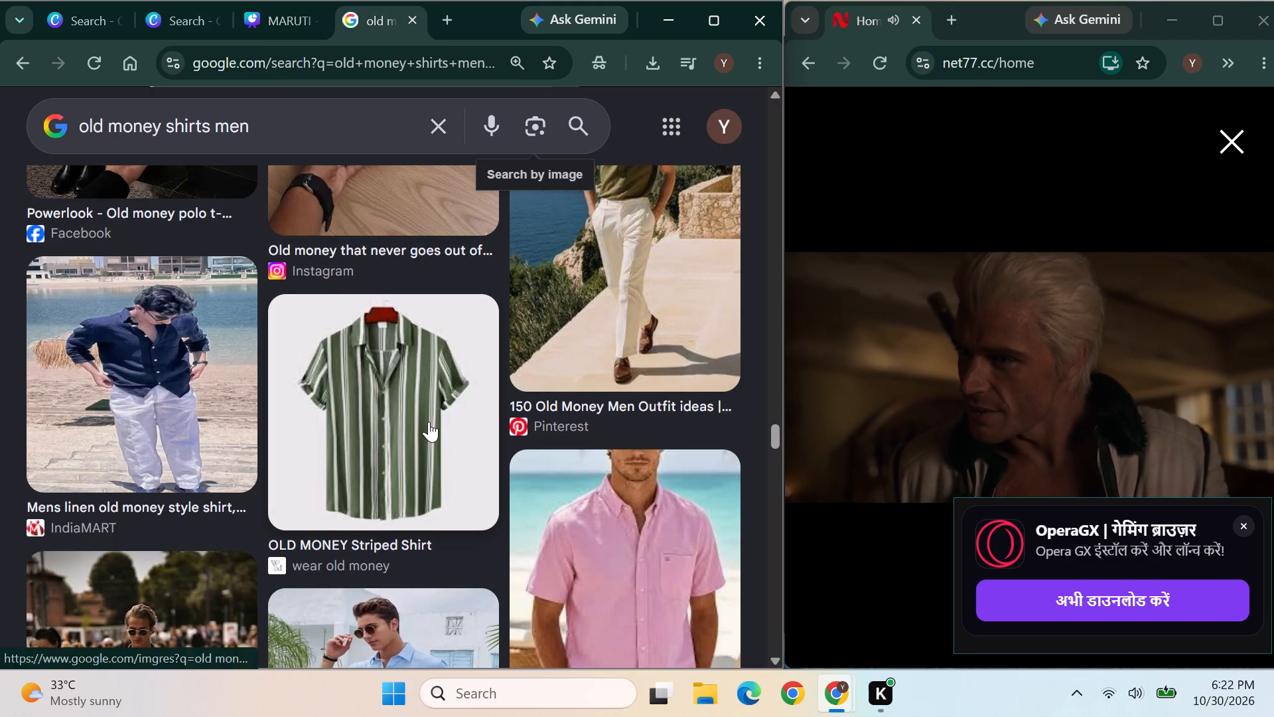
left_click_drag(775, 438, 782, 405)
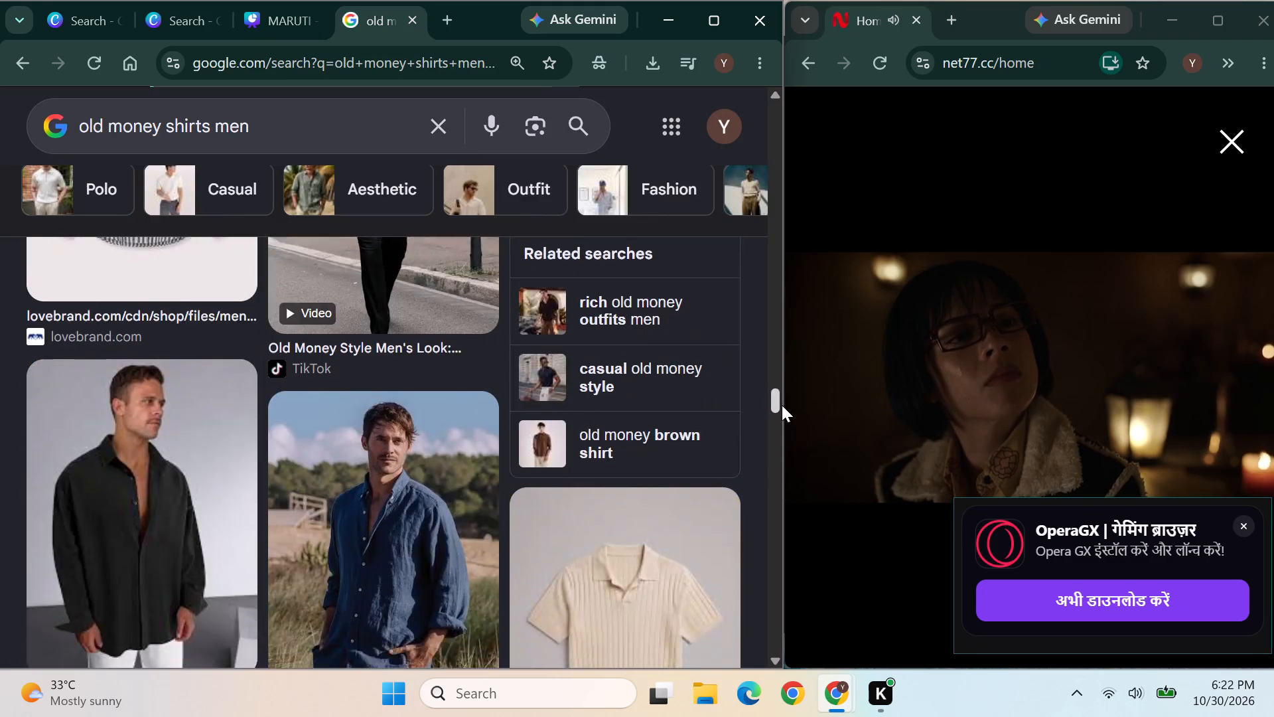
left_click_drag(782, 405, 776, 418)
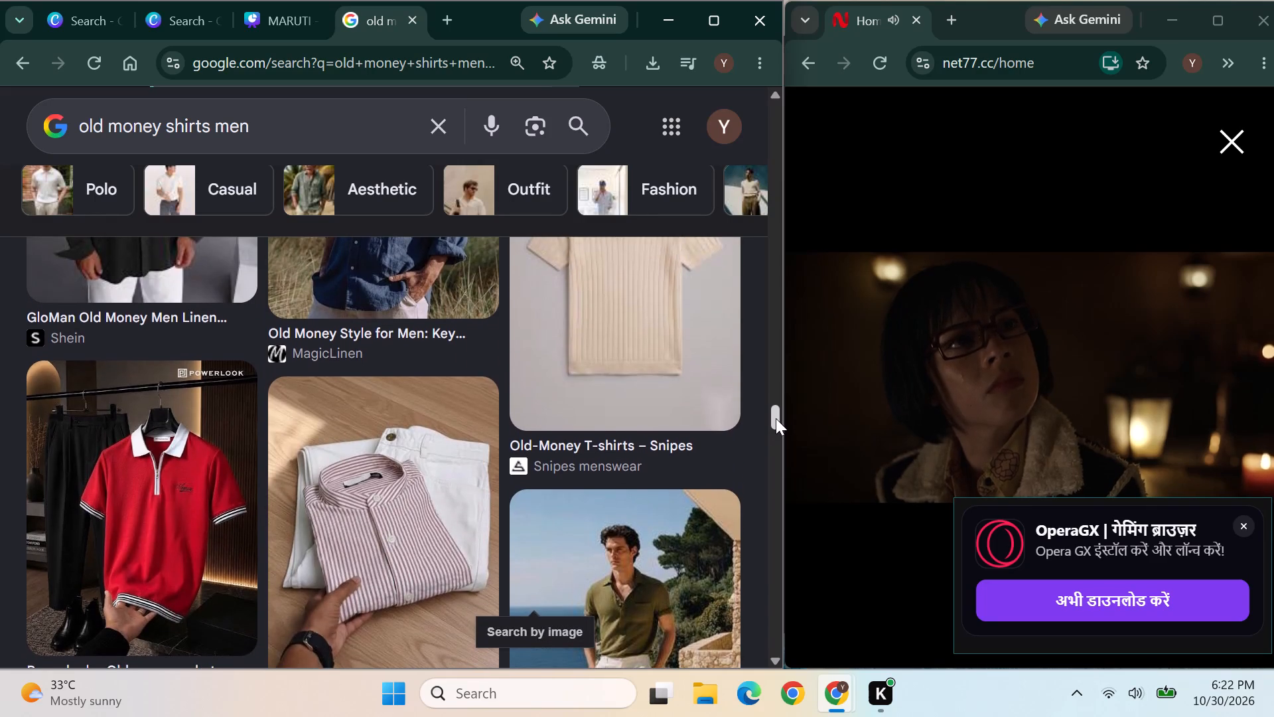
left_click_drag(776, 418, 764, 394)
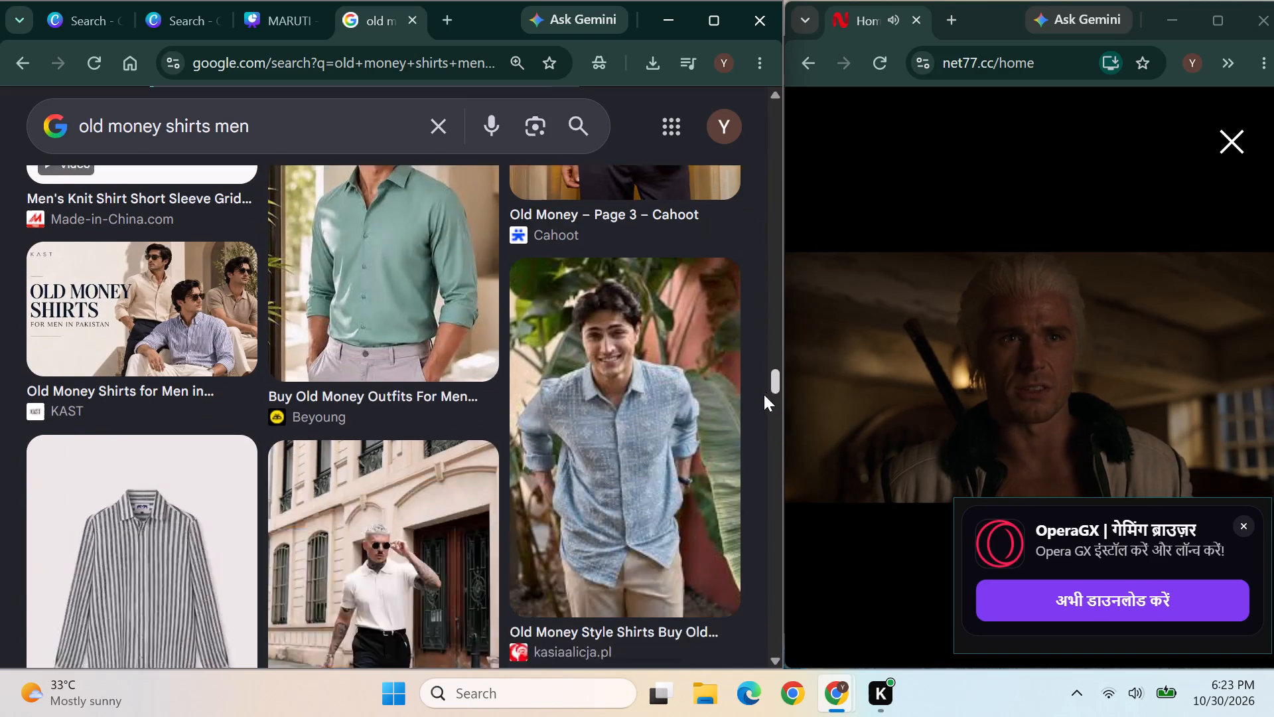
left_click_drag(764, 394, 722, 329)
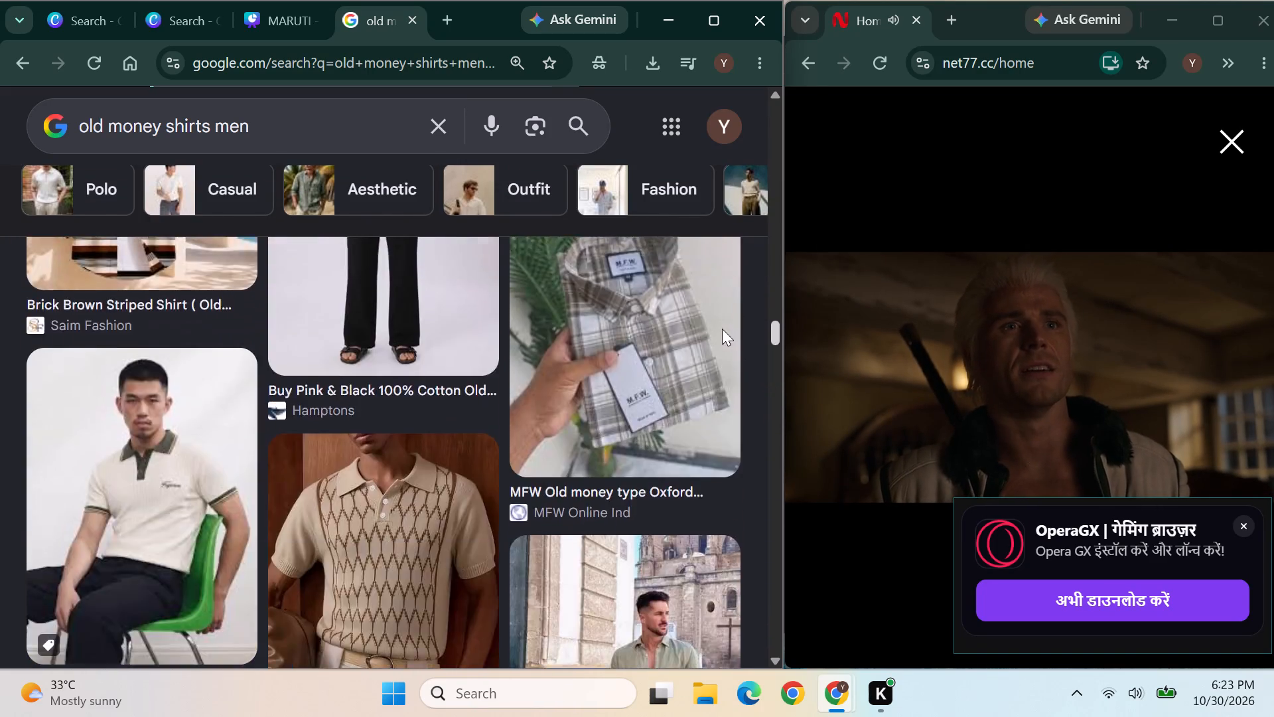
left_click_drag(722, 329, 713, 280)
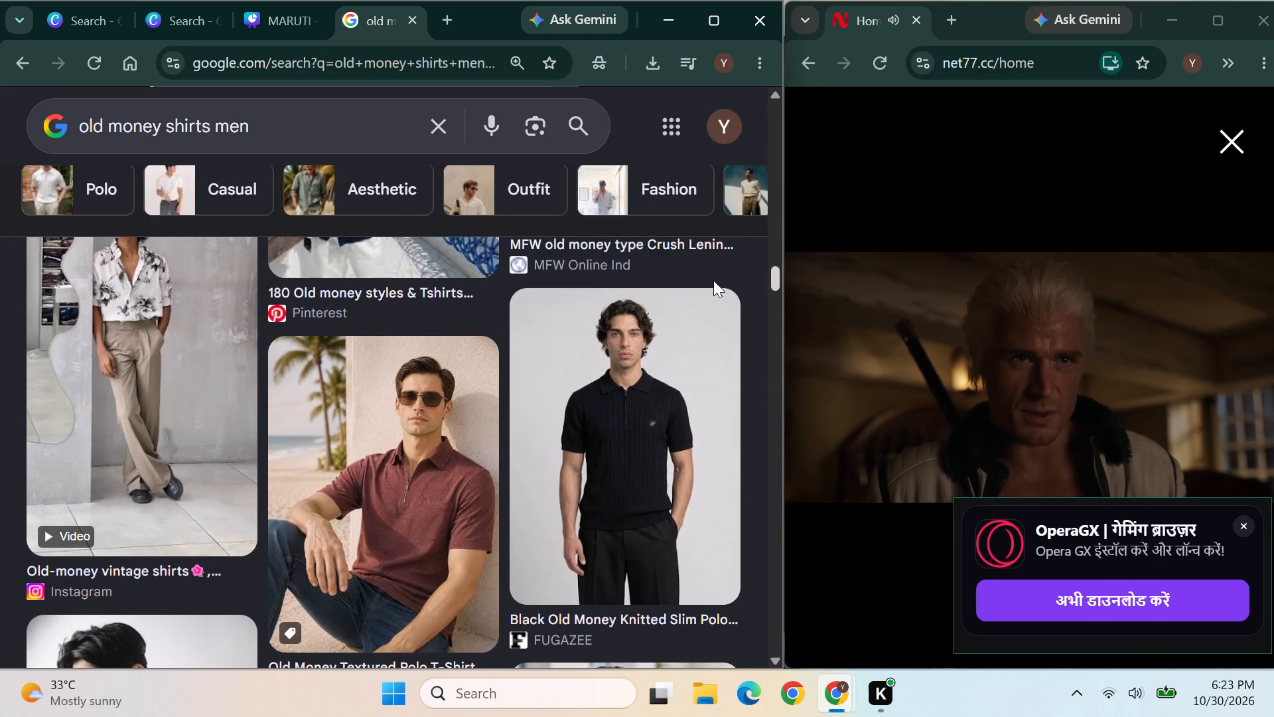
left_click_drag(713, 280, 719, 297)
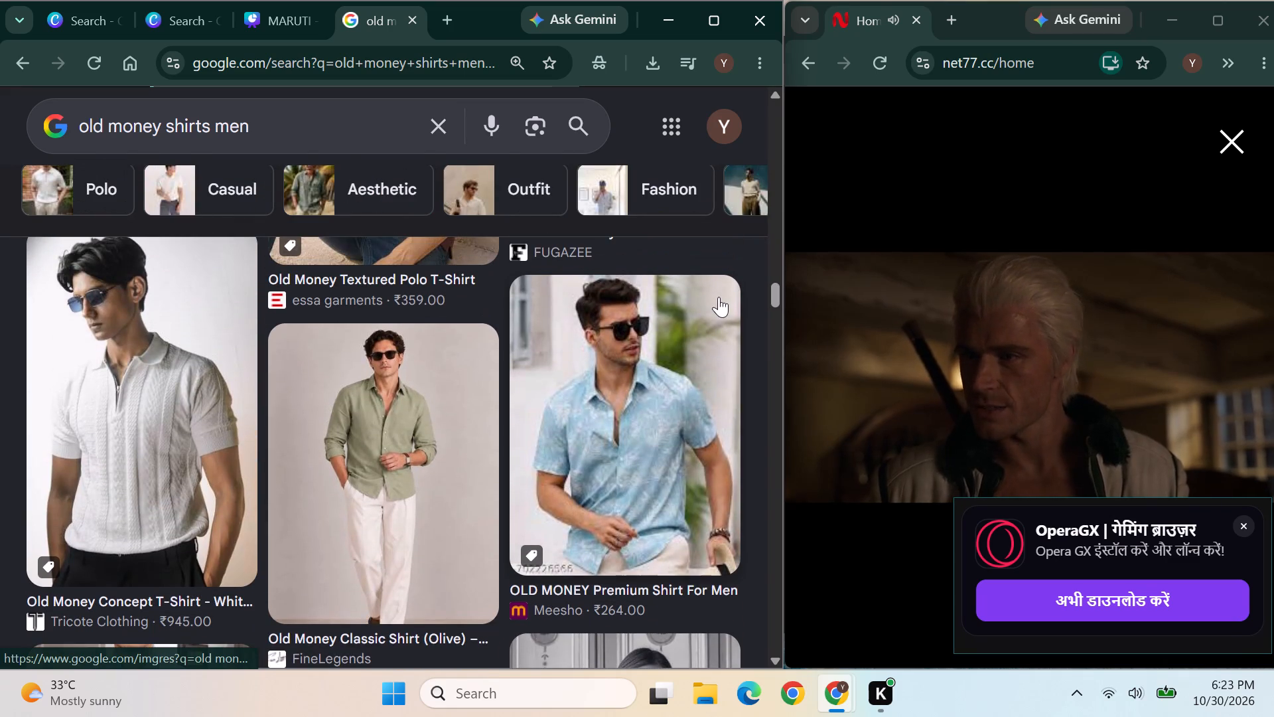
left_click_drag(103, 435, 233, 557)
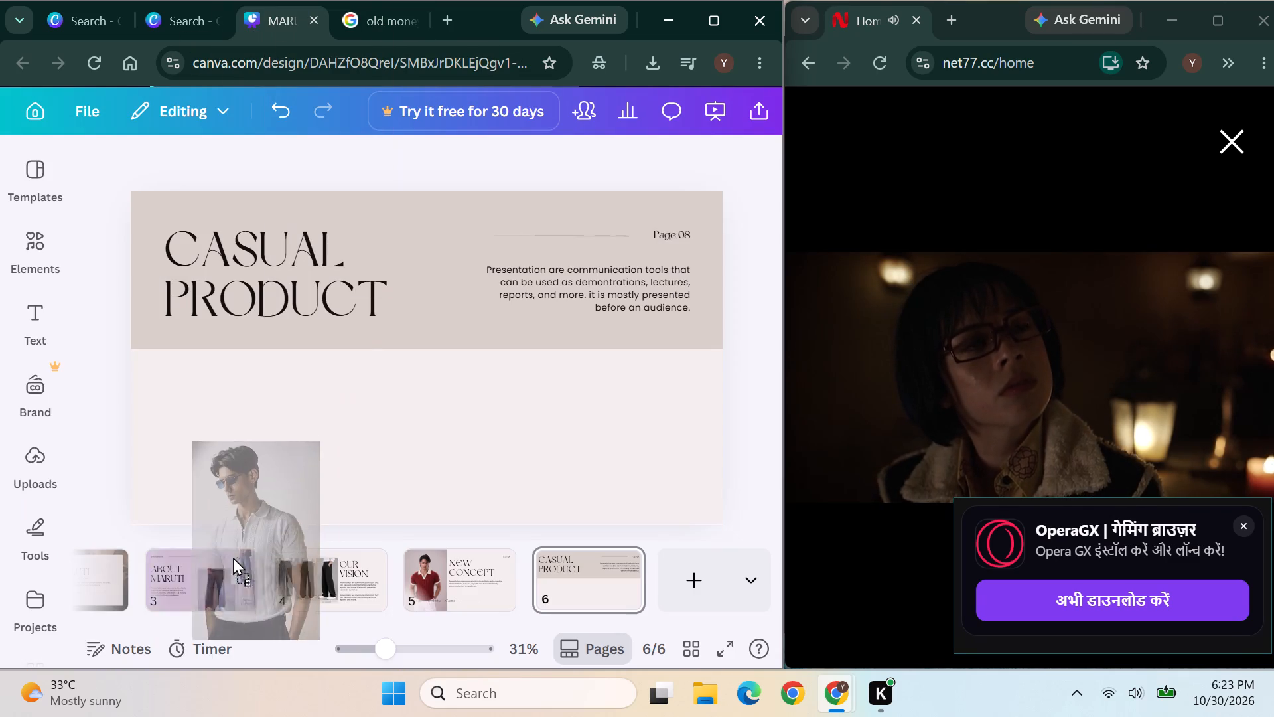
left_click_drag(233, 557, 198, 457)
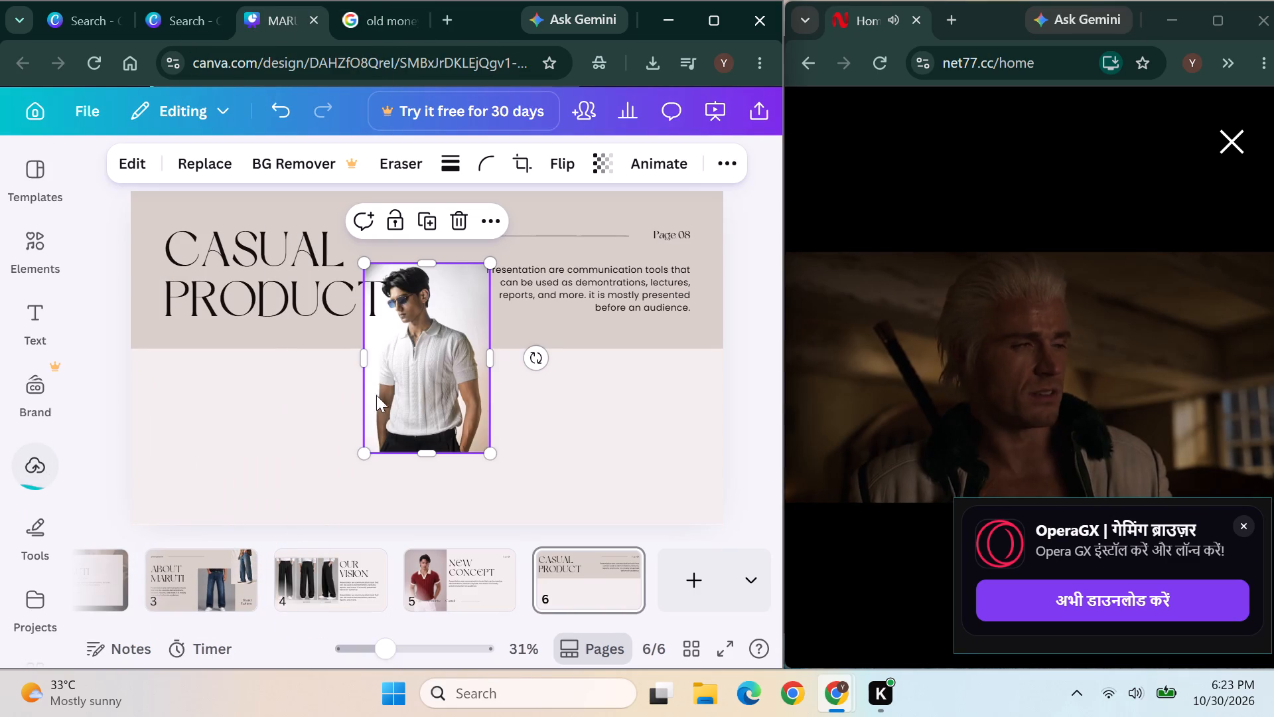
Place the white polo picture below the Casual Product title, flush with its left edge, cropping off the head to a near-square about 408 wide.
left_click_drag(406, 386, 223, 436)
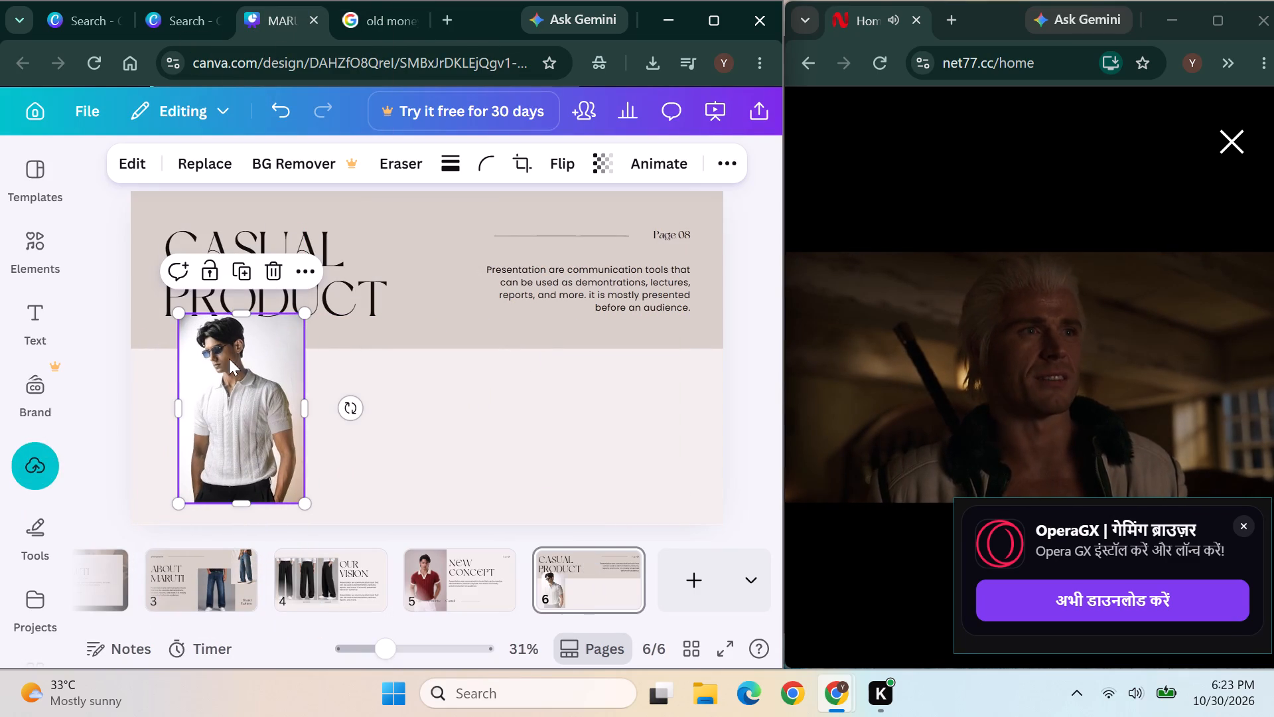
left_click_drag(248, 314, 254, 372)
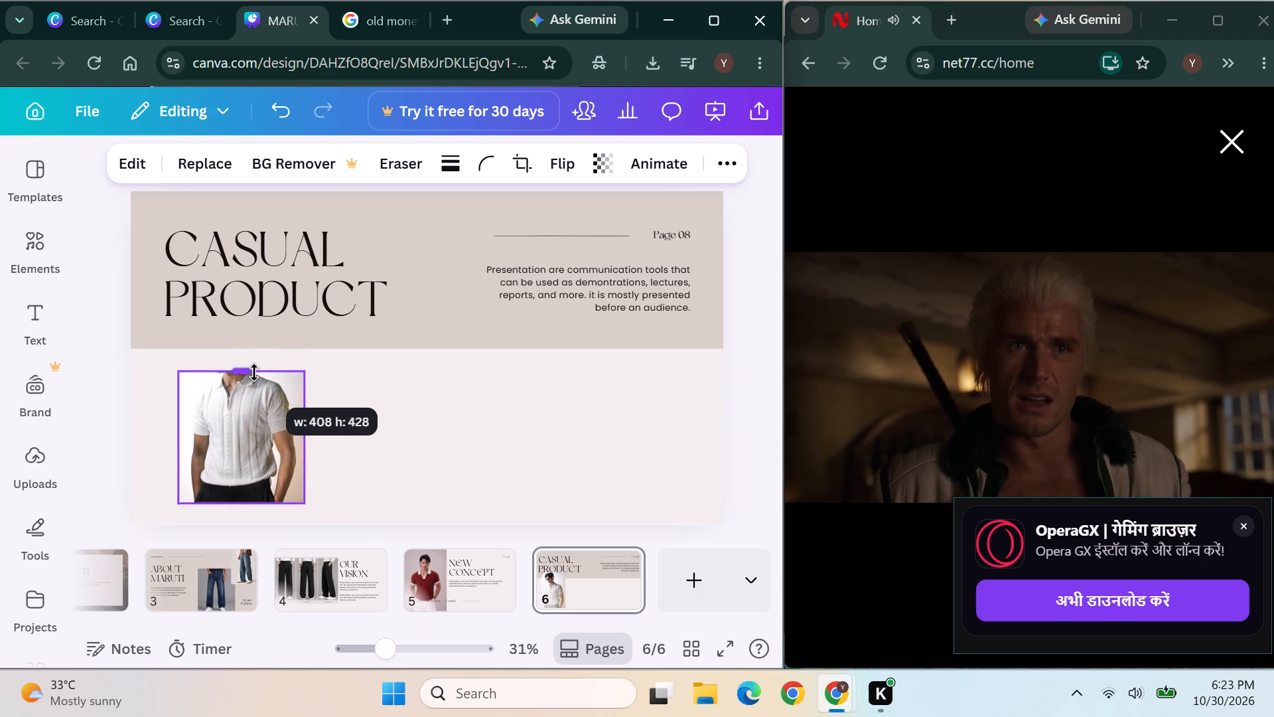
left_click_drag(254, 372, 253, 374)
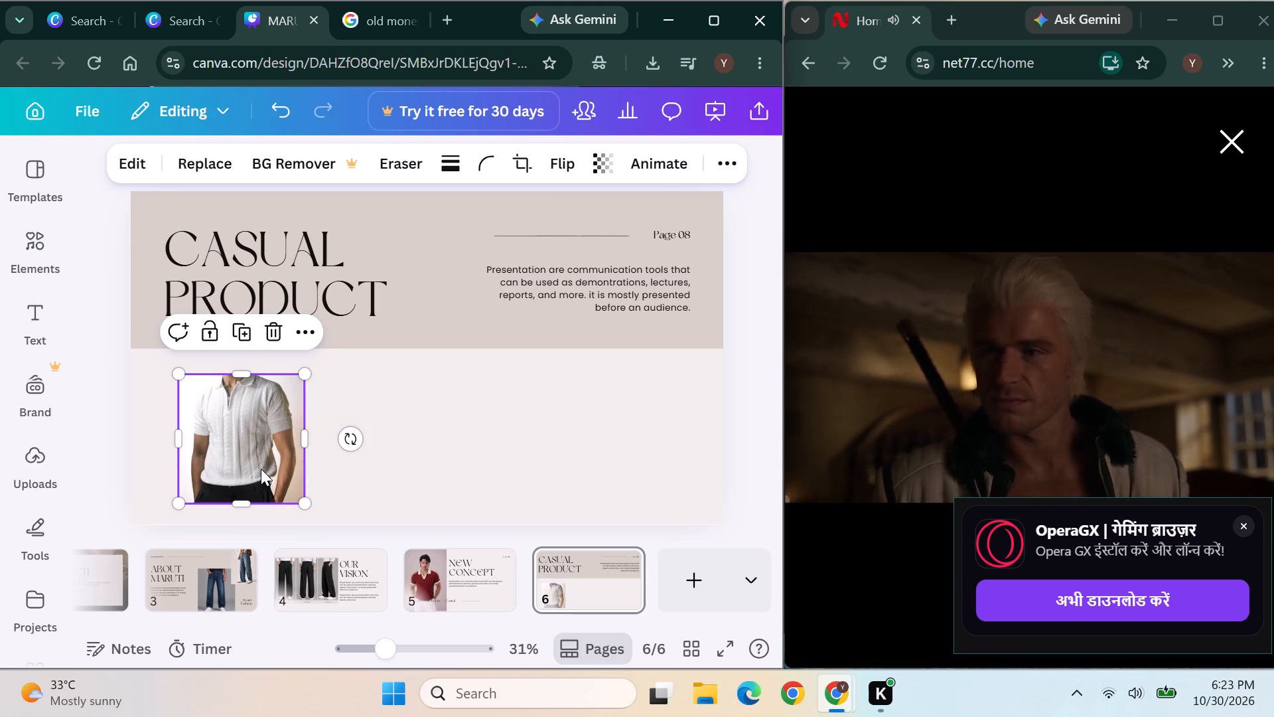
left_click_drag(261, 469, 248, 467)
left_click(396, 432)
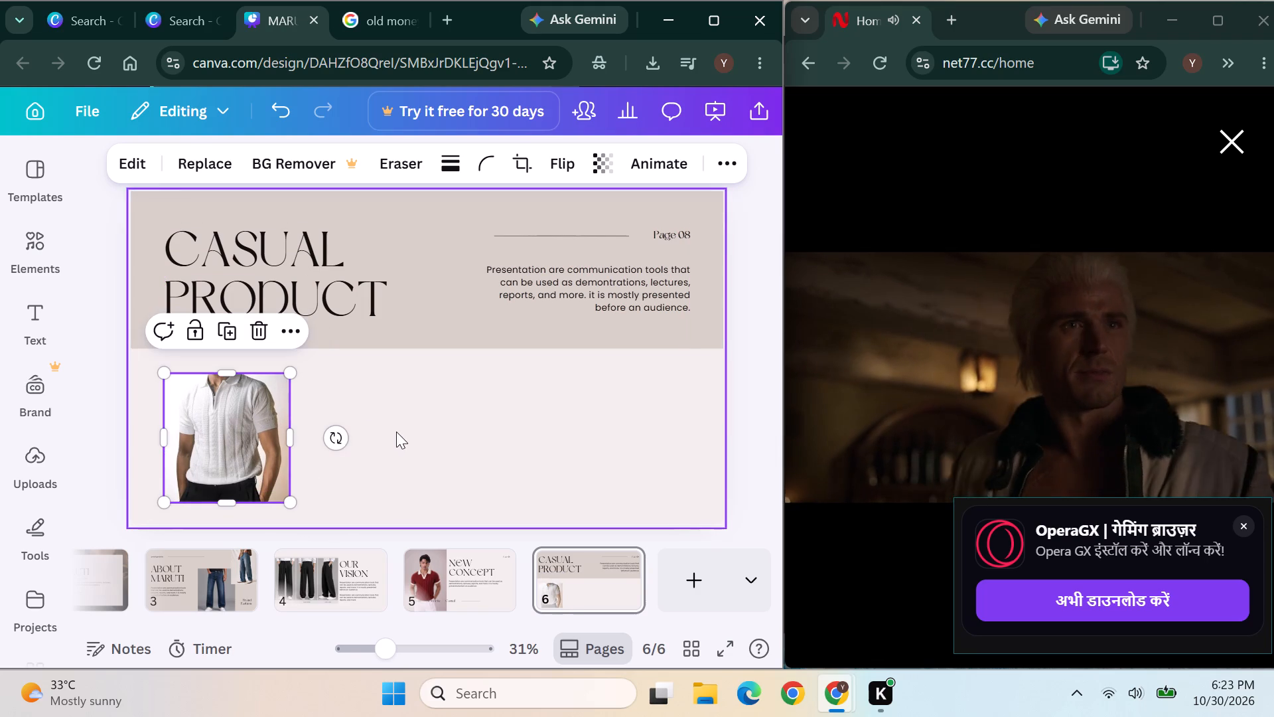
Search Google Images for "old money shoes men sneakers".
left_click(371, 24)
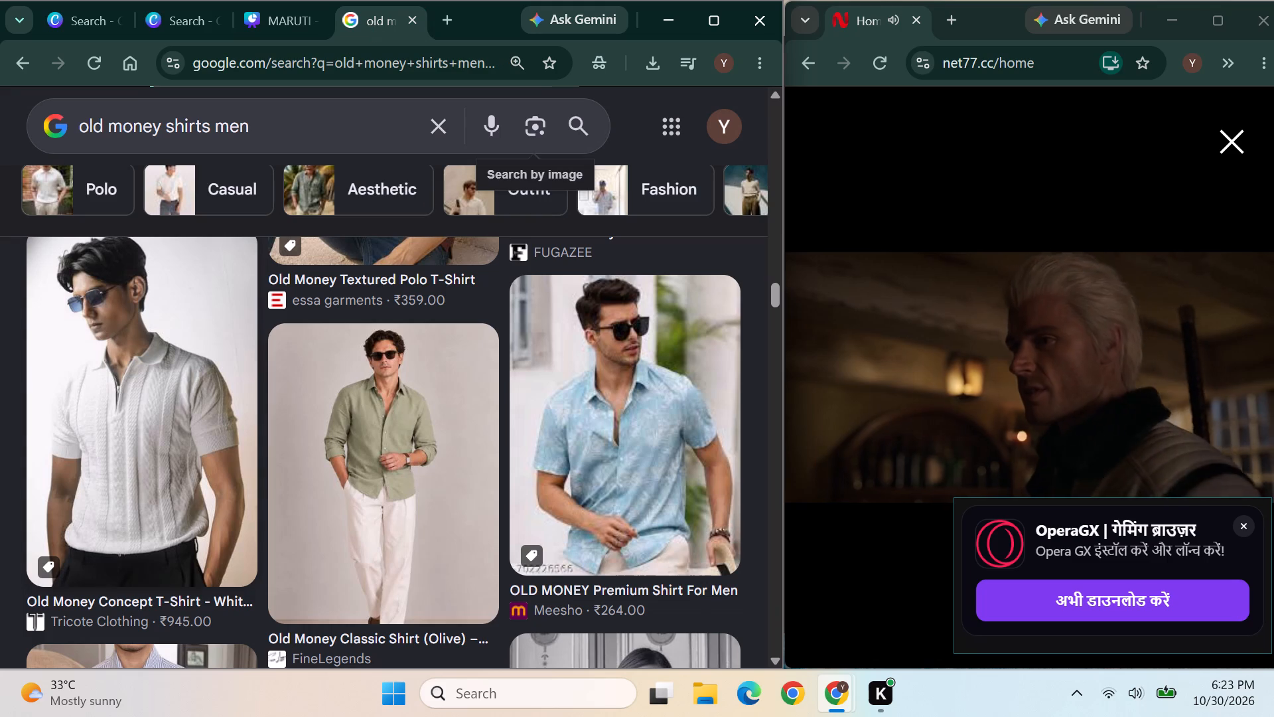
left_click(336, 127)
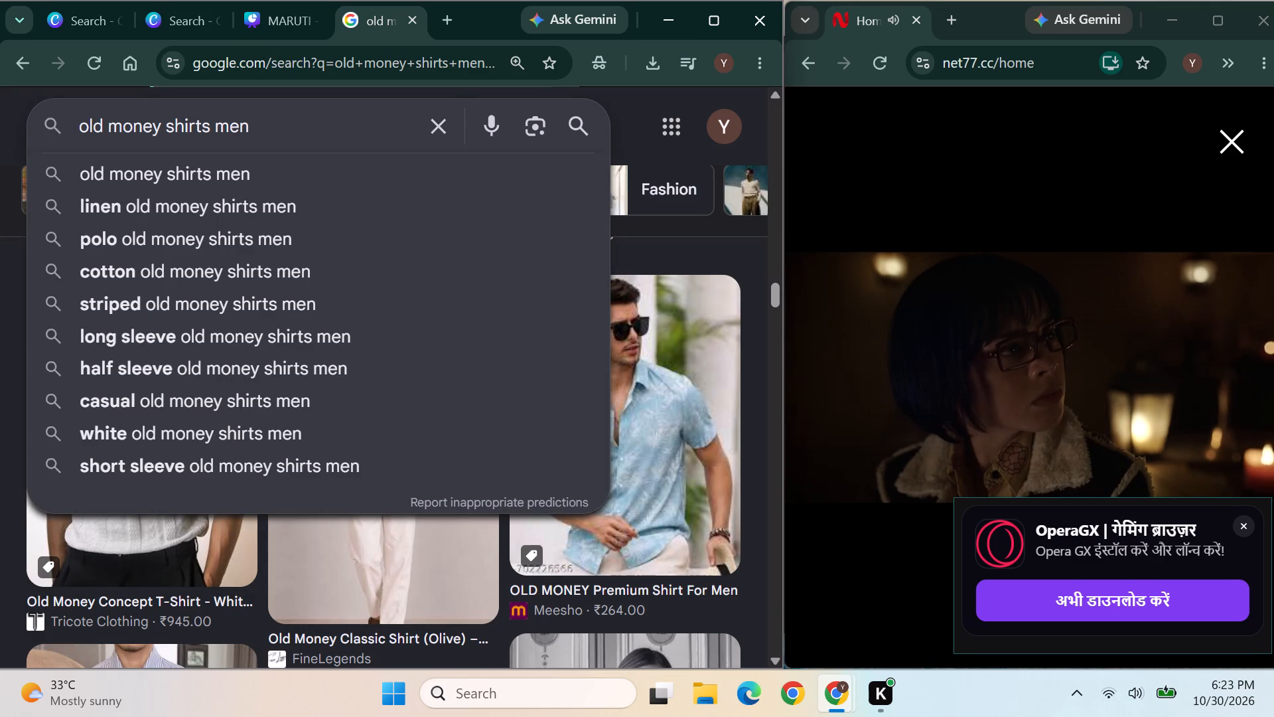
left_click(208, 125)
key("BackSpace")
key("BackSpace")
key("BackSpace")
key("BackSpace")
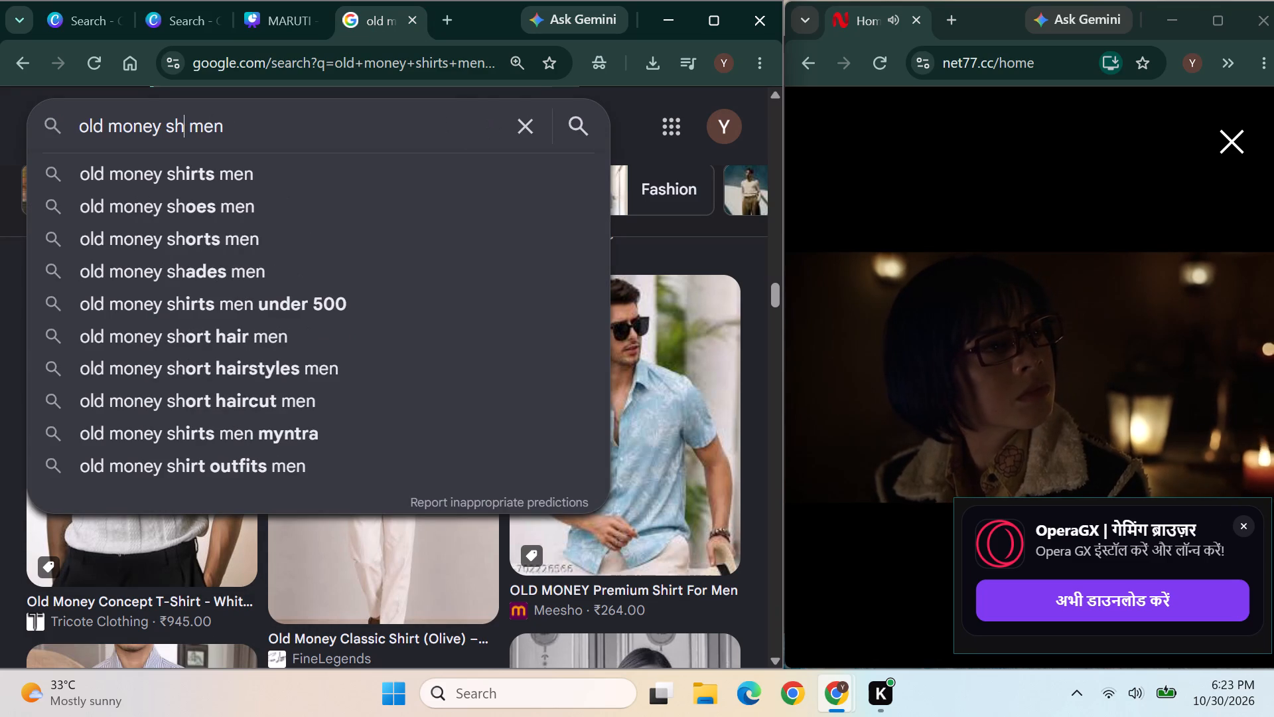
key("BackSpace")
type("ho")
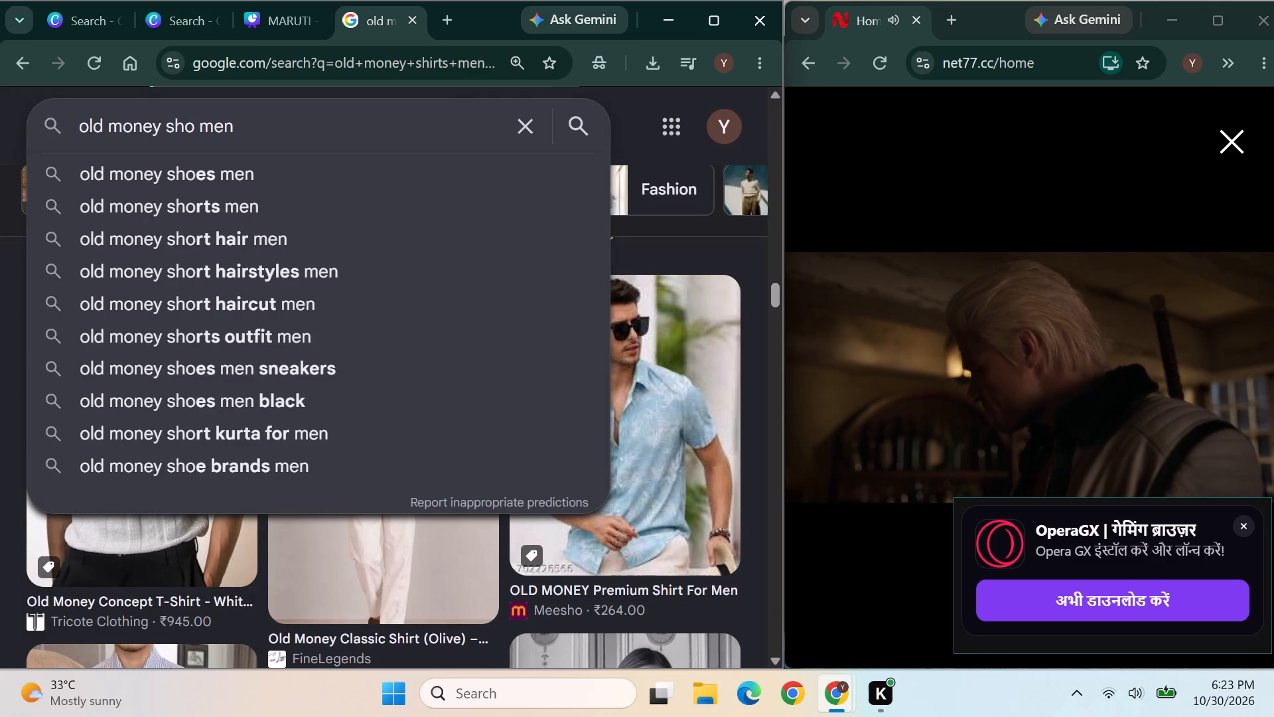
key("e")
key("Down")
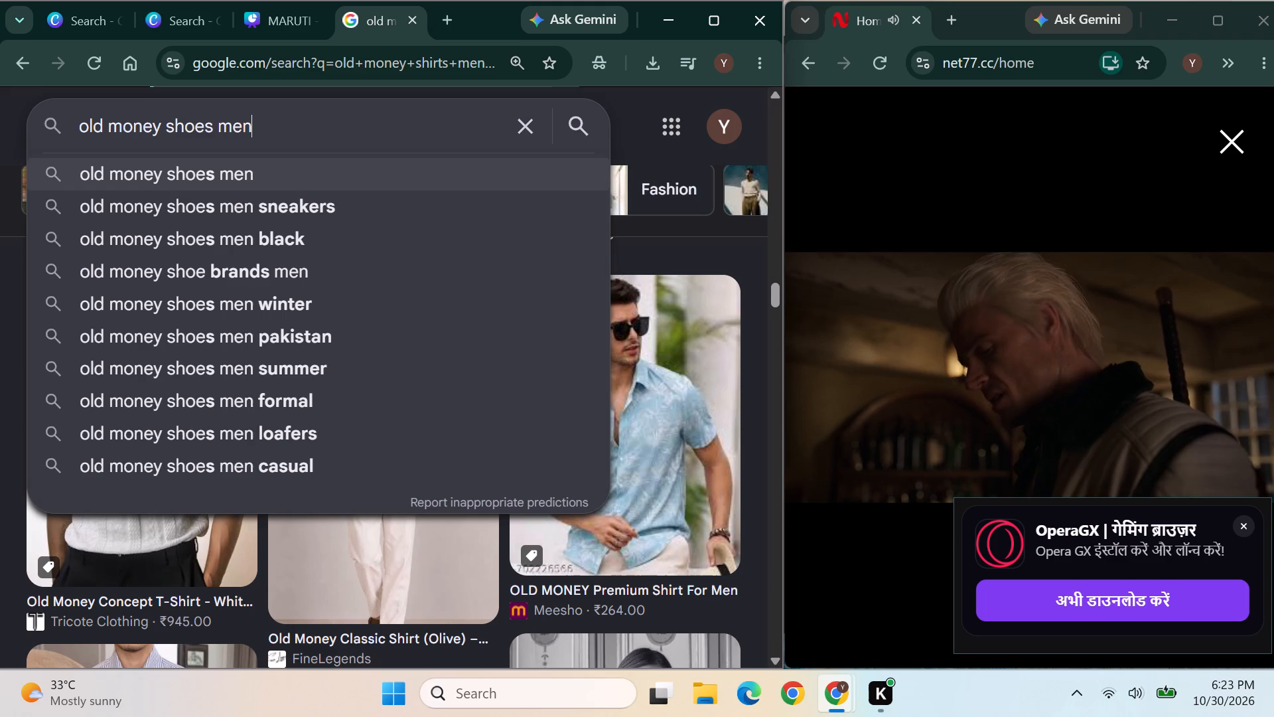
key("Down")
key("Return")
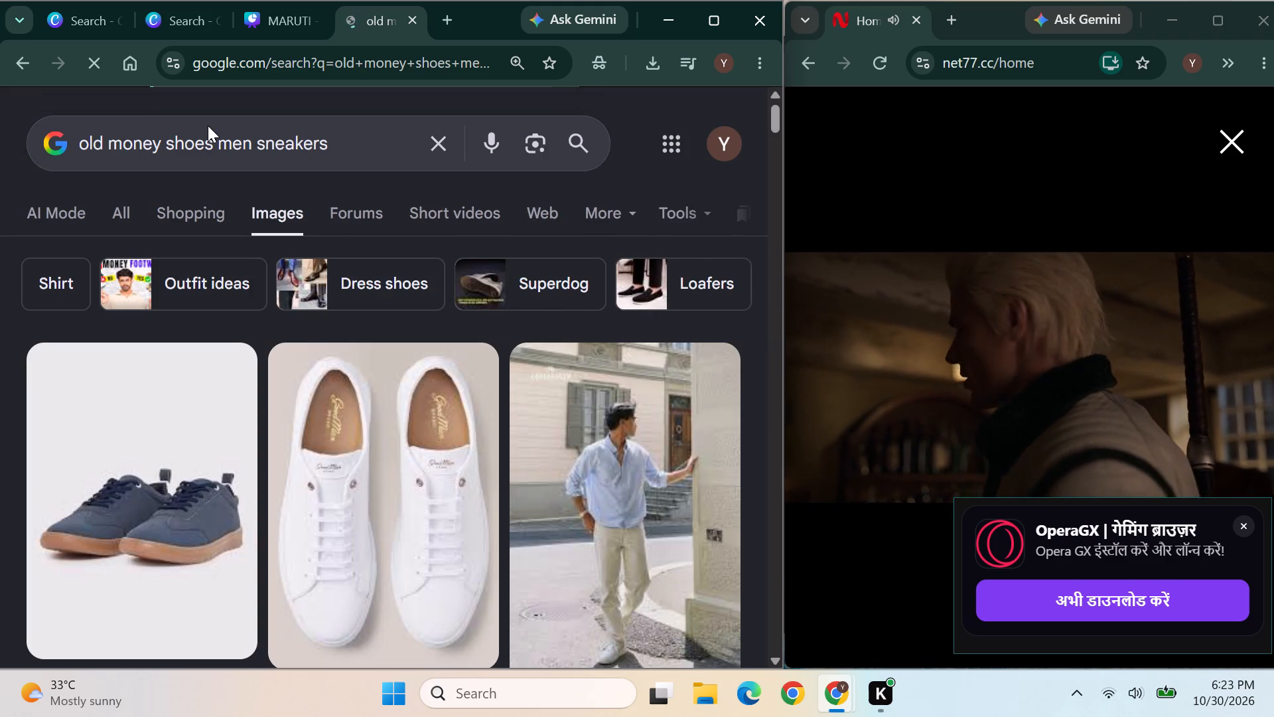
Look through the "old money shoes men sneakers" image results for a shoe picture suited to the Casual Product page.
key("Down")
key("Down")
key("Down")
key("Down")
key("Down")
key("Down")
key("Down")
key("Down")
key("Down")
key("Down")
key("Down")
key("Down")
key("Down")
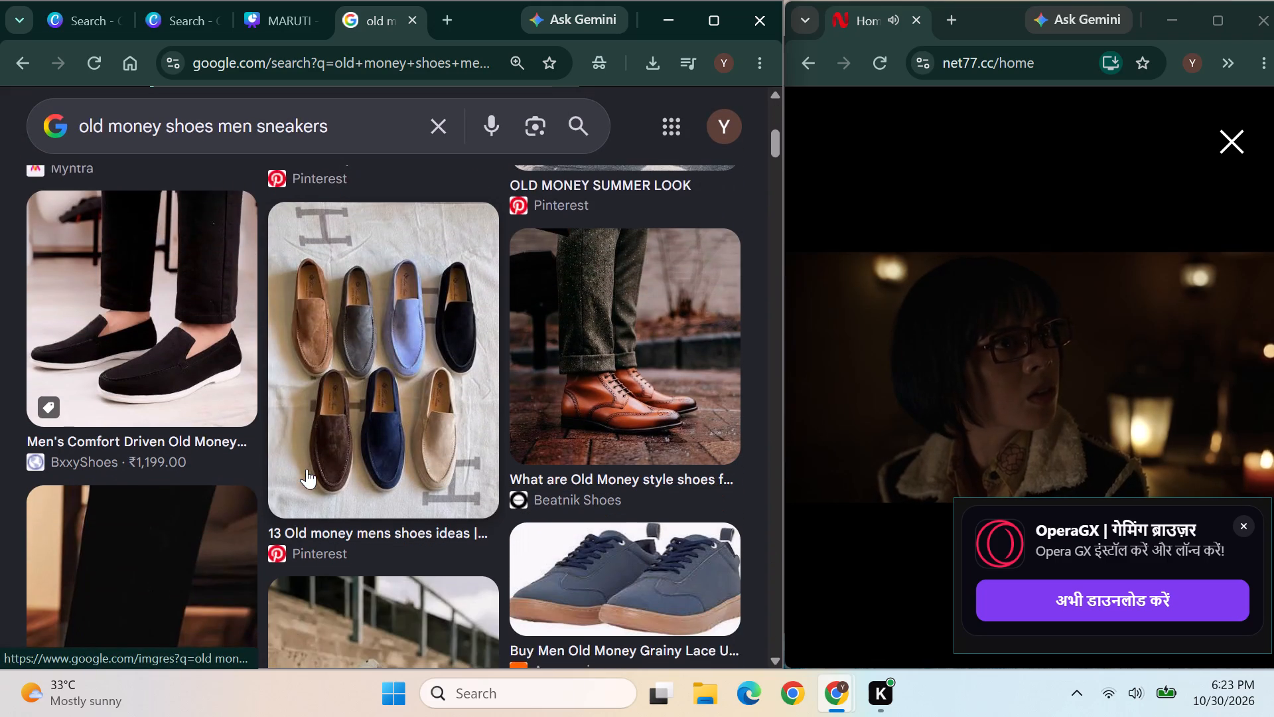
key("Down")
key("Down")
key("Down")
key("Down")
key("Down")
key("Down")
key("Down")
key("Down")
key("Down")
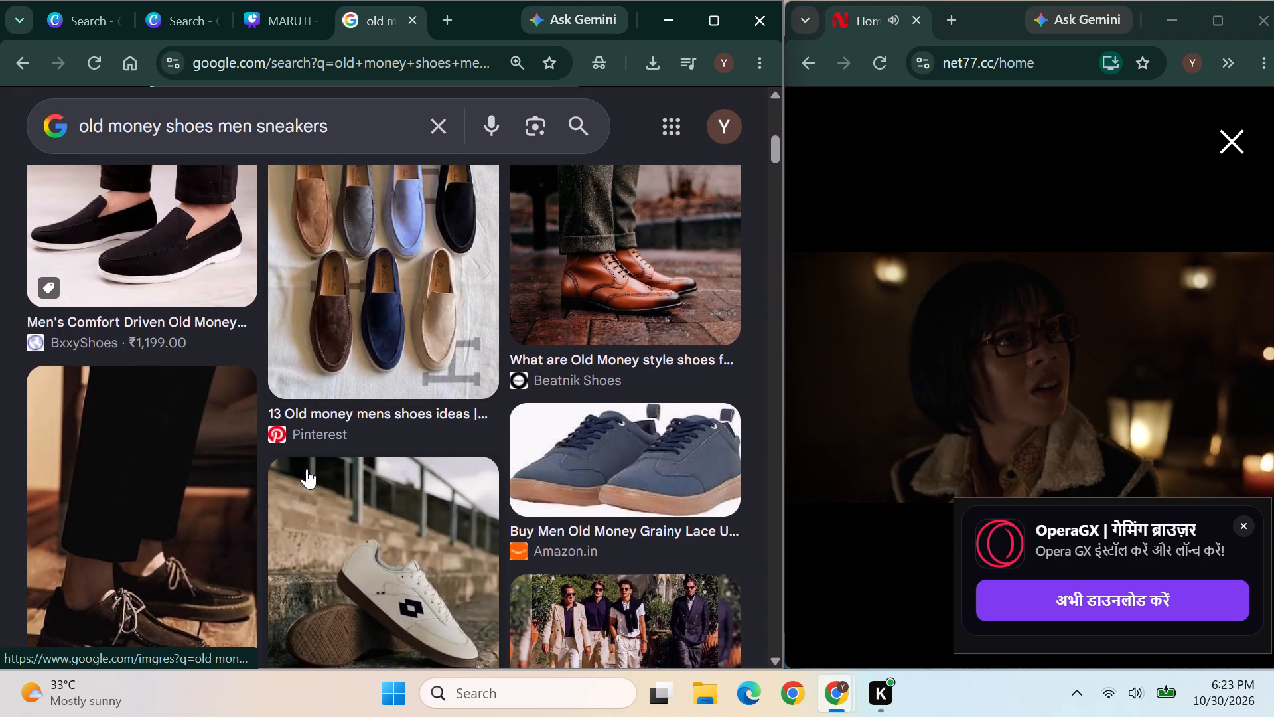
key("Down")
key("Down")
key("Down")
key("Down")
key("Down")
key("Down")
key("Down")
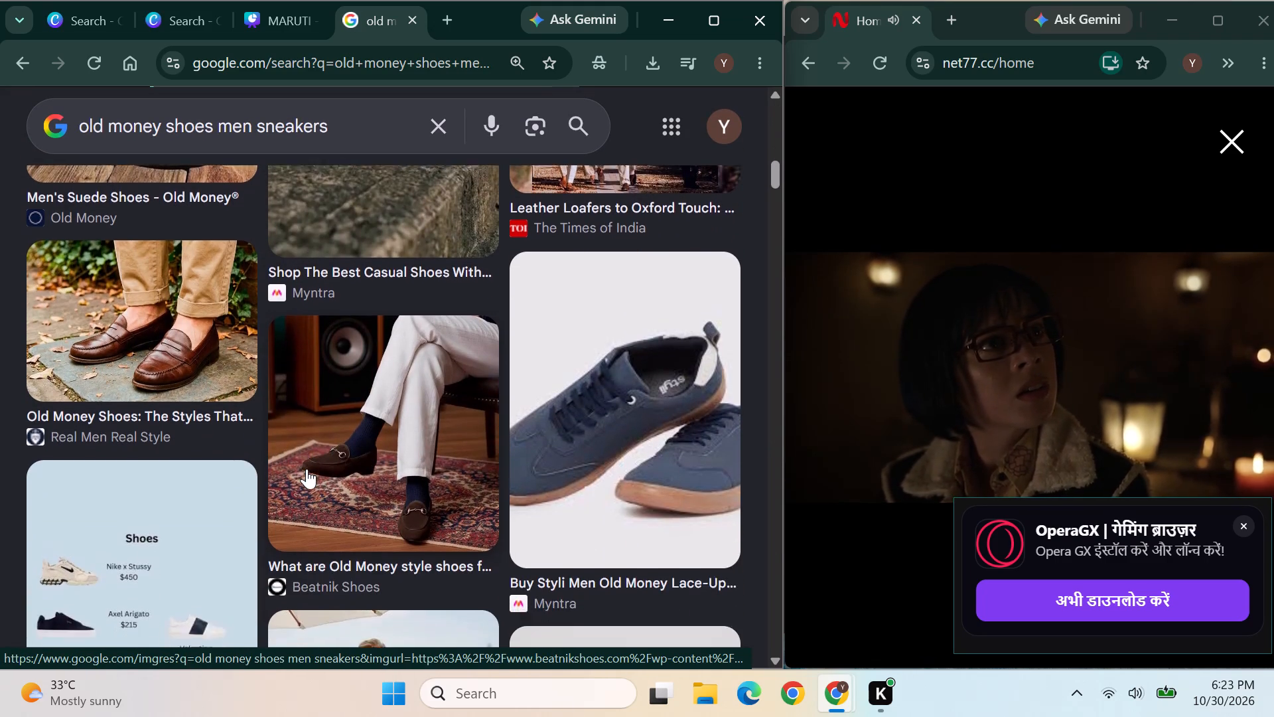
key("Down")
key("Down")
key("Down")
key("Down")
key("Down")
key("Down")
key("Down")
key("Down")
key("Down")
key("Down")
key("Down")
key("Down")
key("Down")
key("Down")
key("Down")
key("Down")
key("Down")
key("Down")
key("Down")
key("Down")
key("Down")
key("Down")
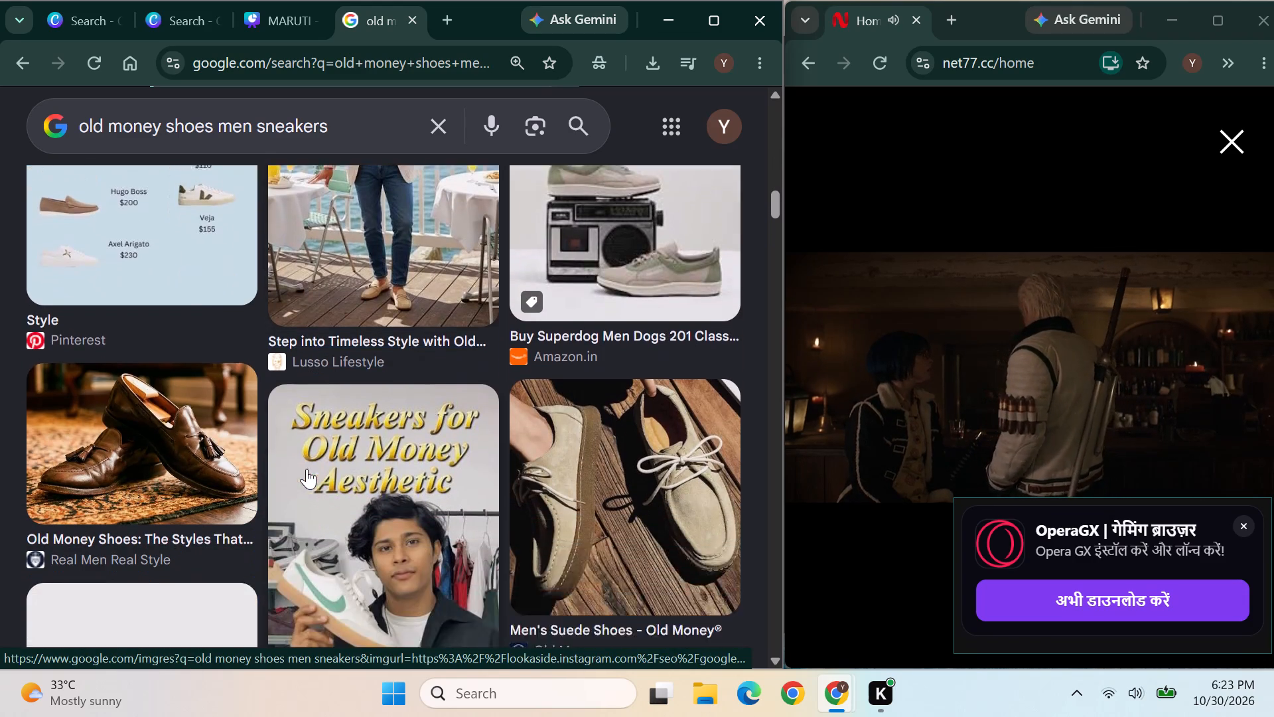
key("Down")
key("Up")
key("Up")
key("Up")
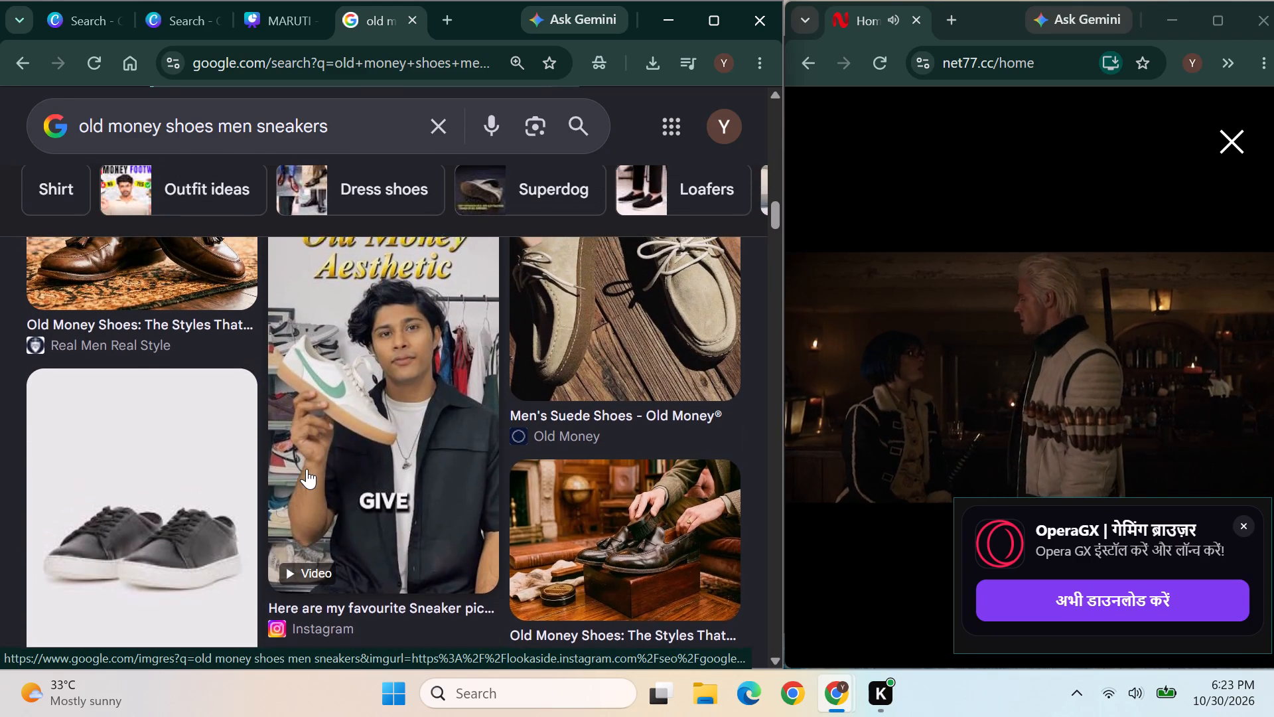
key("Up")
key("Up")
key("Down")
key("Down")
key("Down")
key("Down")
key("Down")
key("Down")
key("Down")
key("Down")
key("Down")
key("Down")
key("Down")
key("Down")
key("Down")
key("Down")
key("Up")
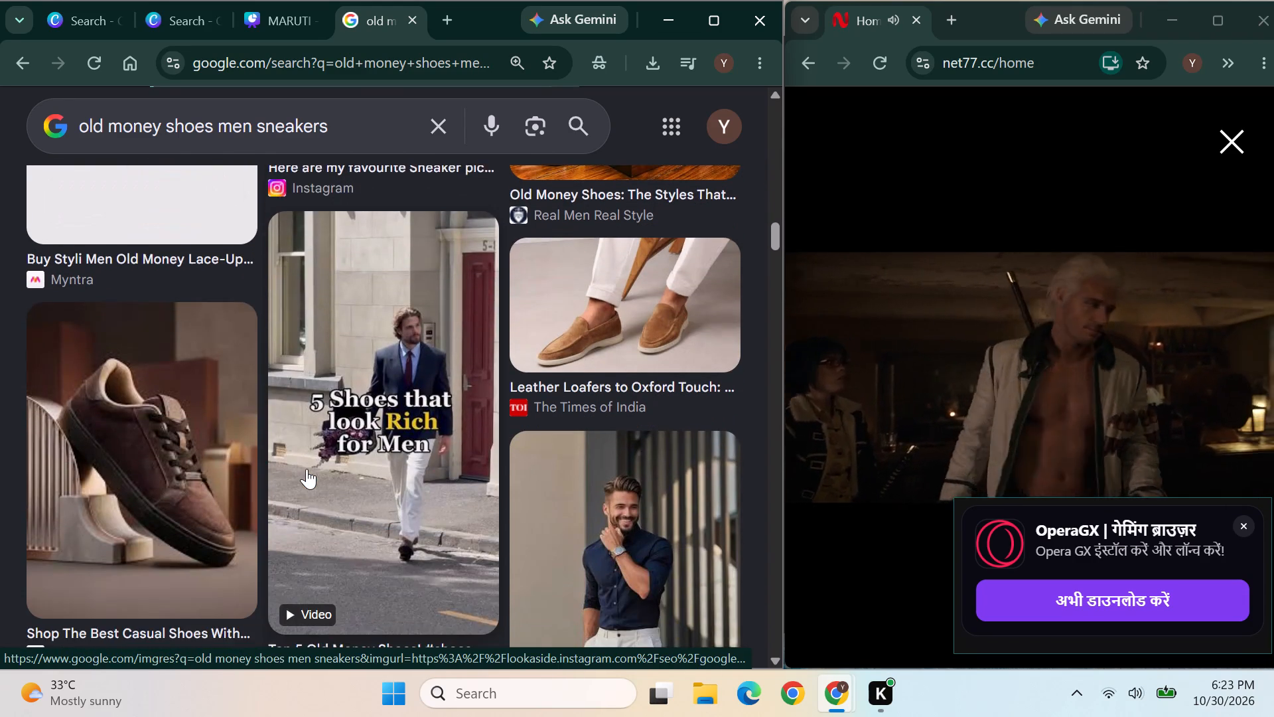
key("Down")
key("Up")
key("Up")
key("Up")
key("Up")
key("Up")
key("Up")
key("Up")
key("Up")
key("Up")
key("Up")
key("Up")
key("Up")
key("Up")
key("Up")
key("Up")
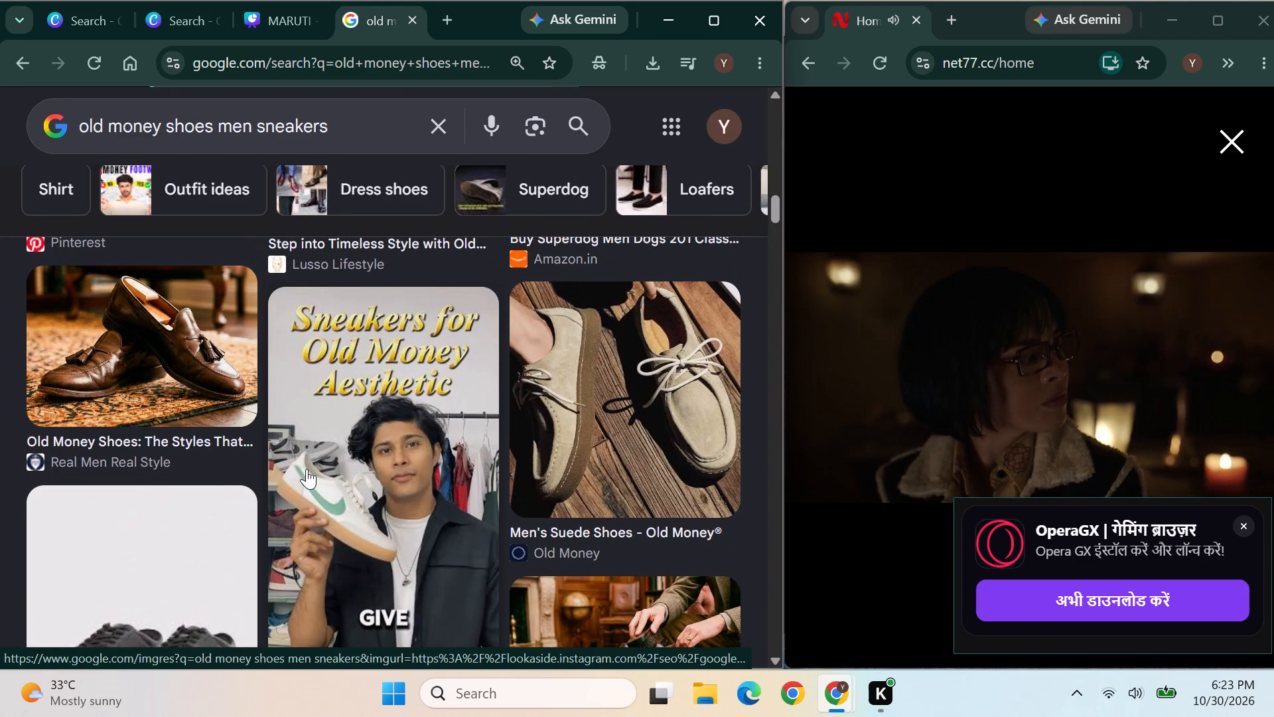
key("Down")
key("Down")
key("Down")
key("Down")
key("Down")
key("Down")
key("Down")
key("Down")
key("Down")
key("Down")
key("Down")
key("Down")
key("Down")
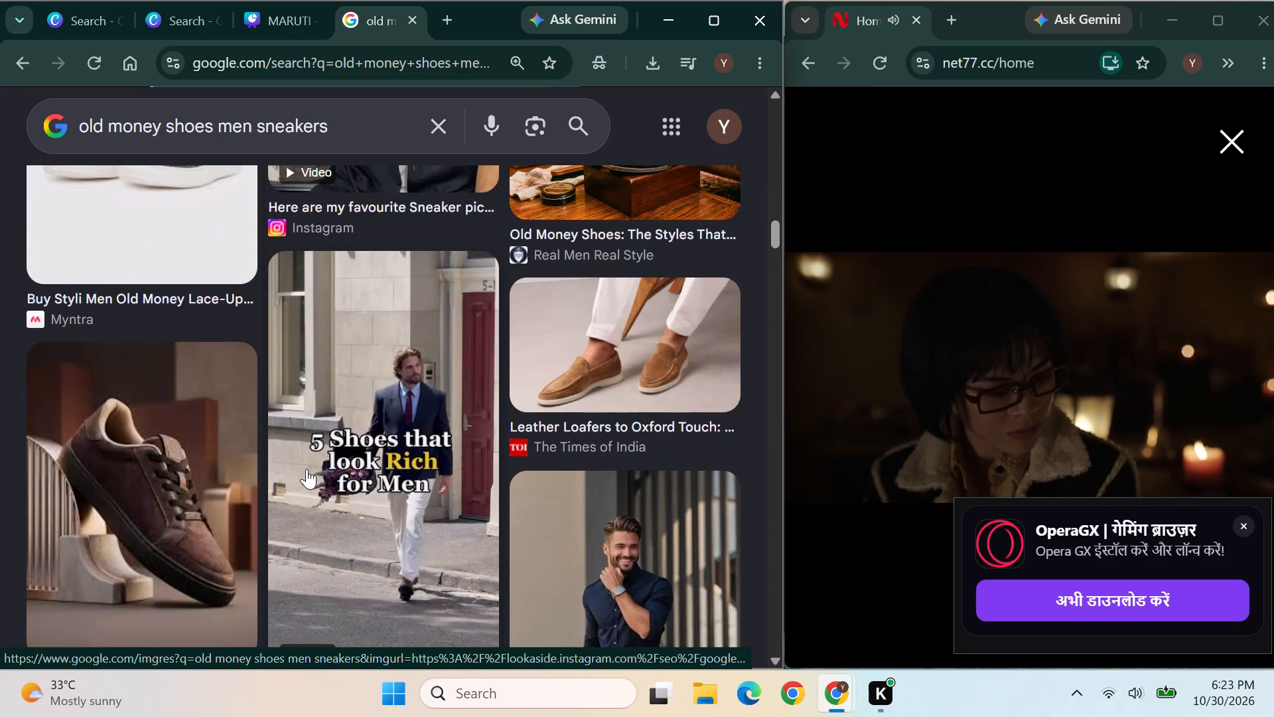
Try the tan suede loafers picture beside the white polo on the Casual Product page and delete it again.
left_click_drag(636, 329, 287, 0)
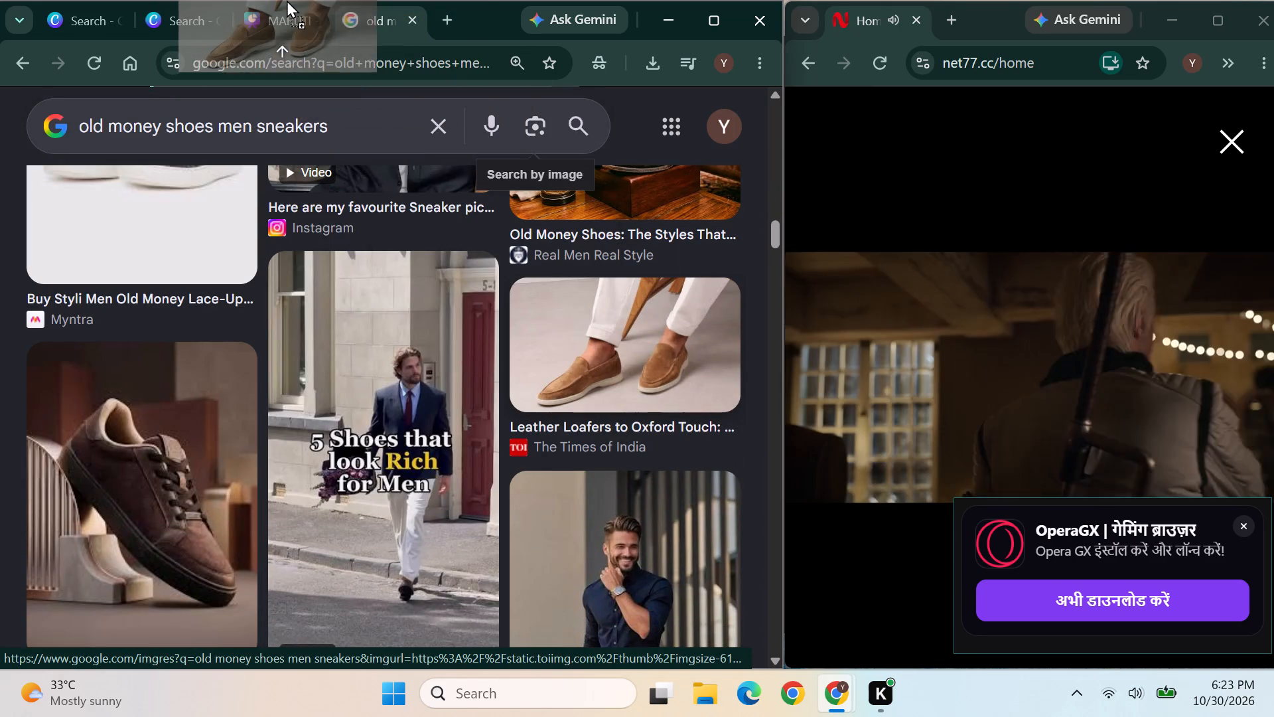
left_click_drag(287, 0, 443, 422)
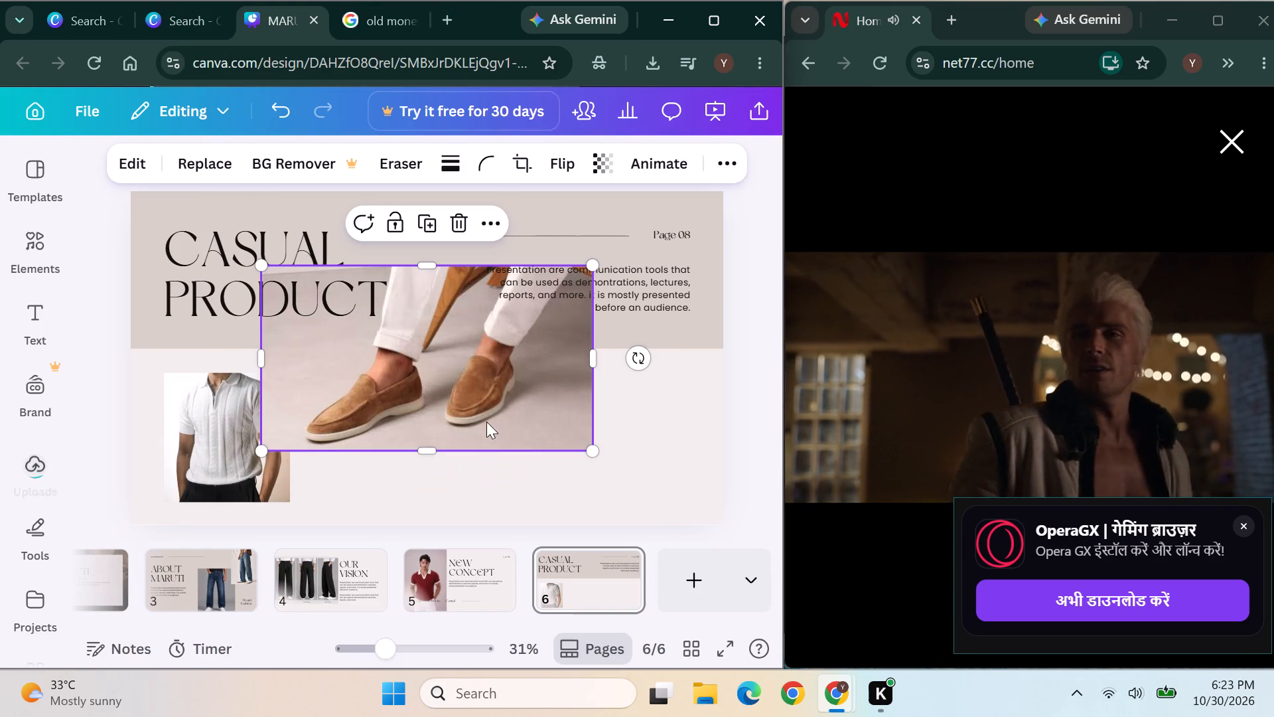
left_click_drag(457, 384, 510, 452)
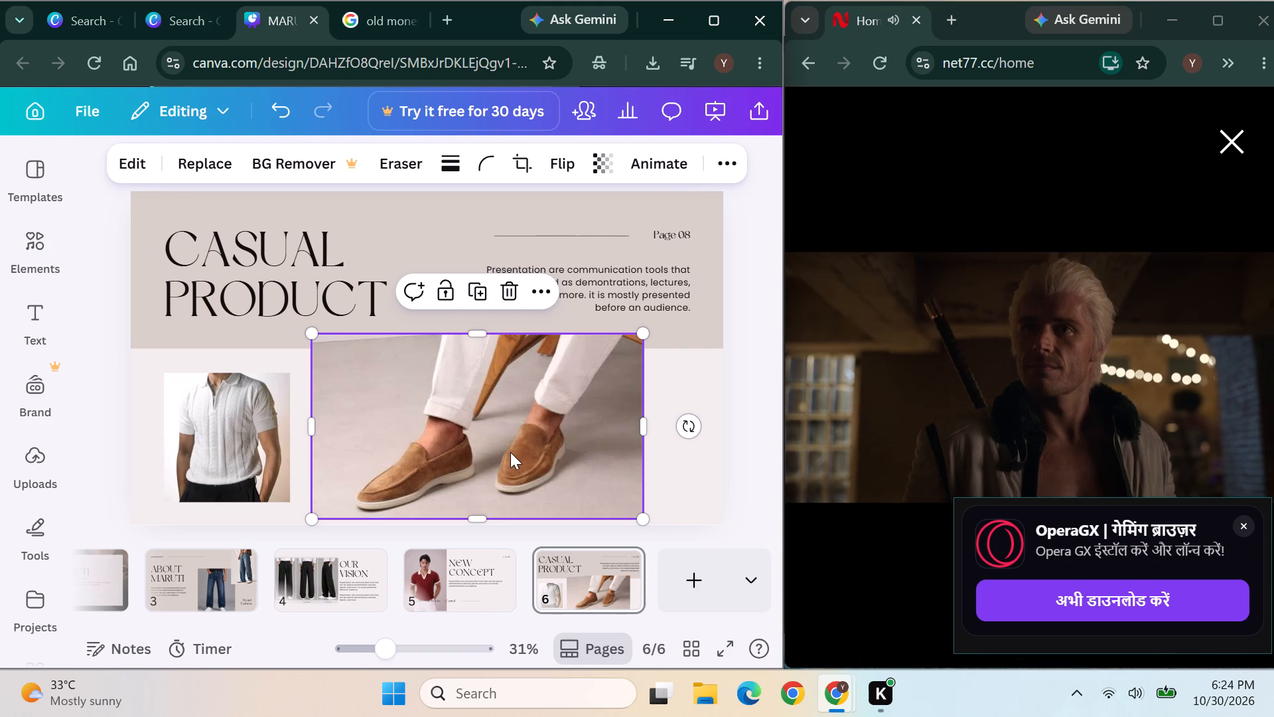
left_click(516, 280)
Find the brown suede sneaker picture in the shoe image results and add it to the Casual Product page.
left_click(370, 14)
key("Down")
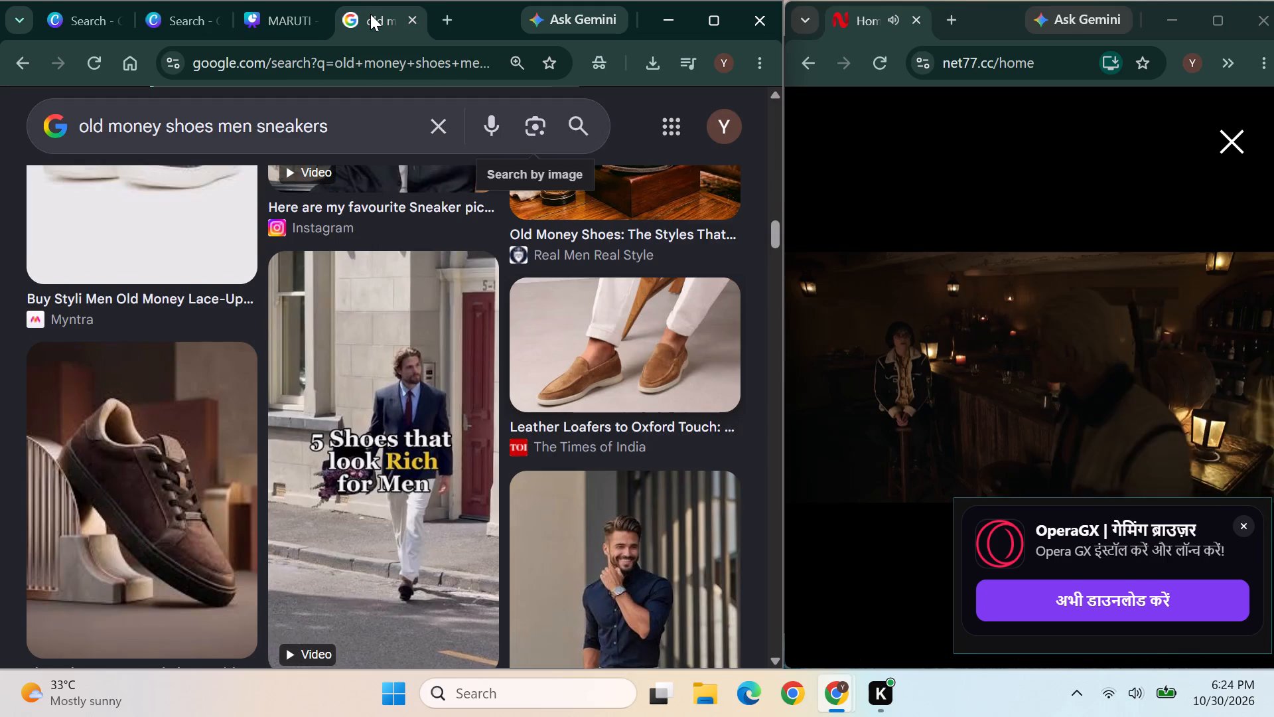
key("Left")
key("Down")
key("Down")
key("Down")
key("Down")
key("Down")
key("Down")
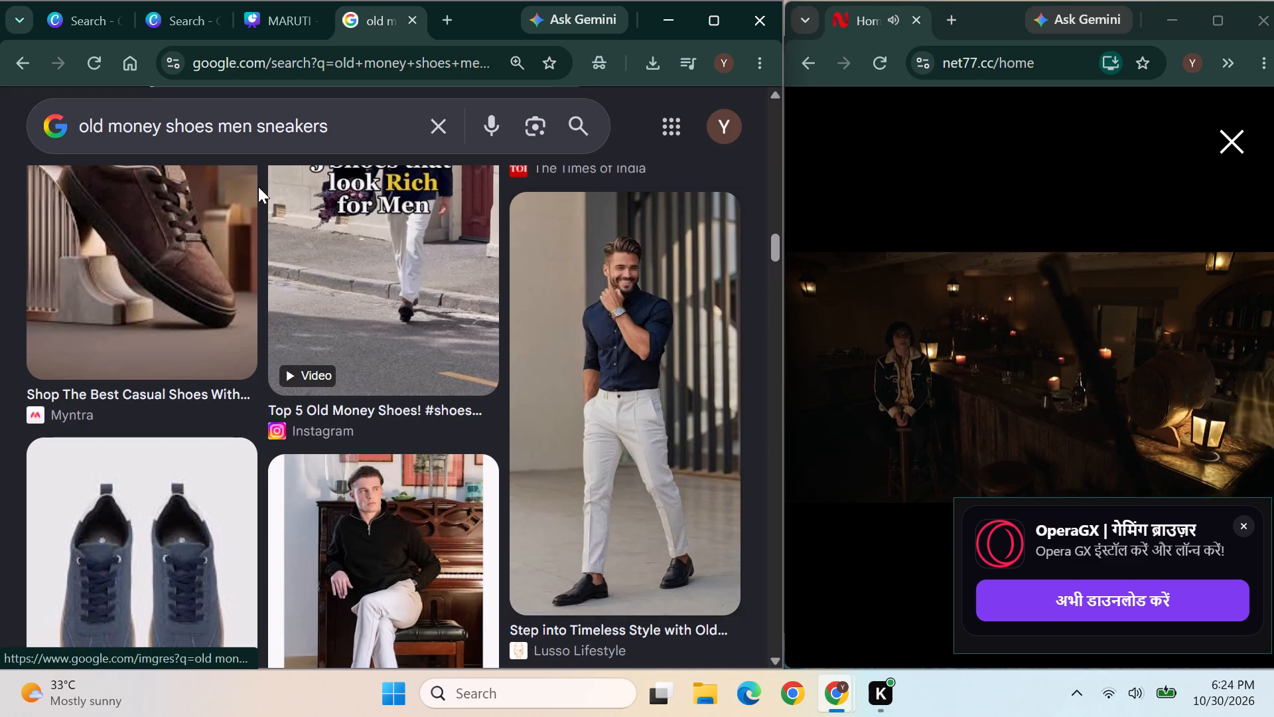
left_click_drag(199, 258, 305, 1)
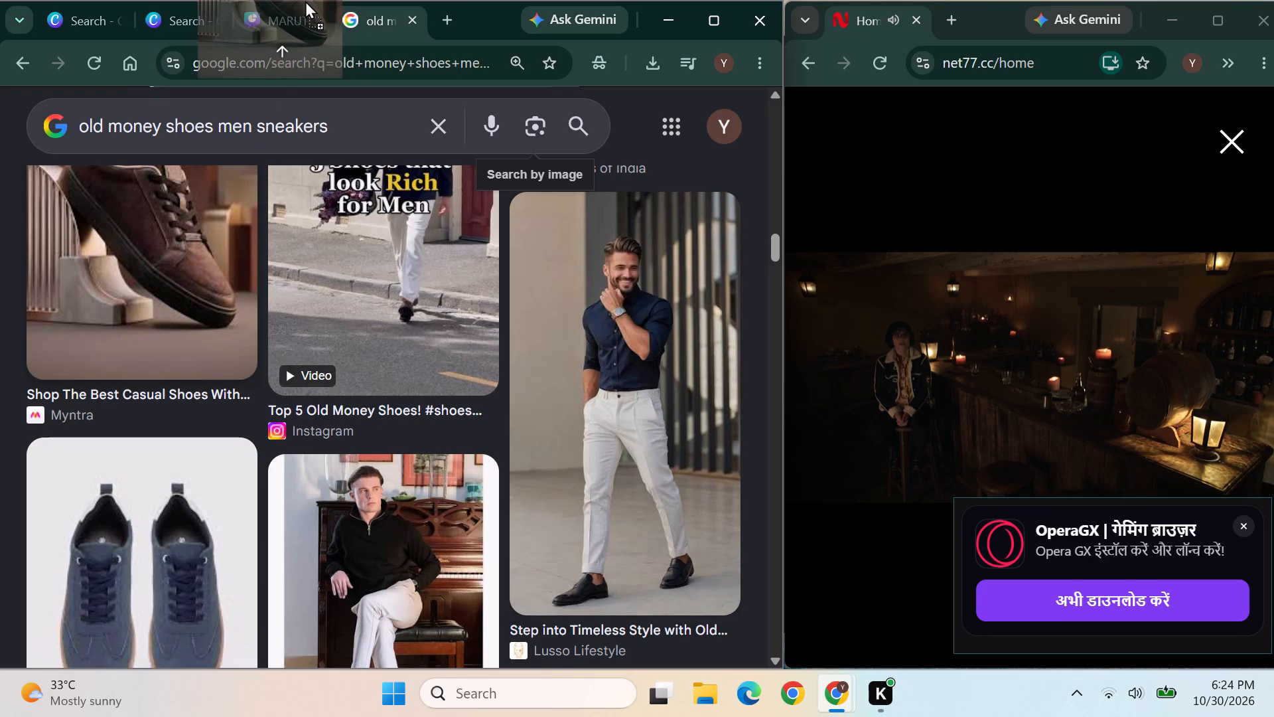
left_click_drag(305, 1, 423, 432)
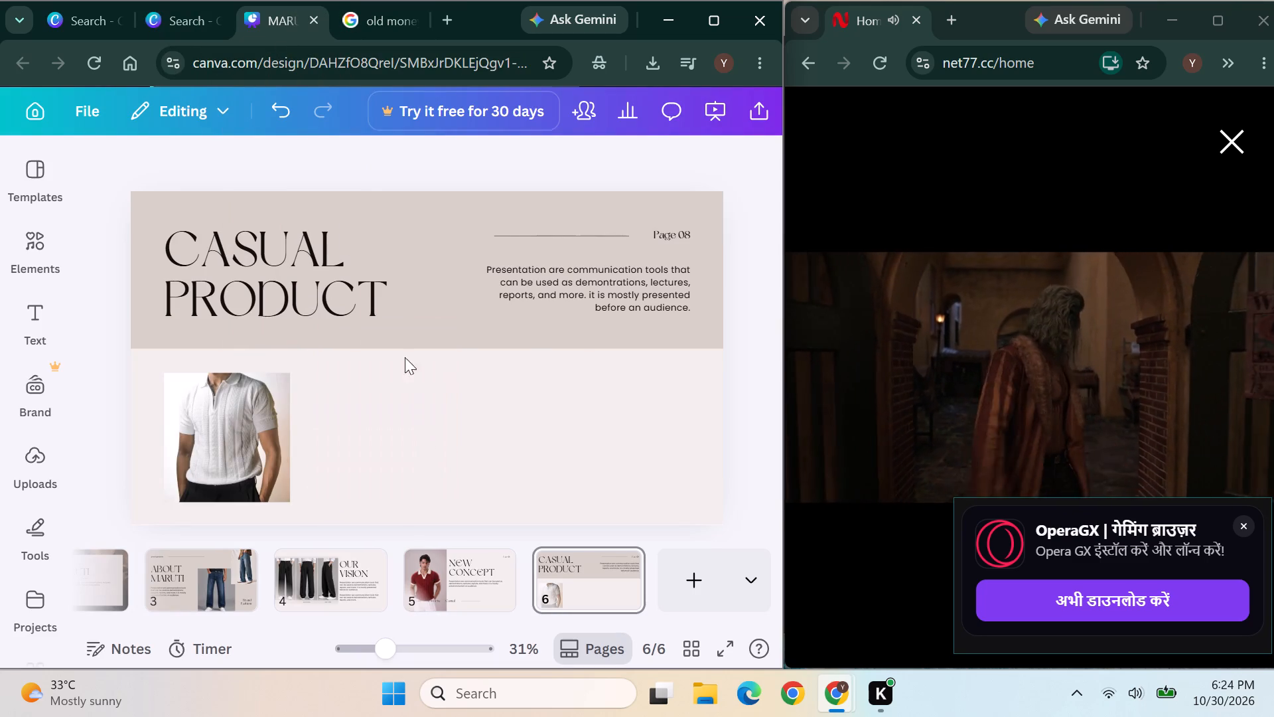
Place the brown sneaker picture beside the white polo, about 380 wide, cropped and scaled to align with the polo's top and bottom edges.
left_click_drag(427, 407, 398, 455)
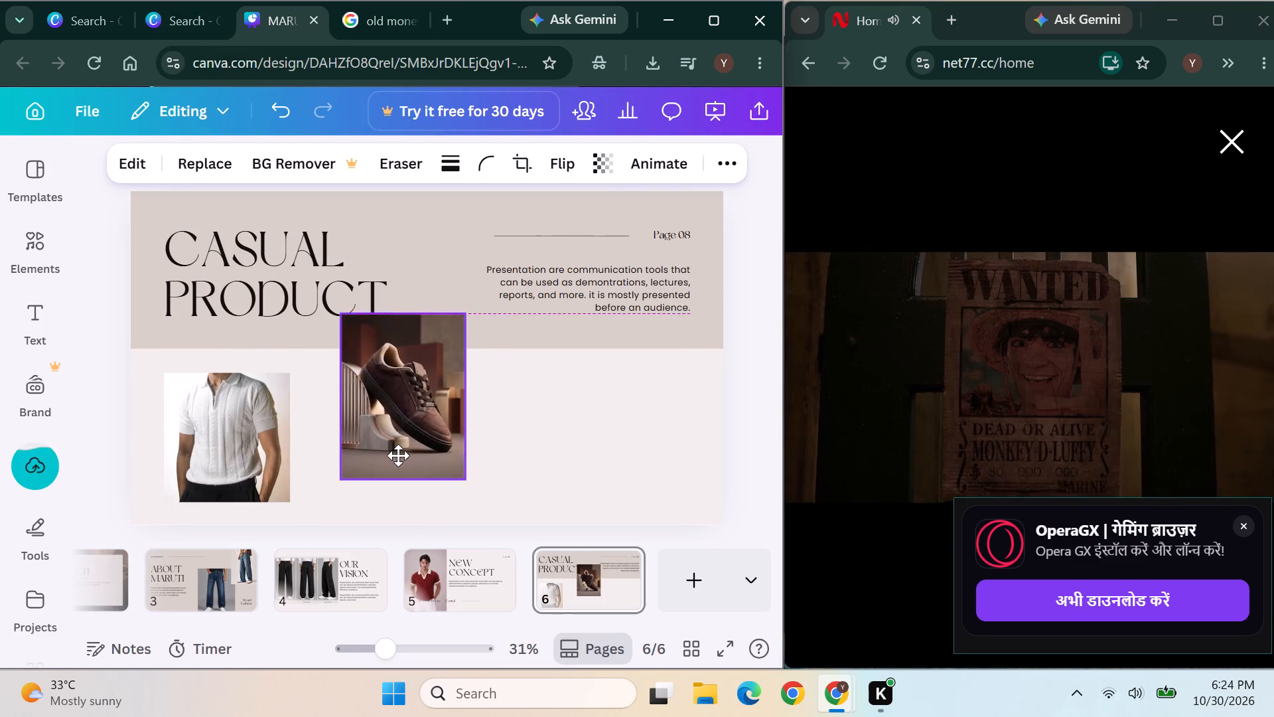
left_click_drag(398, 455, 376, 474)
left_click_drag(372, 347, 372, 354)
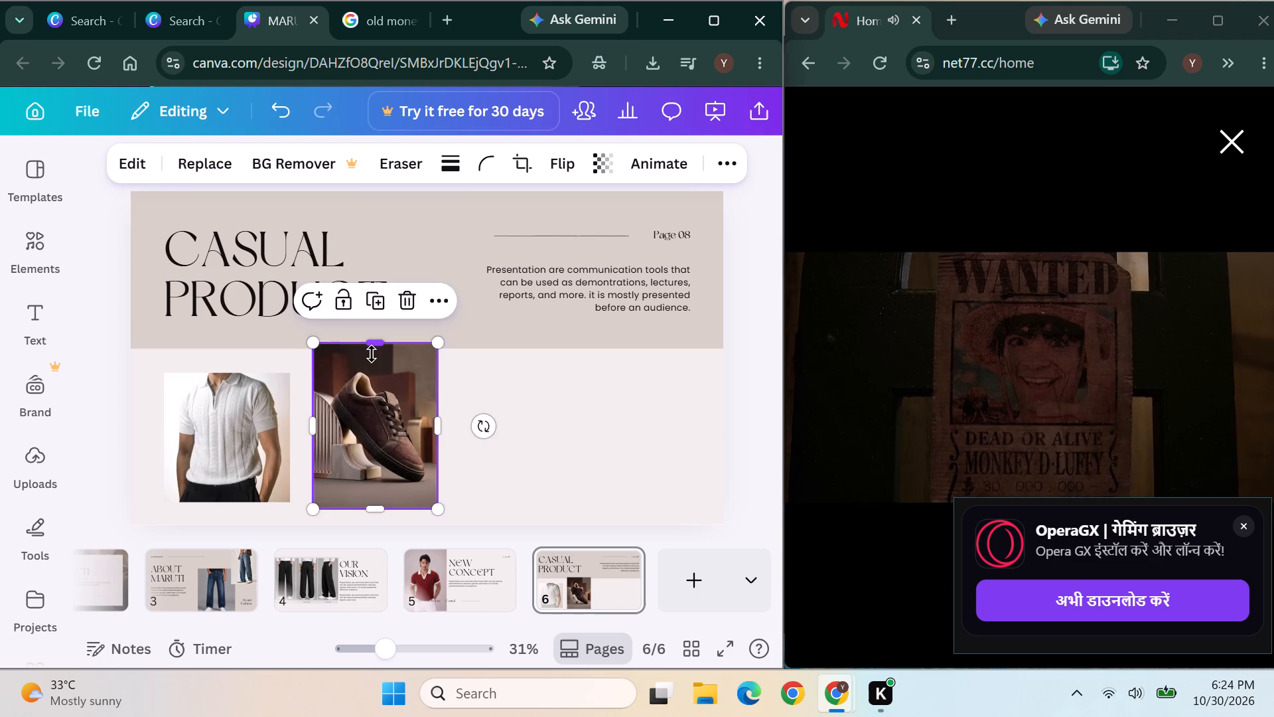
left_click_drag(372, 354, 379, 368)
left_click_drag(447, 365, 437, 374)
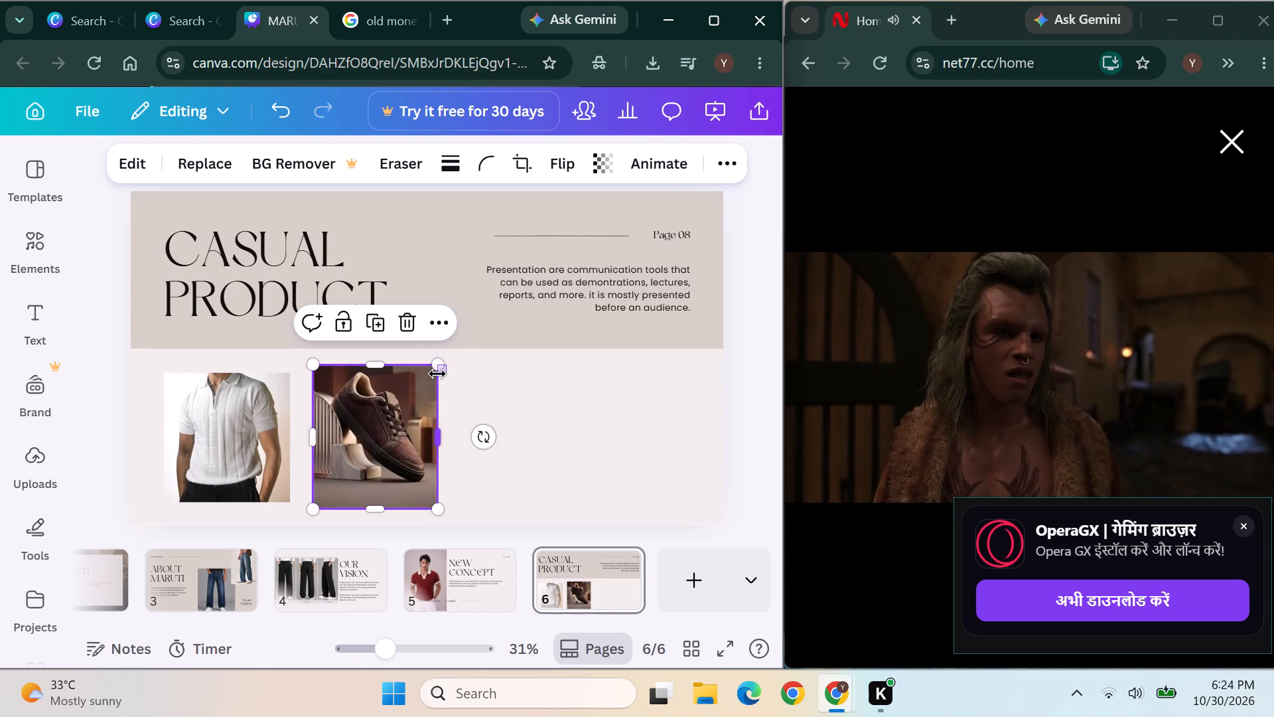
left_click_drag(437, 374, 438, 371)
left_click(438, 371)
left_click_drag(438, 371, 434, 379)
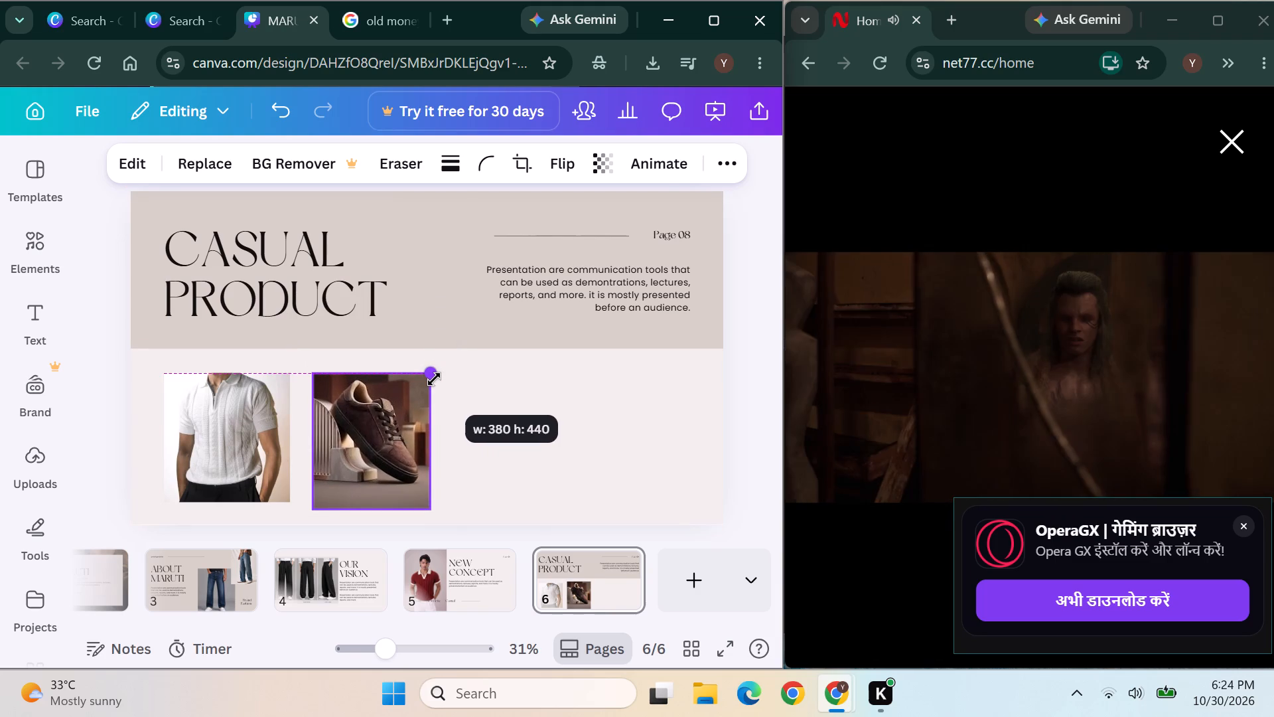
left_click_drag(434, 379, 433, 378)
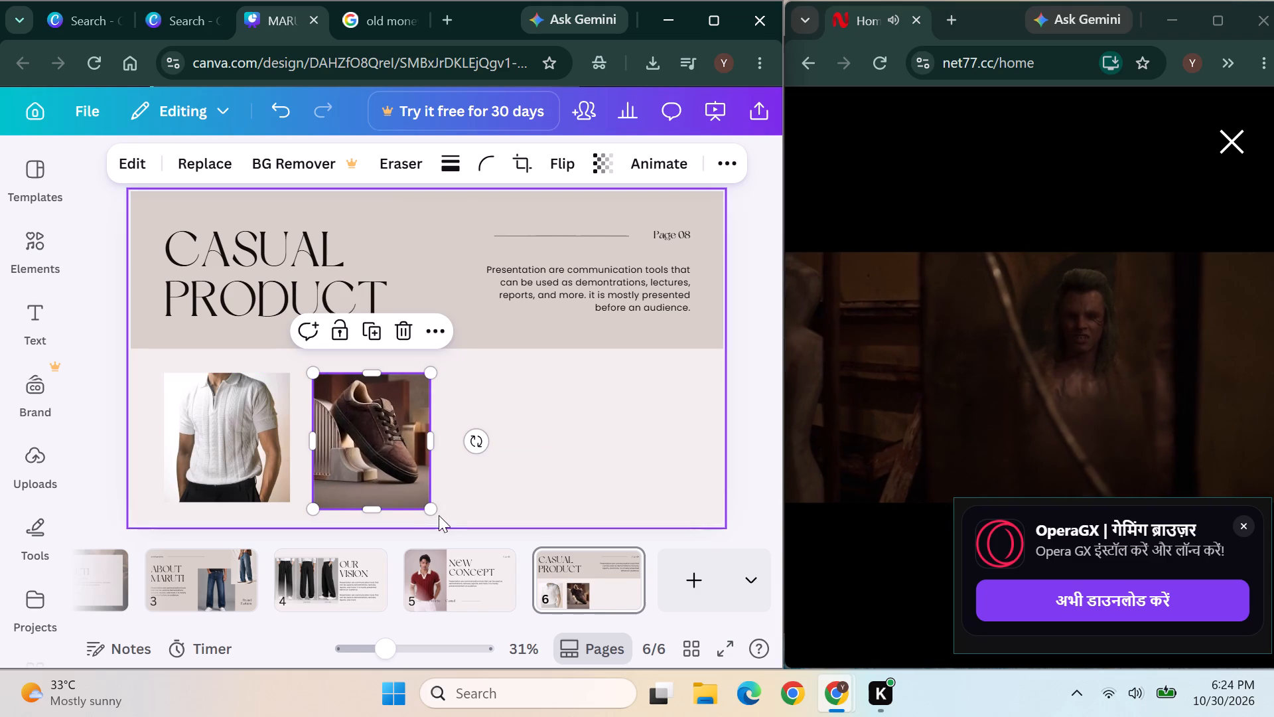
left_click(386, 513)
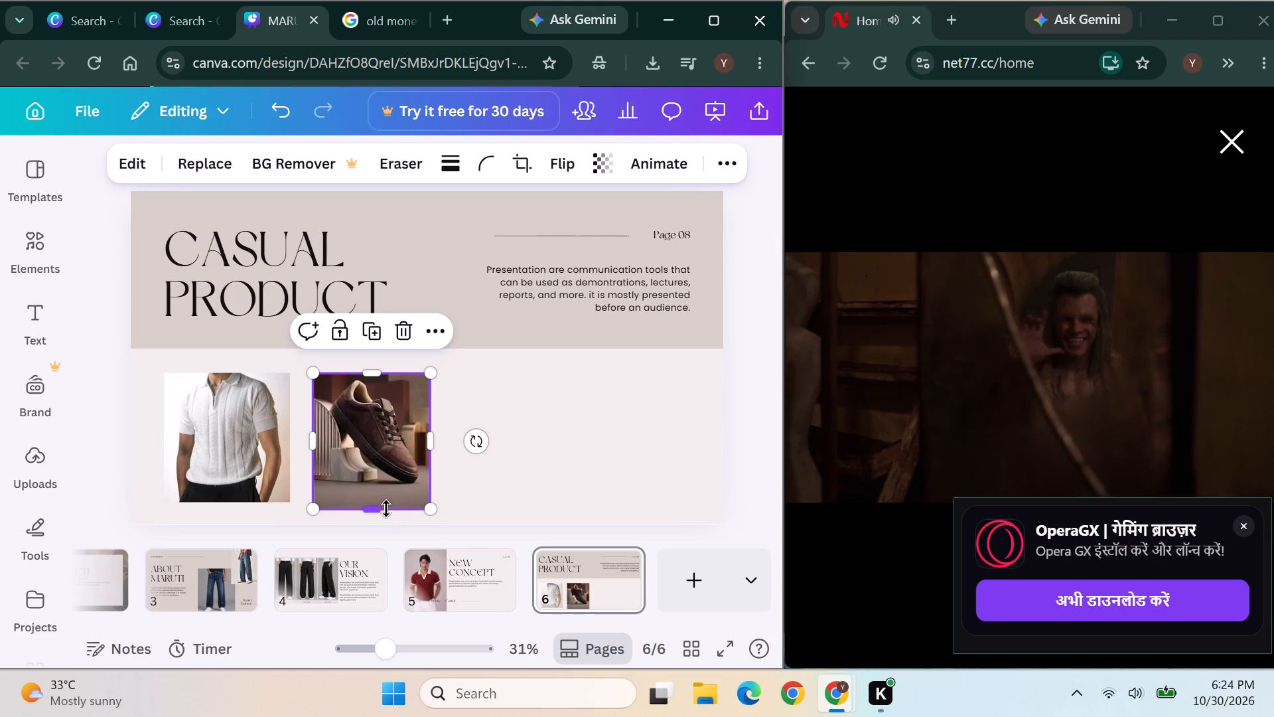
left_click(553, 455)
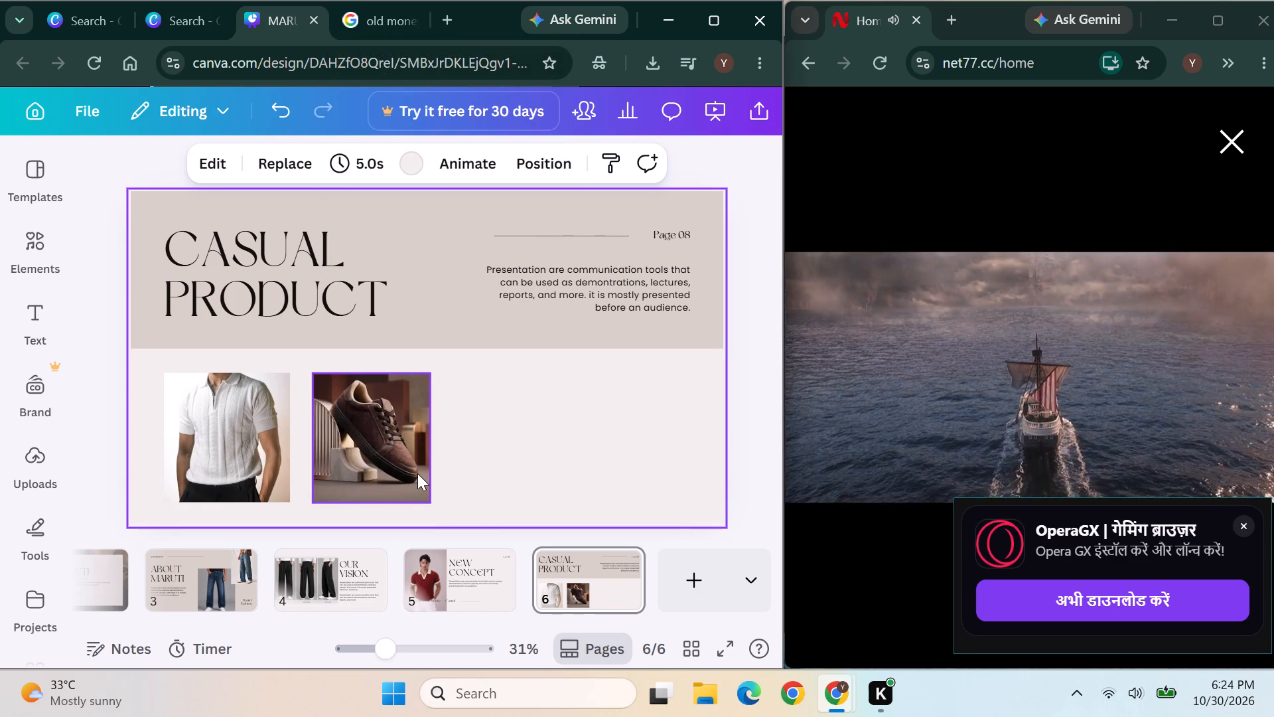
Check the picture layout of the original Casual Product page in the Brown Minimalist Casual Fashion Collection template.
left_click(11, 165)
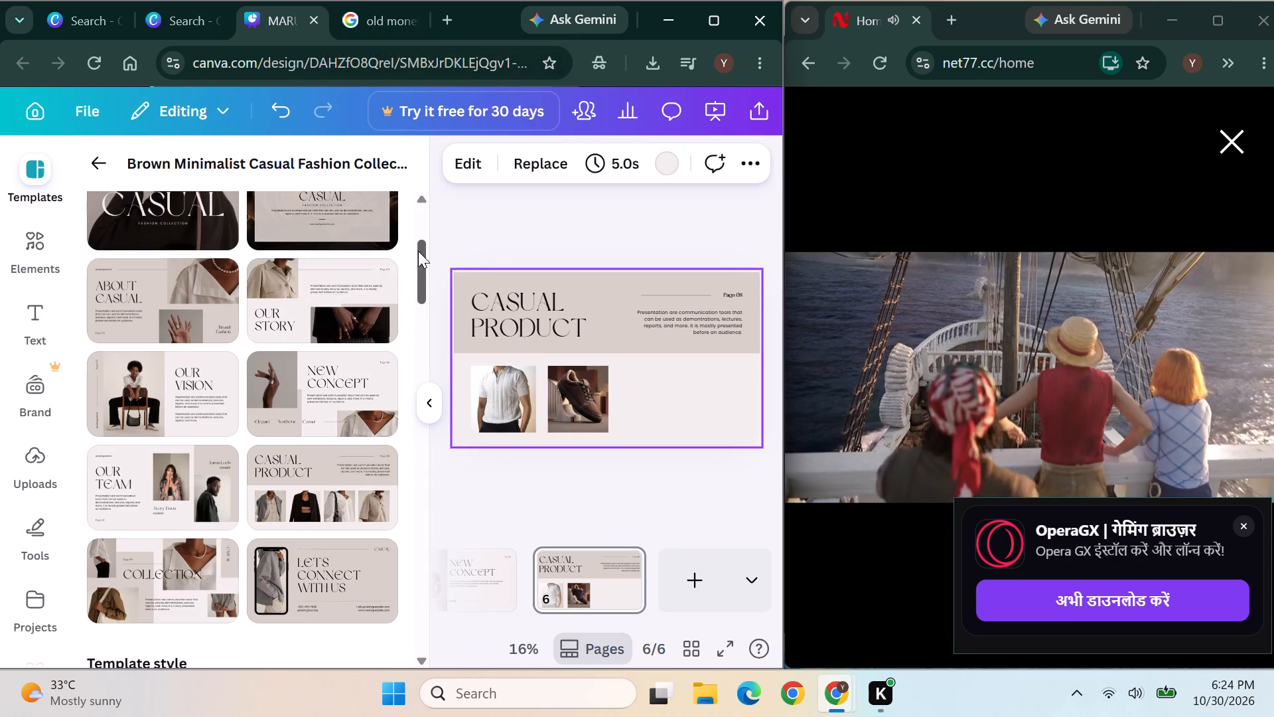
left_click(431, 405)
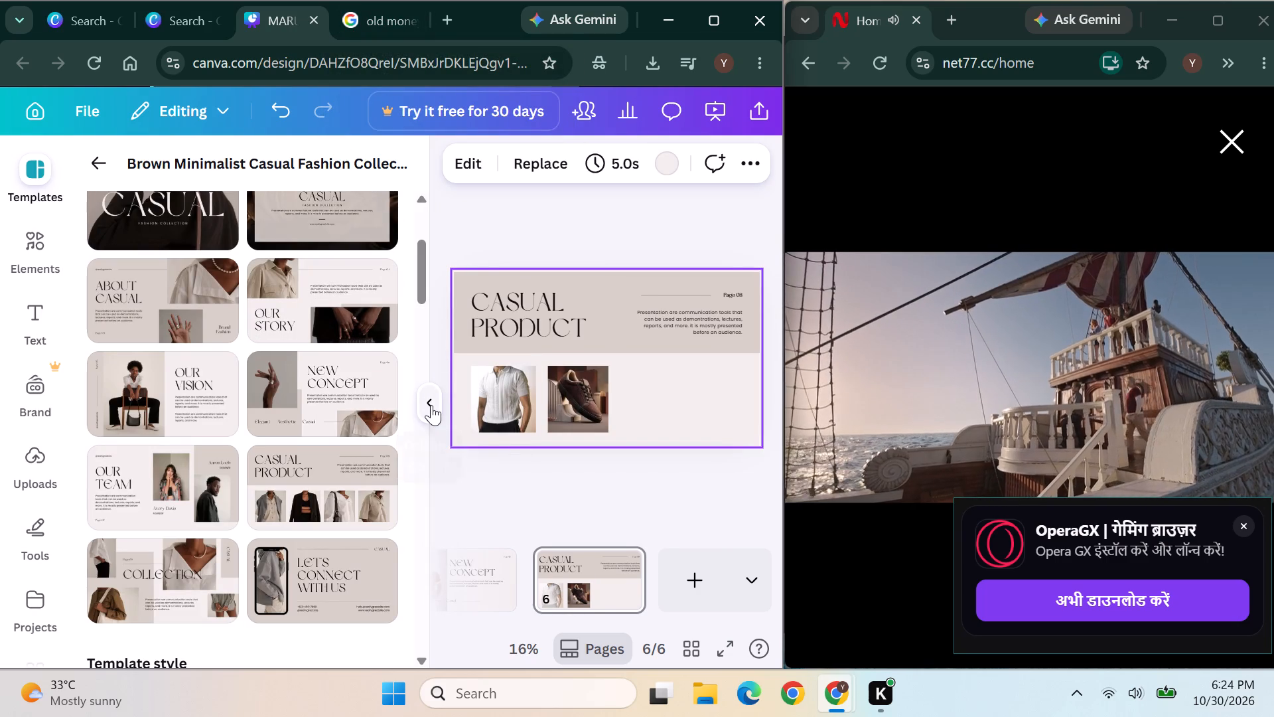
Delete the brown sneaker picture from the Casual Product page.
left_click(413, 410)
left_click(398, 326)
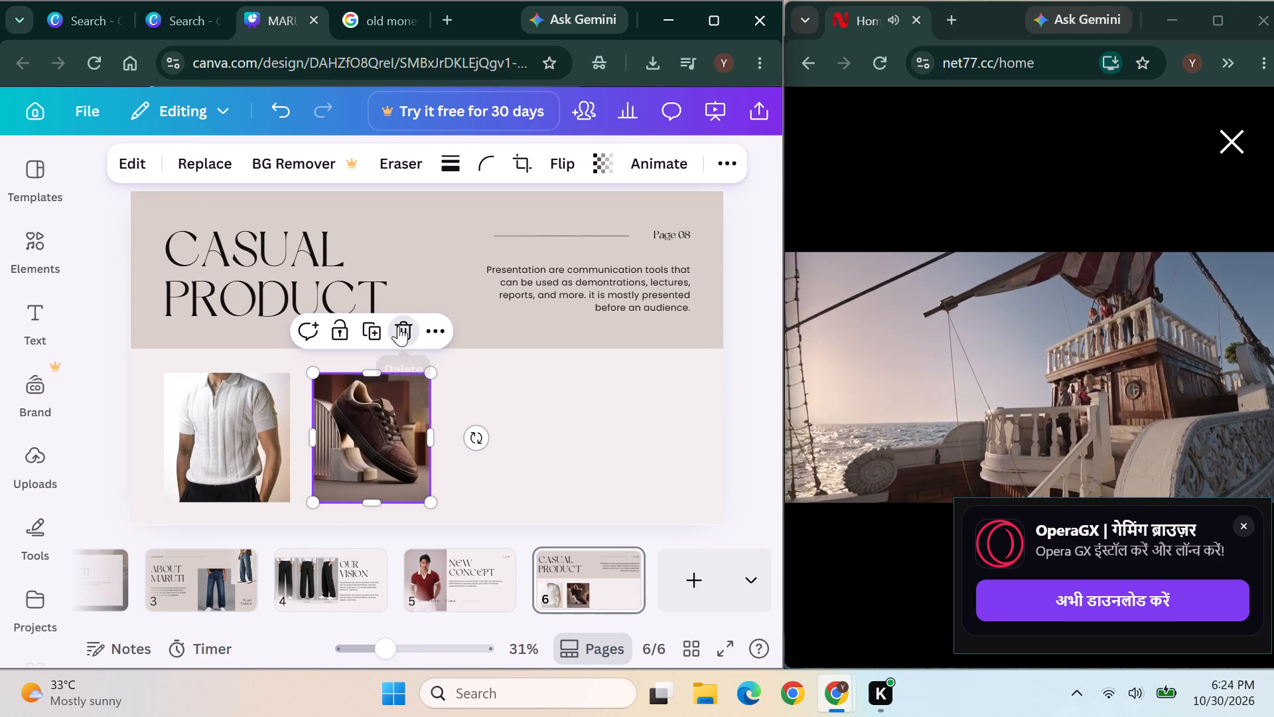
Search Google Images for "old money leath".
left_click(368, 14)
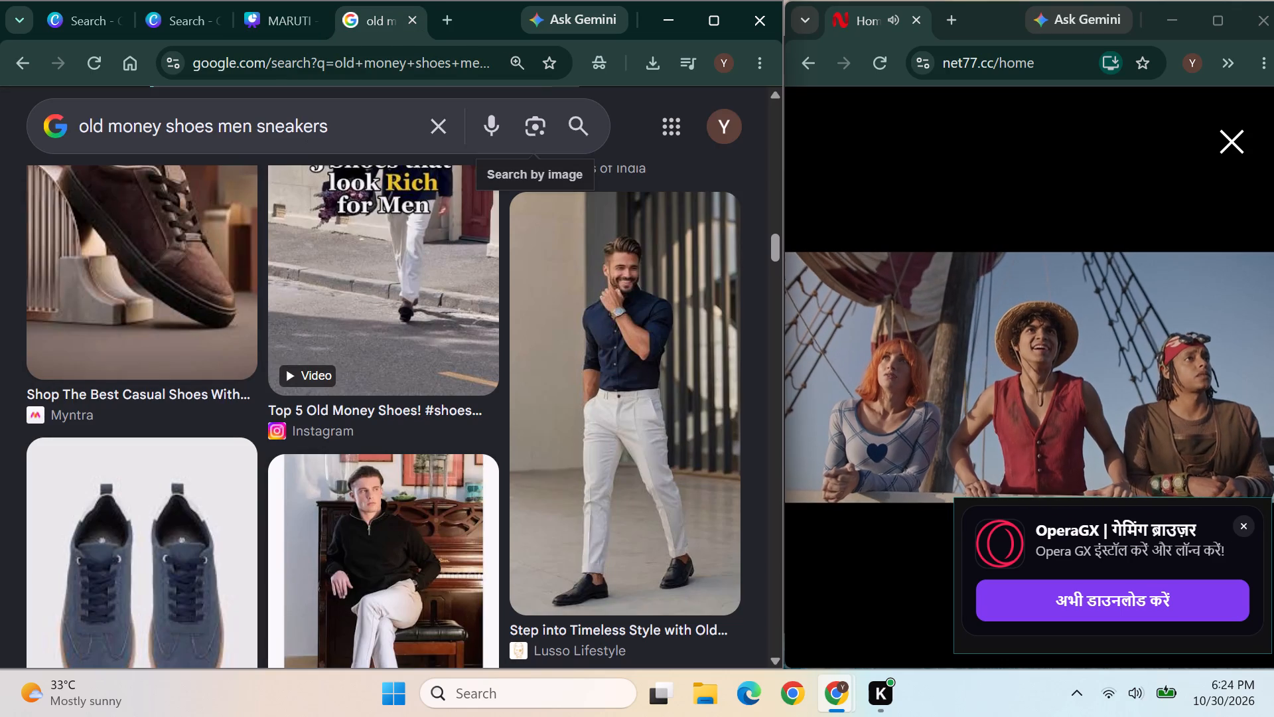
left_click(322, 127)
key("Right")
key("BackSpace")
key("BackSpace")
key("BackSpace")
key("BackSpace")
key("BackSpace")
key("BackSpace")
key("BackSpace")
key("BackSpace")
key("BackSpace")
key("BackSpace")
key("BackSpace")
key("BackSpace")
key("BackSpace")
key("BackSpace")
key("BackSpace")
key("BackSpace")
key("BackSpace")
key("BackSpace")
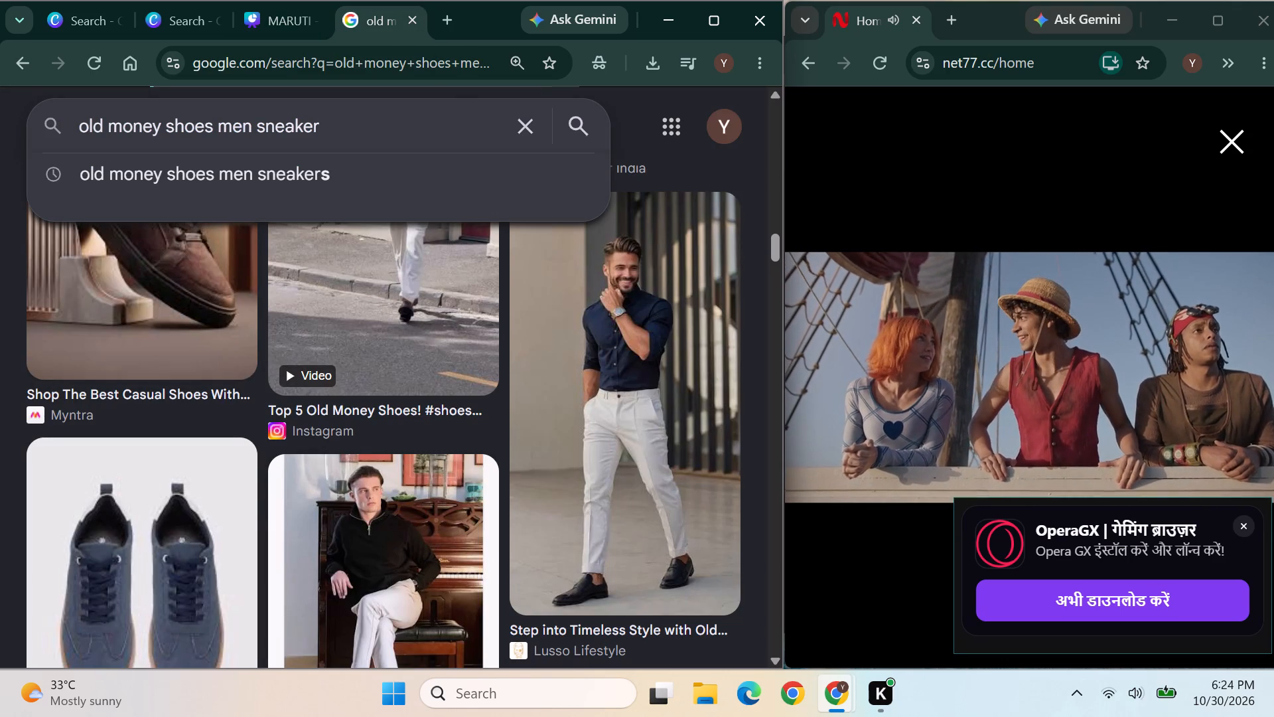
key("BackSpace")
key("space")
type("l")
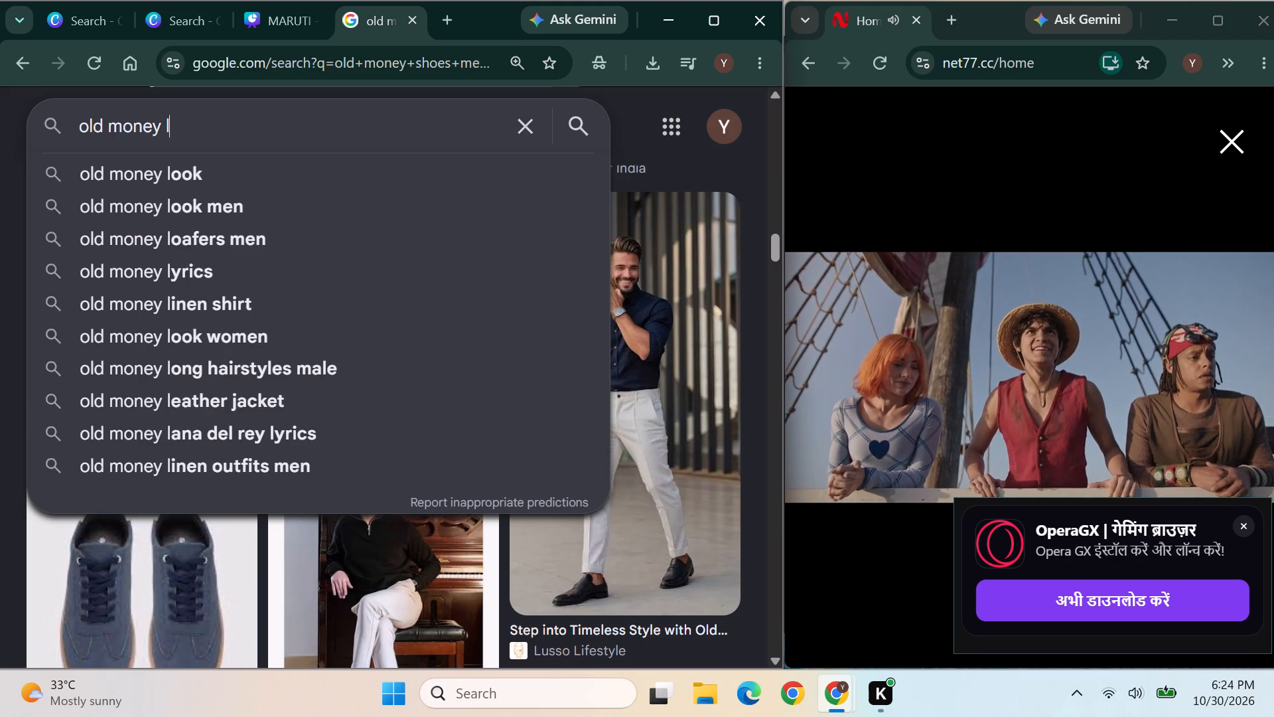
type("eath")
key("Down")
key("Up")
key("Return")
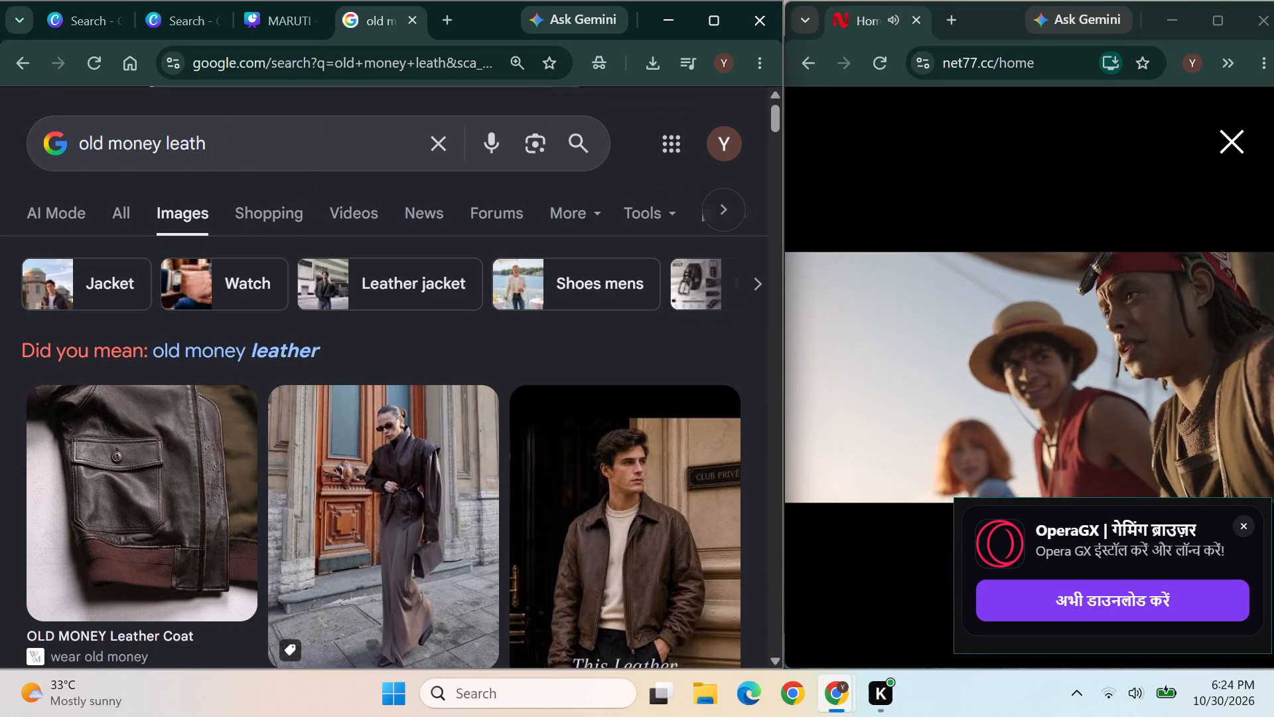
Search Google Images for "old money leather jacket".
left_click(249, 155)
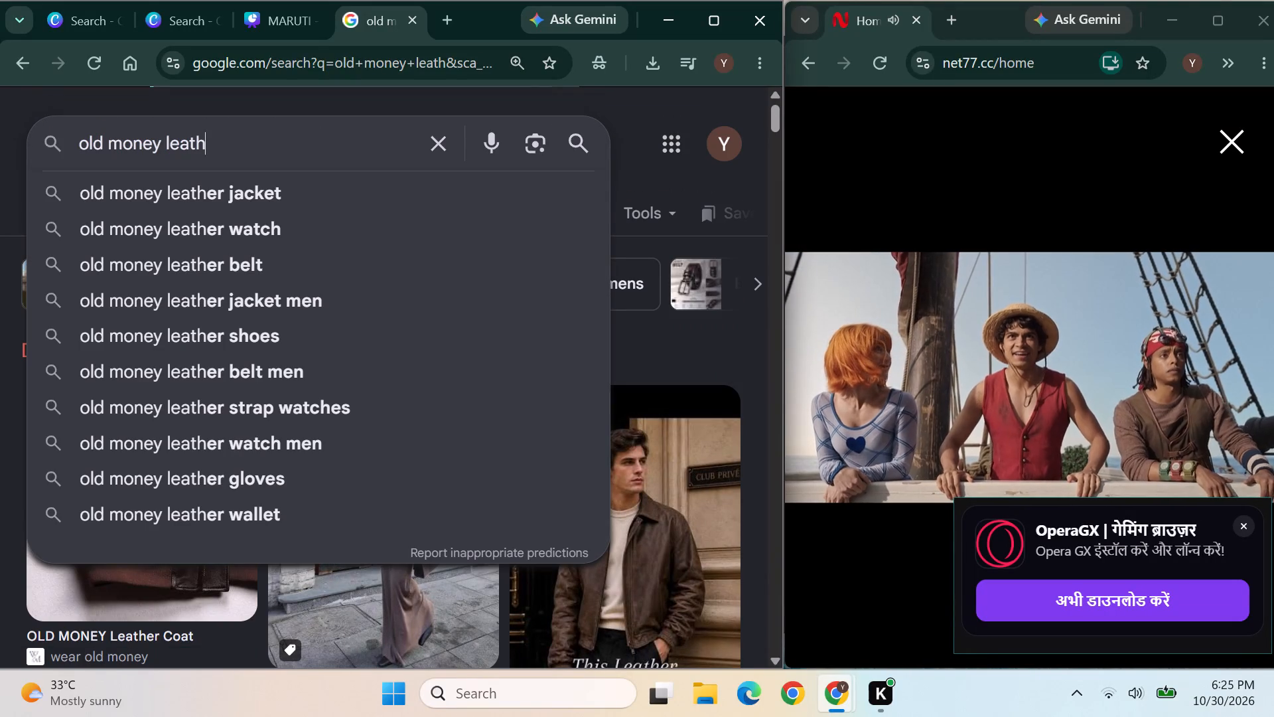
key("Down")
key("Return")
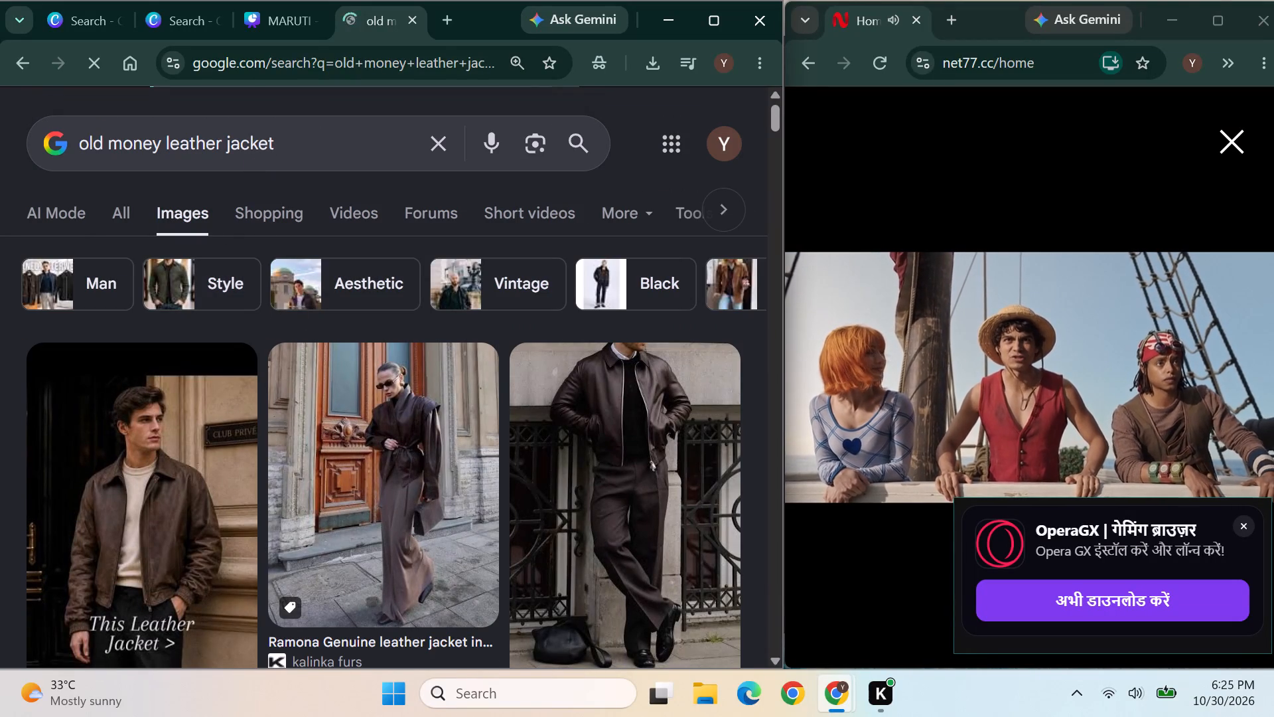
Look through the old money leather jacket image results for a menswear picture that suits the Casual Product page.
key("Left")
key("Down")
key("Down")
key("Down")
key("Down")
key("Down")
key("Down")
key("Down")
key("Down")
key("Down")
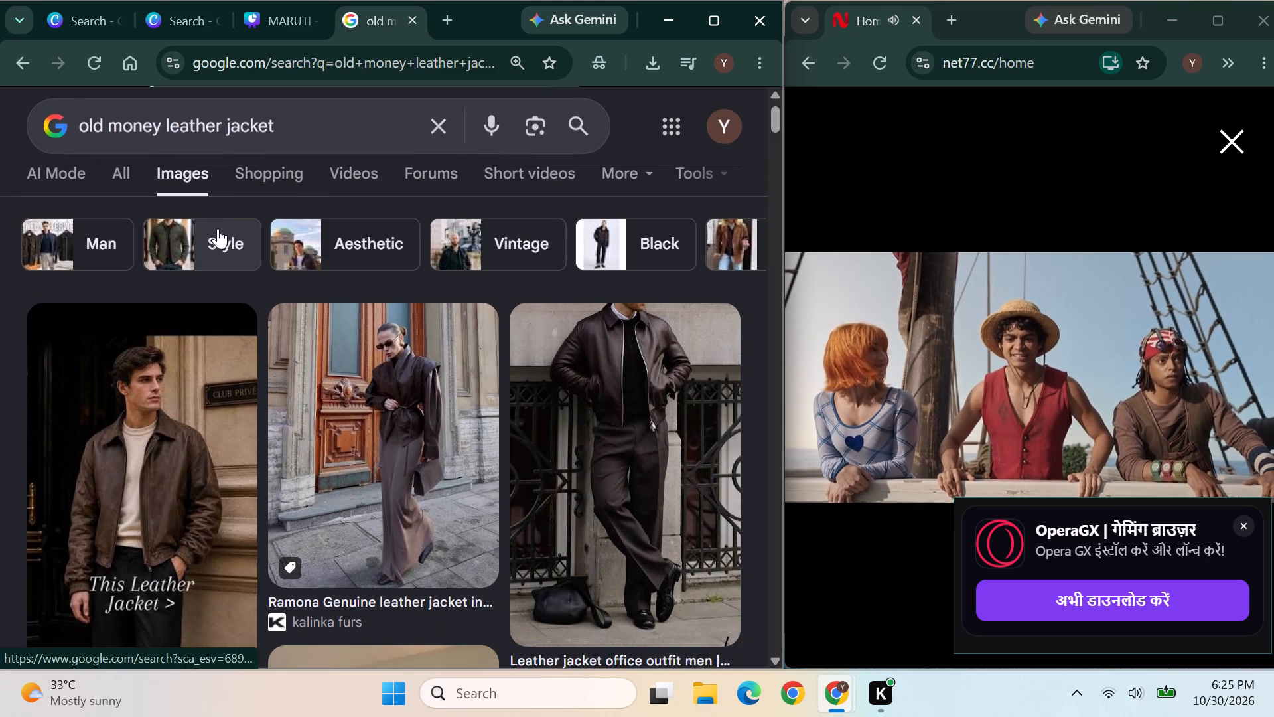
key("Down")
key("Down")
key("Down")
key("Down")
key("Down")
key("Down")
key("Down")
key("Down")
key("Down")
key("Down")
key("Down")
key("Down")
key("Down")
key("Down")
key("Down")
key("Down")
key("Down")
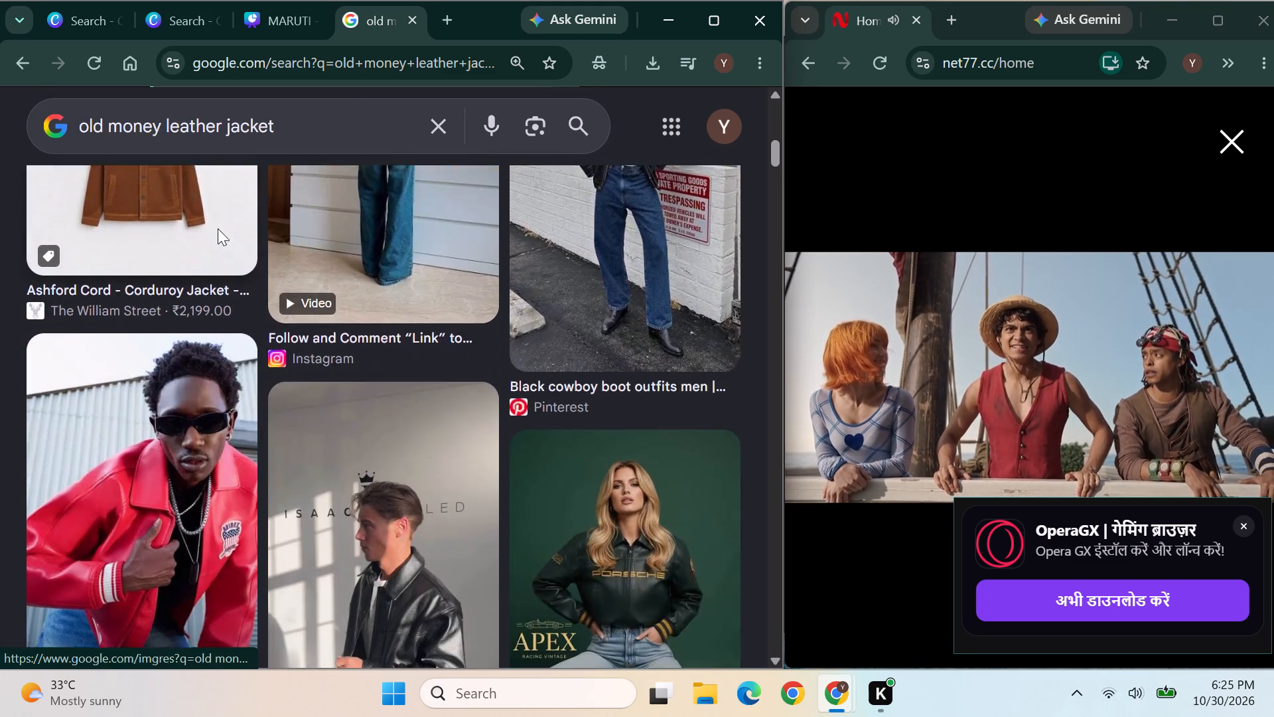
key("Down")
key("Down")
key("Down")
key("Down")
key("Down")
key("Down")
key("Down")
key("Down")
key("Down")
key("Down")
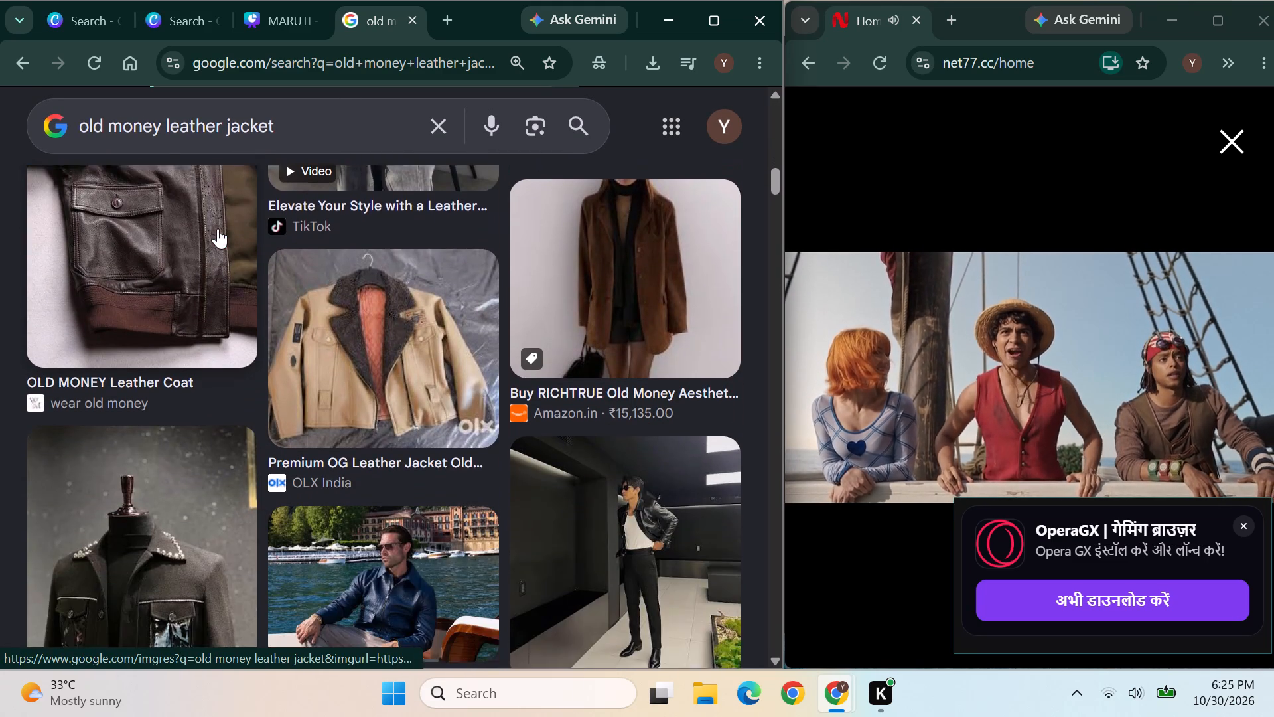
key("Down")
key("Down")
key("Down")
key("Down")
key("Down")
key("Down")
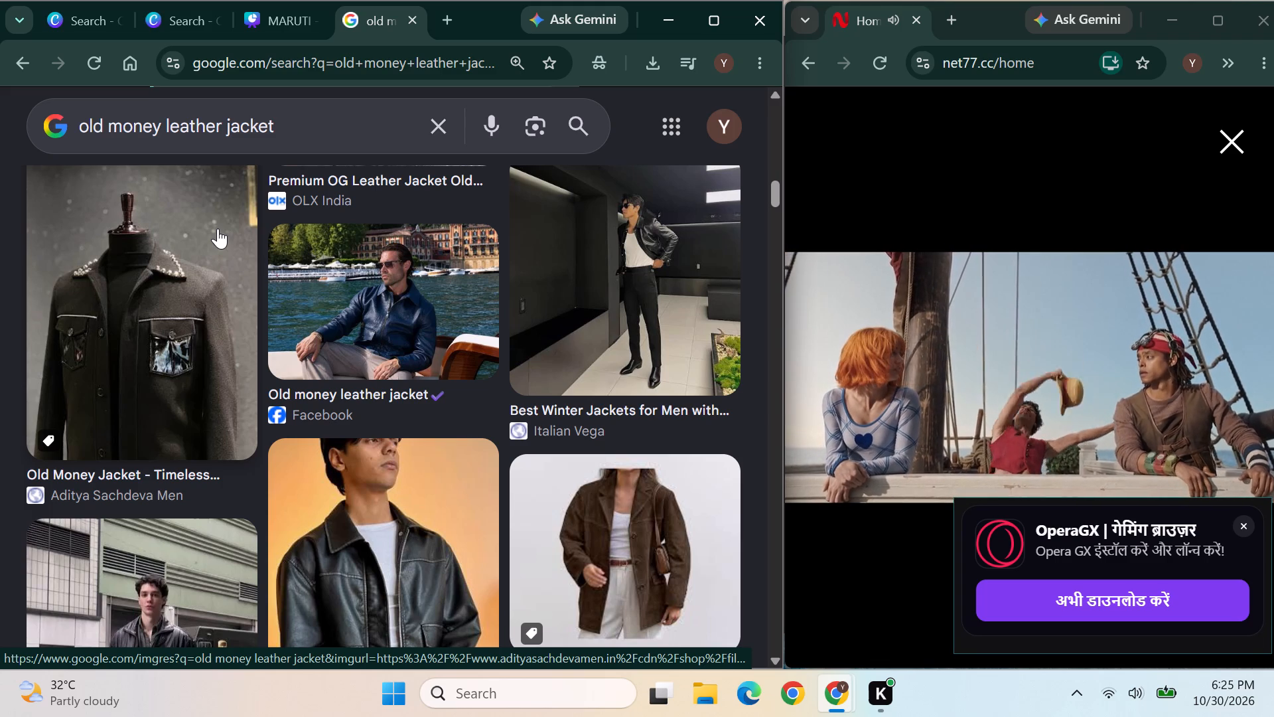
key("Down")
key("Down")
key("Down")
key("Down")
key("Down")
key("Down")
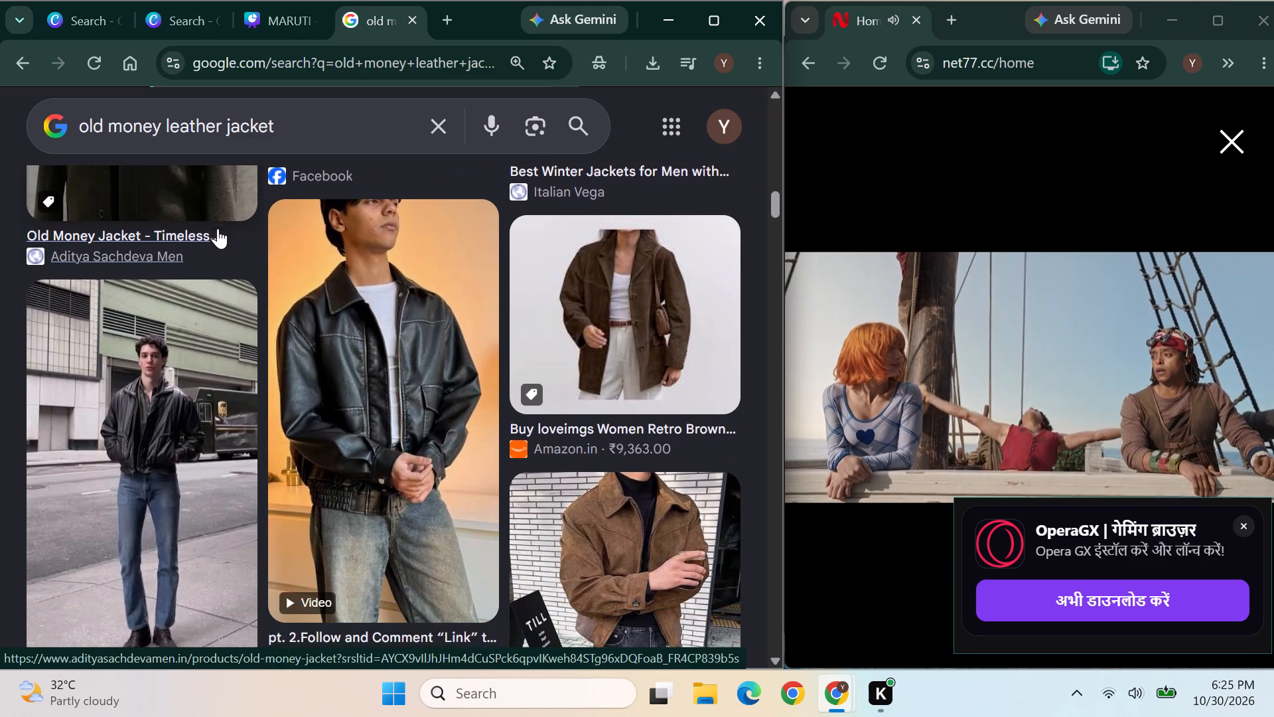
key("Down")
key("Down")
key("Down")
key("Down")
key("Down")
key("Down")
key("Down")
key("Down")
key("Down")
key("Down")
key("Down")
key("Down")
key("Down")
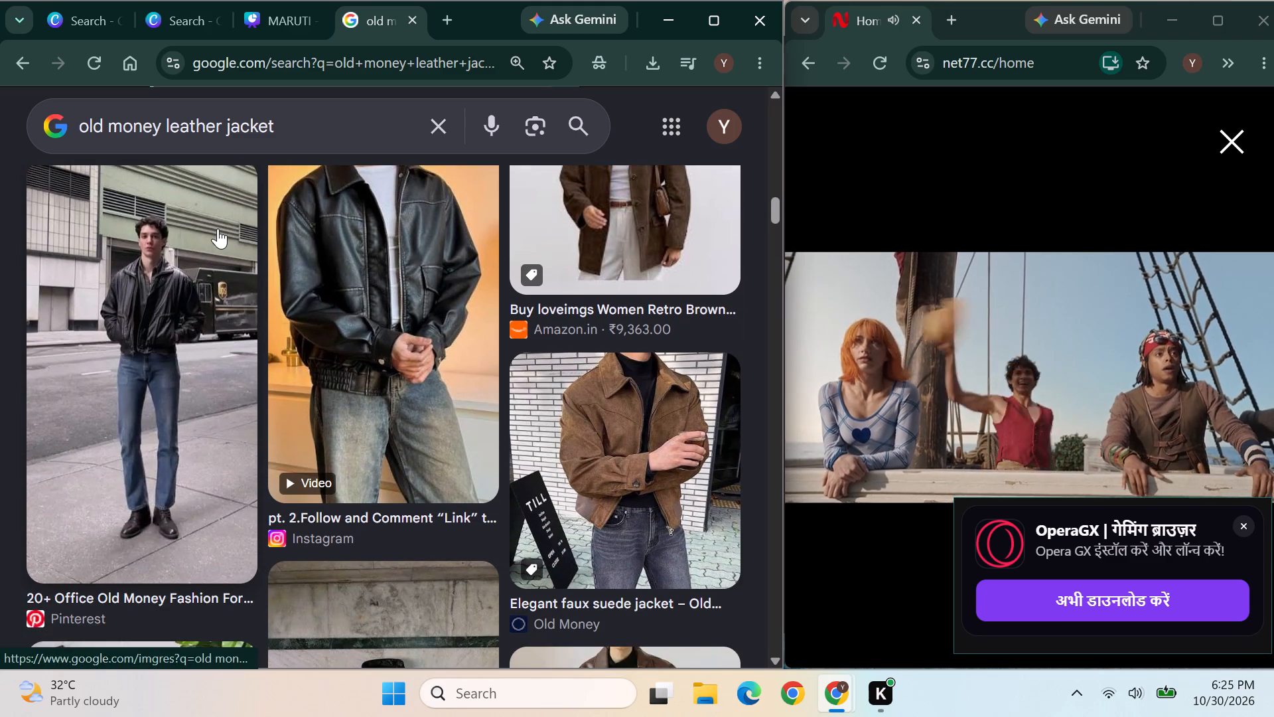
key("Up")
key("Up")
key("Up")
key("Up")
key("Down")
key("Down")
key("Down")
key("Down")
key("Down")
key("Down")
key("Down")
key("Down")
key("Down")
key("Down")
key("Down")
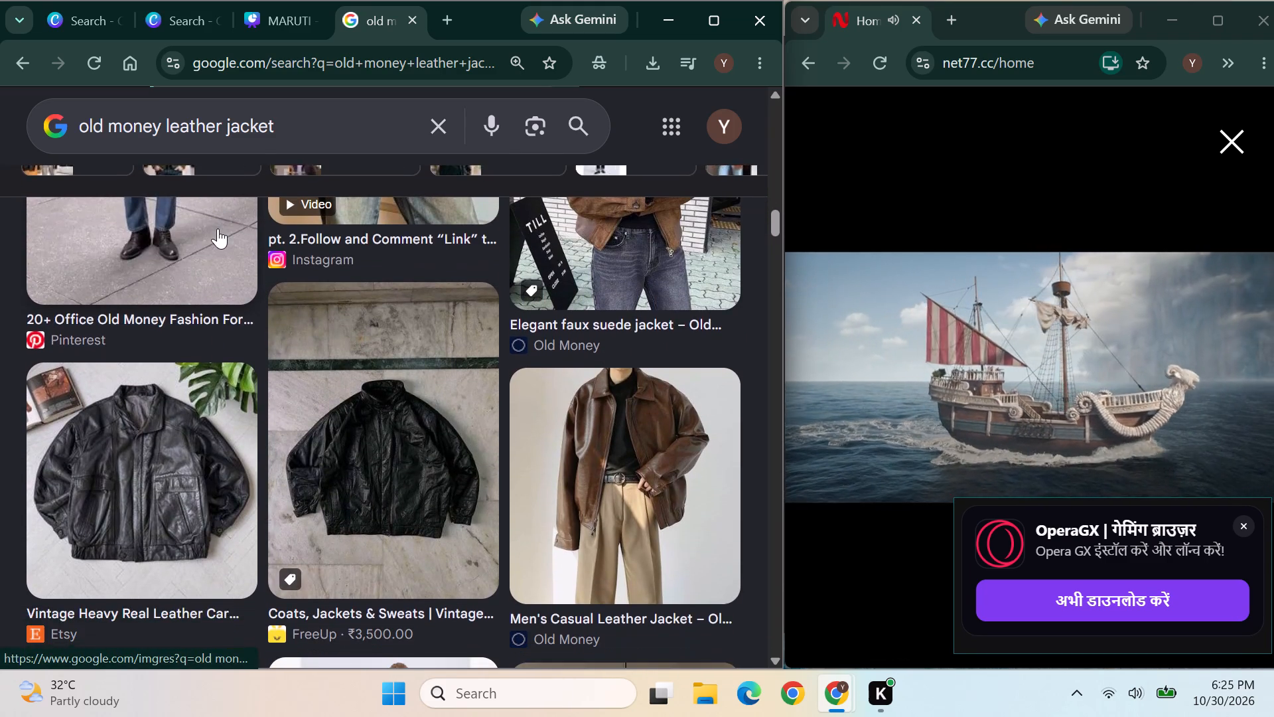
key("Down")
key("Down")
key("Down")
key("Down")
key("Down")
key("Down")
key("Down")
key("Down")
key("Down")
key("Down")
key("Down")
key("Down")
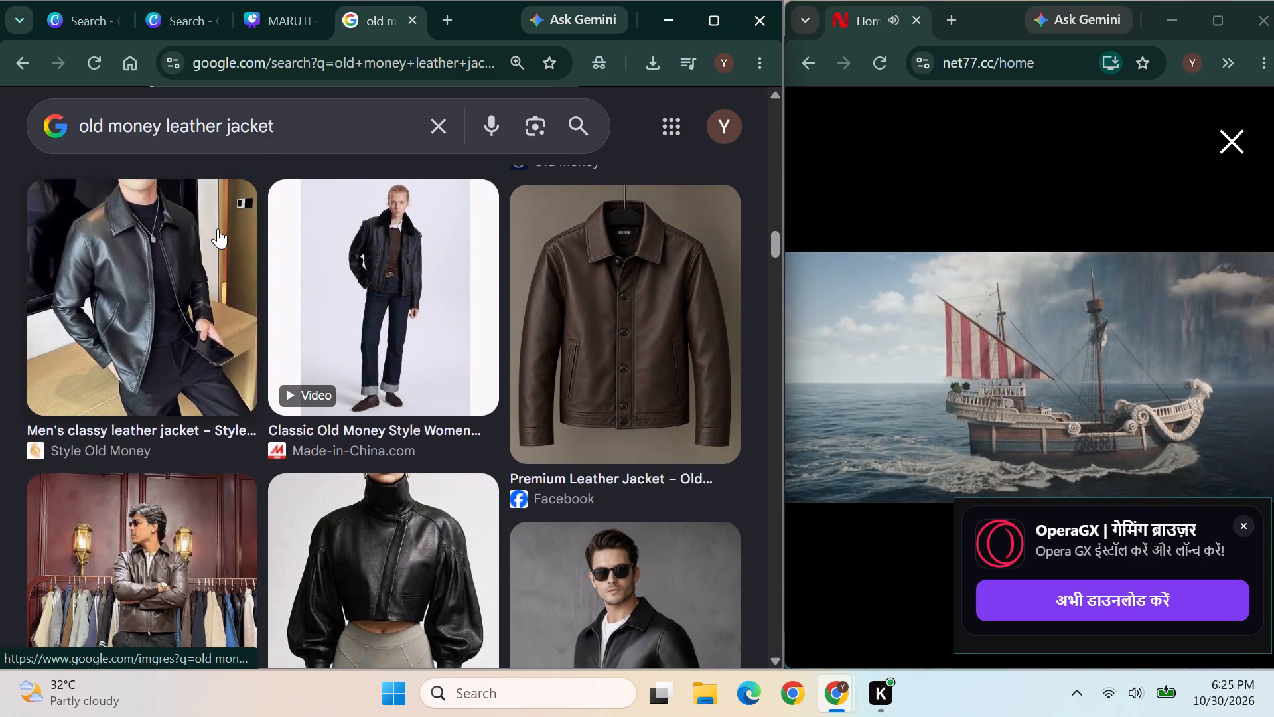
key("Down")
key("Down")
key("Down")
key("Down")
key("Down")
key("Down")
key("Down")
key("Down")
key("Down")
key("Down")
key("Down")
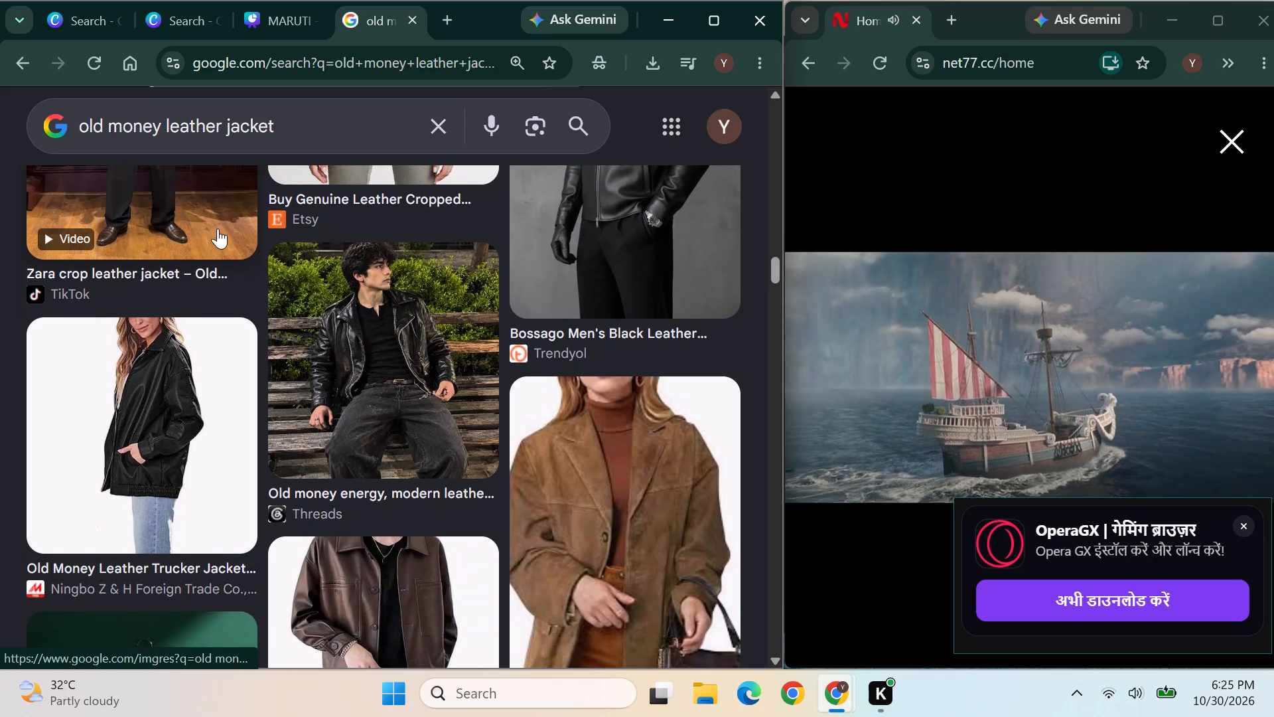
key("Down")
key("Down")
key("Down")
key("Down")
key("Down")
key("Down")
key("Down")
key("Down")
key("Down")
key("Down")
key("Down")
key("Down")
key("Down")
key("Down")
key("Down")
key("Down")
key("Down")
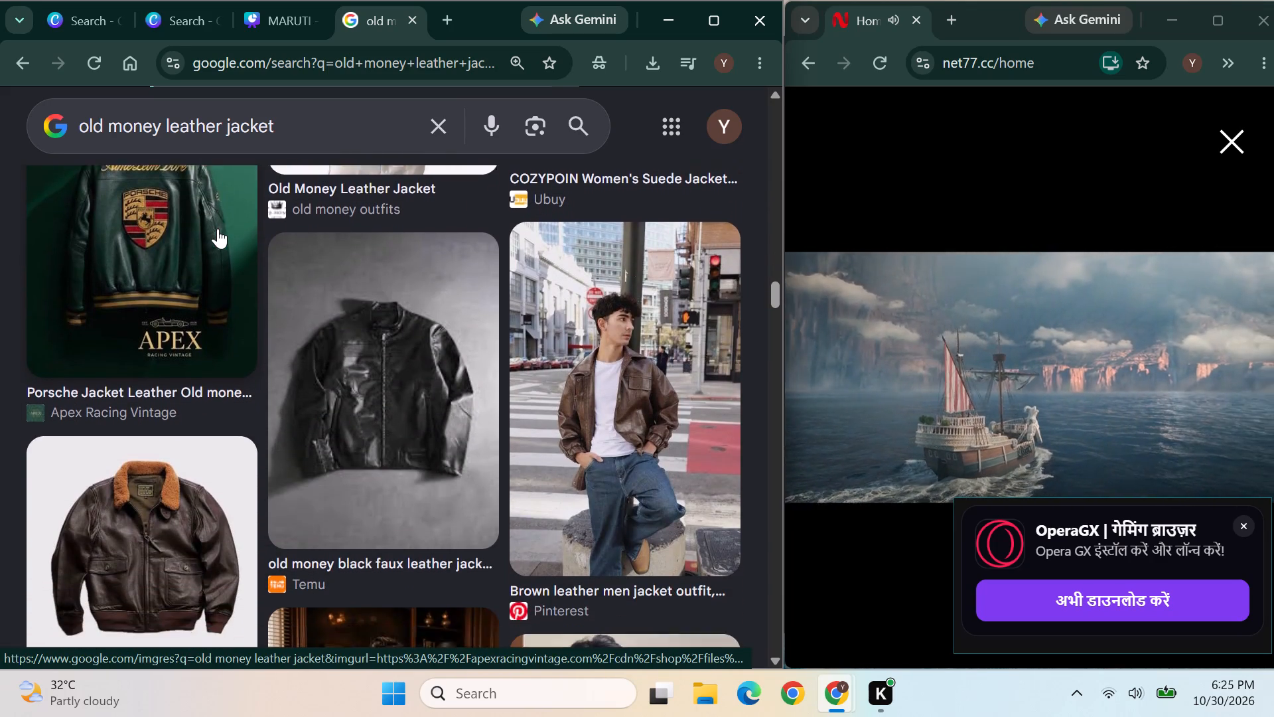
key("Down")
key("Down")
key("Down")
key("Down")
key("Down")
key("Down")
key("Down")
key("Down")
key("Down")
key("Down")
key("Up")
key("Up")
key("Up")
key("Up")
key("Up")
key("Up")
key("Up")
key("Up")
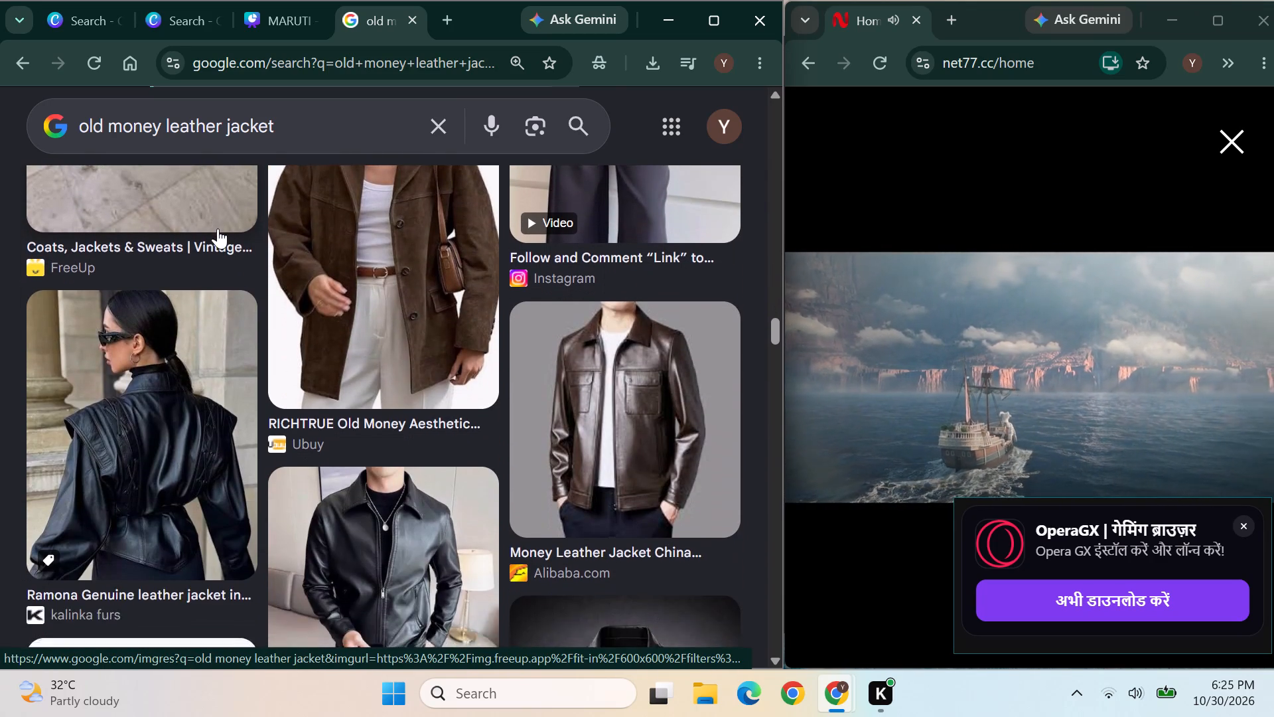
key("Up")
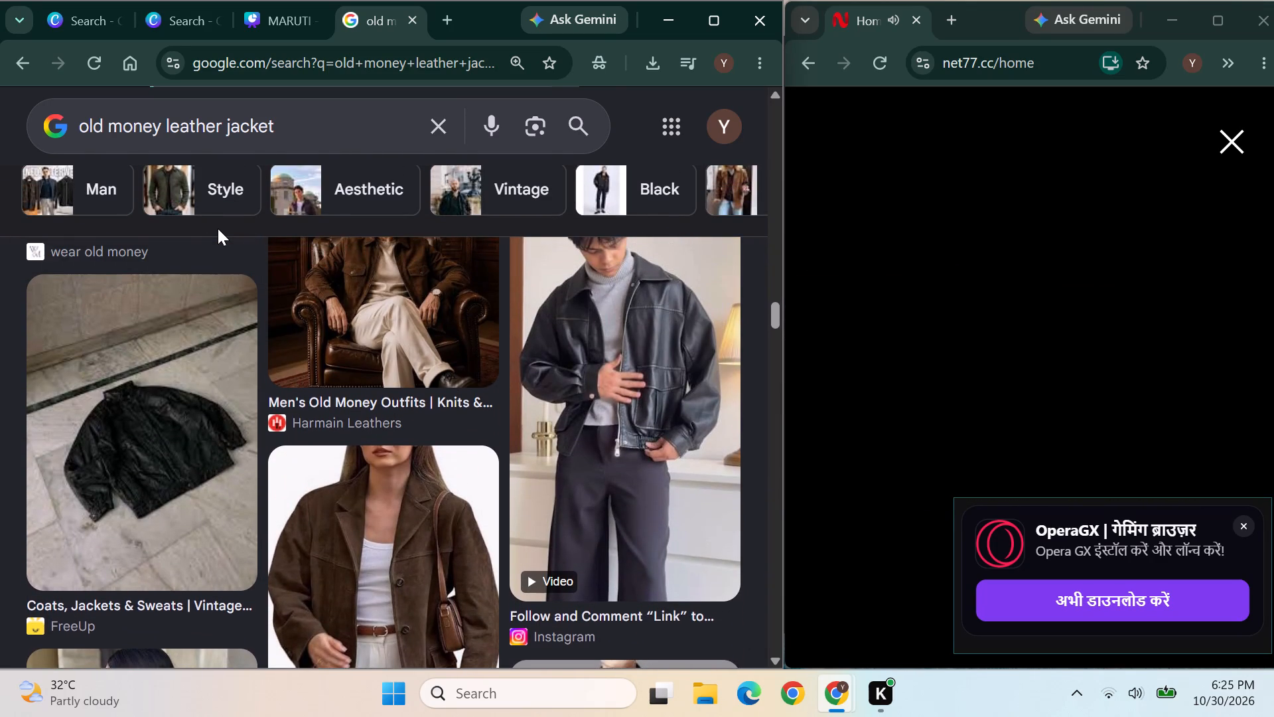
key("Up")
key("Down")
key("Down")
key("Down")
key("Down")
key("Down")
key("Down")
key("Down")
key("Down")
key("Down")
key("Down")
key("Down")
key("Down")
key("Down")
key("Down")
key("Down")
key("Down")
key("Down")
key("Down")
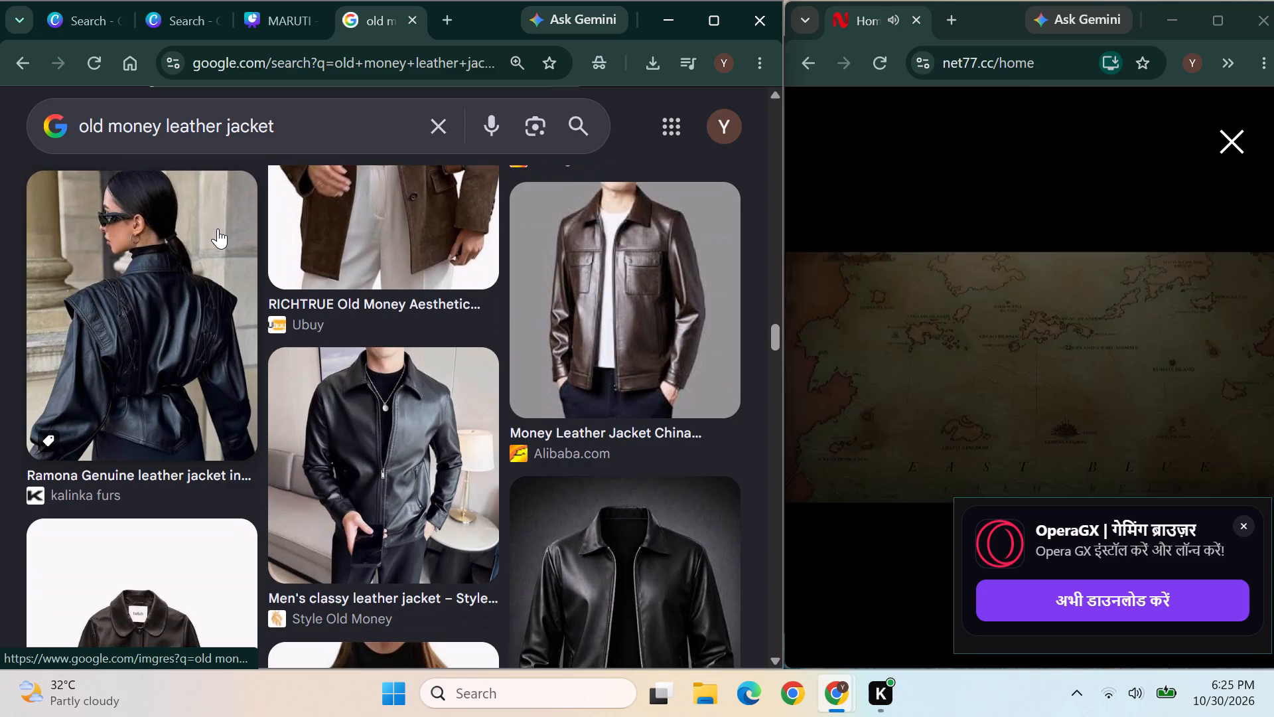
Look further through the old money leather jacket image results for a menswear picture that suits the Casual Product page.
key("Down")
key("Down")
key("Down")
key("Down")
key("Down")
key("Down")
key("Down")
key("Down")
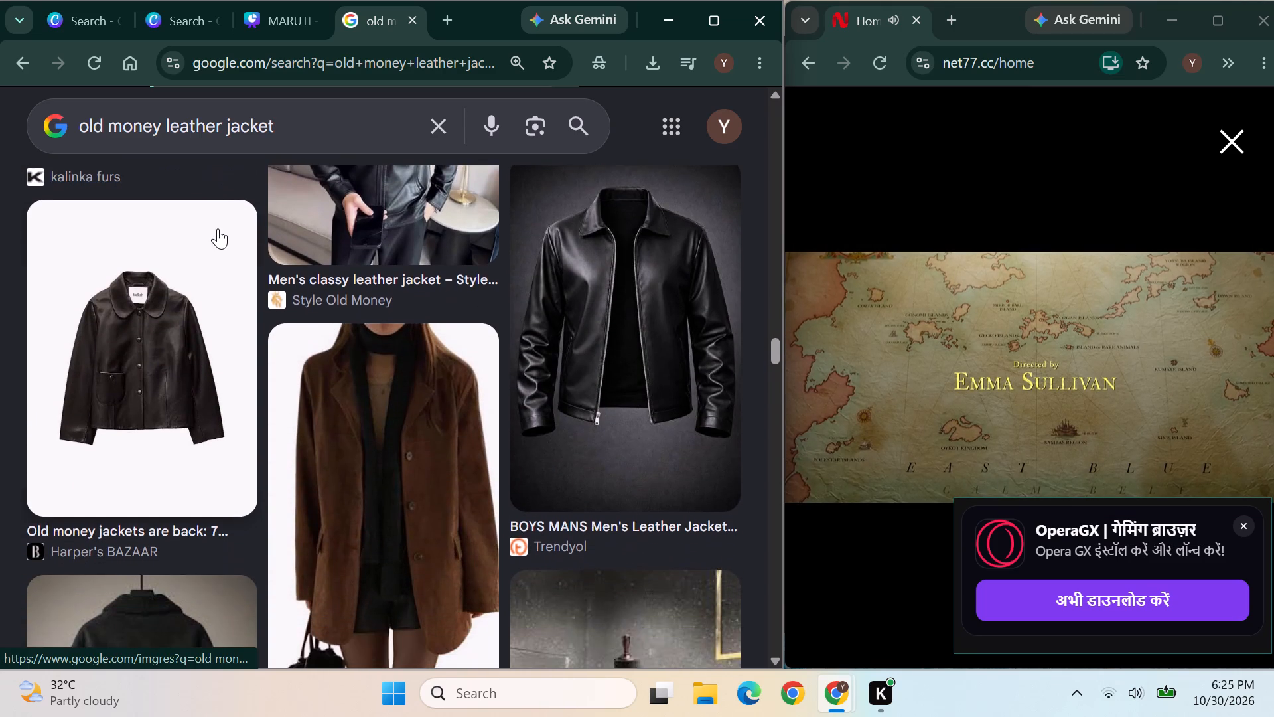
key("Down")
key("Down")
key("Down")
key("Down")
key("Down")
key("Down")
key("Down")
key("Down")
key("Down")
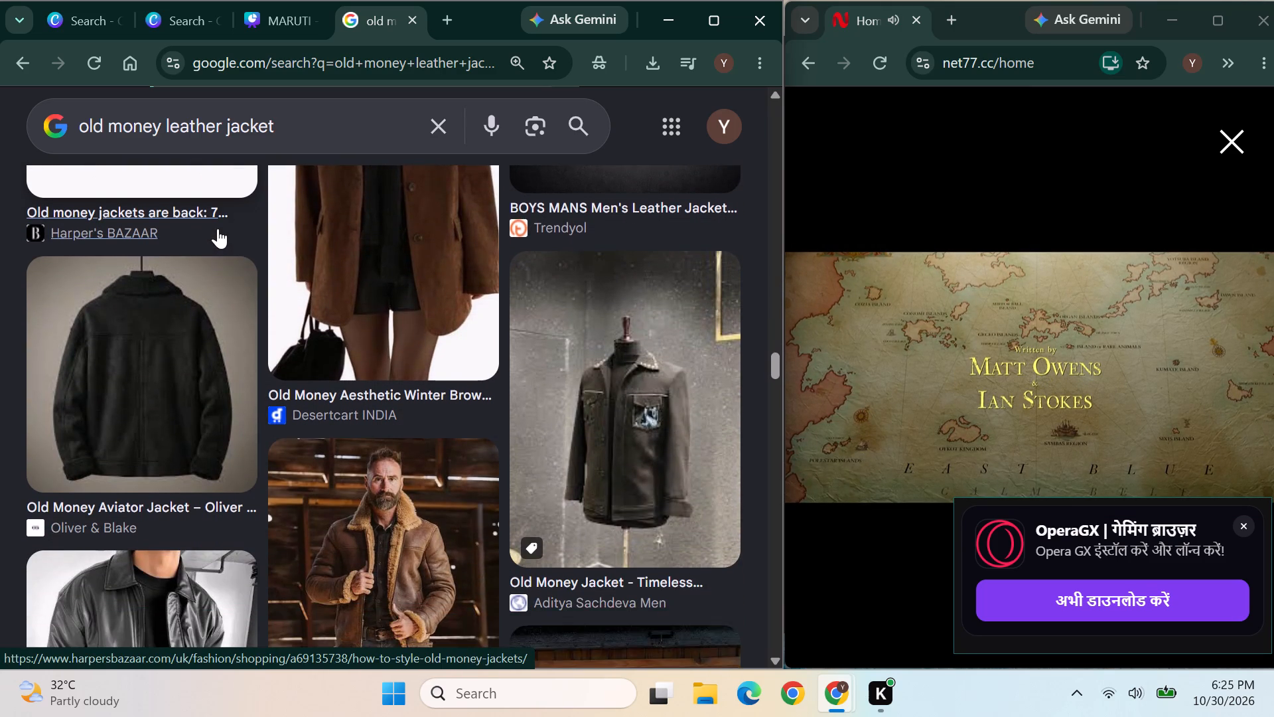
key("Down")
key("Down")
key("Down")
key("Down")
key("Down")
key("Down")
key("Down")
key("Down")
key("Down")
key("Down")
key("Down")
key("Down")
key("Down")
key("Down")
key("Down")
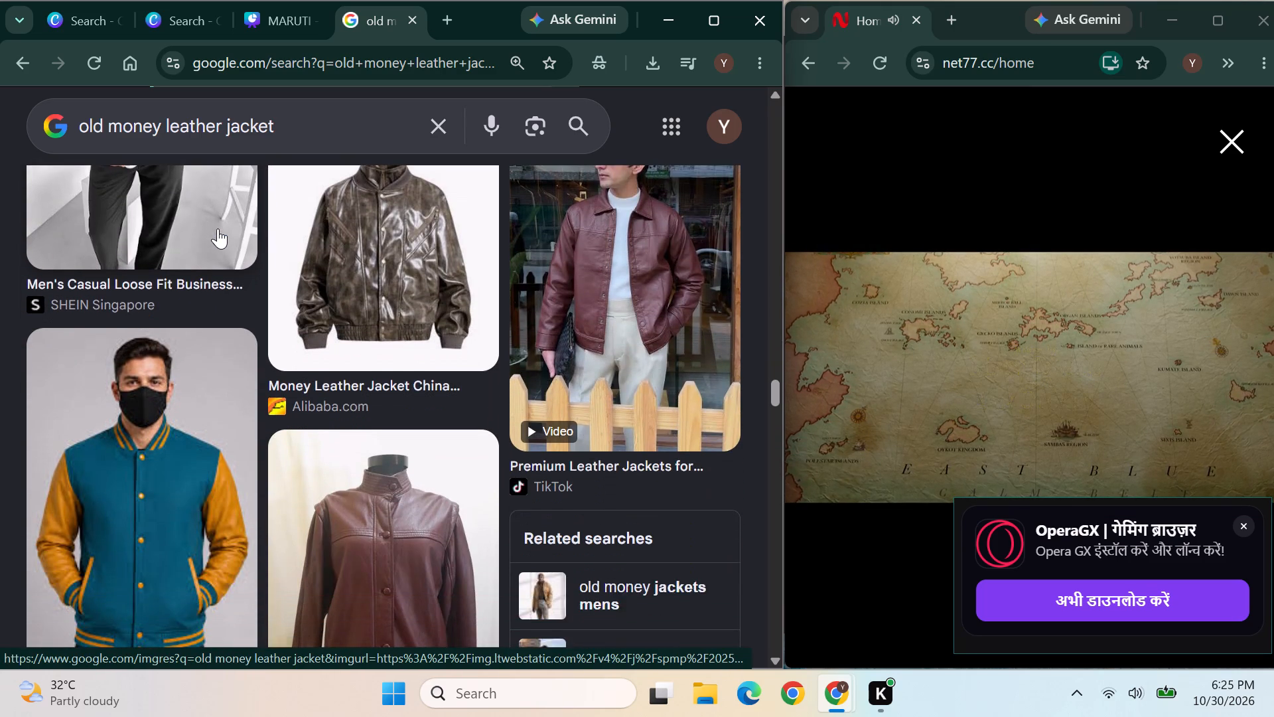
key("Down")
key("Down")
key("Down")
key("Down")
key("Down")
key("Down")
key("Down")
key("Down")
key("Down")
key("Down")
key("Down")
key("Down")
key("Down")
key("Down")
key("Down")
key("Down")
key("Down")
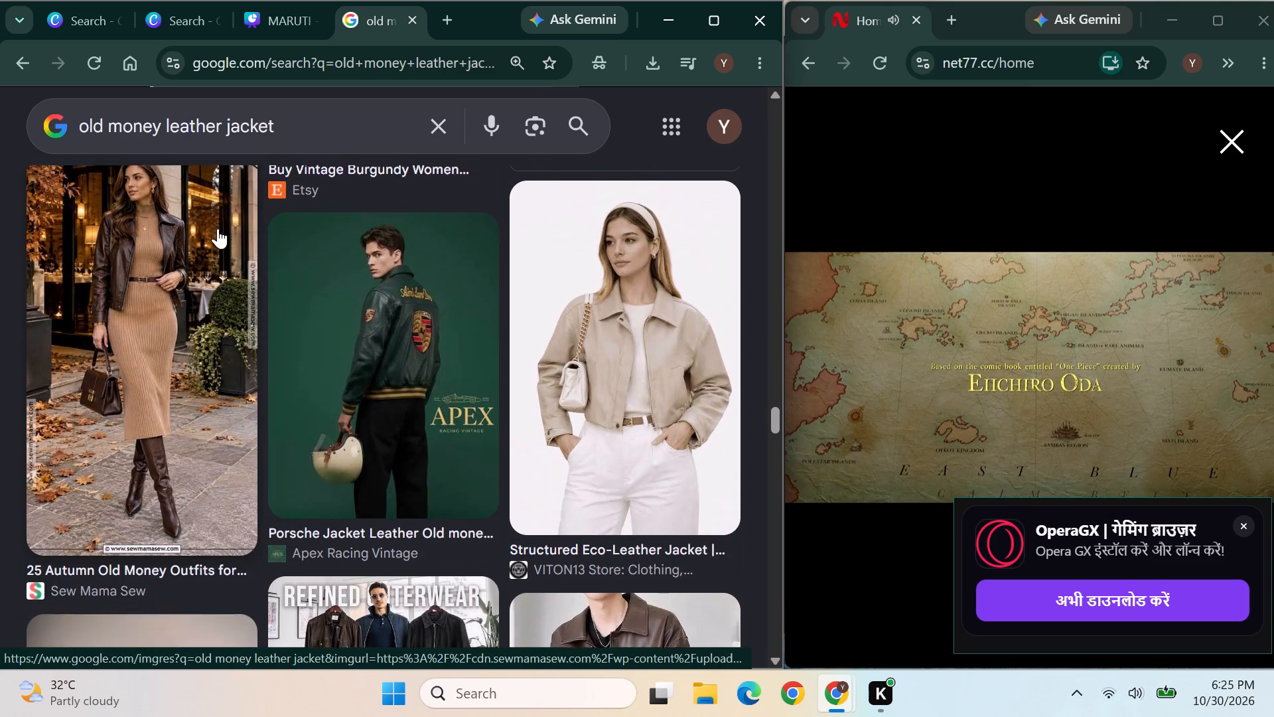
Go back over the earlier old money leather jacket image results and compare the men's jackets as candidates for the Casual Product page.
key("Up")
key("Up")
key("Up")
key("Up")
key("Up")
key("Up")
key("Up")
key("Up")
key("Up")
key("Up")
key("Up")
key("Up")
key("Up")
key("Up")
key("Up")
key("Up")
key("Up")
key("Up")
key("Up")
key("Up")
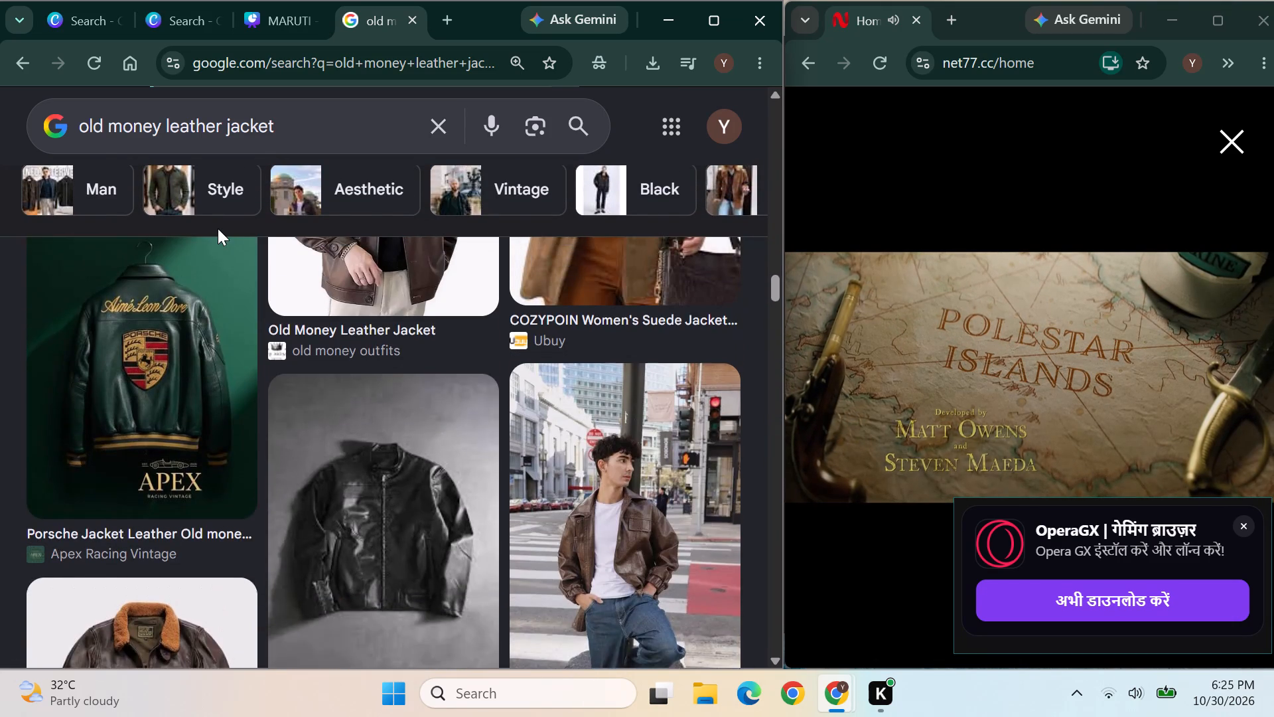
key("Up")
key("Up")
key("Up")
key("Up")
key("Up")
key("Up")
key("Up")
key("Up")
key("Up")
key("Up")
key("Up")
key("Up")
key("Up")
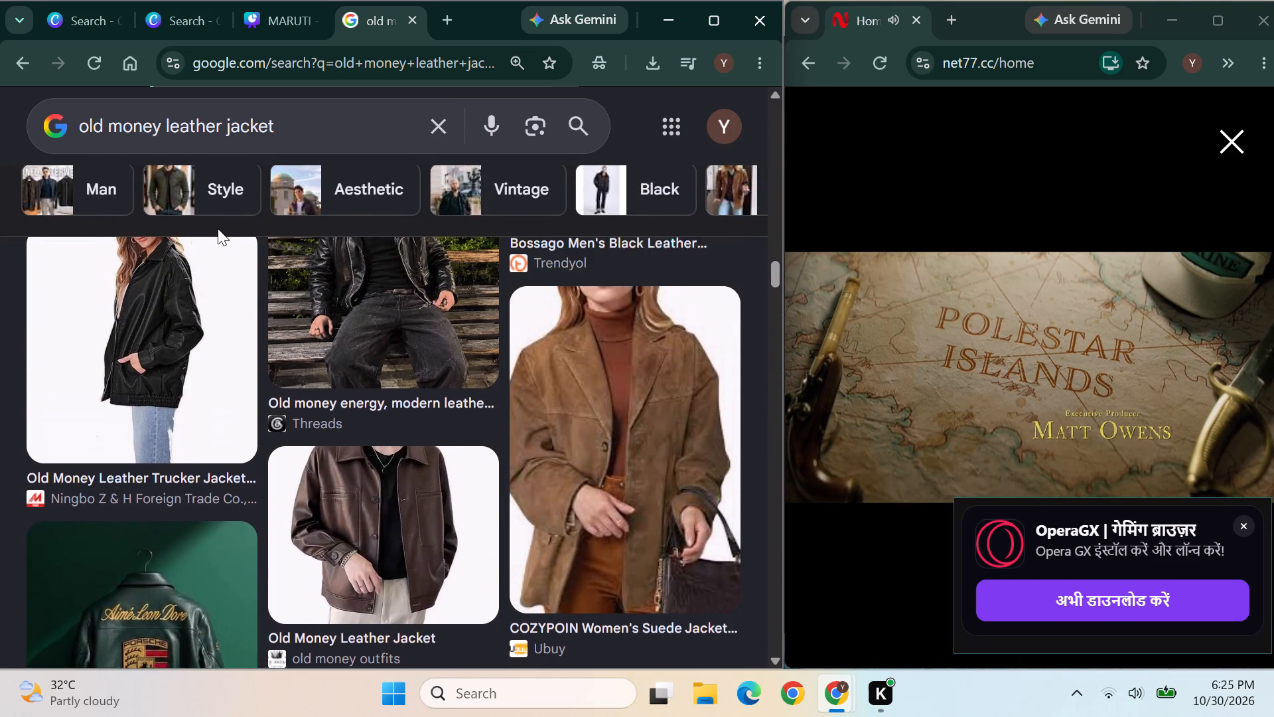
key("Up")
key("Up")
key("Up")
key("Up")
key("Up")
key("Up")
key("Up")
key("Up")
key("Up")
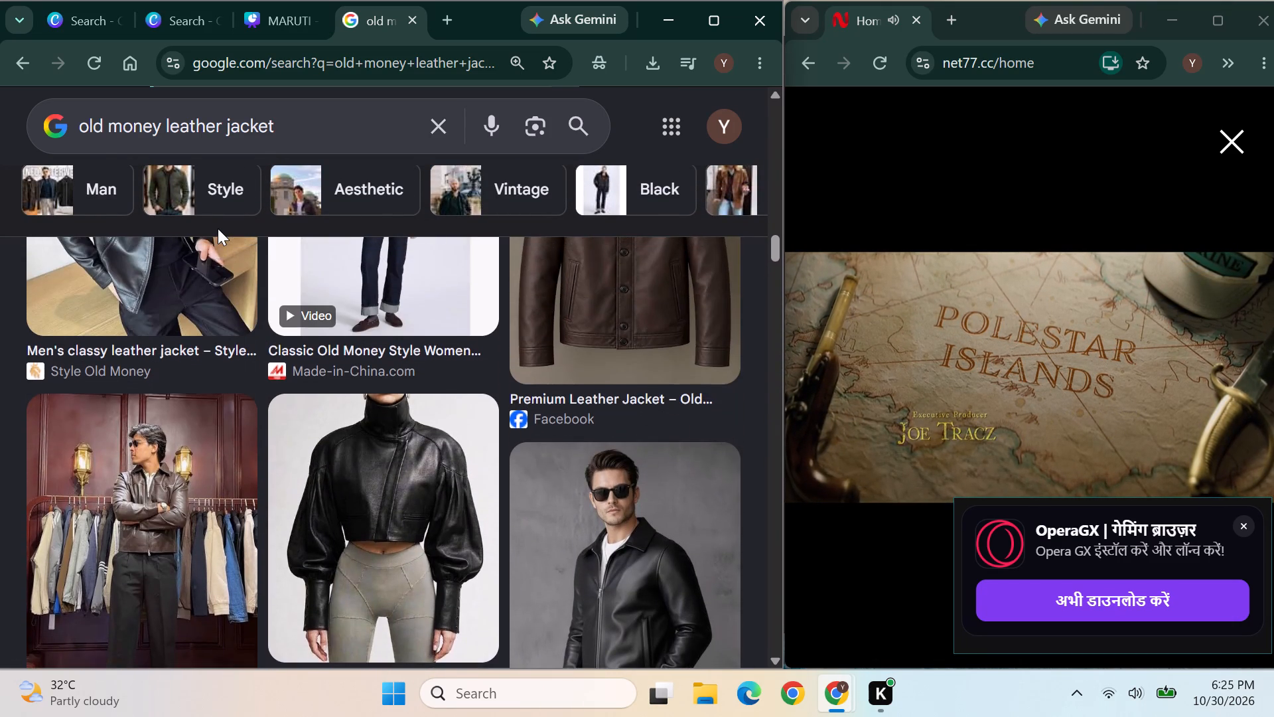
key("Up")
key("Up")
key("Up")
key("Up")
key("Up")
key("Up")
key("Up")
key("Up")
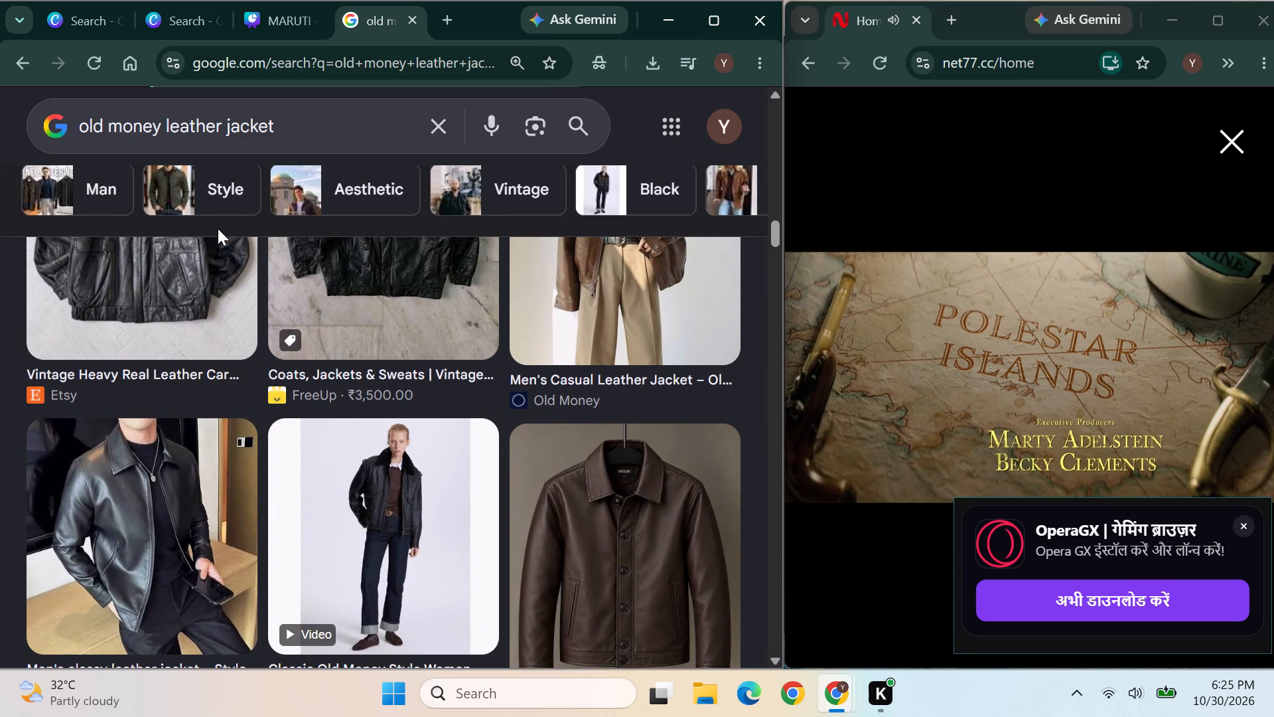
key("Down")
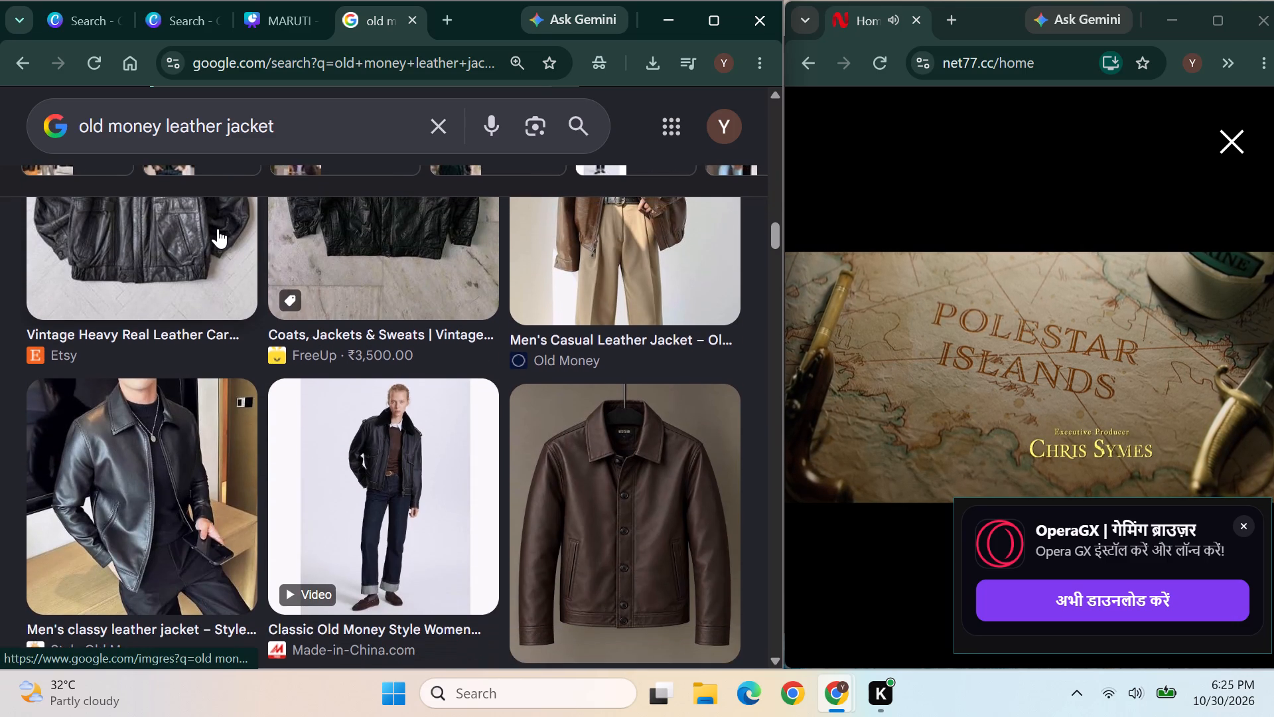
key("Up")
key("Up")
key("Up")
key("Up")
key("Up")
key("Up")
key("Up")
key("Up")
key("Up")
key("Up")
key("Up")
key("Up")
key("Up")
key("Up")
key("Up")
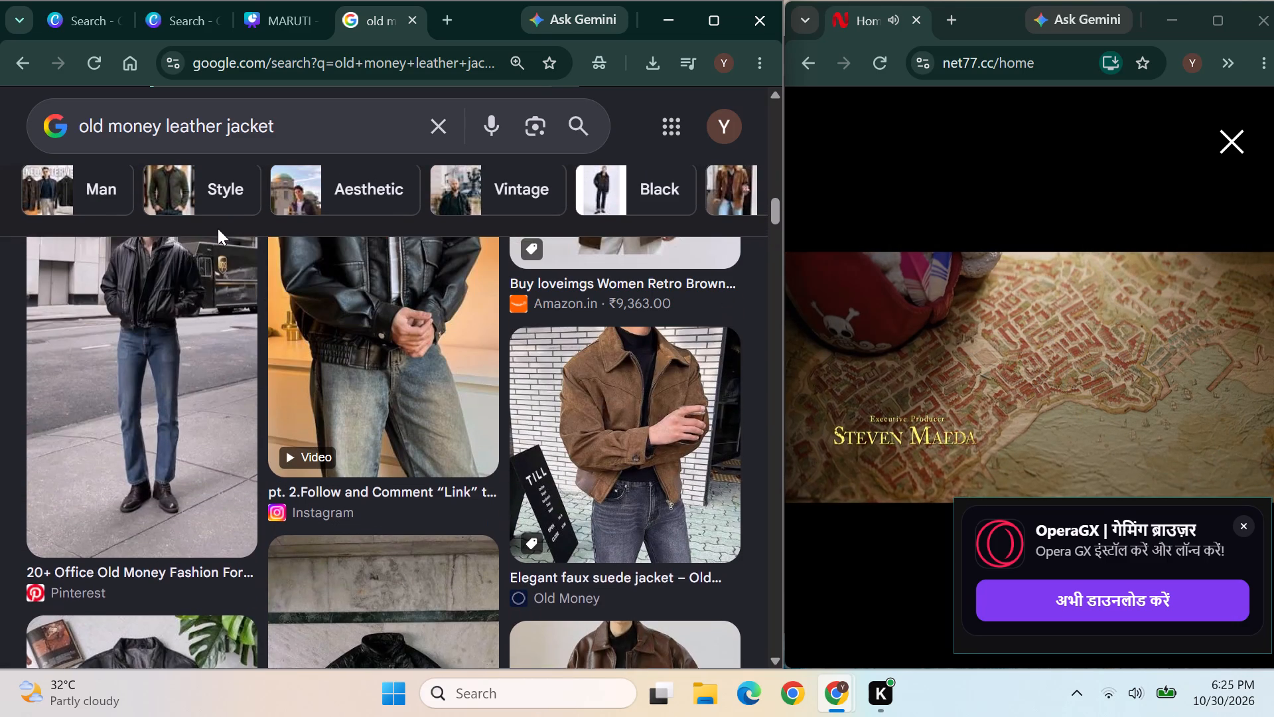
key("Down")
key("Down")
key("Down")
key("Down")
key("Down")
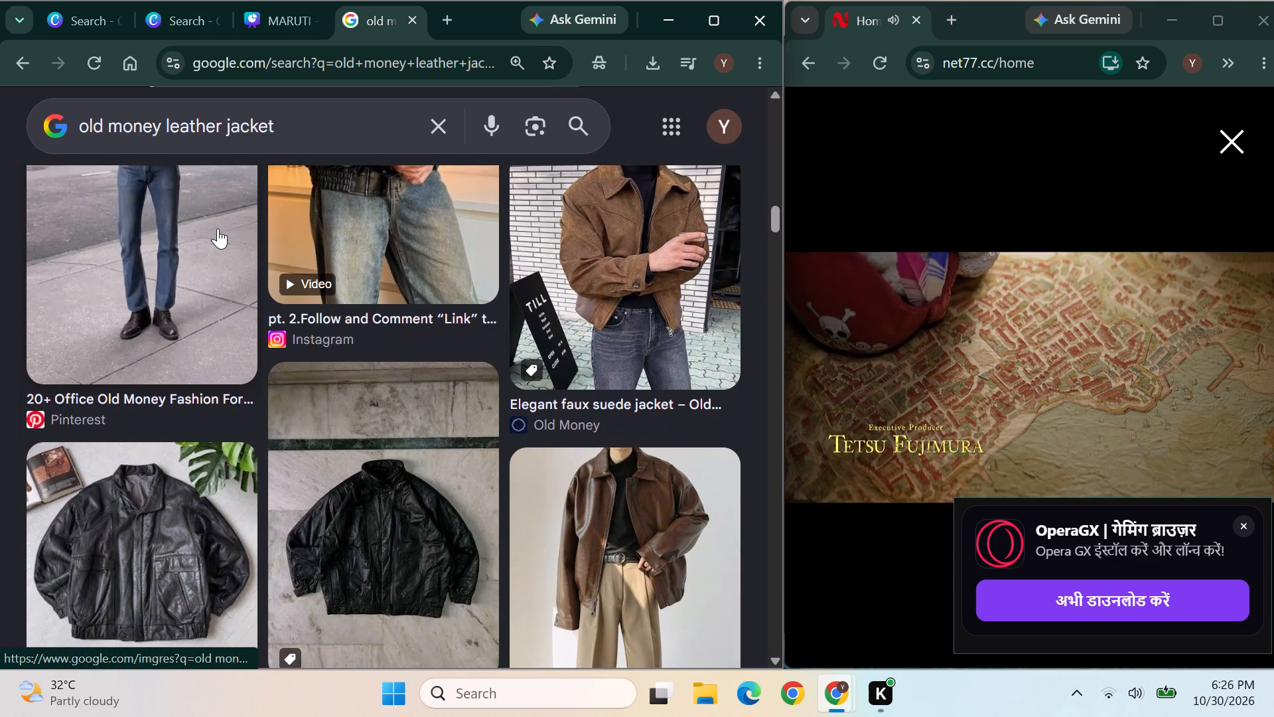
key("Down")
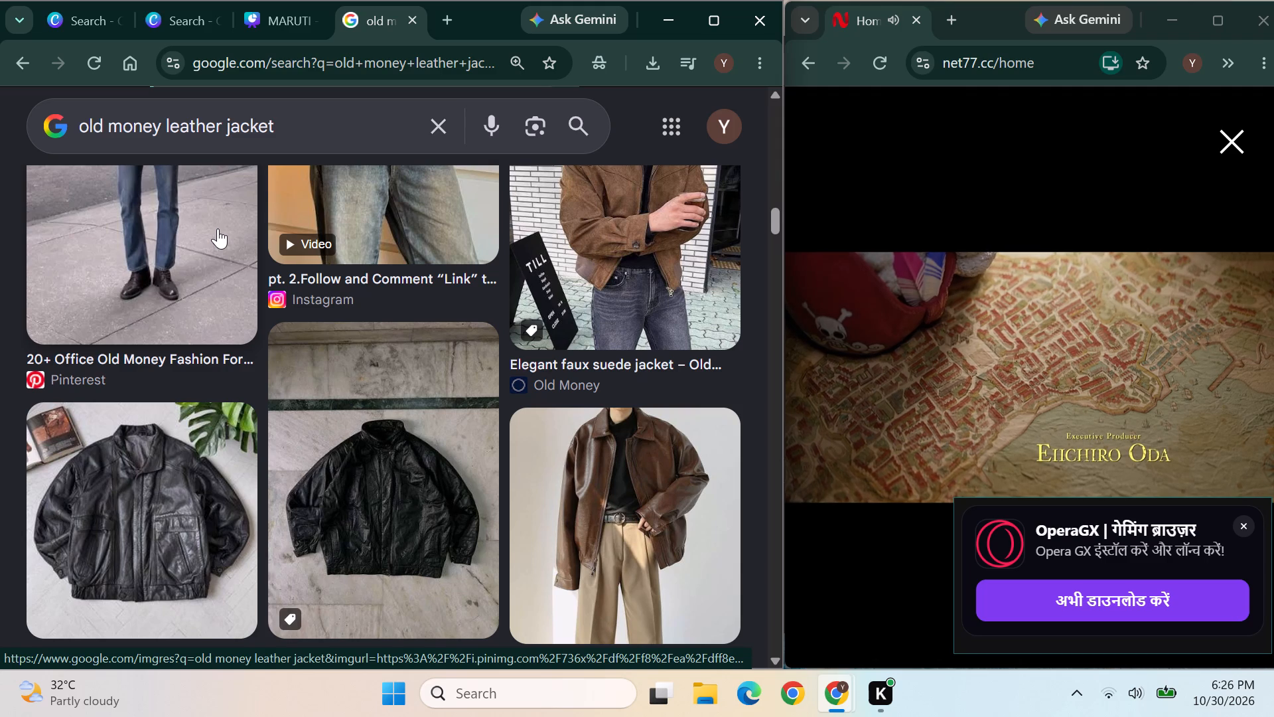
key("Down")
key("Down")
key("Up")
key("Up")
key("Up")
key("Up")
key("Up")
key("Up")
key("Up")
key("Up")
key("Up")
key("Up")
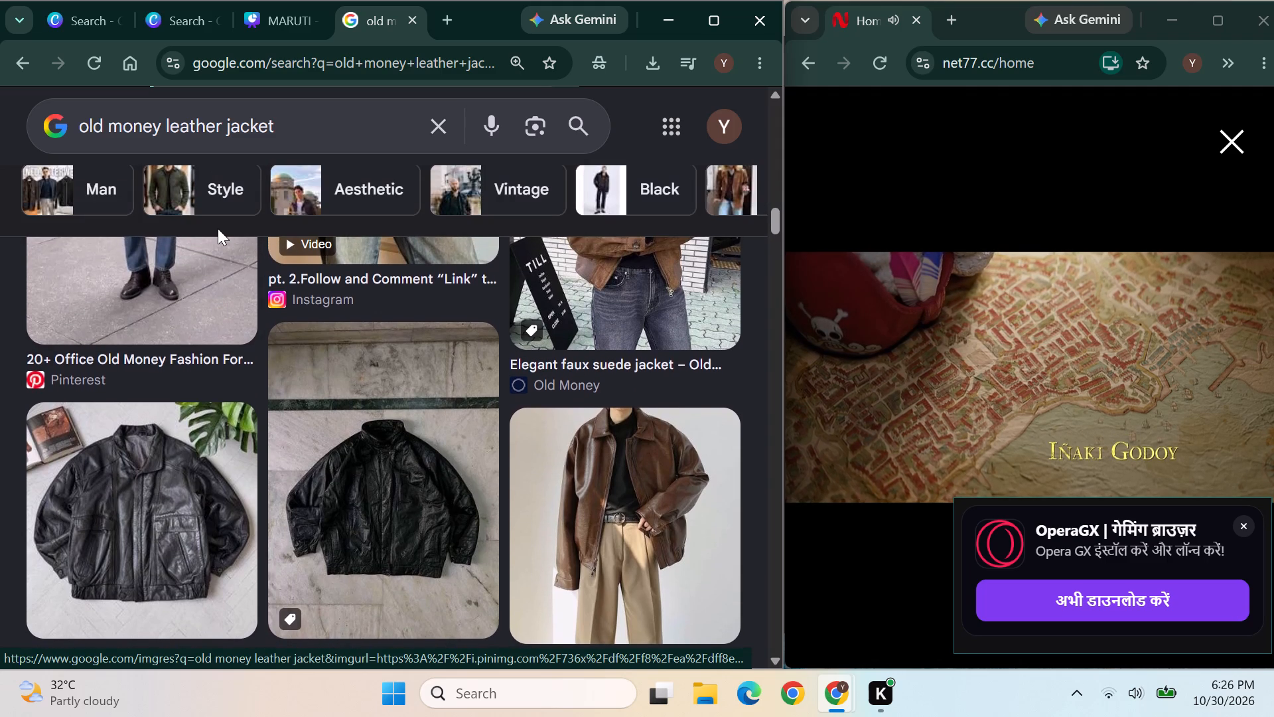
key("Up")
key("Up")
key("Up")
key("Up")
key("Up")
key("Up")
key("Up")
key("Up")
key("Up")
key("Up")
key("Up")
key("Up")
key("Up")
key("Up")
key("Up")
key("Up")
key("Up")
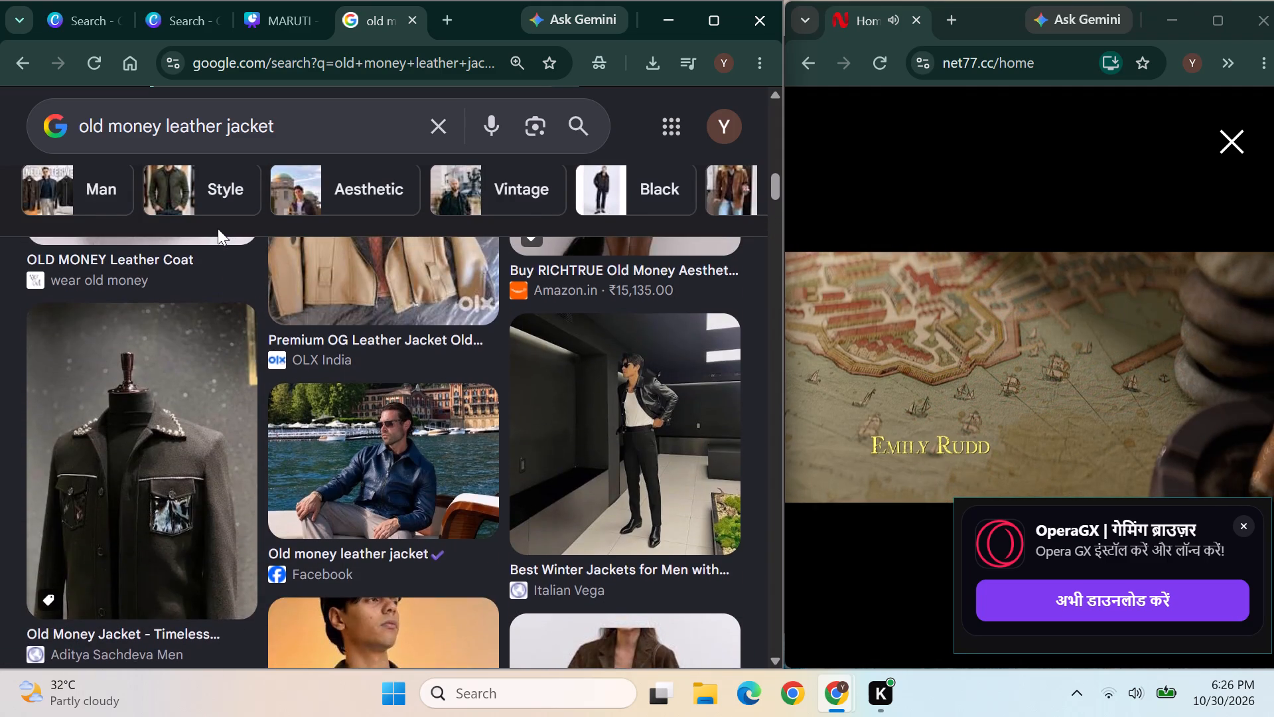
Recheck the old money leather jacket image results back to the first ones for a men's jacket picture to use.
key("Up")
key("Down")
key("Down")
key("Down")
key("Down")
key("Down")
key("Down")
key("Down")
key("Down")
key("Down")
key("Down")
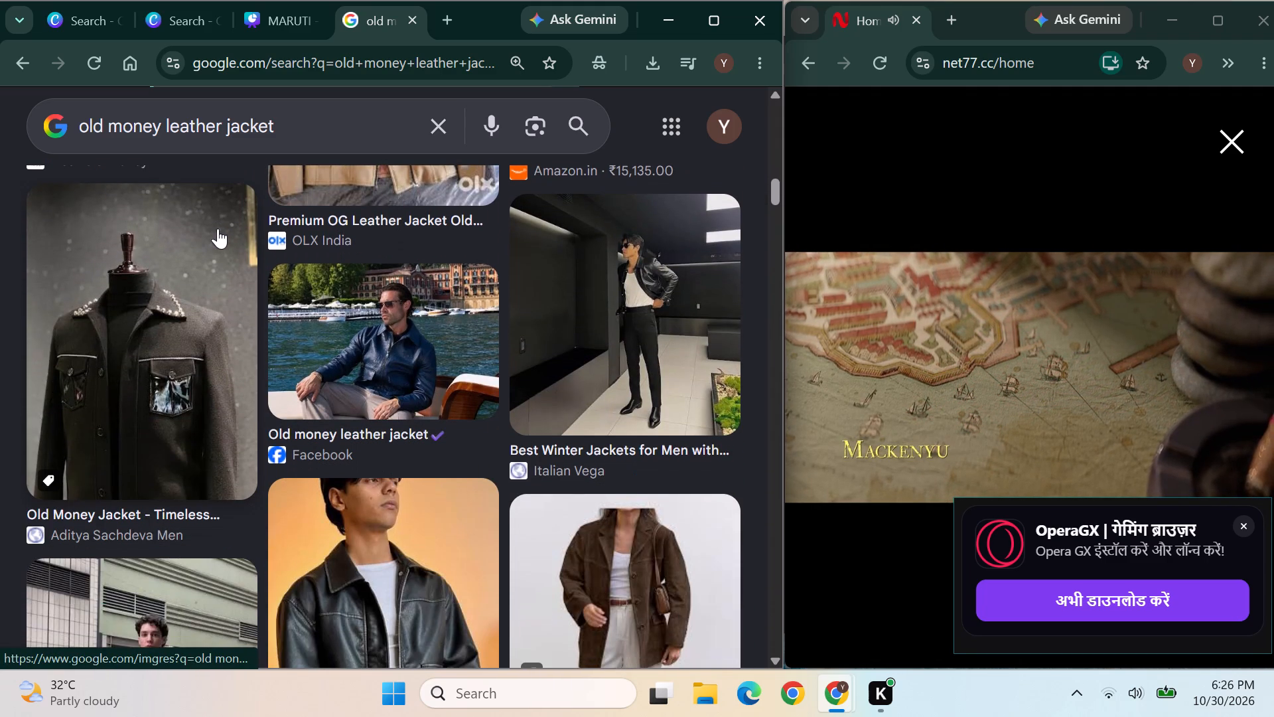
key("Up")
key("Up")
key("Up")
key("Up")
key("Up")
key("Up")
key("Up")
key("Up")
key("Up")
key("Up")
key("Up")
key("Up")
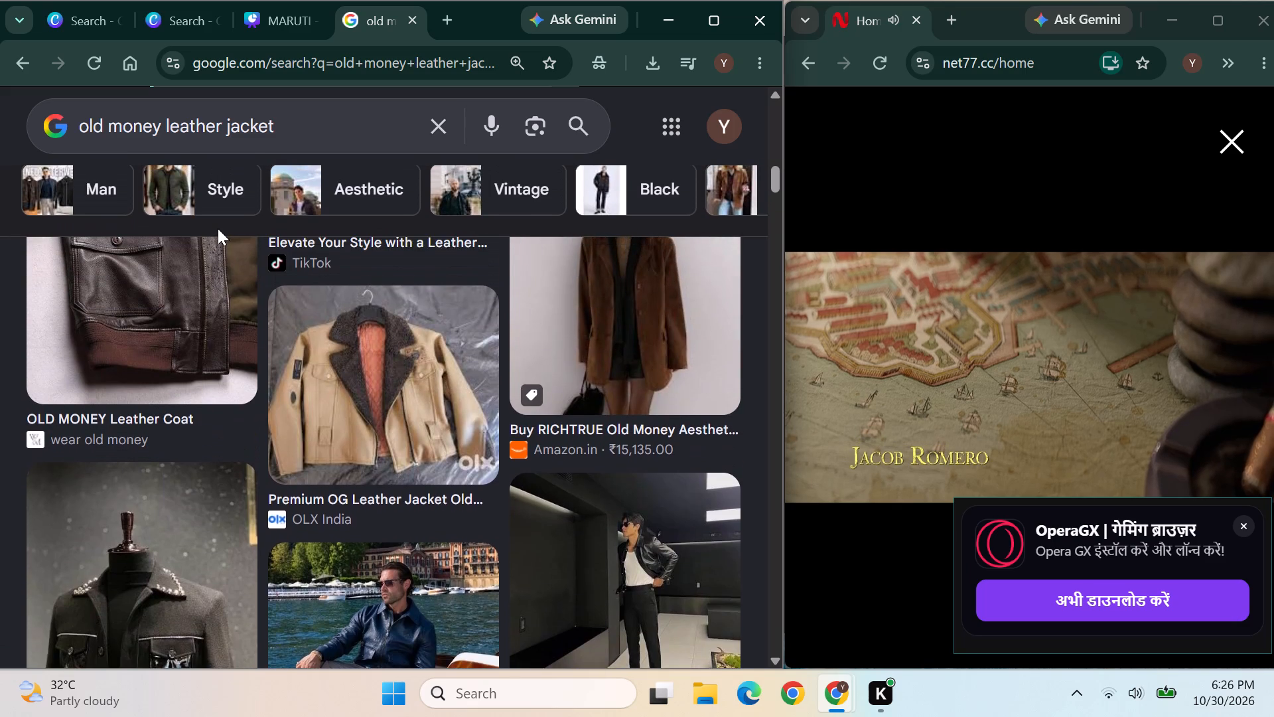
key("Up")
key("Up")
key("Up")
key("Up")
key("Up")
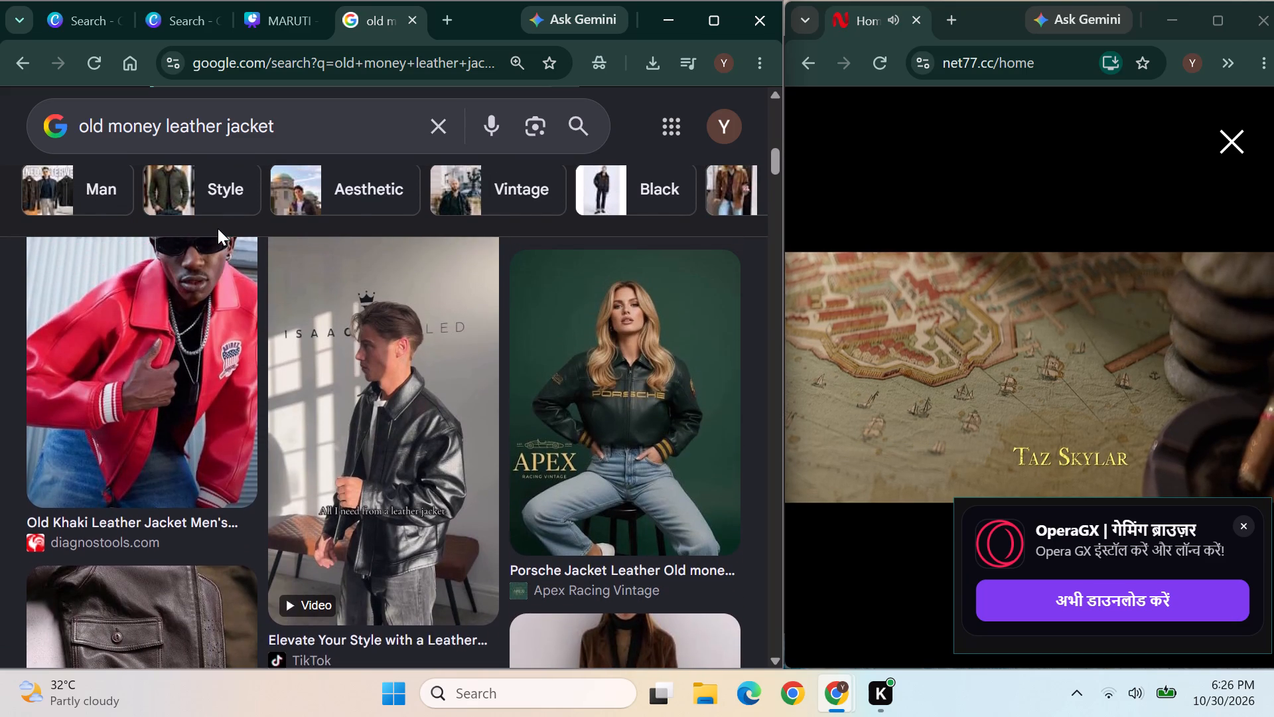
key("Up")
key("Up")
key("Down")
key("Up")
key("Up")
key("Up")
key("Up")
key("Up")
key("Up")
key("Up")
key("Up")
key("Up")
key("Up")
key("Up")
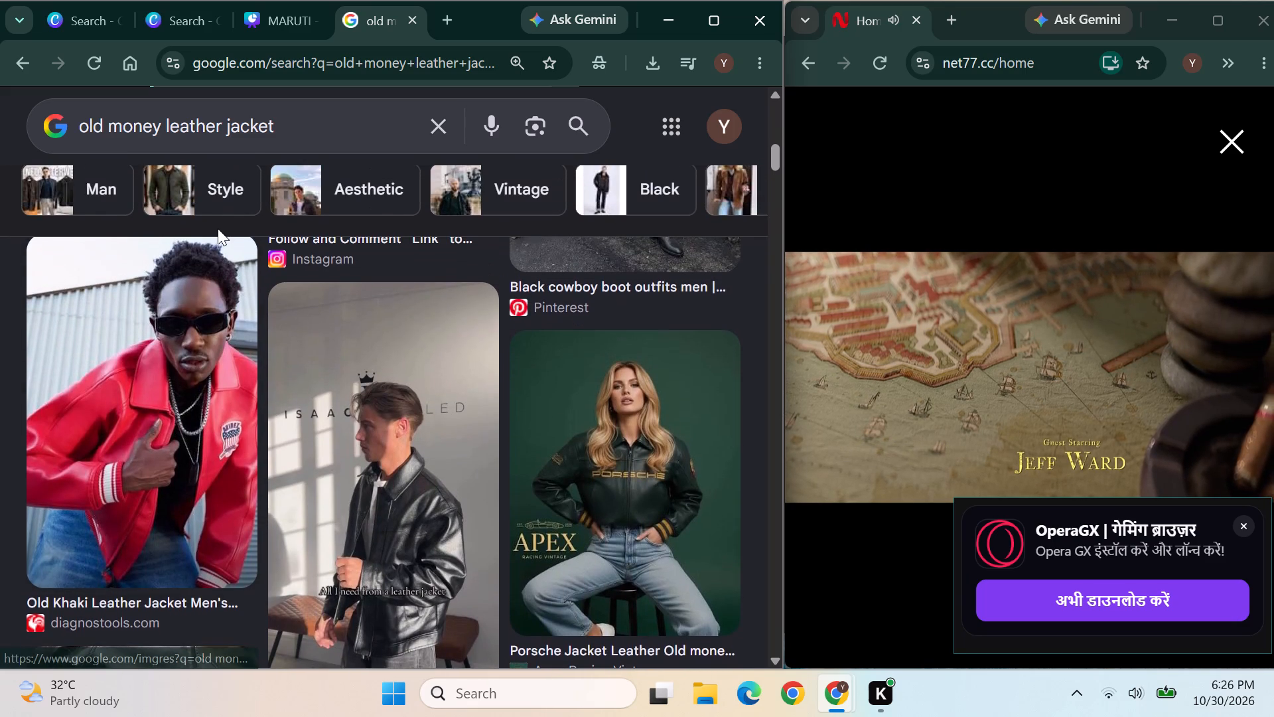
key("Up")
key("Up")
key("Up")
key("Up")
key("Up")
key("Up")
key("Up")
key("Up")
key("Up")
key("Up")
key("Up")
key("Up")
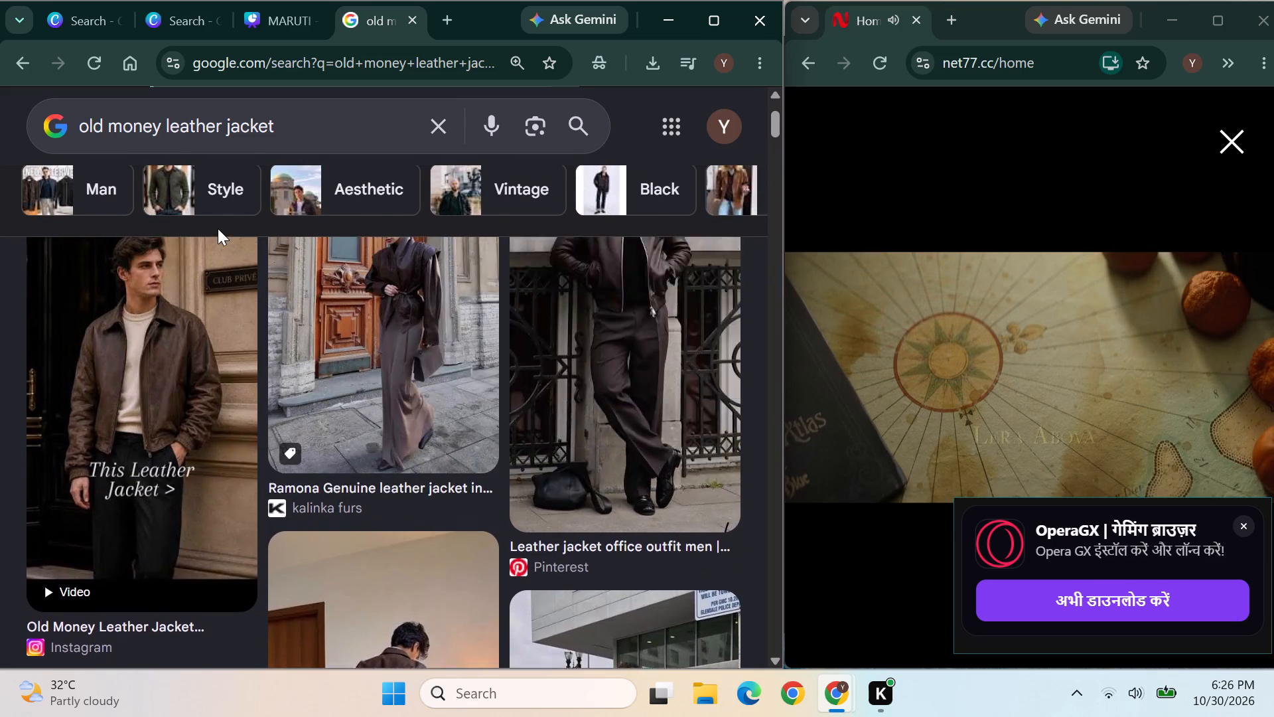
key("Up")
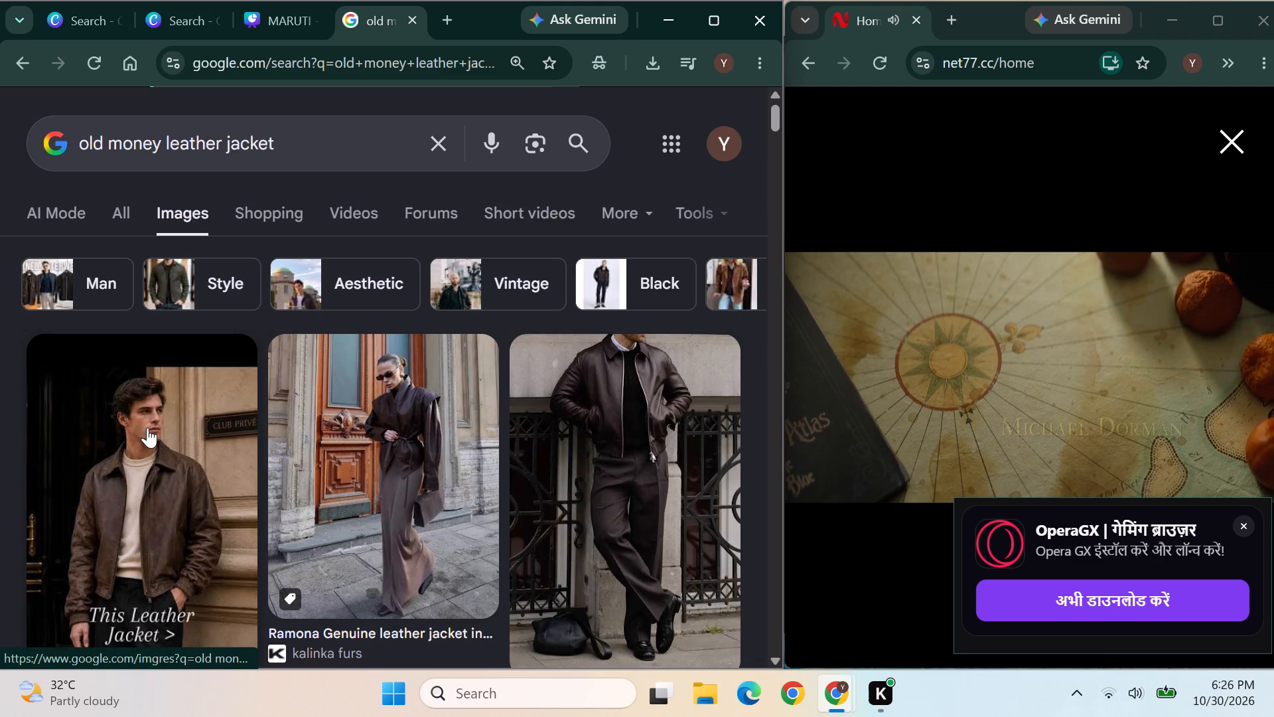
Add the image result of the man in a dark brown leather jacket and dark trousers to Canva's Casual Product page.
left_click_drag(606, 493, 290, 0)
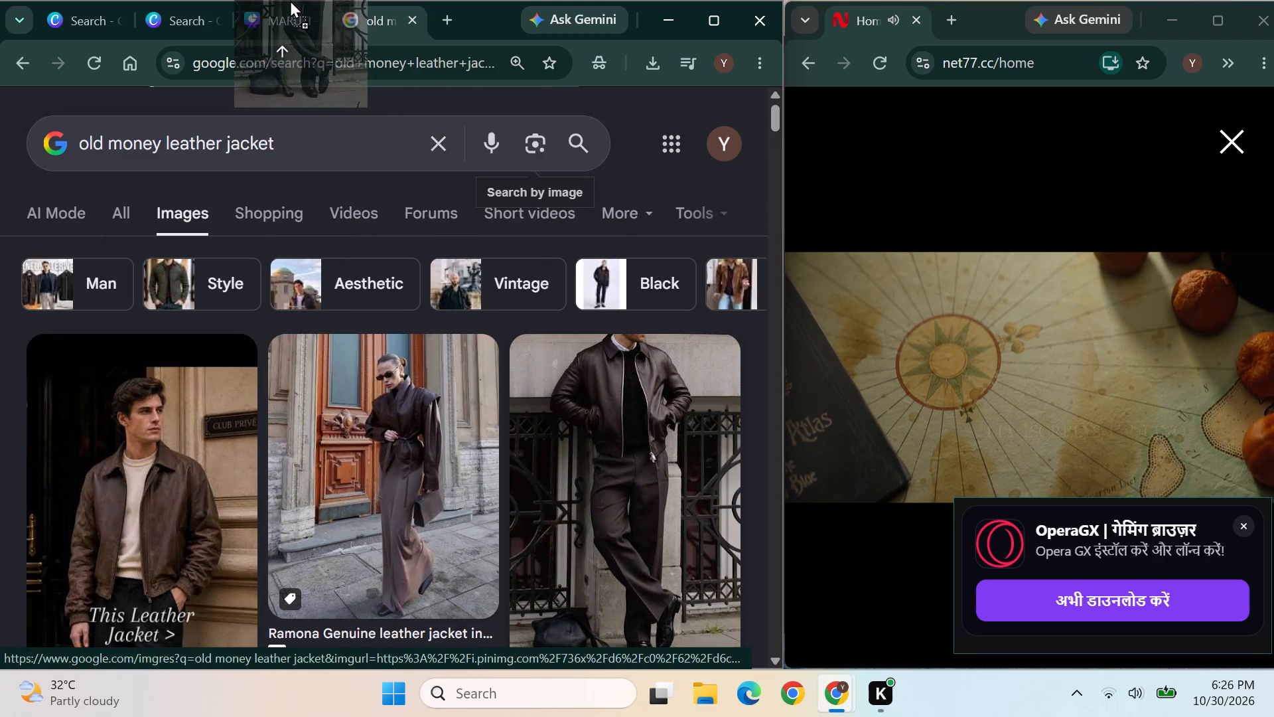
left_click_drag(290, 0, 387, 420)
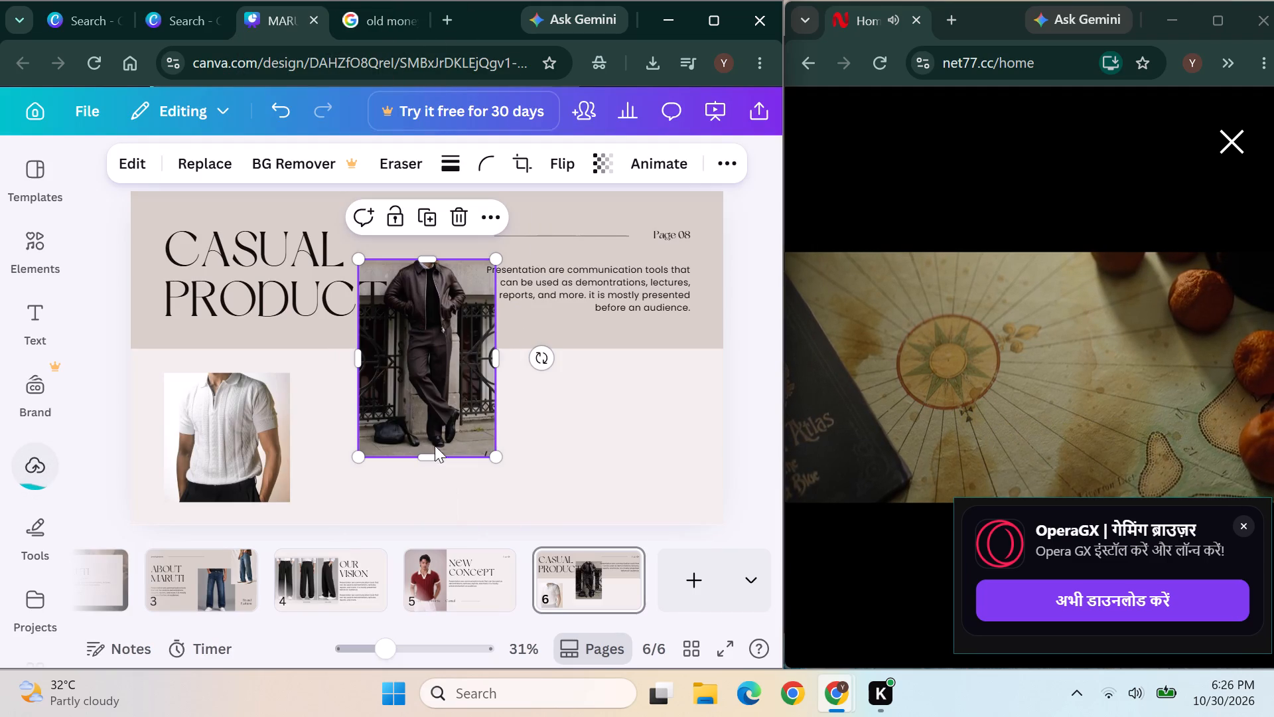
Crop the leather jacket picture from the bottom, place it beside the white polo and scale it to match the polo's height.
left_click_drag(420, 457, 421, 353)
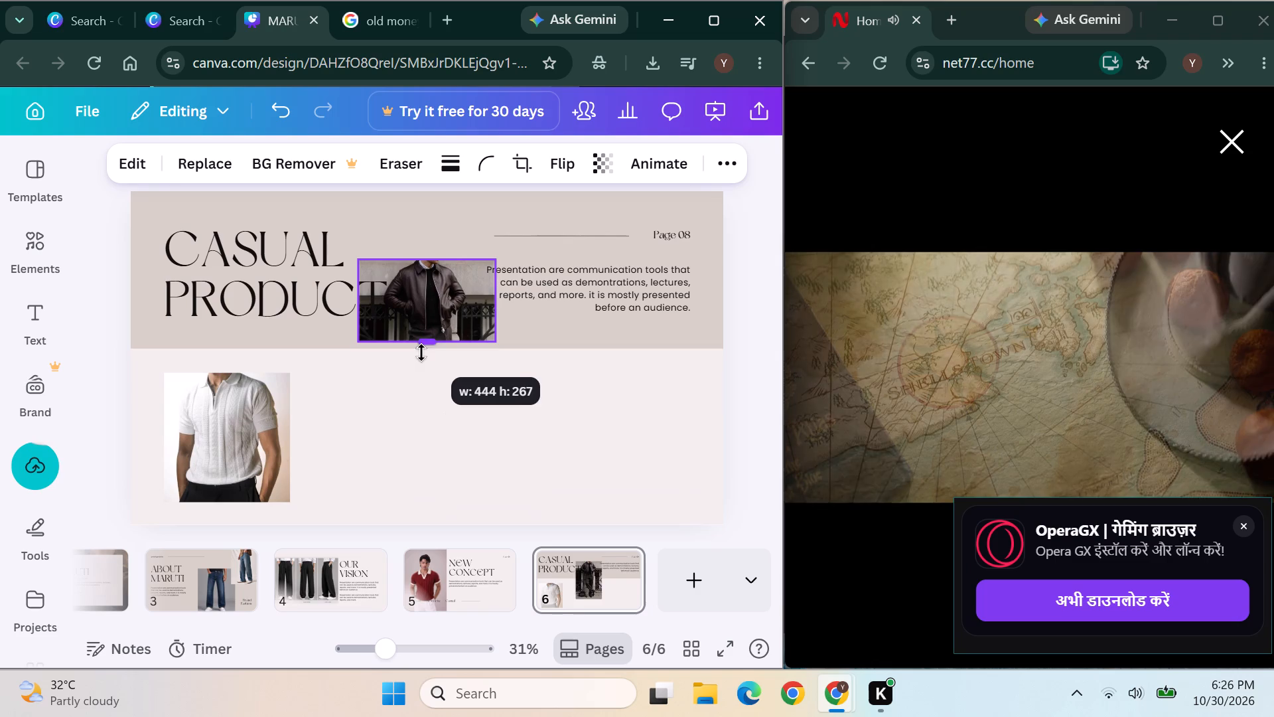
left_click_drag(421, 353, 429, 405)
left_click_drag(426, 333, 379, 459)
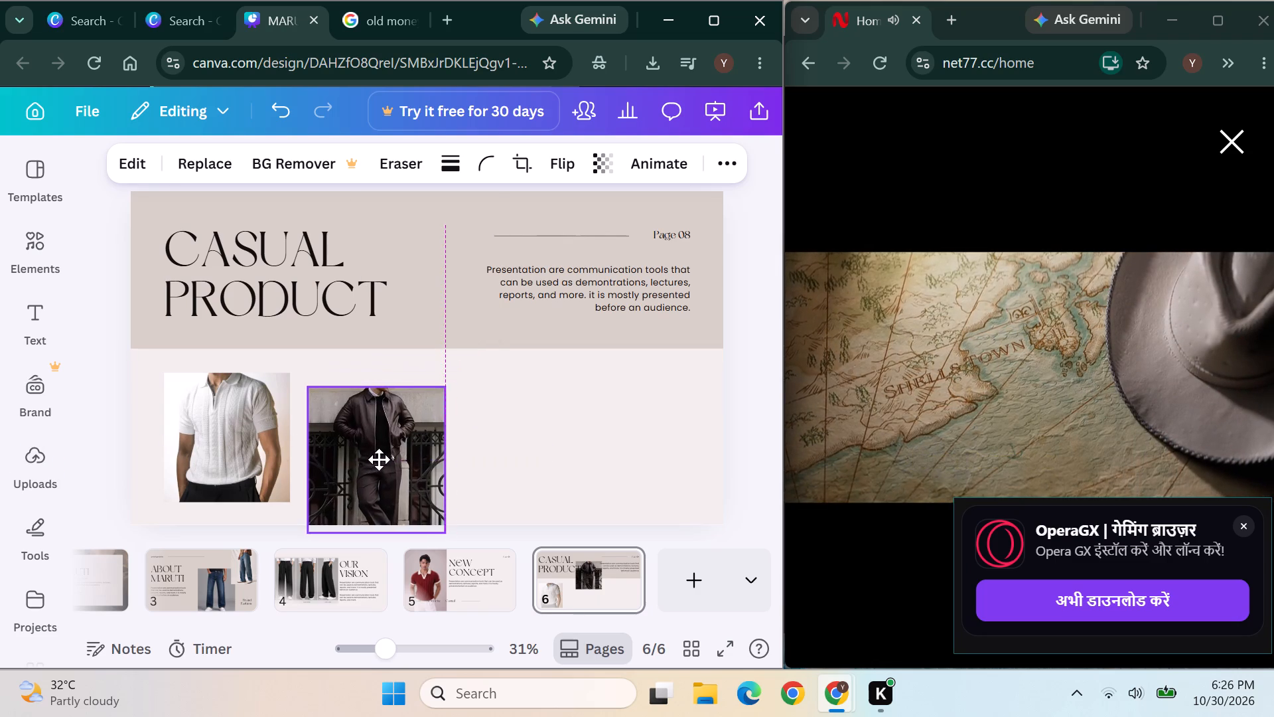
left_click_drag(379, 459, 379, 447)
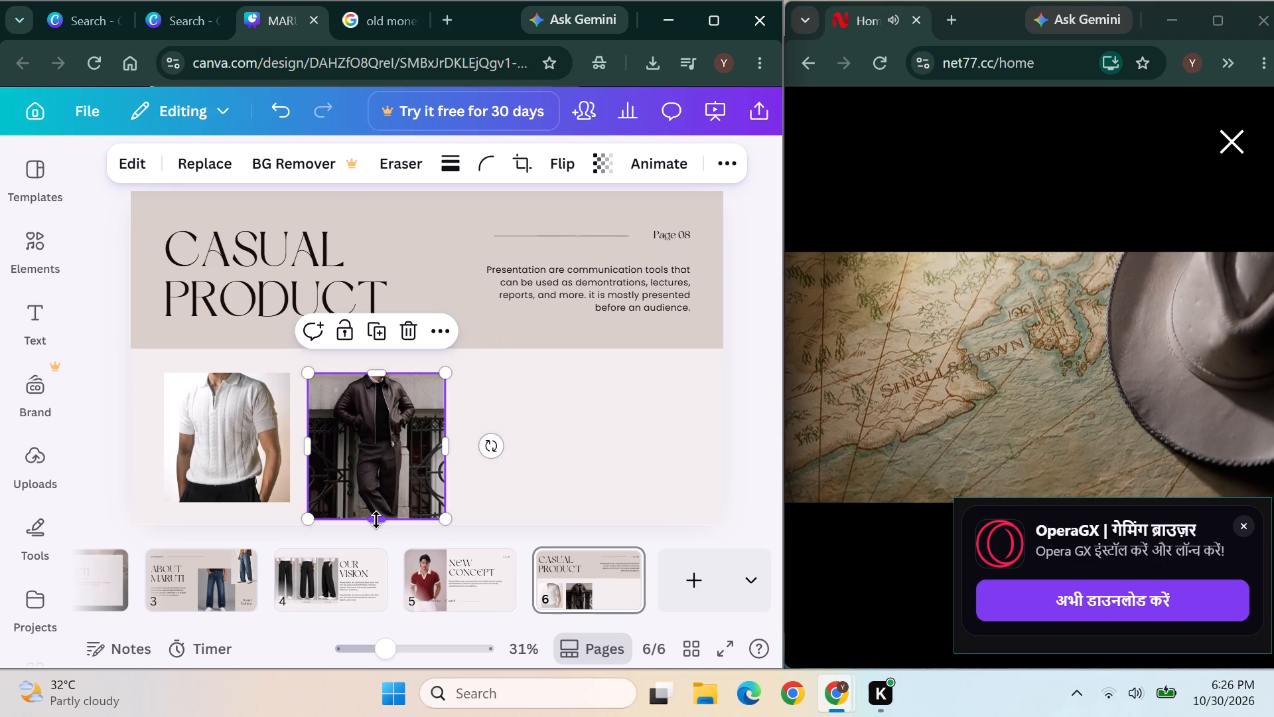
left_click_drag(439, 515, 425, 503)
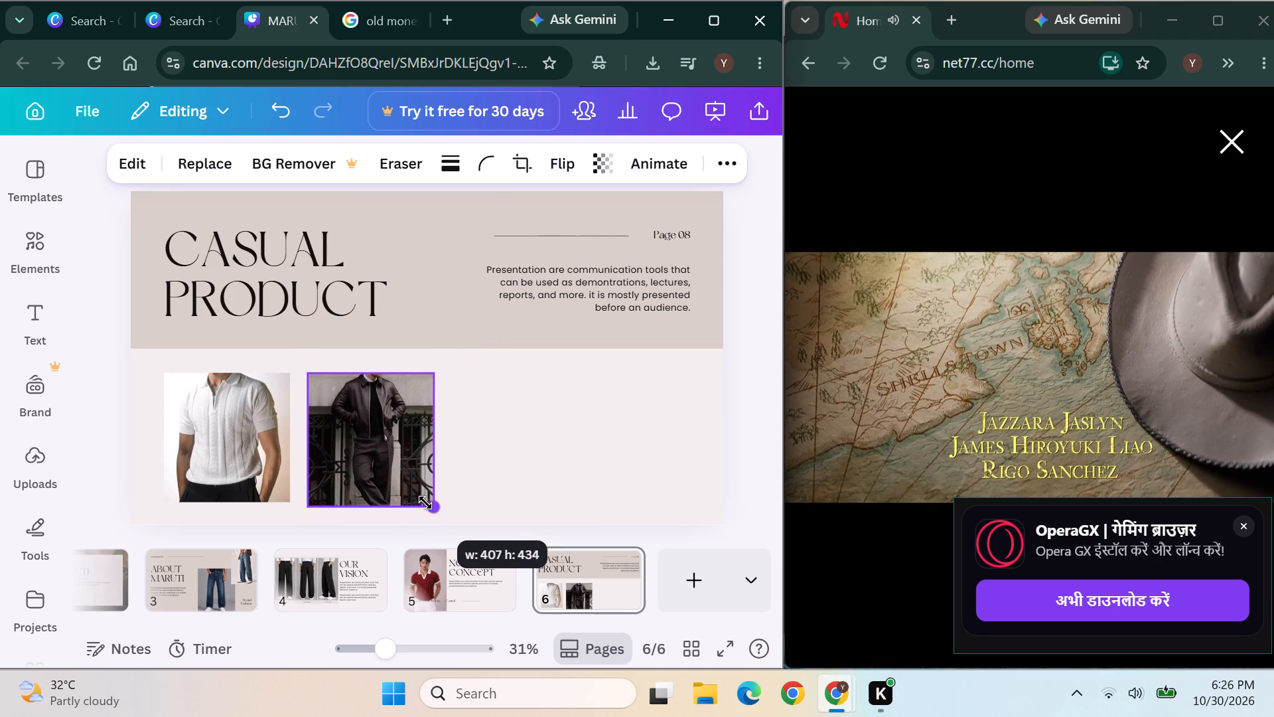
left_click_drag(425, 503, 425, 502)
left_click(528, 455)
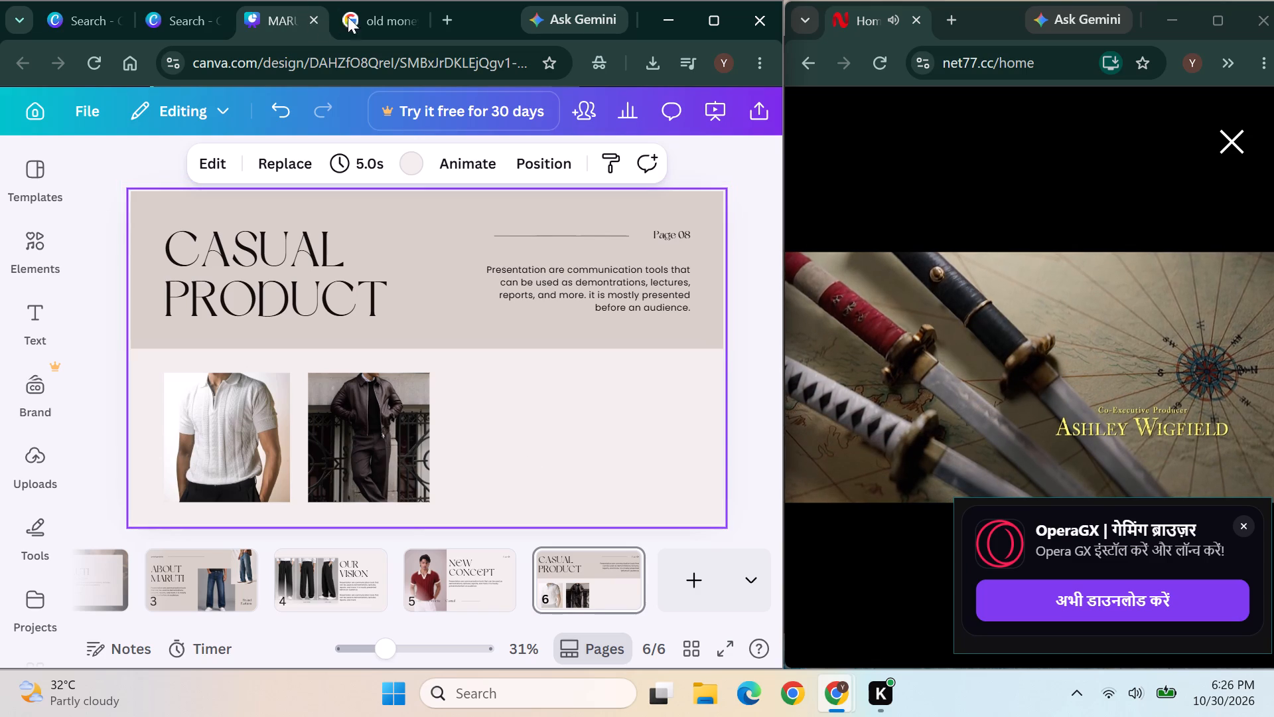
Return to Google Images and search for "old money shirts men".
left_click(373, 19)
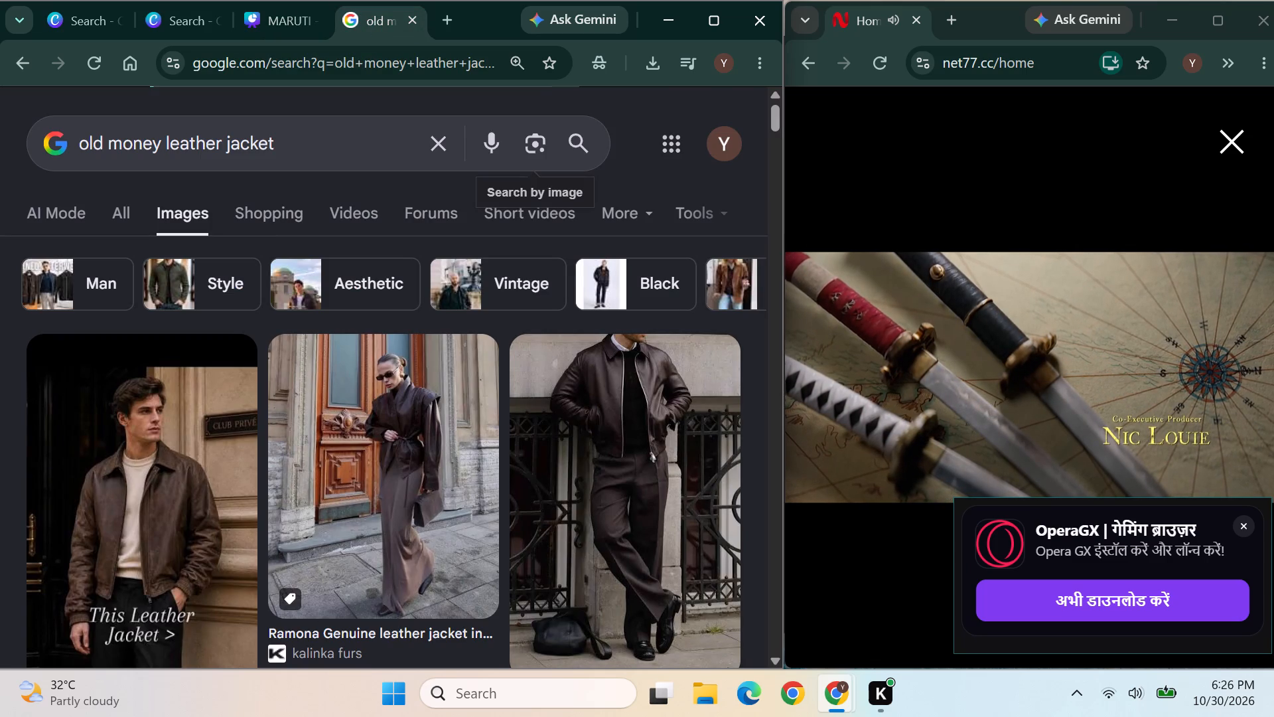
left_click_drag(278, 131, 164, 143)
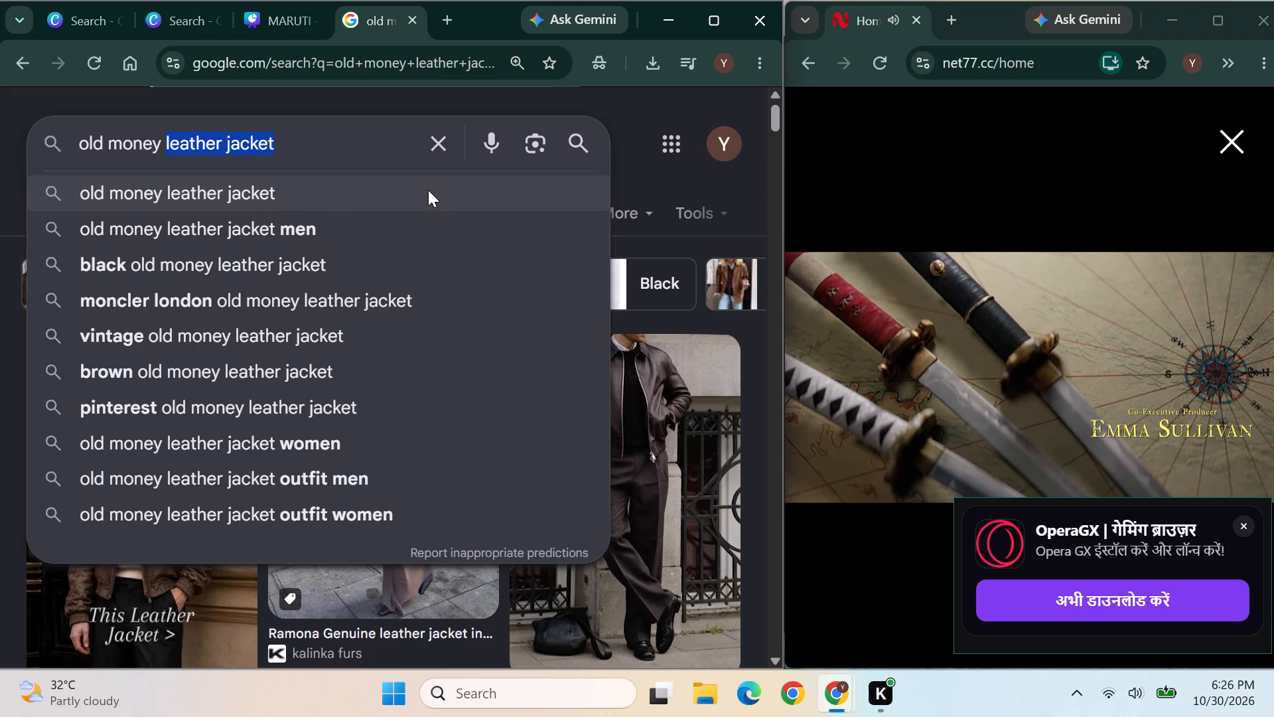
left_click(449, 144)
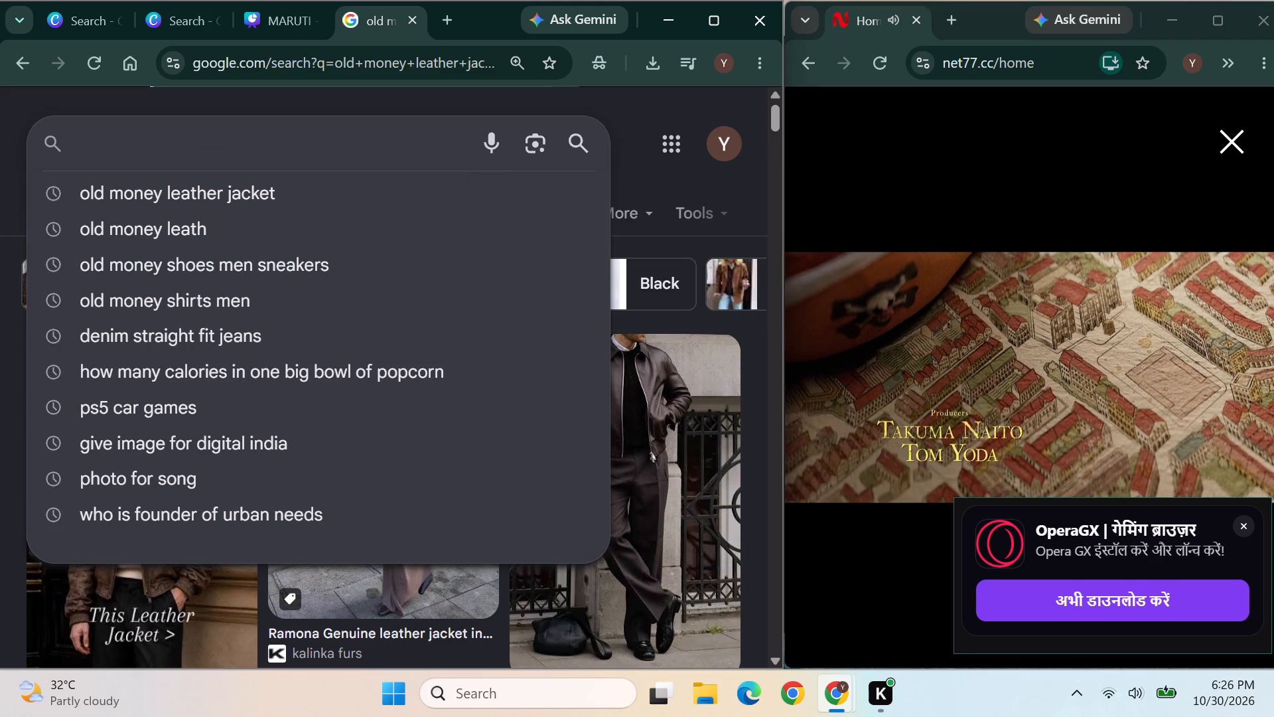
key("Down")
key("Down")
key("Down")
key("Down")
key("Return")
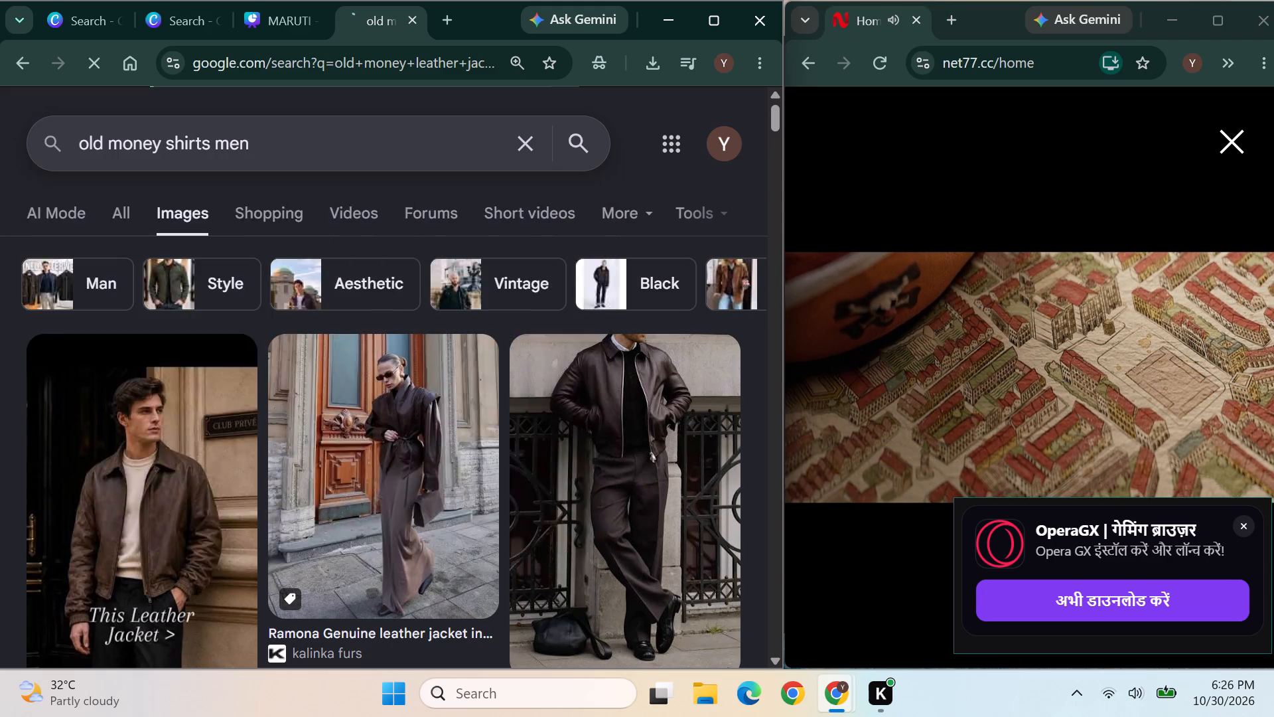
Look through the old money shirts men image results for another menswear picture for the Casual Product page.
key("Down")
key("Down")
key("Down")
key("Down")
key("Down")
key("Down")
key("Down")
key("Down")
key("Down")
key("Down")
key("Down")
key("Down")
key("Down")
key("Down")
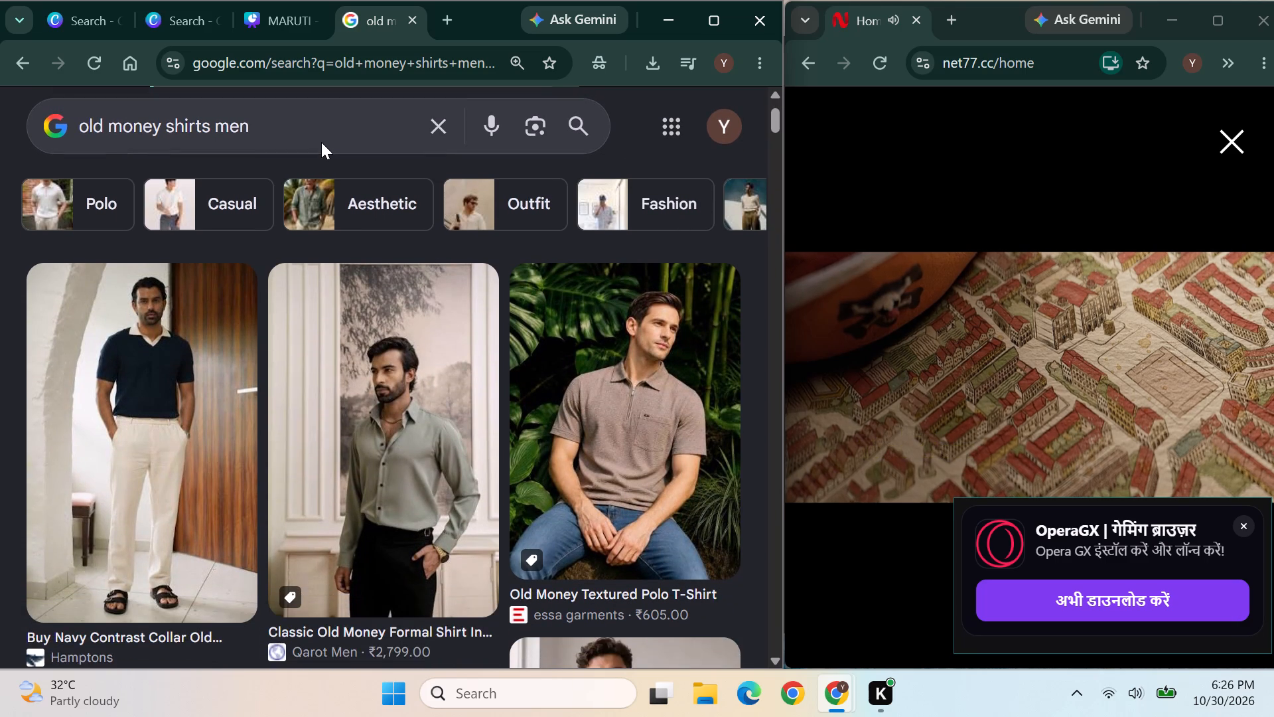
key("Down")
key("Down")
key("Down")
key("Down")
key("Down")
key("Down")
key("Down")
key("Down")
key("Down")
key("Down")
key("Down")
key("Down")
key("Down")
key("Down")
key("Down")
key("Down")
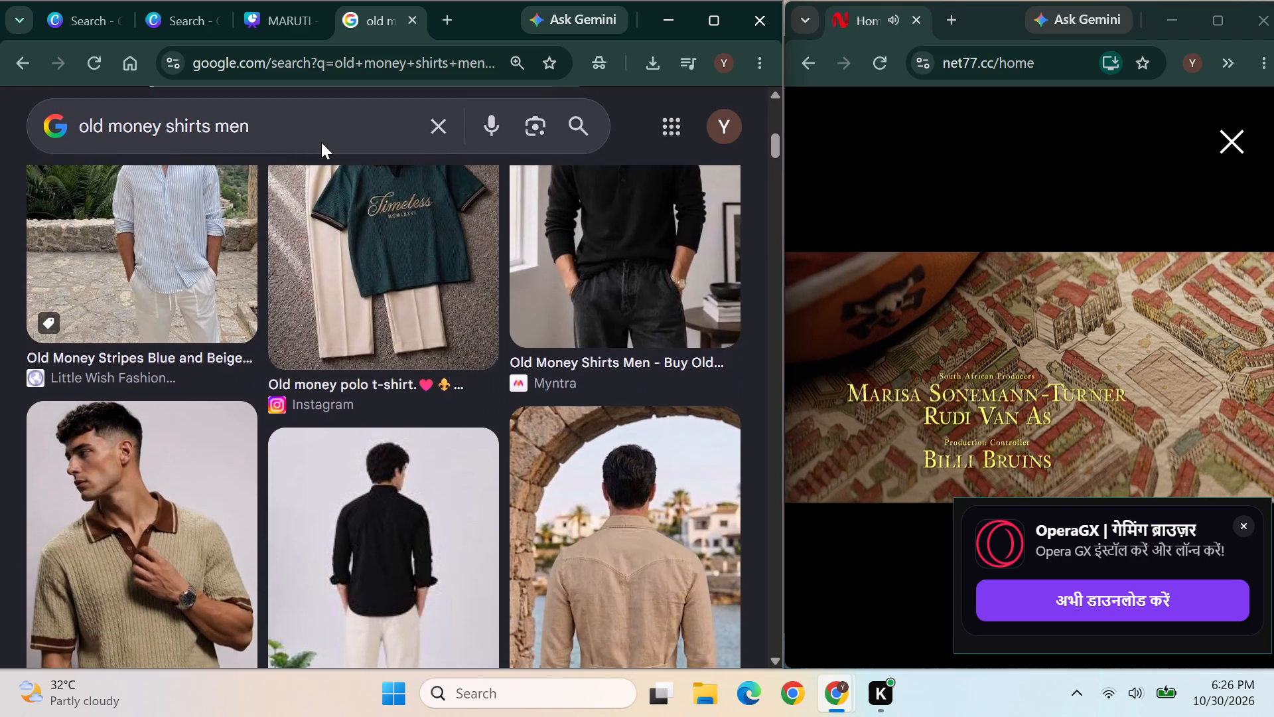
key("Down")
key("Down")
key("Up")
key("Down")
key("Down")
key("Down")
key("Down")
key("Down")
key("Down")
key("Down")
key("Down")
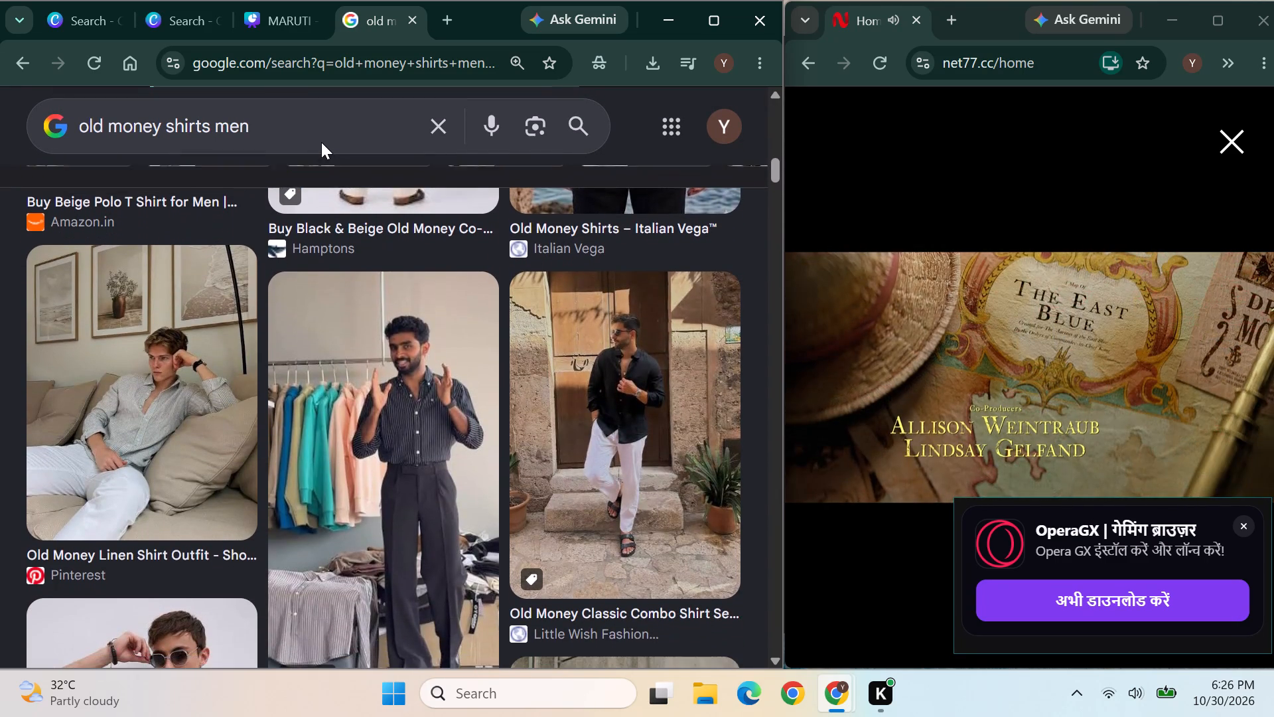
Browse further through the old money shirts men image results for a shirt picture that suits the Casual Product page.
key("Down")
key("Down")
key("Down")
key("Down")
key("Down")
key("Down")
key("Down")
key("Down")
key("Down")
key("Down")
key("Down")
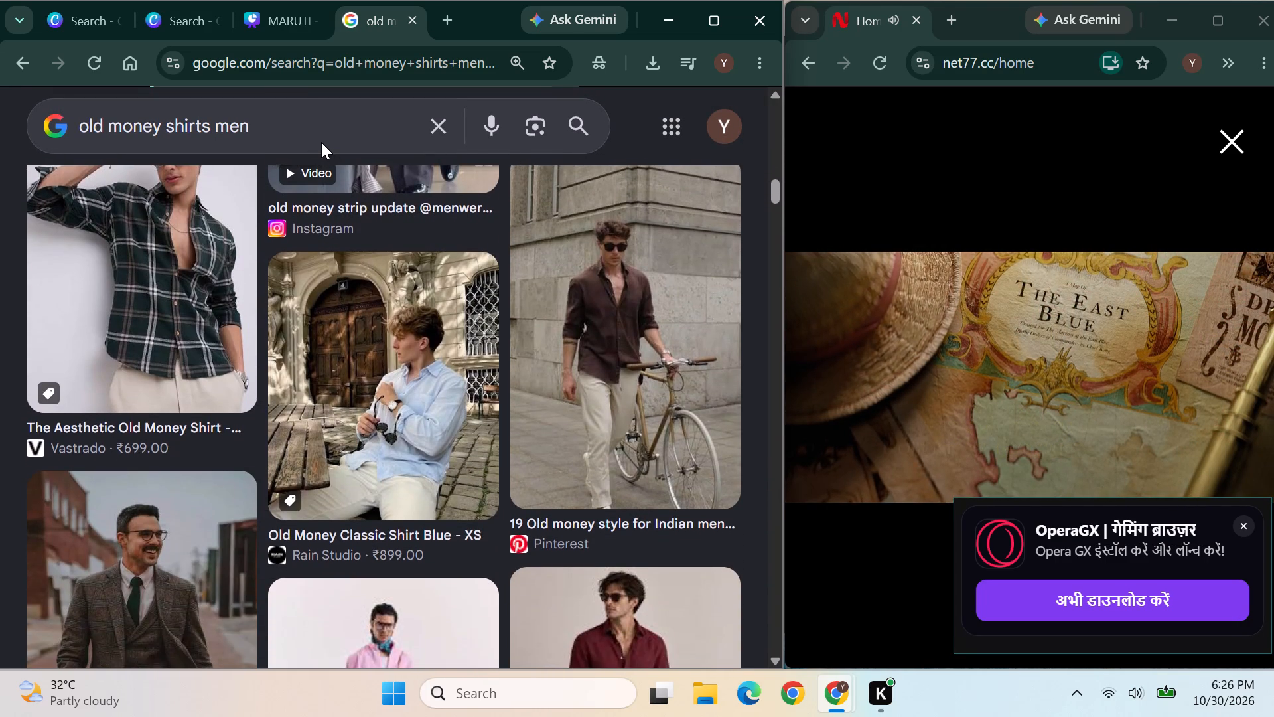
key("Down")
key("Down")
key("Down")
key("Down")
key("Down")
key("Down")
key("Down")
key("Down")
key("Down")
key("Down")
key("Down")
key("Down")
key("Down")
key("Down")
key("Down")
key("Down")
key("Down")
key("Down")
key("Down")
key("Down")
key("Down")
key("Down")
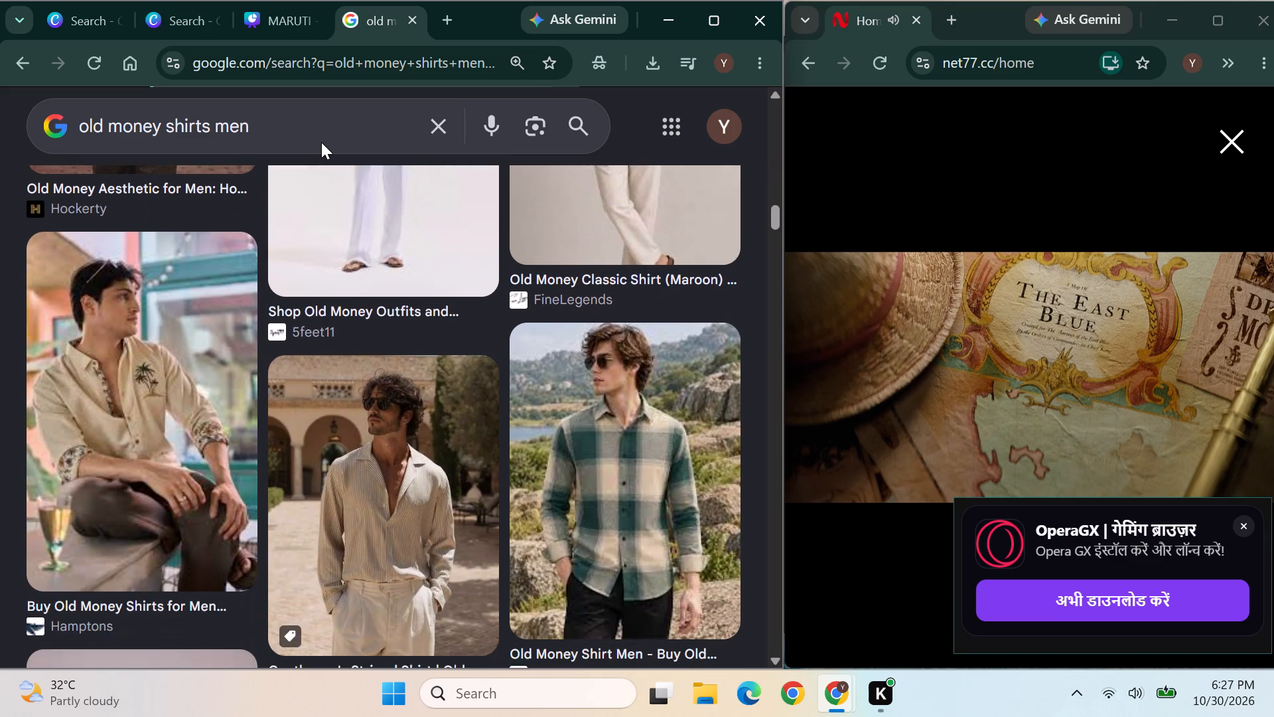
key("Down")
key("Down")
key("Down")
key("Down")
key("Down")
key("Down")
key("Down")
key("Down")
key("Down")
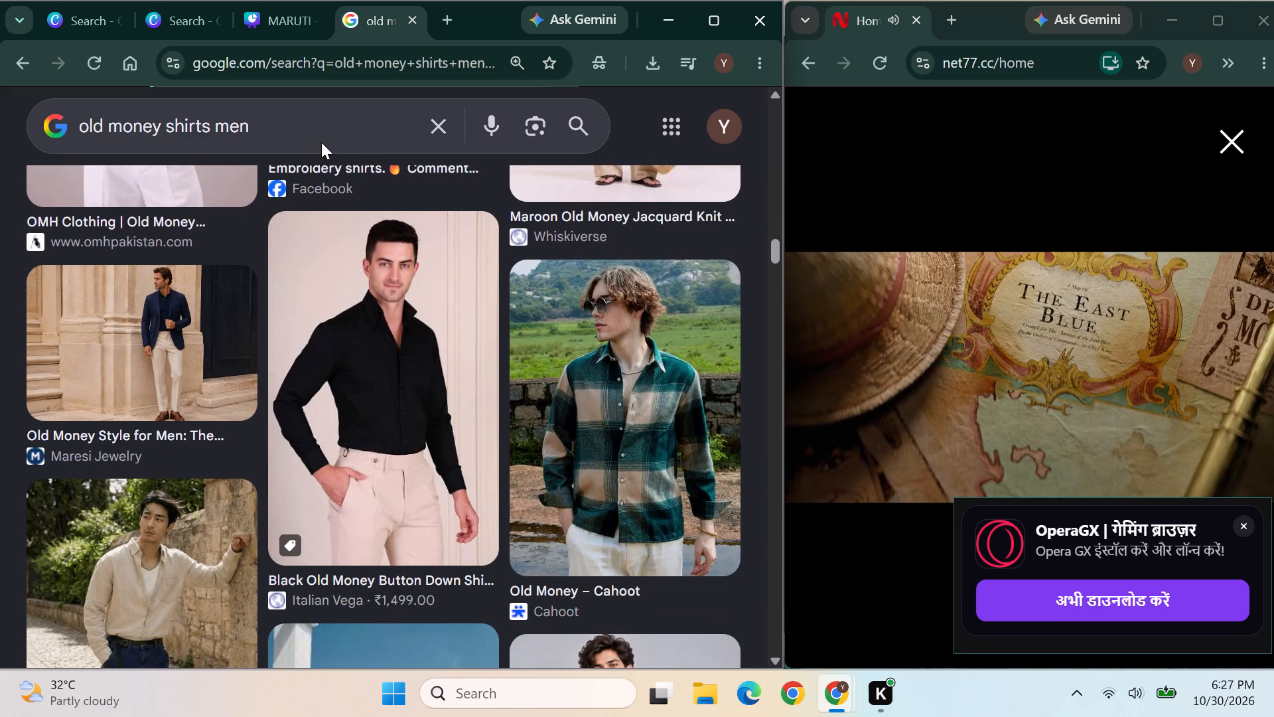
key("Down")
key("Down")
key("Down")
key("Down")
key("Down")
key("Down")
key("Down")
key("Down")
key("Down")
key("Down")
key("Down")
key("Down")
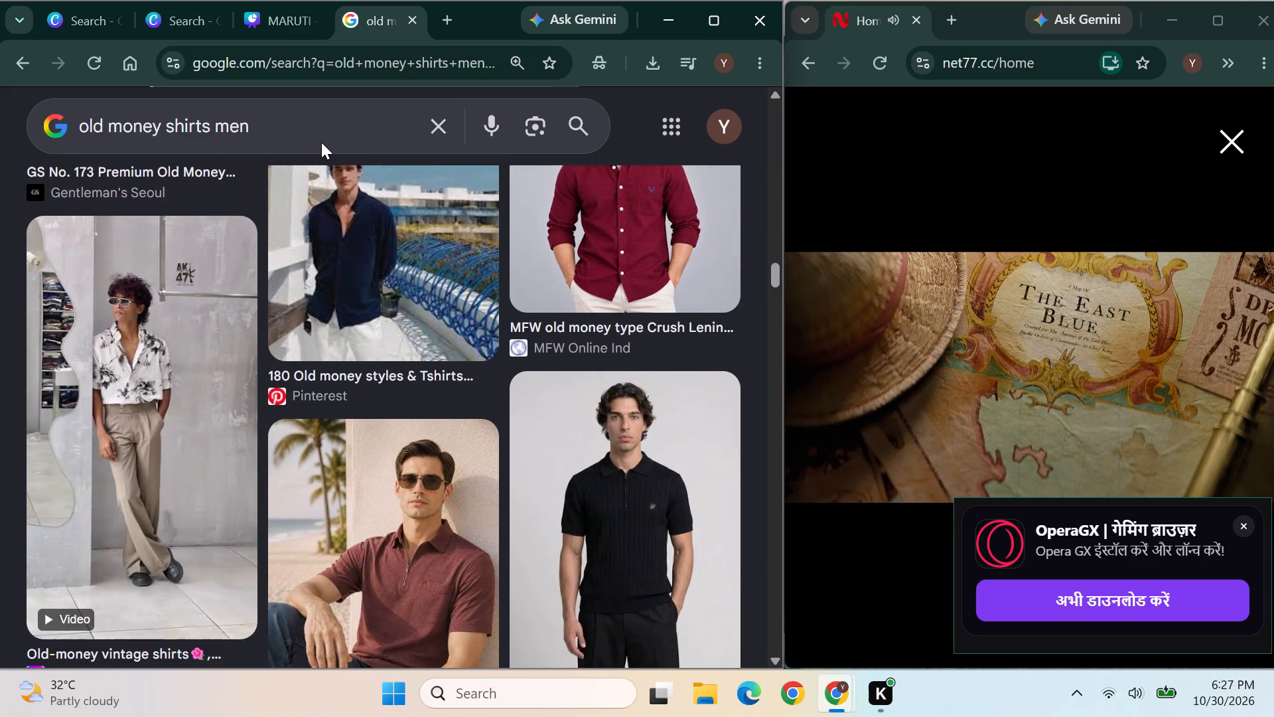
key("Down")
key("Down")
key("Down")
key("Down")
key("Down")
key("Down")
key("Down")
key("Down")
key("Down")
key("Down")
key("Down")
key("Down")
key("Down")
key("Down")
key("Down")
key("Down")
key("Down")
key("Down")
key("Down")
key("Down")
key("Down")
key("Down")
key("Down")
key("Down")
key("Down")
key("Down")
key("Down")
key("Down")
key("Down")
key("Down")
key("Down")
key("Down")
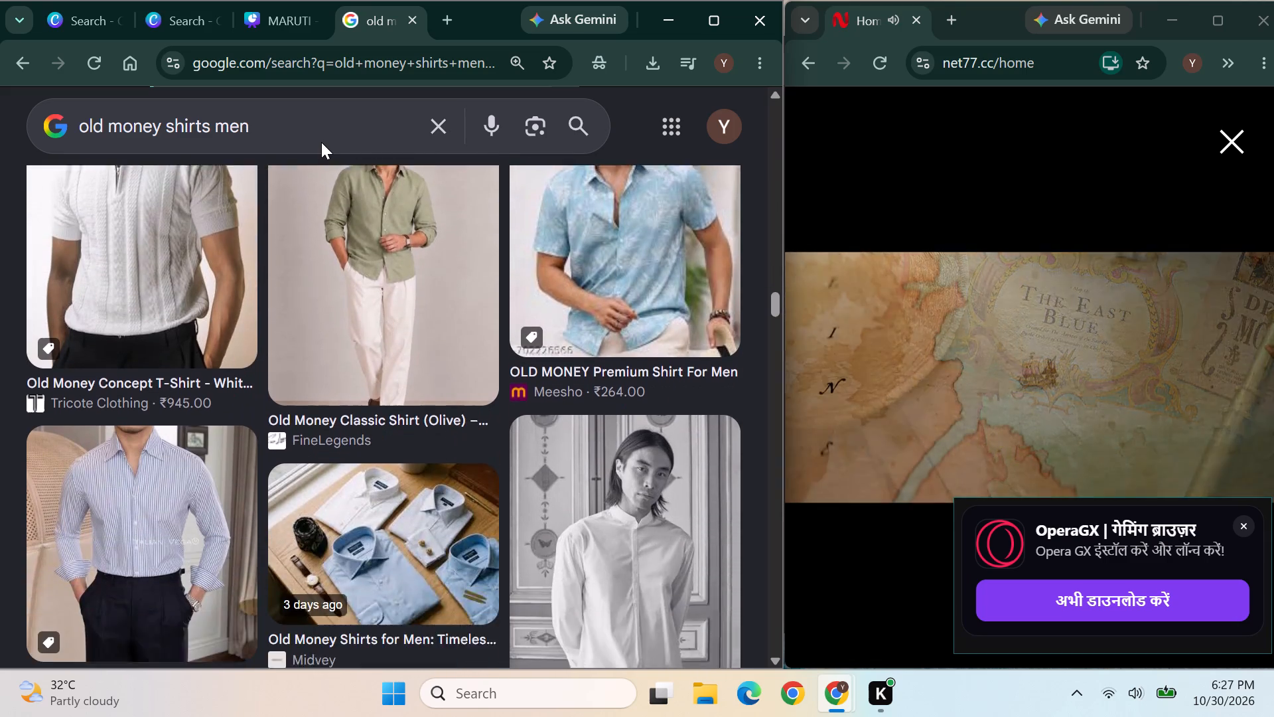
key("Down")
key("Down")
key("Down")
key("Down")
key("Down")
key("Down")
key("Down")
key("Down")
key("Down")
key("Down")
key("Down")
key("Down")
key("Down")
key("Down")
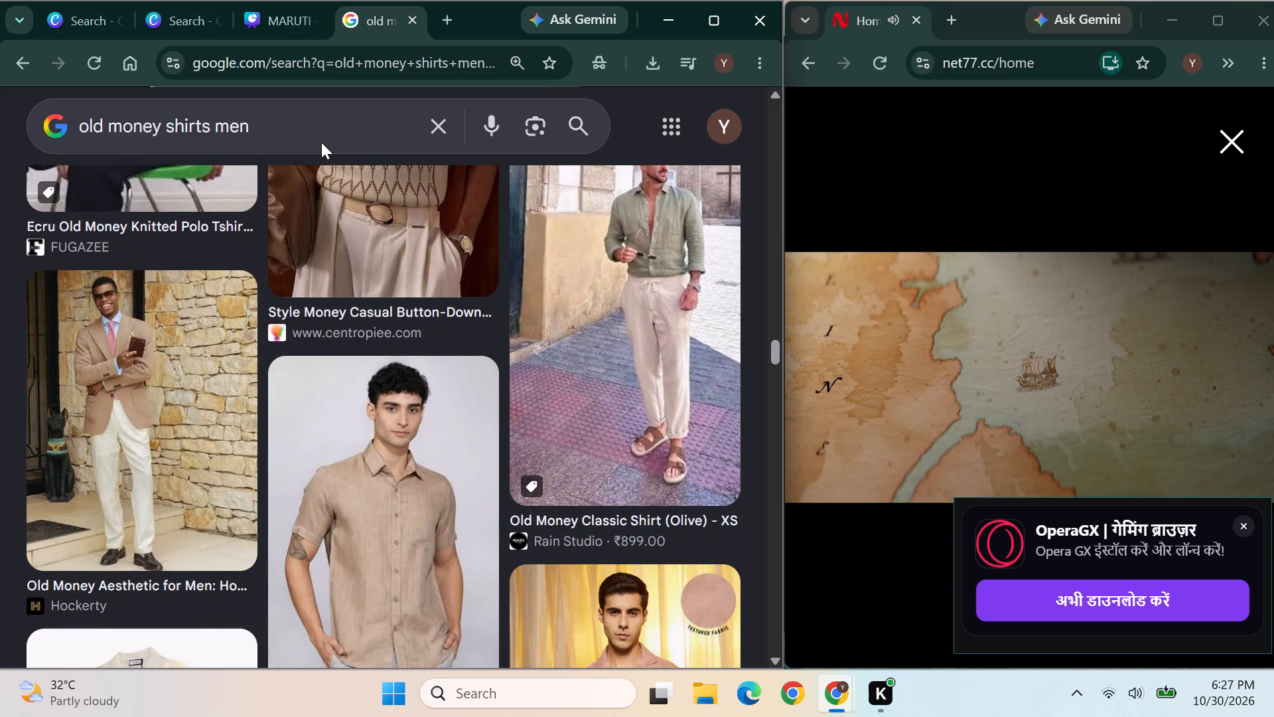
key("Down")
key("Down")
key("Down")
key("Down")
key("Down")
key("Down")
key("Down")
key("Down")
key("Down")
key("Down")
key("Down")
key("Down")
key("Down")
key("Down")
key("Down")
key("Down")
key("Down")
key("Down")
key("Down")
key("Down")
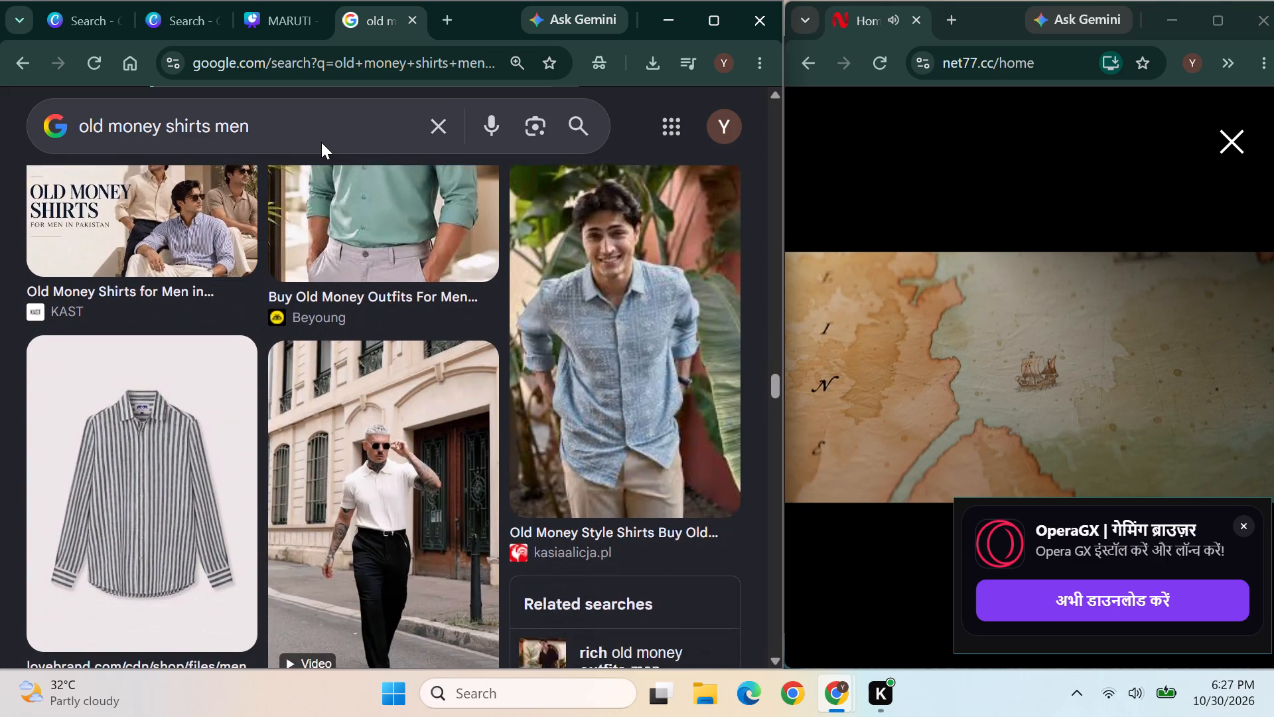
key("Up")
key("Up")
key("Up")
key("Up")
key("Up")
key("Up")
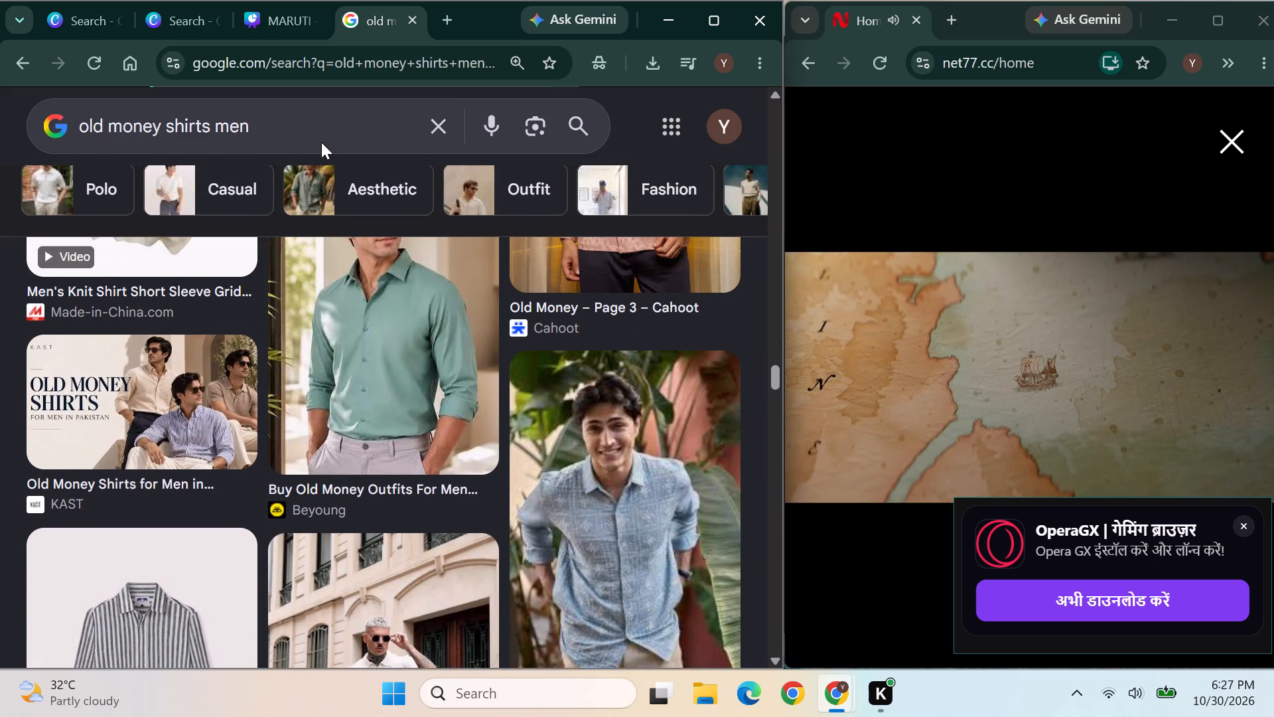
key("Down")
key("Down")
key("Down")
key("Down")
key("Down")
key("Down")
key("Down")
key("Down")
key("Down")
key("Down")
key("Down")
key("Down")
key("Down")
key("Down")
key("Down")
key("Down")
key("Down")
key("Down")
key("Down")
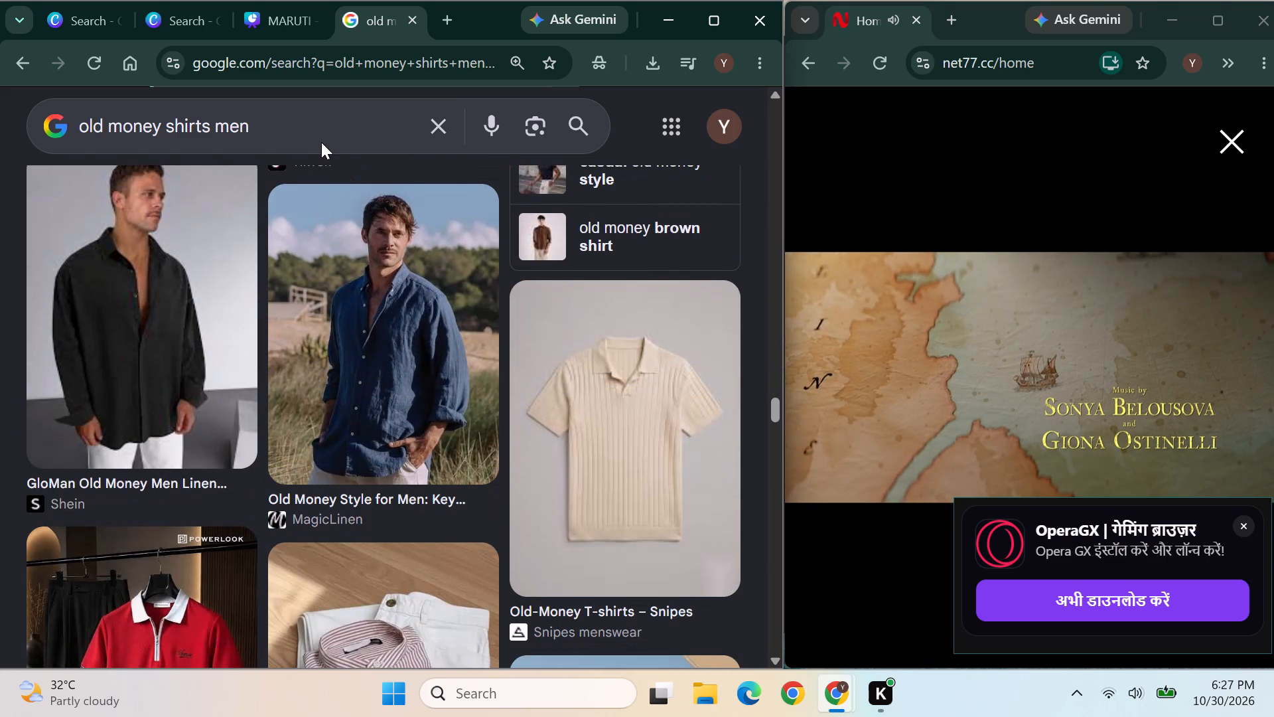
key("Down")
key("Down")
key("Down")
key("Down")
key("Down")
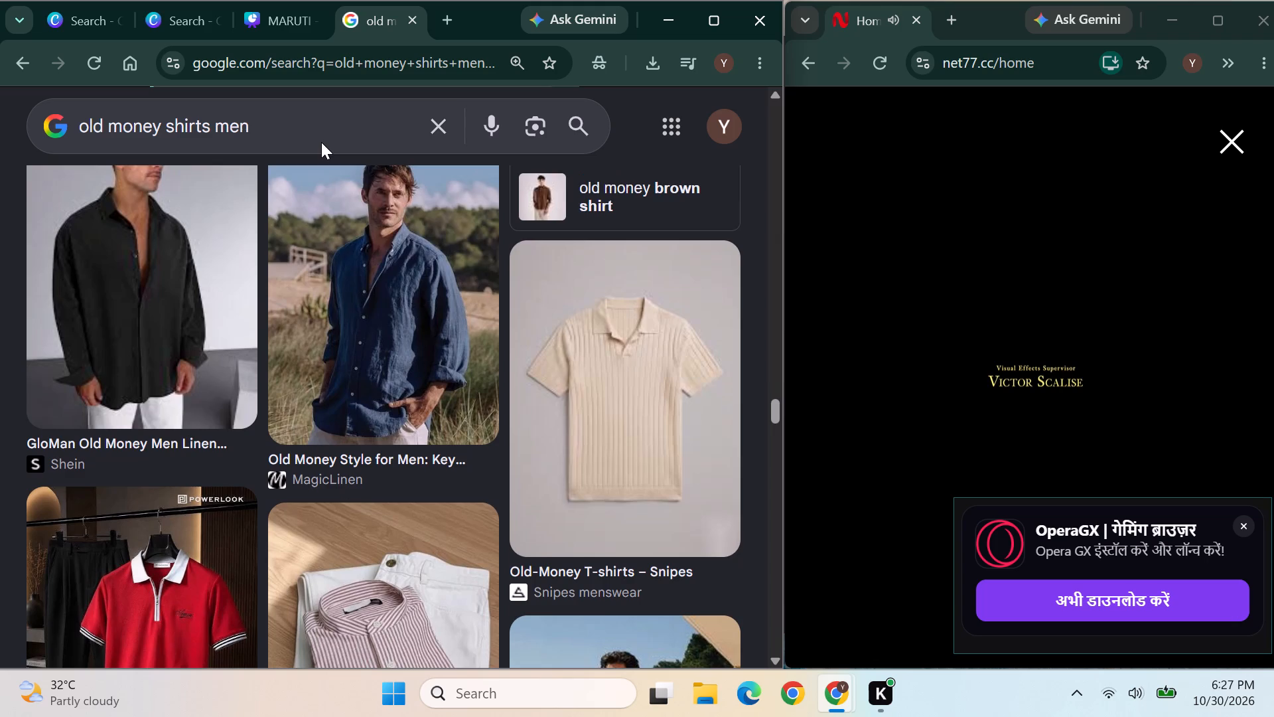
Continue examining the old money shirts men image results for a shirt picture to accompany the polo and leather jacket on Casual Product.
key("Down")
key("Down")
key("Down")
key("Down")
key("Down")
key("Down")
key("Down")
key("Down")
key("Down")
key("Down")
key("Down")
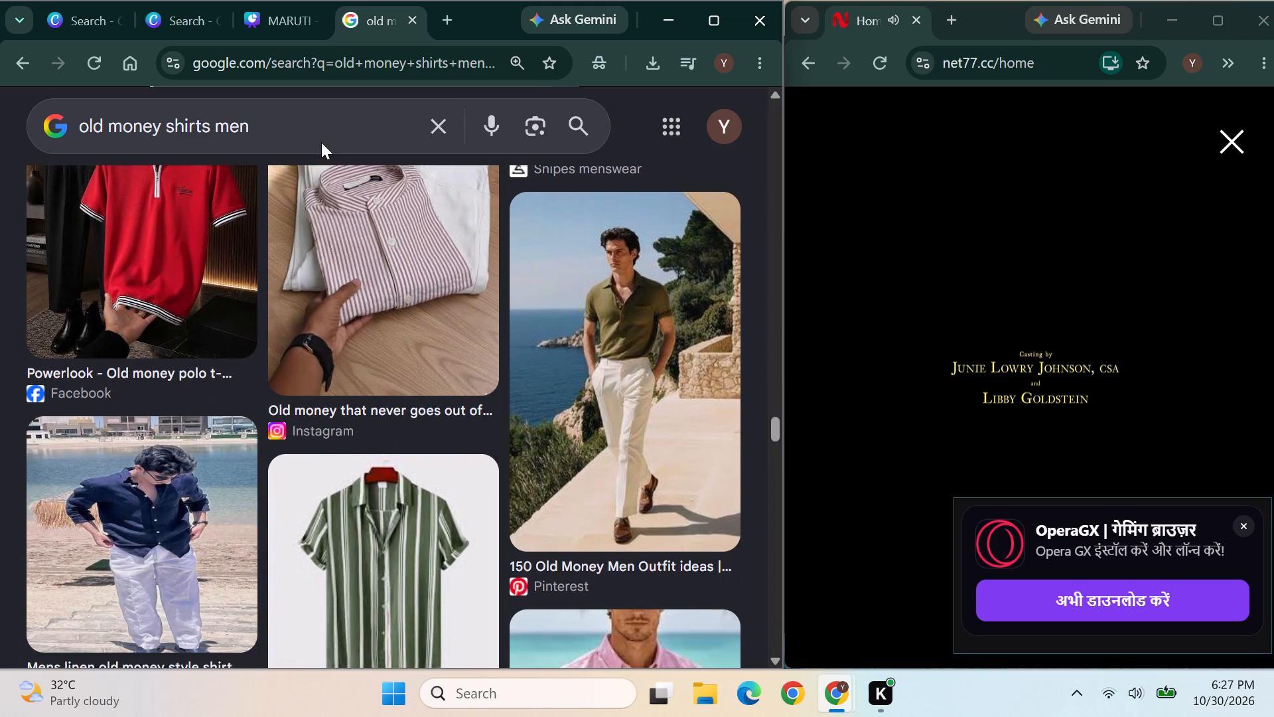
key("Down")
key("Down")
key("Down")
key("Down")
key("Down")
key("Down")
key("Down")
key("Down")
key("Down")
key("Down")
key("Down")
key("Down")
key("Down")
key("Down")
key("Down")
key("Down")
key("Down")
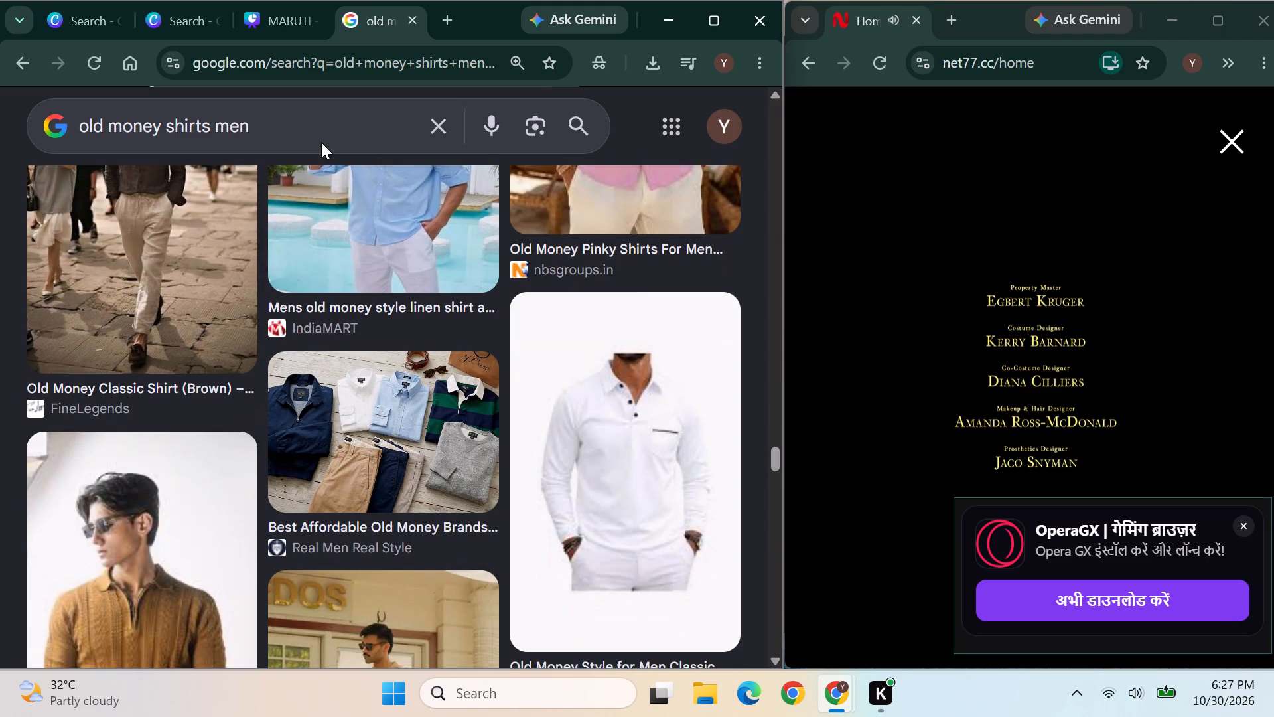
key("Right")
key("Right")
key("Right")
key("Down")
key("Down")
key("Down")
key("Down")
key("Down")
key("Down")
key("Down")
key("Down")
key("Down")
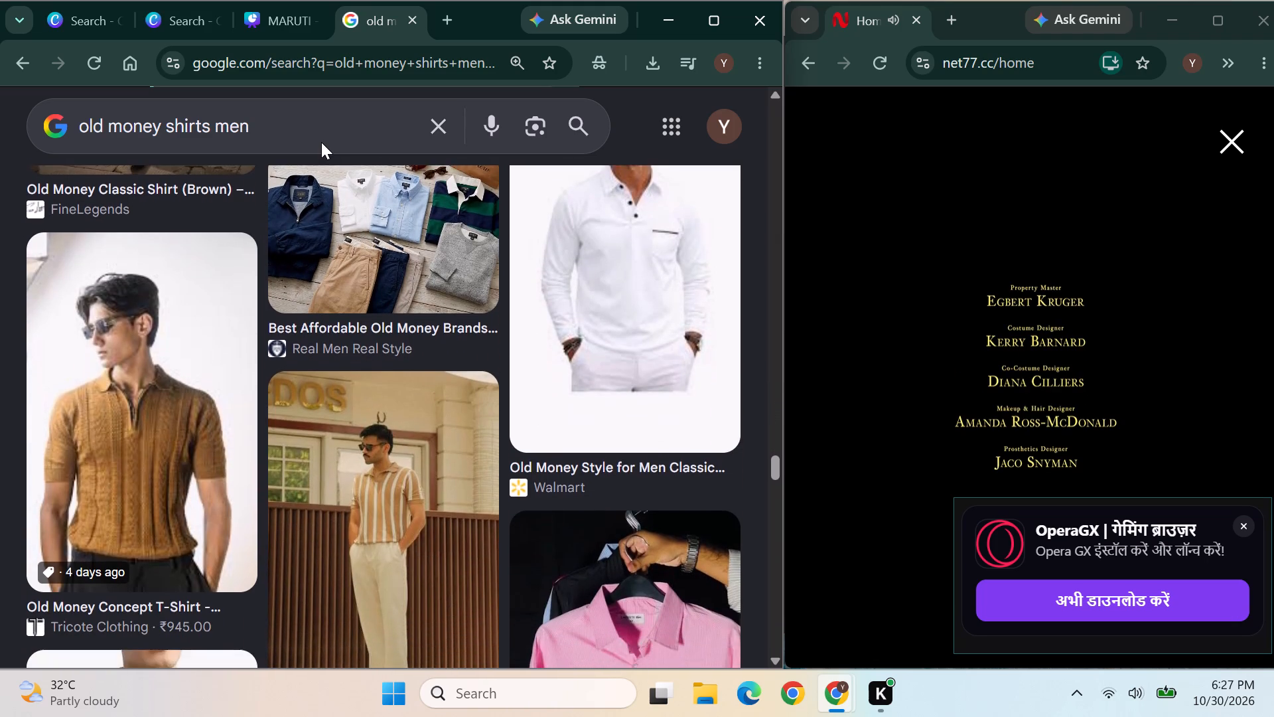
key("Down")
key("Down")
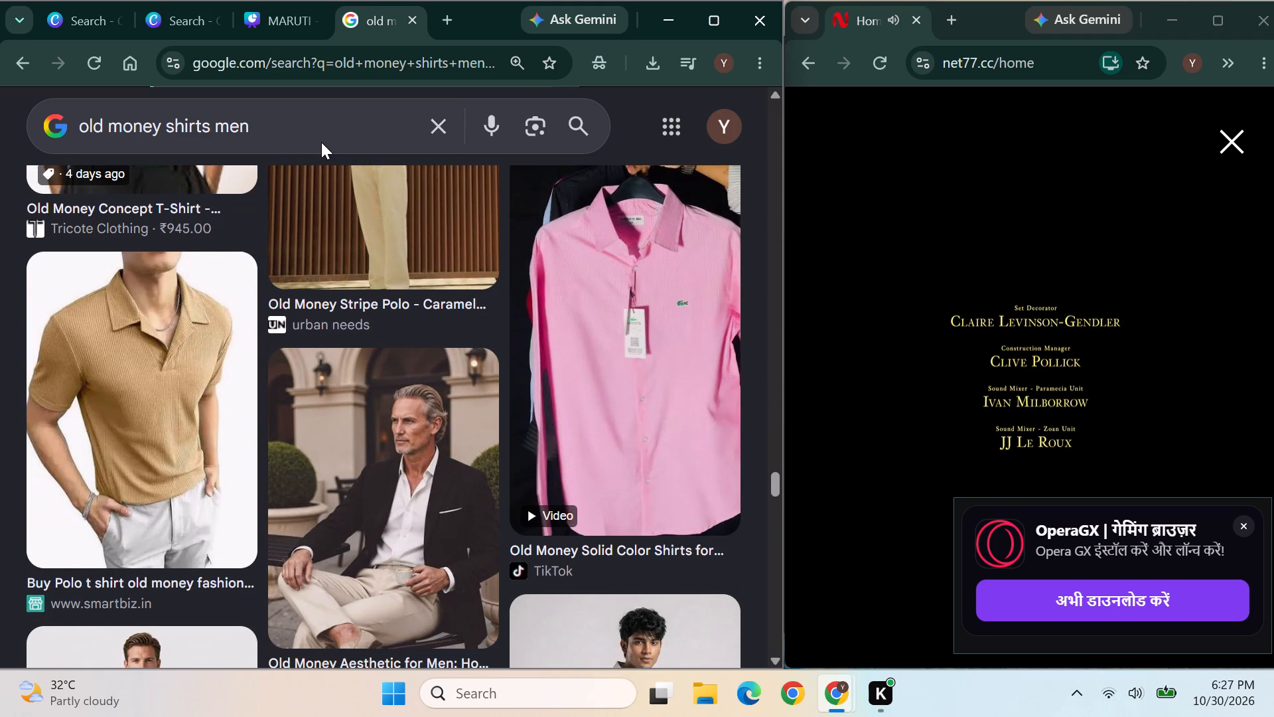
key("Down")
key("Down")
key("Down")
key("Down")
key("Down")
key("Down")
key("Down")
key("Down")
key("Down")
key("Down")
key("Down")
key("Down")
key("Down")
key("Down")
key("Down")
key("Down")
key("Down")
key("Down")
key("Down")
key("Down")
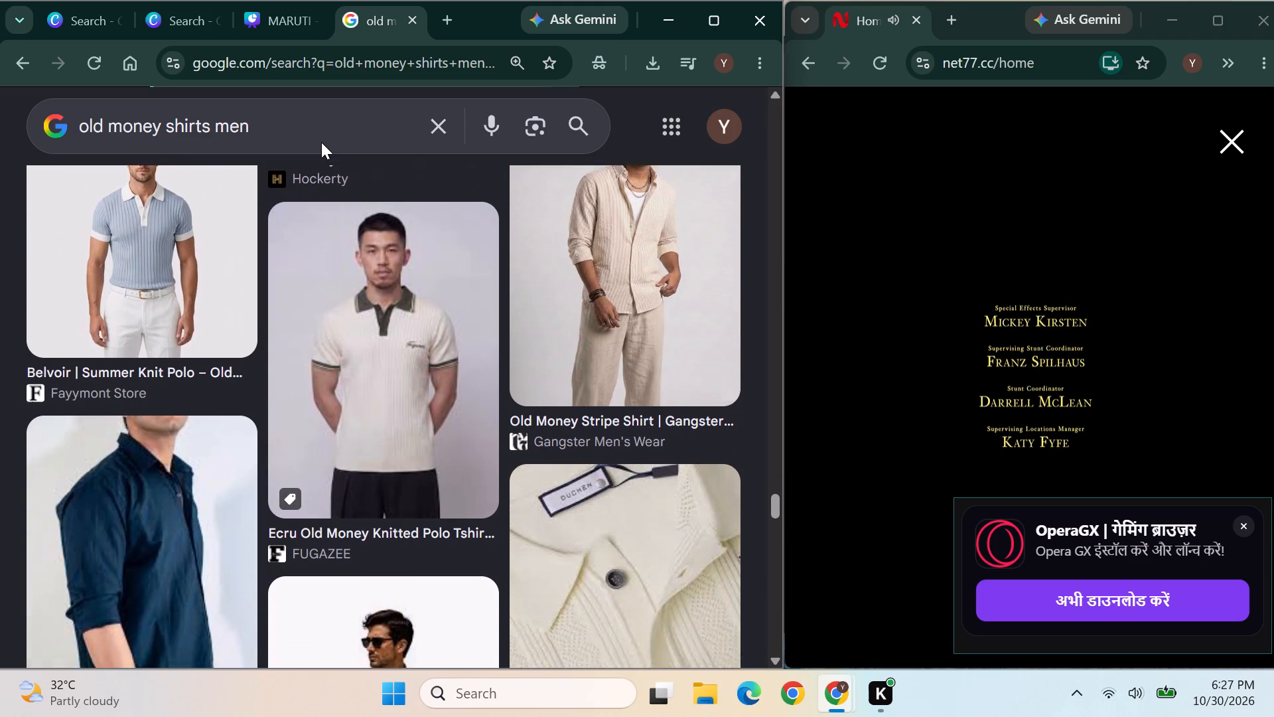
key("Down")
key("Down")
key("Down")
key("Down")
key("Down")
key("Down")
key("Down")
key("Down")
key("Down")
key("Down")
key("Down")
key("Down")
key("Down")
key("Down")
key("Down")
key("Down")
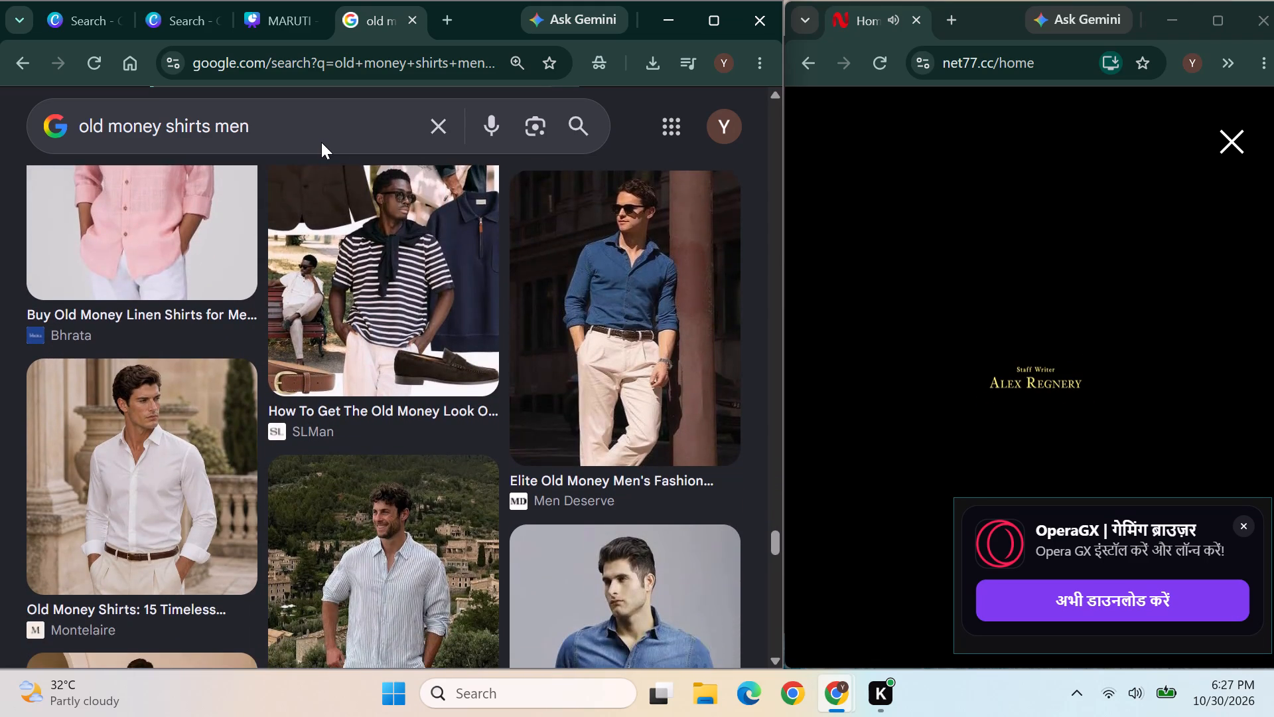
key("Down")
key("Up")
key("Up")
key("Up")
key("Up")
key("Up")
key("Up")
key("Up")
key("Up")
key("Up")
key("Up")
key("Up")
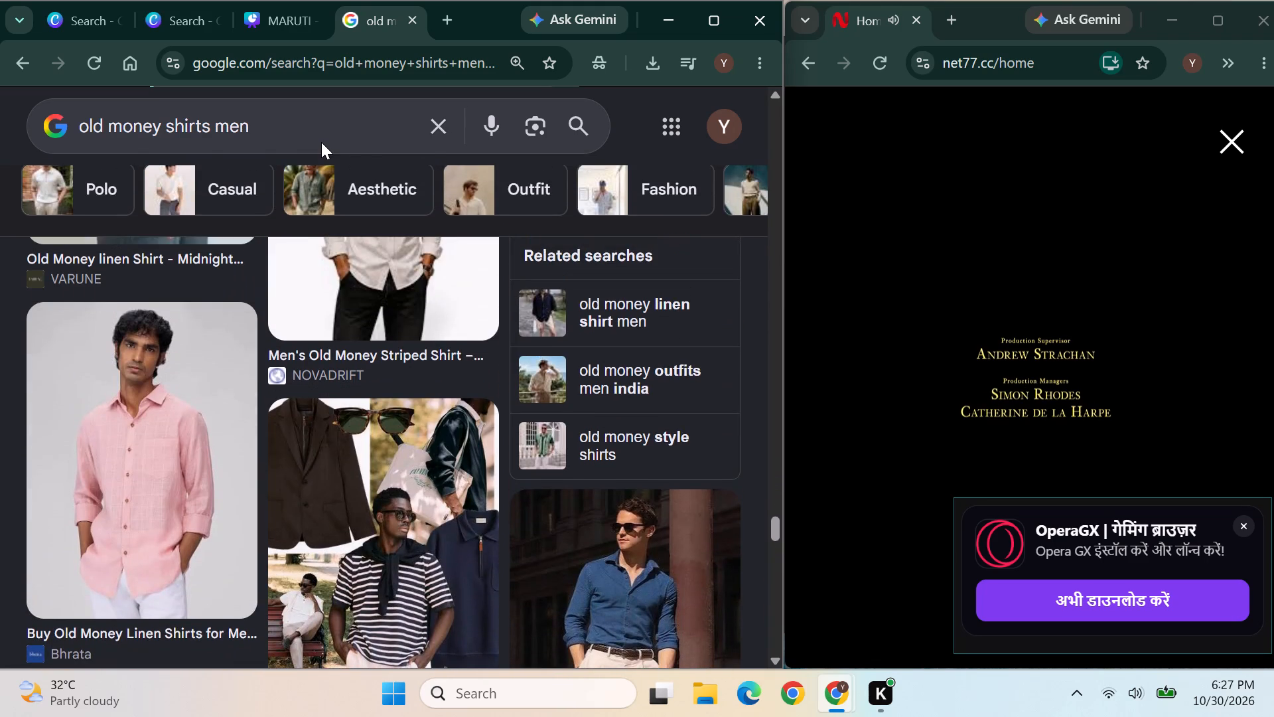
key("Down")
key("Down")
key("Down")
key("Down")
key("Down")
key("Down")
key("Down")
key("Down")
key("Down")
key("Down")
key("Down")
key("Down")
key("Down")
key("Down")
key("Down")
key("Down")
key("Down")
key("Down")
key("Down")
key("Down")
key("Down")
key("Down")
key("Down")
key("Down")
key("Down")
key("Down")
key("Down")
key("Down")
key("Down")
key("Down")
key("Down")
key("Down")
key("Down")
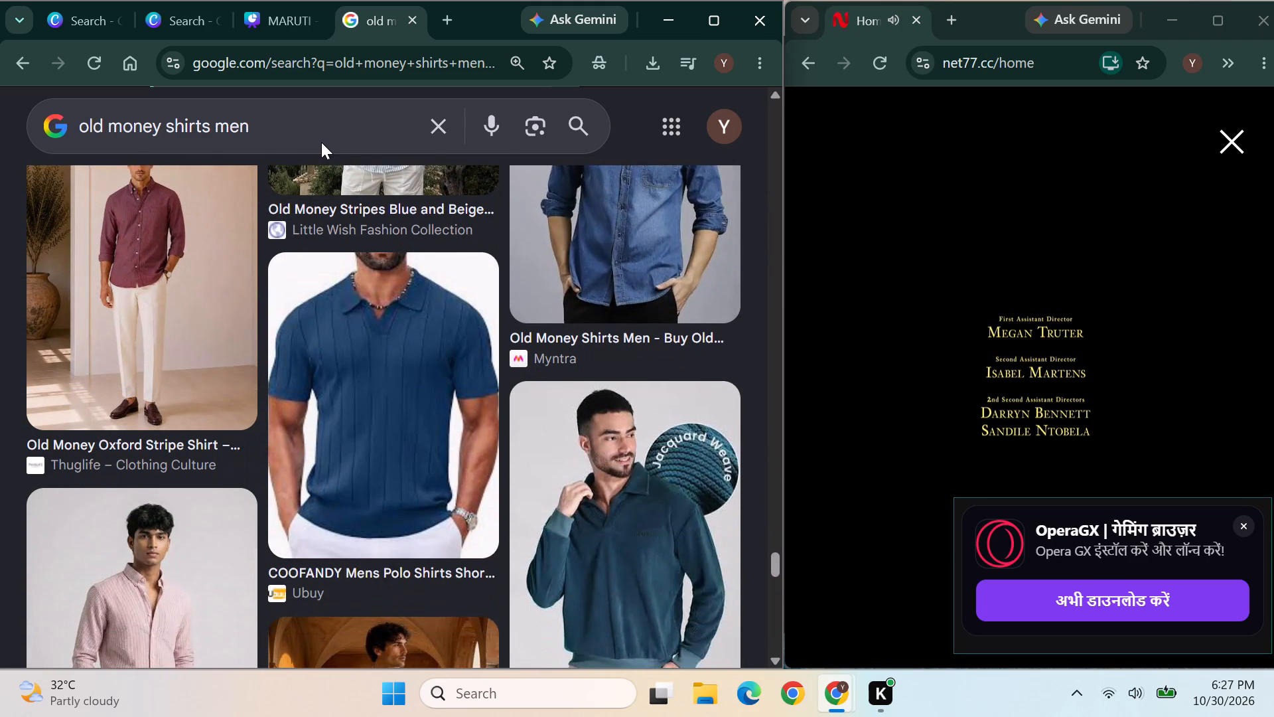
key("Up")
key("Up")
key("Up")
key("Up")
key("Up")
key("Up")
key("Up")
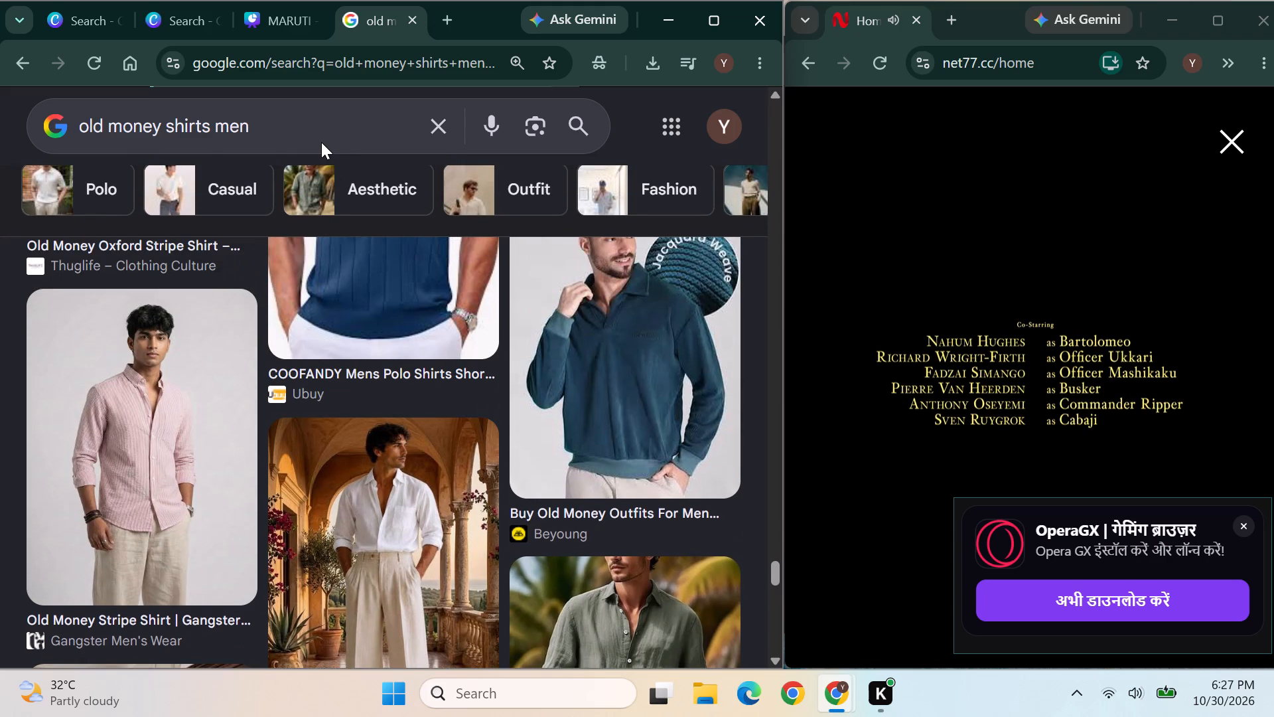
key("Up")
key("Down")
key("Down")
key("Down")
key("Down")
key("Down")
key("Down")
key("Down")
key("Down")
key("Down")
key("Down")
key("Down")
key("Down")
key("Down")
key("Down")
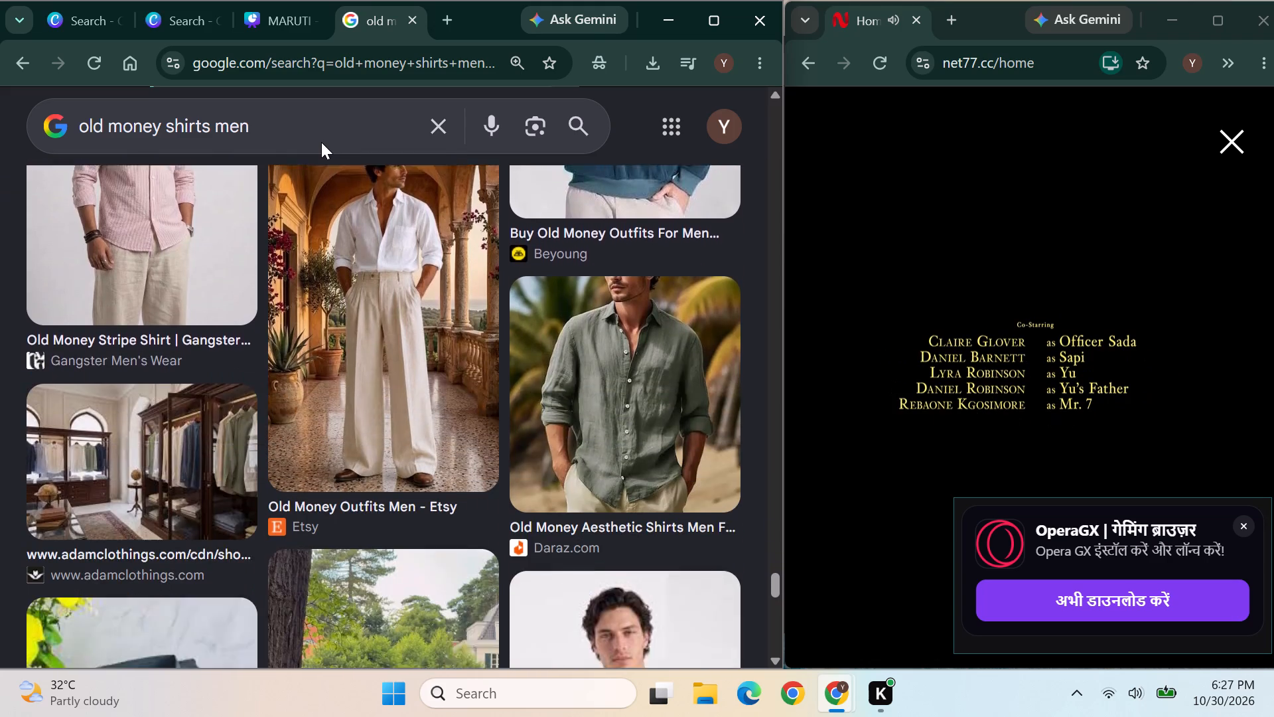
Examine more of the old money shirts men image results for a shirt picture to use on the Casual Product page.
key("Down")
key("Down")
key("Down")
key("Down")
key("Down")
key("Up")
key("Up")
key("Up")
key("Up")
key("Up")
key("Up")
key("Up")
key("Up")
key("Up")
key("Up")
key("Up")
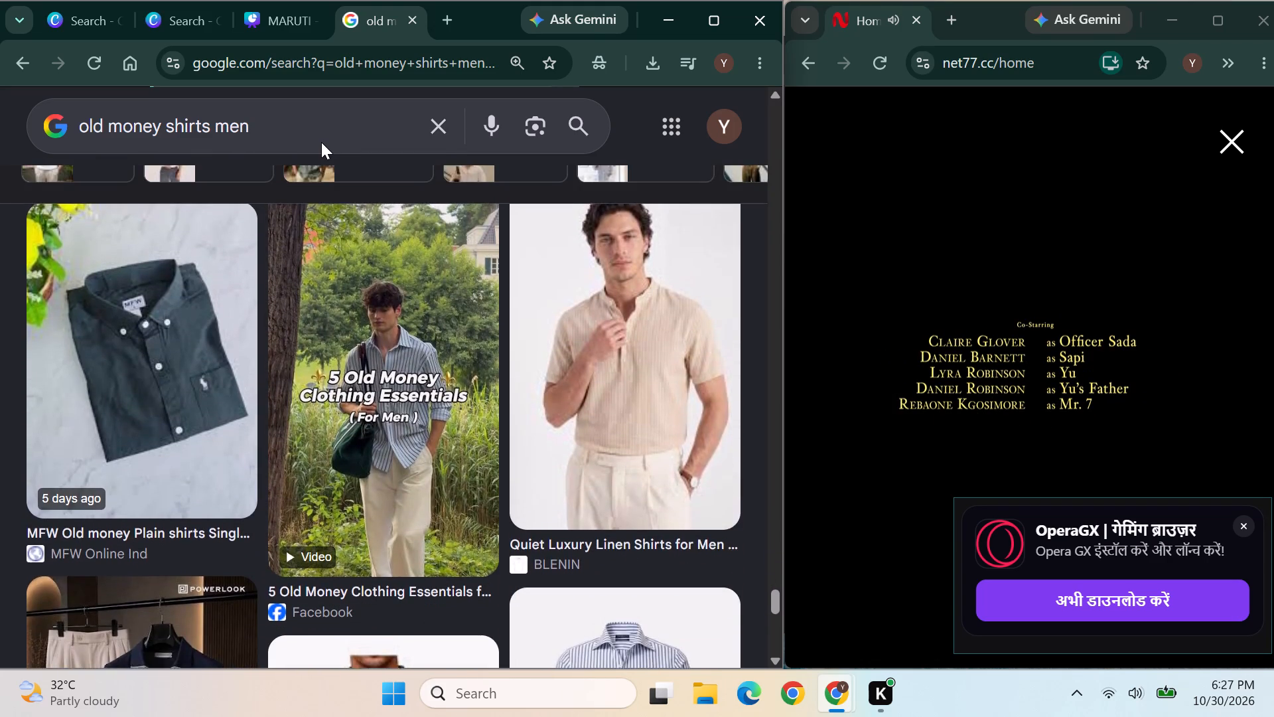
key("Down")
key("Up")
key("Up")
key("Up")
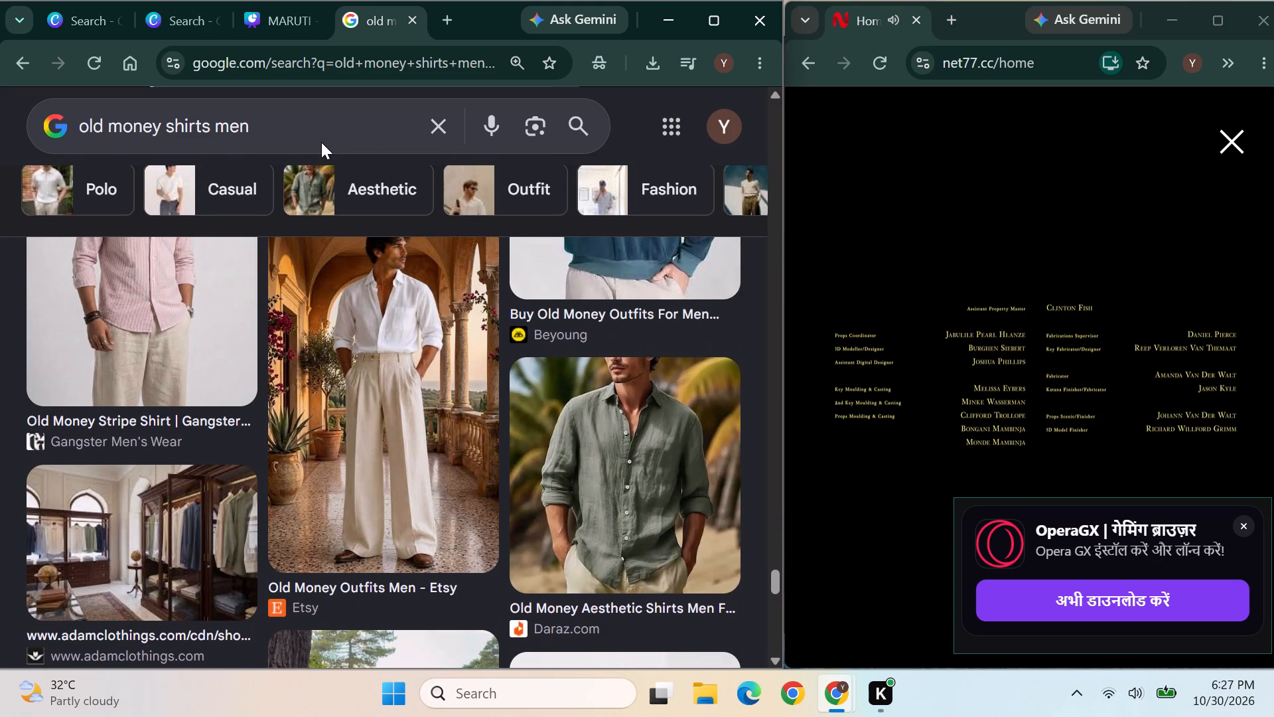
key("Up")
key("Down")
key("Down")
key("Down")
key("Down")
key("Down")
key("Down")
key("Down")
key("Down")
key("Down")
key("Down")
key("Down")
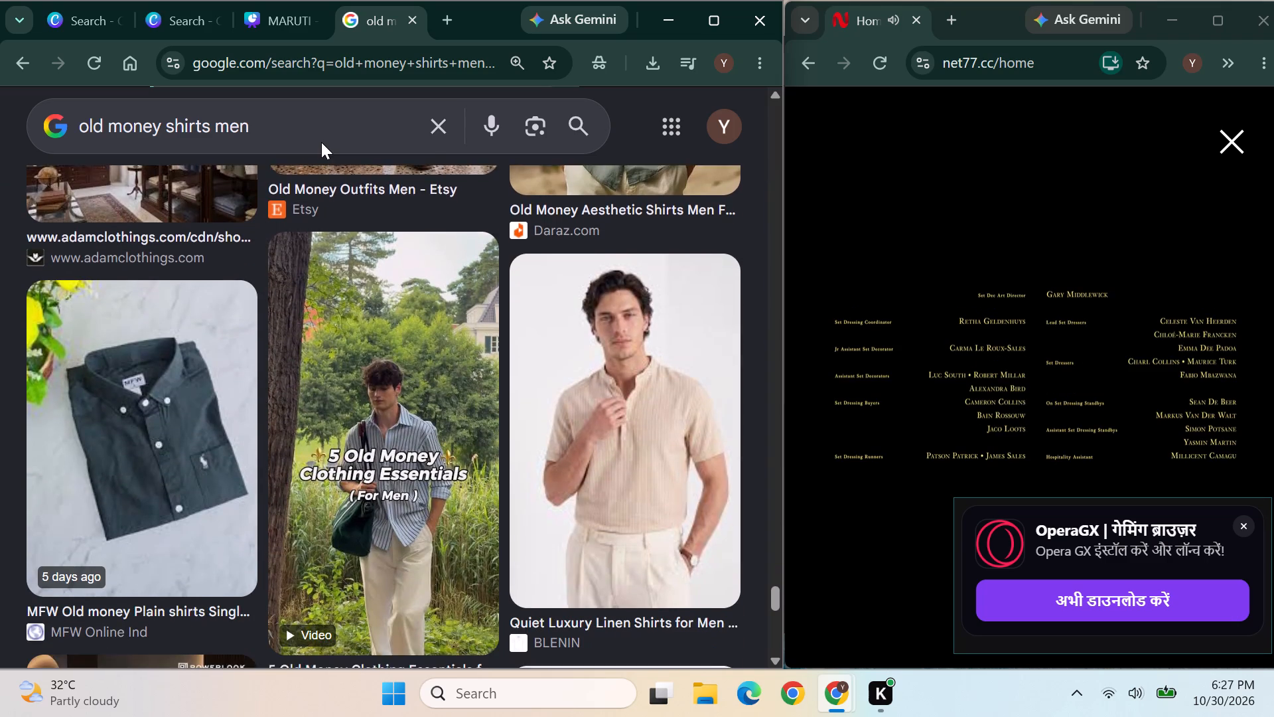
key("Down")
key("Down")
key("Down")
key("Down")
key("Down")
key("Down")
key("Down")
key("Down")
key("Down")
key("Down")
key("Down")
key("Down")
key("Down")
key("Down")
key("Down")
key("Down")
key("Down")
key("Down")
key("Down")
key("Down")
key("Down")
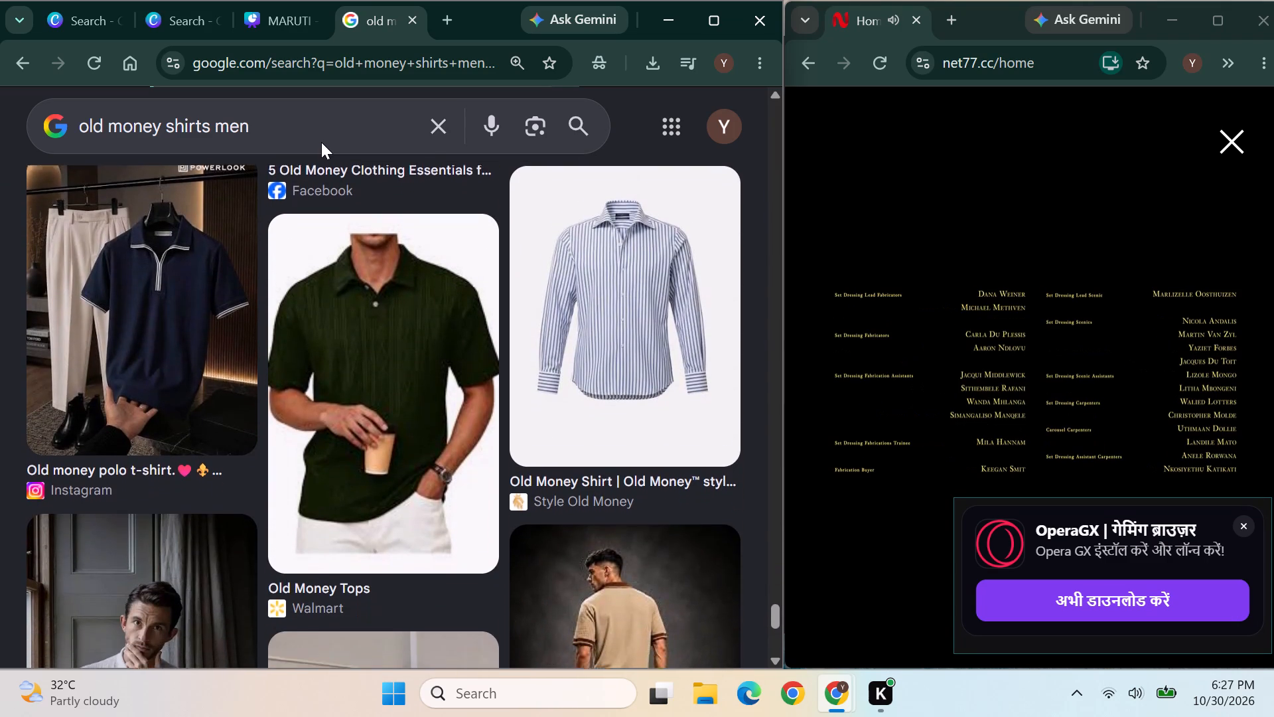
key("Down")
key("Down")
key("Down")
key("Down")
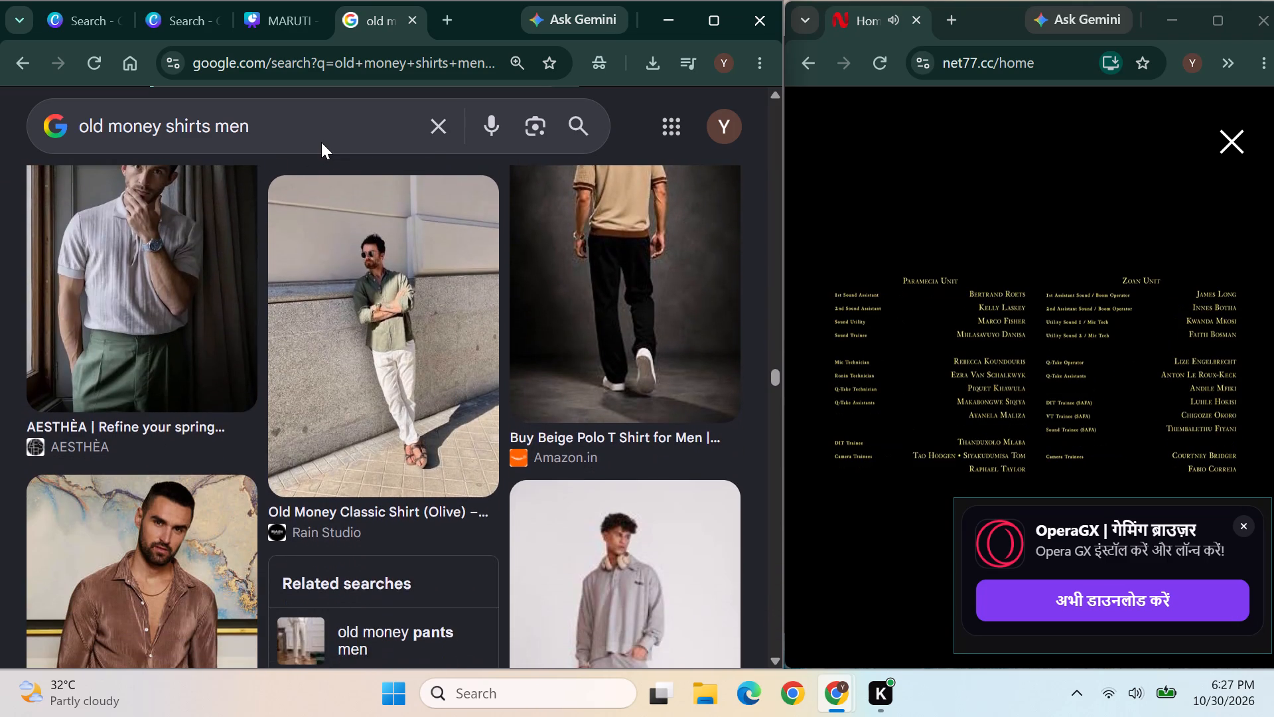
key("Down")
key("Down")
key("Down")
key("Down")
key("Down")
key("Down")
key("Down")
key("Down")
key("Down")
key("Down")
key("Down")
key("Down")
key("Down")
key("Down")
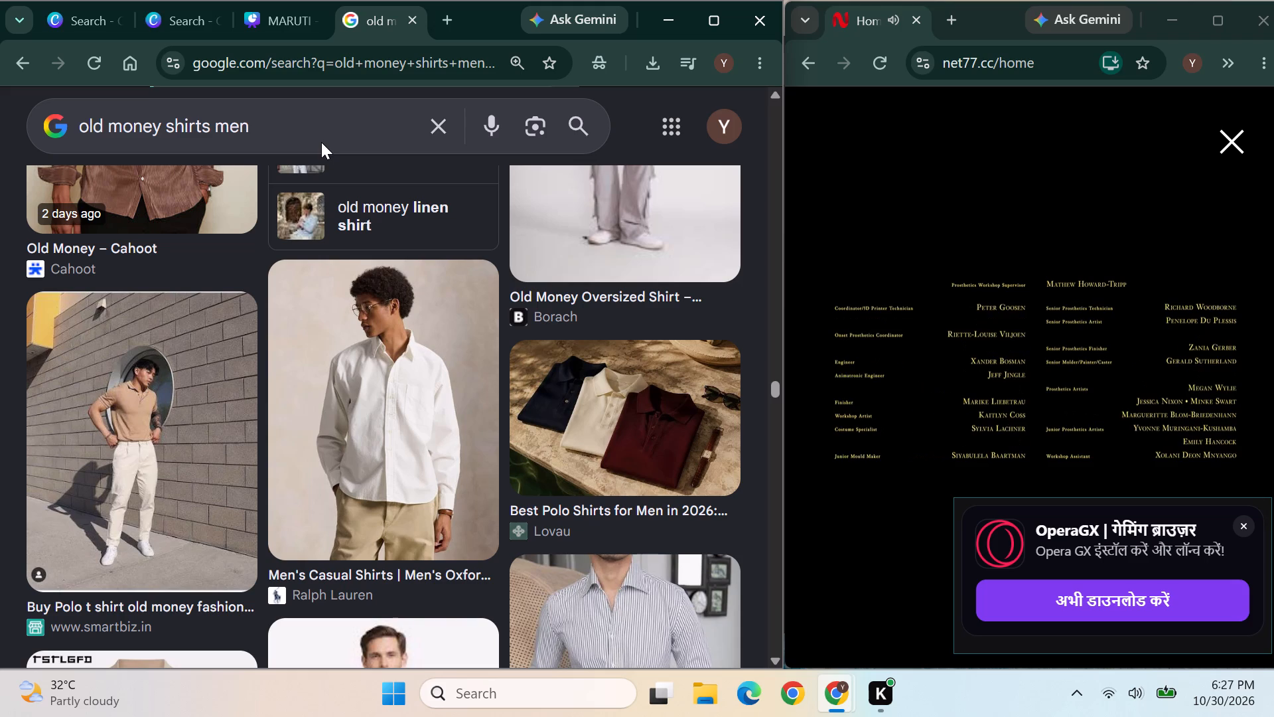
key("Down")
key("Down")
key("Down")
key("Down")
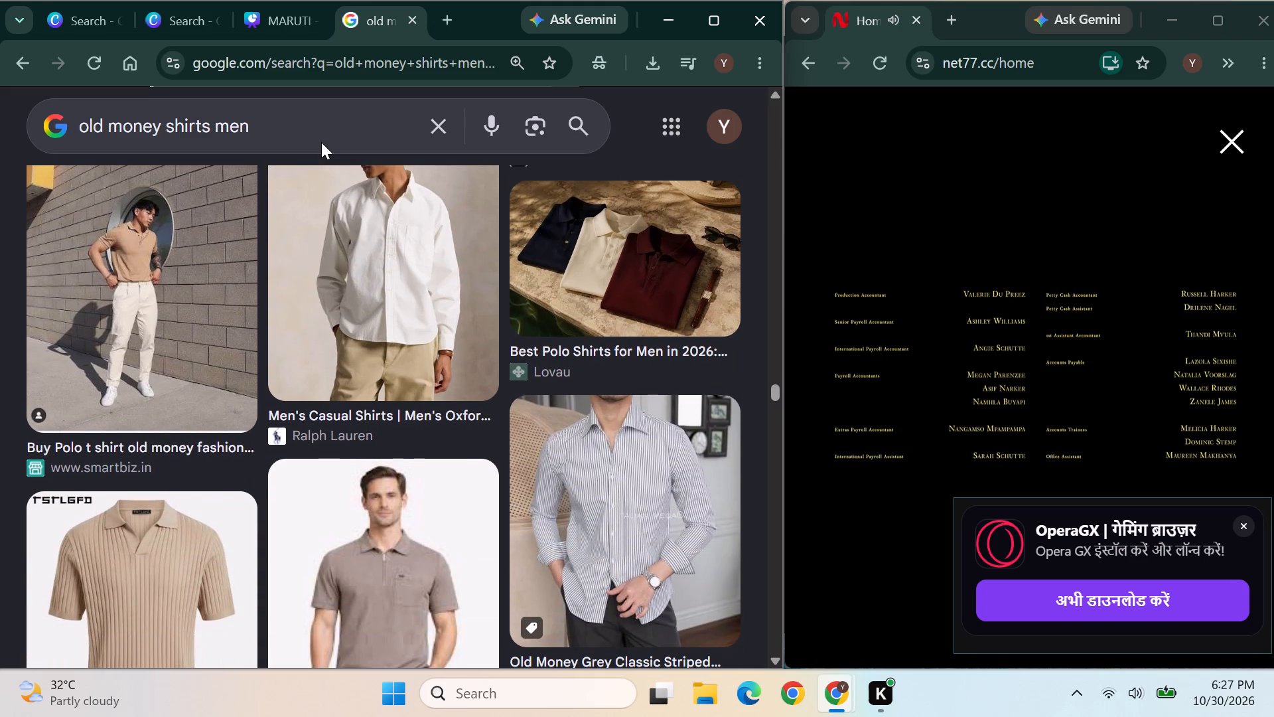
key("Down")
key("Down")
key("Down")
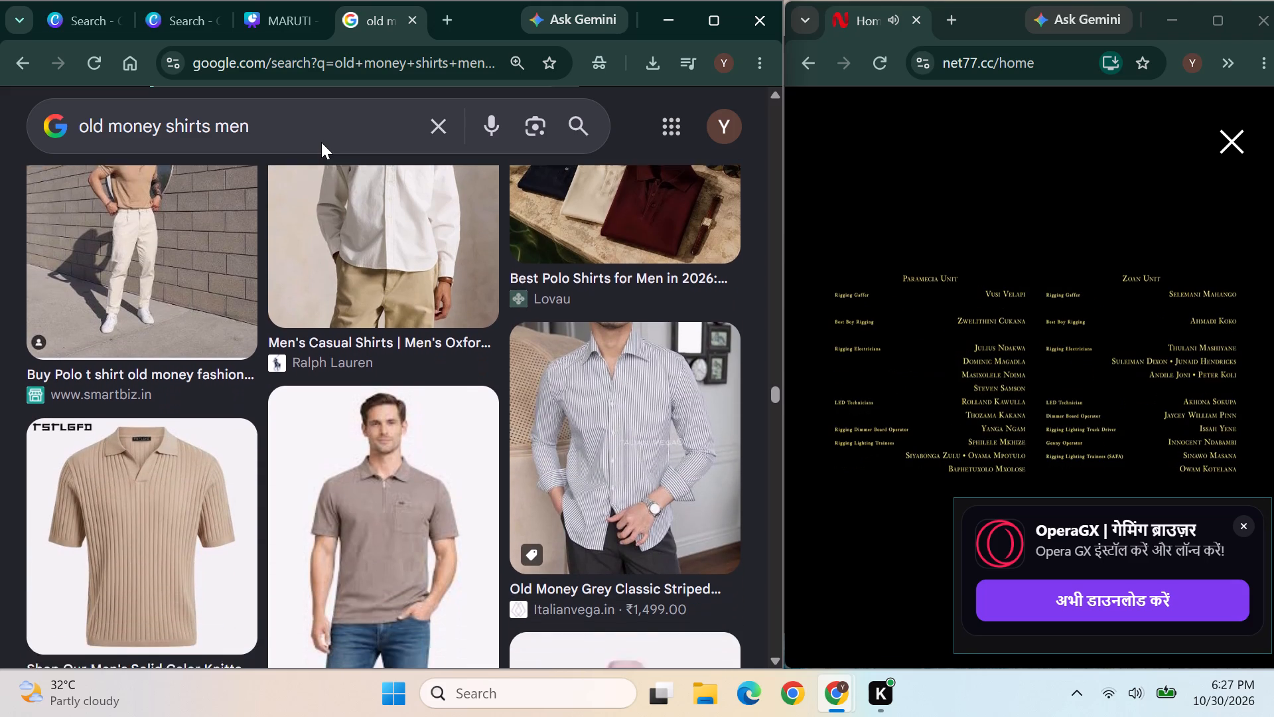
key("Down")
key("Down")
key("Down")
key("Down")
key("Down")
key("Down")
key("Down")
key("Down")
key("Down")
key("Down")
key("Down")
key("Down")
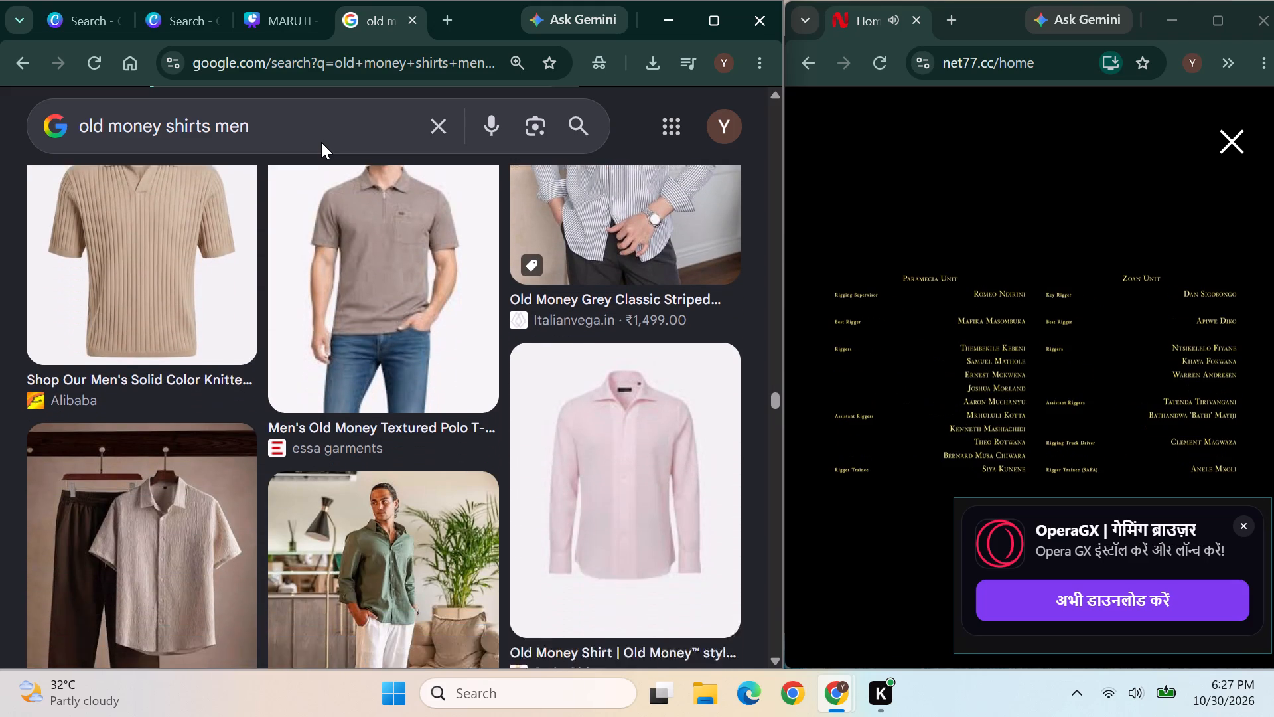
key("Down")
key("Down")
key("Down")
key("Down")
key("Down")
key("Down")
key("Down")
key("Down")
key("Down")
key("Down")
key("Down")
key("Down")
key("Down")
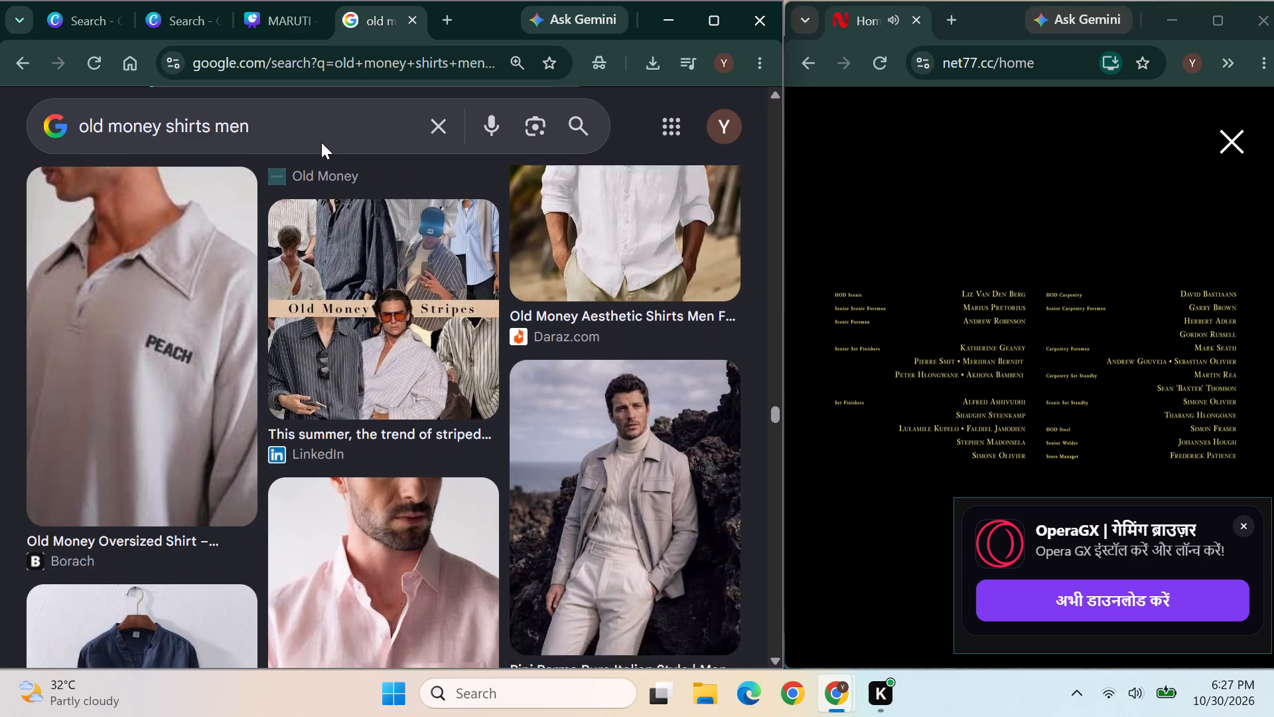
key("Down")
key("Down")
key("Down")
key("Down")
key("Down")
key("Down")
key("Down")
key("Down")
key("Down")
key("Down")
key("Down")
key("Down")
key("Down")
key("Down")
key("Down")
key("Down")
key("Down")
key("Down")
key("Down")
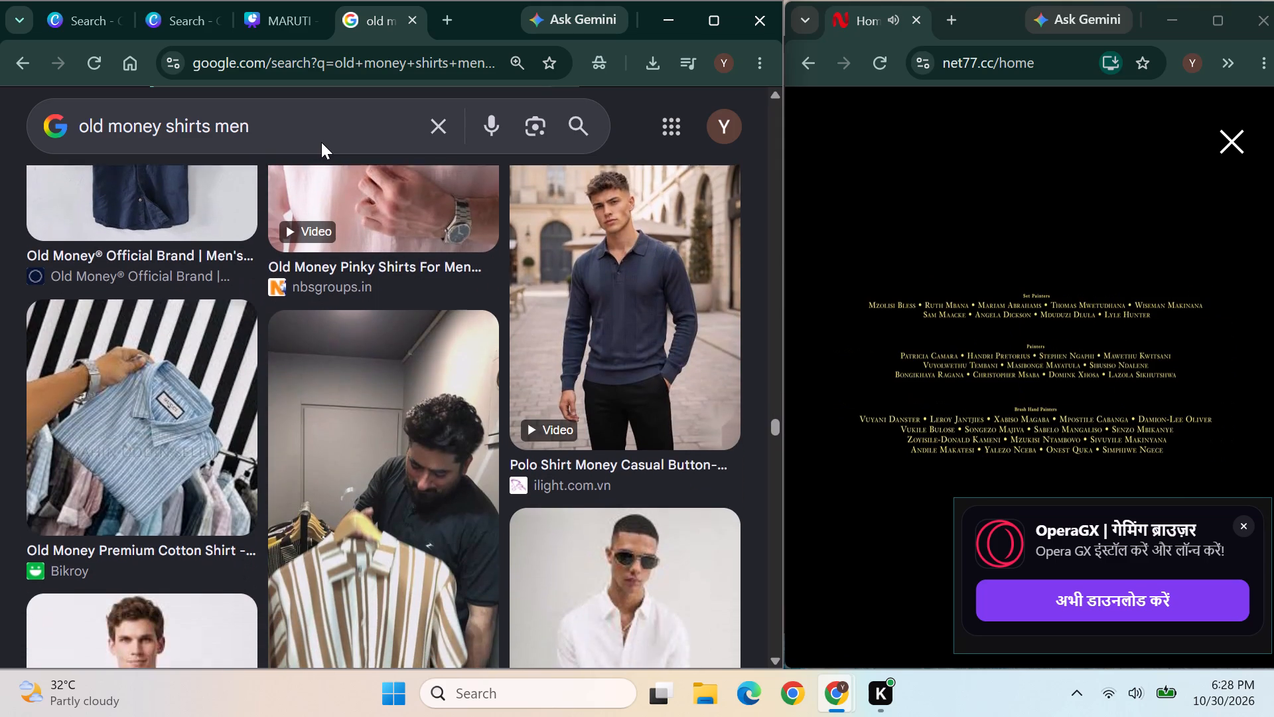
key("Down")
key("Down")
key("Down")
key("Down")
key("Down")
key("Down")
key("Down")
key("Down")
key("Down")
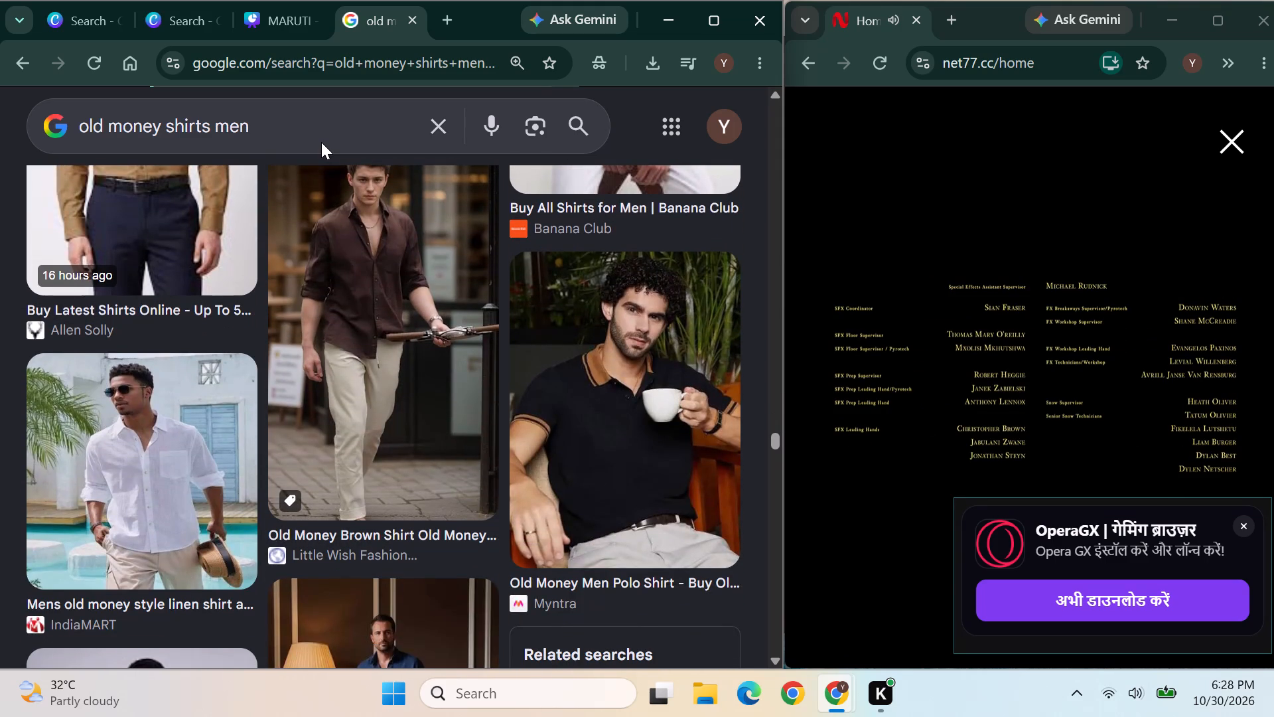
key("Down")
key("Down")
key("Down")
key("Down")
key("Down")
key("Down")
key("Down")
key("Down")
key("Down")
key("Down")
key("Down")
key("Down")
key("Down")
key("Down")
key("Down")
key("Down")
key("Down")
key("Down")
key("Down")
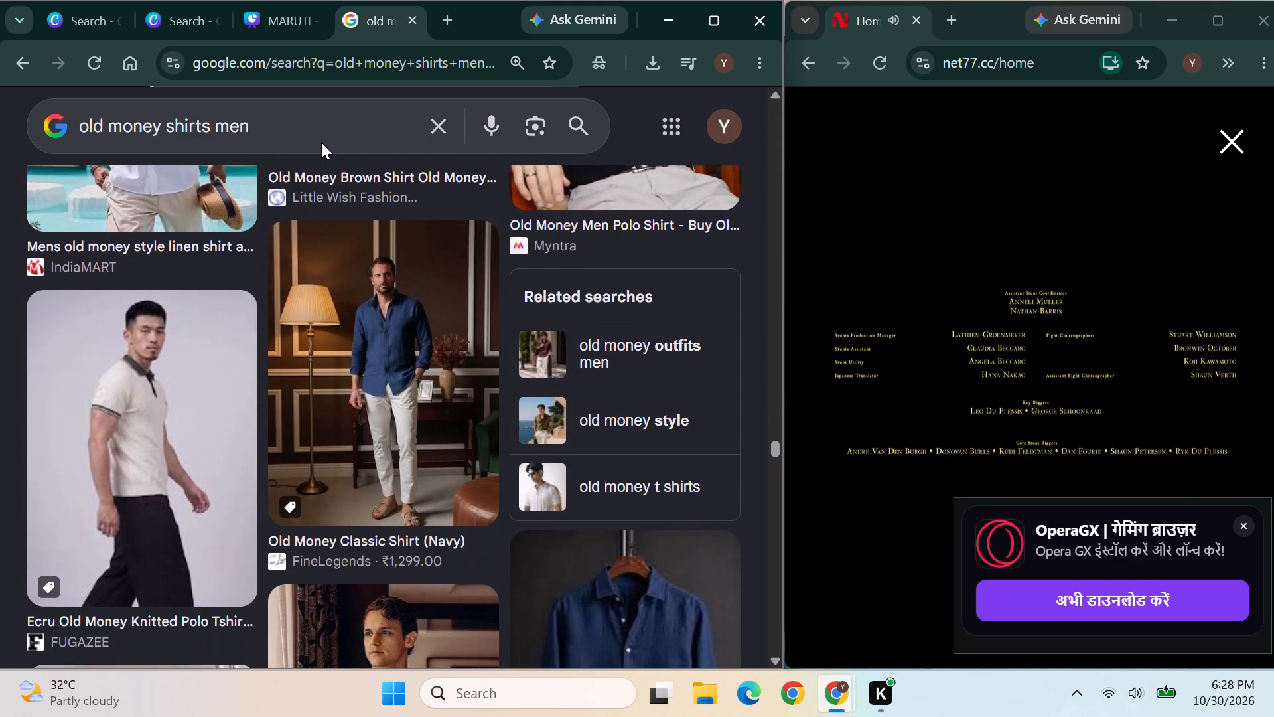
key("Down")
key("Down")
key("Down")
key("Down")
key("Down")
key("Down")
key("Down")
key("Down")
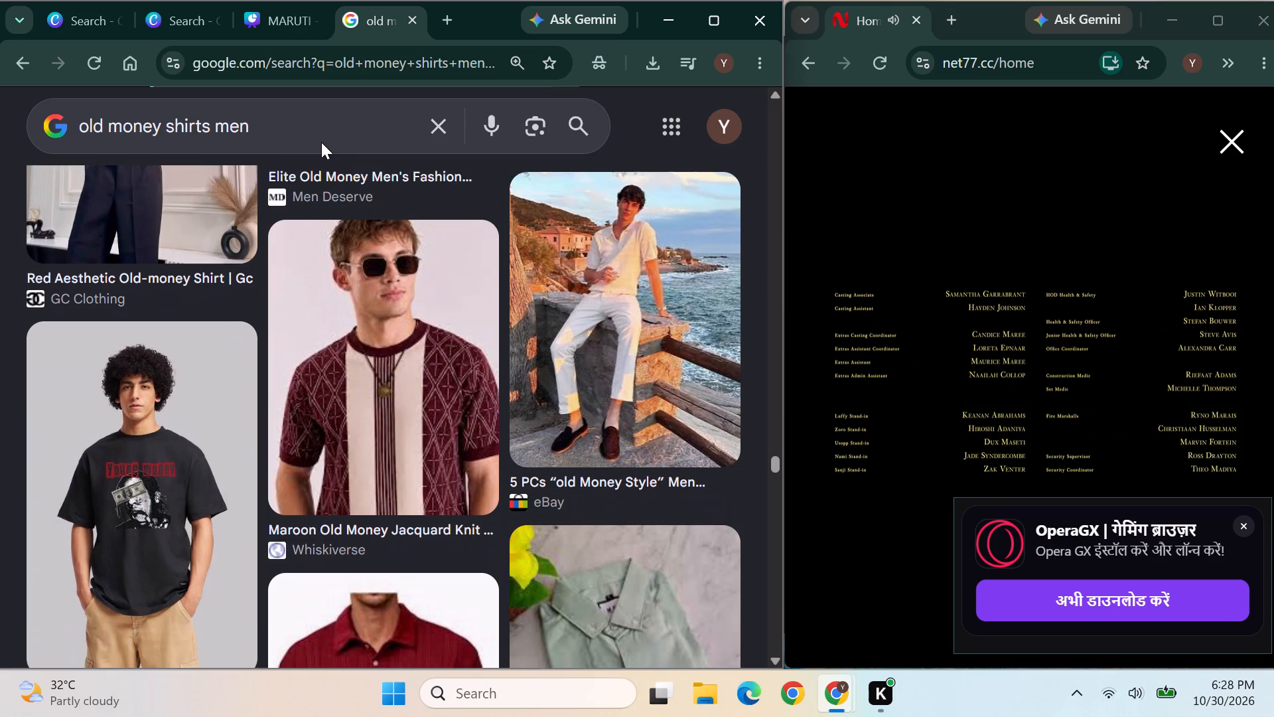
Look further through the old money shirts men image results for a shirt picture for the Casual Product page.
key("Down")
key("Down")
key("Down")
key("Down")
key("Down")
key("Down")
key("Down")
key("Down")
key("Down")
key("Down")
key("Down")
key("Down")
key("Down")
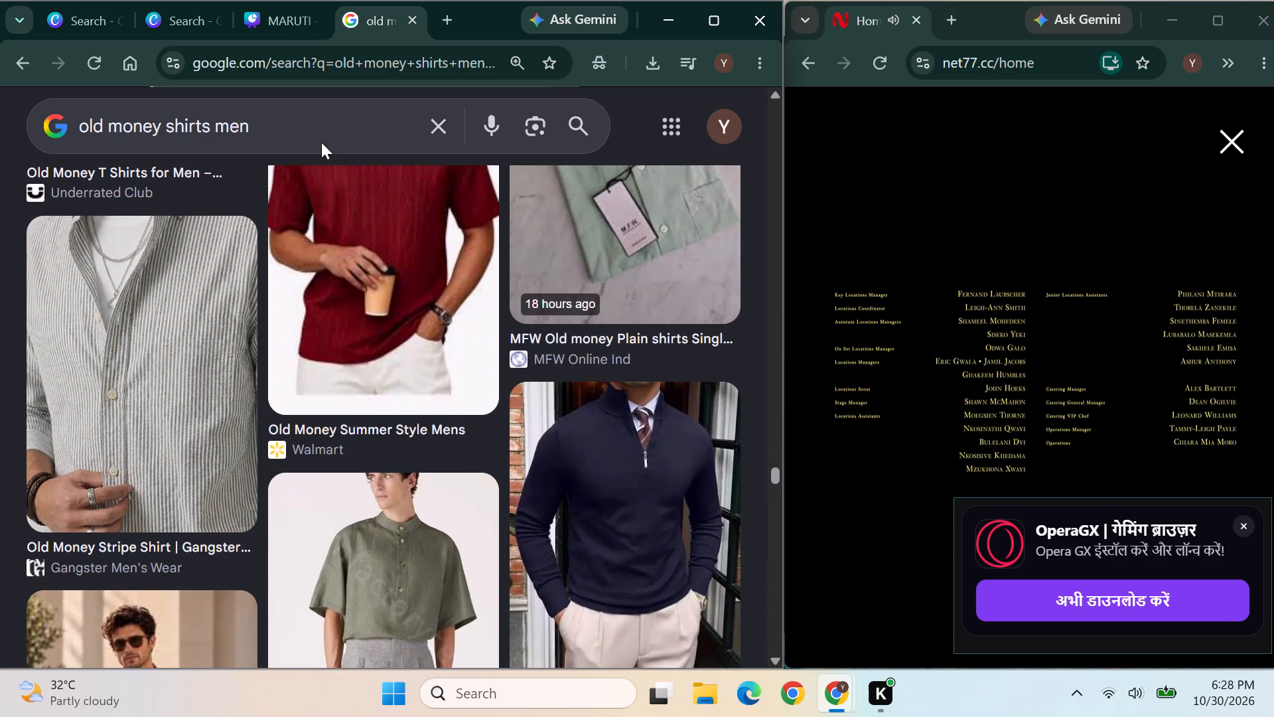
key("Down")
key("Down")
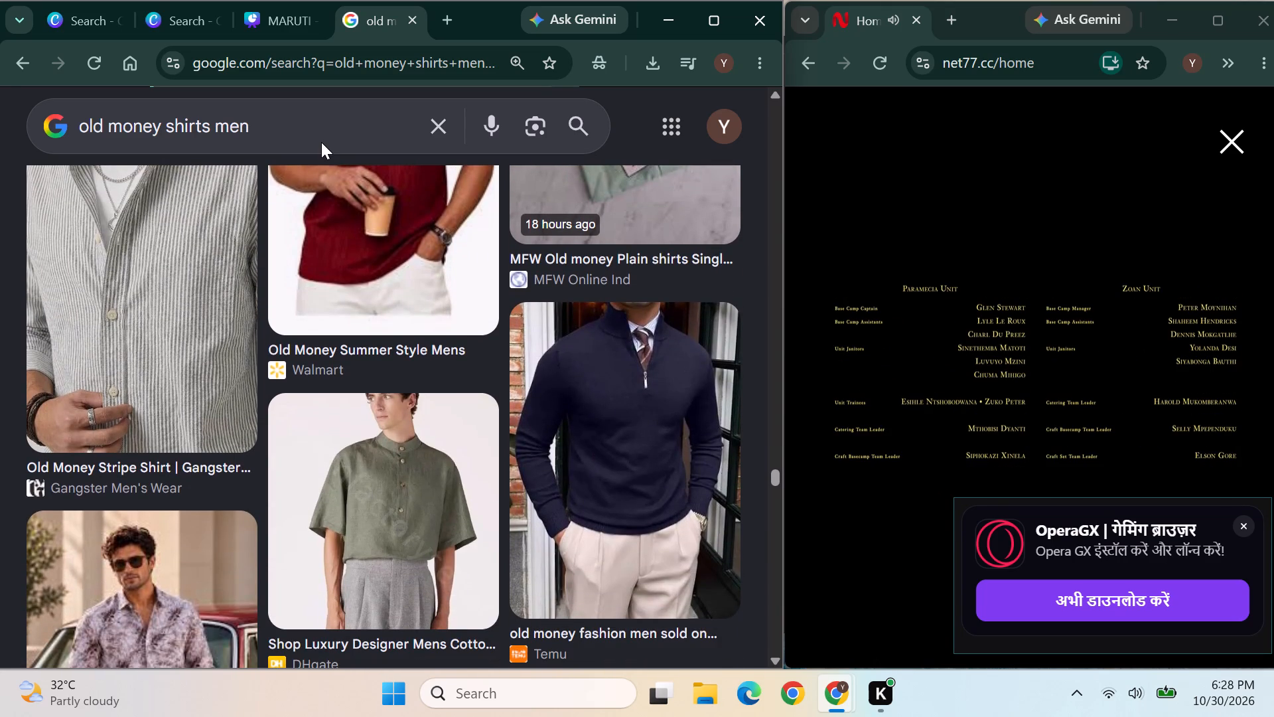
key("Up")
key("Down")
key("Down")
key("Down")
key("Down")
key("Down")
key("Down")
key("Down")
key("Down")
key("Down")
key("Down")
key("Down")
key("Down")
key("Down")
key("Down")
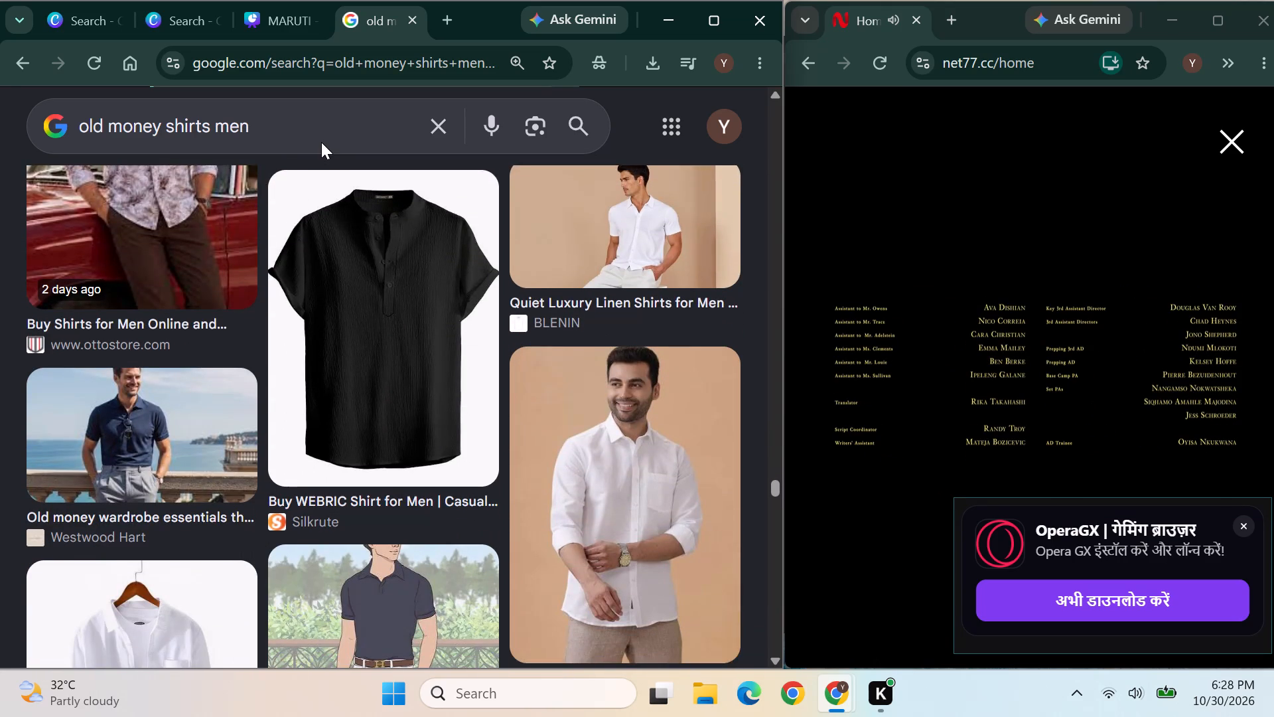
key("Down")
key("Down")
key("Down")
key("Down")
key("Down")
key("Down")
key("Down")
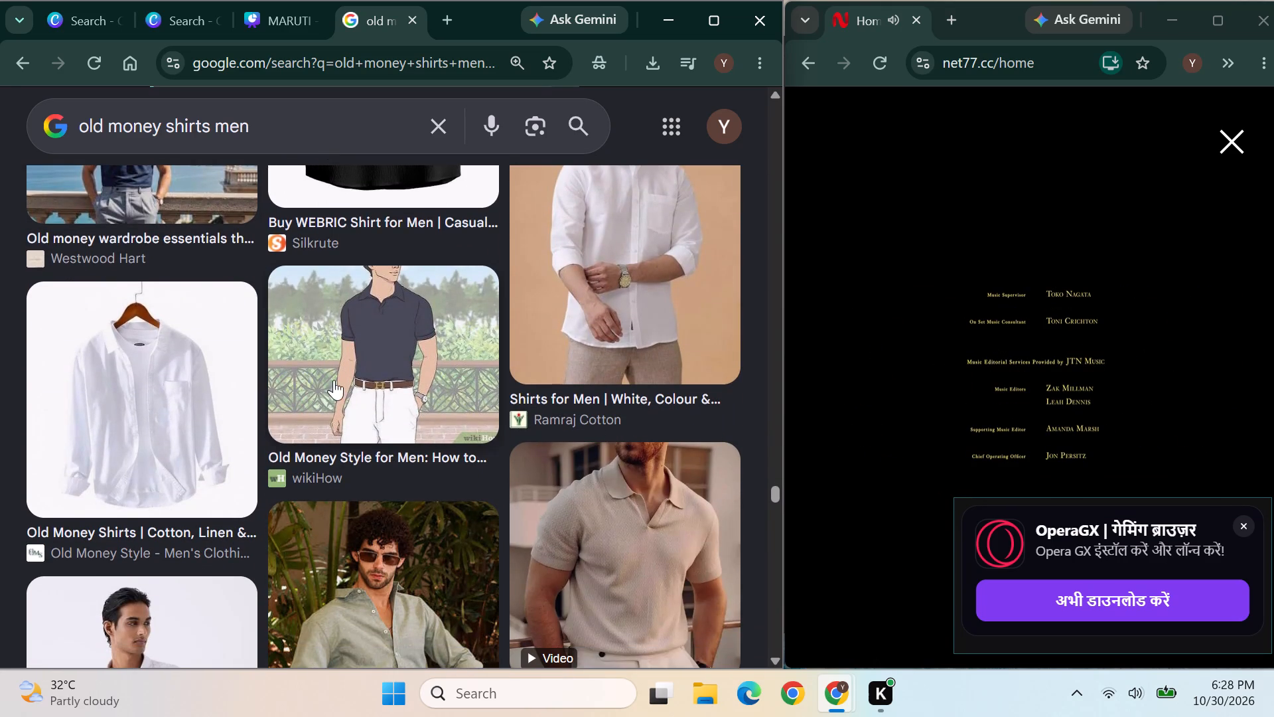
Return to the start of the old money shirts men image results and narrow them to Polo.
left_click_drag(770, 491, 758, 422)
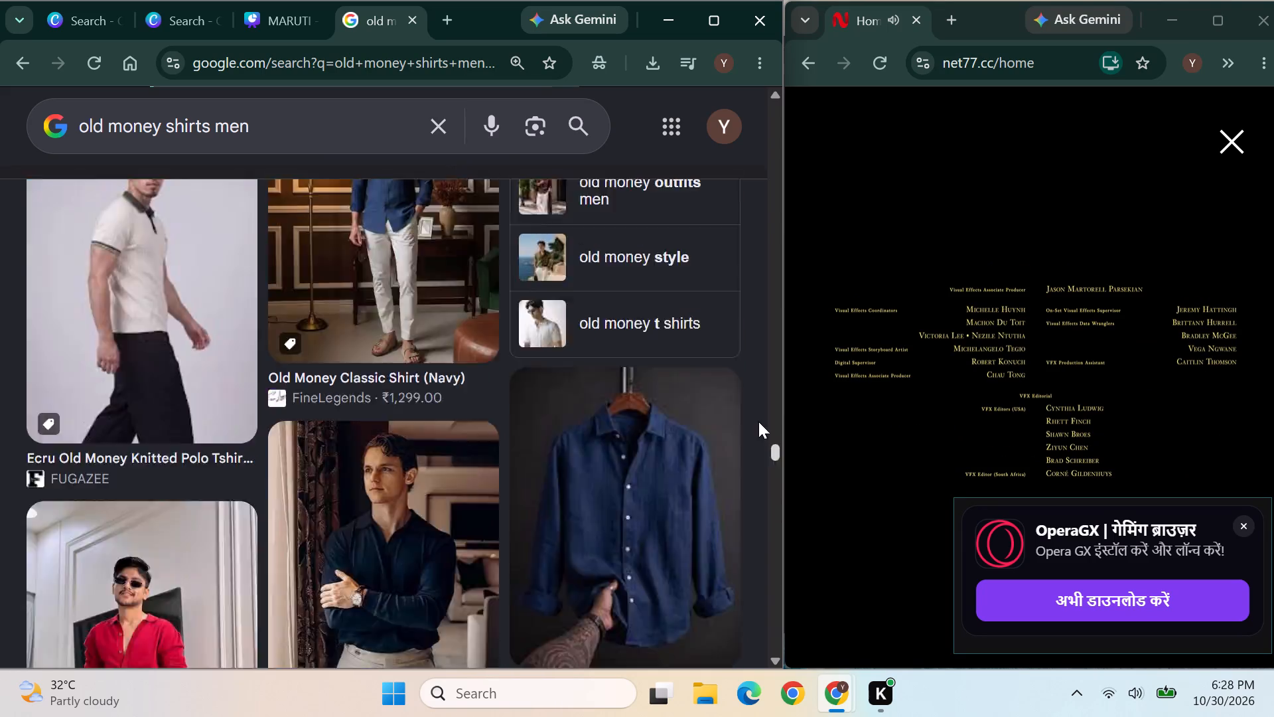
left_click_drag(758, 422, 733, 119)
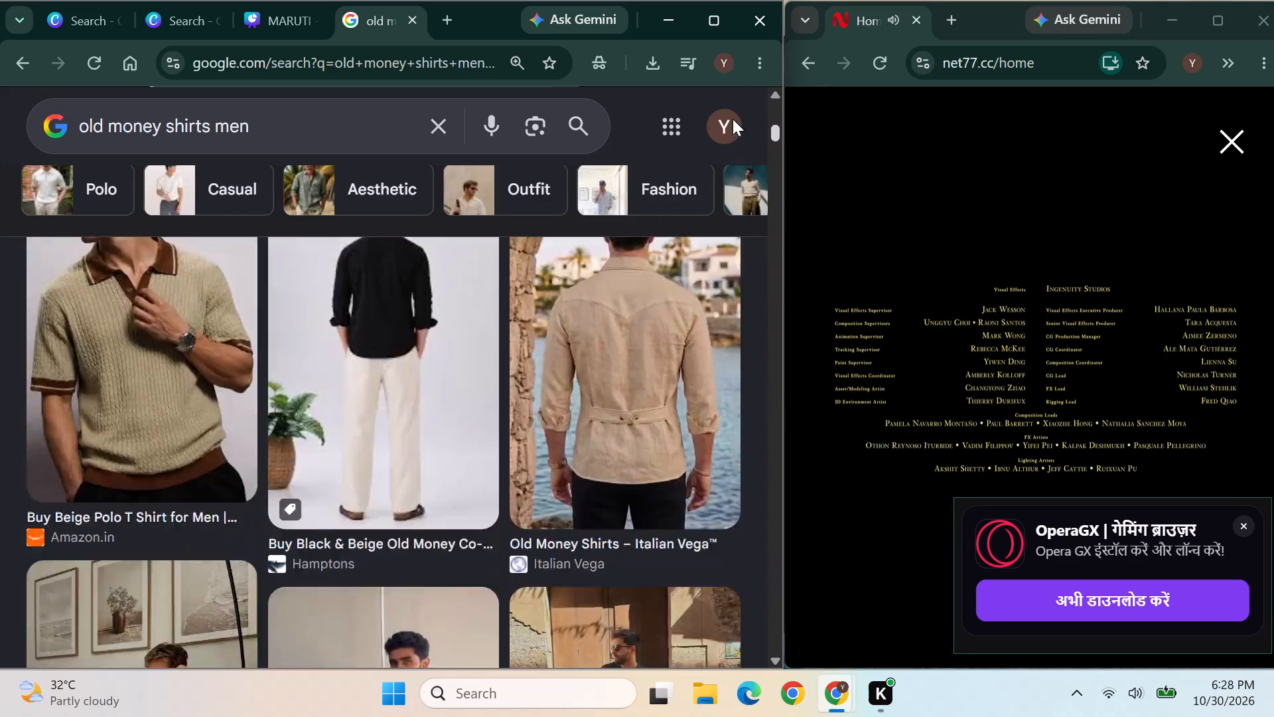
left_click_drag(733, 119, 731, 56)
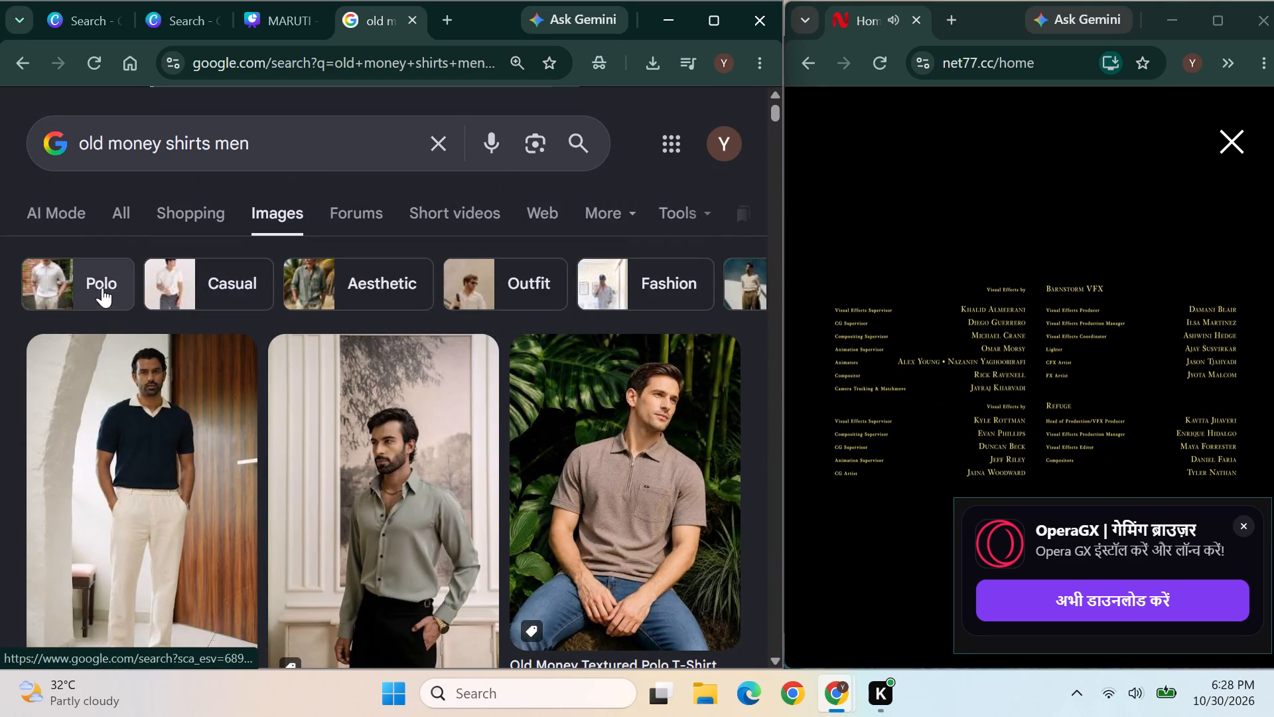
left_click(119, 281)
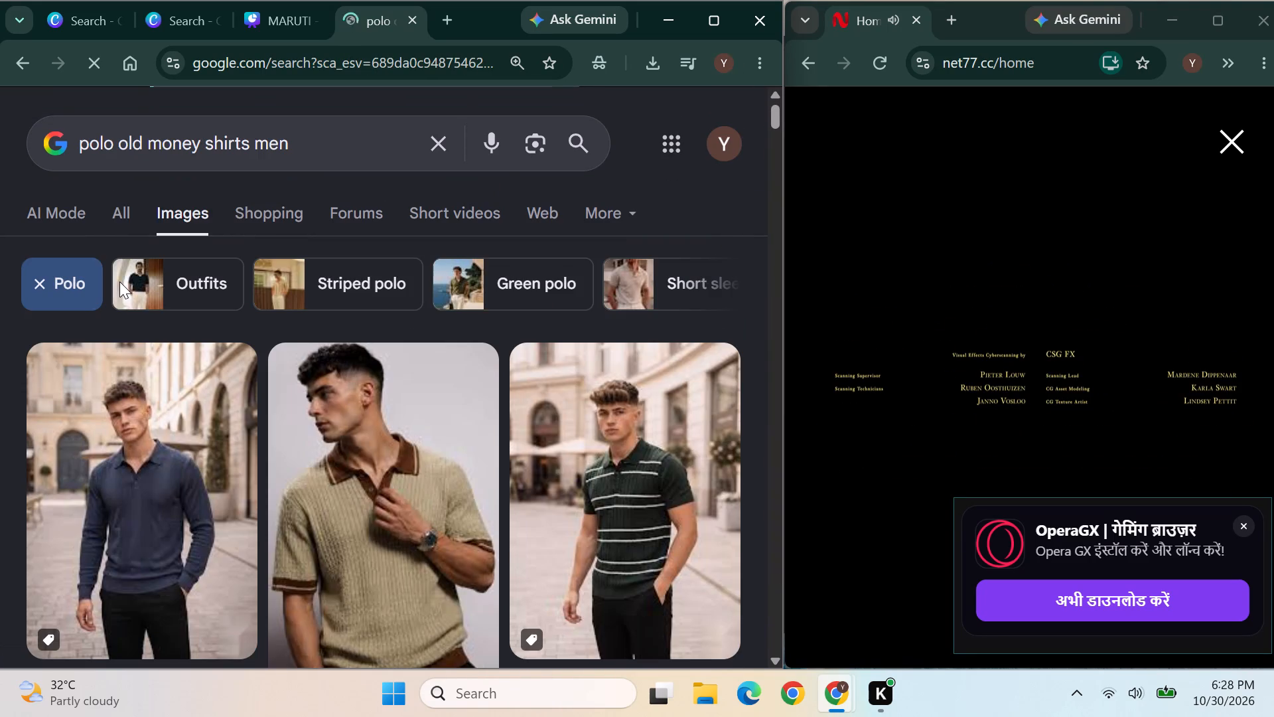
Examine the polo old money shirts men image results for a menswear picture that suits the Casual Product page.
key("Down")
key("Down")
key("Down")
key("Down")
key("Down")
key("Down")
key("Down")
key("Down")
key("Down")
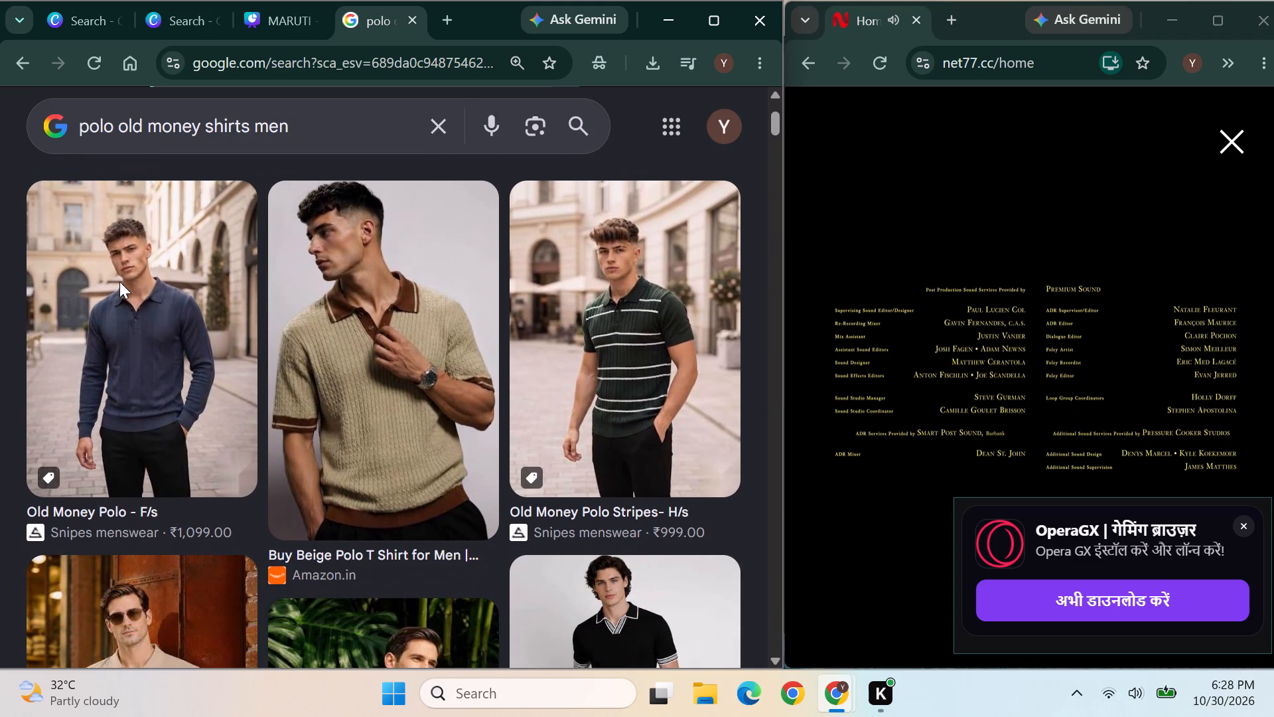
key("Down")
key("Down")
key("Down")
key("Down")
key("Down")
key("Down")
key("Down")
key("Down")
key("Down")
key("Down")
key("Down")
key("Down")
key("Down")
key("Down")
key("Down")
key("Down")
key("Down")
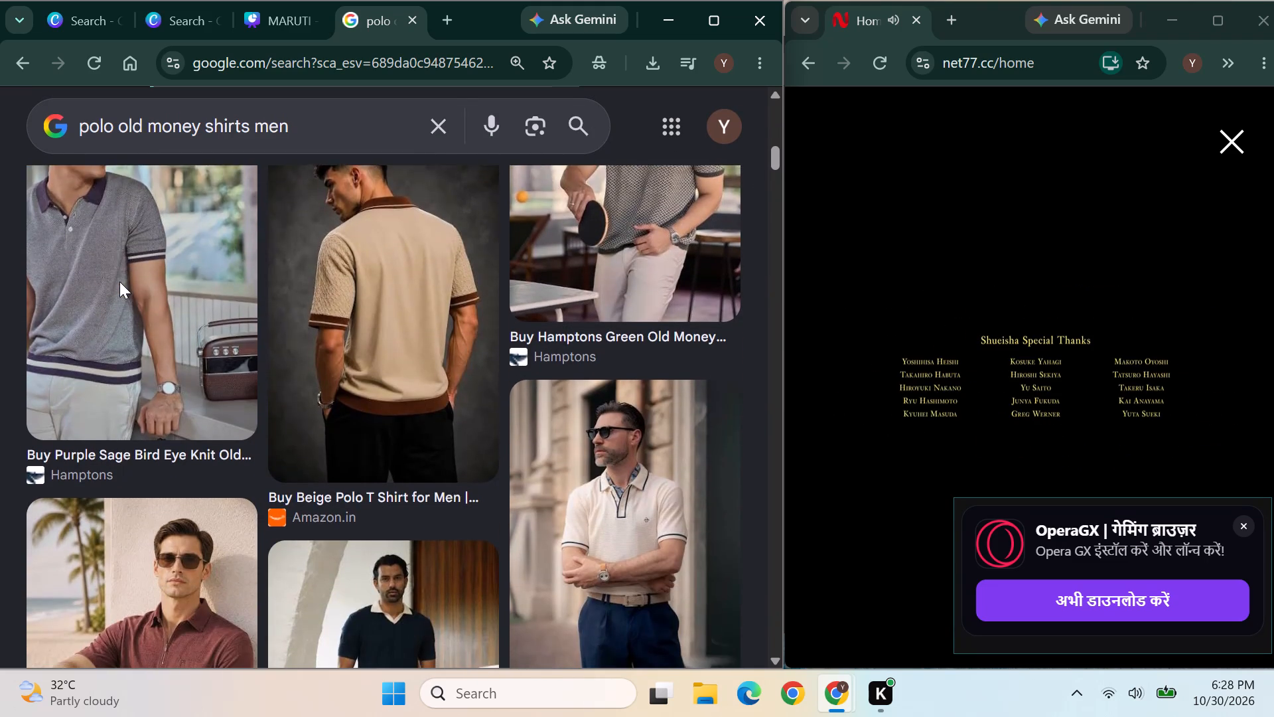
key("Down")
key("Down")
key("Down")
key("Down")
key("Down")
key("Down")
key("Down")
key("Down")
key("Down")
key("Down")
key("Down")
key("Down")
key("Down")
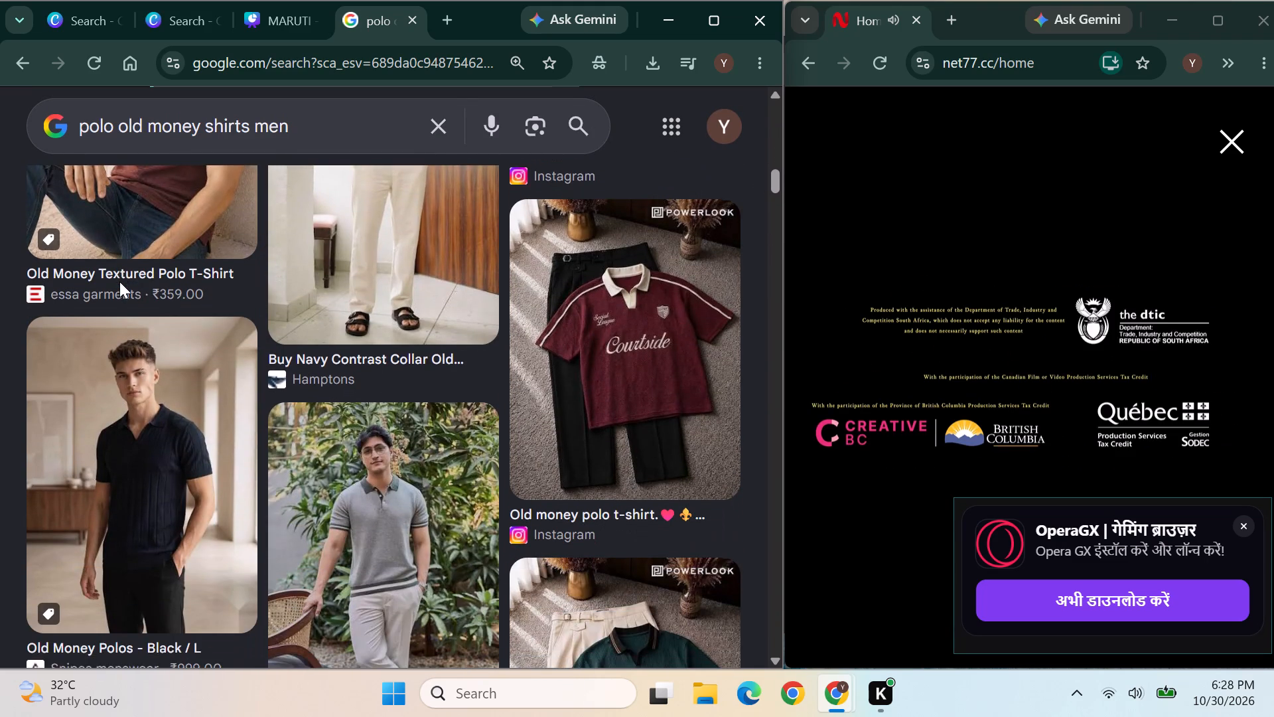
key("Down")
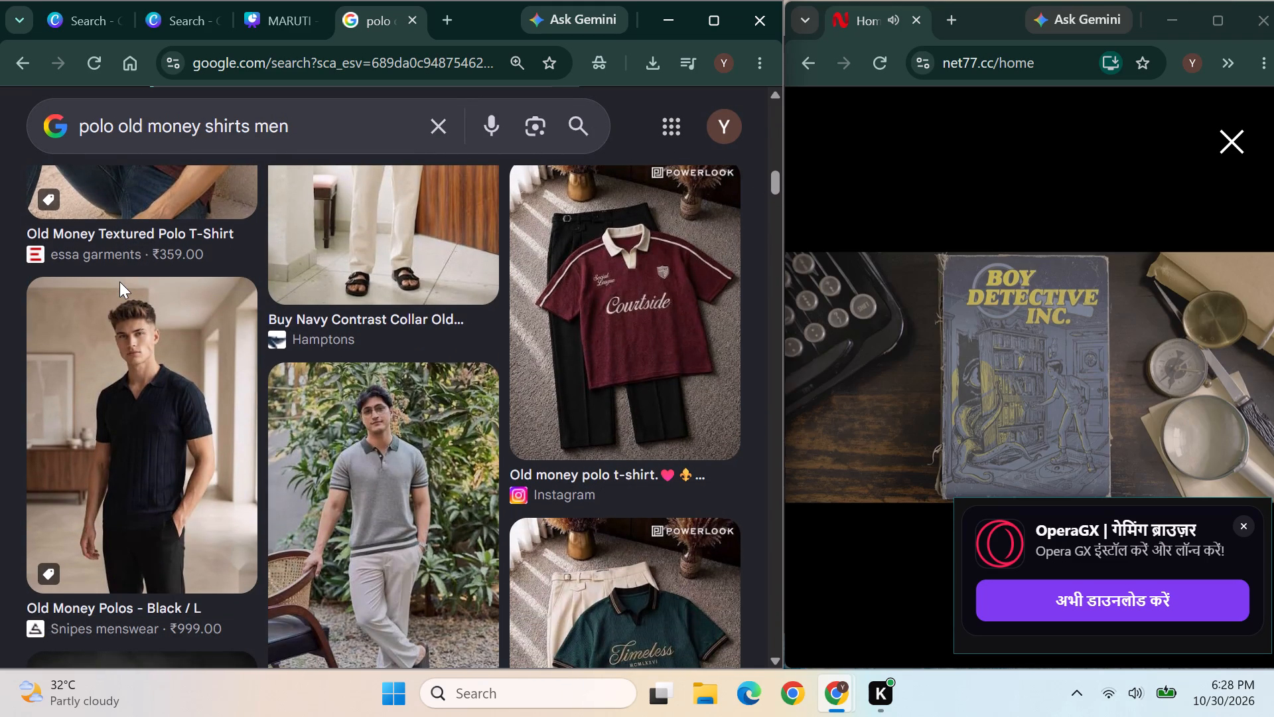
key("Down")
key("Down")
key("Down")
key("Down")
key("Down")
key("Down")
key("Down")
key("Down")
key("Down")
key("Down")
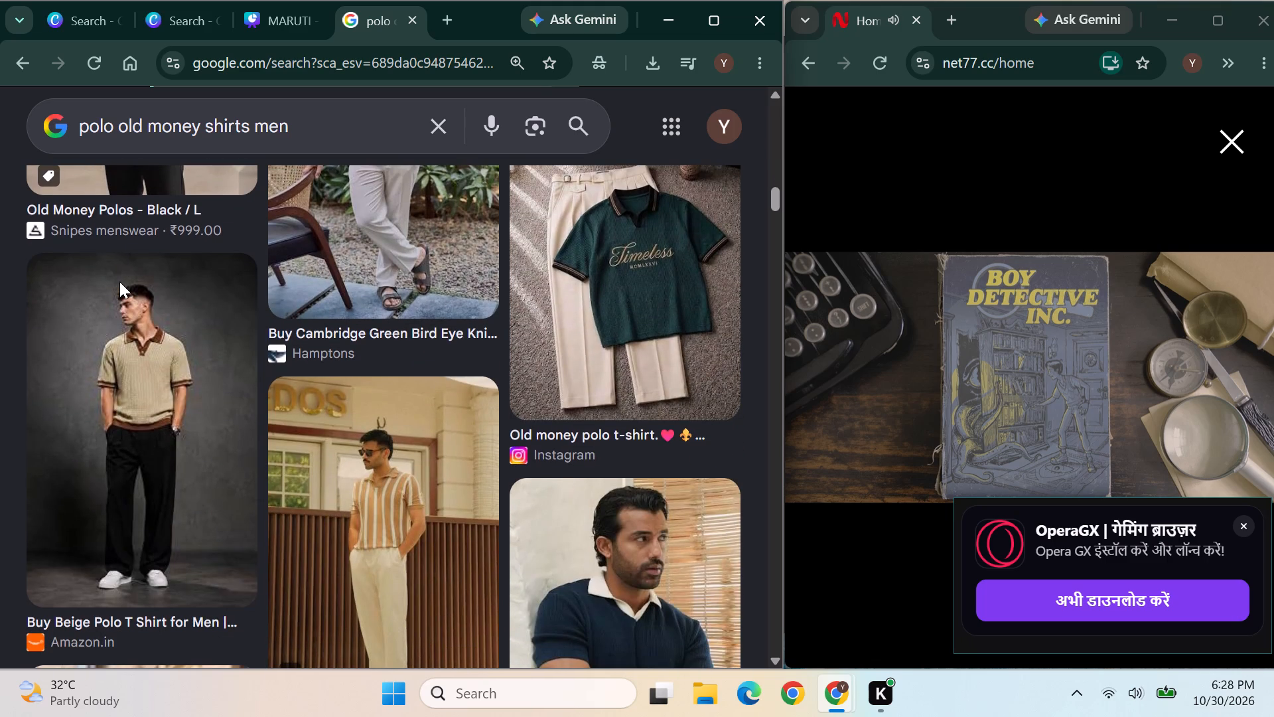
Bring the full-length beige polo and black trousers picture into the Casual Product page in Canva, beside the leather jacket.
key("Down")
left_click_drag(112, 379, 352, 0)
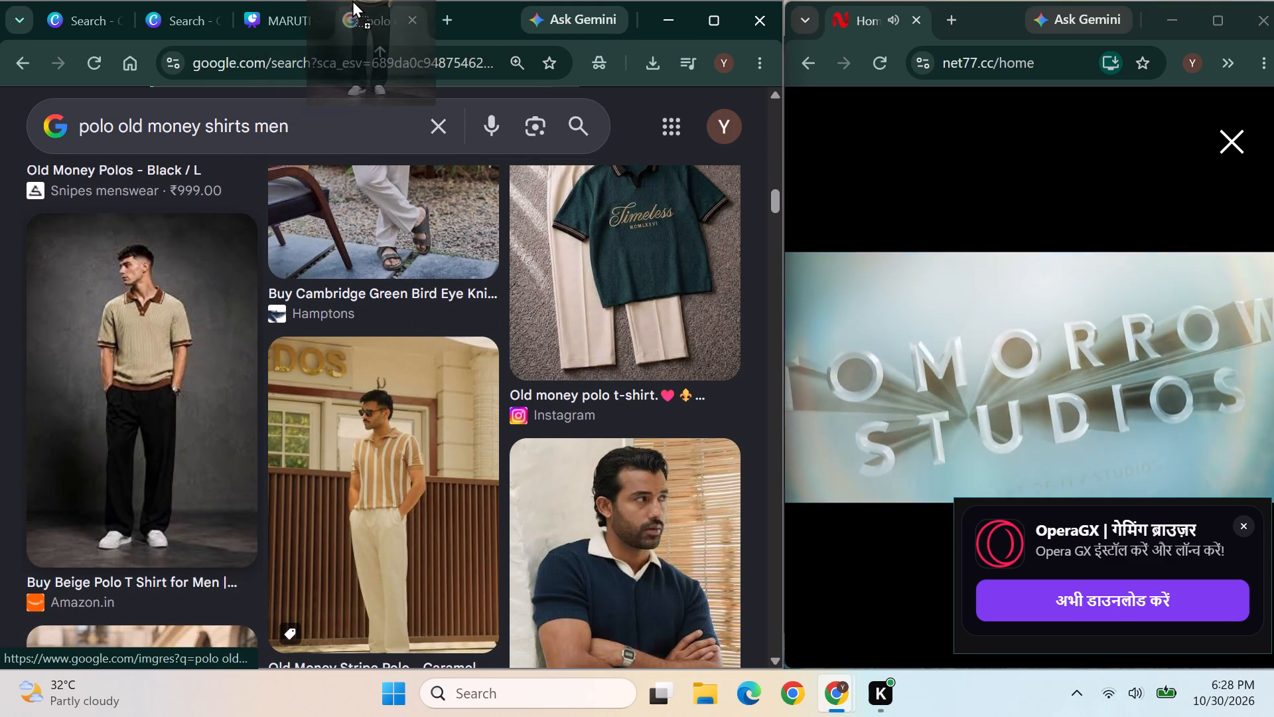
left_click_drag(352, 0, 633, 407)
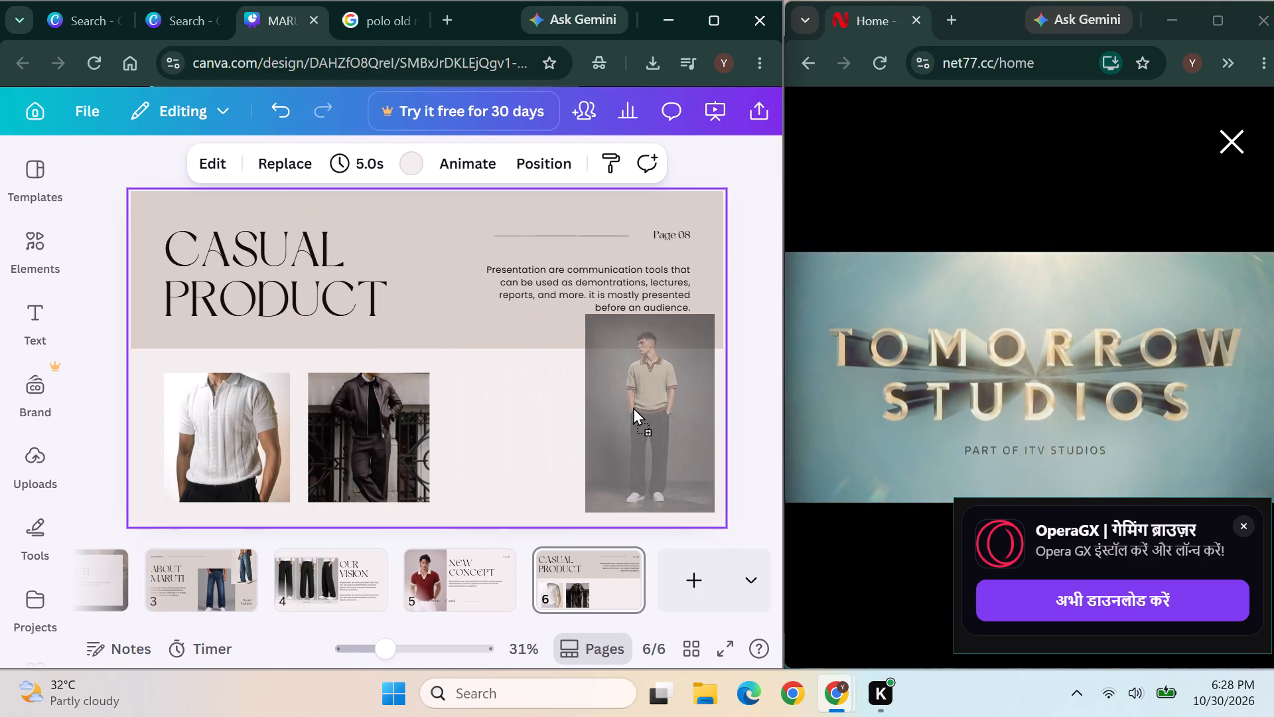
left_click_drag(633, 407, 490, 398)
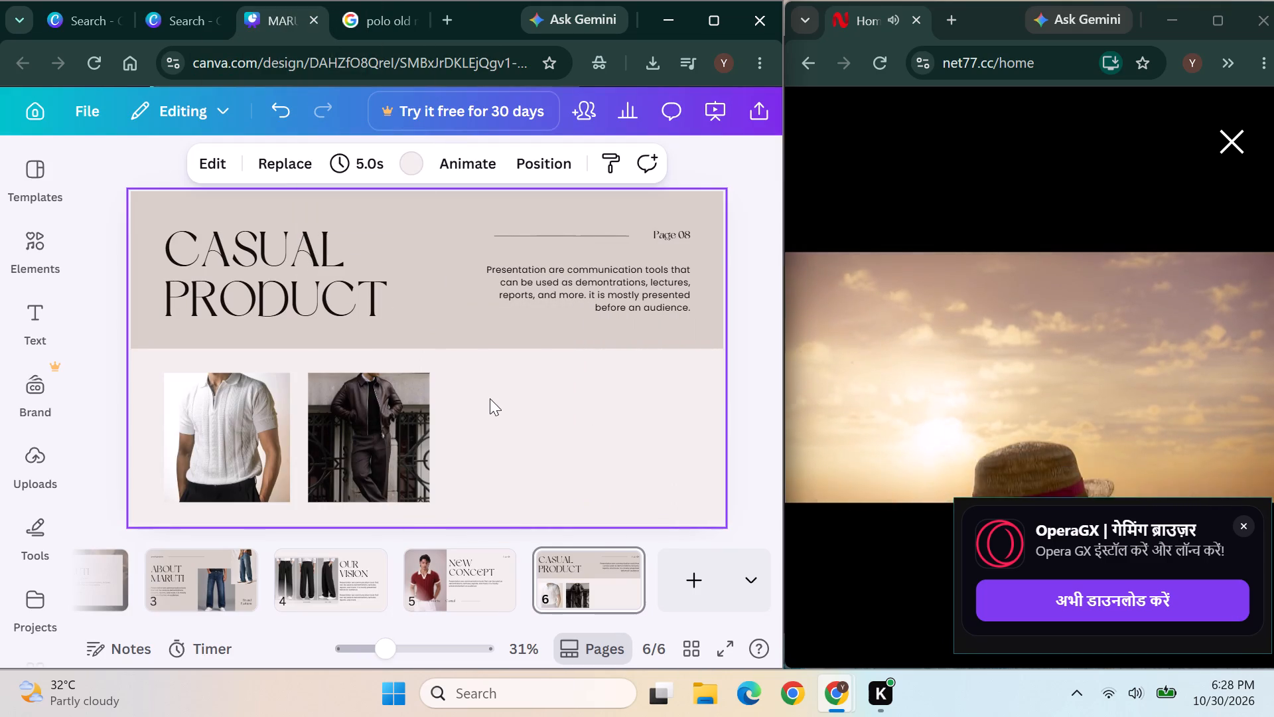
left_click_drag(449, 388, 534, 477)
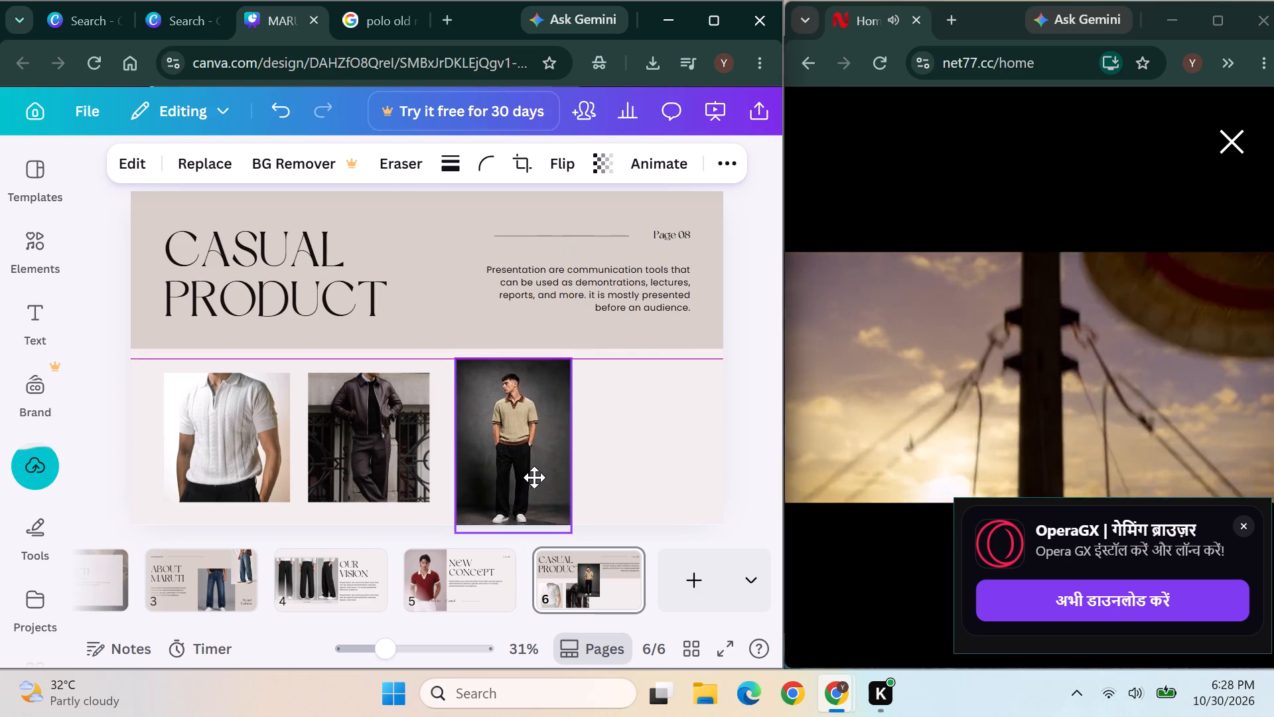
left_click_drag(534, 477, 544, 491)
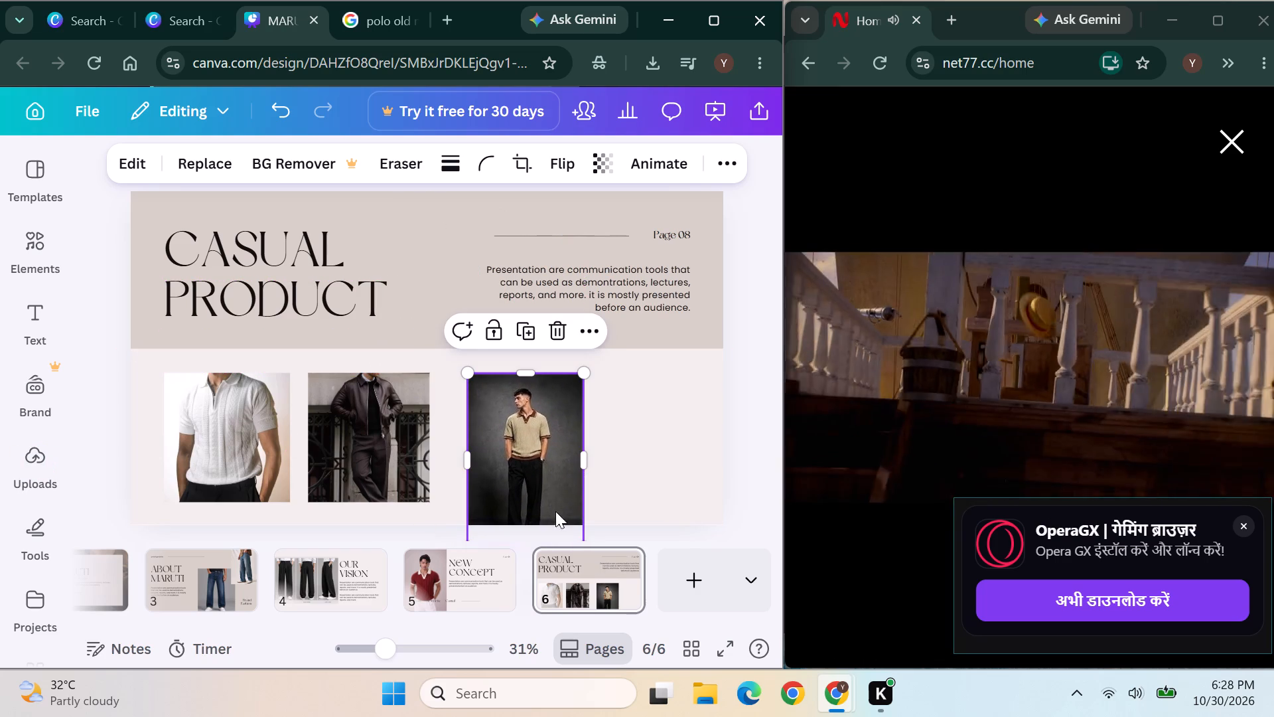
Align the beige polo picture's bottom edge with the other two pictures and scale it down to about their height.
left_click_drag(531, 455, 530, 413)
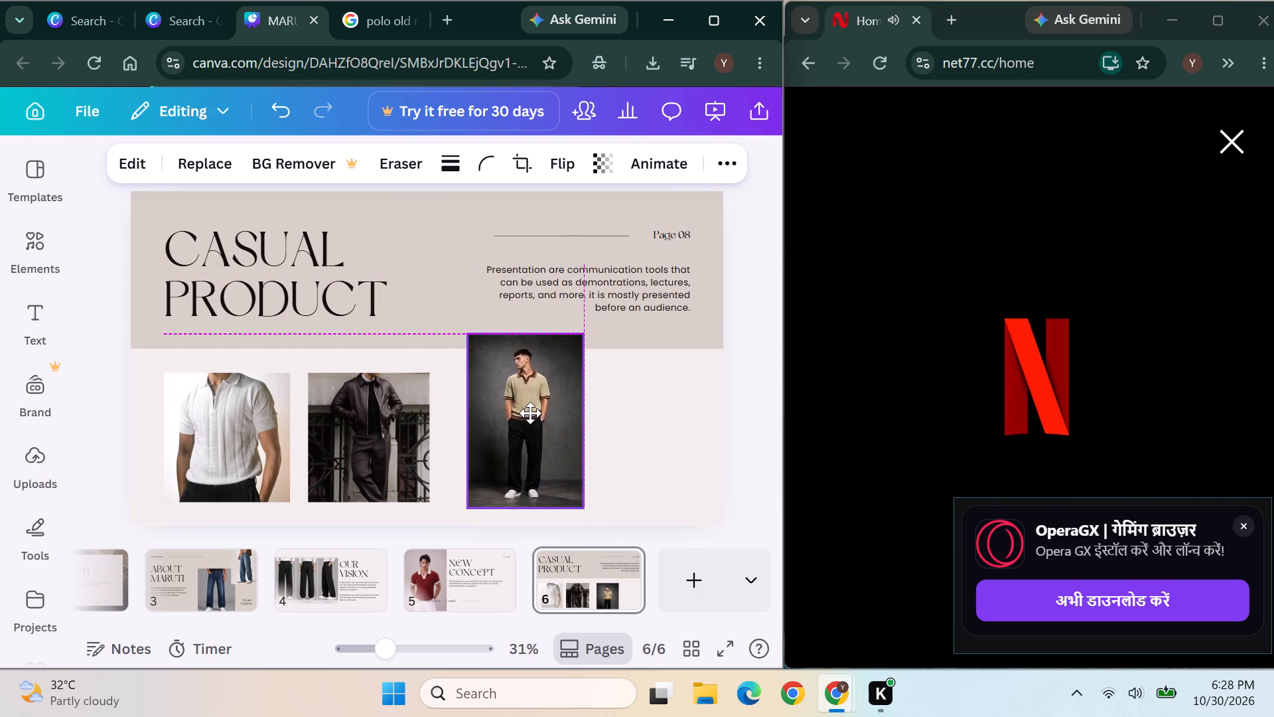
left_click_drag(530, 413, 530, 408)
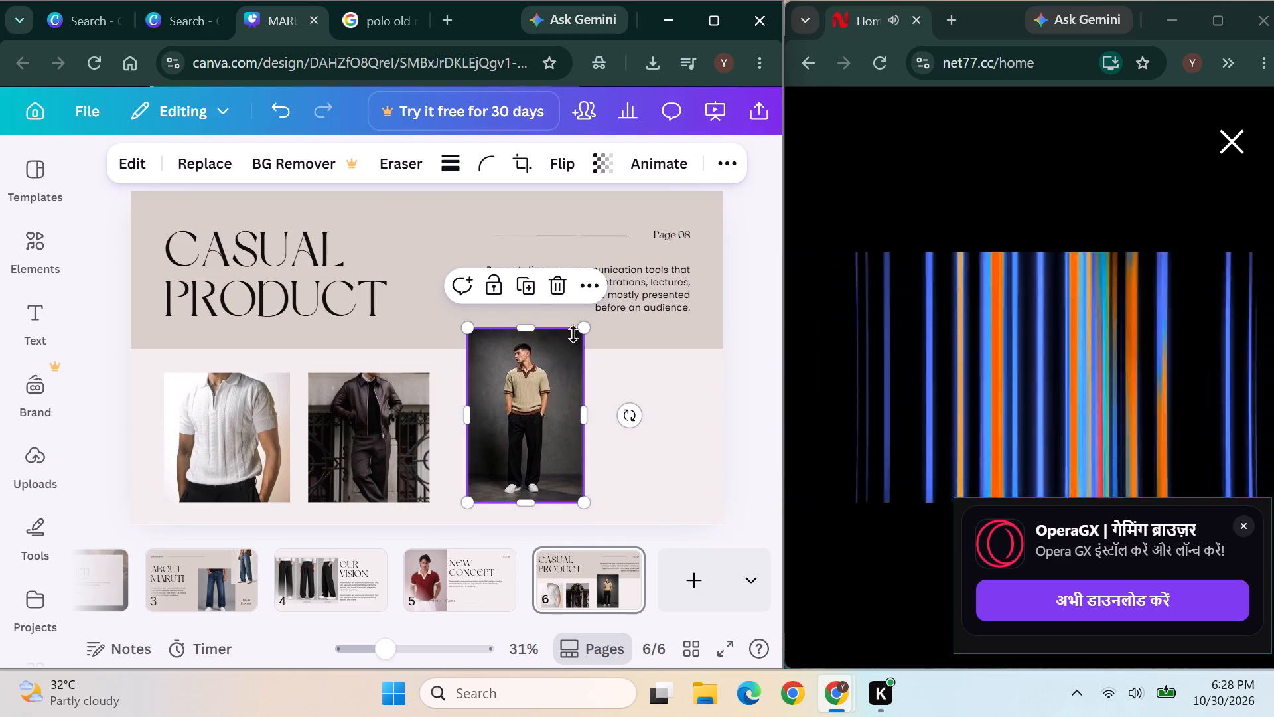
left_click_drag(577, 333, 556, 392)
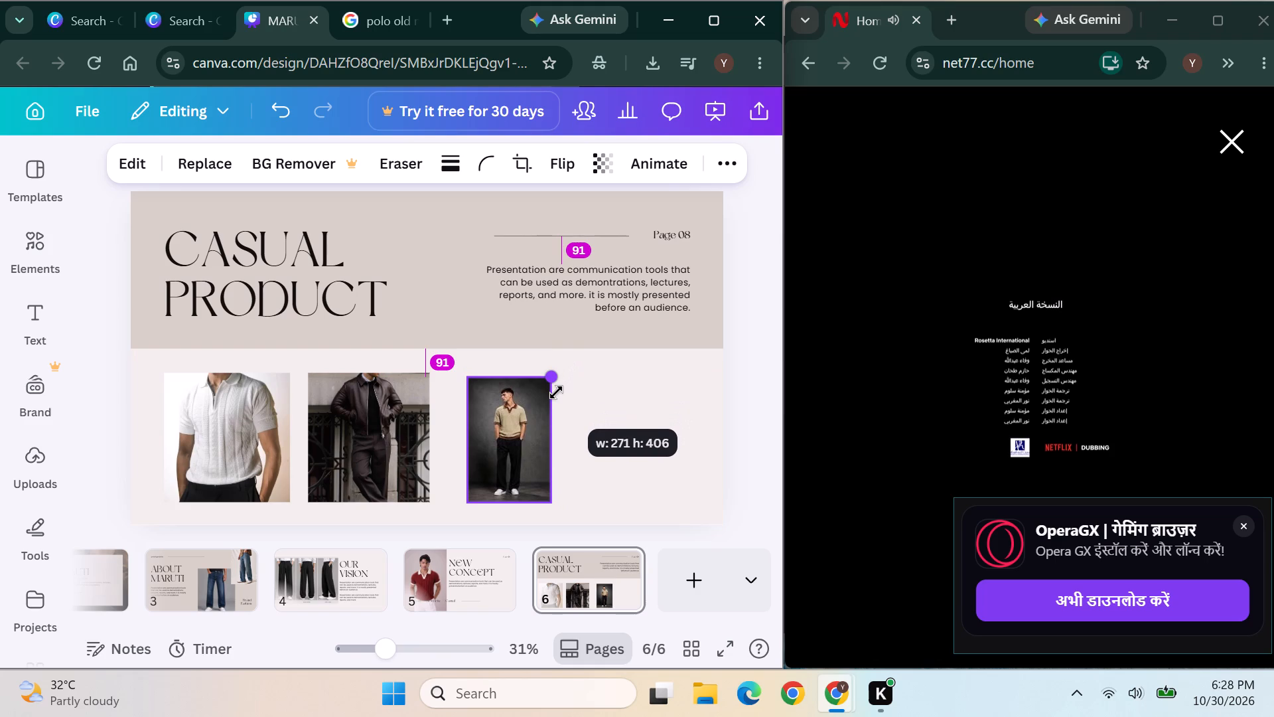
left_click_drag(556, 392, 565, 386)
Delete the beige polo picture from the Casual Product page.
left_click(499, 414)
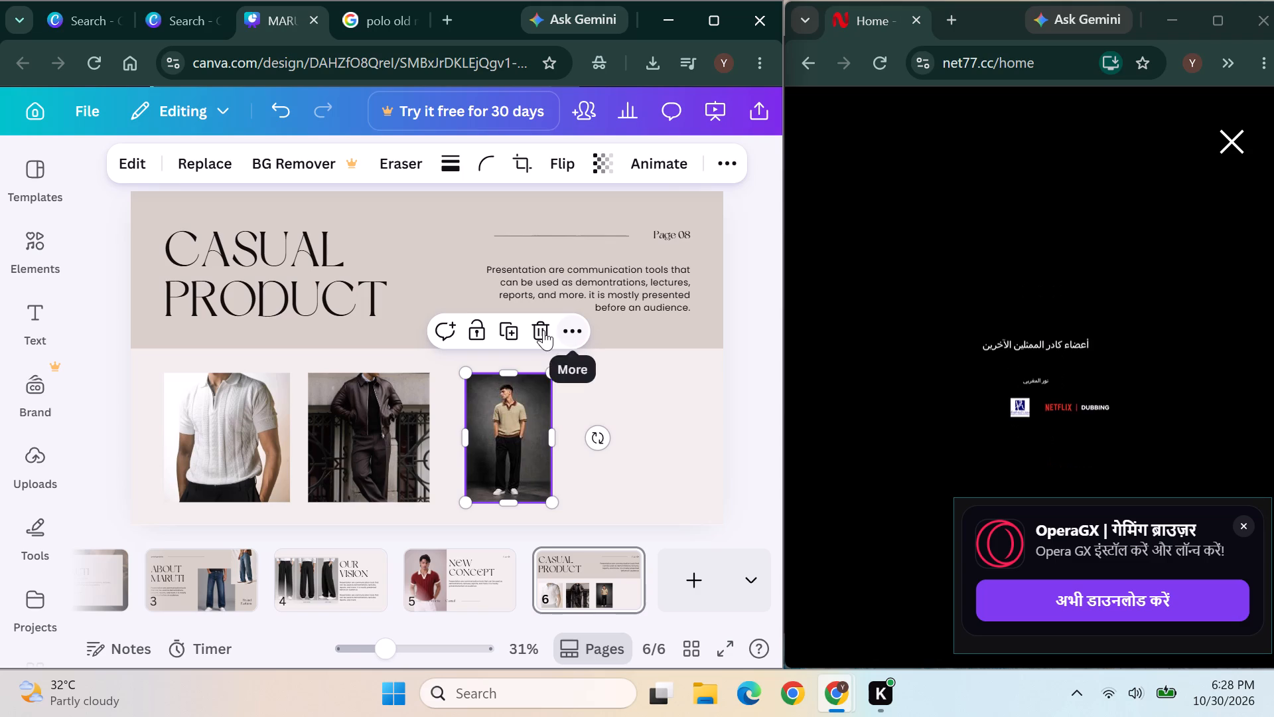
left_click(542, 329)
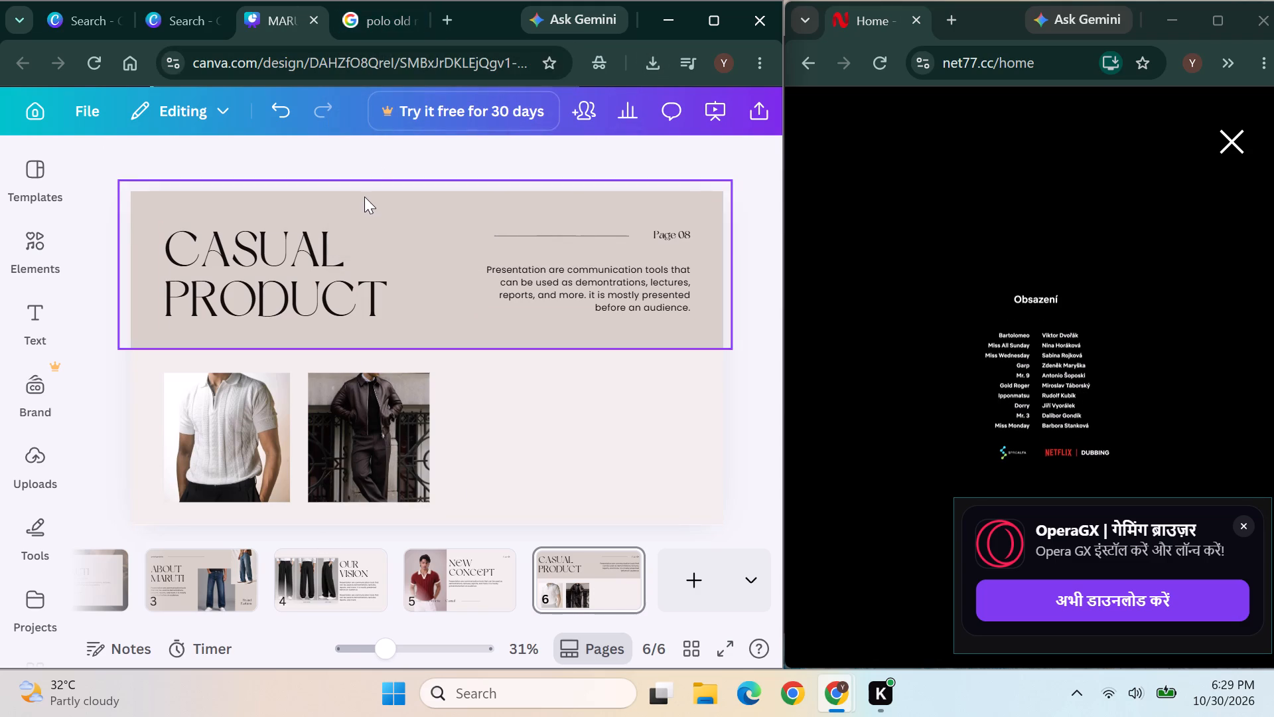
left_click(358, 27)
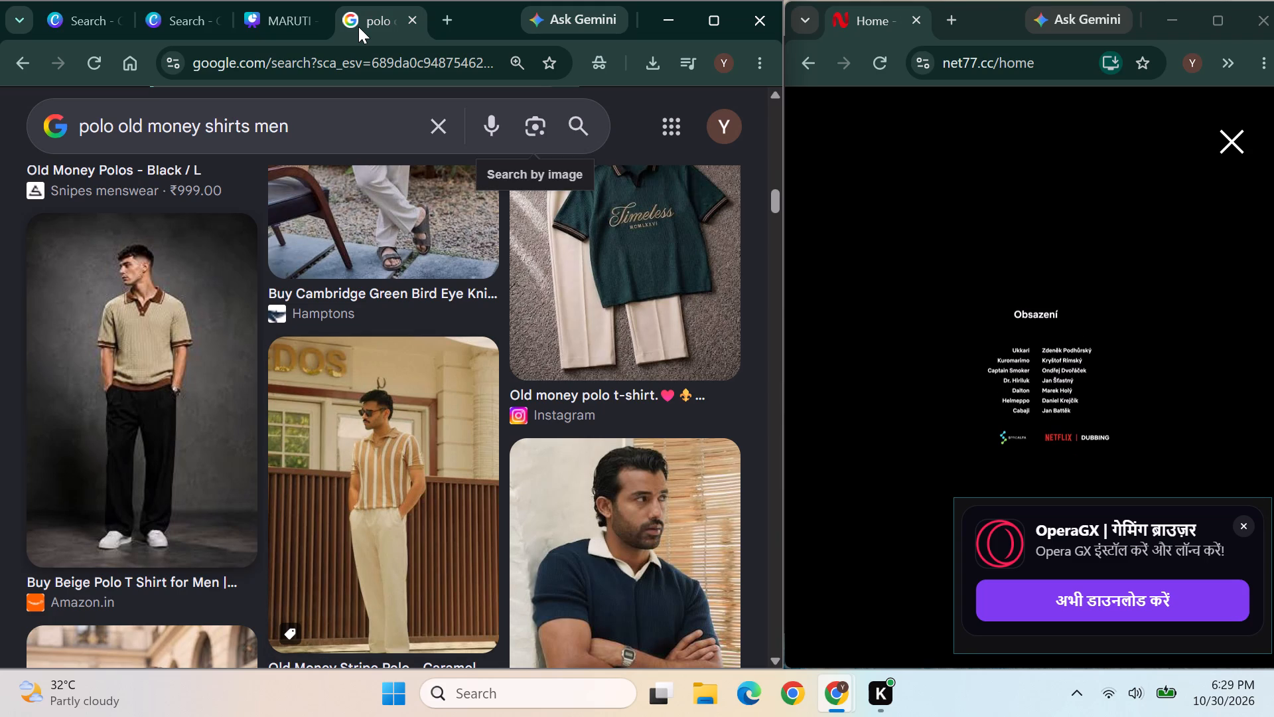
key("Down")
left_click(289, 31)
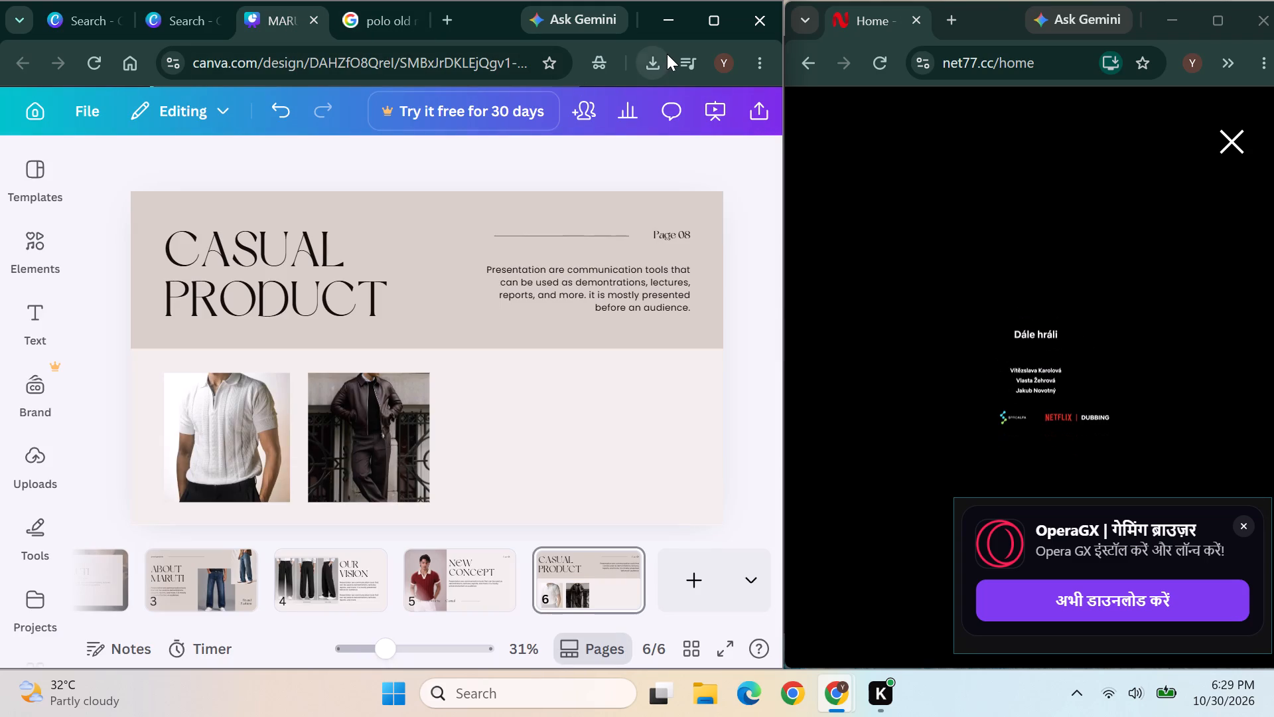
Insert the downloaded Premium Korean Wide-Leg lookbook image into the Casual Product page.
left_click(667, 54)
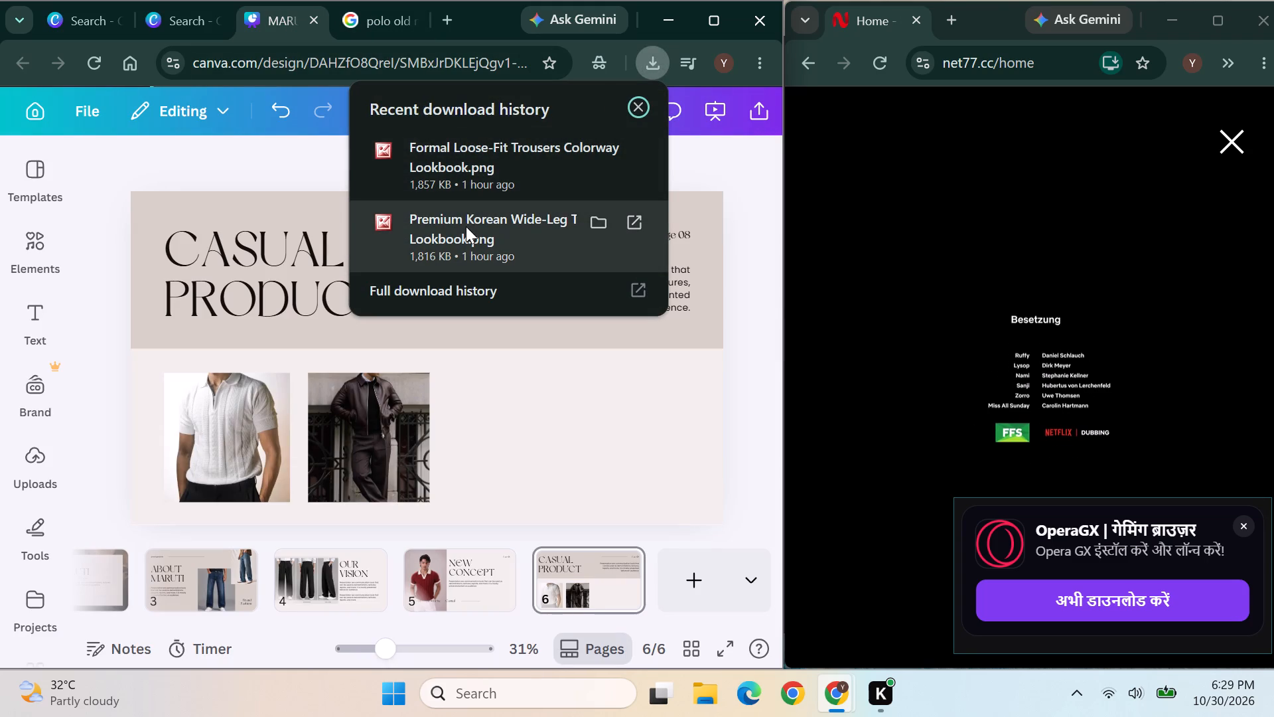
left_click_drag(466, 226, 492, 398)
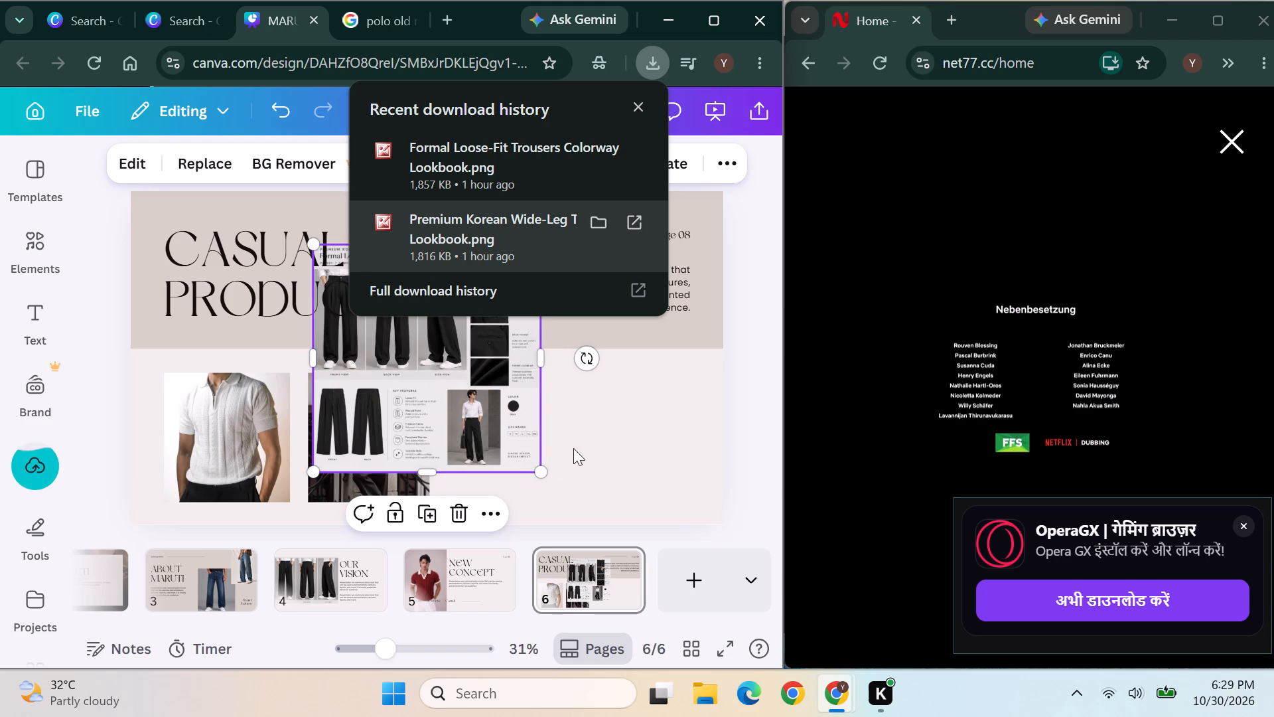
left_click(577, 443)
left_click(493, 412)
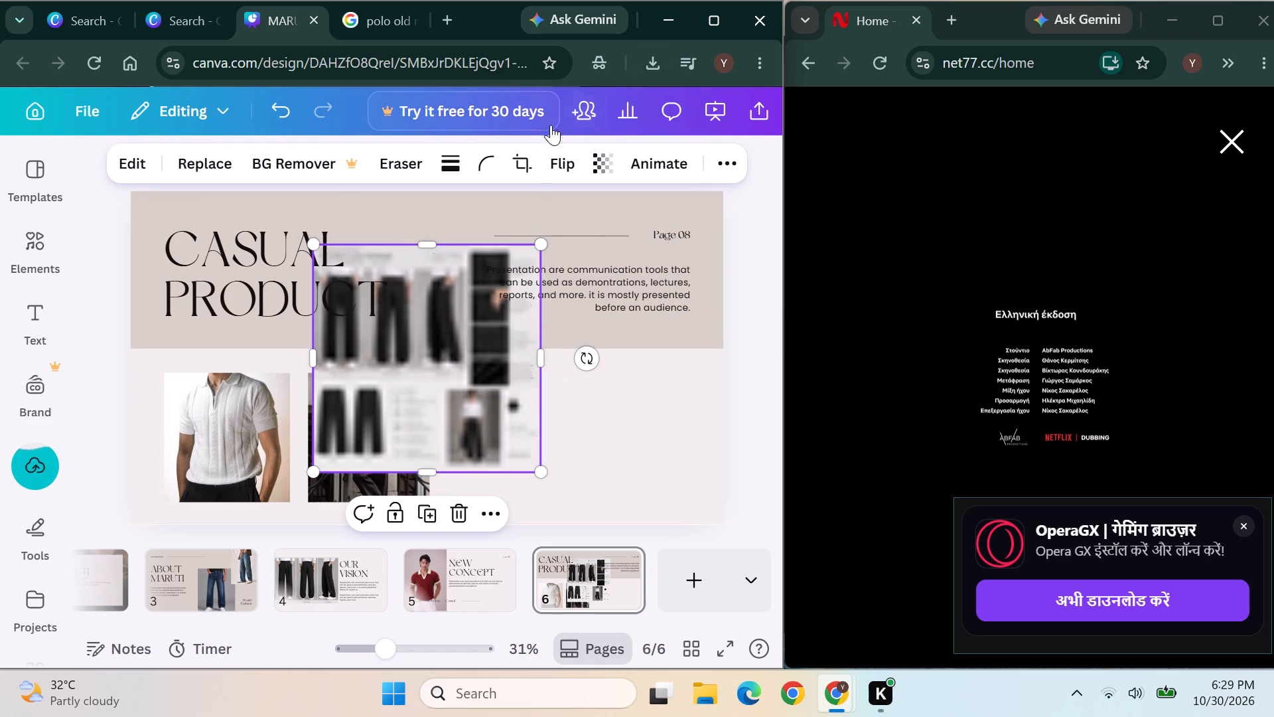
Crop the lookbook image with a freeform crop to the first full-length black trousers figure.
left_click(520, 151)
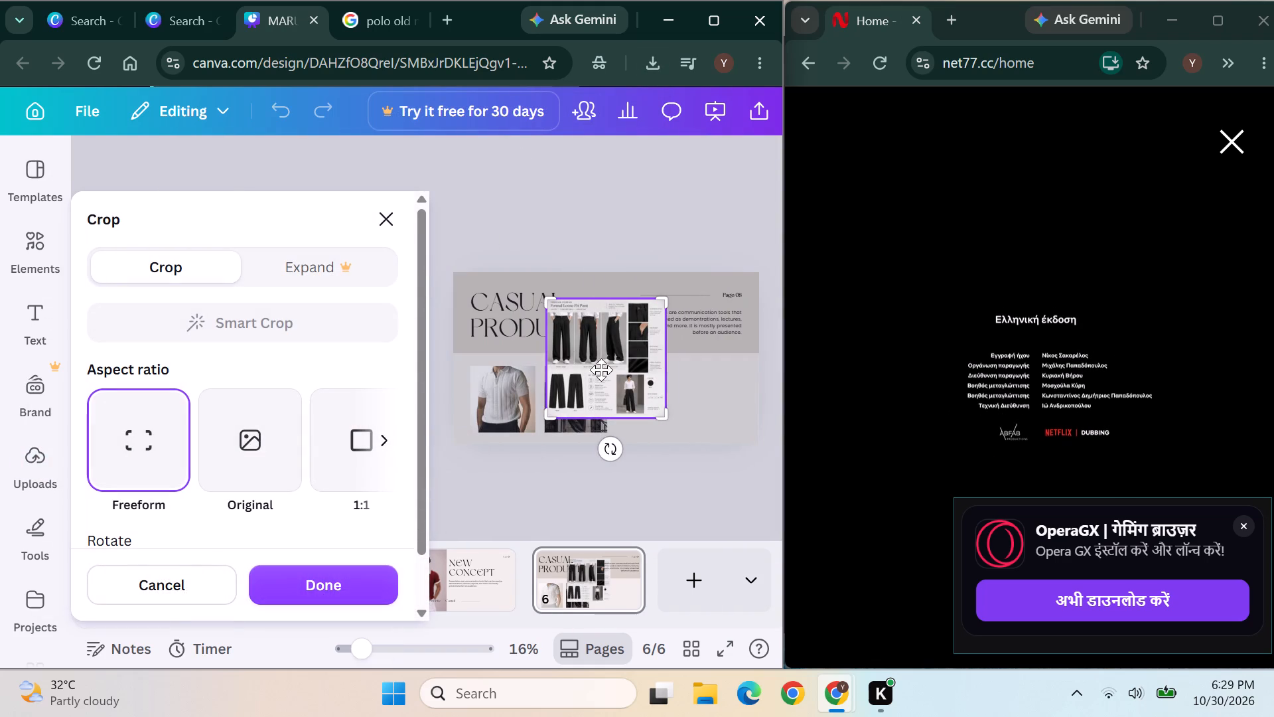
left_click(670, 416)
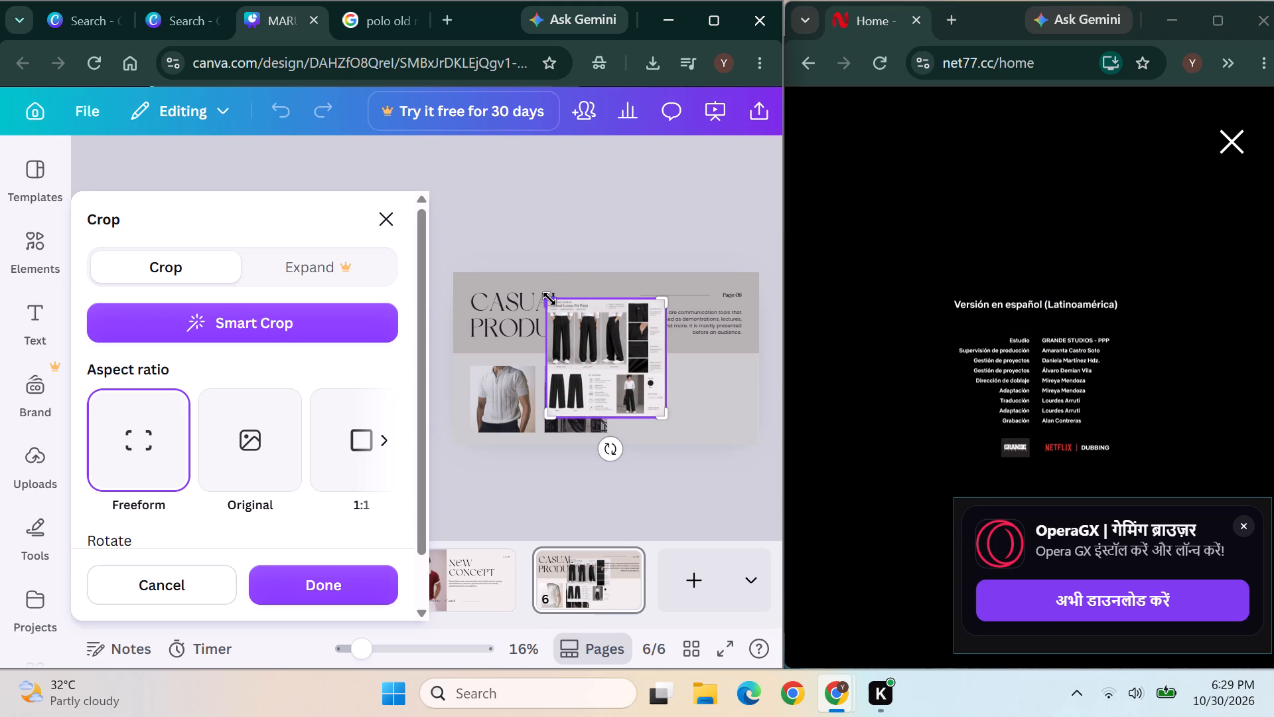
left_click_drag(549, 299, 537, 289)
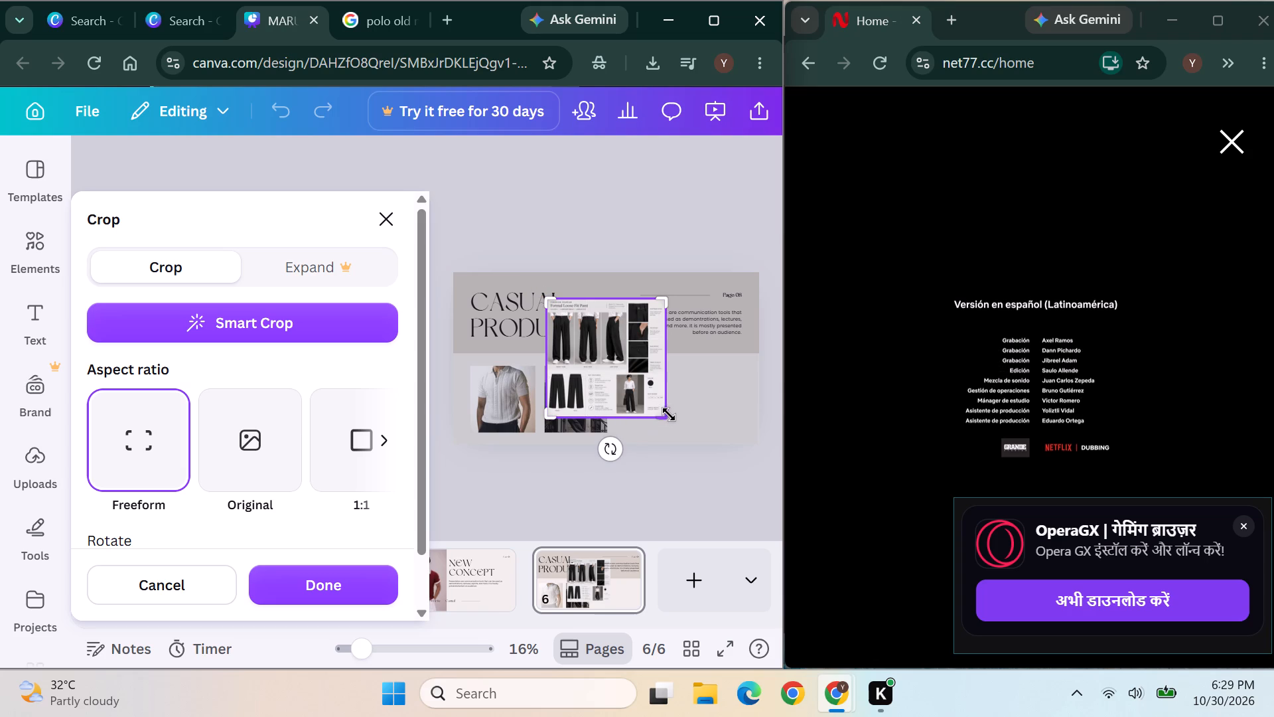
left_click_drag(670, 414, 577, 370)
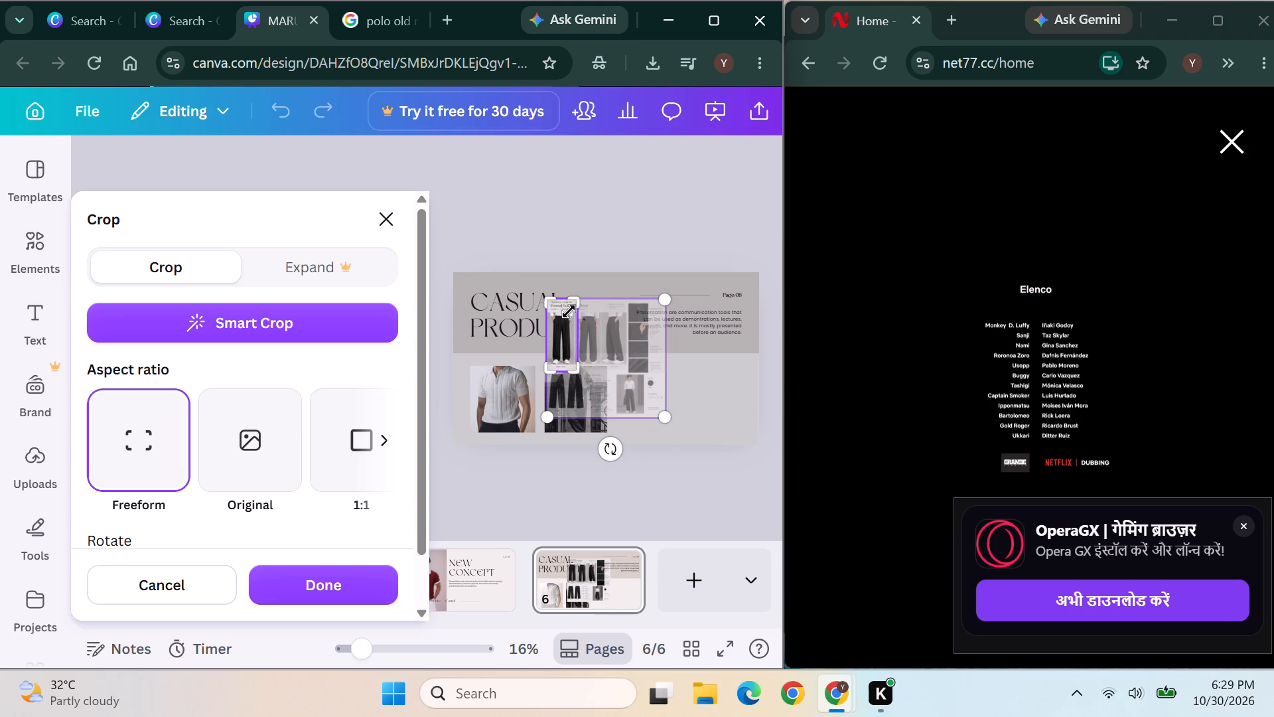
left_click(328, 572)
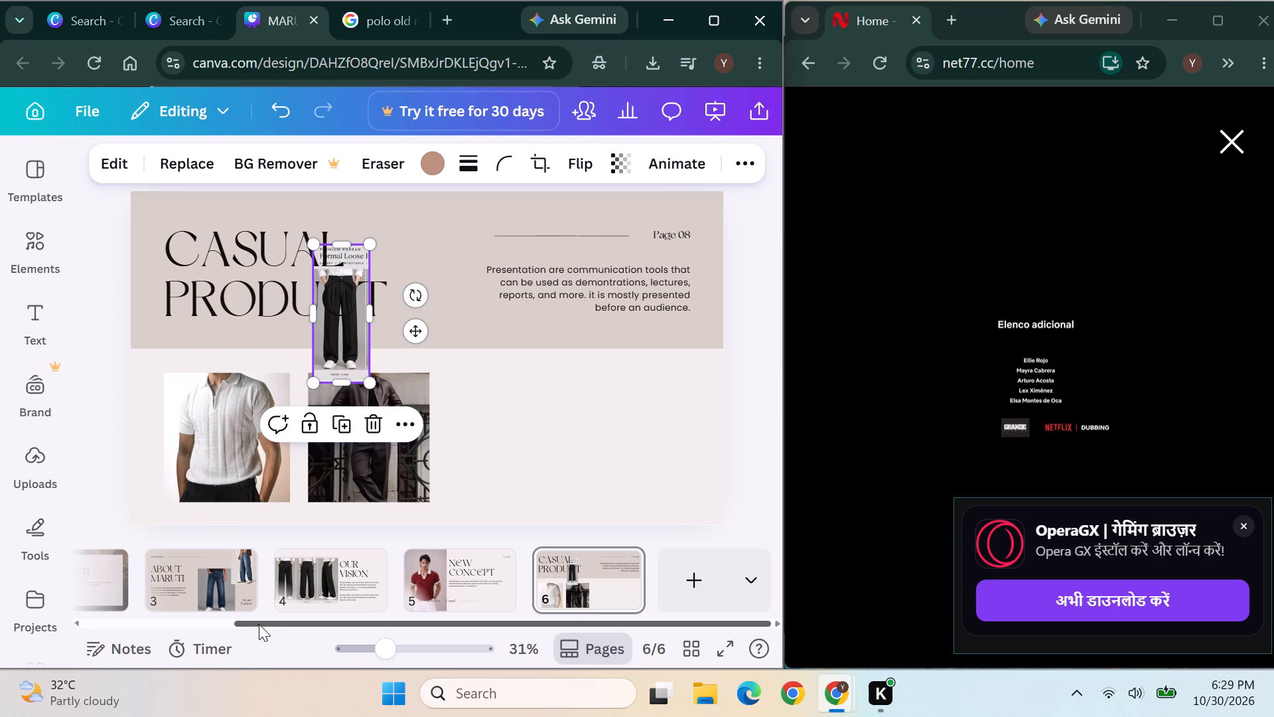
Move the cropped trousers picture beside the leather jacket picture, with its bottom edge aligned to the other pictures.
left_click_drag(259, 625, 386, 609)
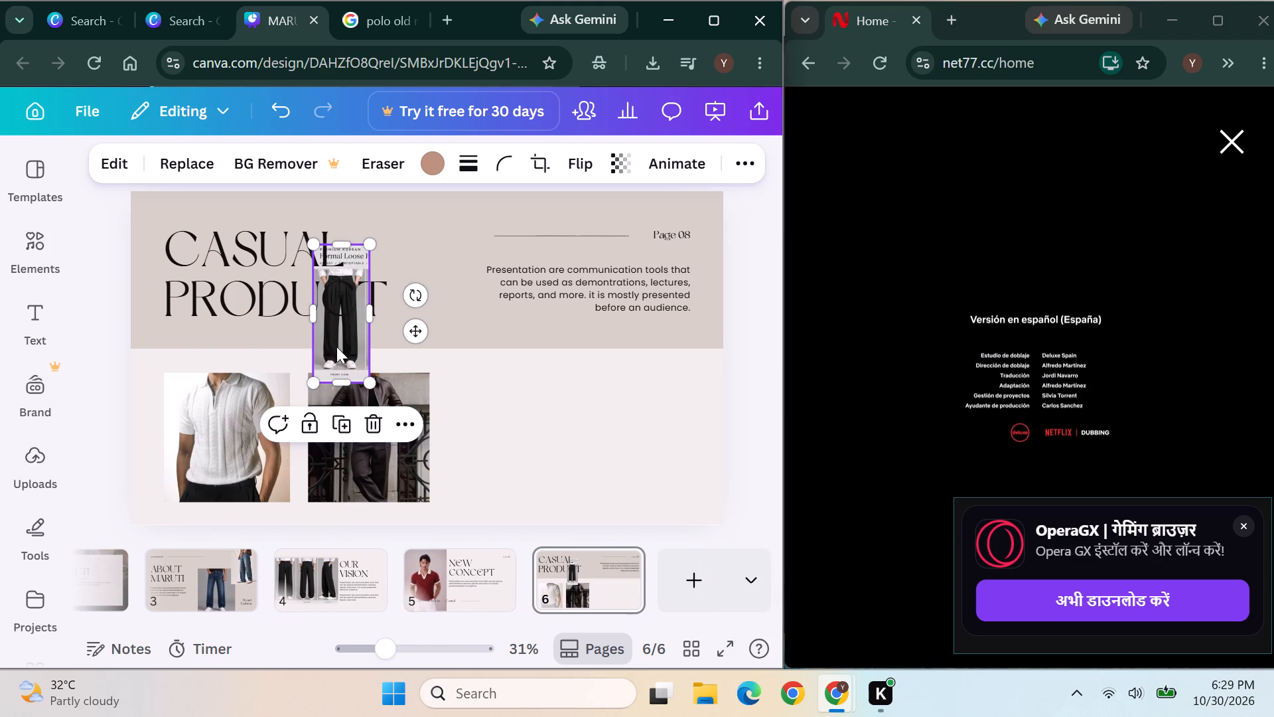
left_click_drag(338, 341, 472, 444)
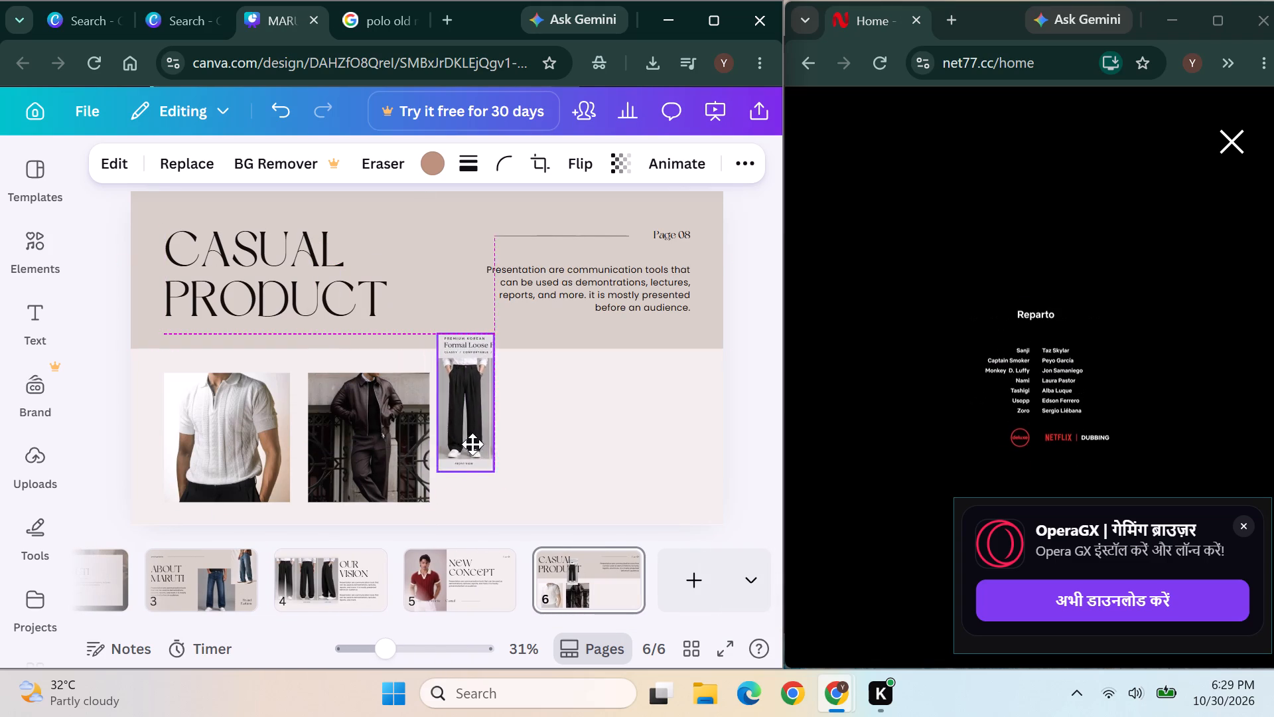
left_click_drag(472, 444, 474, 460)
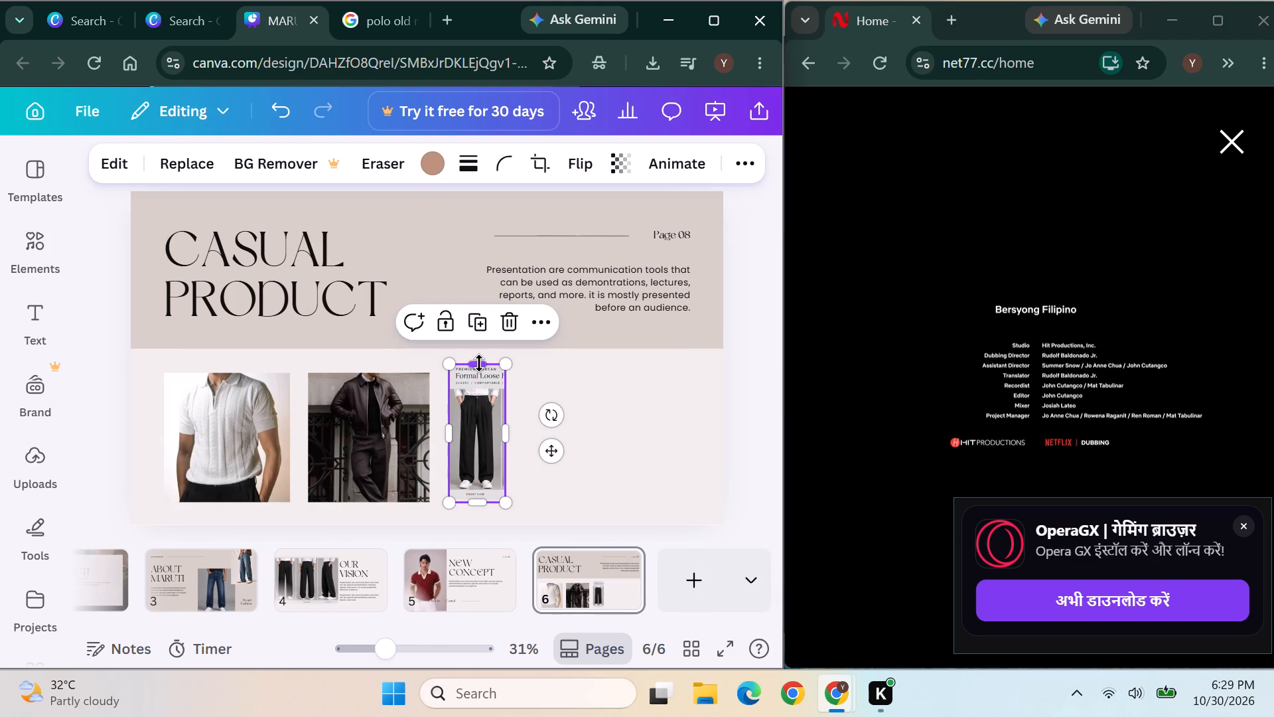
Trim the caption text off the trousers picture's top and bottom and enlarge it to match the height of the other two pictures.
left_click_drag(479, 363, 478, 369)
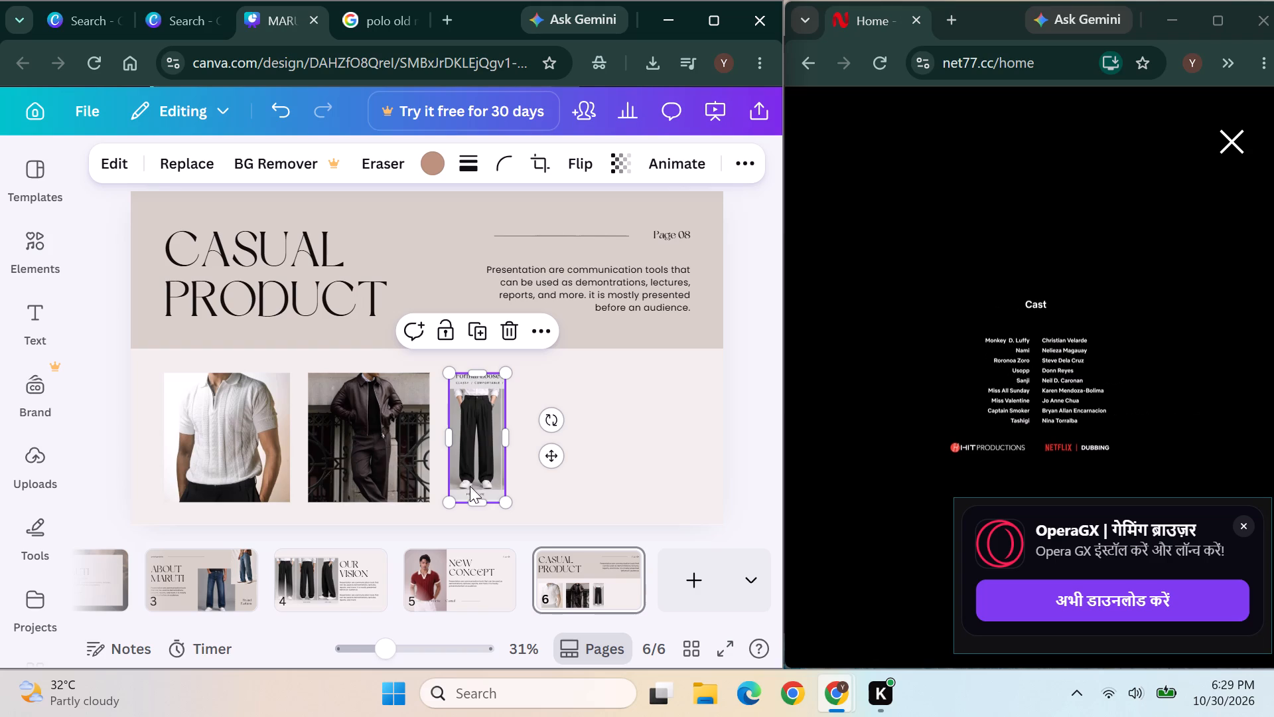
left_click(470, 498)
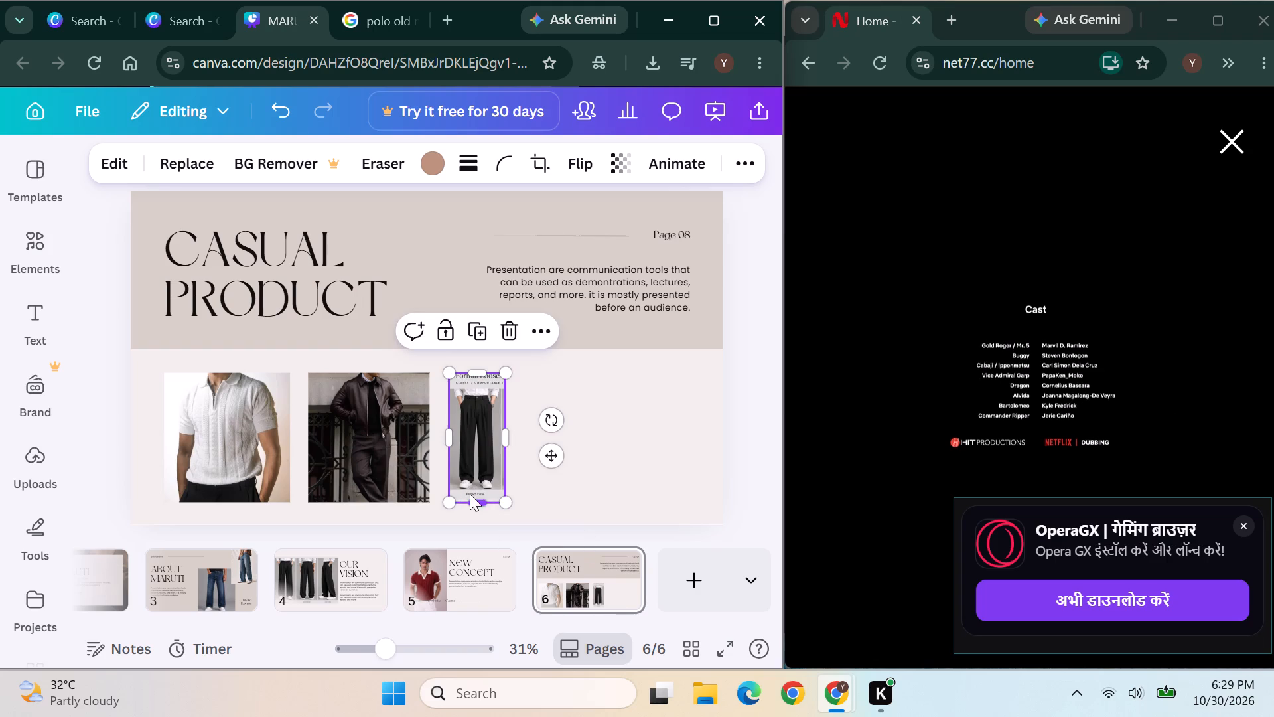
left_click(616, 480)
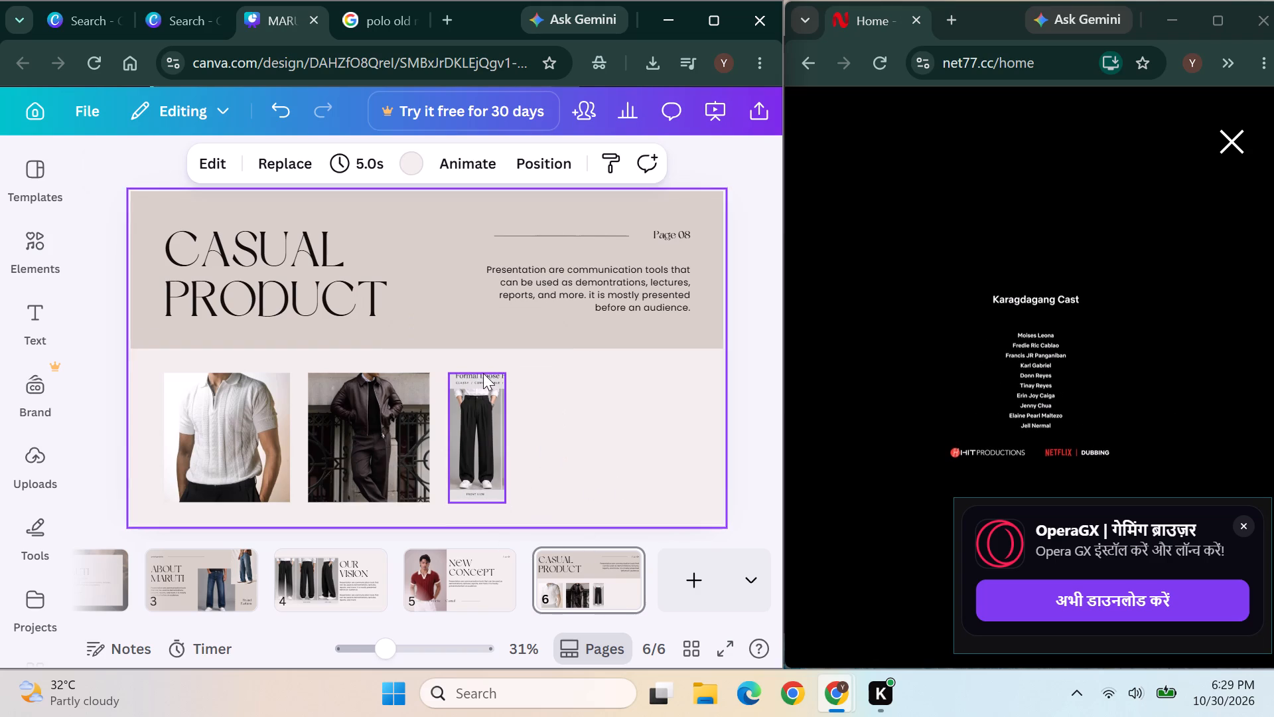
left_click(470, 430)
left_click_drag(476, 376, 476, 388)
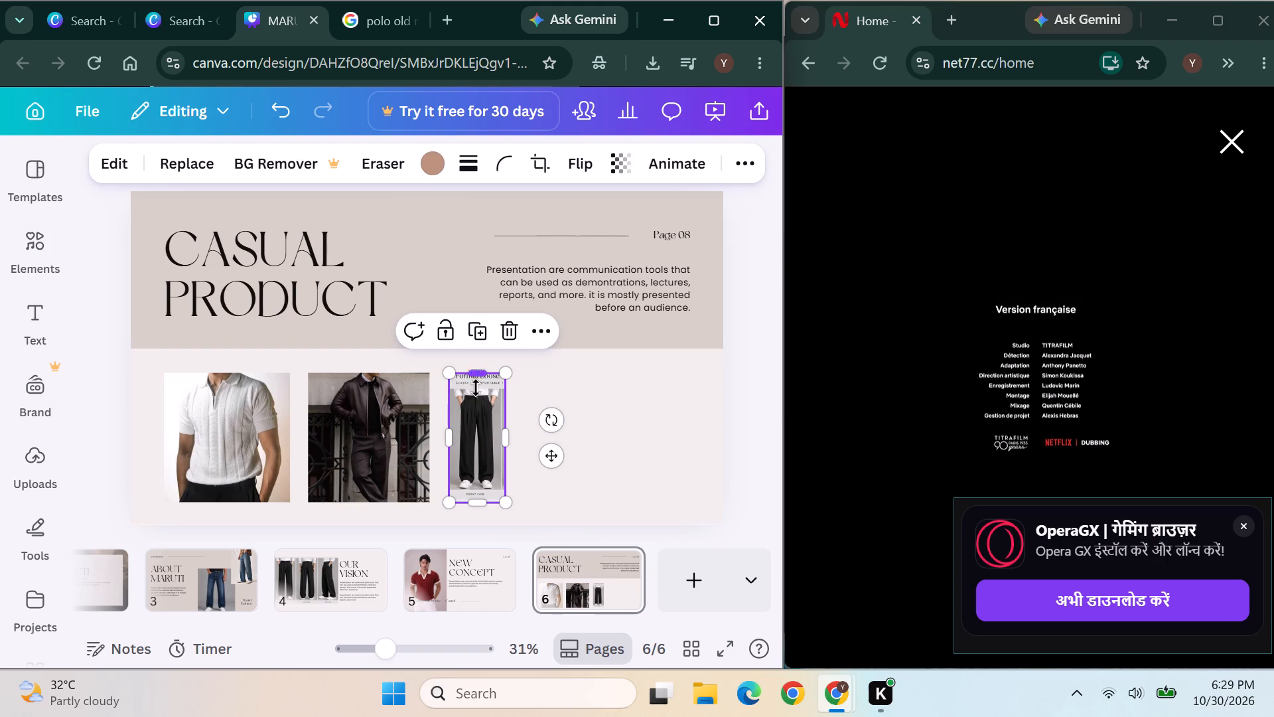
left_click_drag(476, 388, 476, 393)
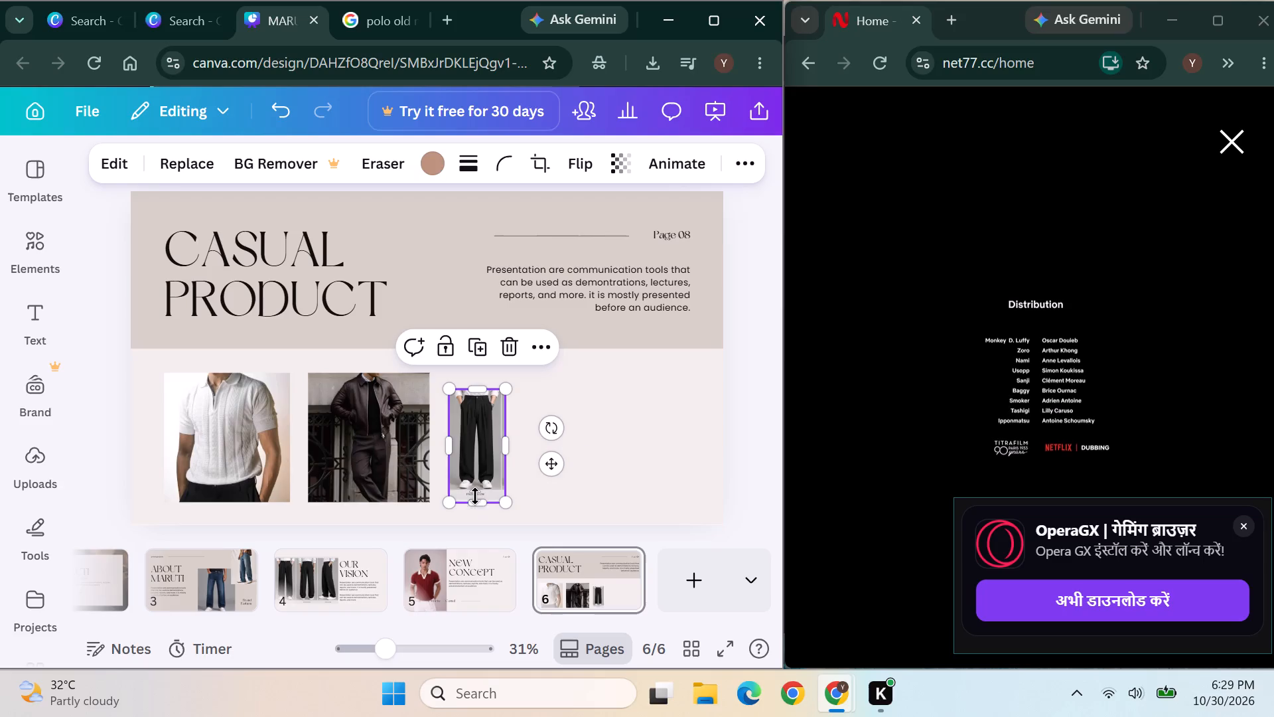
left_click_drag(475, 497, 478, 485)
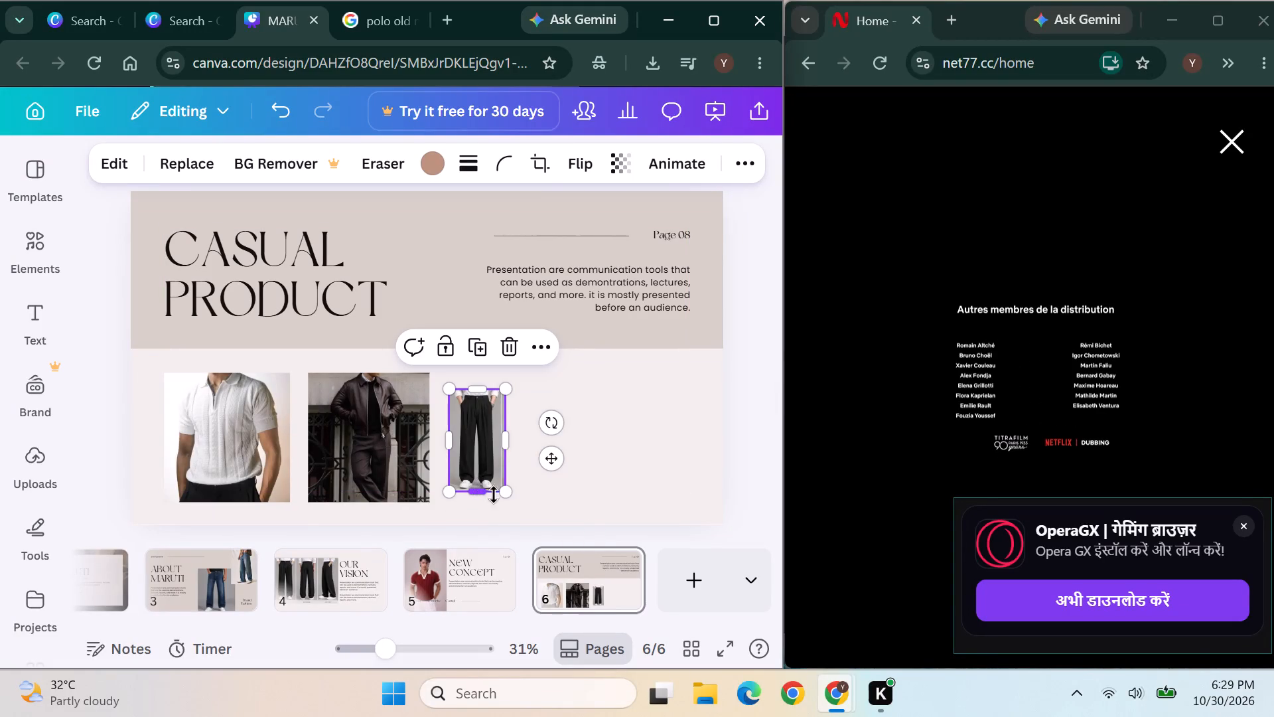
left_click_drag(505, 495, 518, 505)
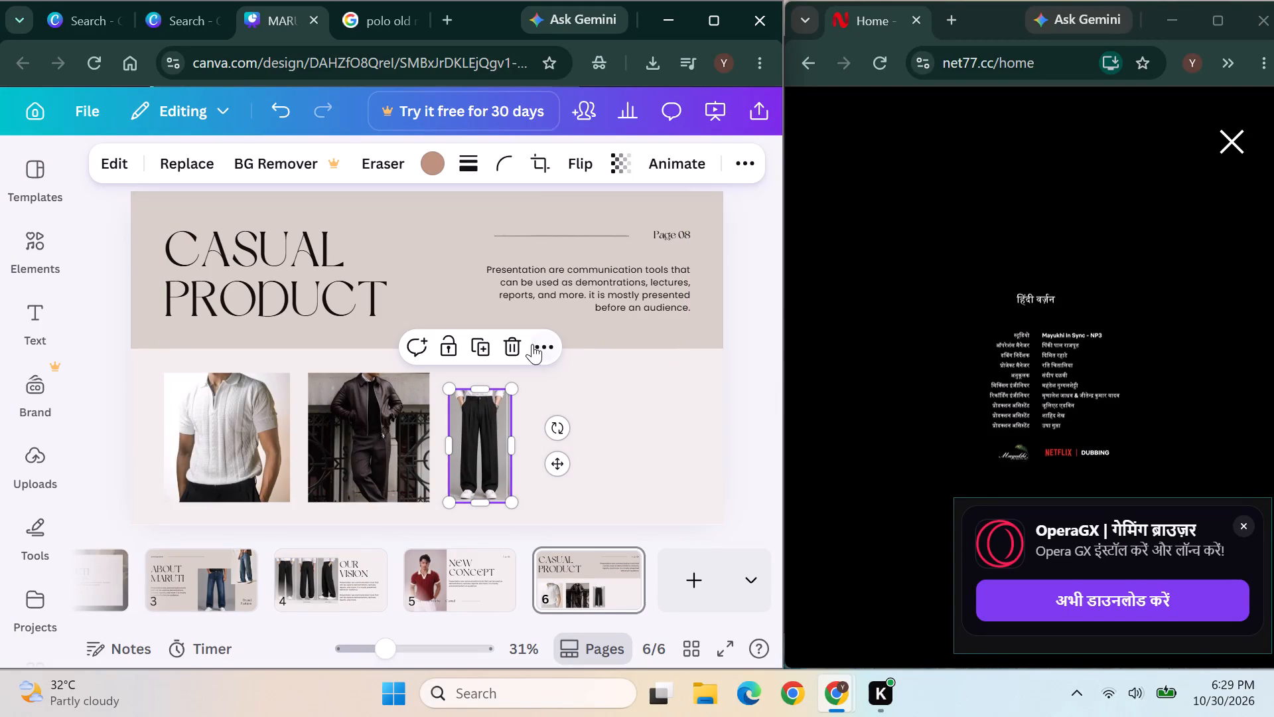
left_click_drag(509, 392, 518, 375)
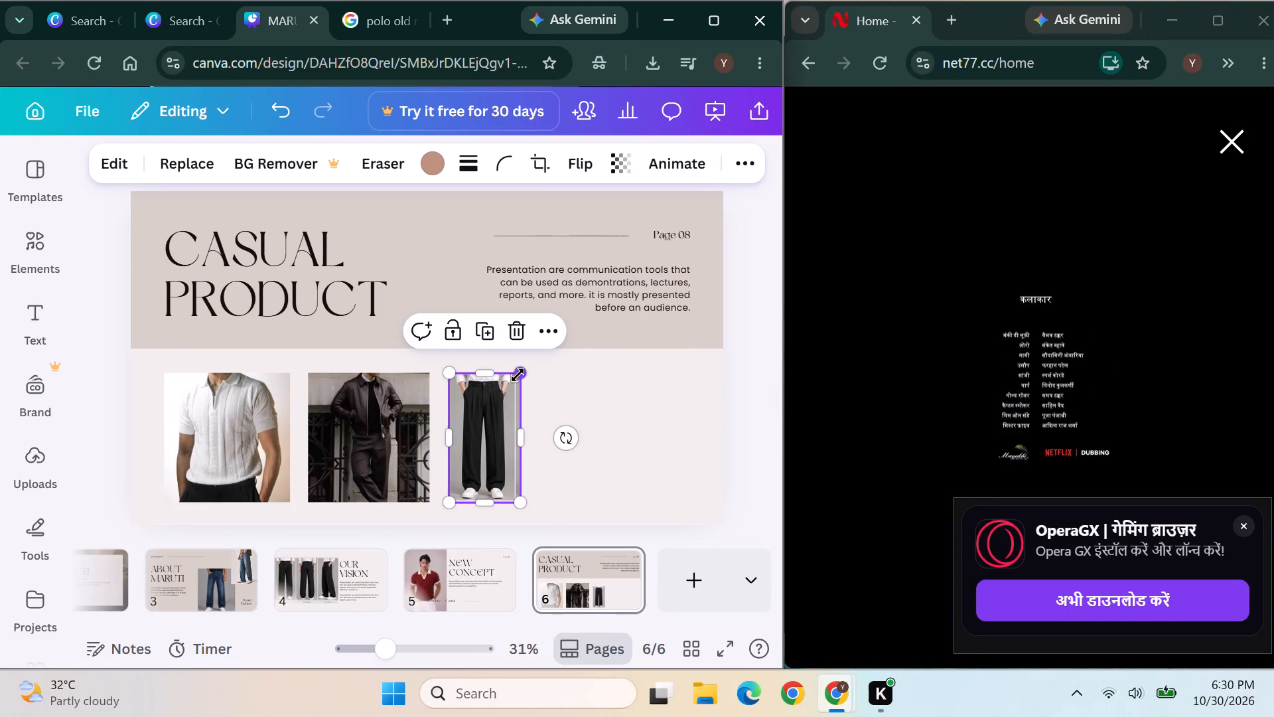
left_click(608, 476)
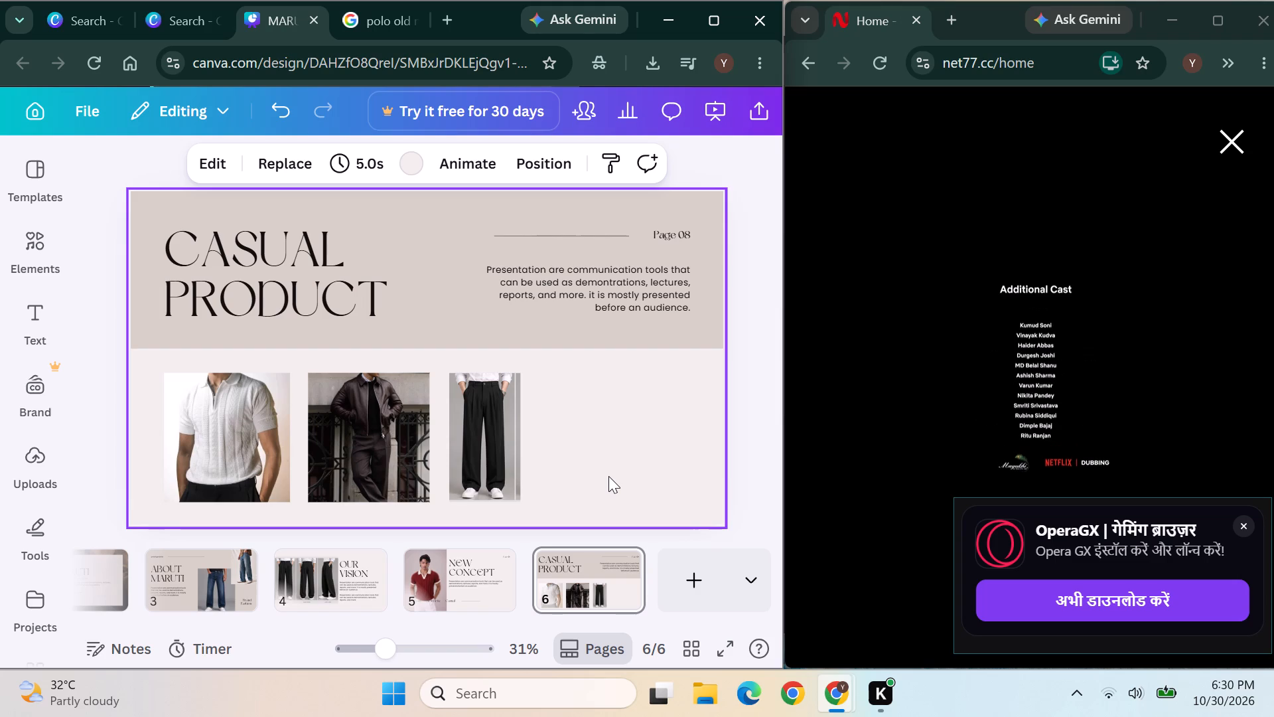
Search Google Images for "old money shoes men".
left_click(358, 24)
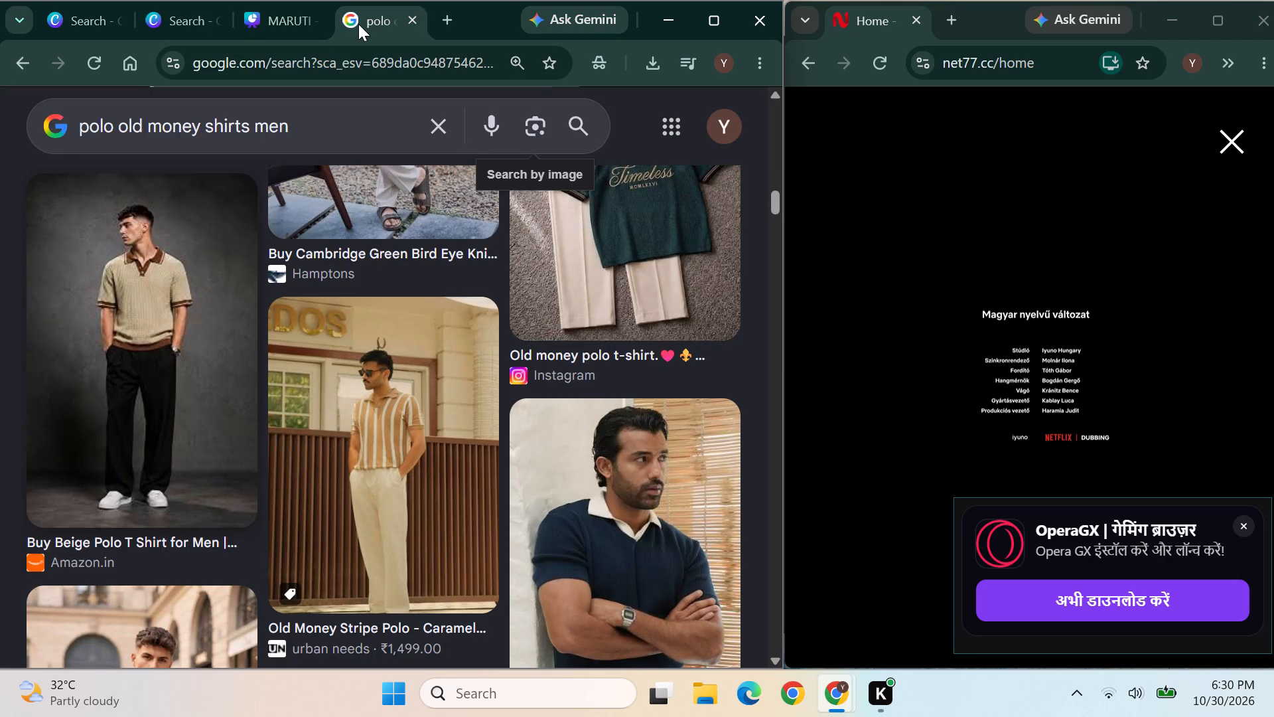
left_click(322, 138)
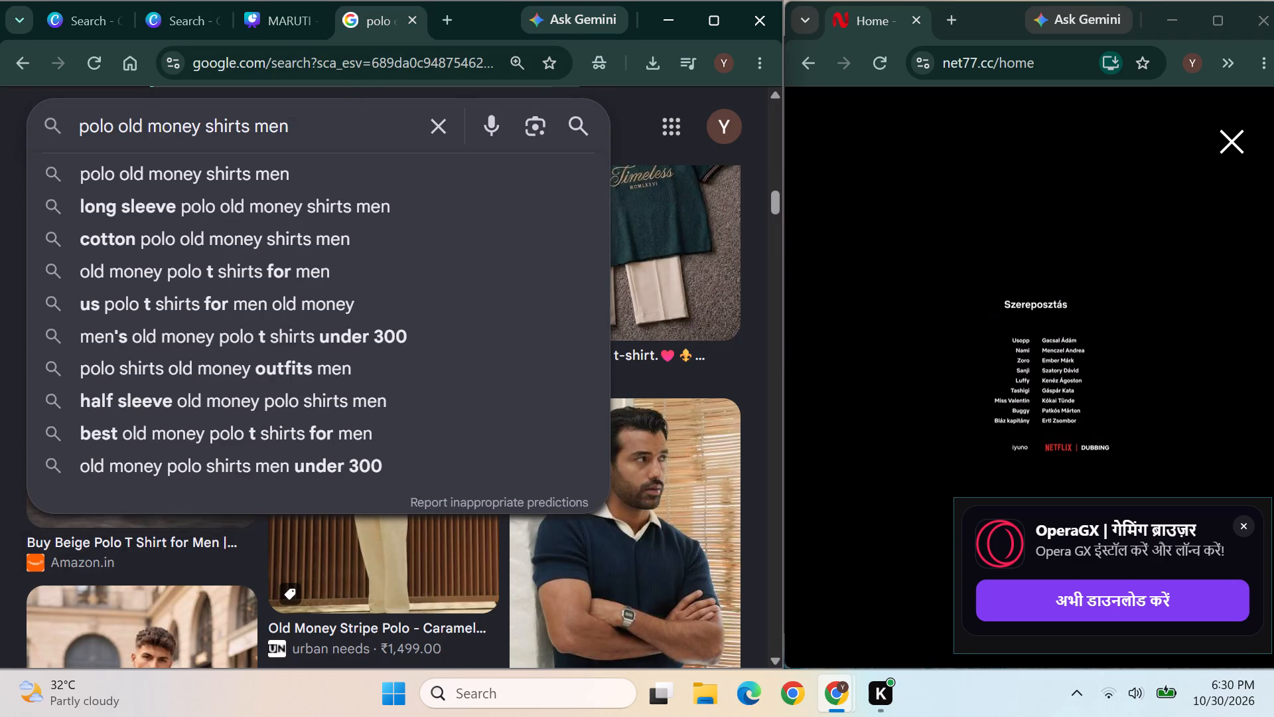
key("BackSpace")
key("BackSpace")
key("BackSpace")
key("BackSpace")
key("BackSpace")
key("BackSpace")
key("BackSpace")
key("BackSpace")
key("BackSpace")
key("BackSpace")
key("BackSpace")
key("BackSpace")
key("BackSpace")
key("BackSpace")
key("BackSpace")
key("BackSpace")
key("BackSpace")
key("BackSpace")
key("BackSpace")
key("BackSpace")
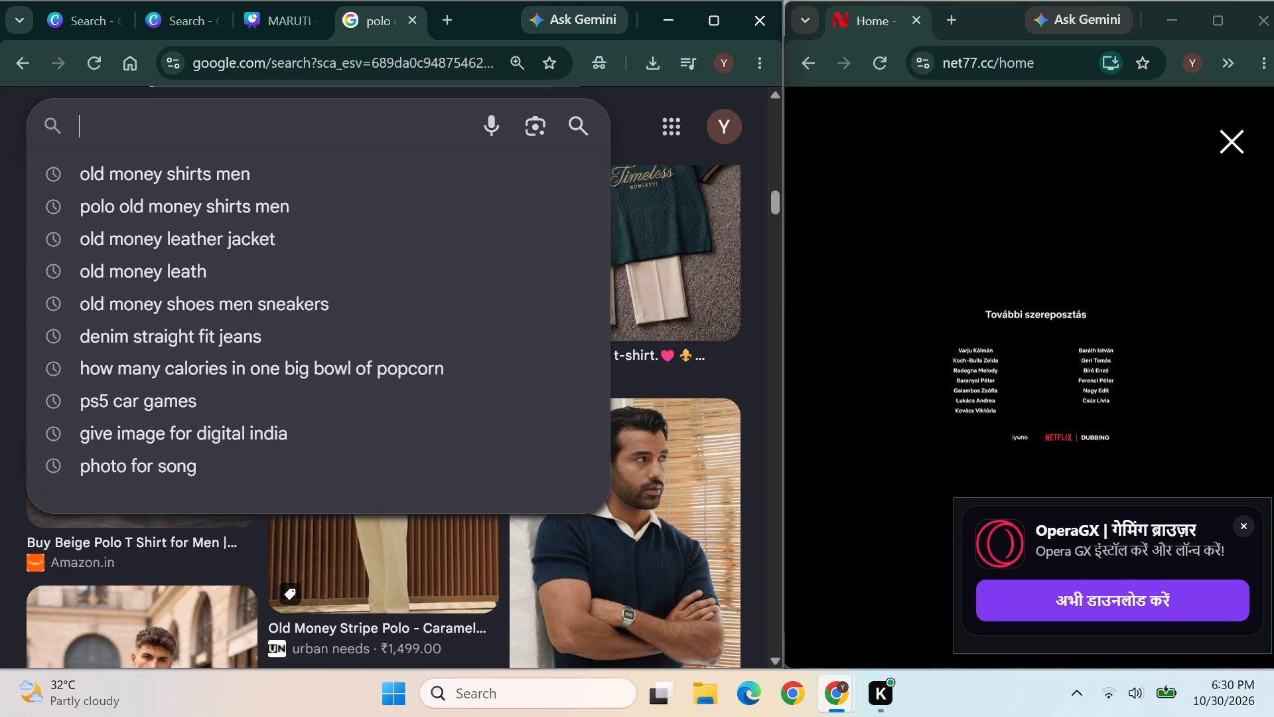
type("old money")
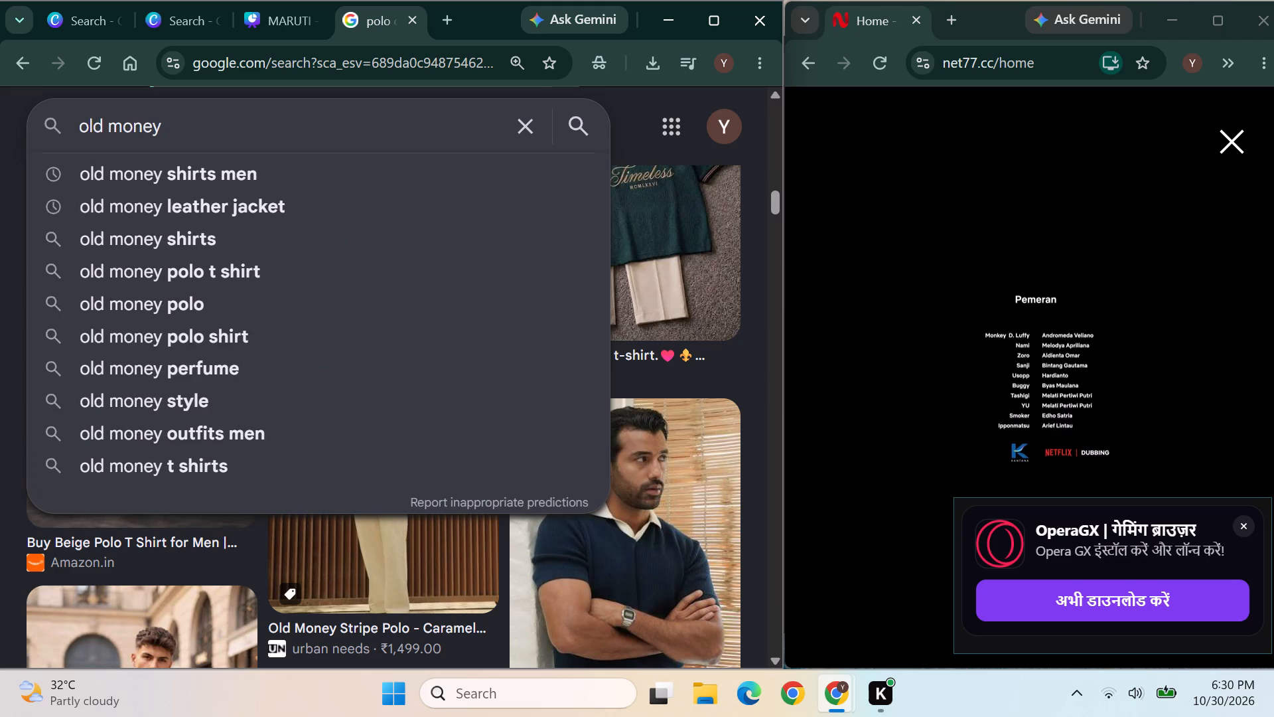
key("space")
type("sh")
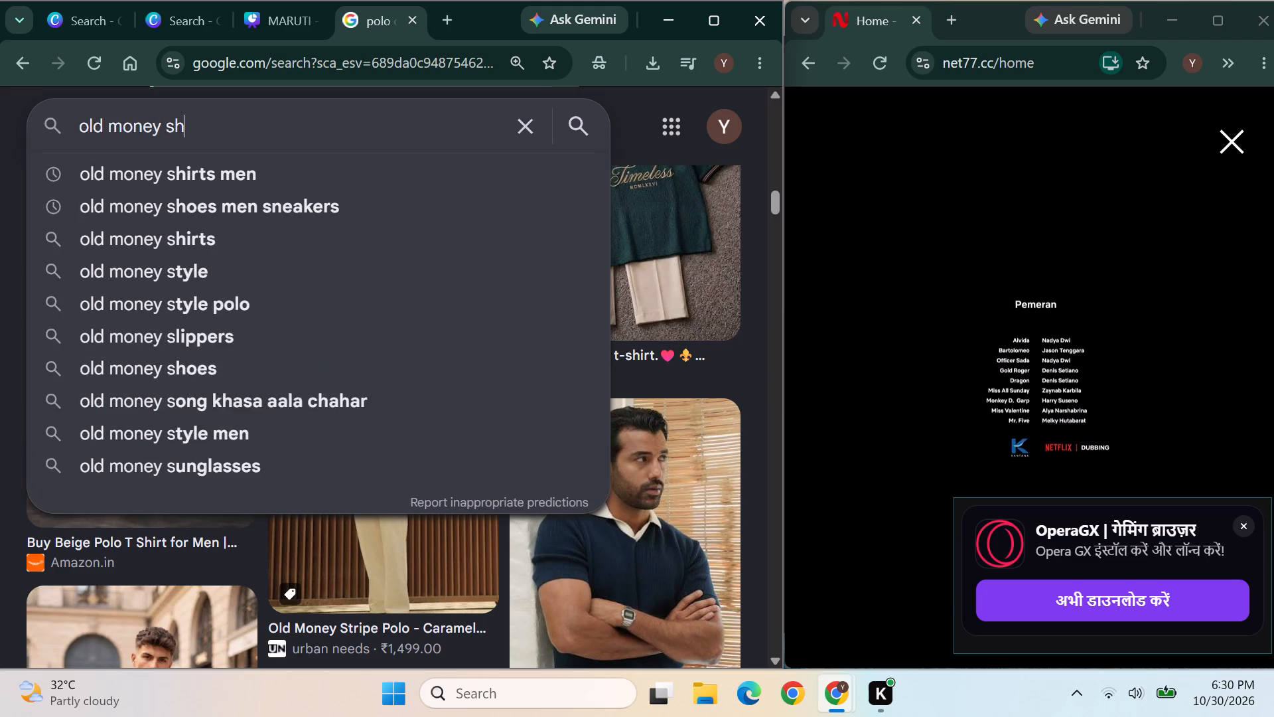
key("Down")
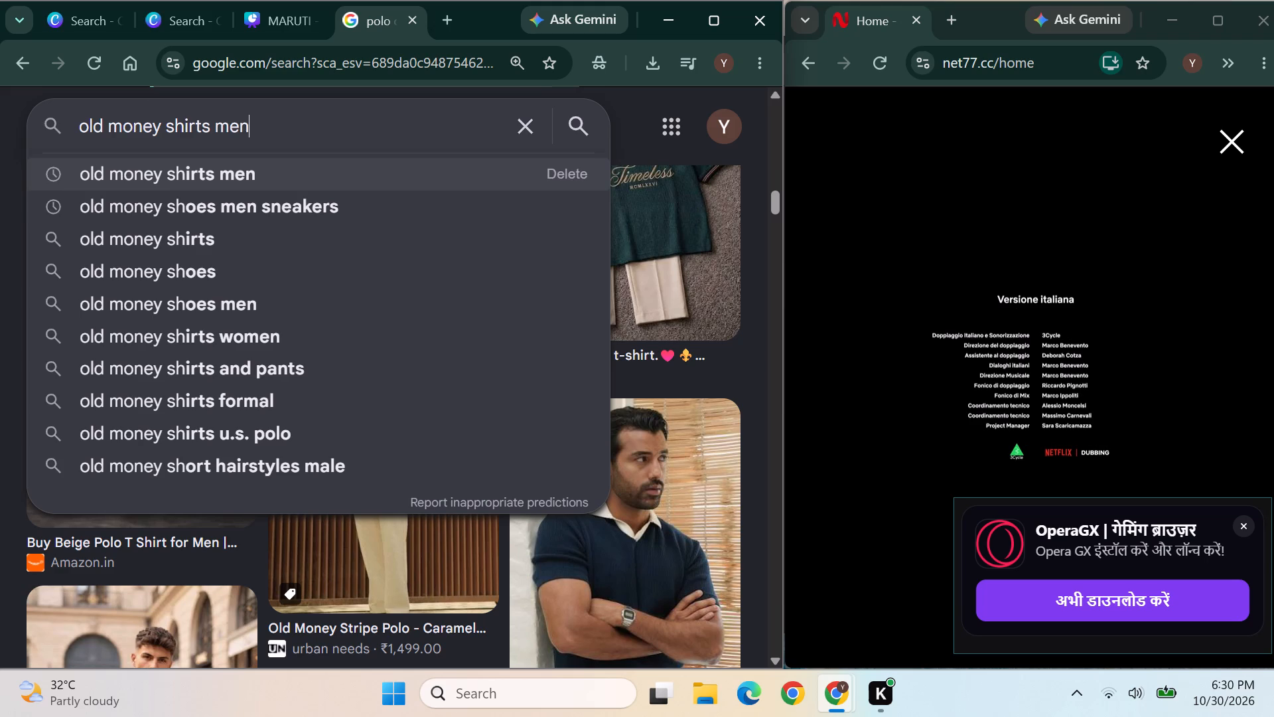
key("Down")
key("Down")
key("Down")
key("Down")
key("Return")
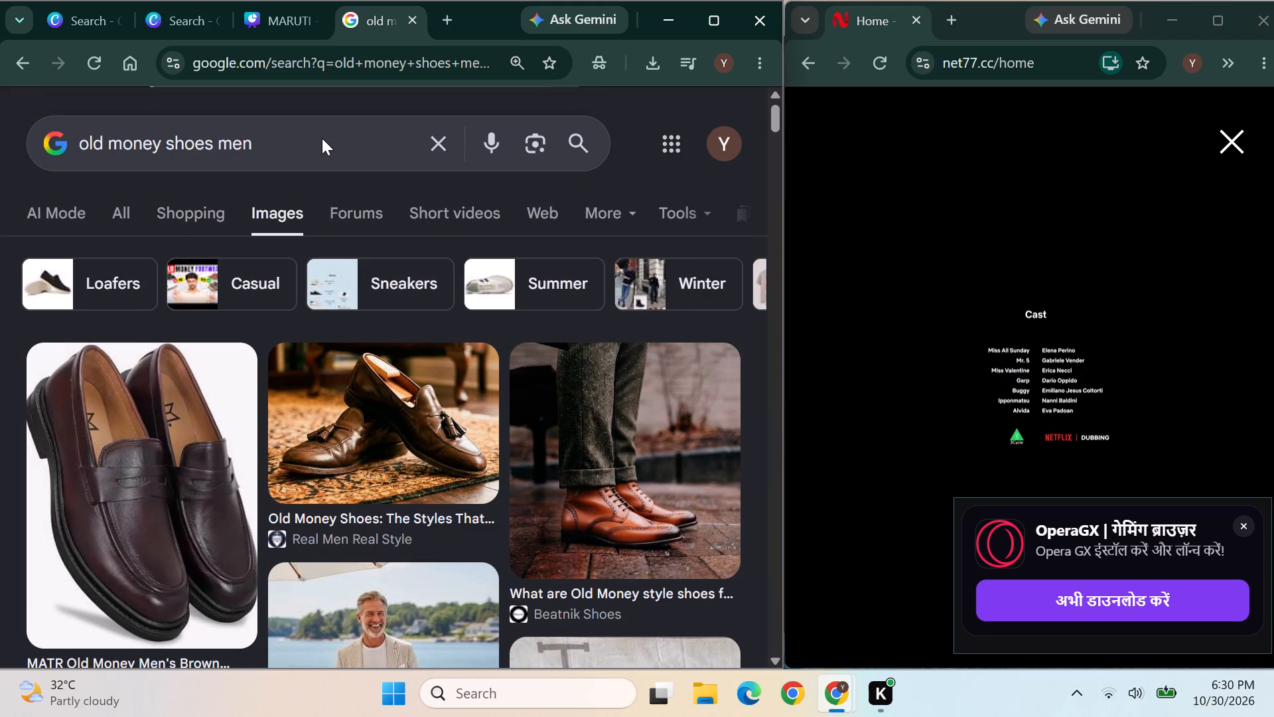
Look through the men's shoe image results for a pair that suits the Casual Product page.
key("Down")
key("Down")
key("Down")
key("Down")
key("Down")
key("Down")
key("Down")
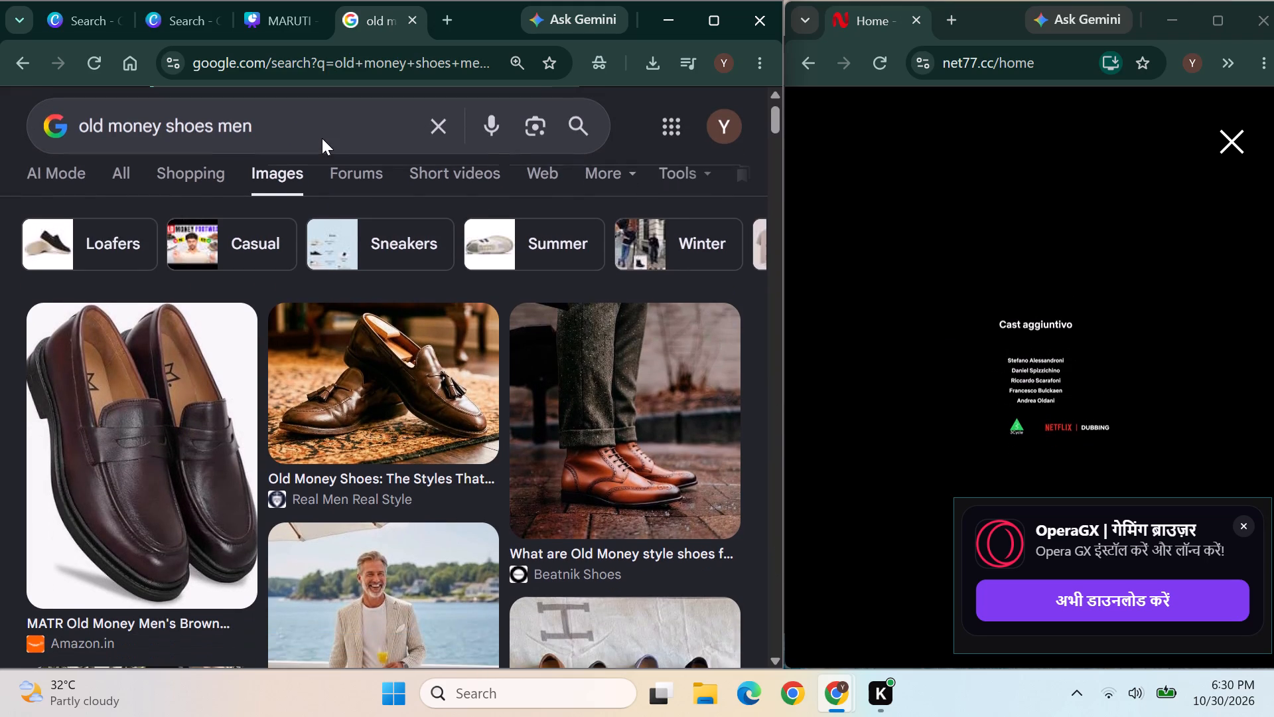
key("Down")
key("Down")
key("Down")
key("Down")
key("Down")
key("Down")
key("Down")
key("Down")
key("Down")
key("Down")
key("Down")
key("Down")
key("Down")
key("Down")
key("Down")
key("Down")
key("Down")
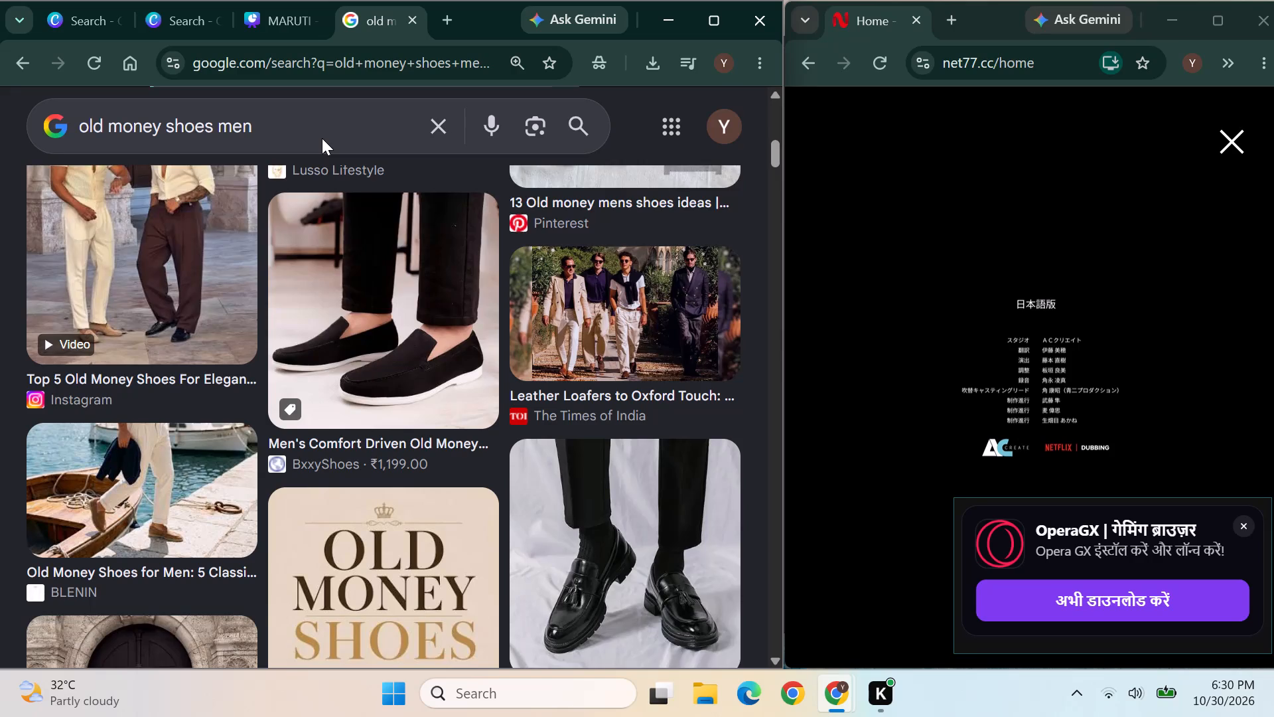
key("Down")
key("Down")
key("Down")
key("Down")
key("Down")
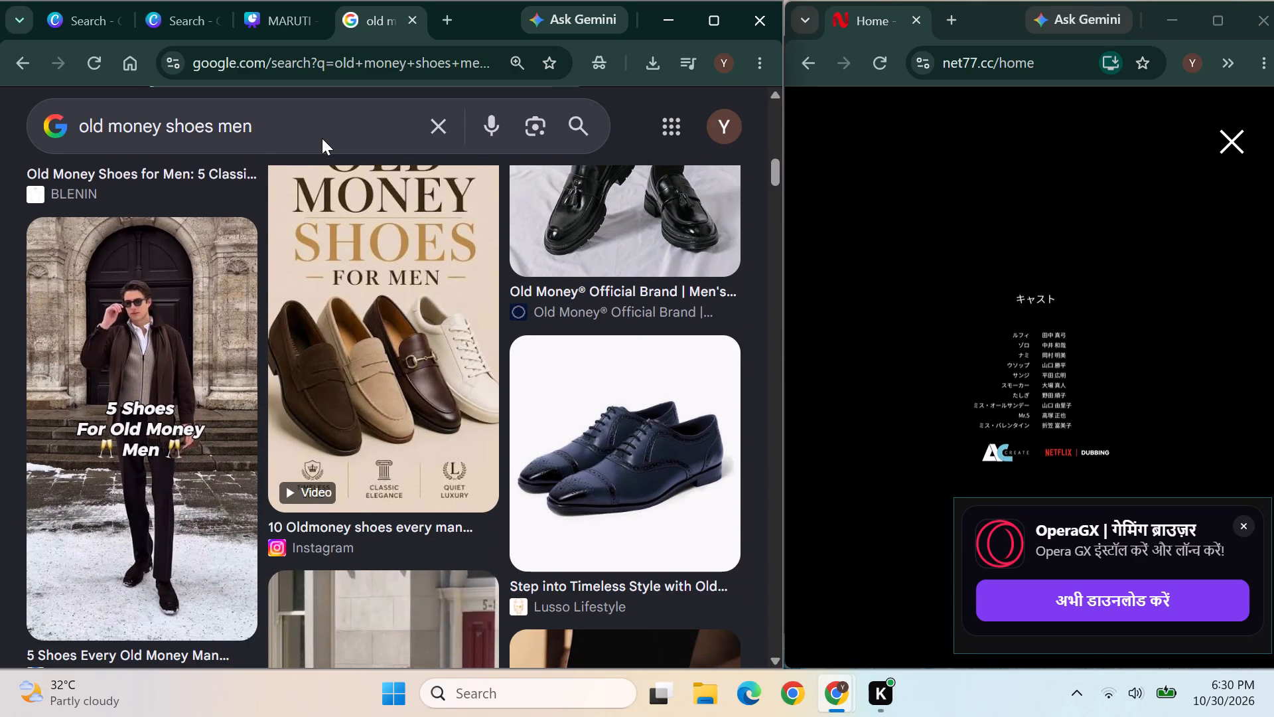
key("Down")
key("Down")
key("Down")
key("Down")
key("Down")
key("Down")
key("Down")
key("Down")
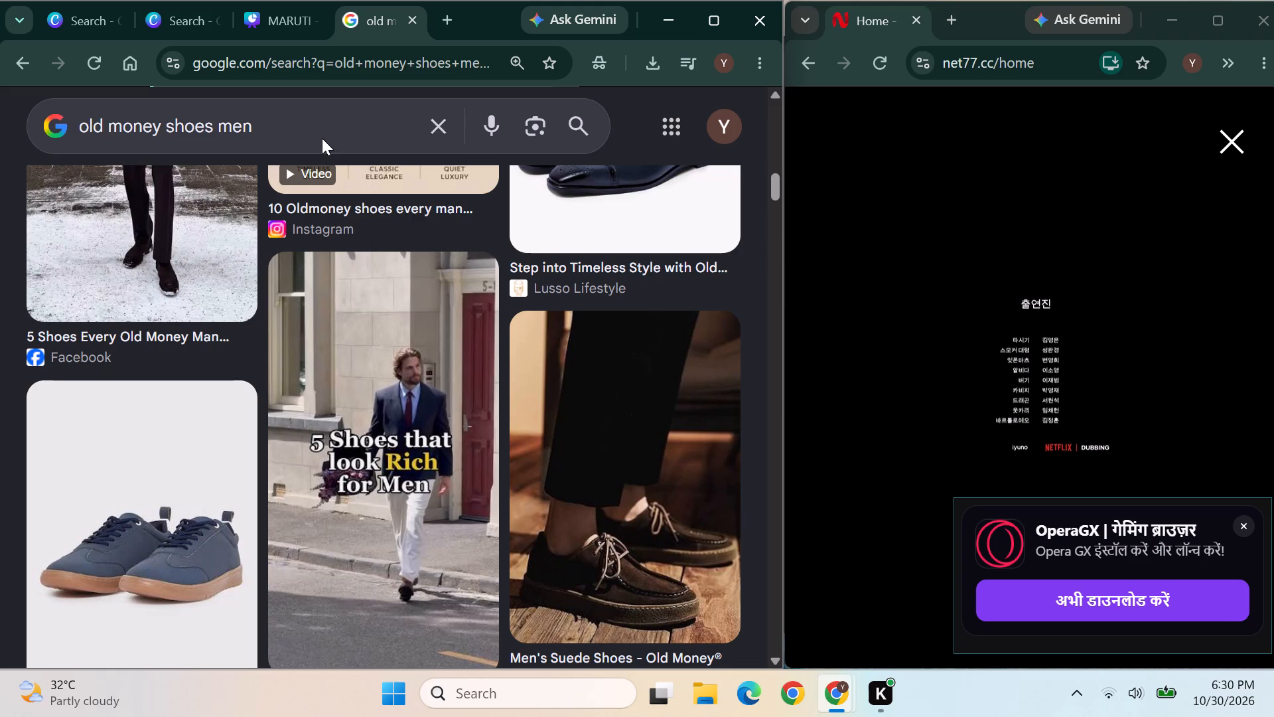
key("Down")
key("Down")
key("Down")
key("Down")
key("Down")
key("Down")
key("Down")
key("Down")
key("Down")
key("Down")
key("Down")
key("Down")
key("Down")
key("Down")
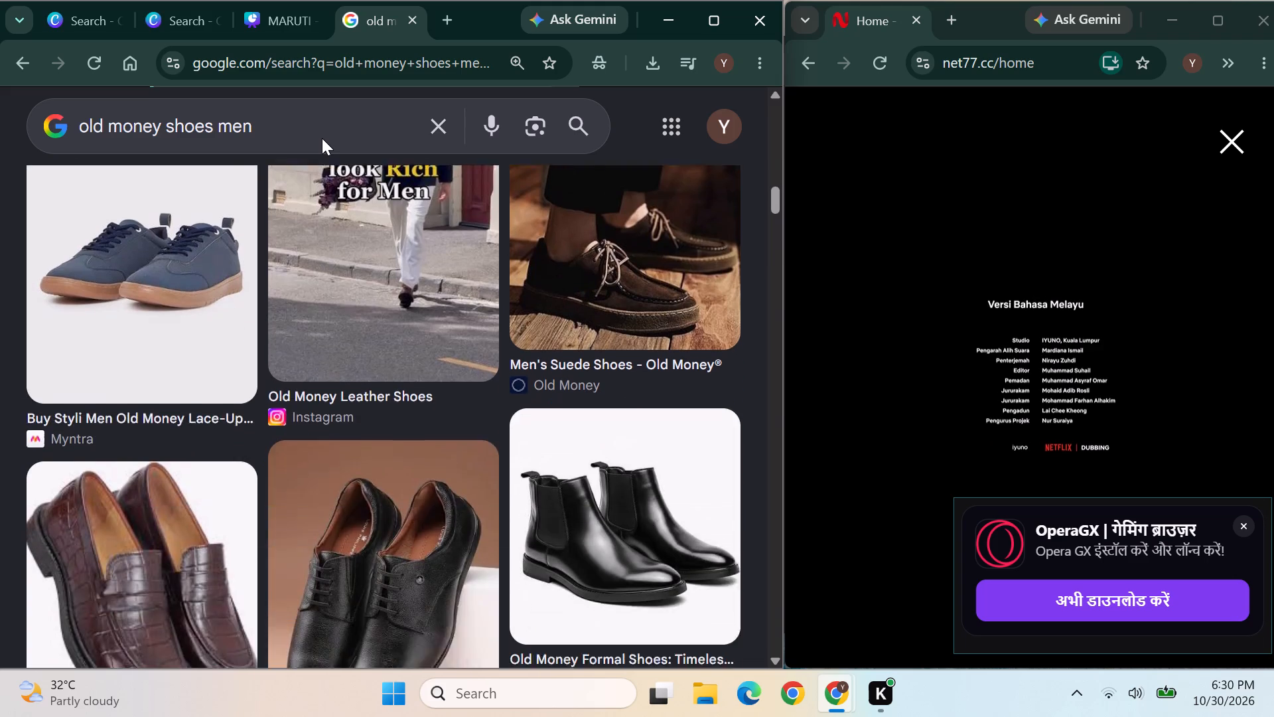
key("Down")
key("Down")
key("Down")
key("Down")
key("Down")
key("Down")
key("Up")
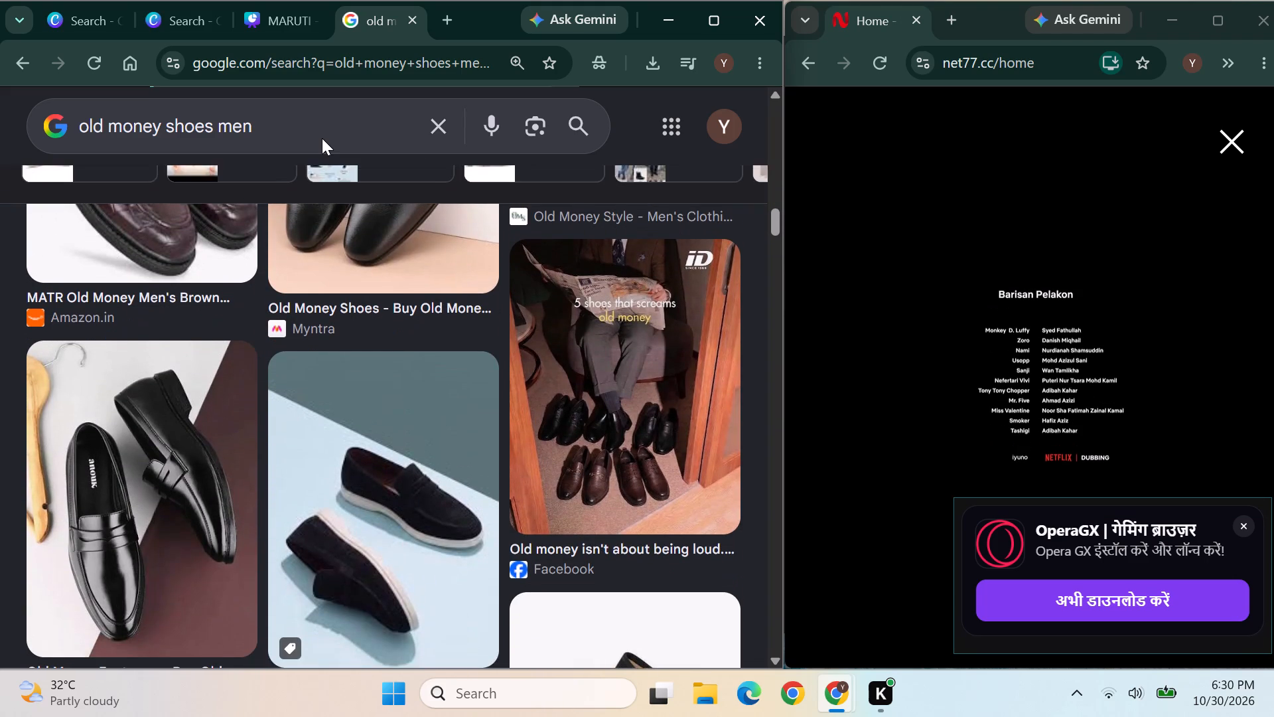
key("Down")
key("Down")
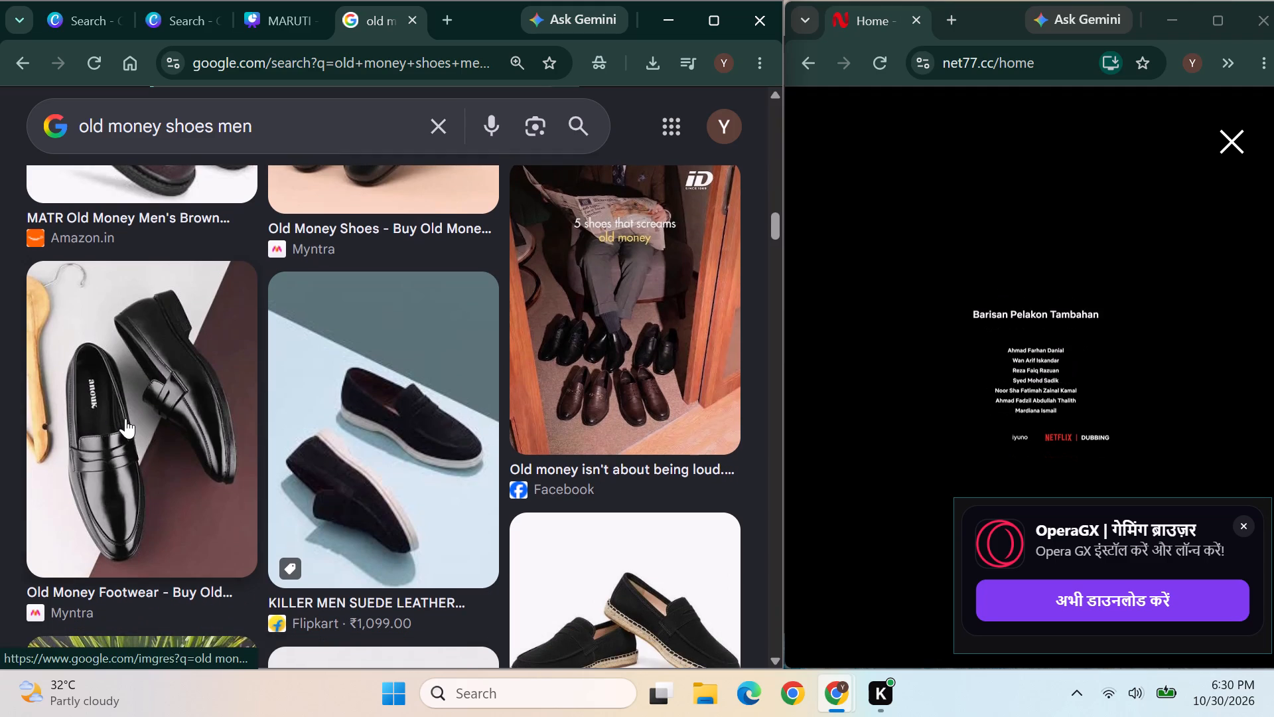
Insert the Myntra black loafers image into the Casual Product page, to the right of the trousers and bottom-aligned with the other pictures.
left_click_drag(178, 384, 290, 93)
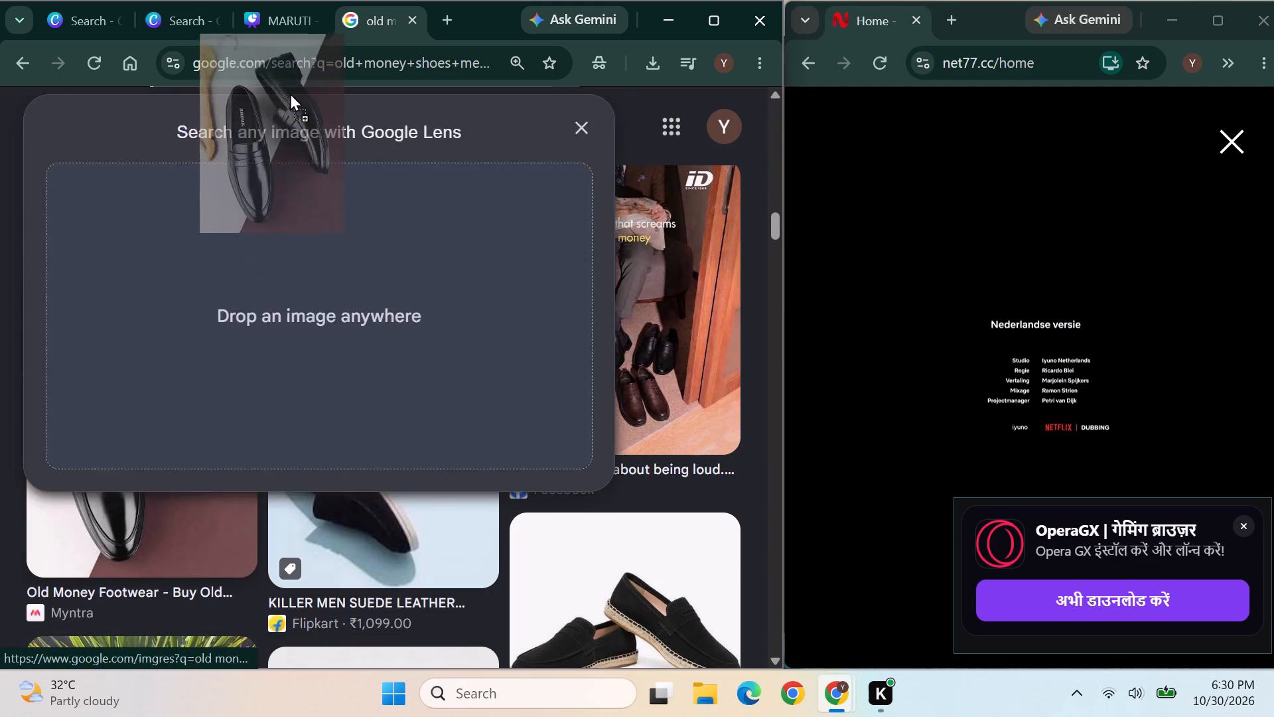
left_click_drag(290, 93, 634, 402)
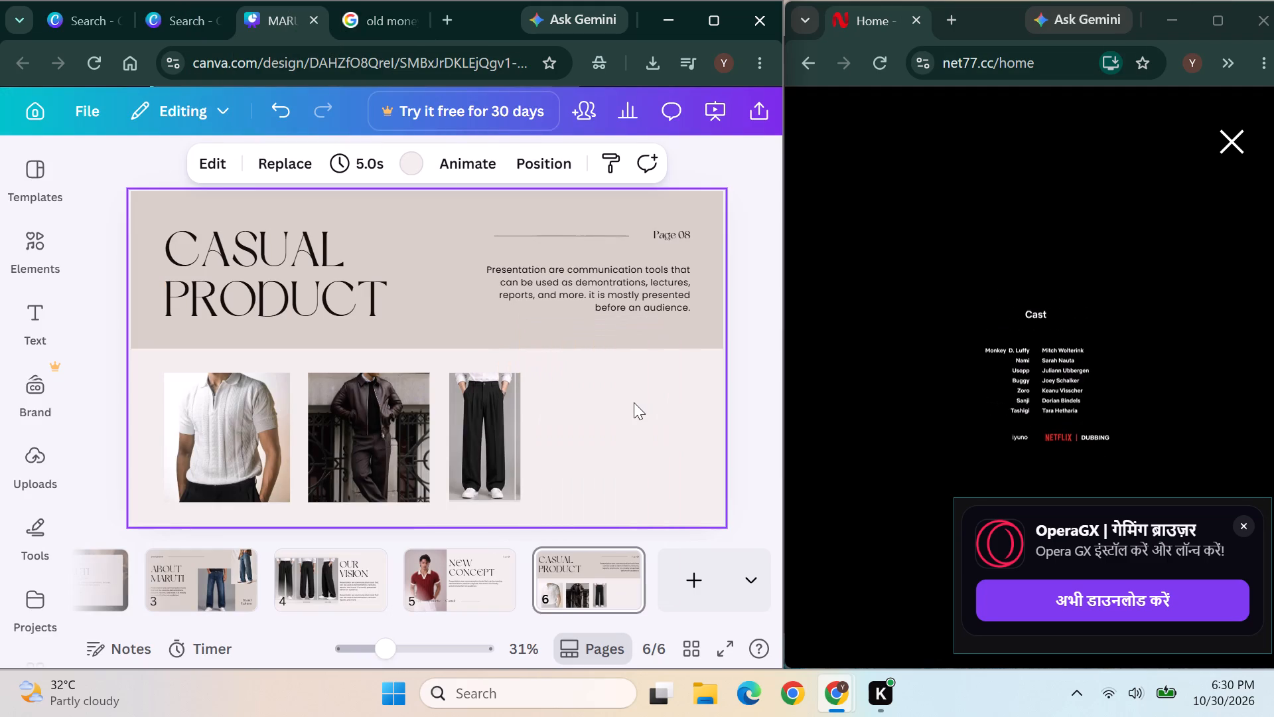
left_click_drag(413, 372, 630, 434)
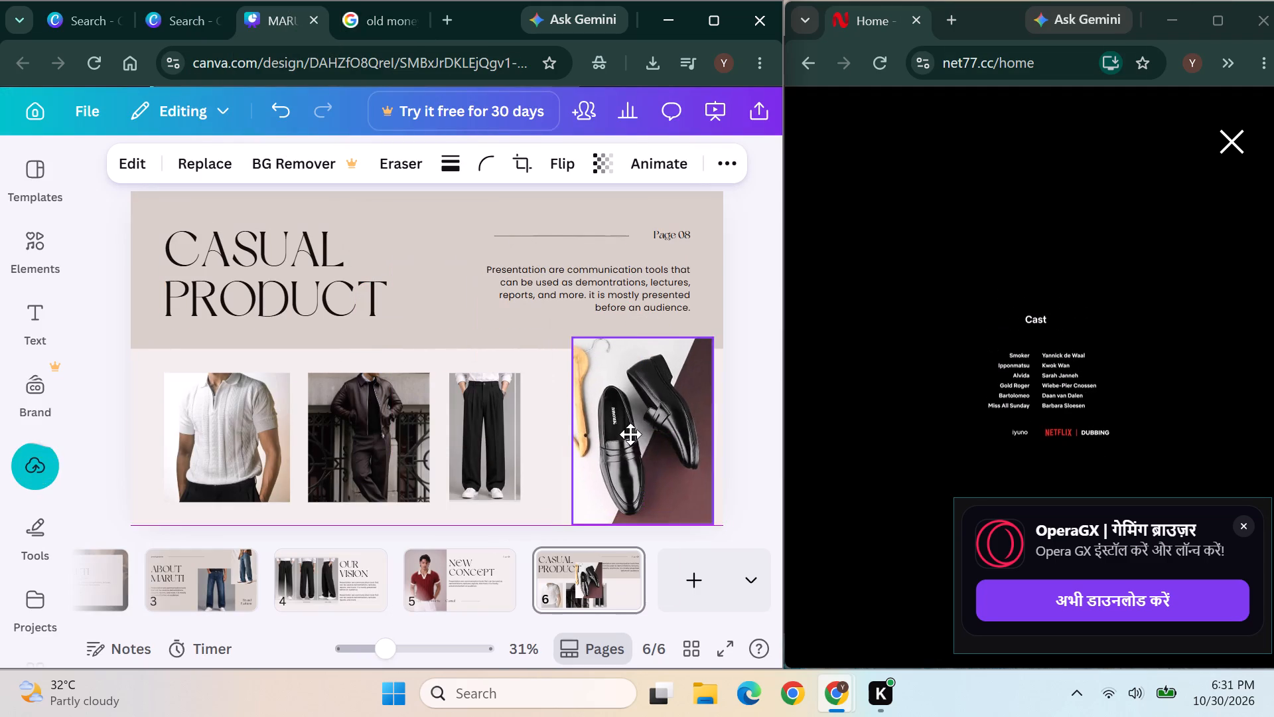
left_click_drag(630, 434, 615, 422)
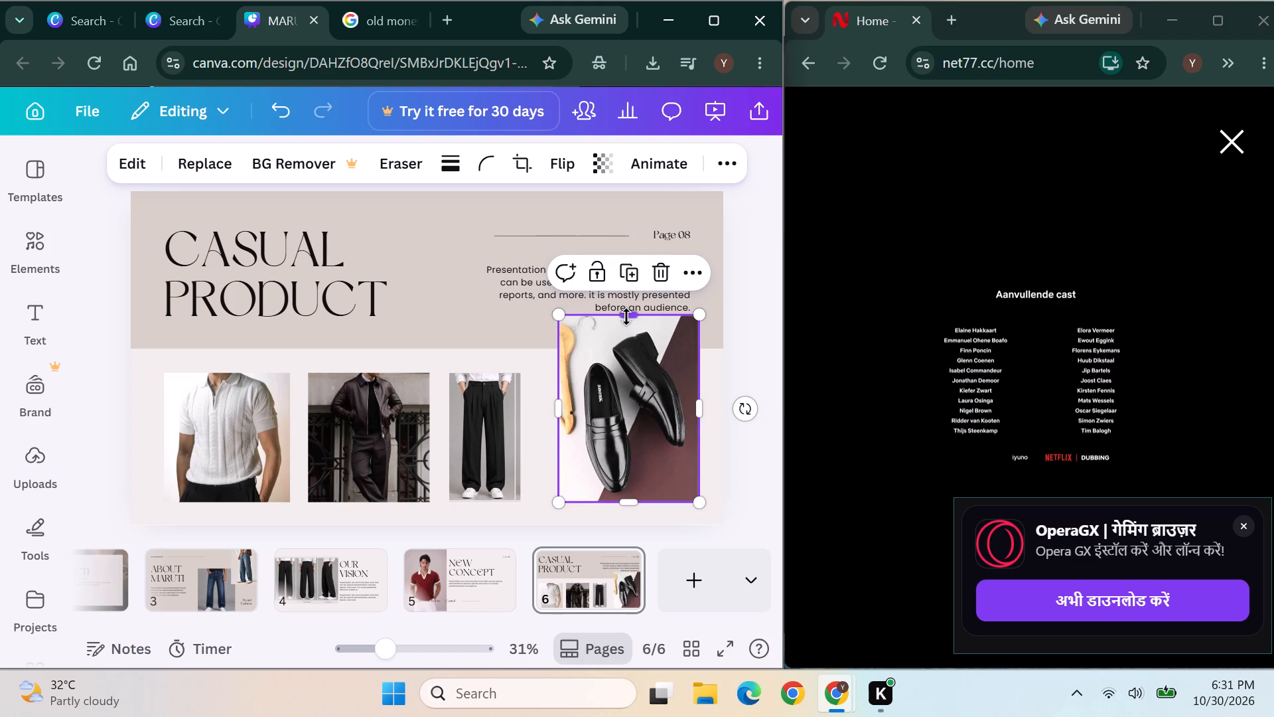
Scale the loafers picture down to about the height of the other pictures and move it to the page's right margin.
left_click_drag(702, 320, 693, 374)
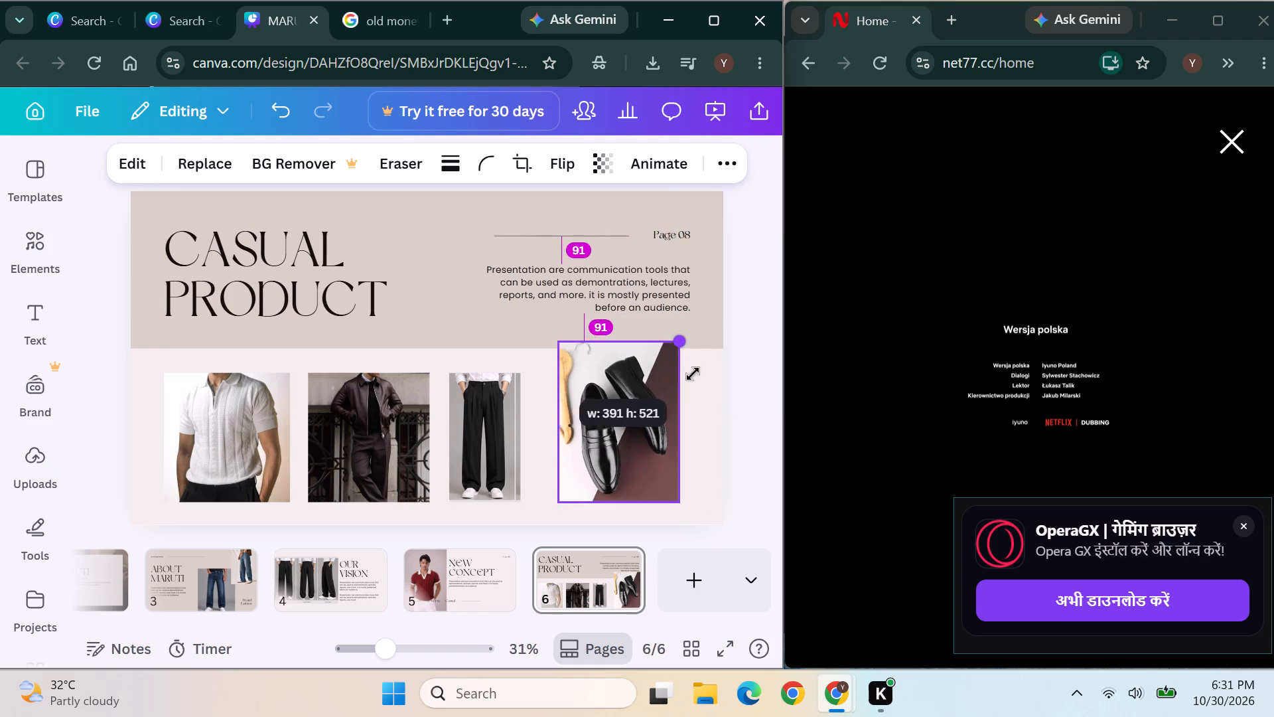
left_click_drag(693, 374, 679, 396)
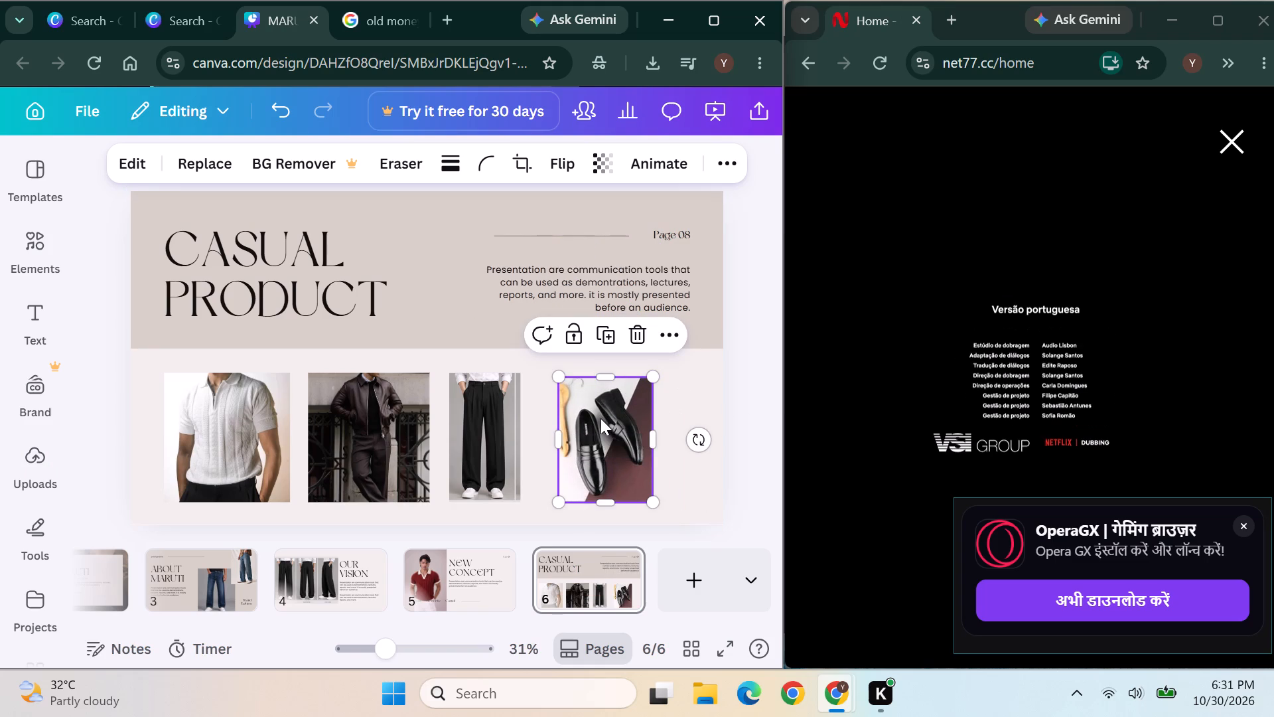
left_click_drag(601, 418, 590, 416)
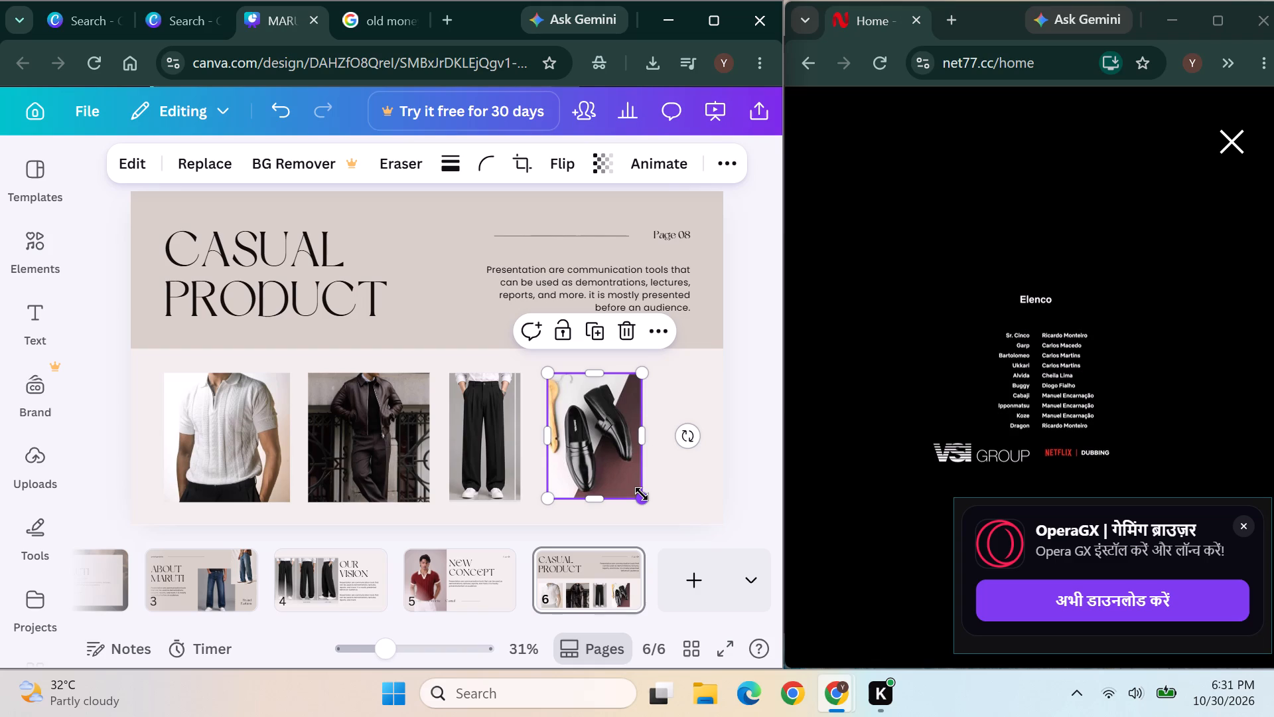
left_click_drag(618, 453, 650, 453)
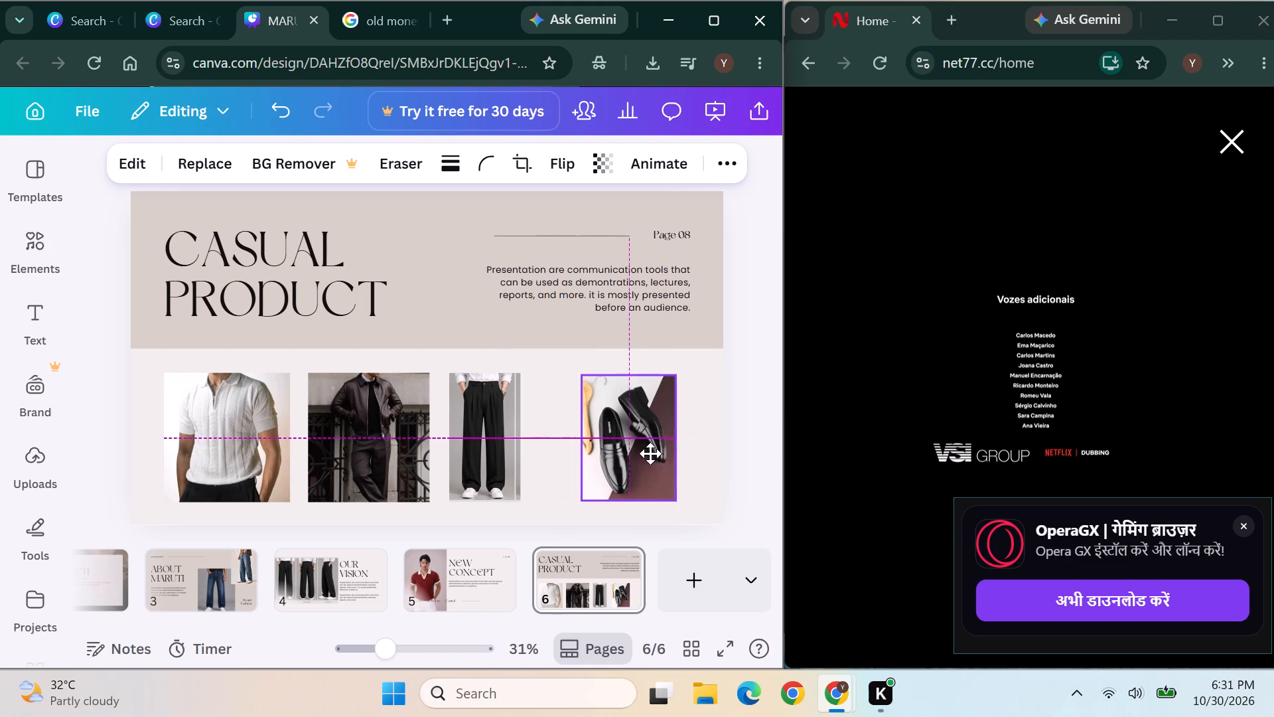
left_click_drag(650, 453, 668, 449)
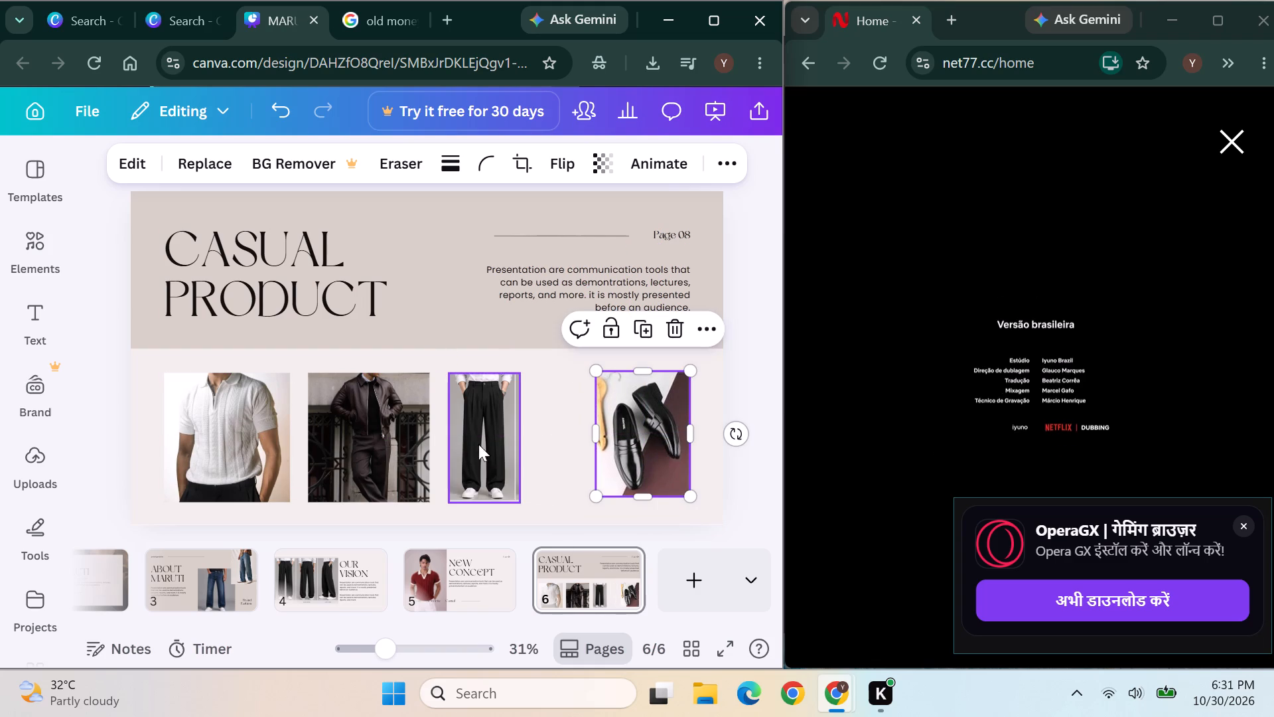
Shift the trousers and leather jacket pictures to the right so the four product pictures are spaced more evenly.
left_click_drag(472, 441, 494, 441)
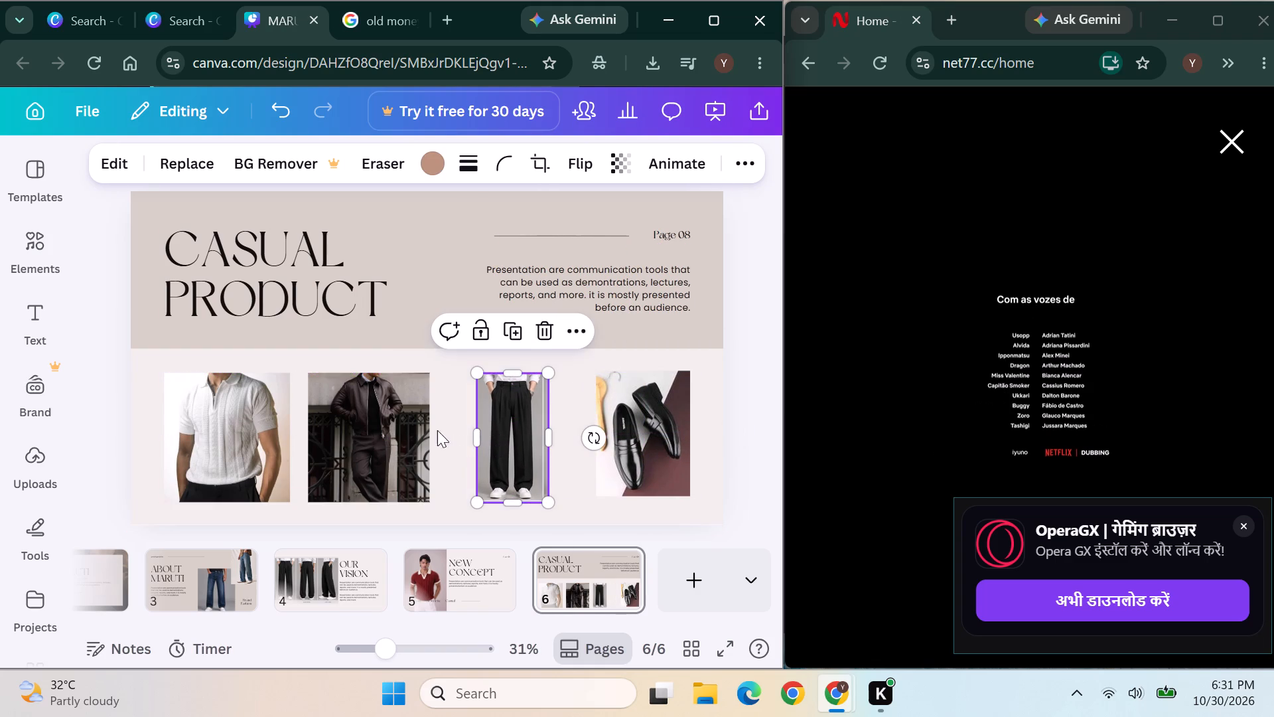
left_click_drag(352, 418, 365, 417)
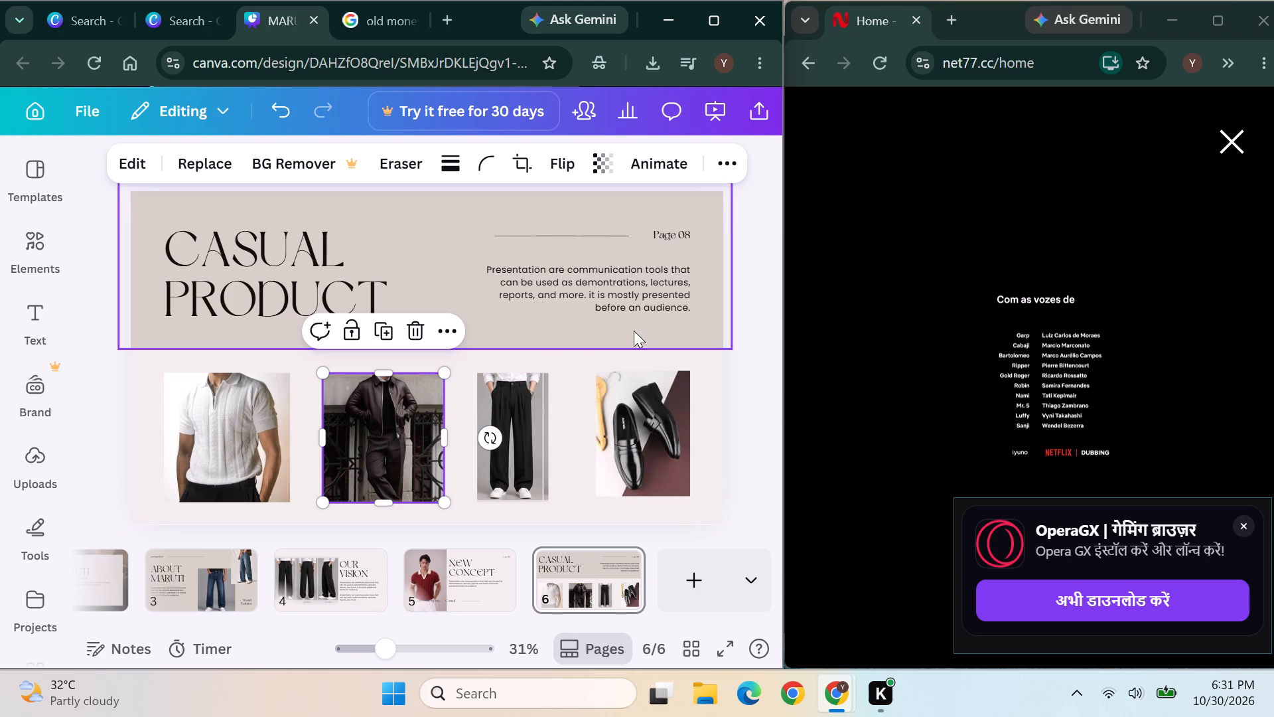
left_click_drag(530, 414, 531, 414)
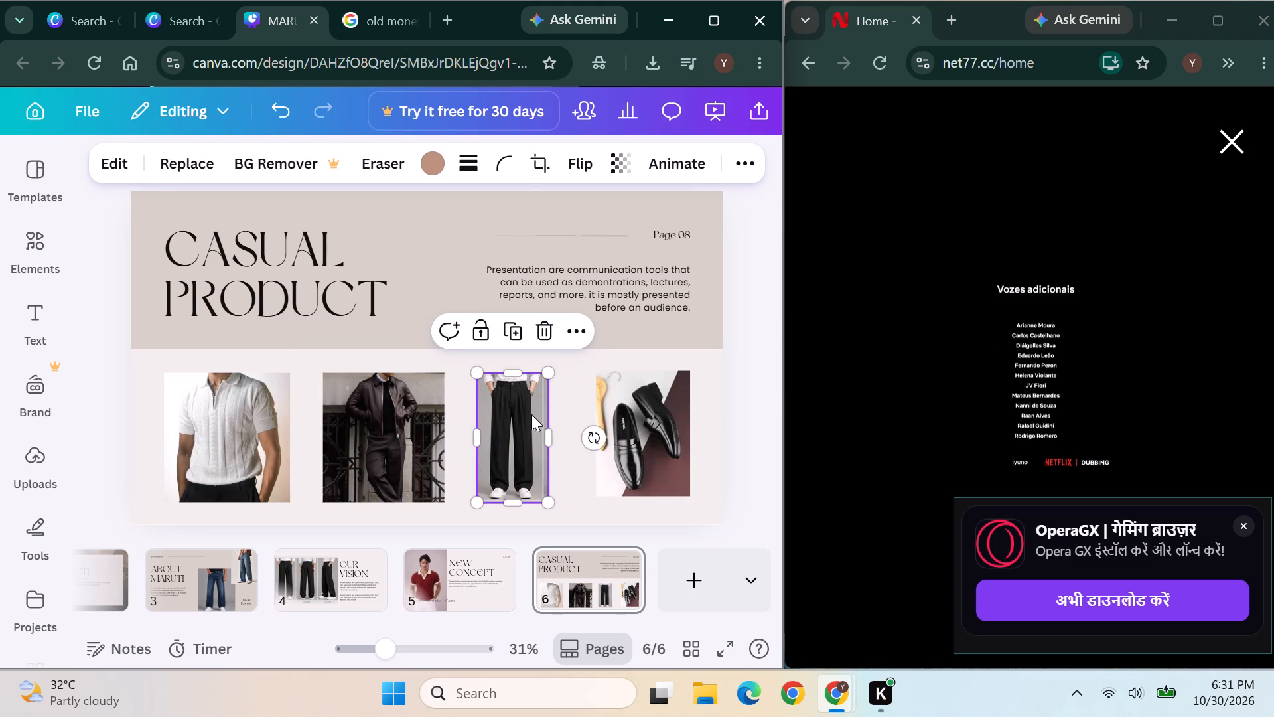
left_click_drag(531, 414, 537, 414)
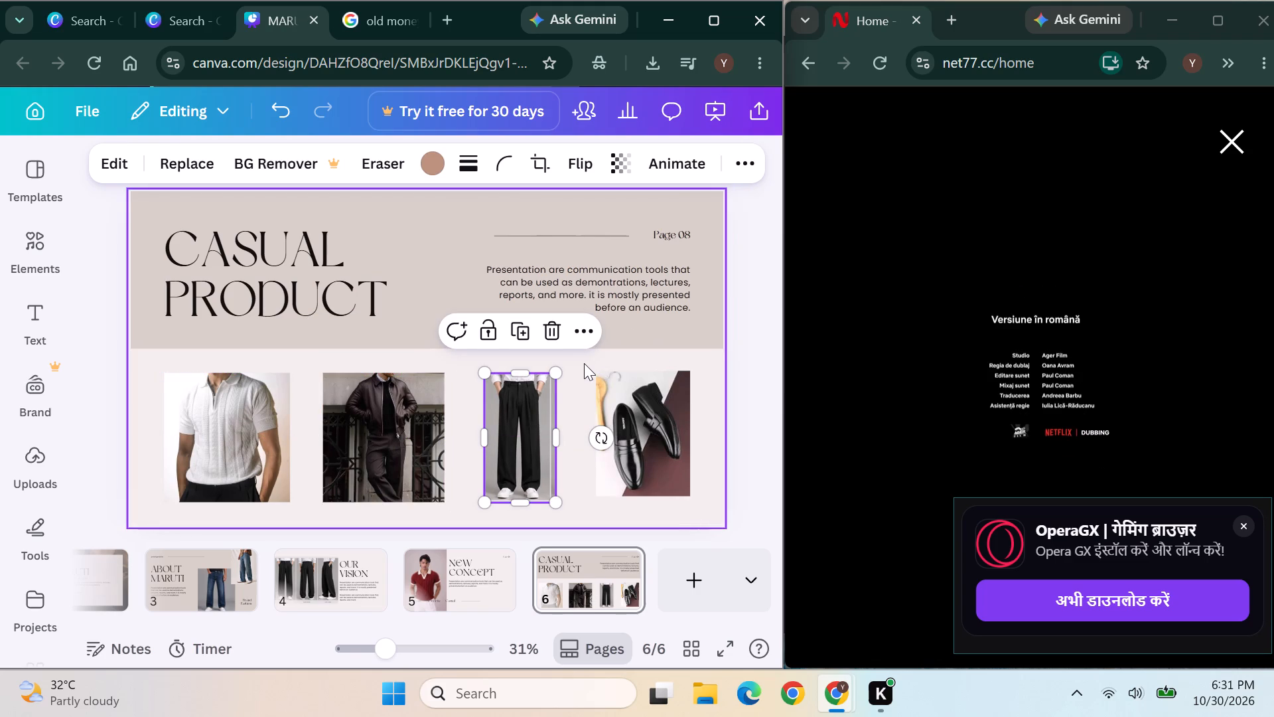
left_click(584, 363)
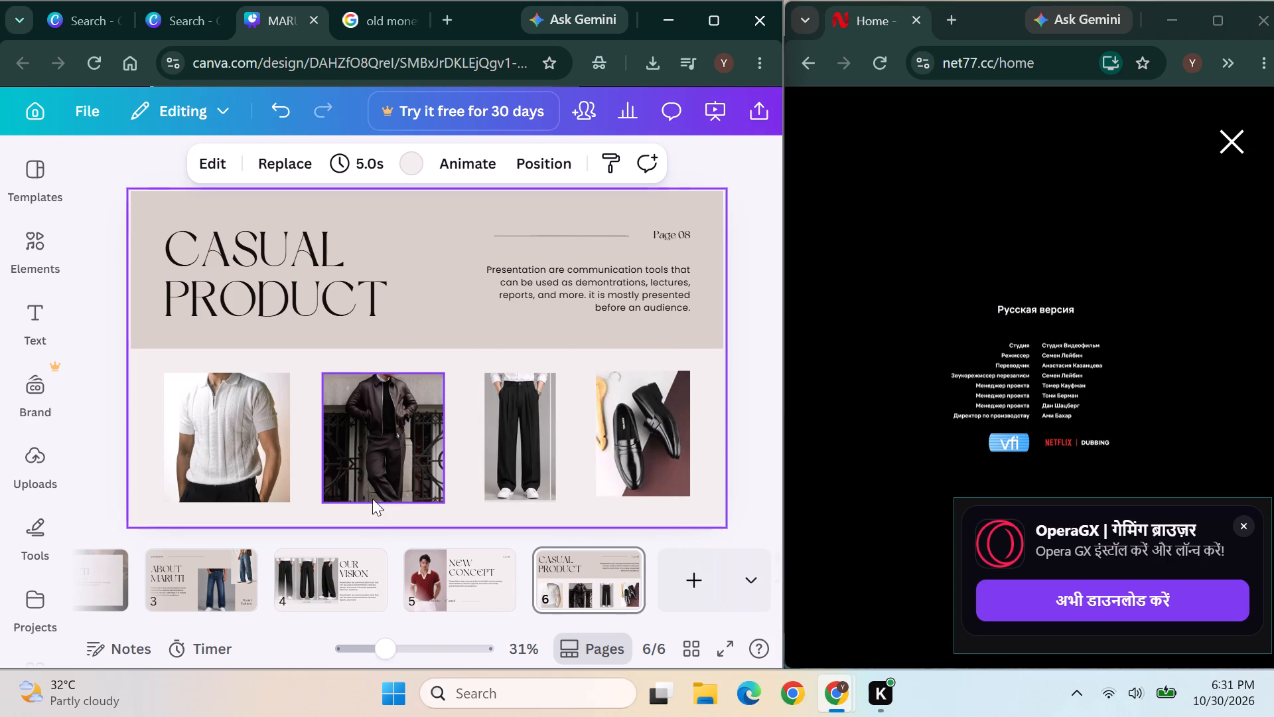
Add a seventh page and apply the Our Team layout from the Brown Minimalist Casual Fashion Collection template.
left_click(675, 580)
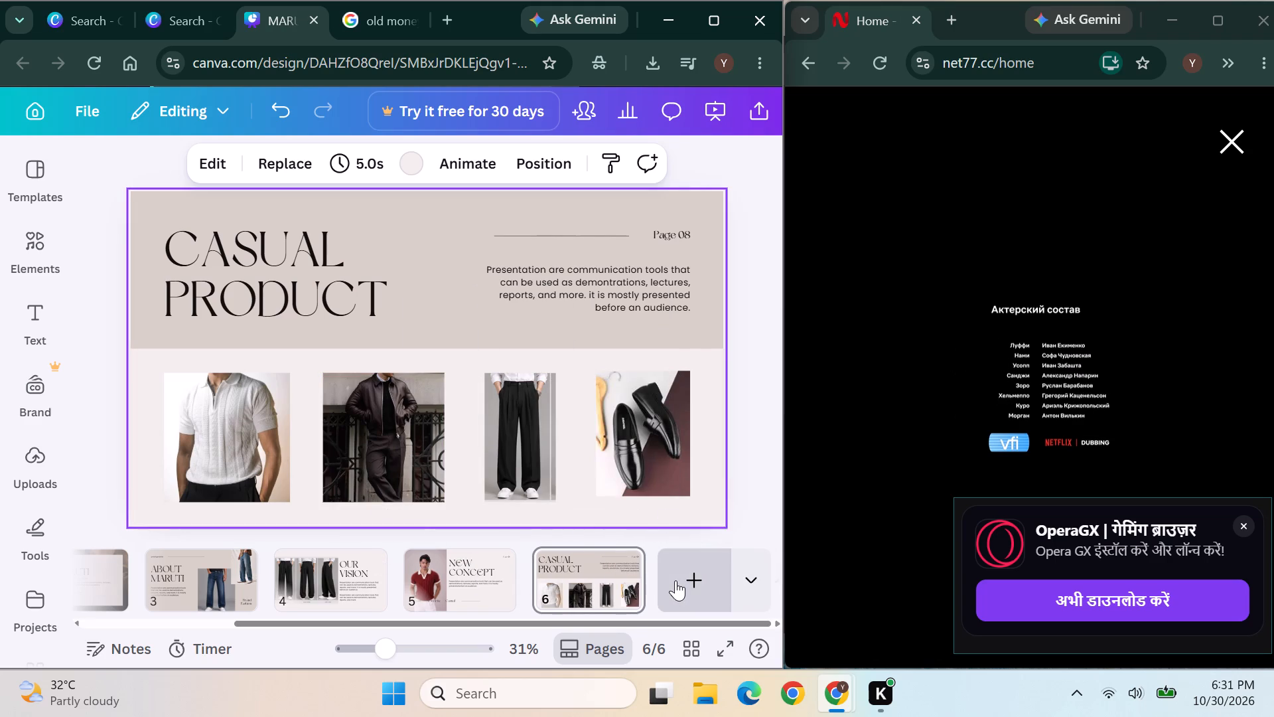
left_click(26, 190)
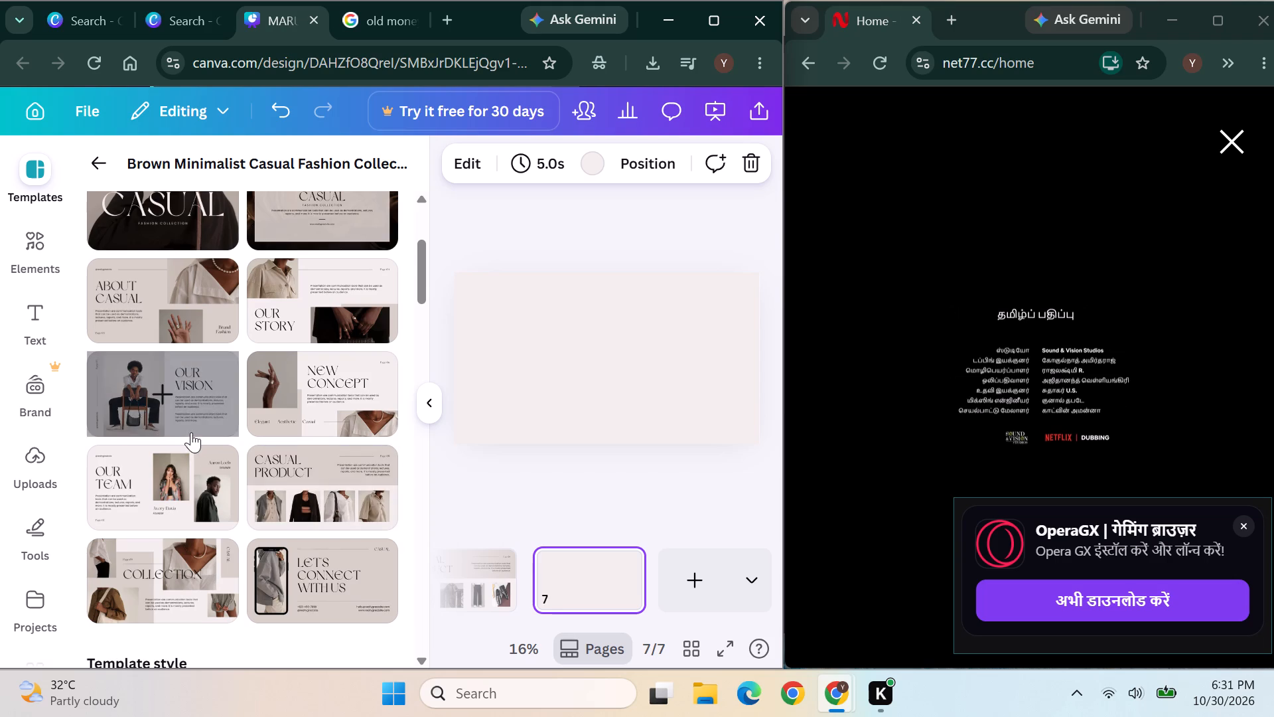
left_click(184, 482)
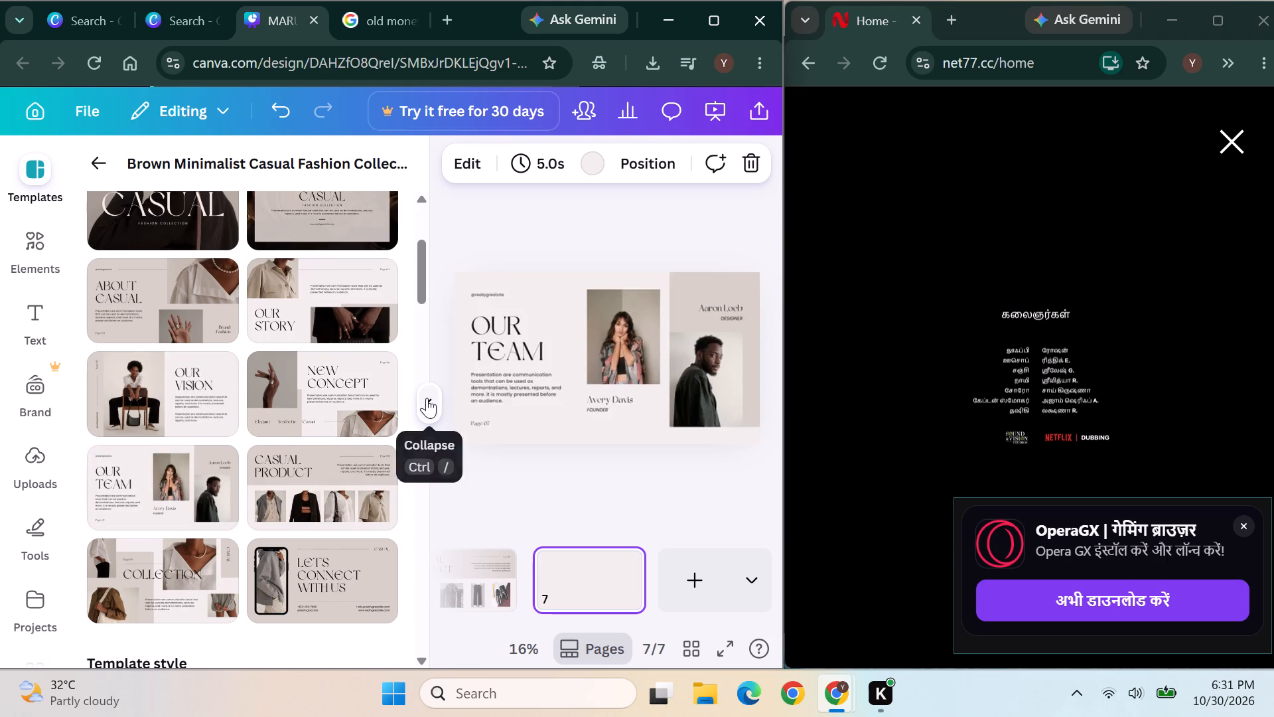
left_click(427, 398)
Delete the founder's portrait together with its grid from the Our Team page.
left_click(447, 360)
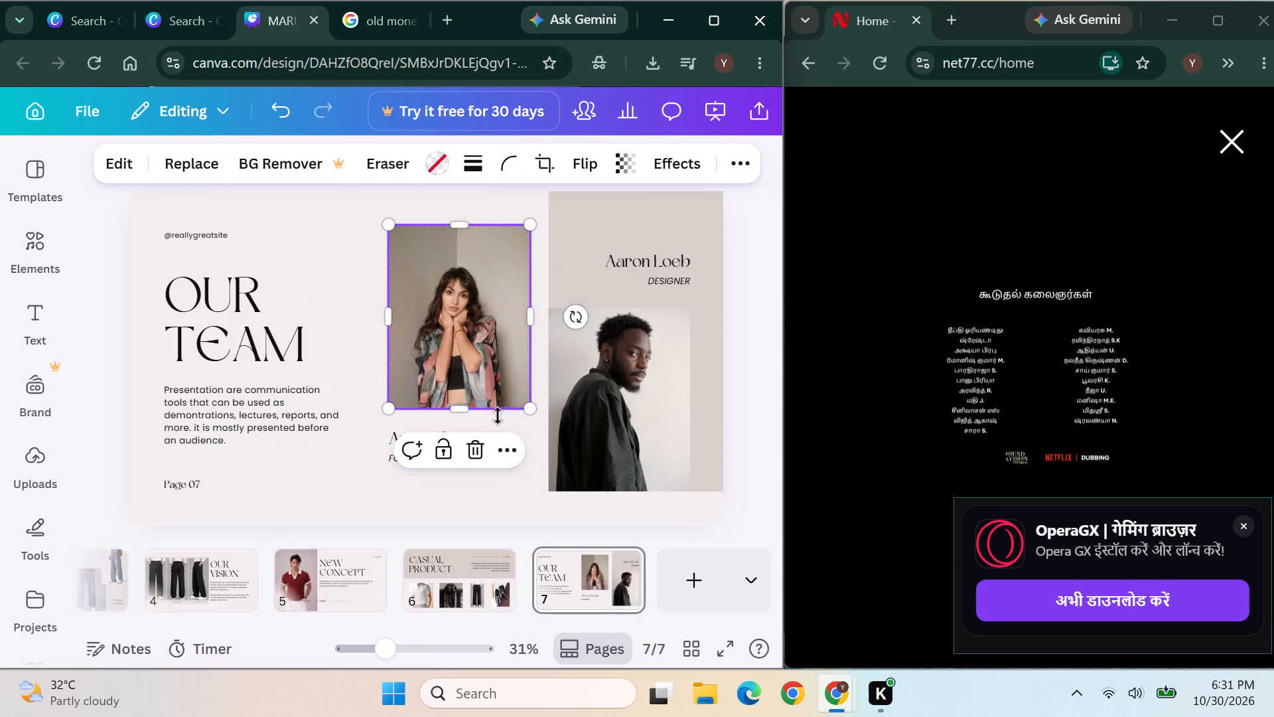
left_click(506, 443)
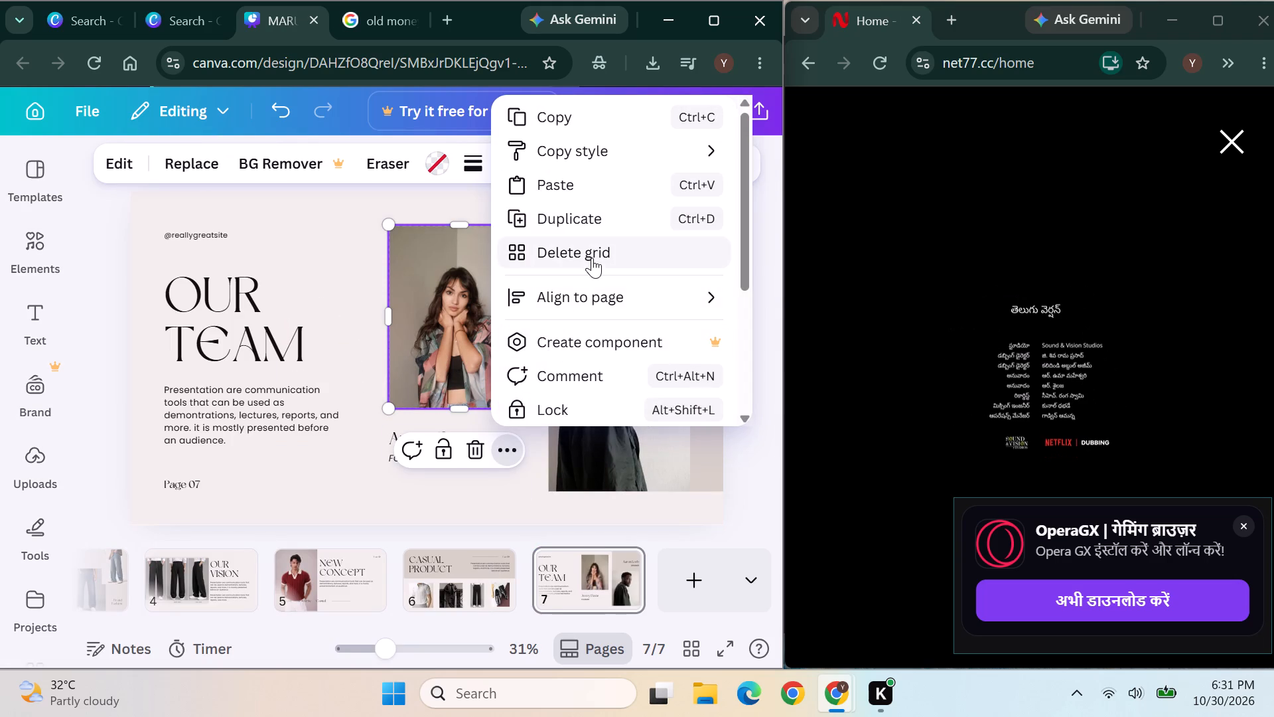
left_click(592, 258)
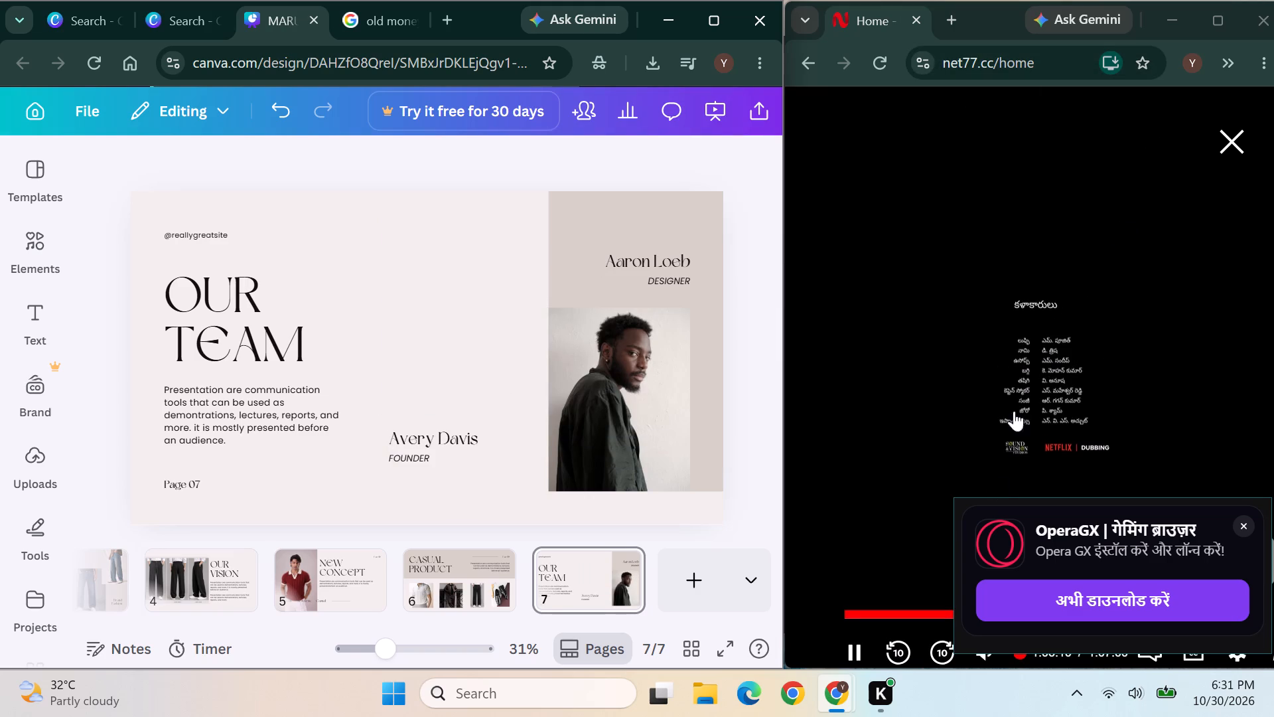
Close the One Piece player and the streaming site in the second browser window, and open YouTube there.
left_click(1228, 153)
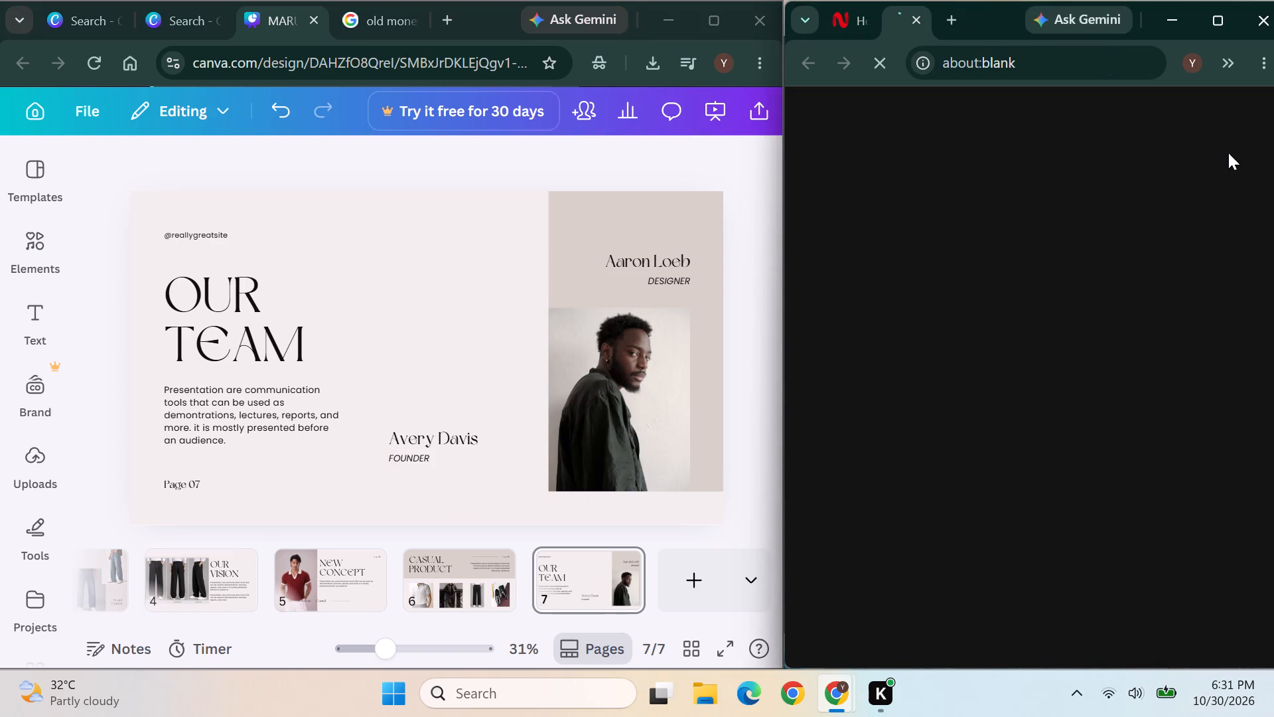
left_click(916, 26)
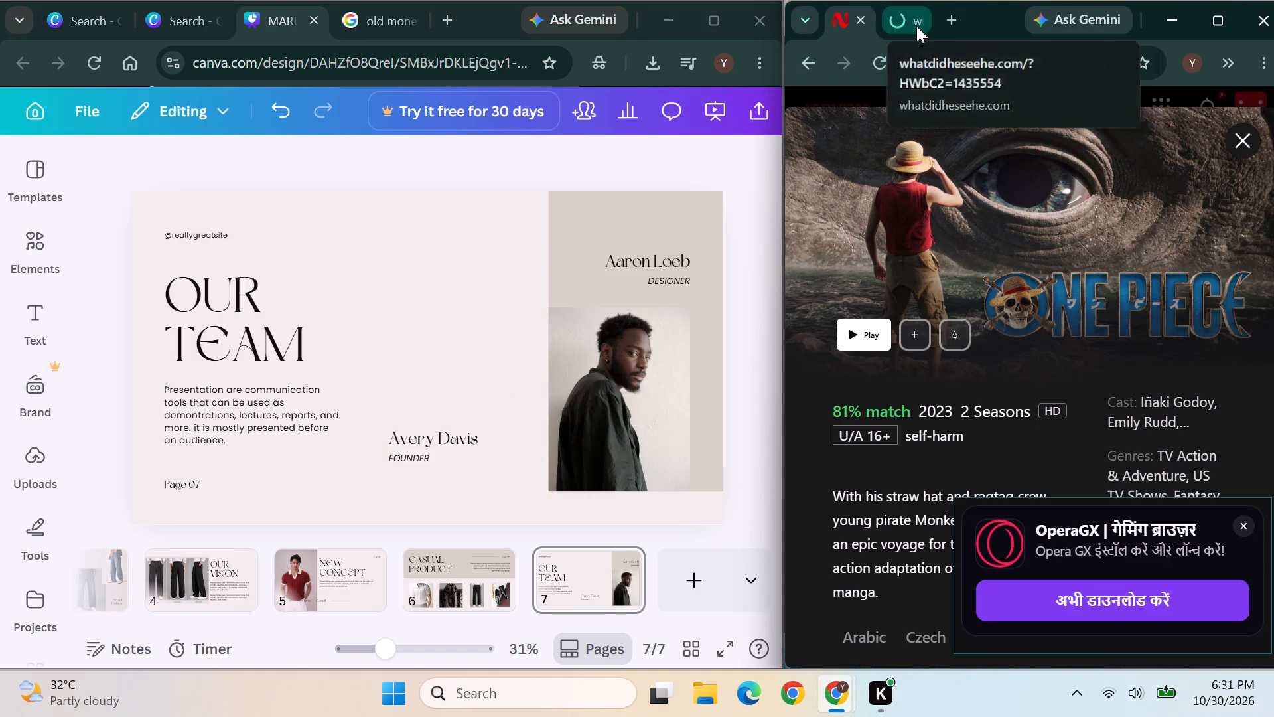
left_click(940, 19)
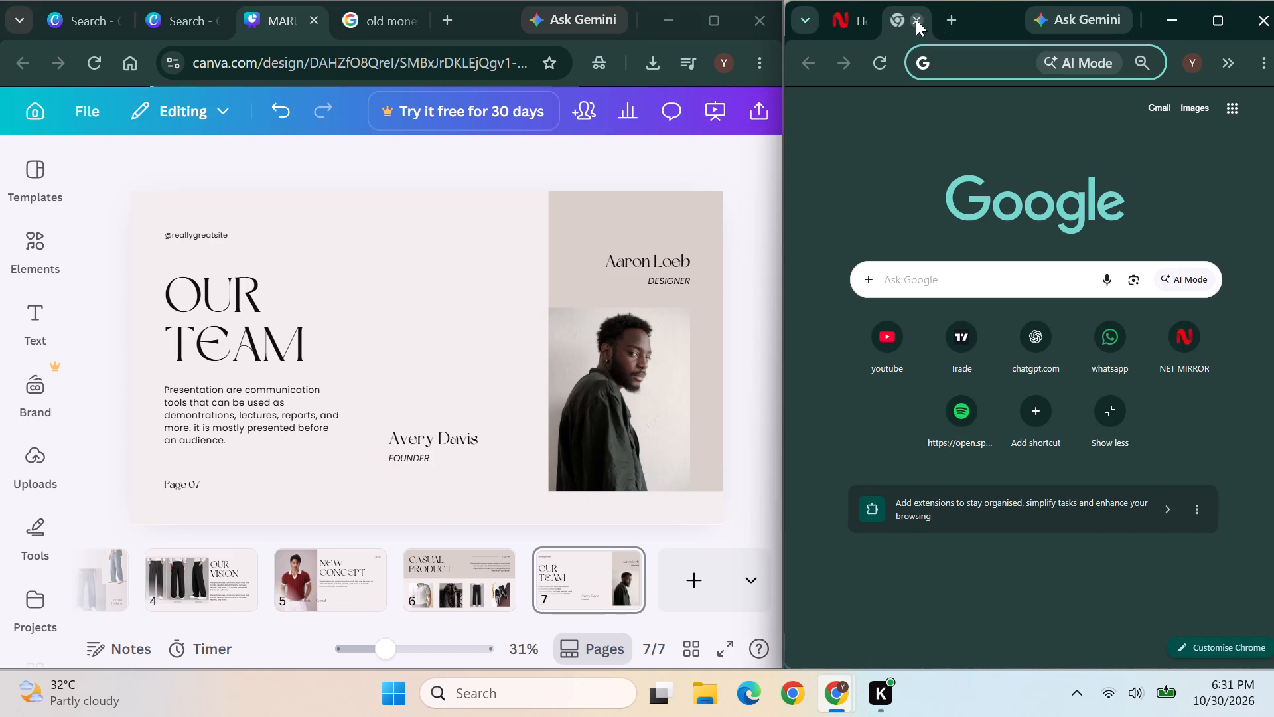
left_click(914, 20)
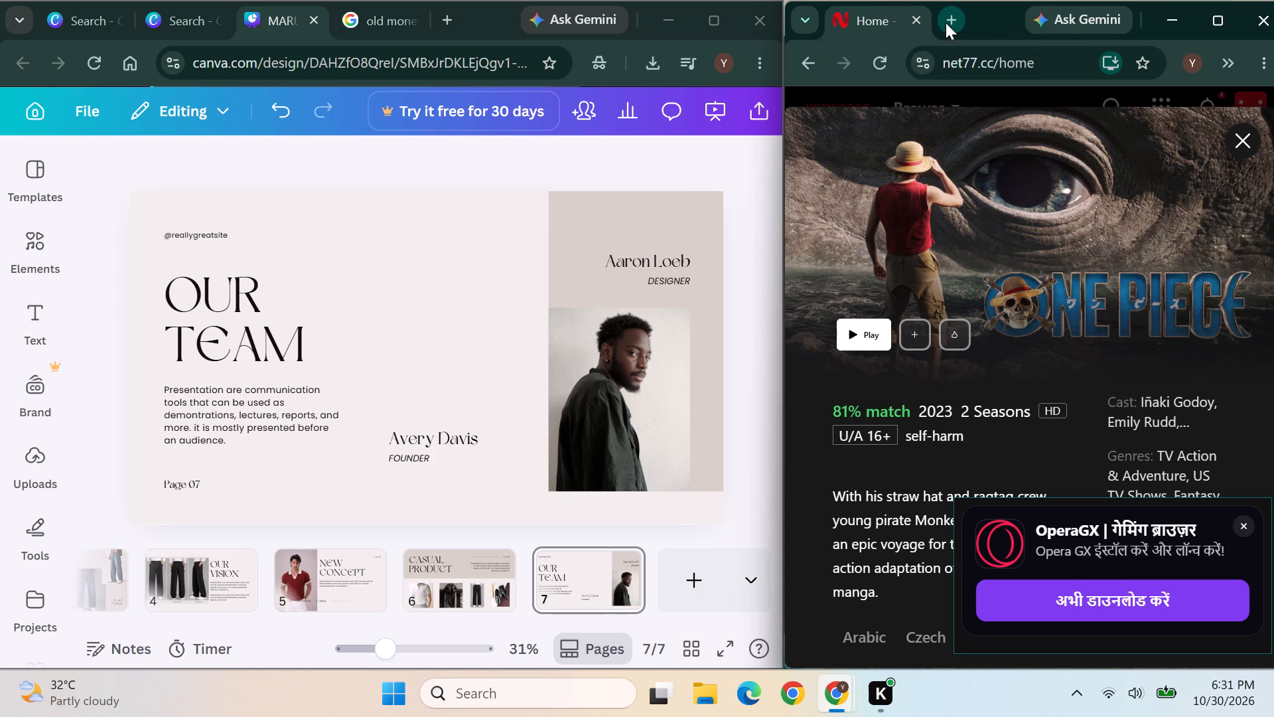
left_click(946, 23)
left_click(853, 19)
left_click(867, 19)
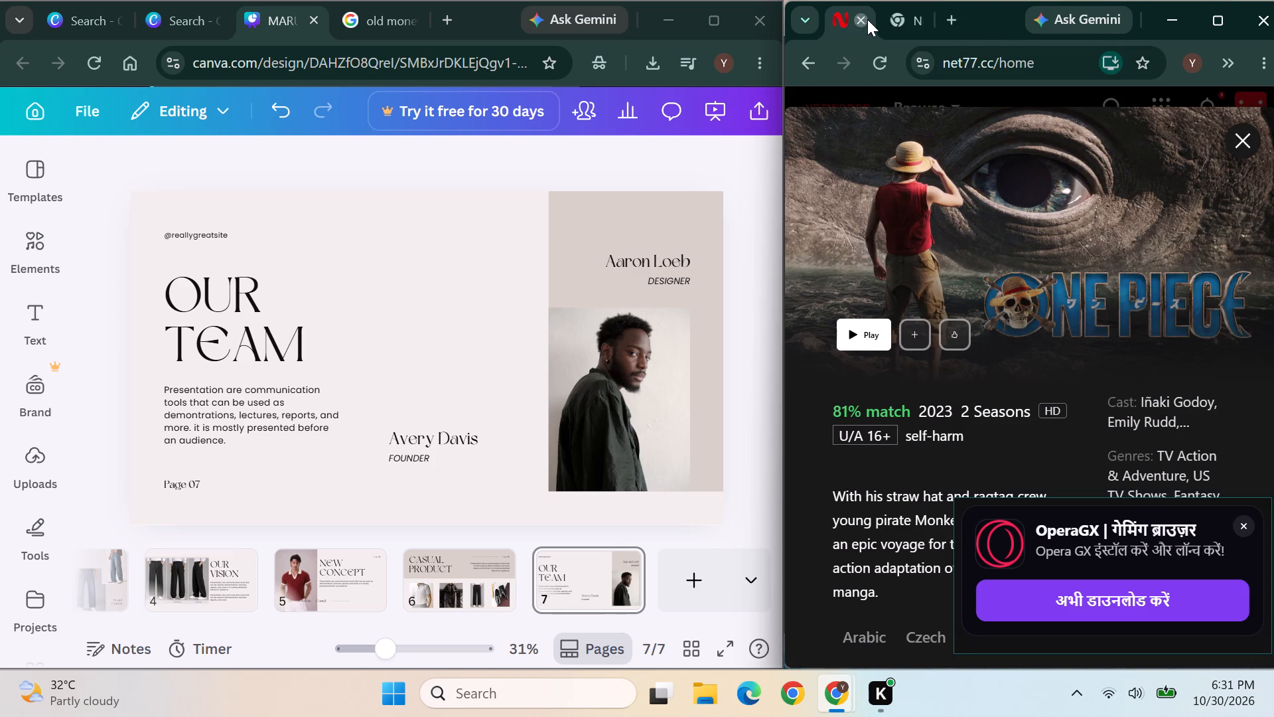
left_click(895, 343)
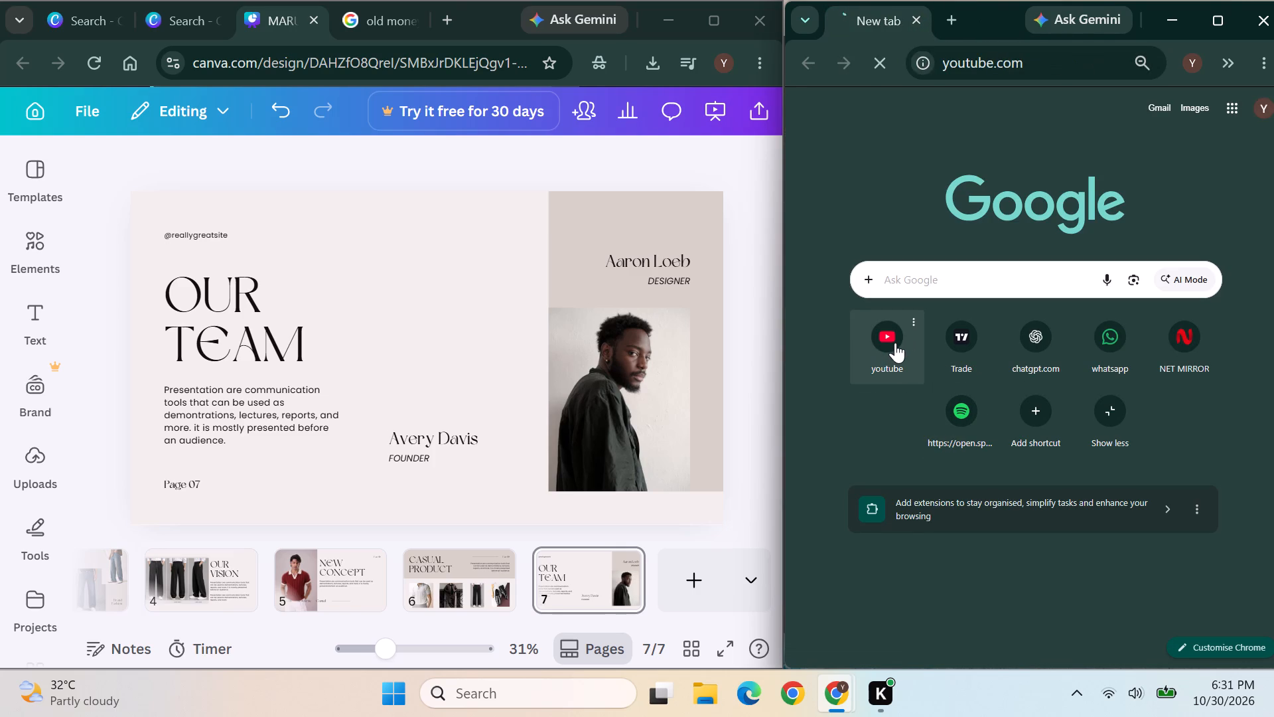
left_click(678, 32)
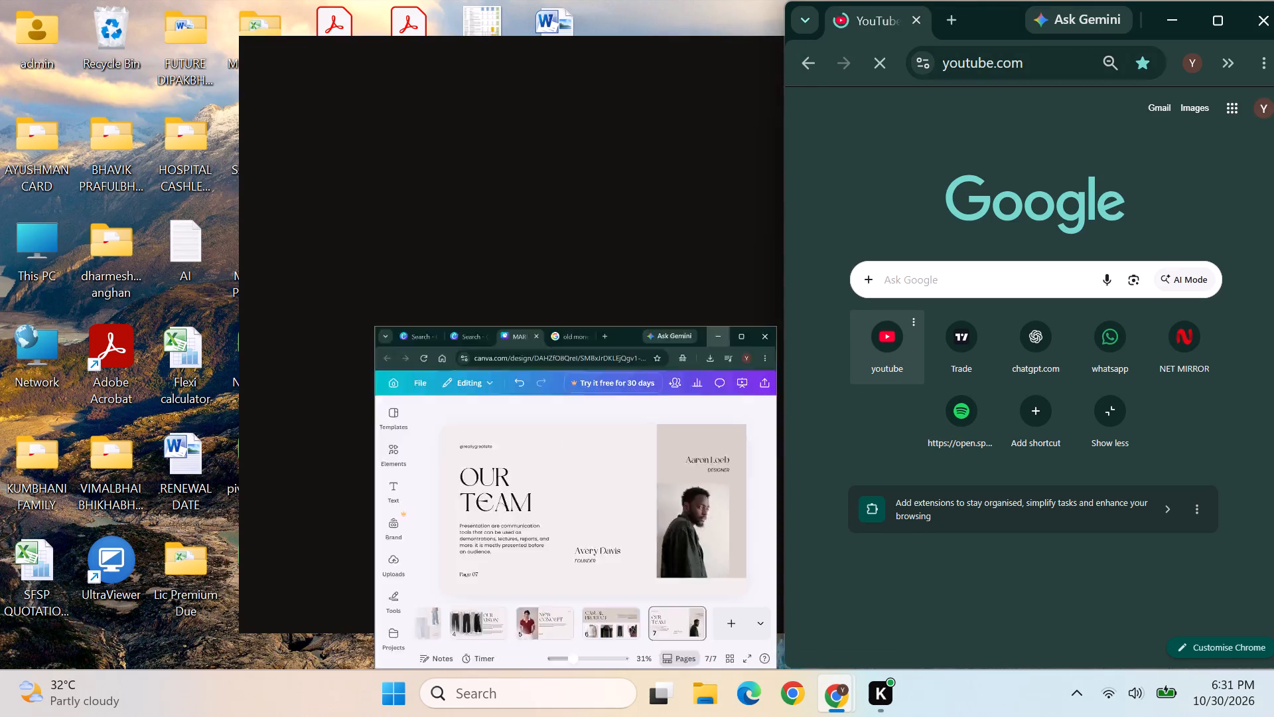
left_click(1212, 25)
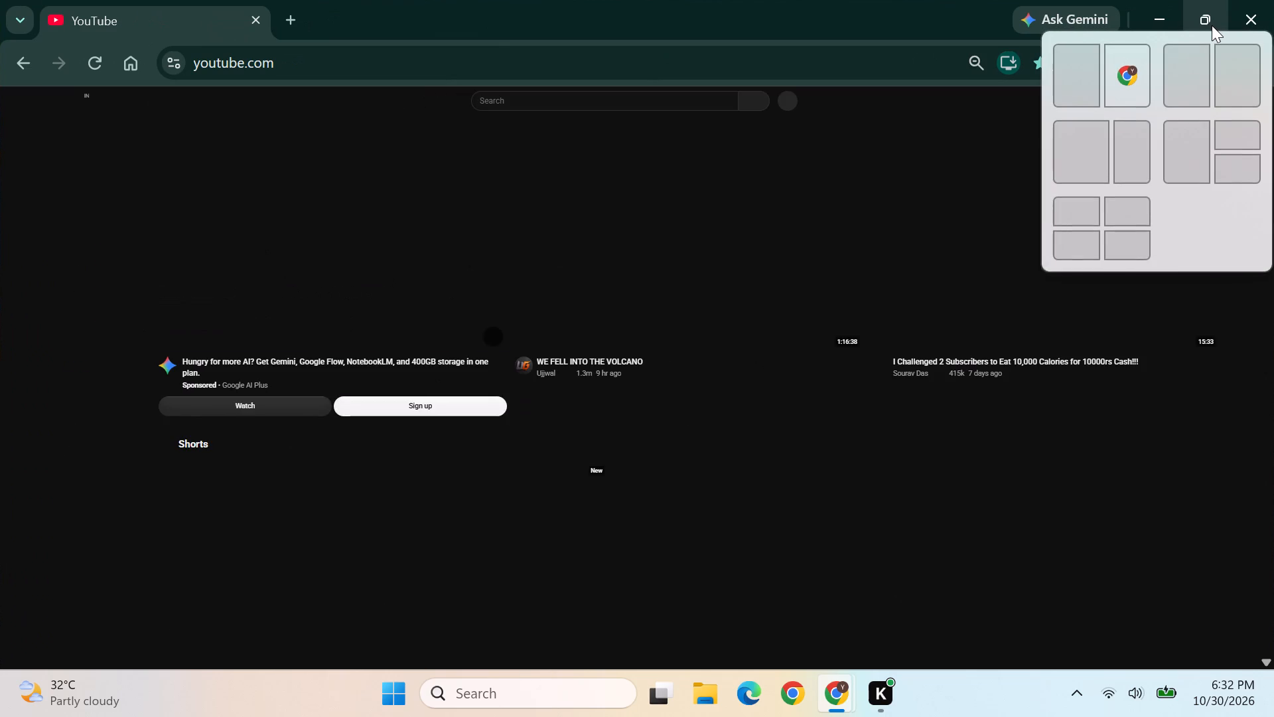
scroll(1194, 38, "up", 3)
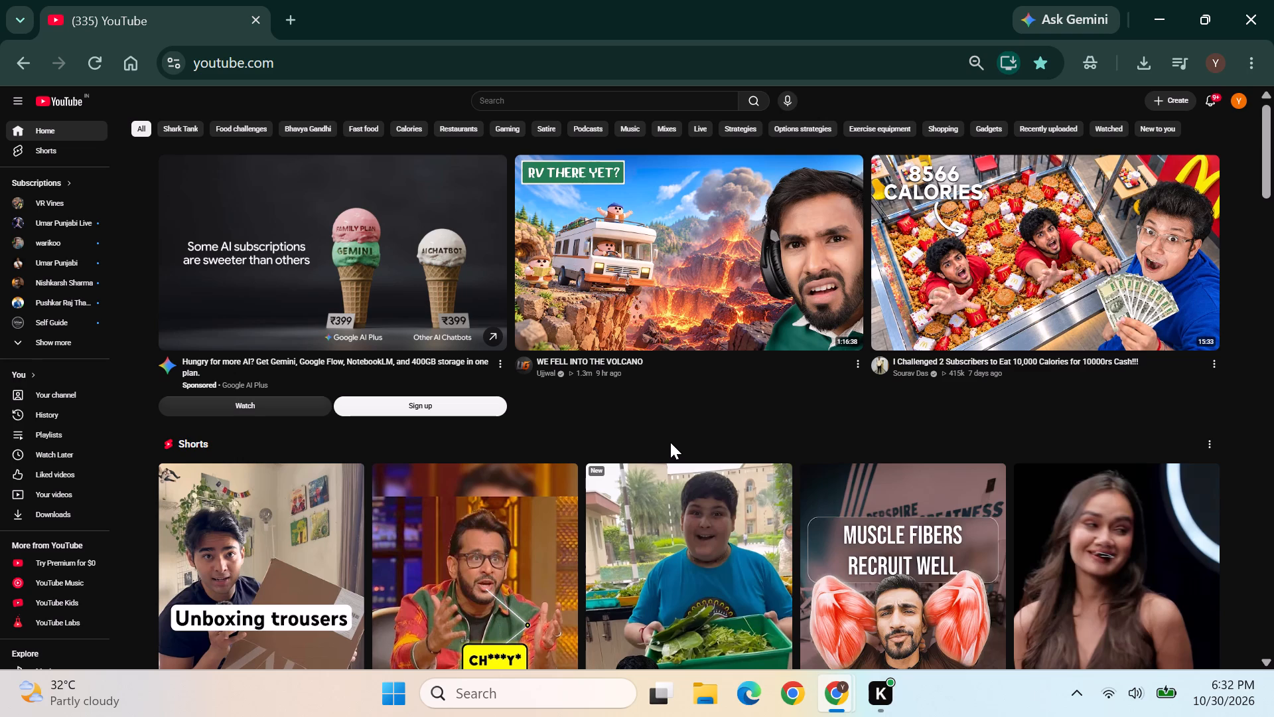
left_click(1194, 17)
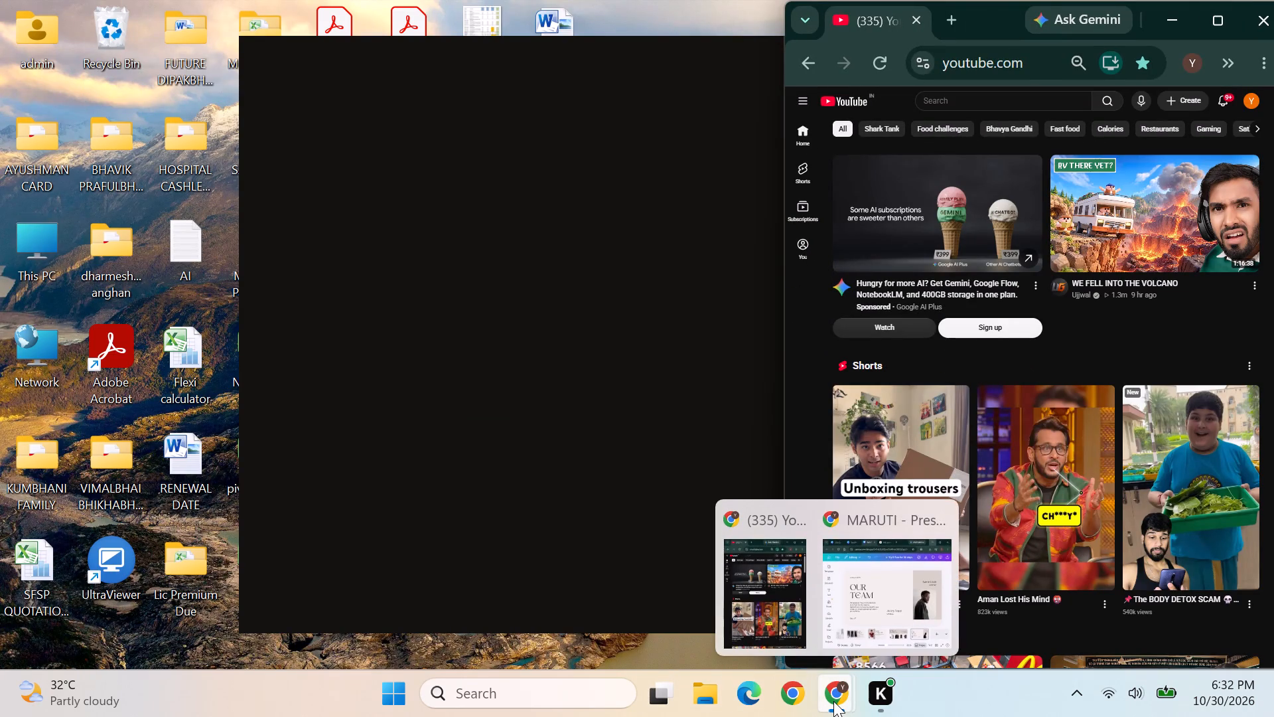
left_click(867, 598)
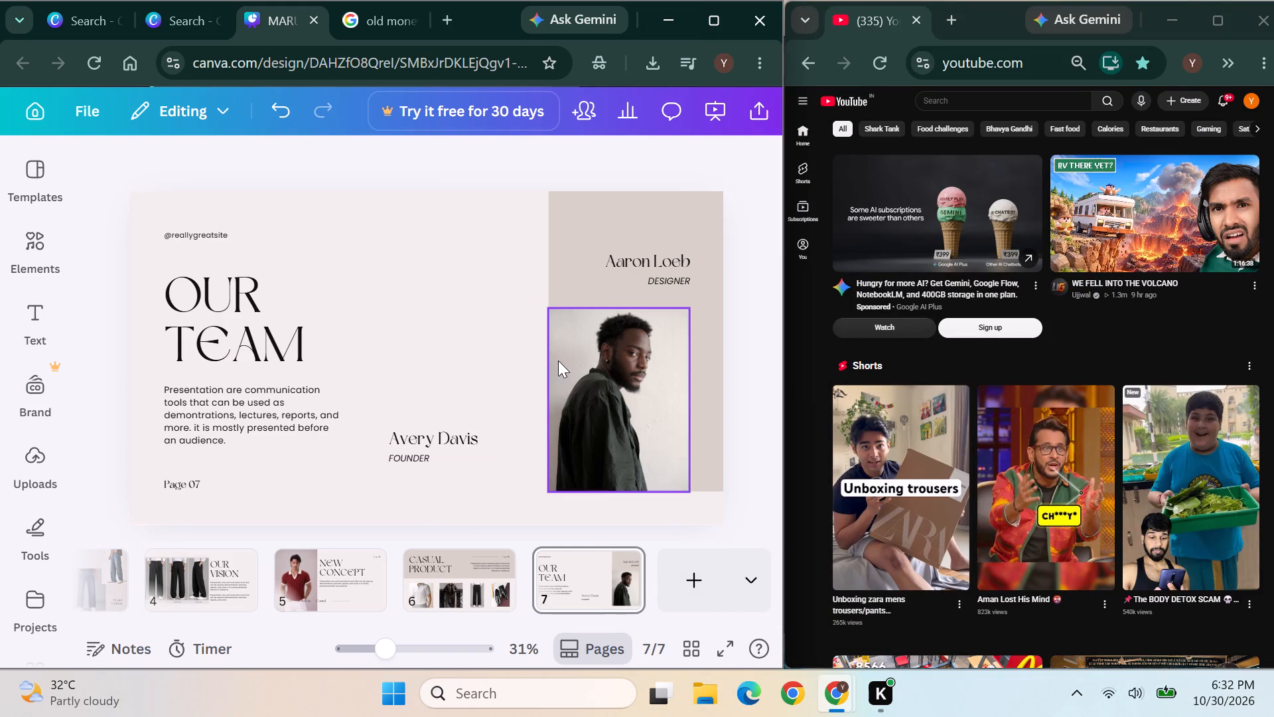
Delete the designer's portrait together with its grid from the Our Team page.
left_click(621, 384)
left_click(656, 258)
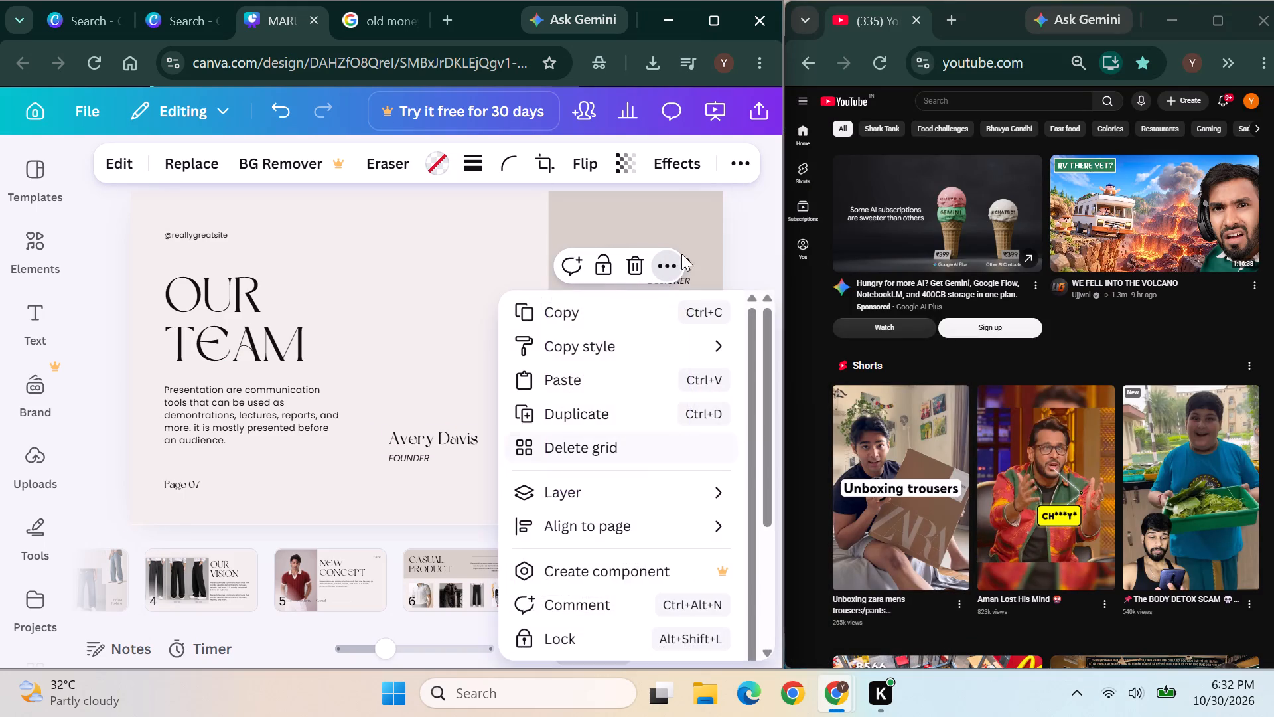
left_click(654, 452)
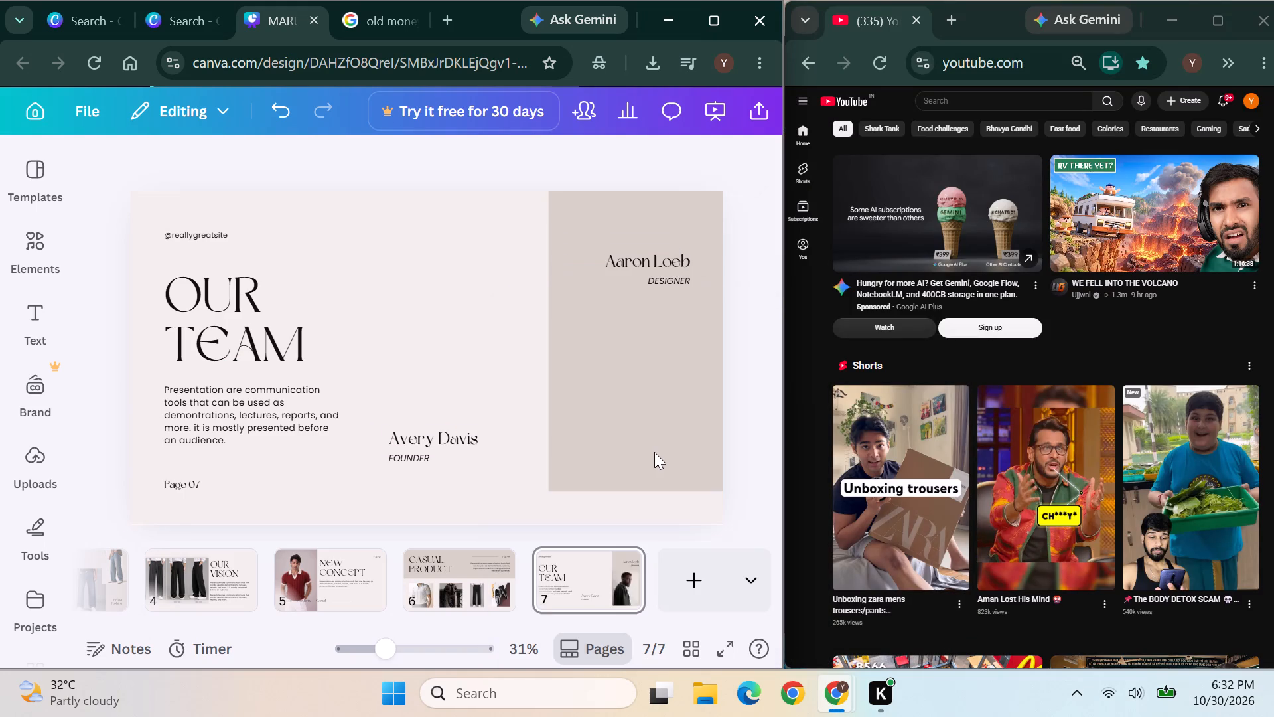
Search Google Images for "old money denim jacket".
left_click(379, 11)
left_click(328, 135)
key("BackSpace")
key("BackSpace")
key("BackSpace")
key("BackSpace")
key("BackSpace")
key("BackSpace")
key("BackSpace")
key("BackSpace")
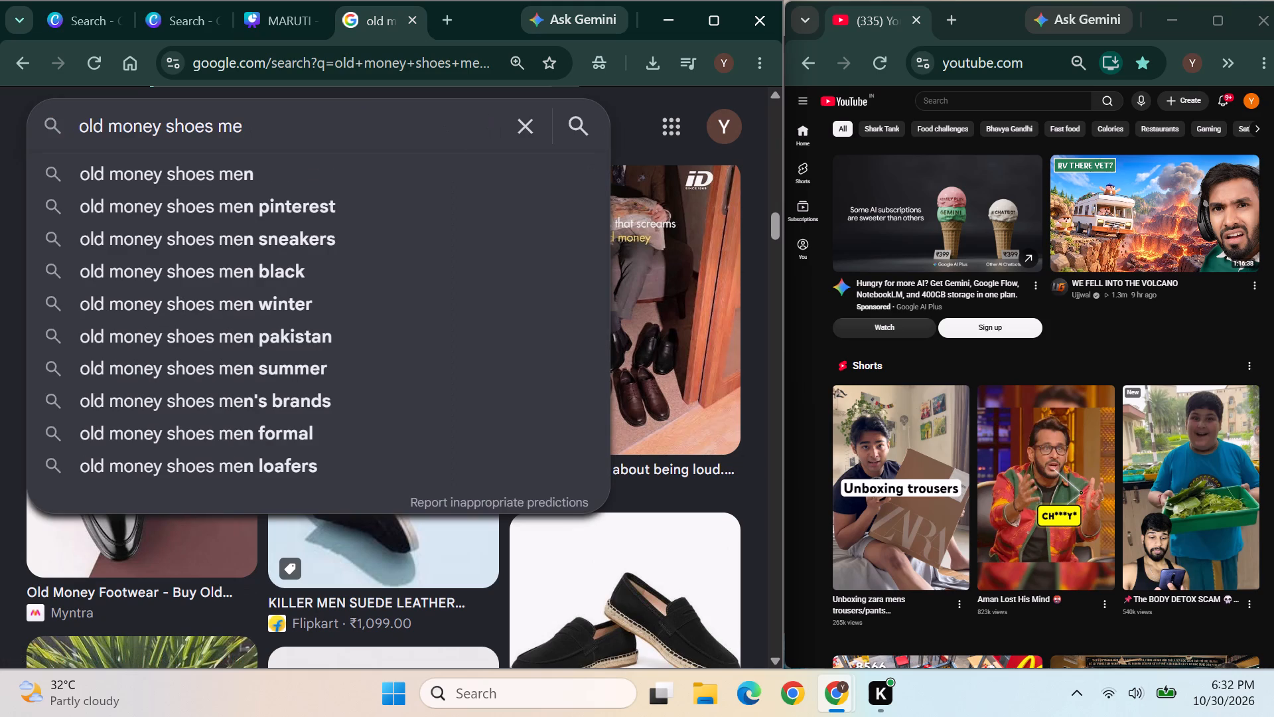
key("BackSpace")
type("dem")
key("BackSpace")
type("nim")
key("Down")
key("Down")
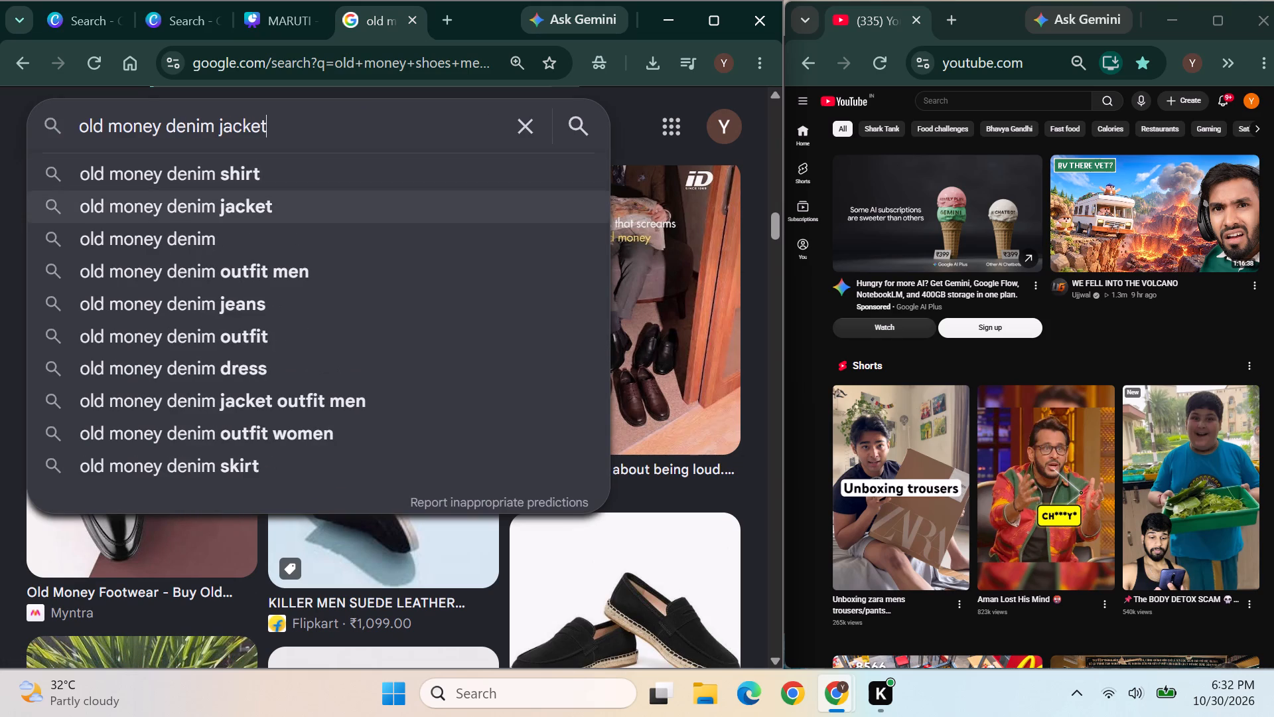
key("Return")
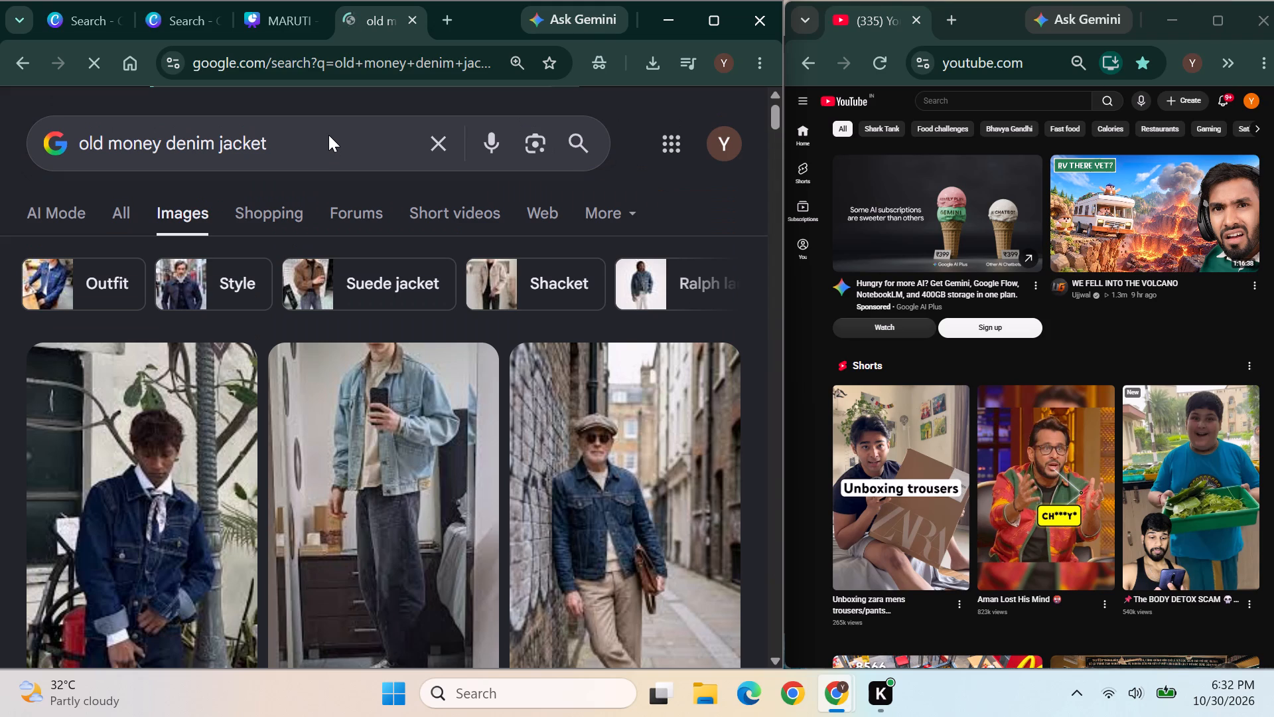
Look through the denim jacket image results for a men's jacket picture that suits the Our Team page.
key("Down")
key("Down")
key("Down")
key("Down")
key("Down")
key("Down")
key("Down")
key("Down")
key("Down")
key("Down")
key("Down")
key("Down")
key("Down")
key("Down")
key("Down")
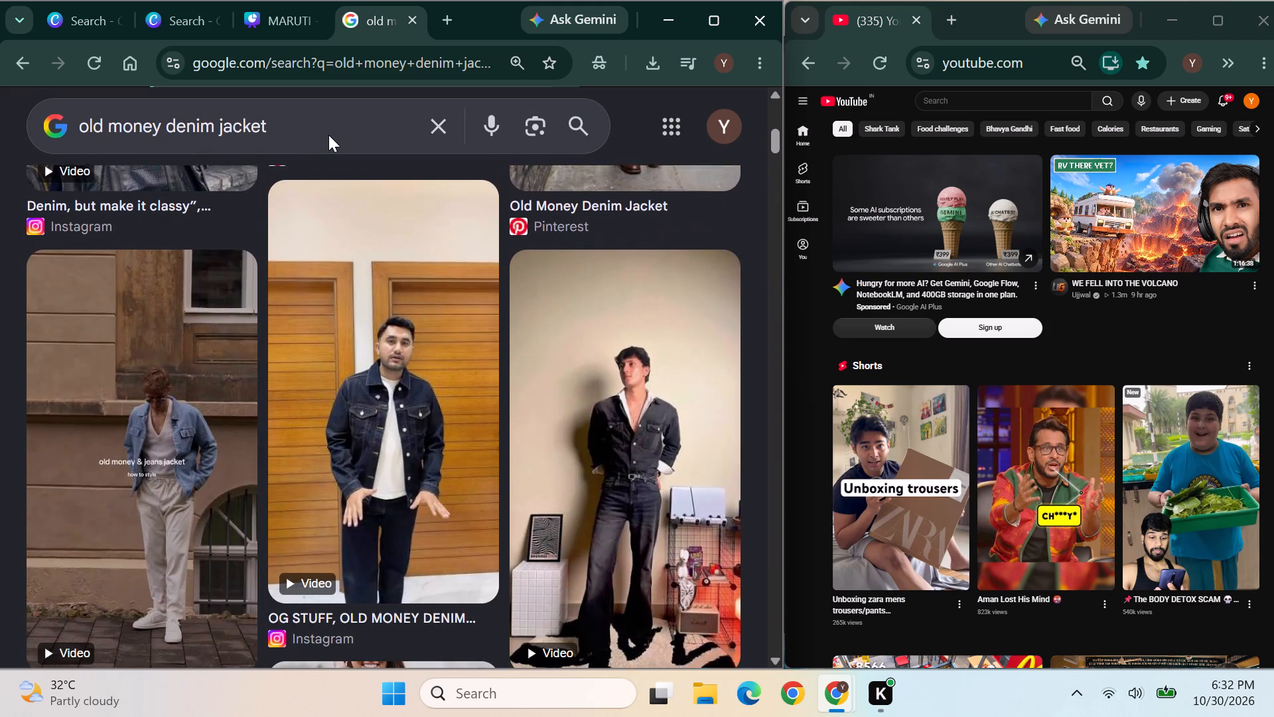
key("Down")
key("Down")
key("Down")
key("Down")
key("Down")
key("Down")
key("Down")
key("Down")
key("Down")
key("Down")
key("Down")
key("Down")
key("Down")
key("Down")
key("Down")
key("Down")
key("Down")
key("Down")
key("Down")
key("Down")
key("Down")
key("Down")
key("Down")
key("Down")
key("Down")
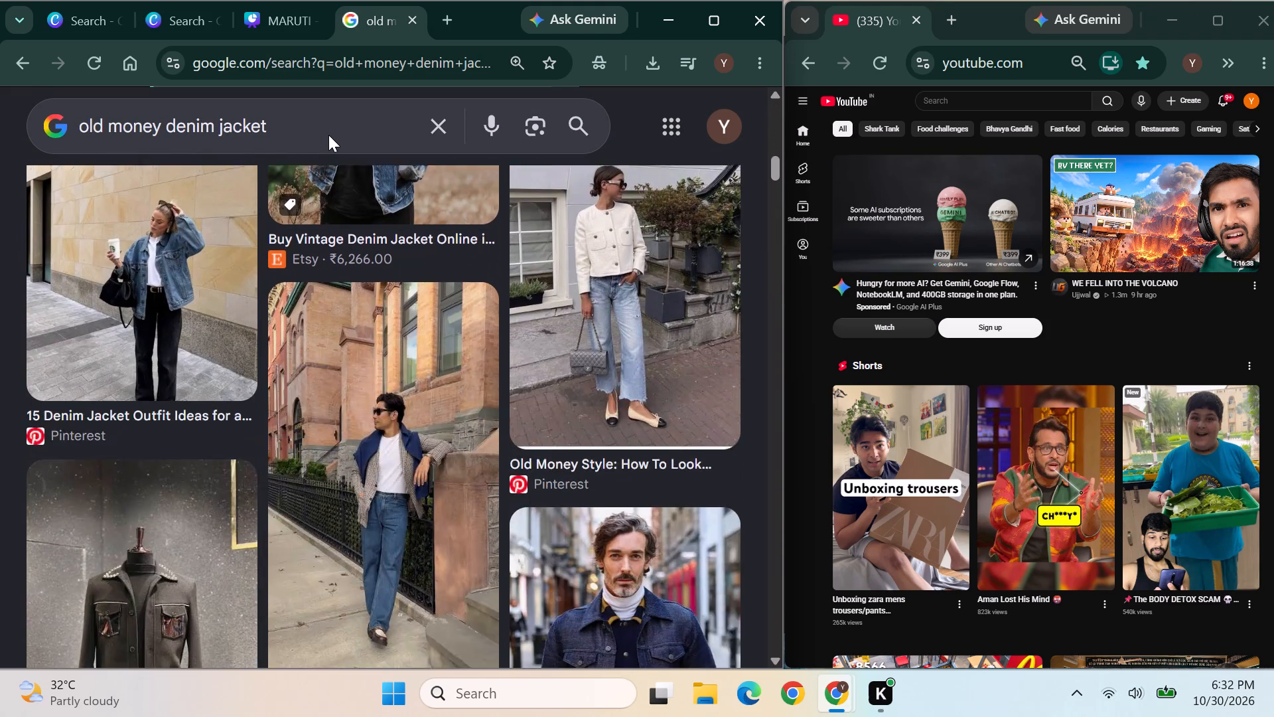
key("Down")
key("Down")
key("Down")
key("Down")
key("Down")
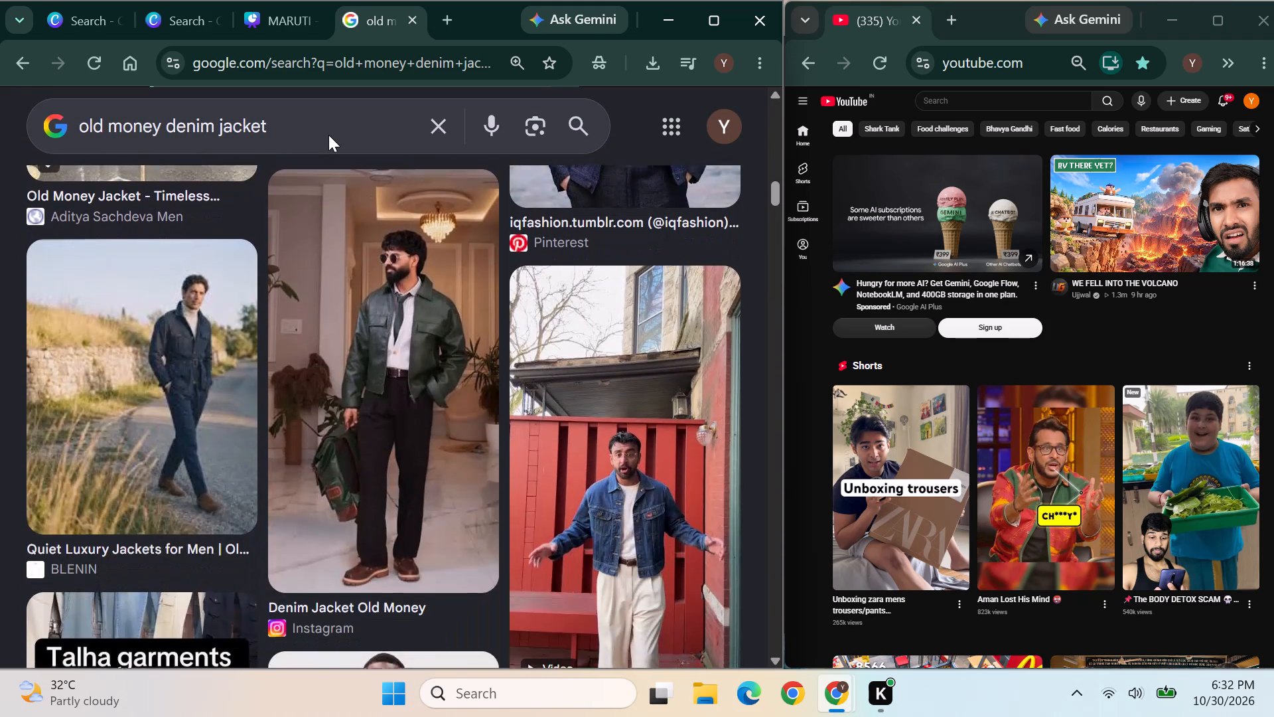
key("Down")
key("Down")
key("Down")
key("Down")
key("Down")
key("Down")
key("Down")
key("Down")
key("Down")
key("Down")
key("Down")
key("Down")
key("Down")
key("Down")
key("Down")
key("Down")
key("Down")
key("Down")
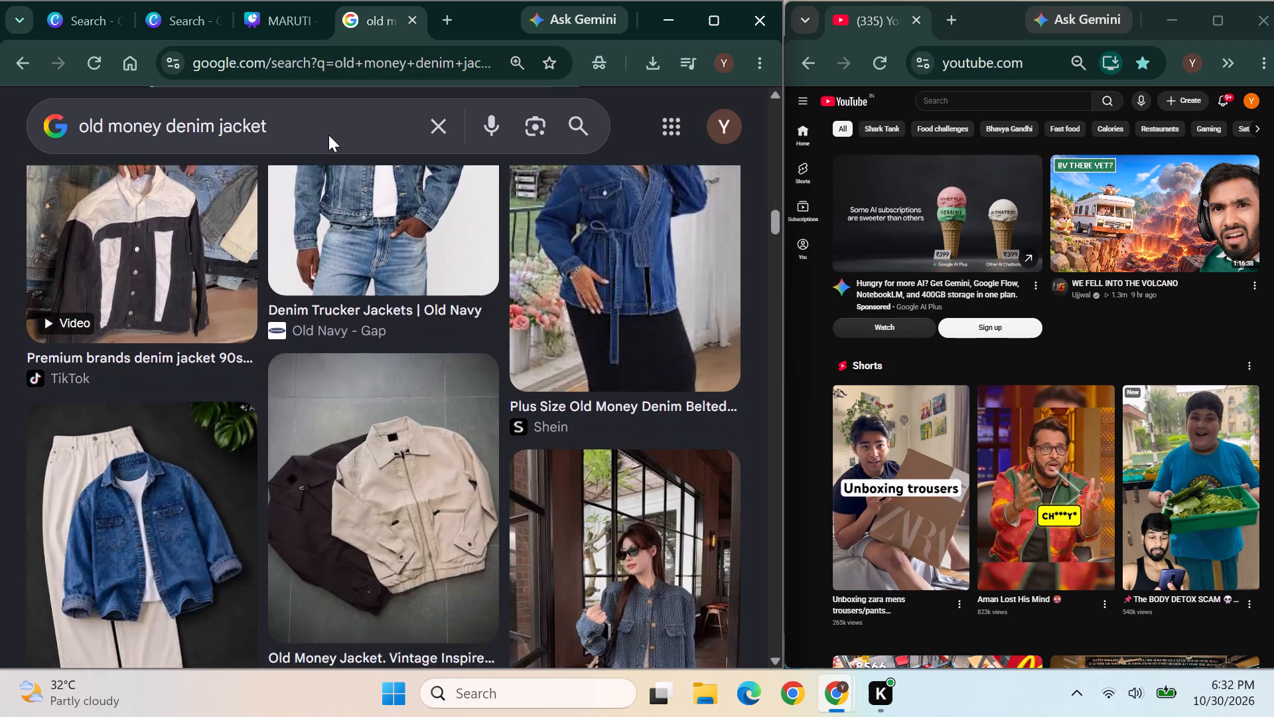
key("Down")
key("Down")
key("Down")
key("Down")
key("Down")
key("Down")
key("Down")
key("Down")
key("Down")
key("Down")
key("Down")
key("Down")
key("Down")
key("Down")
key("Down")
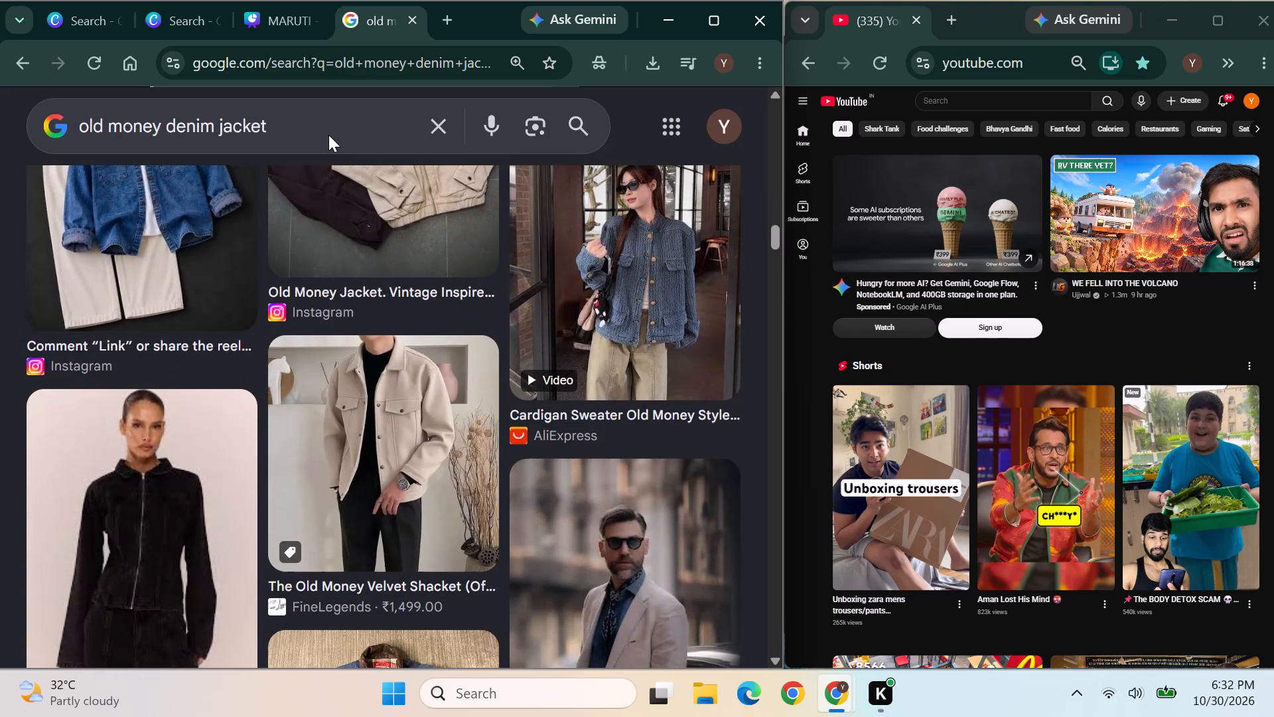
key("Up")
key("Up")
key("Up")
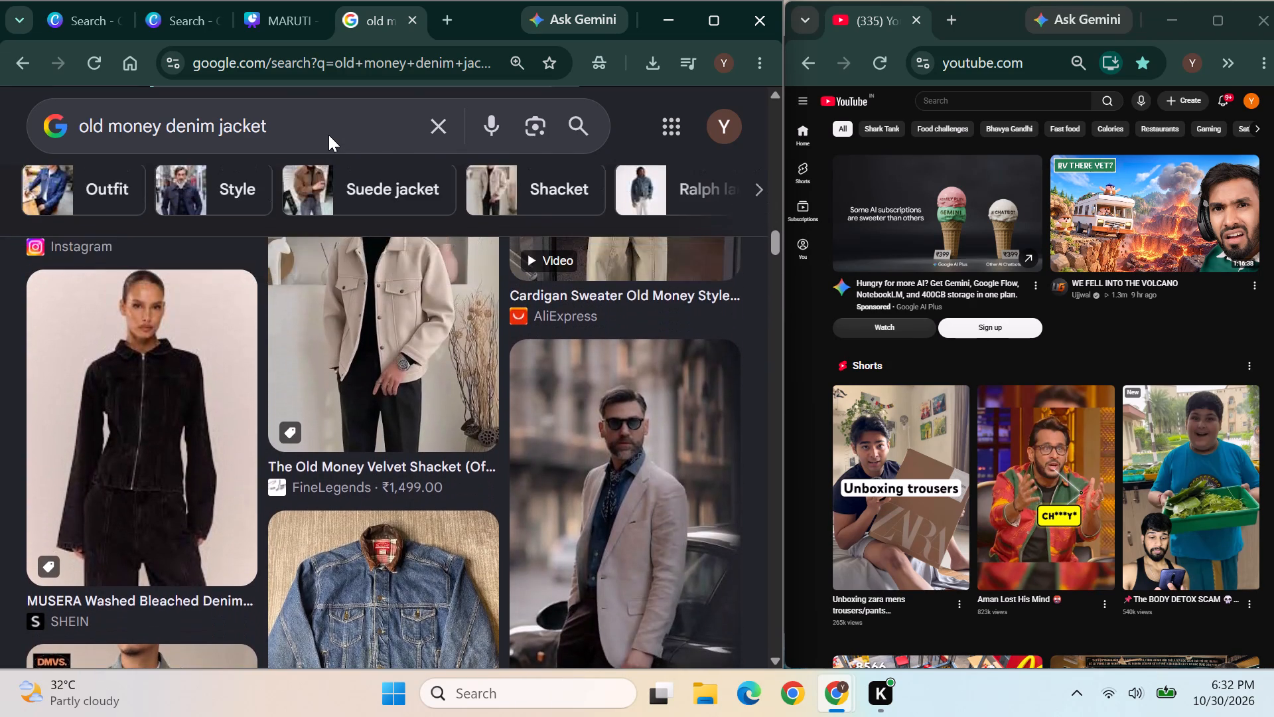
key("Down")
key("Down")
key("Down")
key("Up")
key("Up")
key("Up")
key("Up")
key("Up")
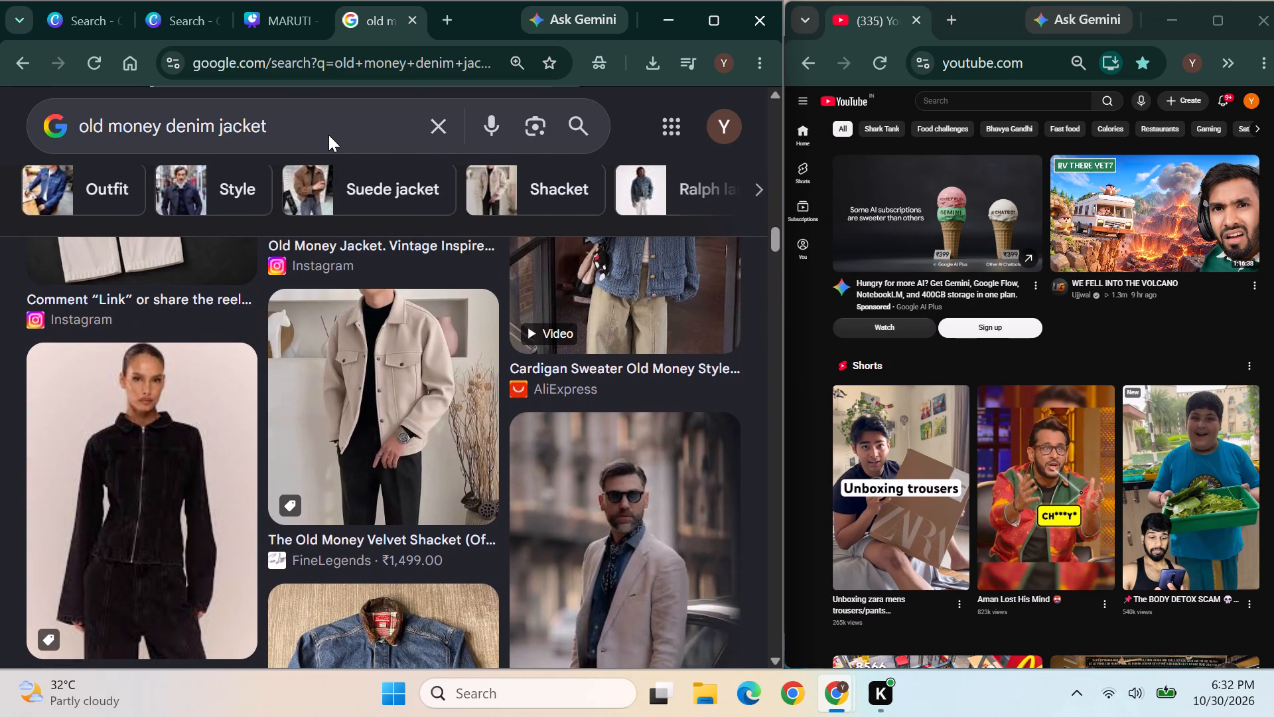
Bring the beige Old Money Velvet Shacket picture onto the Our Team page and place it above the founder's name.
left_click_drag(407, 408, 299, 0)
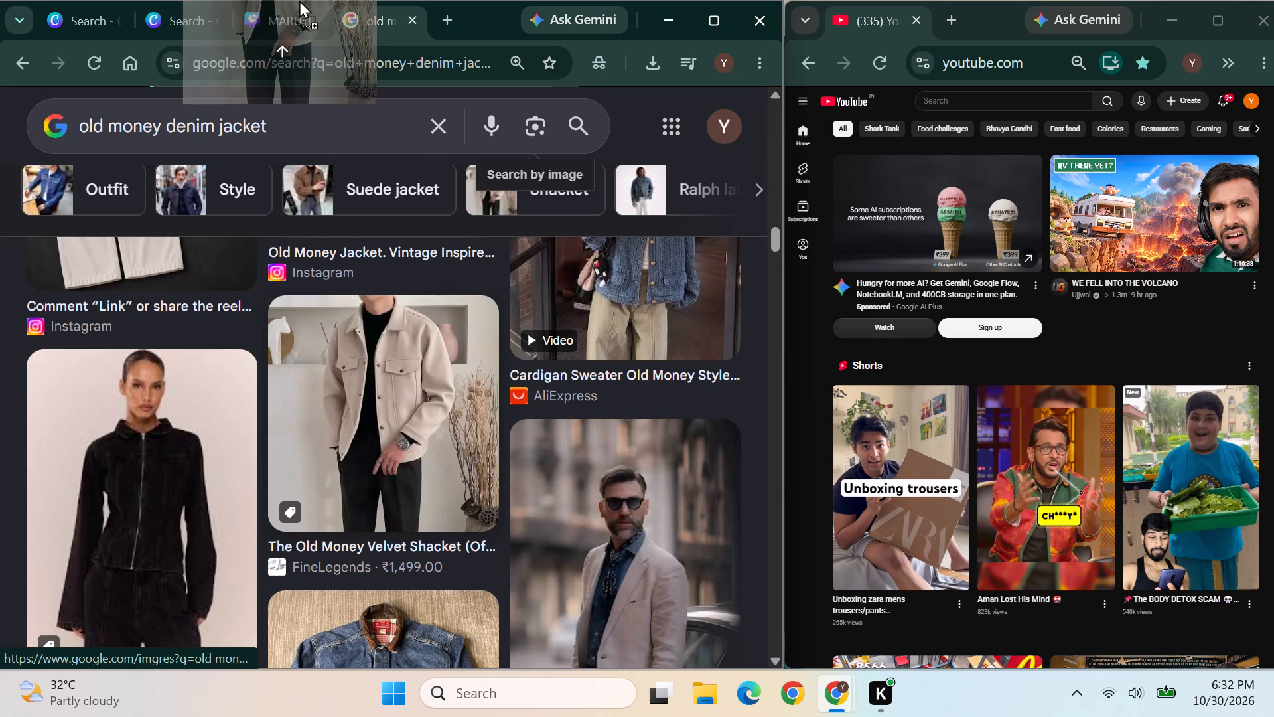
left_click_drag(299, 0, 464, 291)
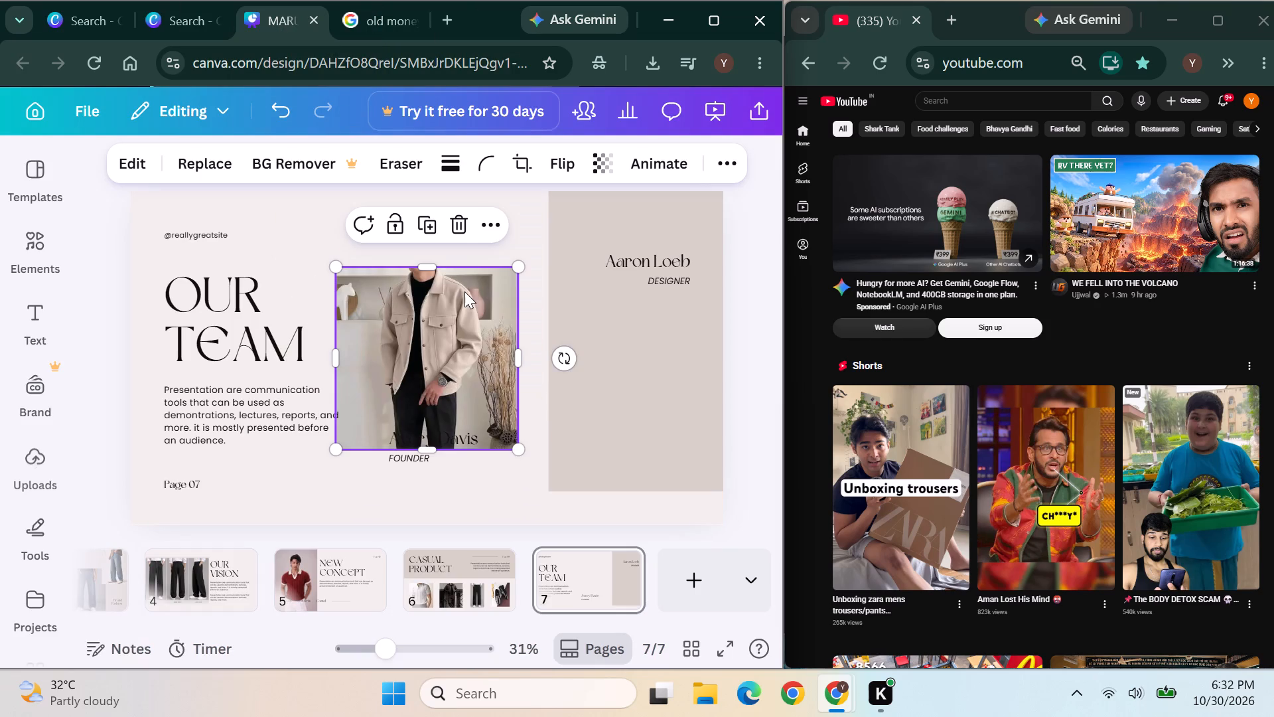
left_click_drag(431, 339, 446, 264)
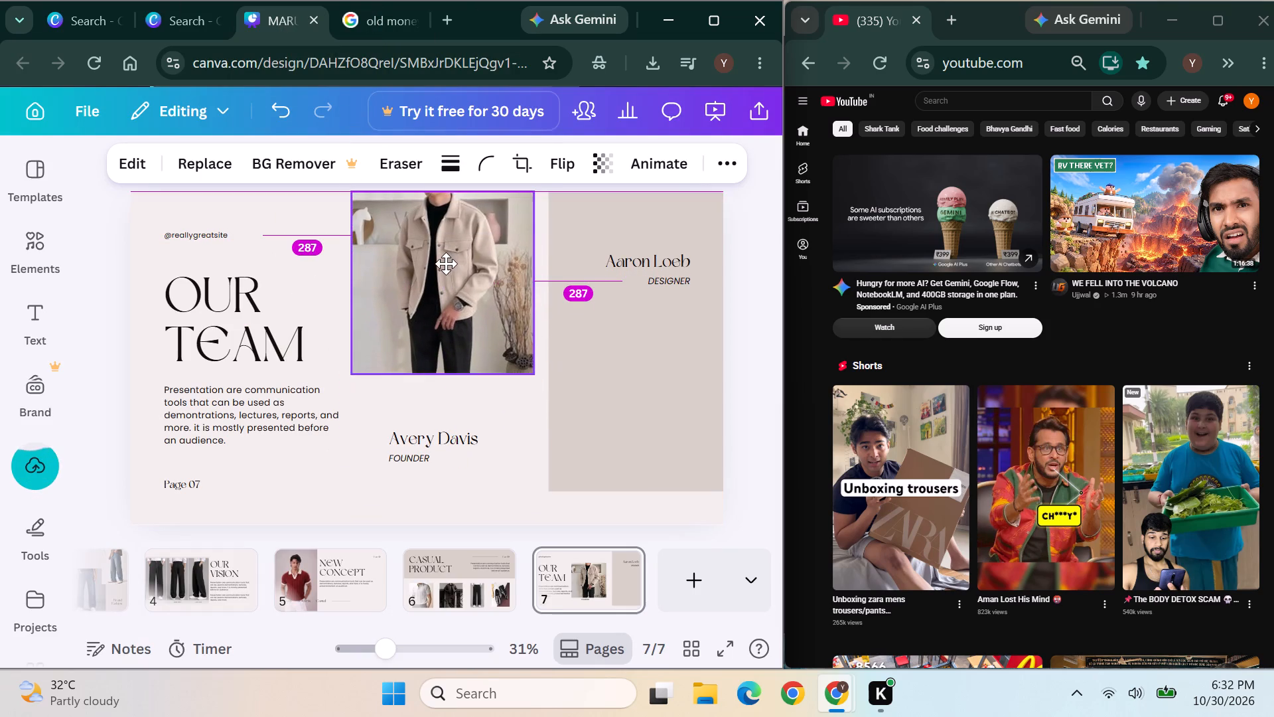
left_click_drag(446, 264, 447, 277)
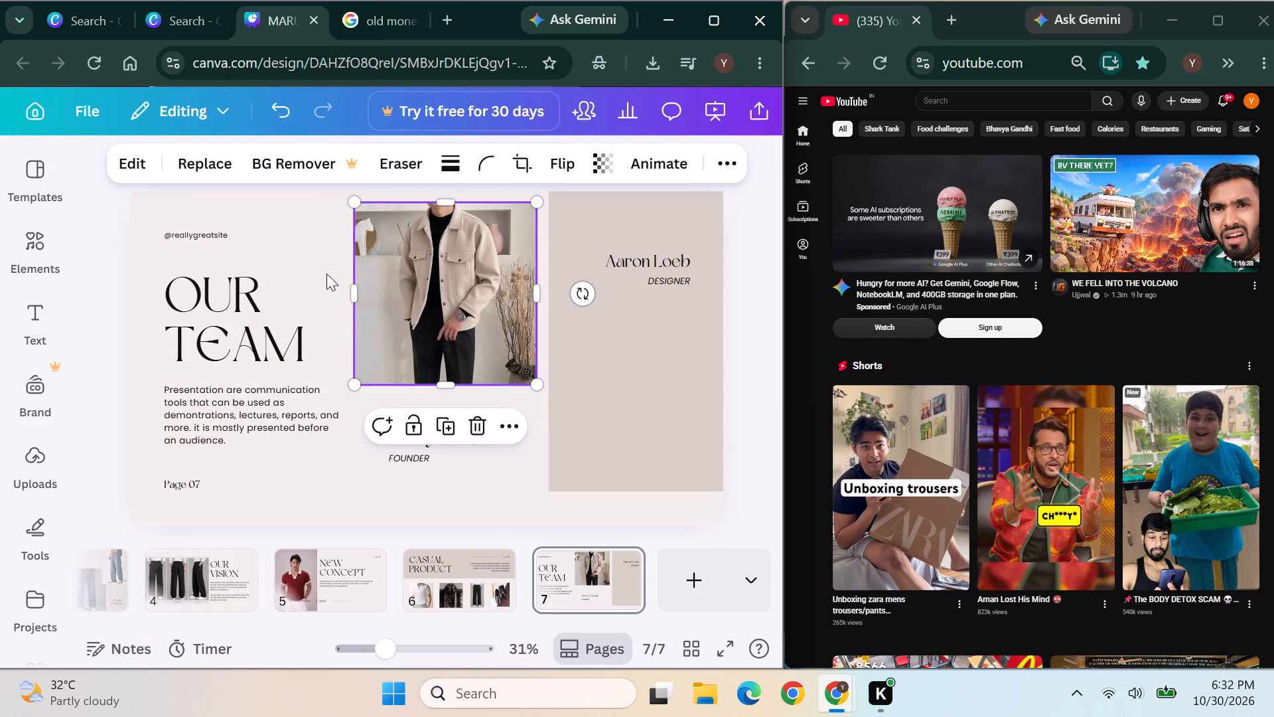
left_click(307, 235)
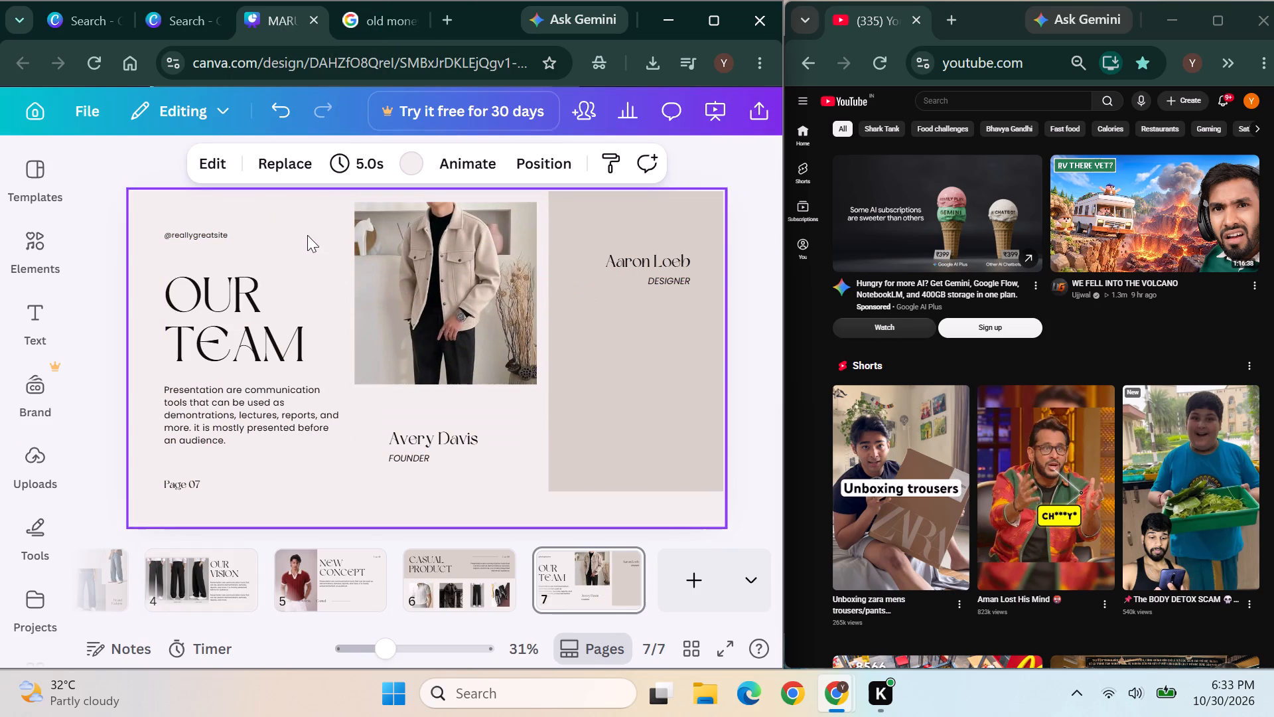
Look further through the old money denim jacket image results for a second men's jacket picture for the designer's spot.
left_click(362, 15)
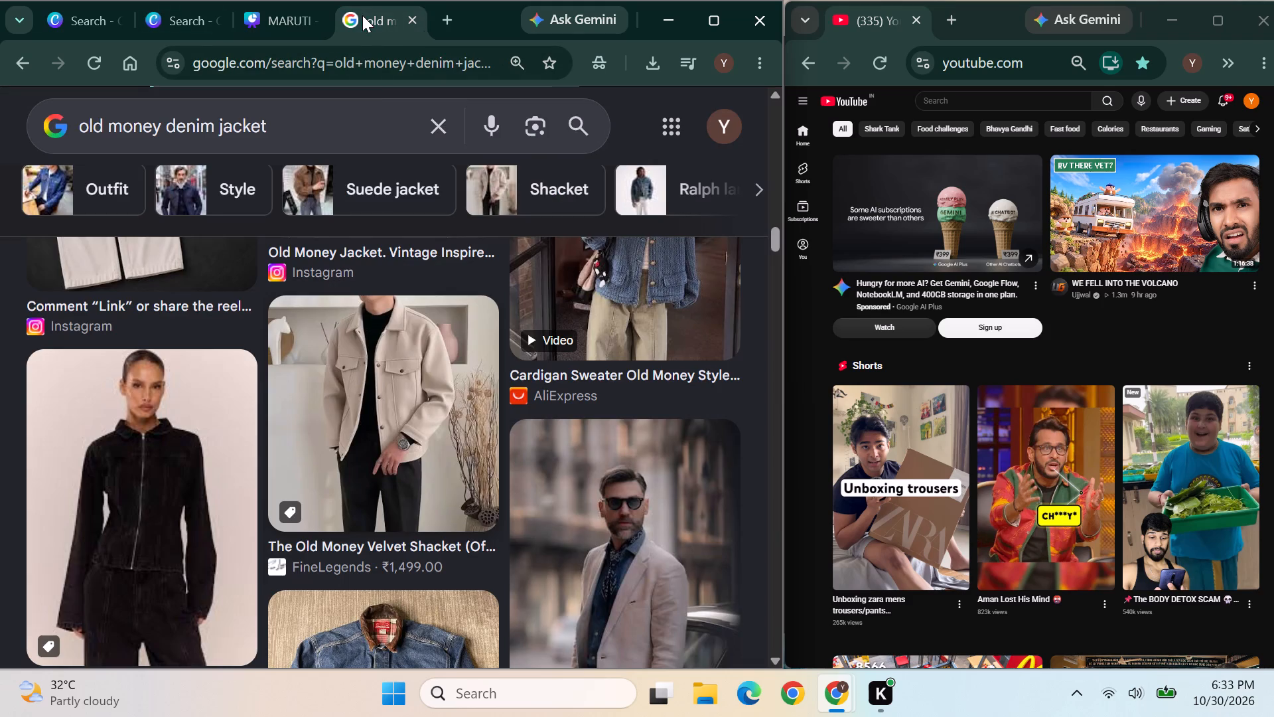
key("Down")
key("Down")
key("Down")
key("Down")
key("Down")
key("Down")
key("Down")
key("Down")
key("Down")
key("Down")
key("Down")
key("Down")
key("Down")
key("Down")
key("Down")
key("Down")
key("Down")
key("Down")
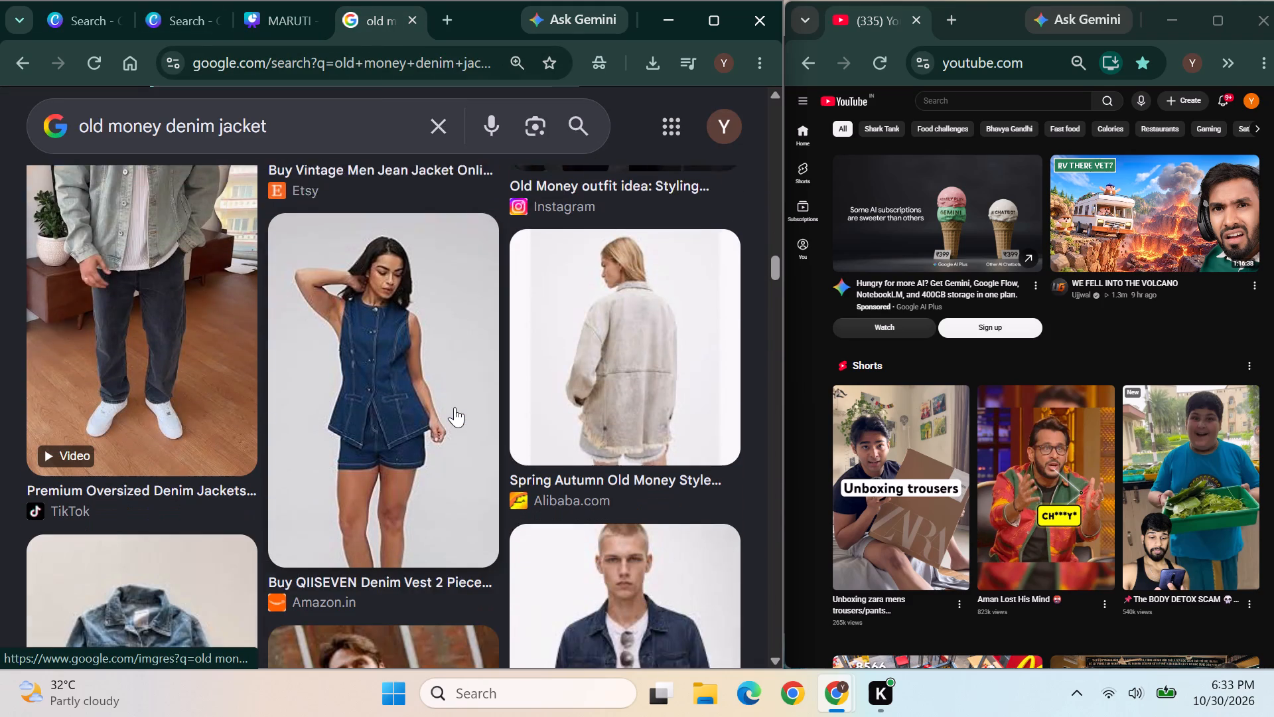
key("Down")
key("Down")
key("Down")
key("Down")
key("Down")
key("Down")
key("Down")
key("Down")
key("Down")
key("Down")
key("Down")
key("Down")
key("Down")
key("Down")
key("Down")
key("Down")
key("Down")
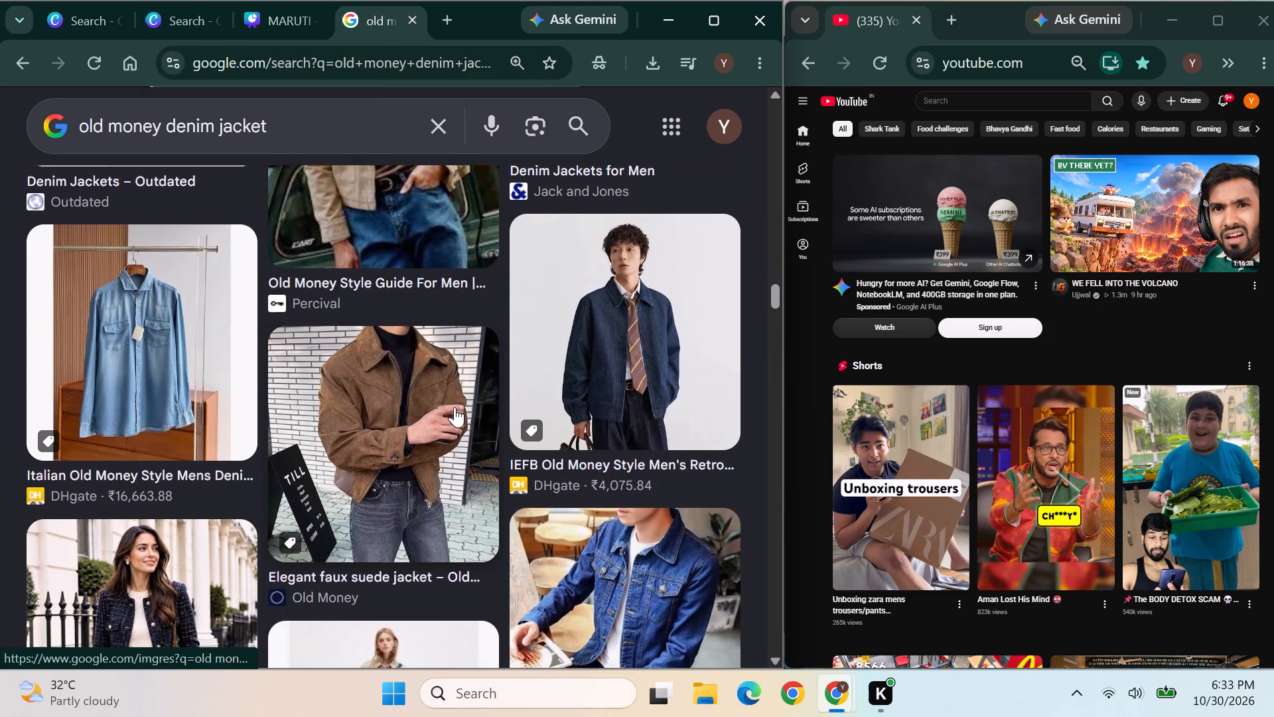
key("Down")
key("Down")
key("Down")
key("Down")
key("Down")
key("Down")
key("Down")
key("Down")
key("Down")
key("Down")
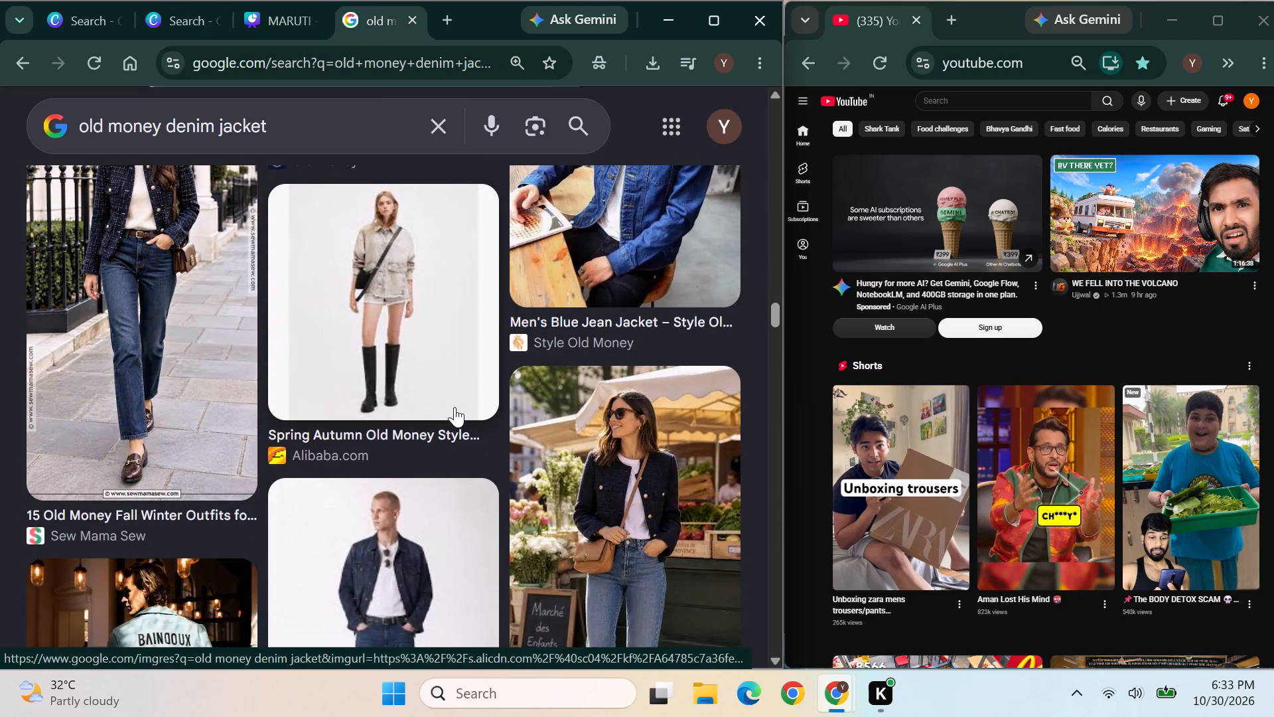
key("Up")
key("Up")
key("Up")
key("Up")
key("Up")
key("Up")
key("Up")
key("Up")
key("Up")
key("Up")
key("Up")
key("Up")
key("Up")
key("Up")
Bring the IEFB navy jacket and striped tie picture onto the Our Team page and crop both its sides slightly.
left_click_drag(626, 449, 541, 282)
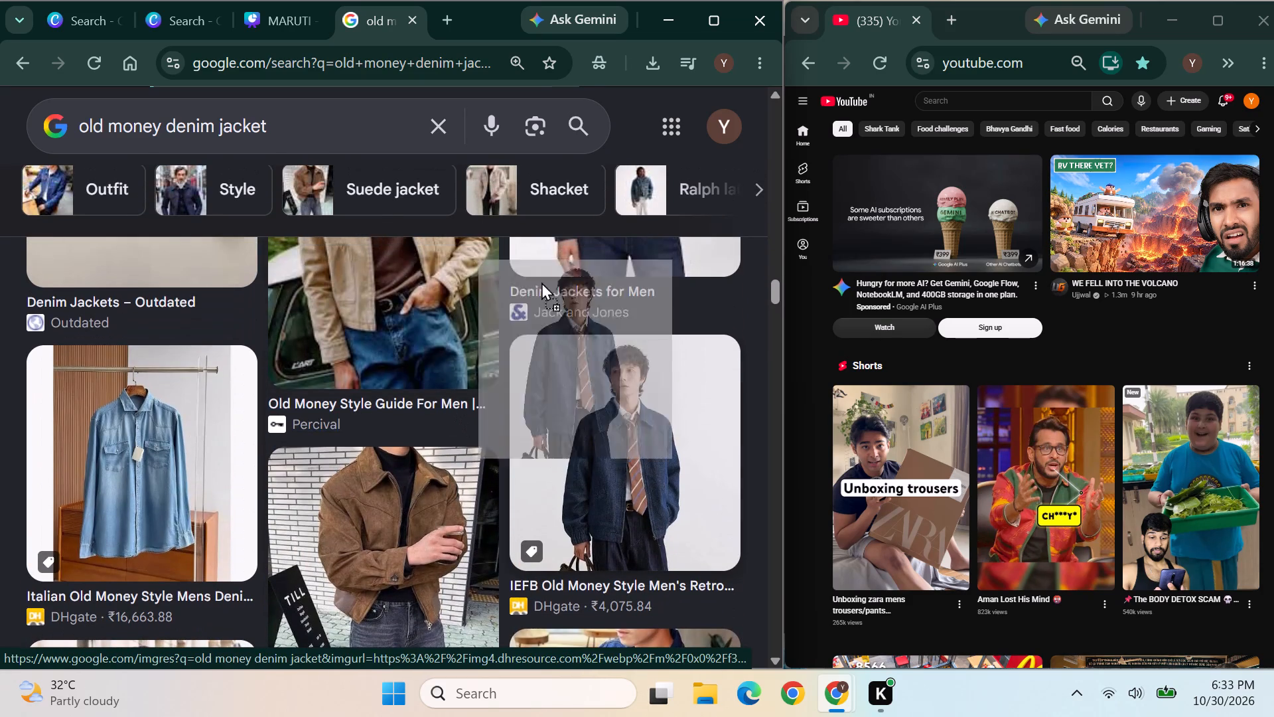
left_click_drag(541, 282, 382, 0)
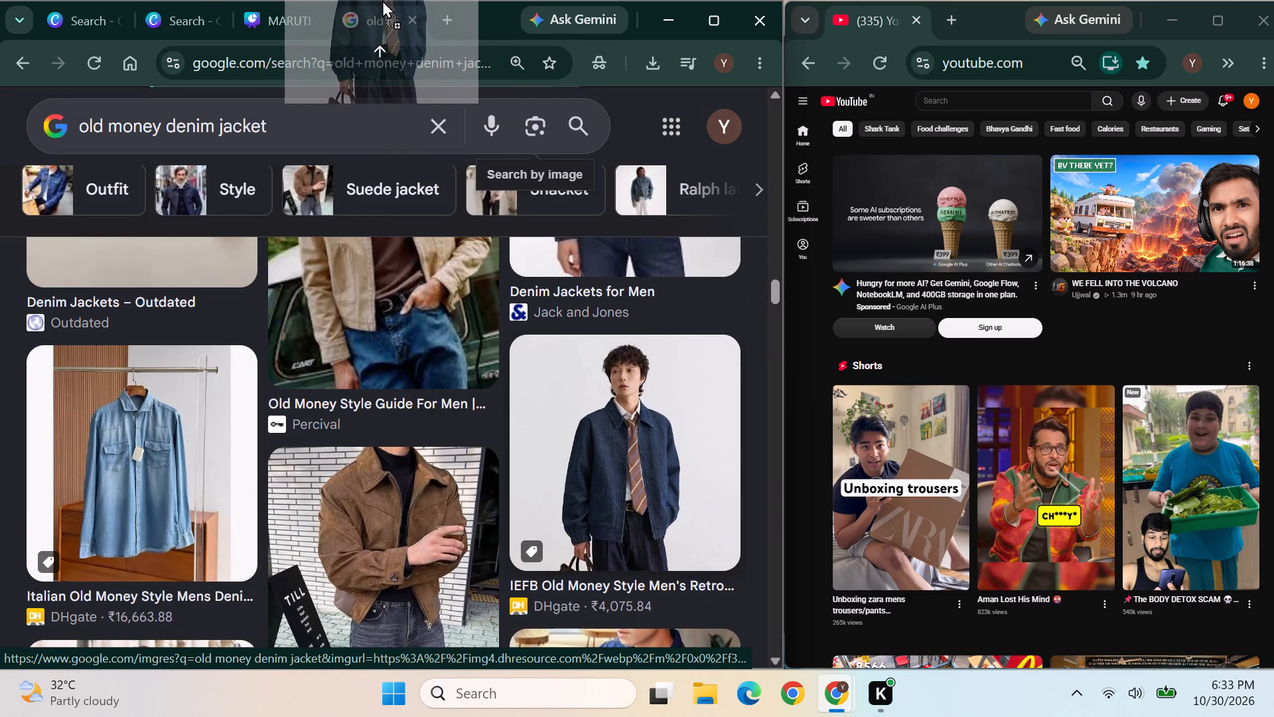
left_click_drag(382, 0, 634, 404)
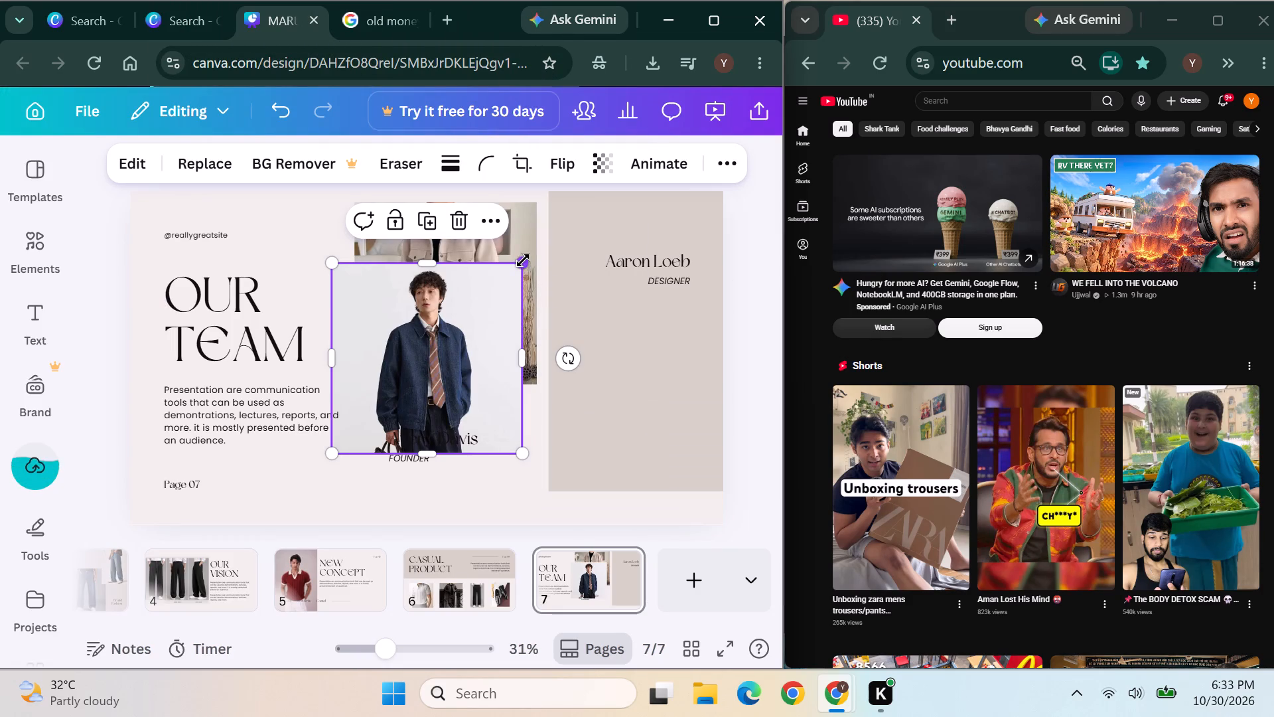
left_click(523, 260)
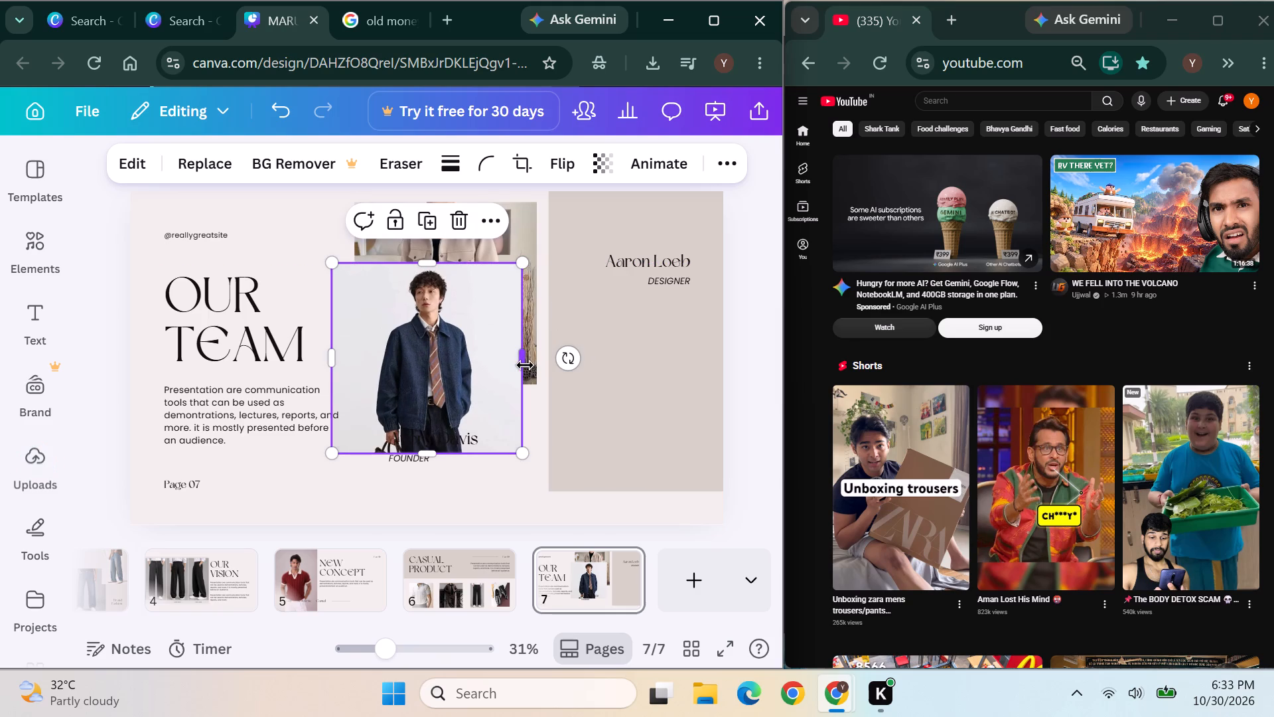
left_click_drag(525, 365, 518, 365)
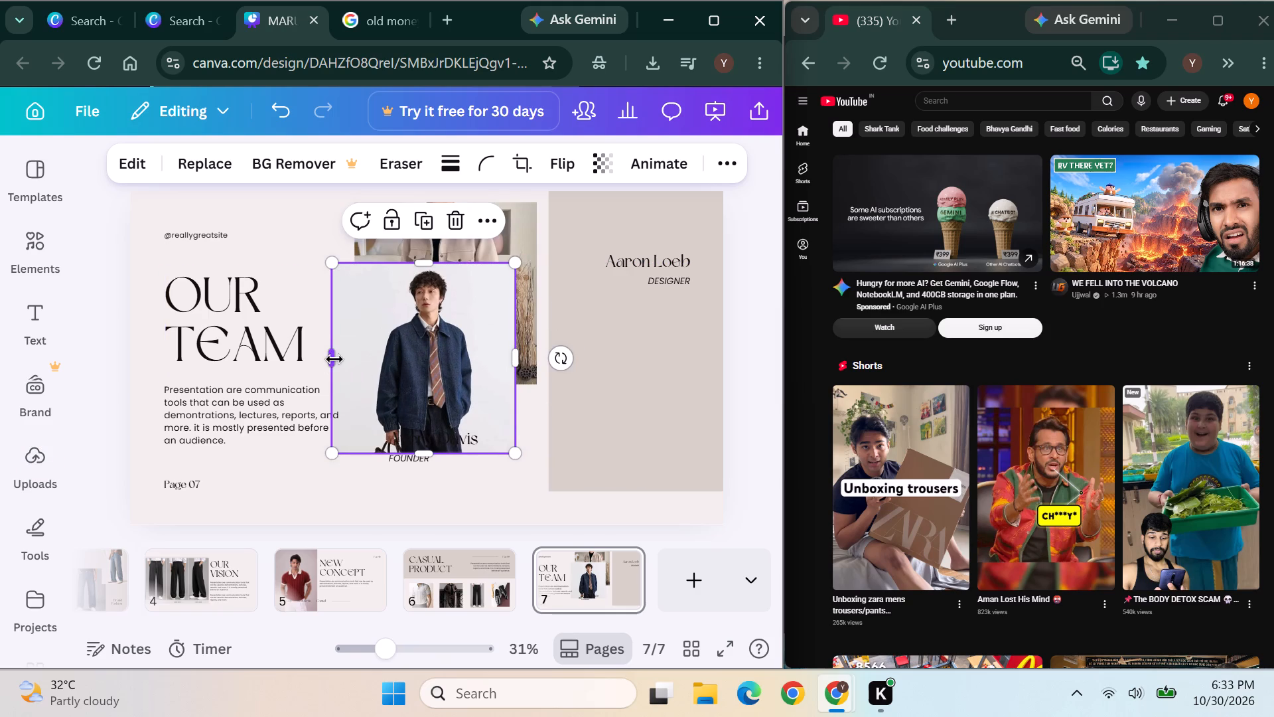
left_click_drag(334, 359, 348, 359)
Position the navy jacket picture below the designer label, with its bottom edge level with the taupe panel's.
left_click_drag(410, 365, 604, 414)
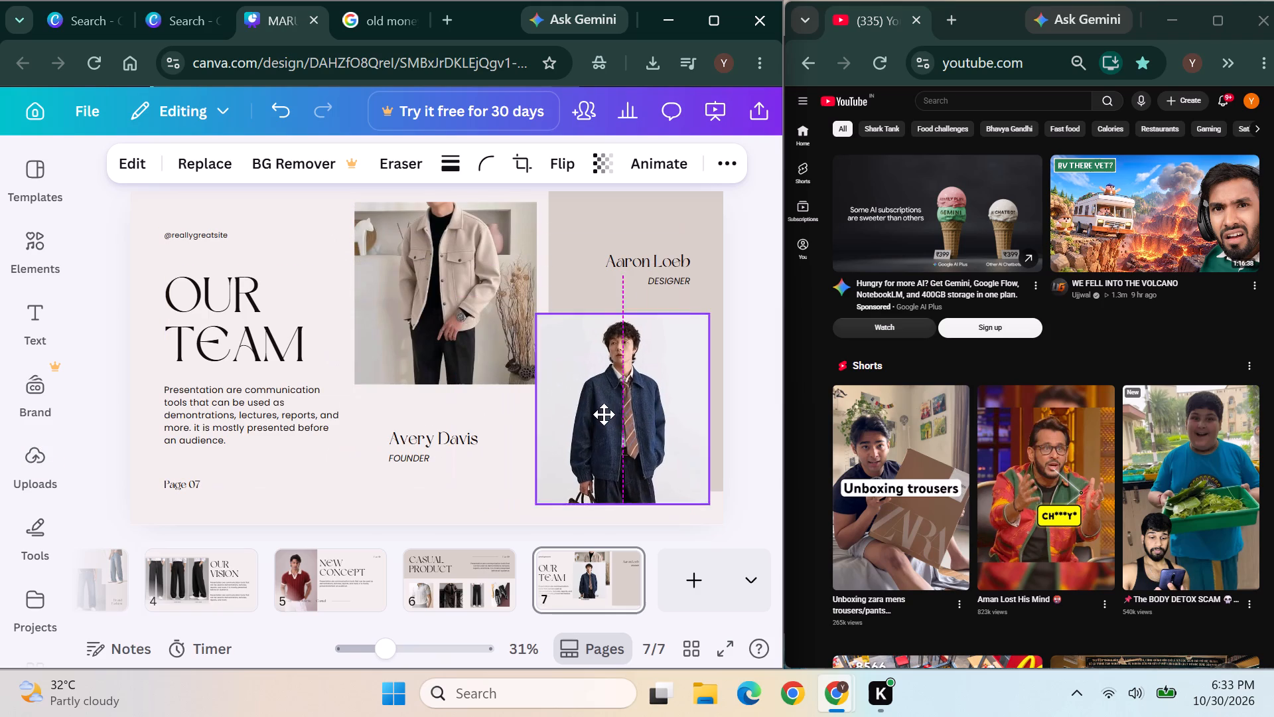
left_click_drag(604, 414, 610, 402)
left_click(610, 402)
left_click_drag(610, 402, 552, 417)
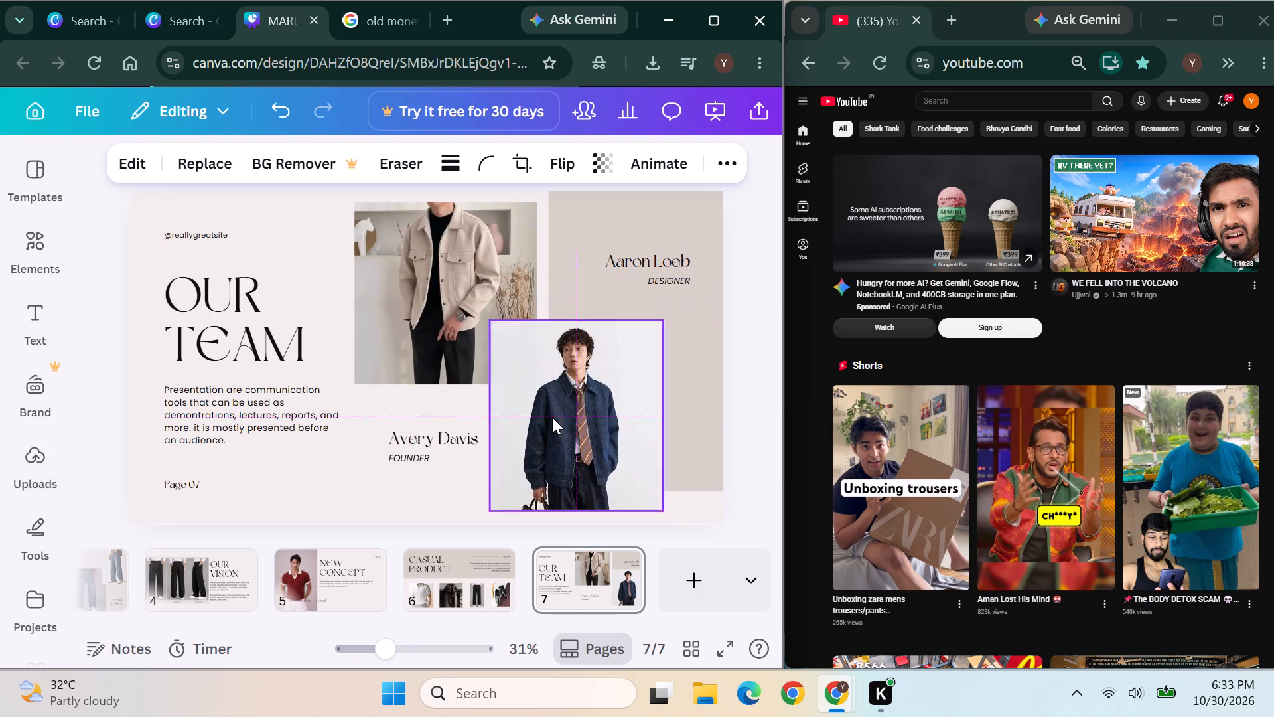
left_click_drag(552, 417, 595, 402)
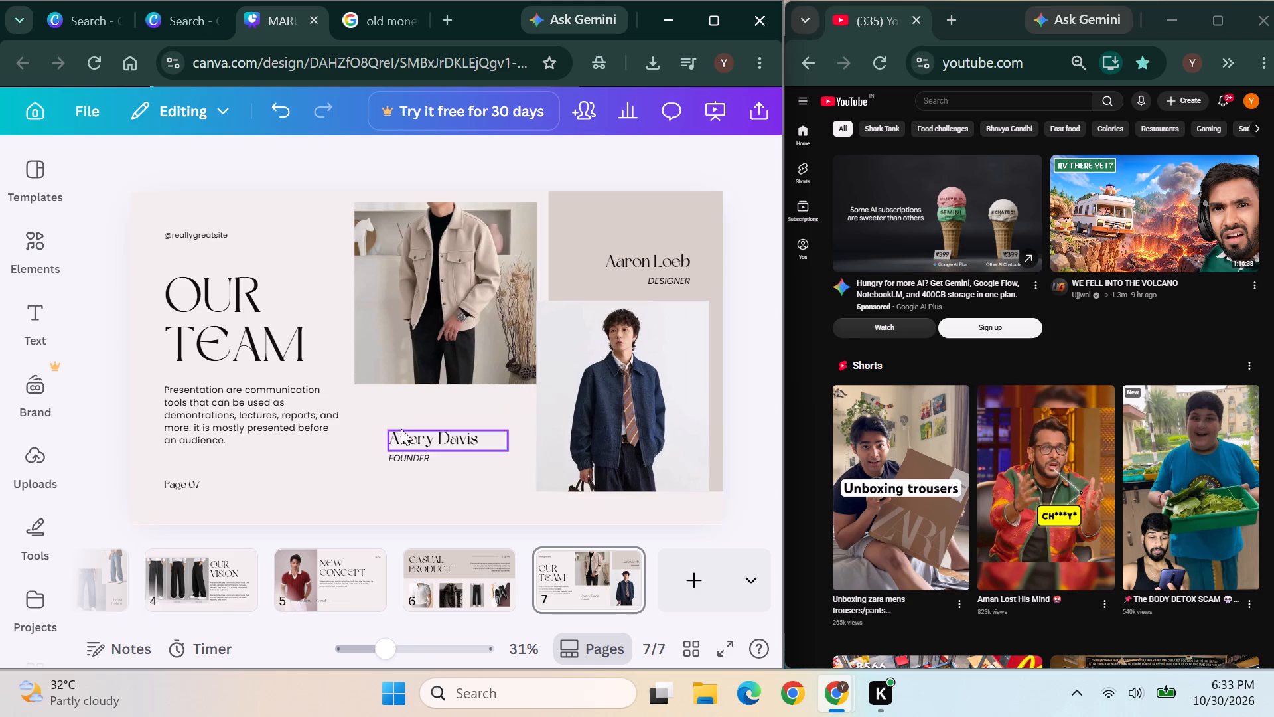
left_click(334, 449)
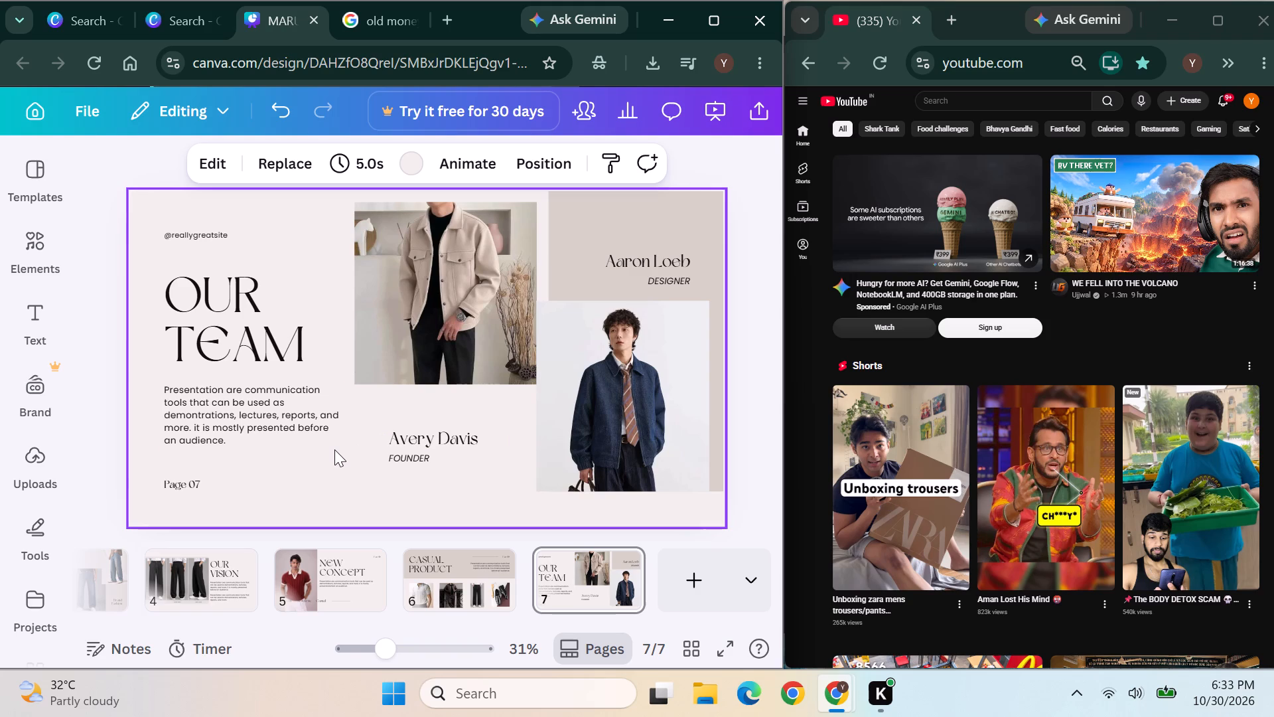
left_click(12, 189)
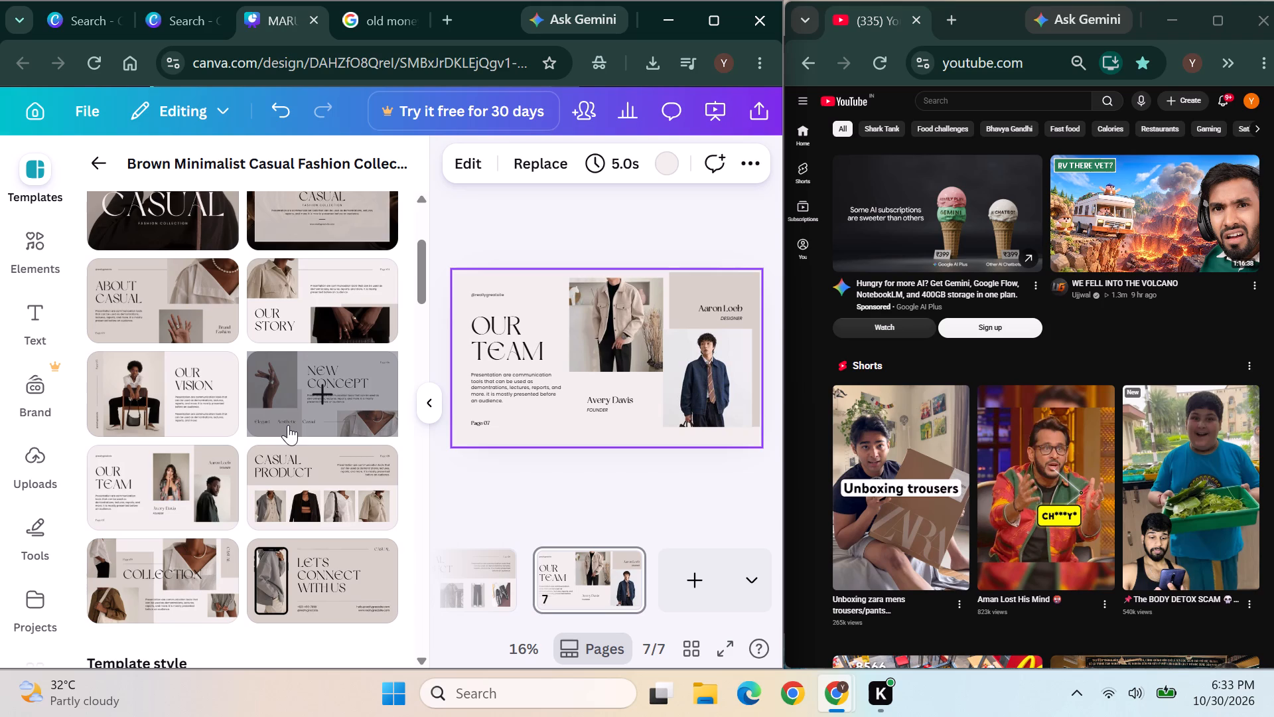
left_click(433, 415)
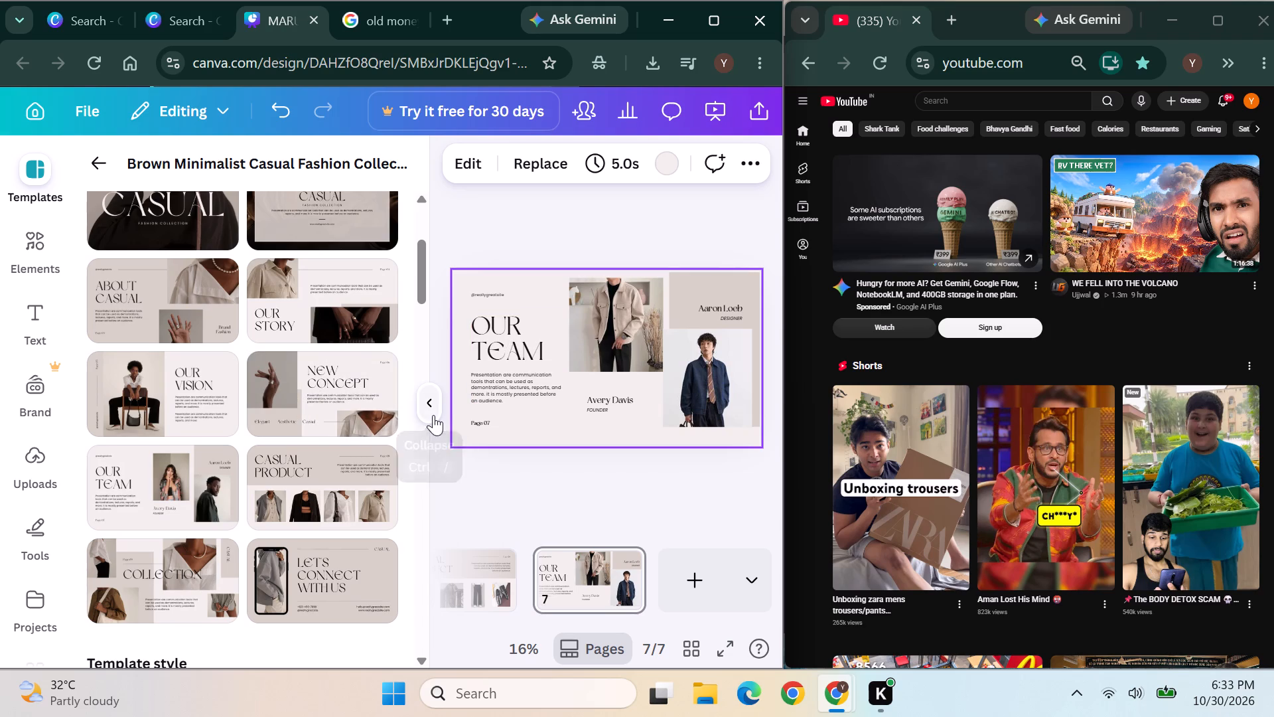
Change the page heading from OUR TEAM to OUR BEST SELLER.
left_click(242, 283)
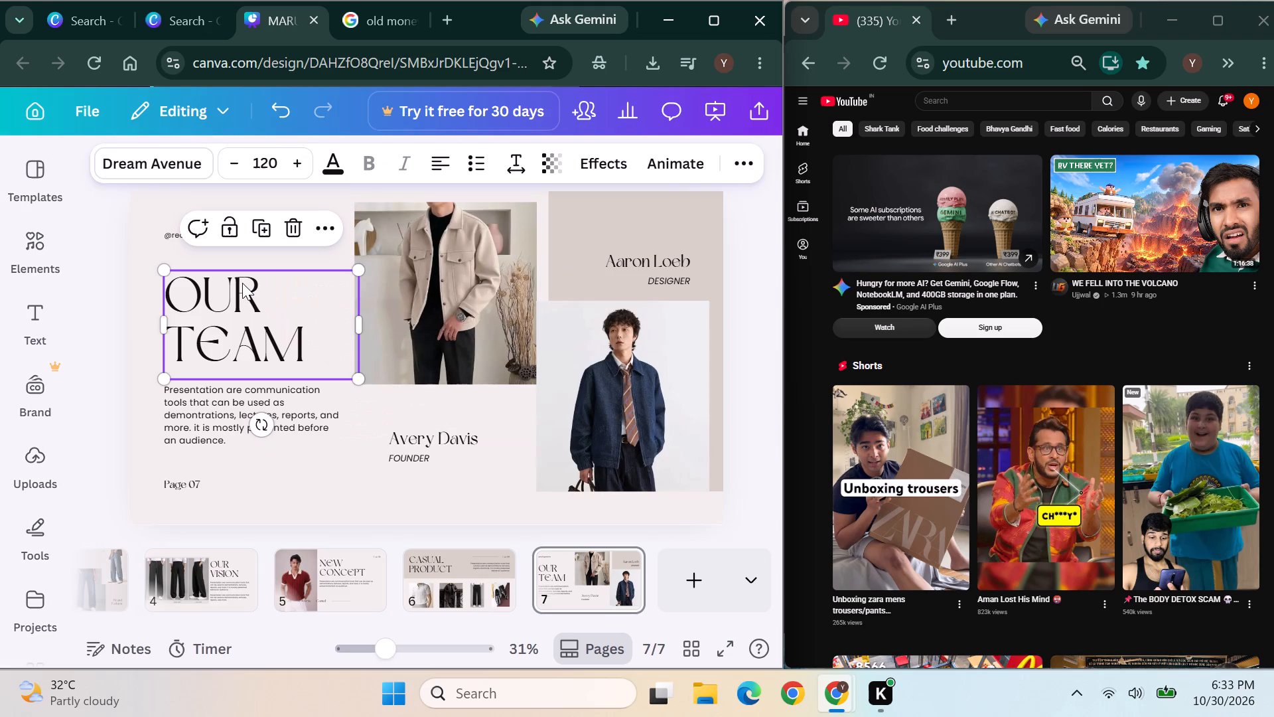
left_click(267, 341)
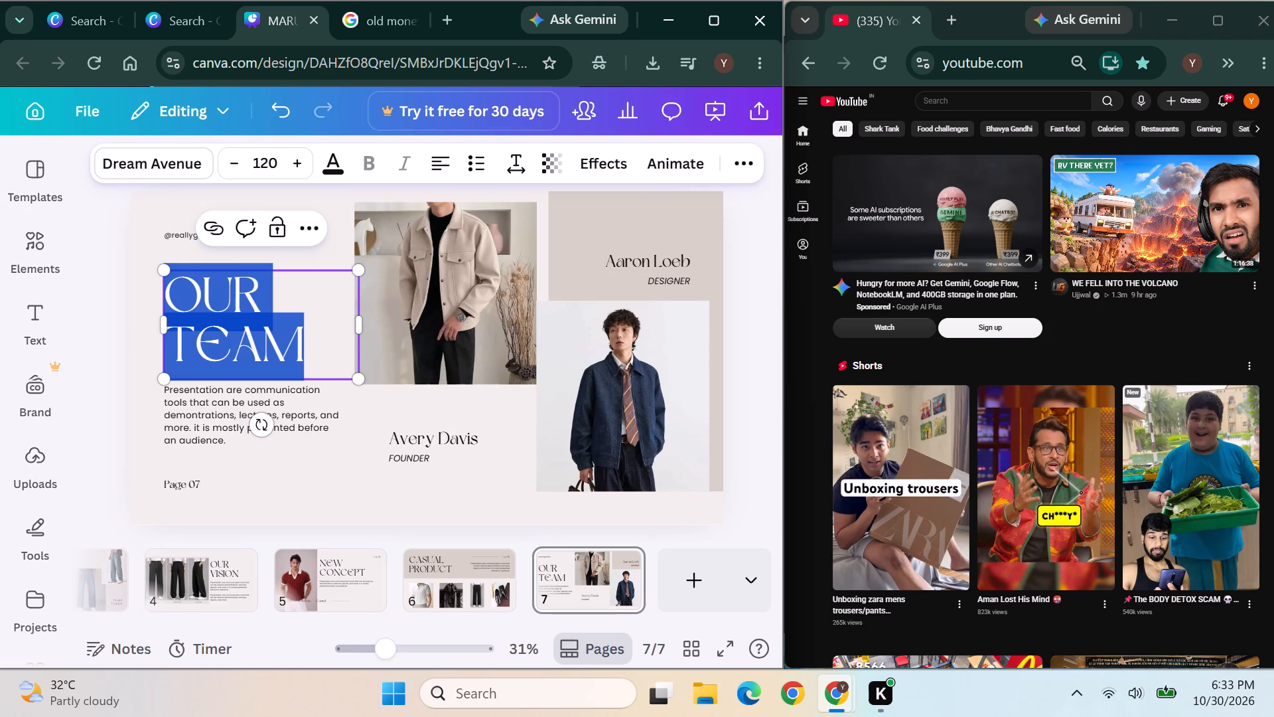
left_click(308, 349)
key("BackSpace")
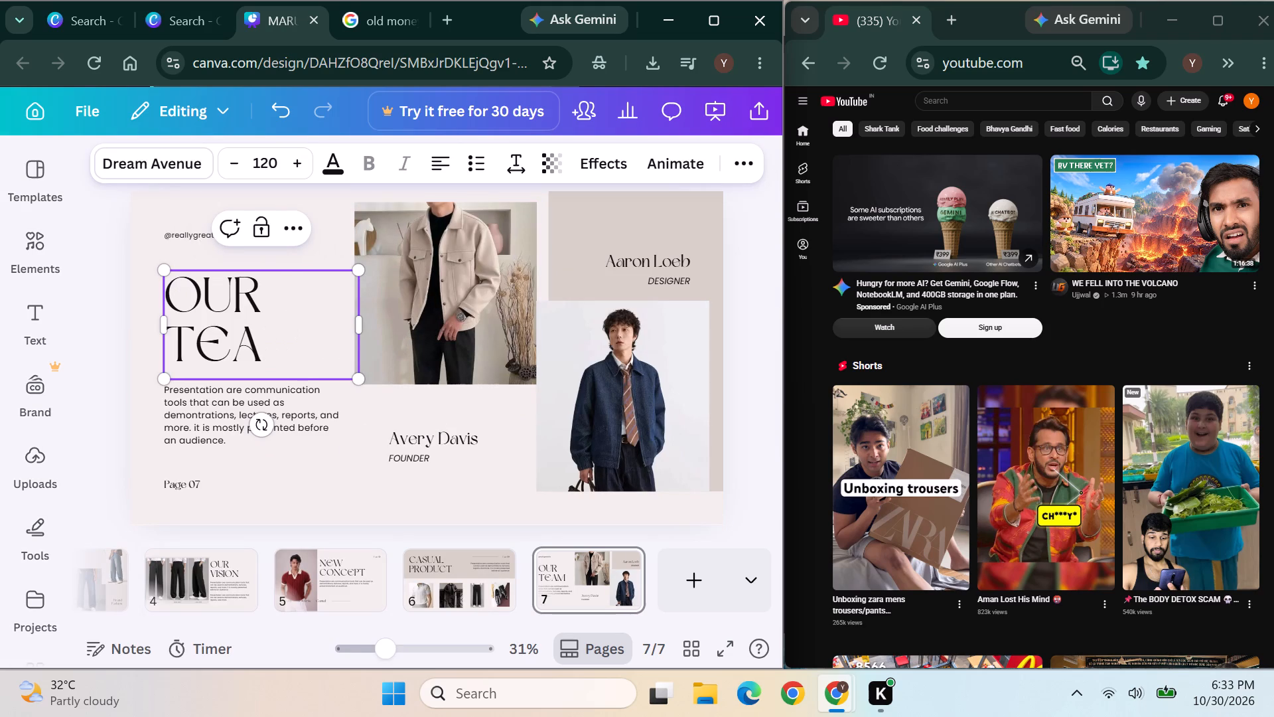
key("BackSpace")
key("BackSpace")
key("BackSpace")
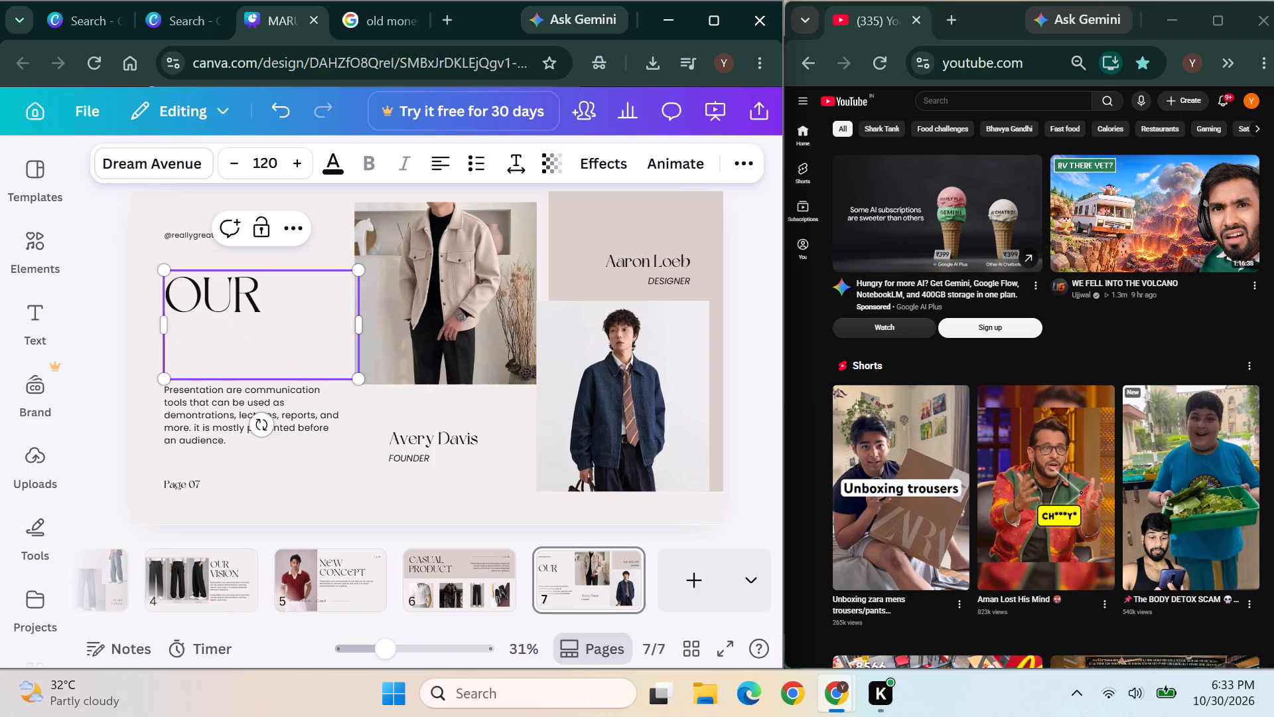
type("best")
key("space")
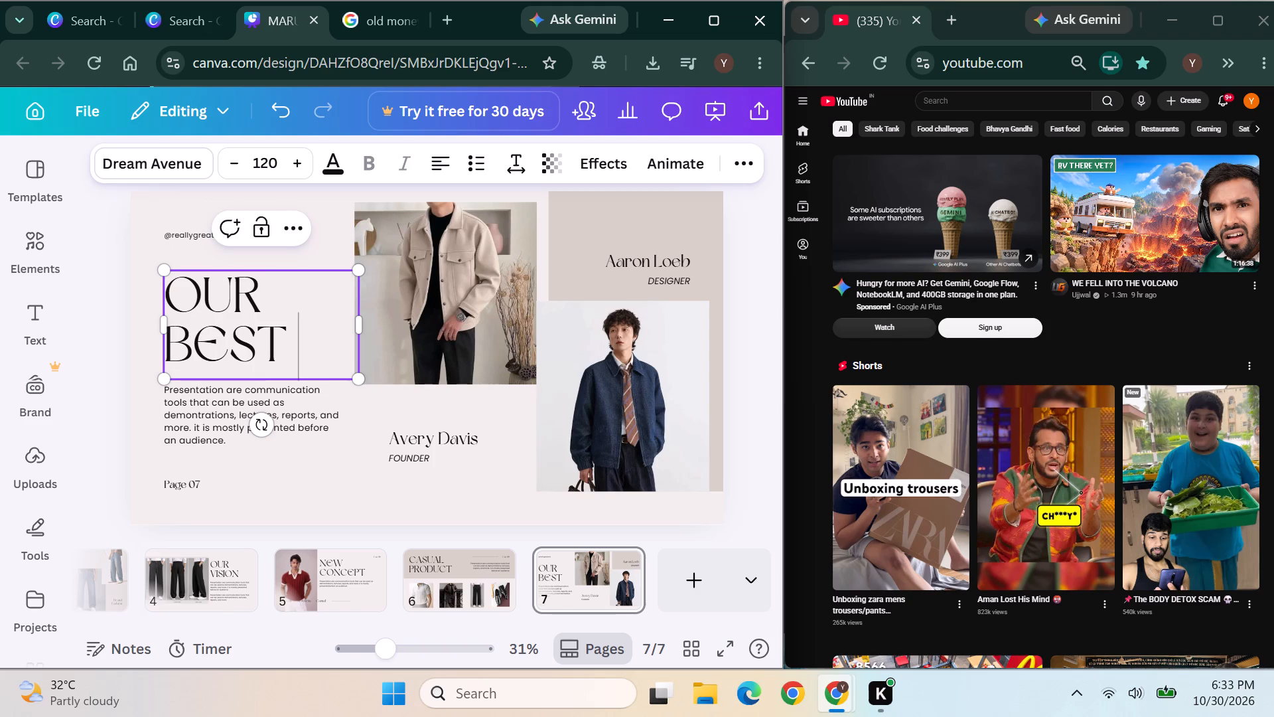
type("se")
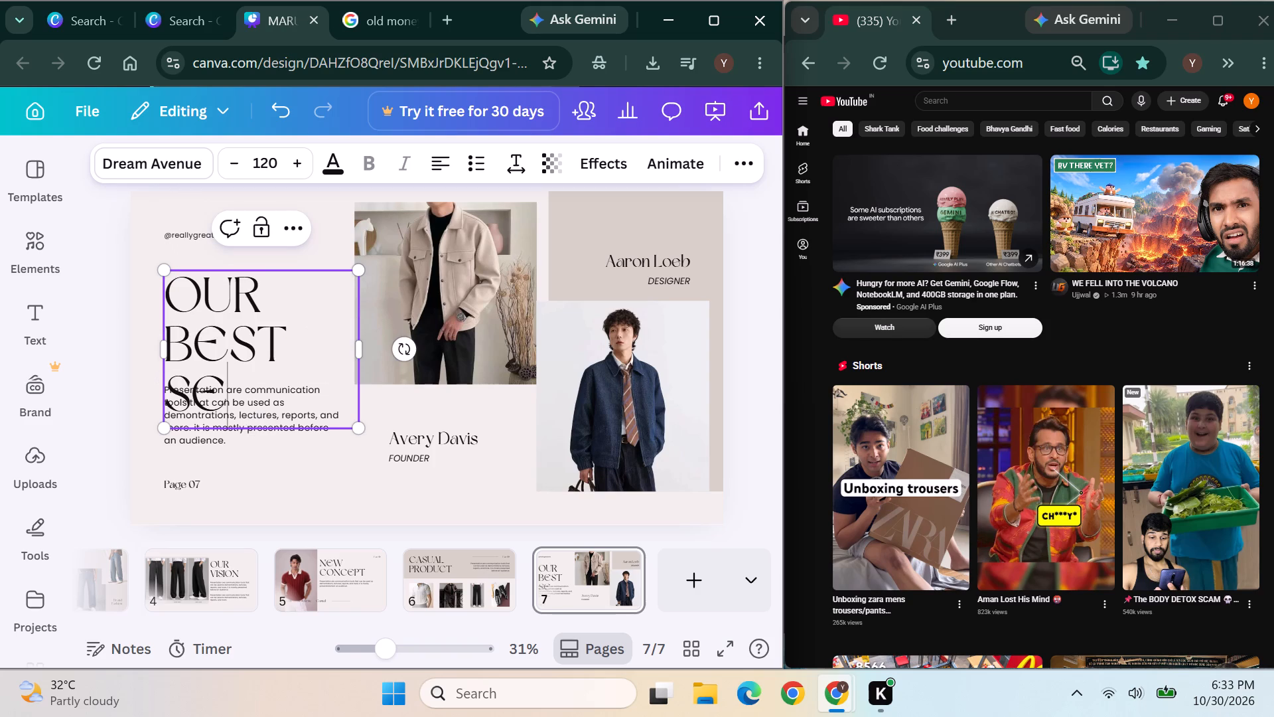
type("ll")
type("er")
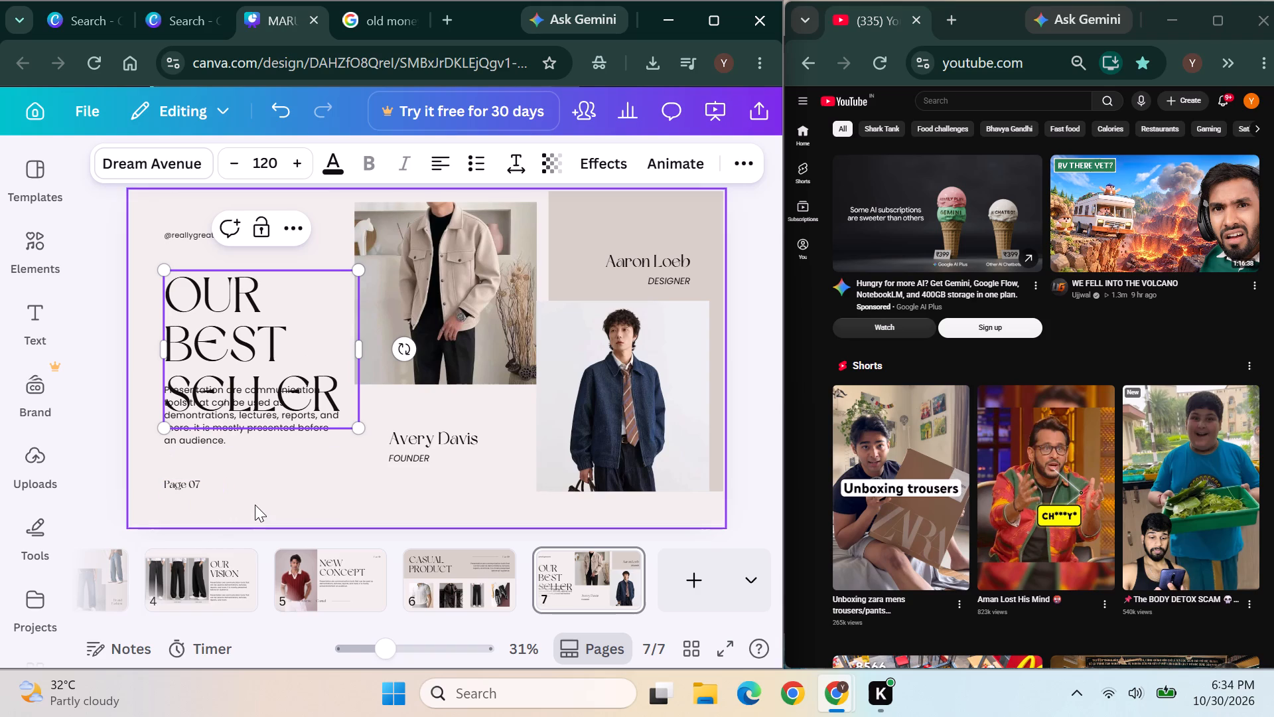
left_click(255, 505)
left_click_drag(241, 340, 230, 305)
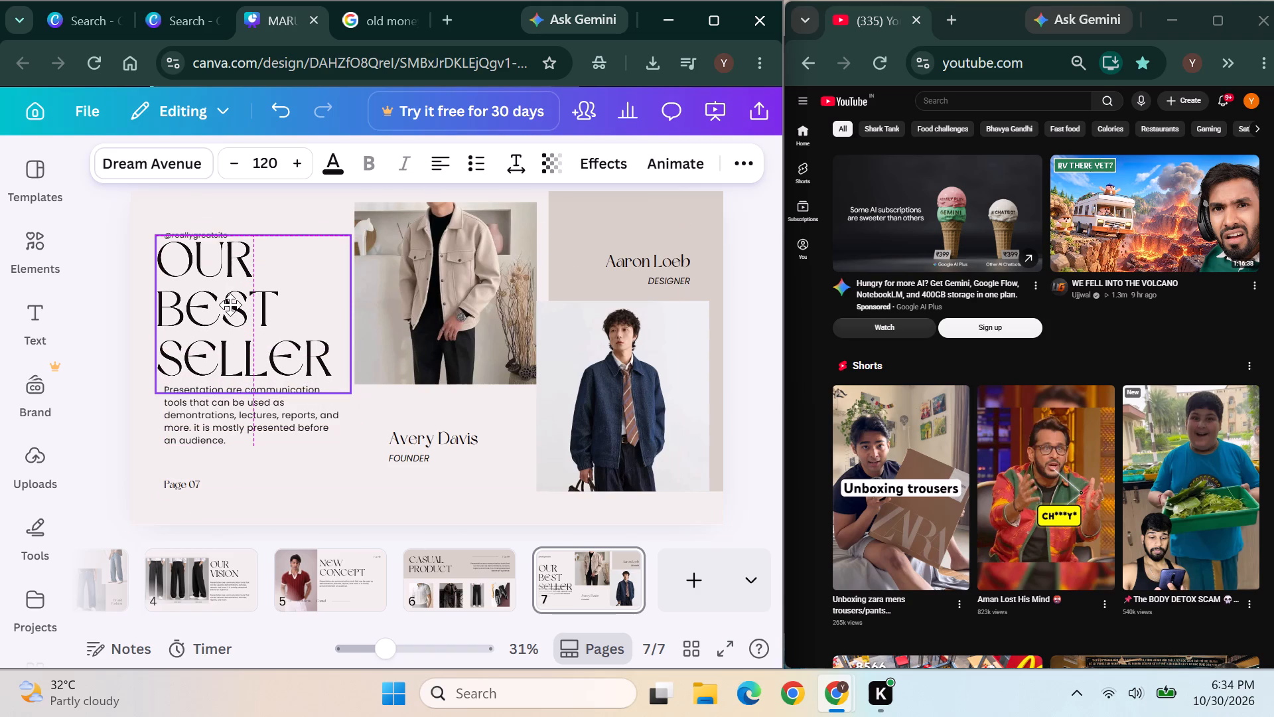
left_click_drag(230, 305, 234, 323)
left_click(194, 234)
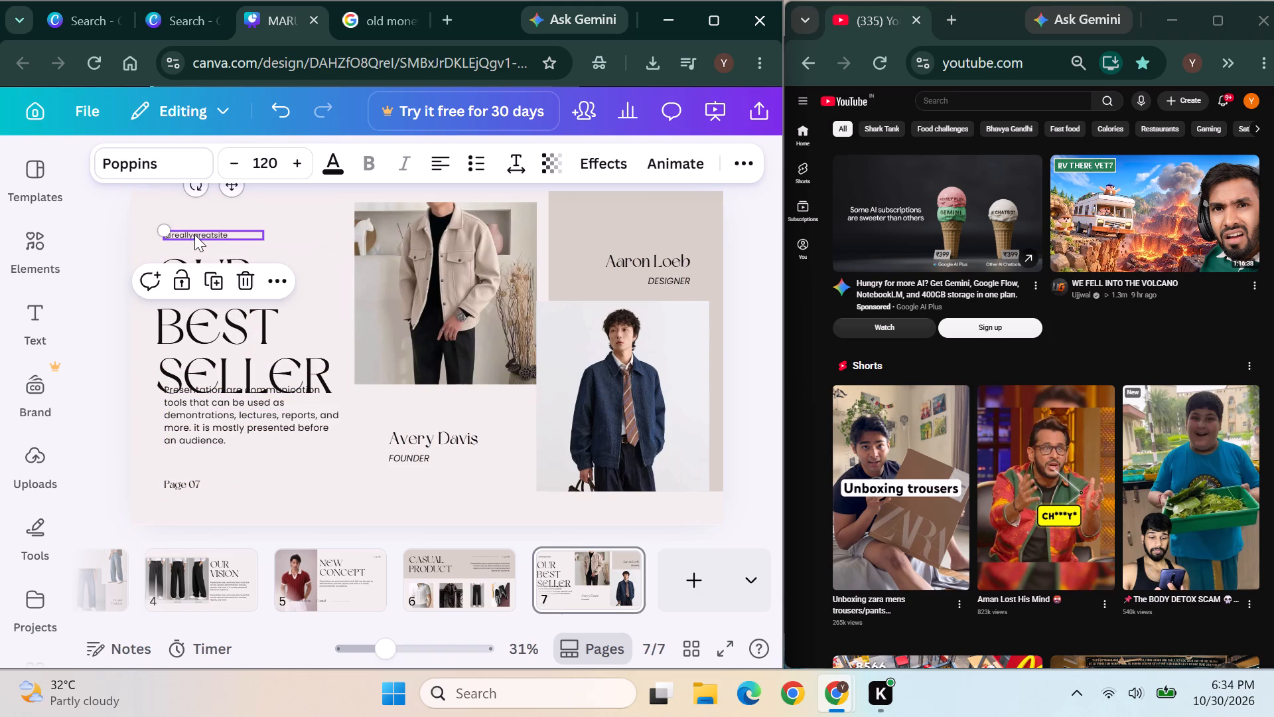
left_click(254, 283)
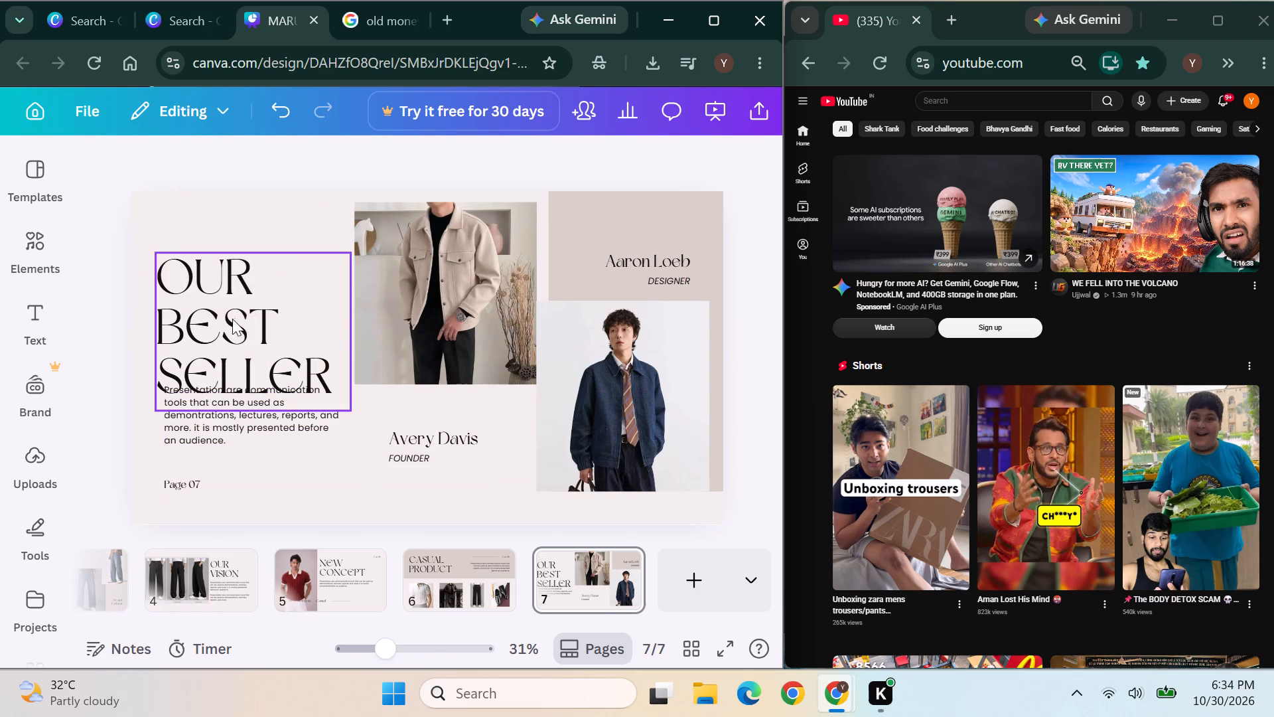
left_click_drag(238, 317, 238, 287)
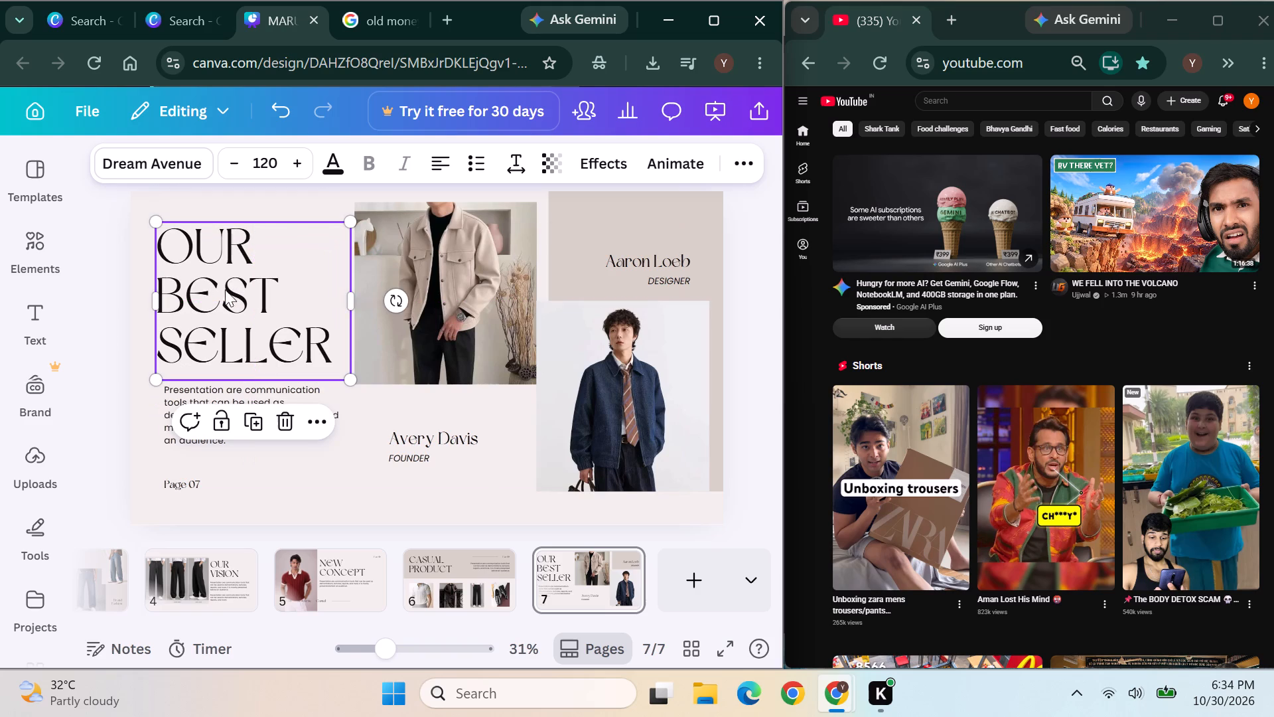
left_click(99, 329)
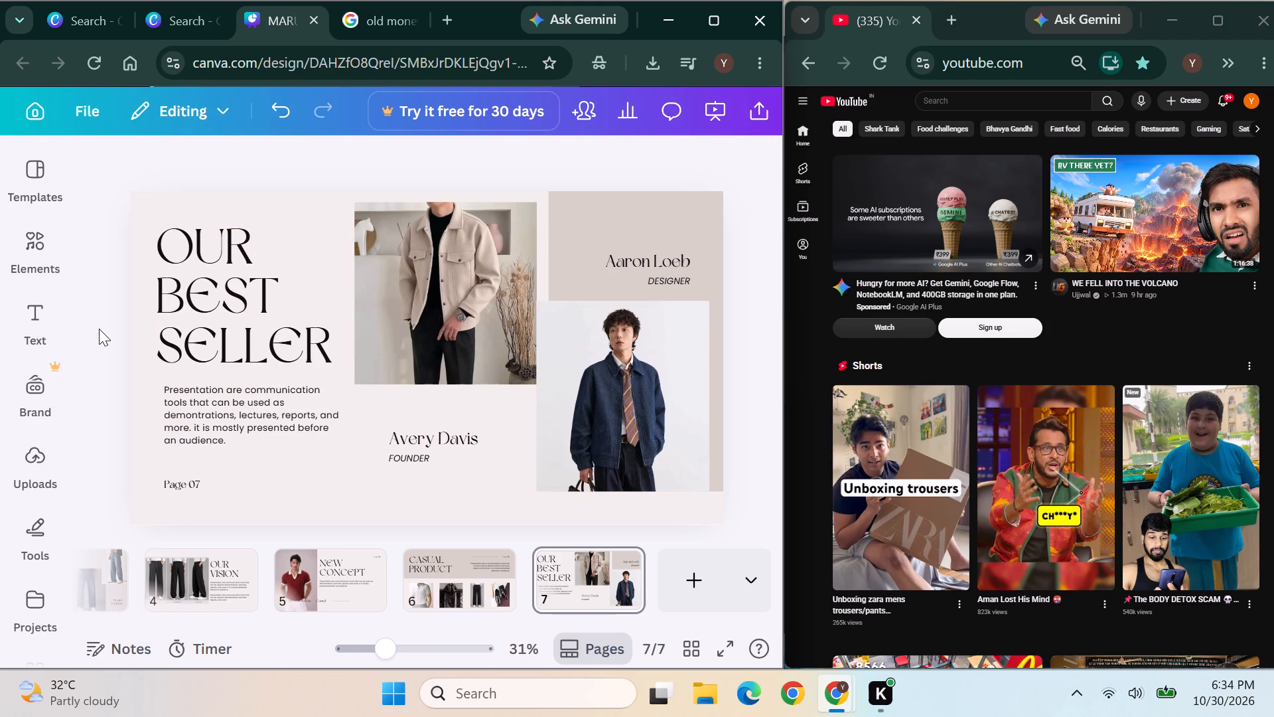
Delete the founder's name and the FOUNDER label below the beige jacket picture.
left_click(404, 440)
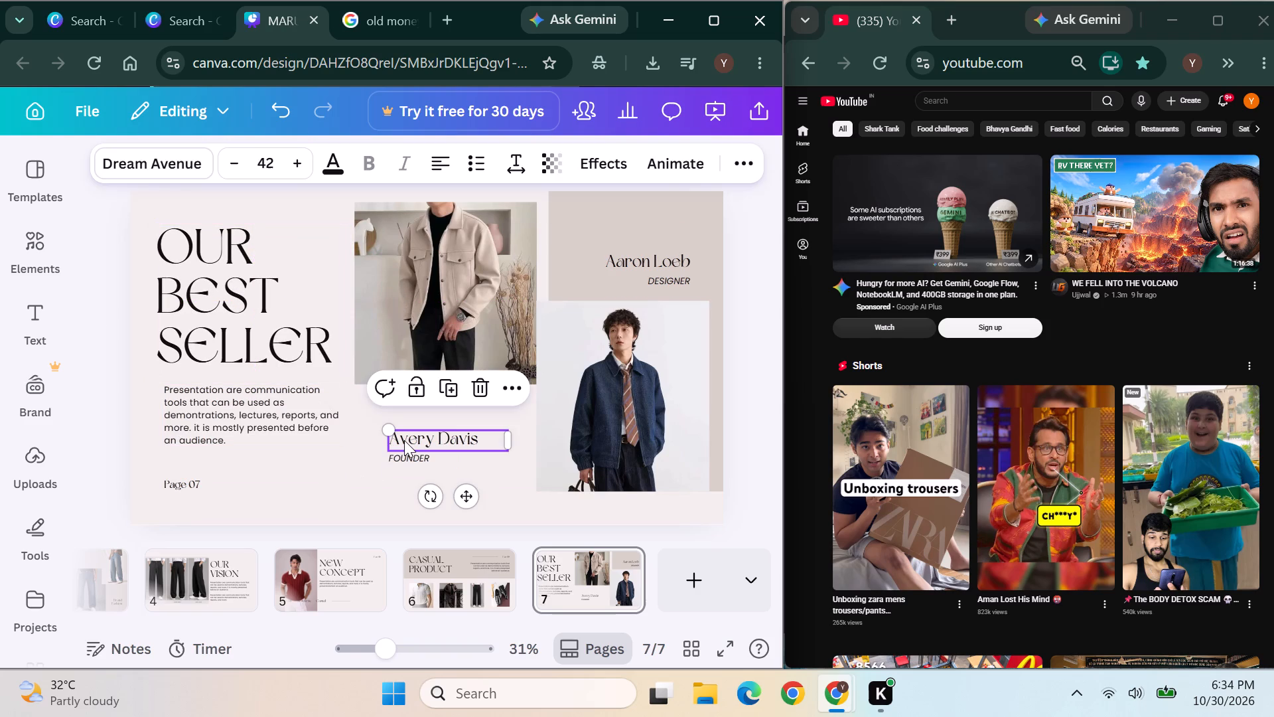
key("Delete")
left_click(415, 451)
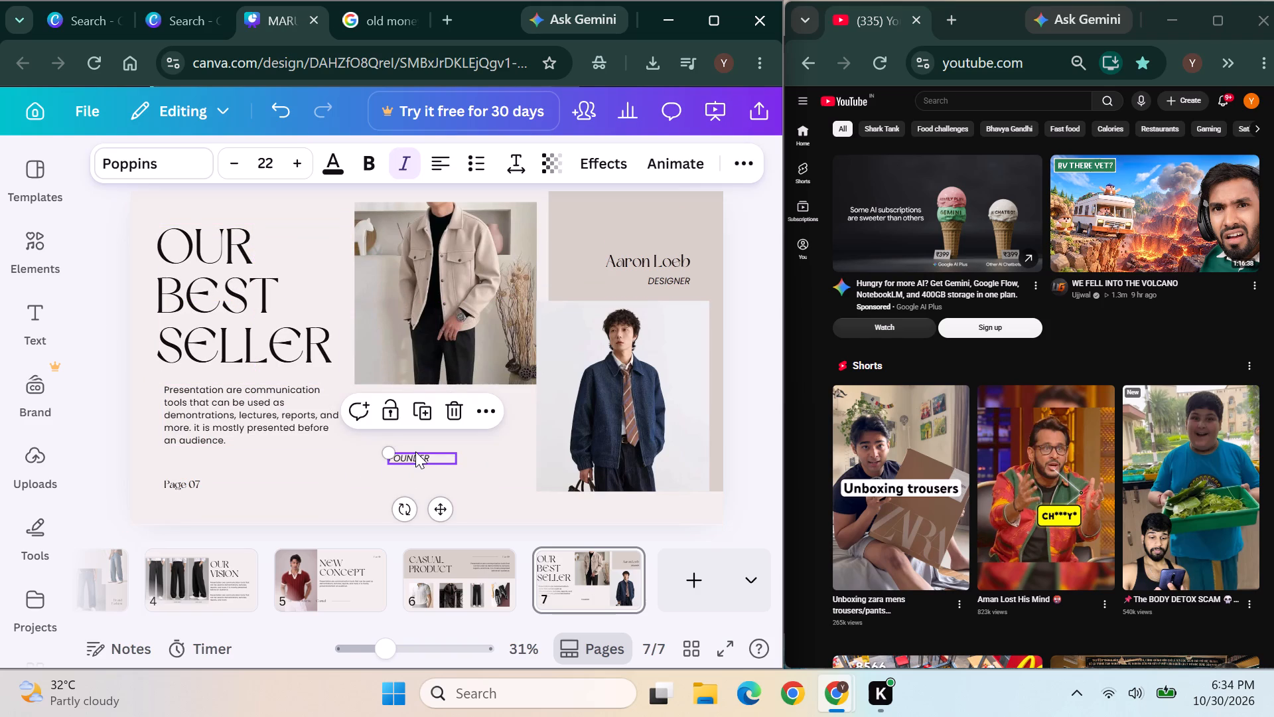
key("Delete")
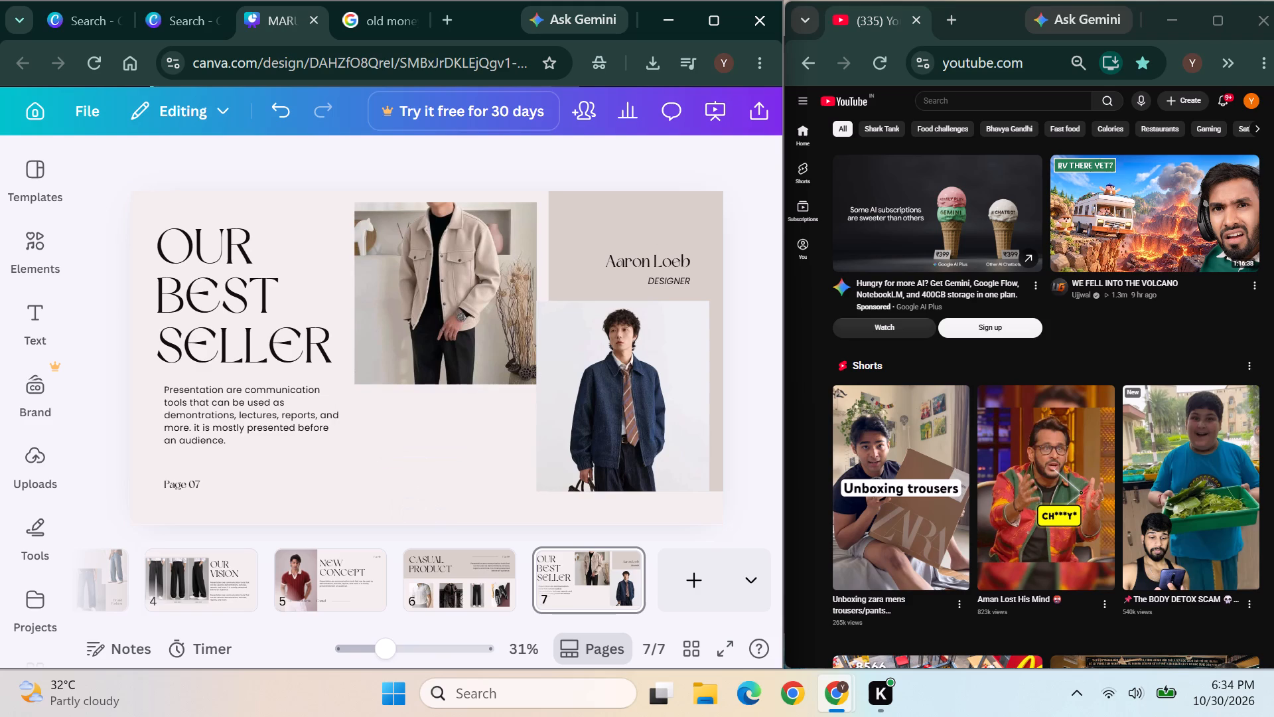
Delete the designer's name and the DESIGNER label above the navy jacket picture.
left_click(659, 271)
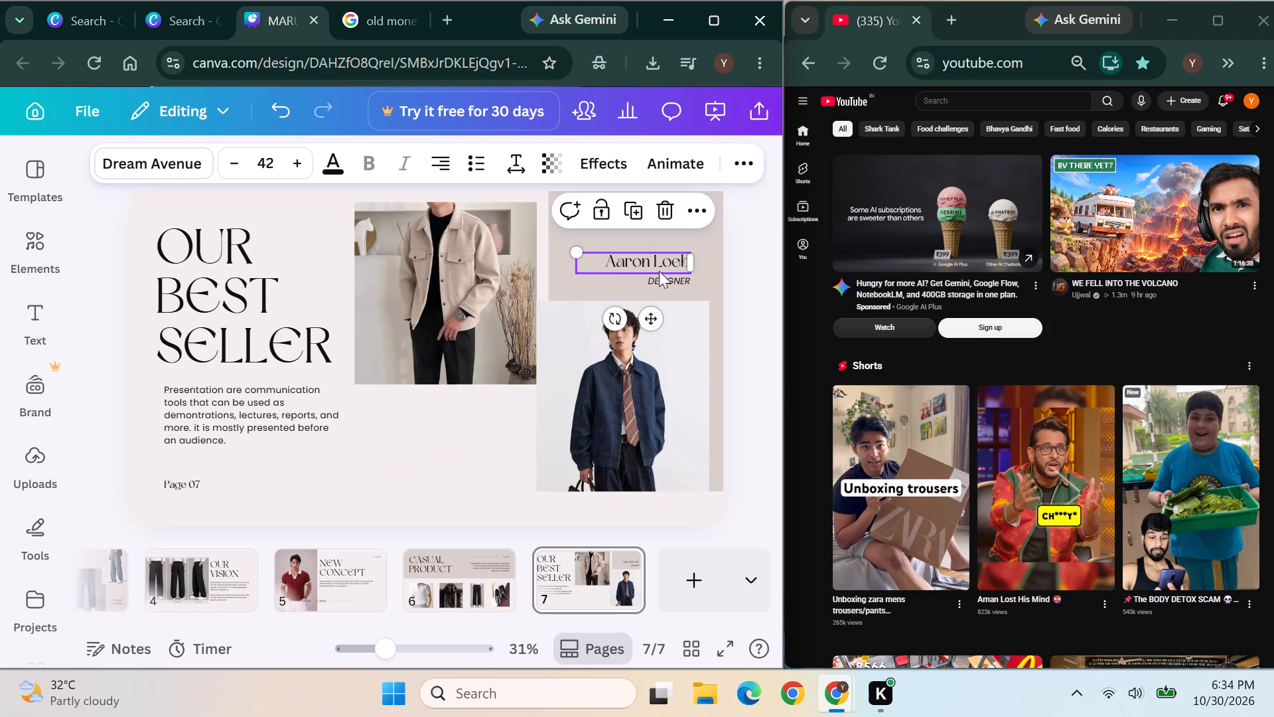
key("Delete")
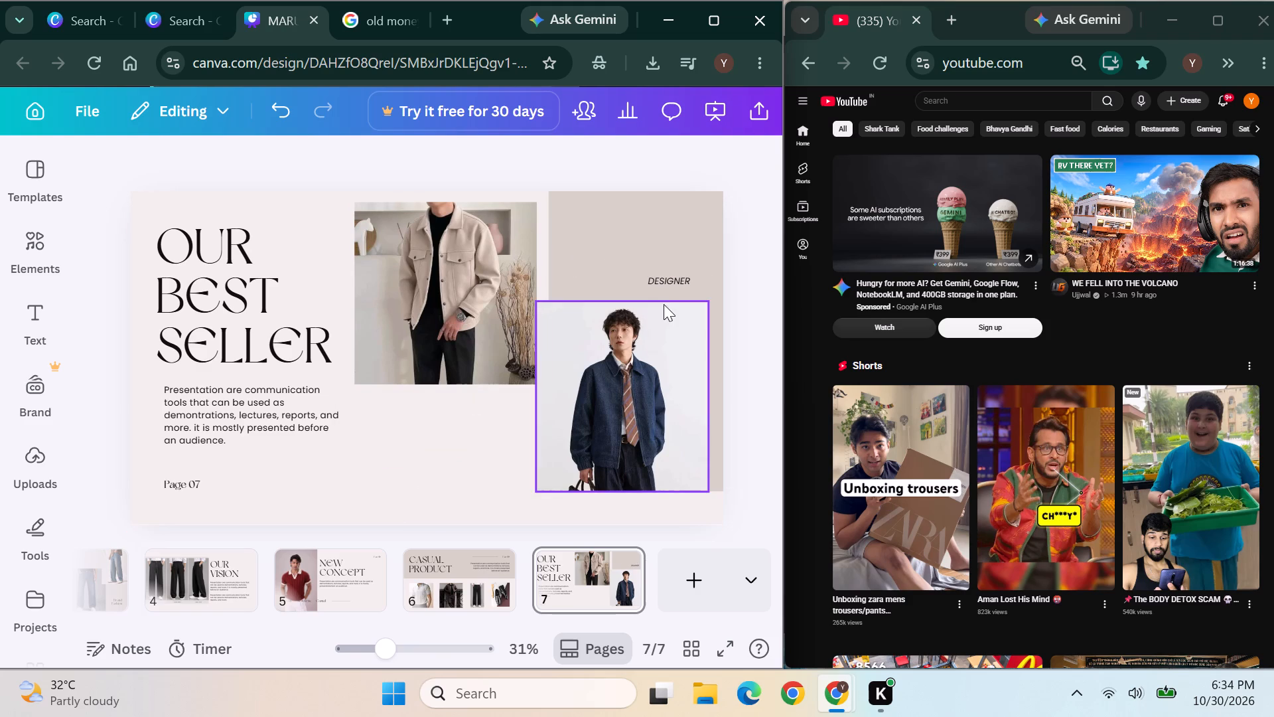
left_click(675, 283)
key("Delete")
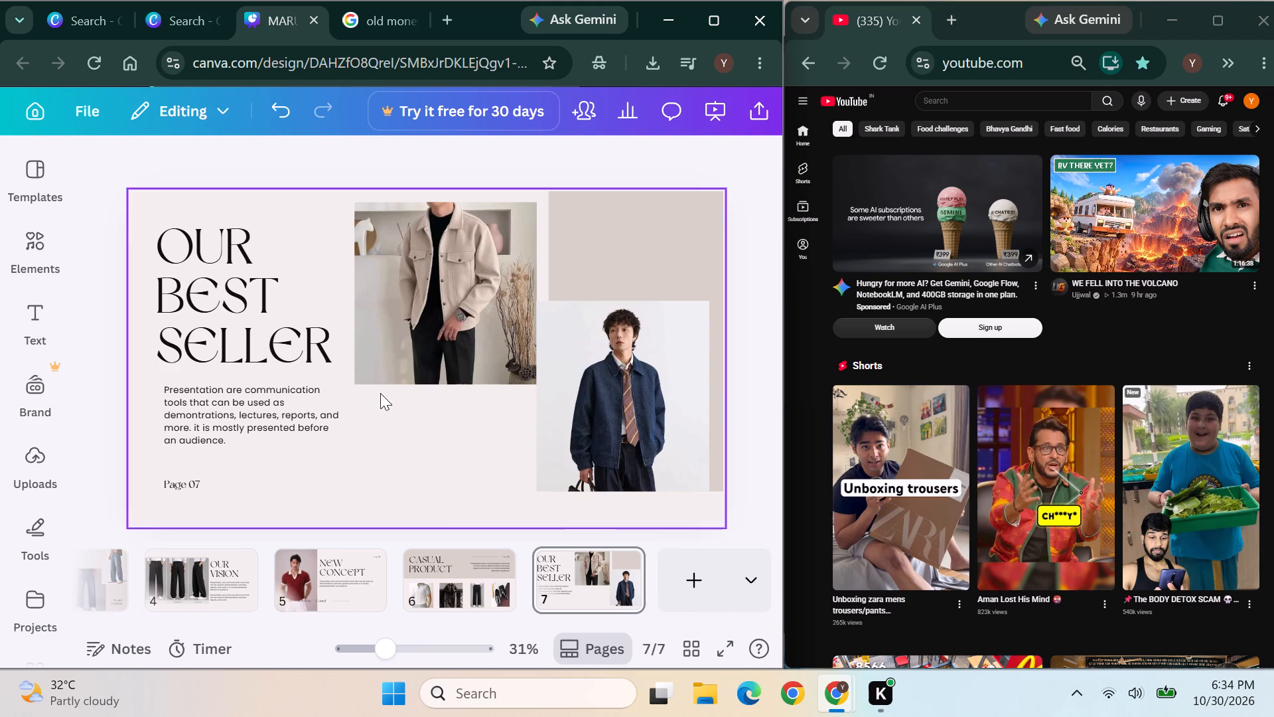
Add a blank page 8 after the OUR BEST SELLER page.
left_click(677, 572)
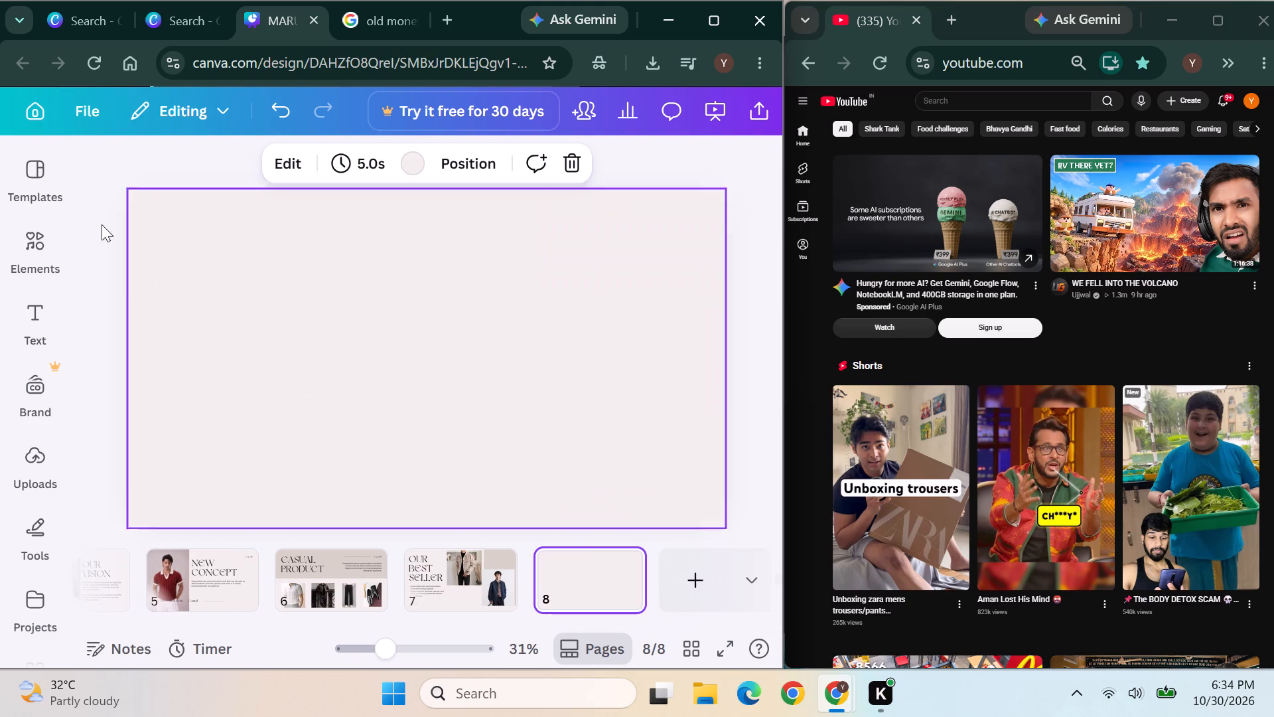
left_click(25, 164)
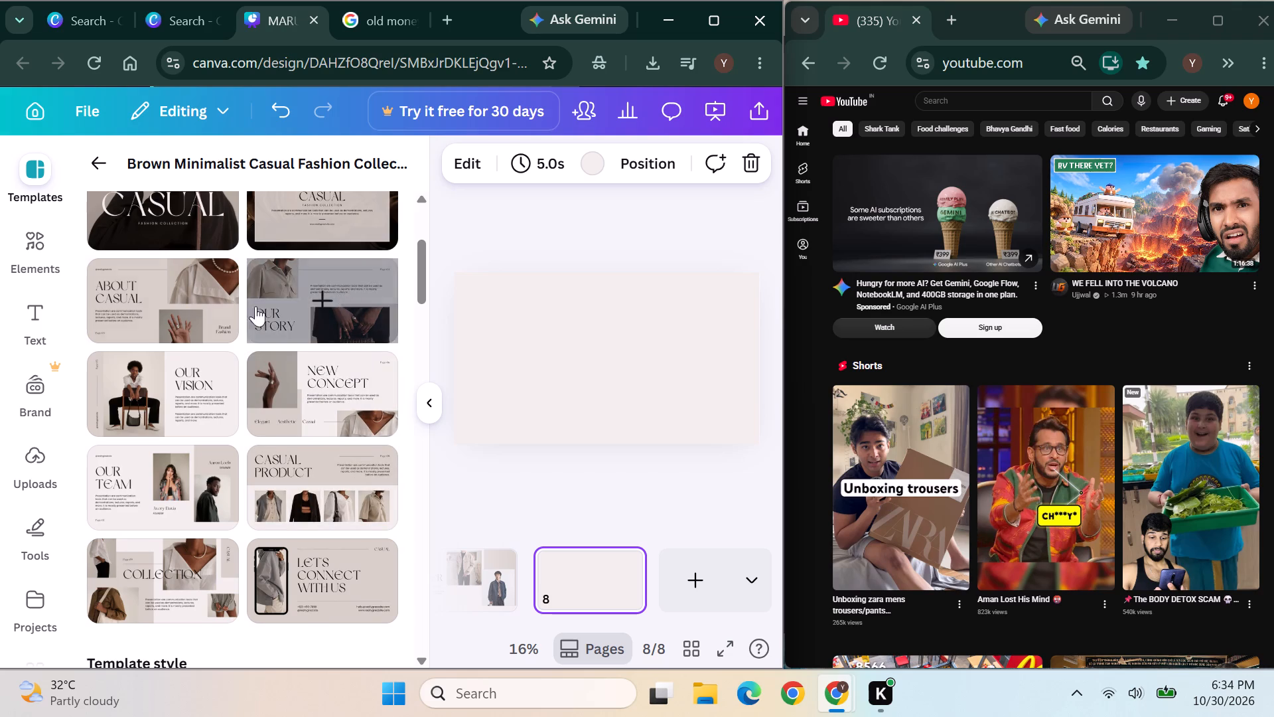
left_click(430, 391)
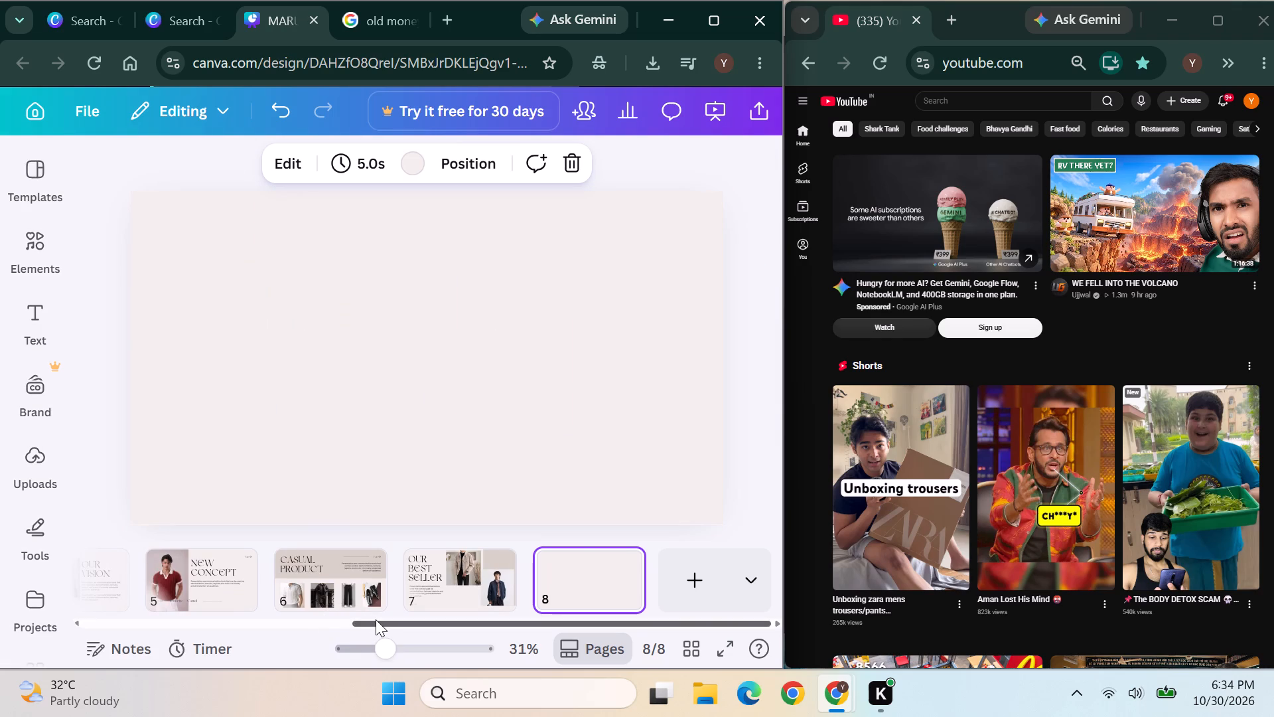
Review the presentation from the MARUTI cover through page 7, checking which template headings and pictures still need changing.
left_click_drag(376, 619, 73, 574)
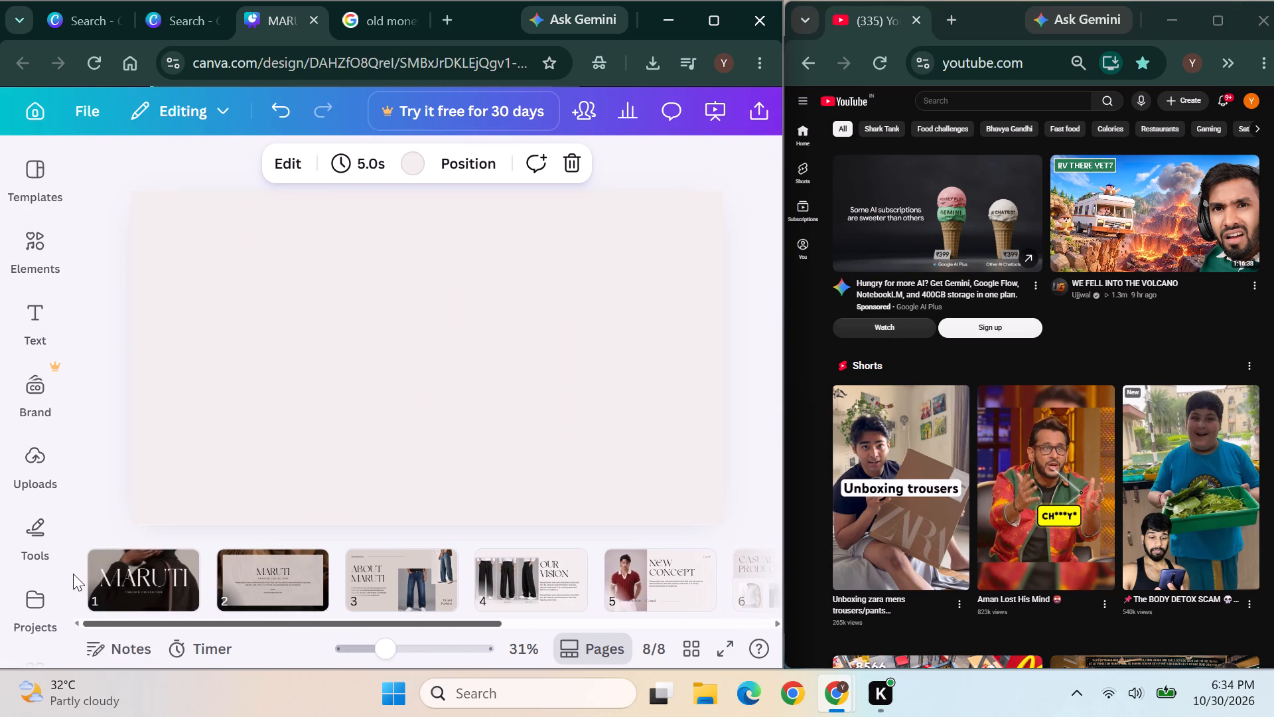
left_click_drag(73, 574, 73, 573)
left_click(157, 568)
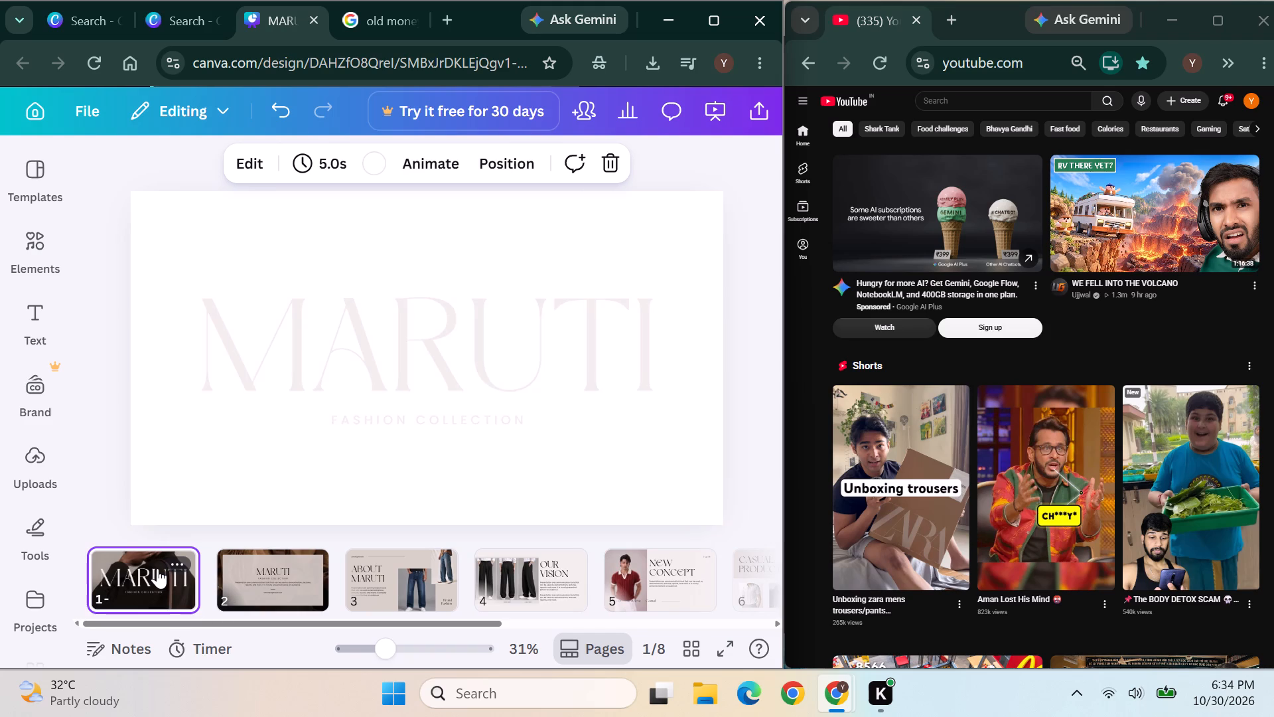
key("Right")
key("Right")
key("Right")
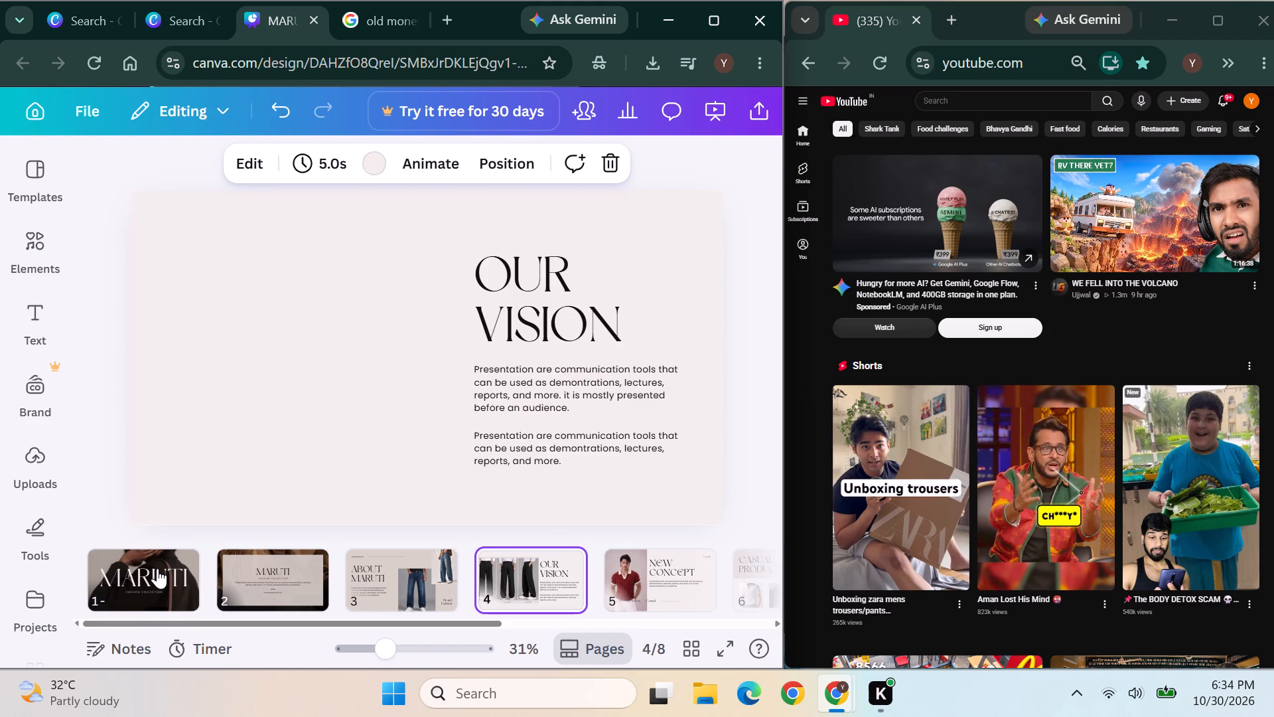
key("Left")
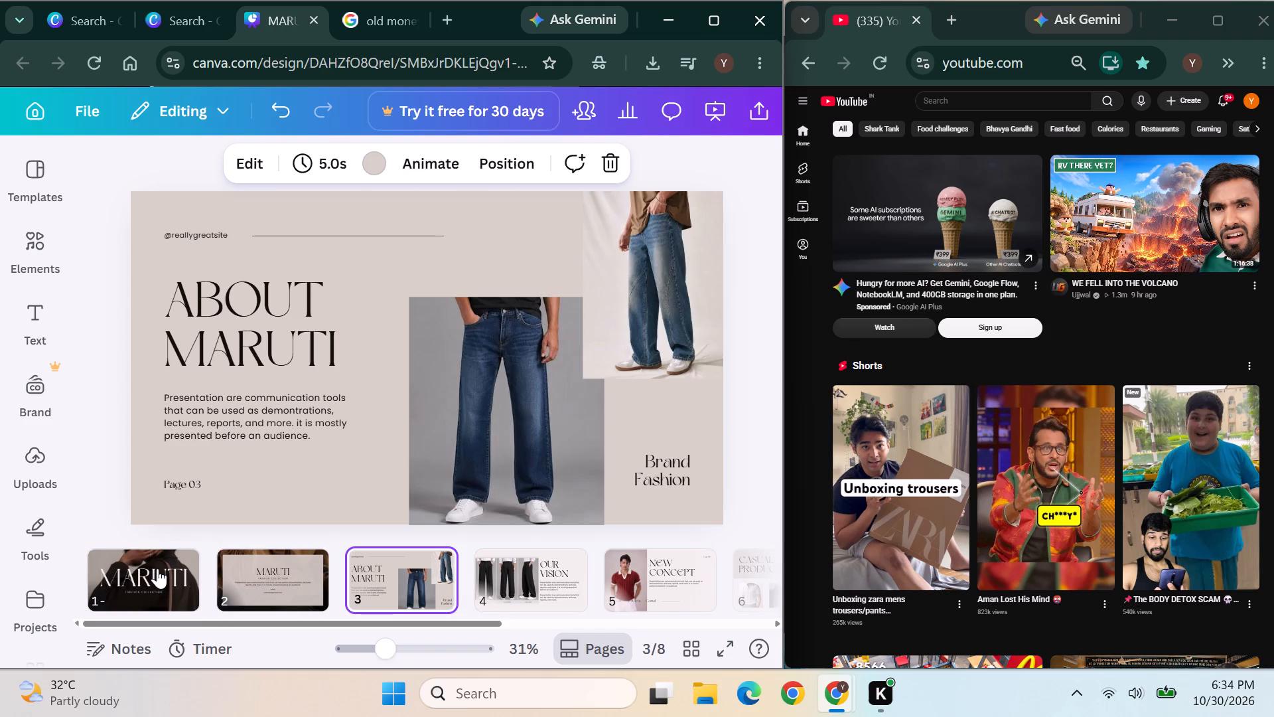
key("Right")
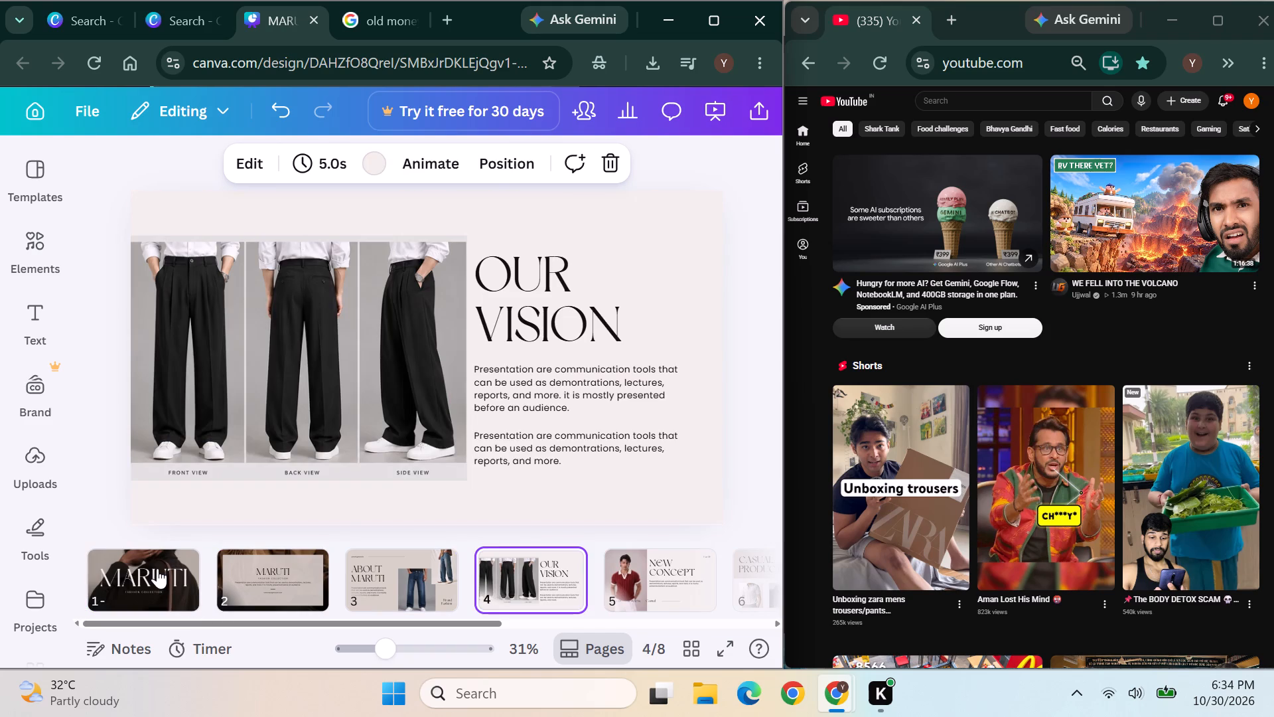
key("Right")
key("Right")
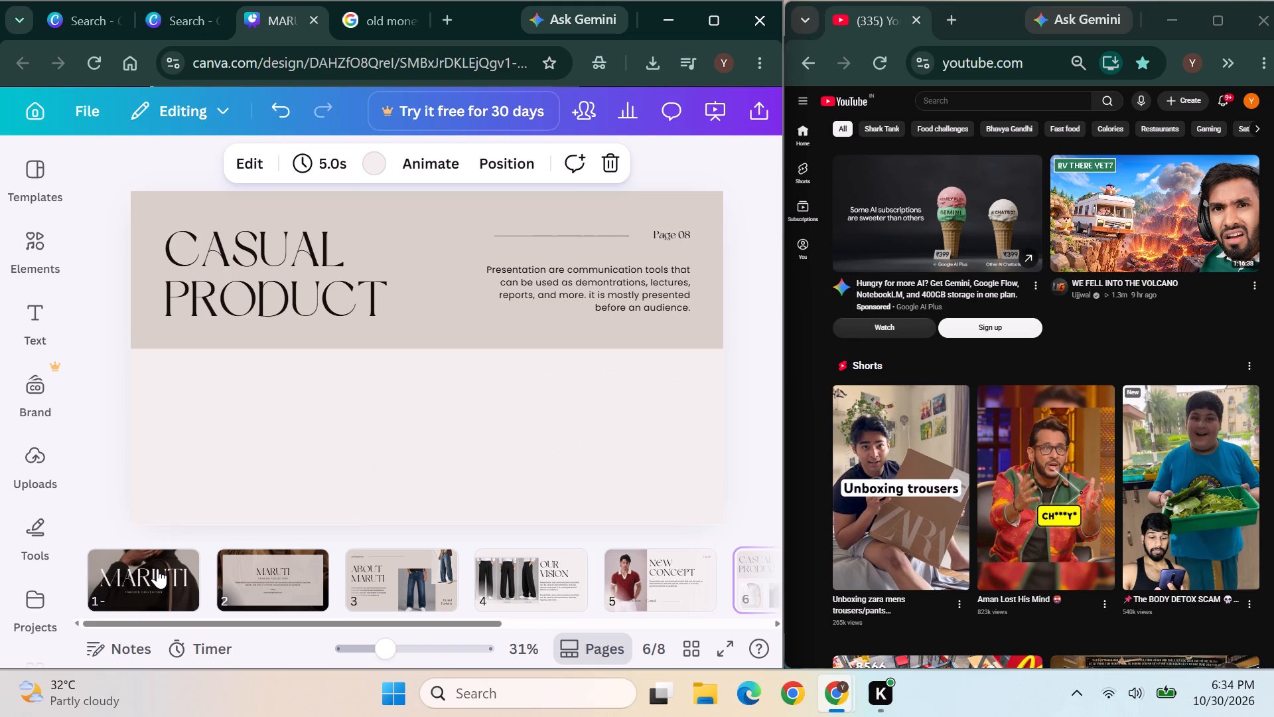
key("Right")
key("Left")
key("Left")
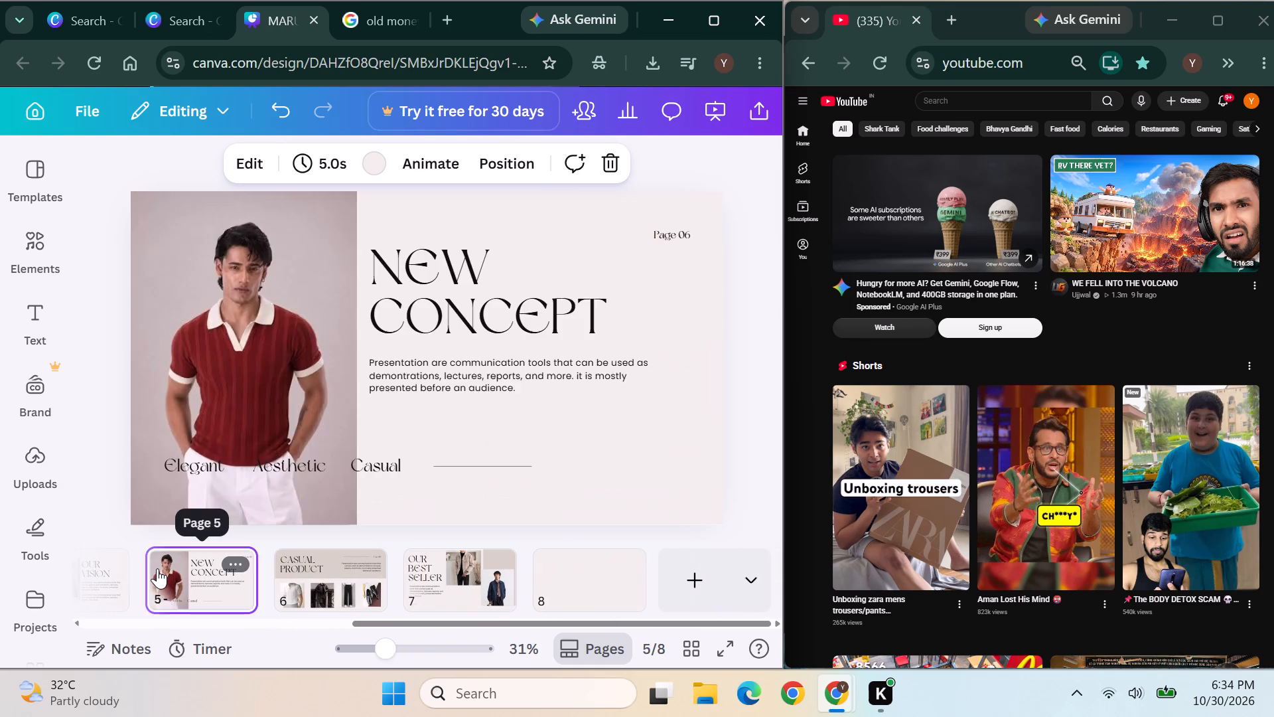
key("Left")
key("Left")
key("Right")
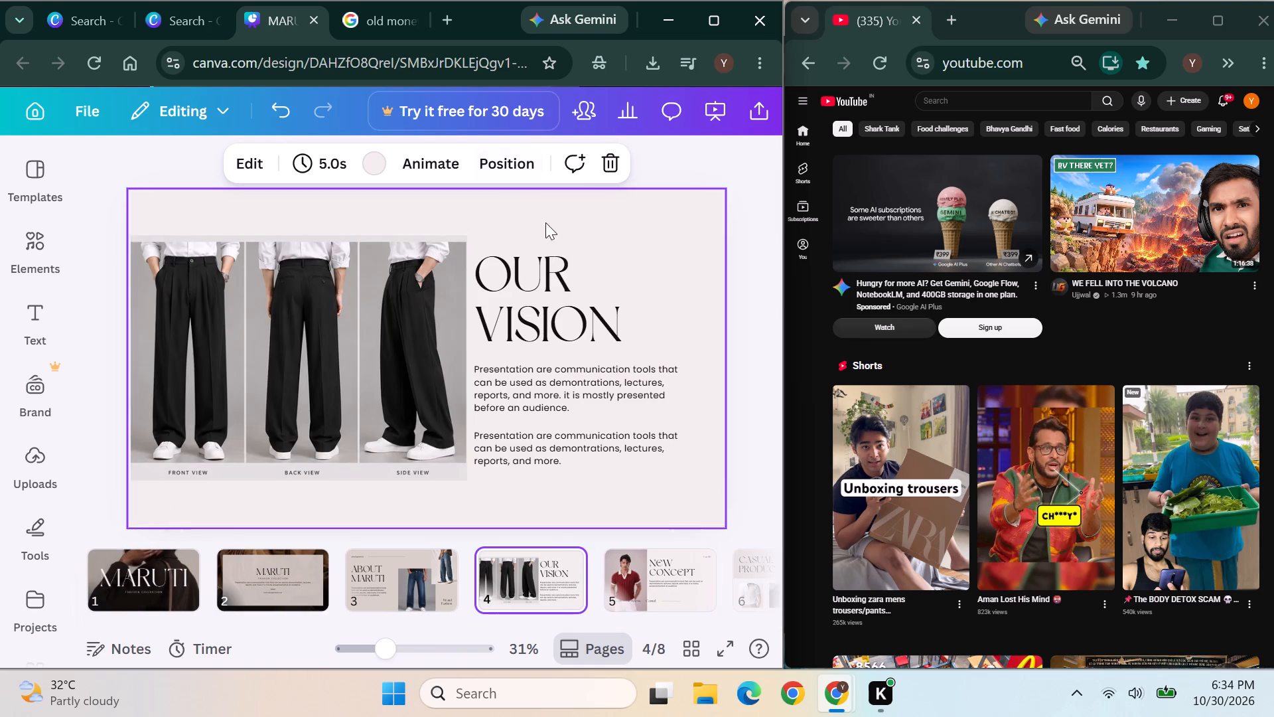
Change the page 4 heading from OUR VISION to FORMAL PANT.
left_click(537, 307)
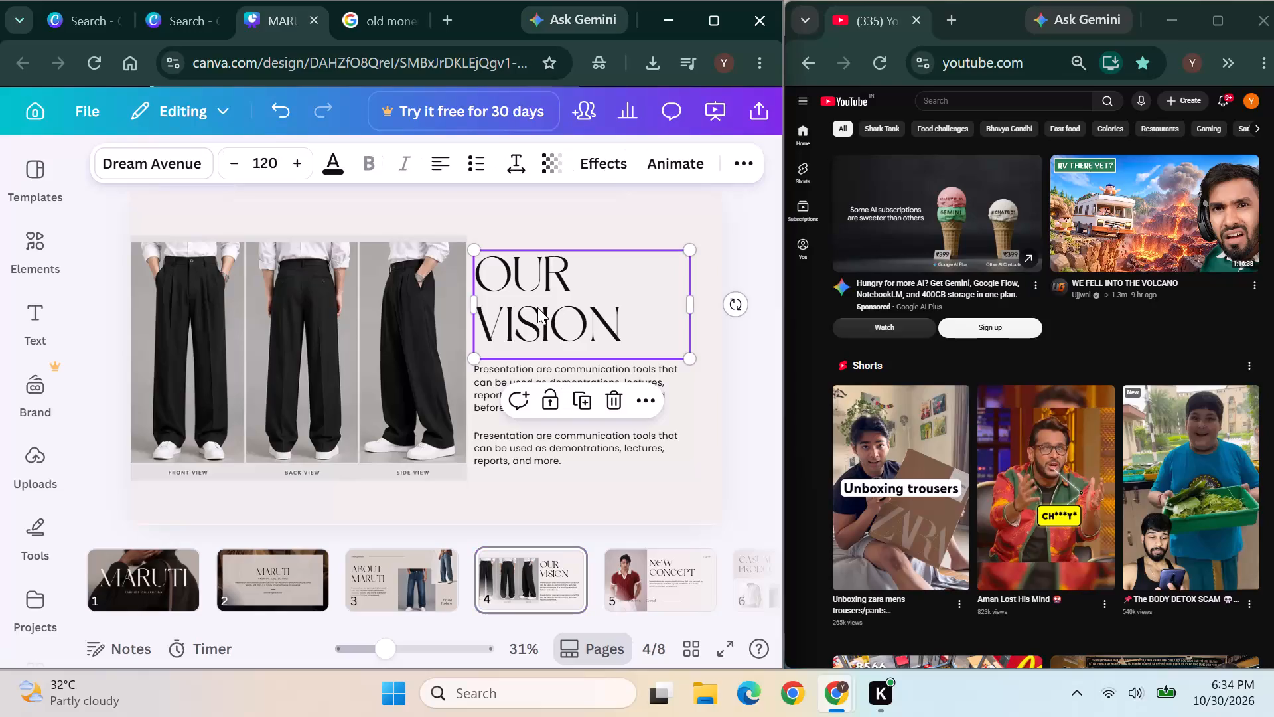
left_click(537, 307)
type("form")
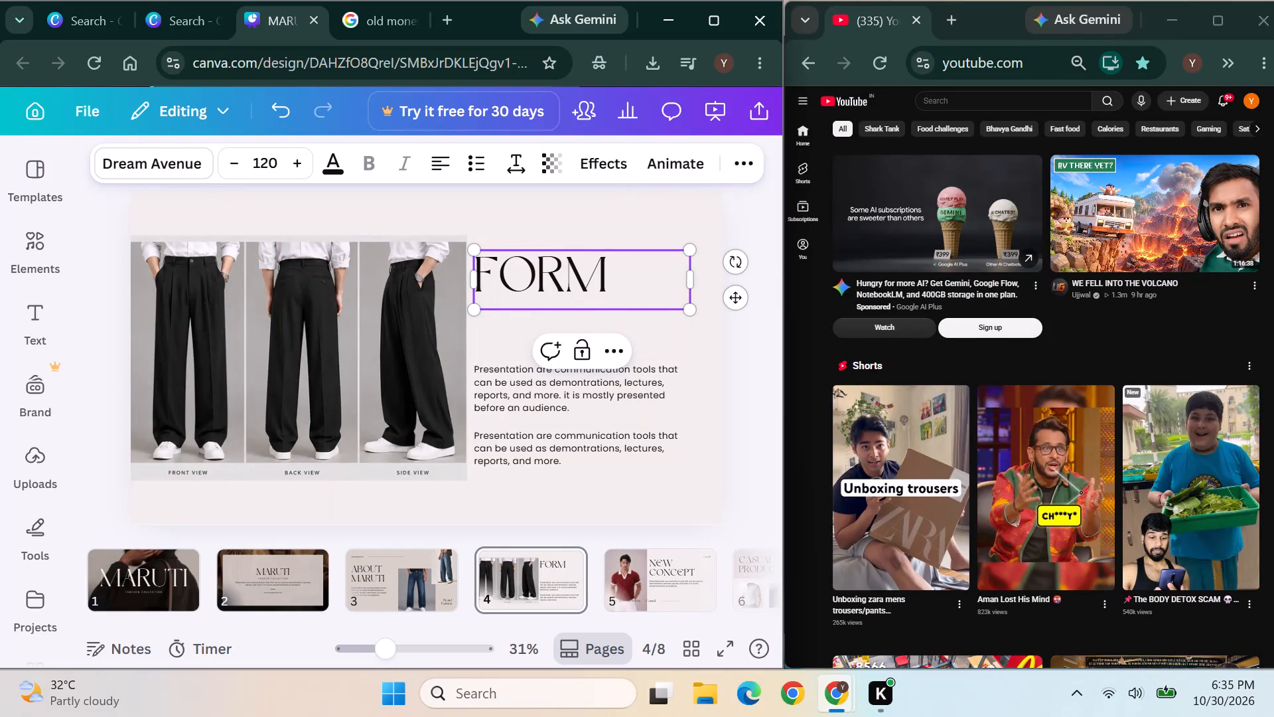
type("a;")
key("BackSpace")
key("l")
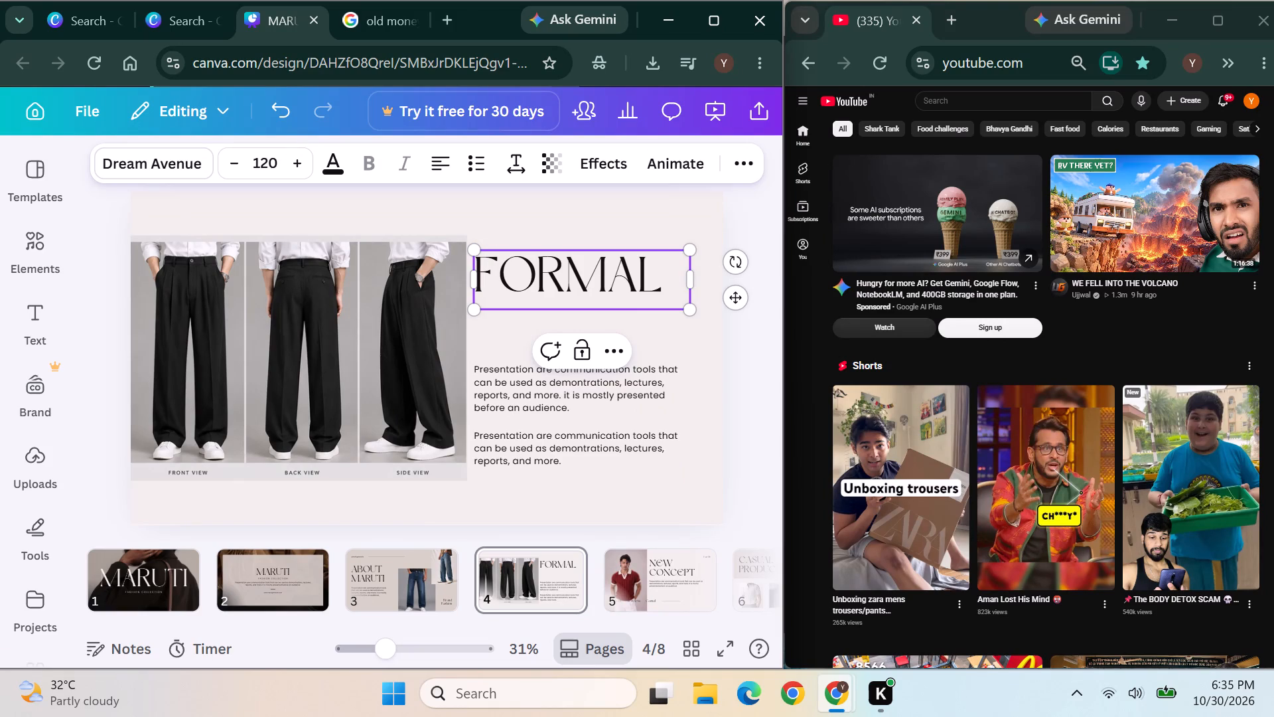
key("space")
type("pant")
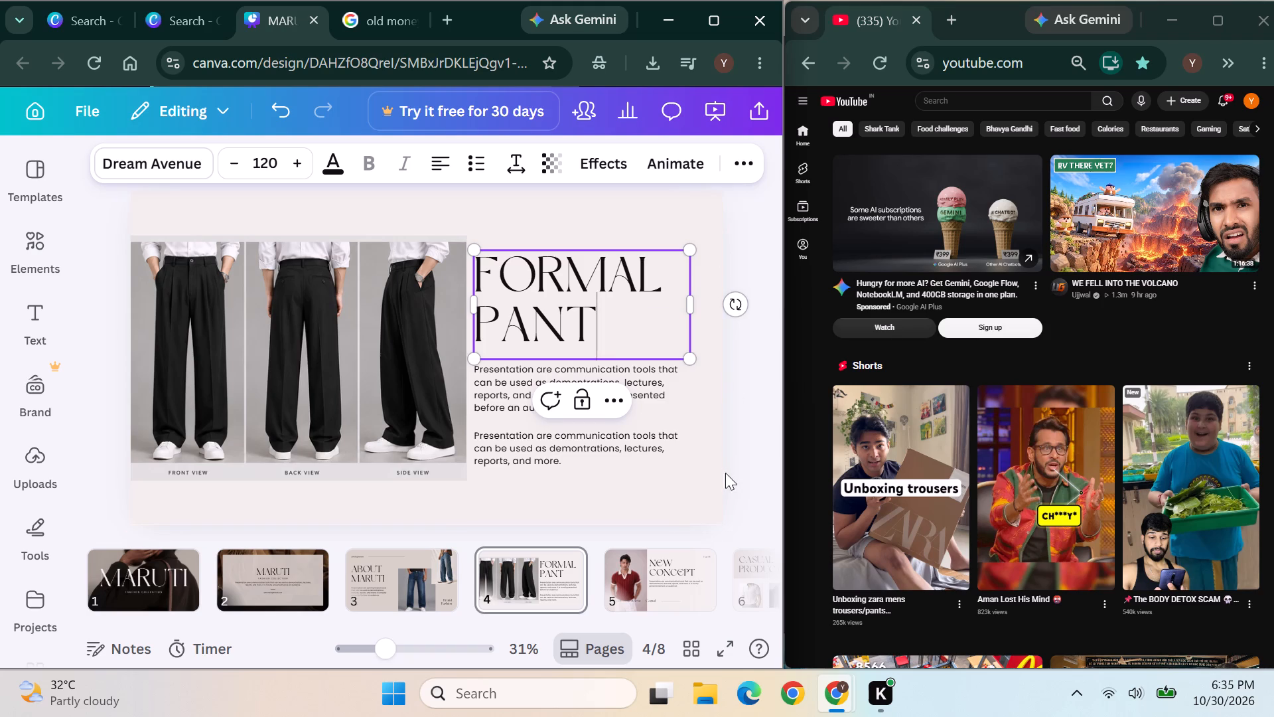
left_click(735, 473)
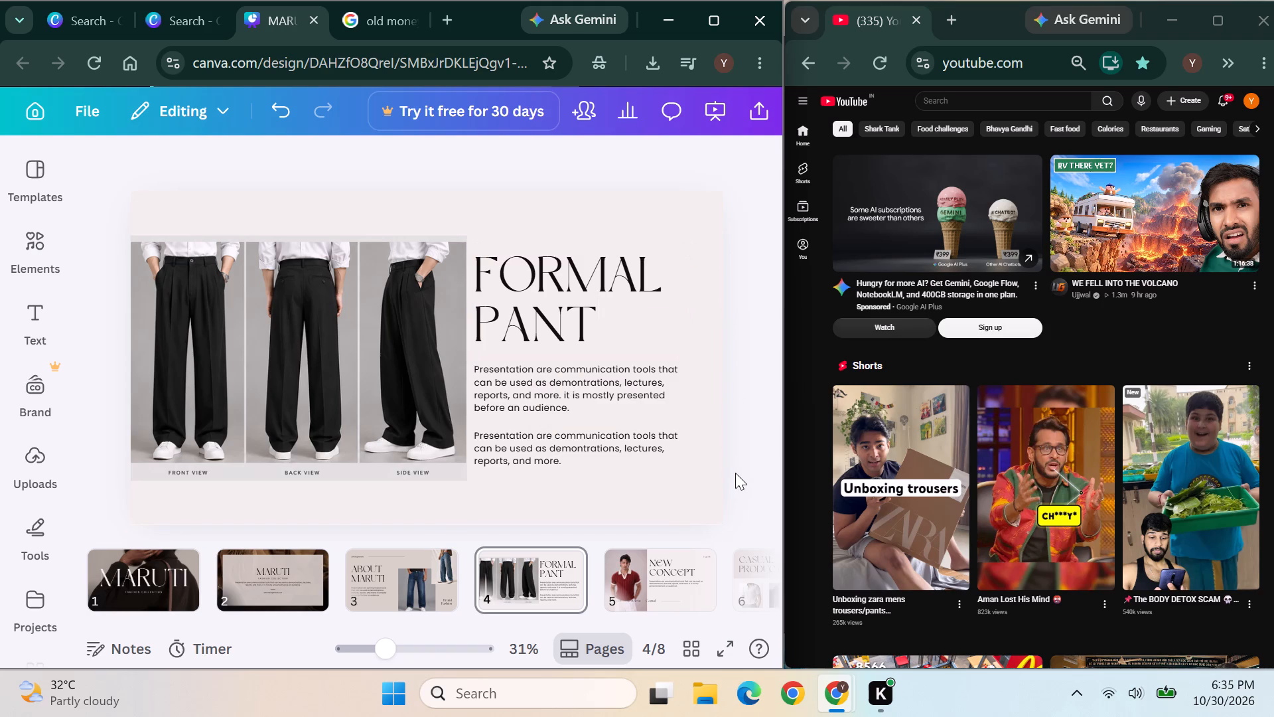
left_click(627, 324)
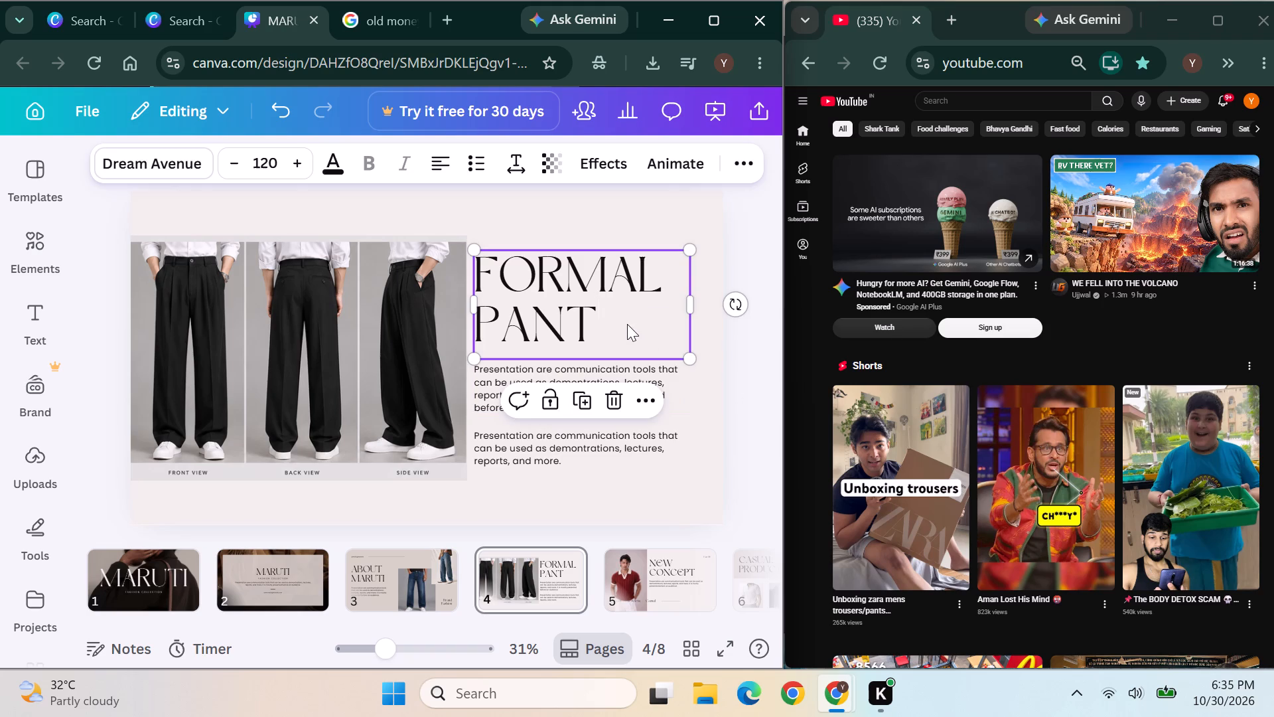
left_click(627, 324)
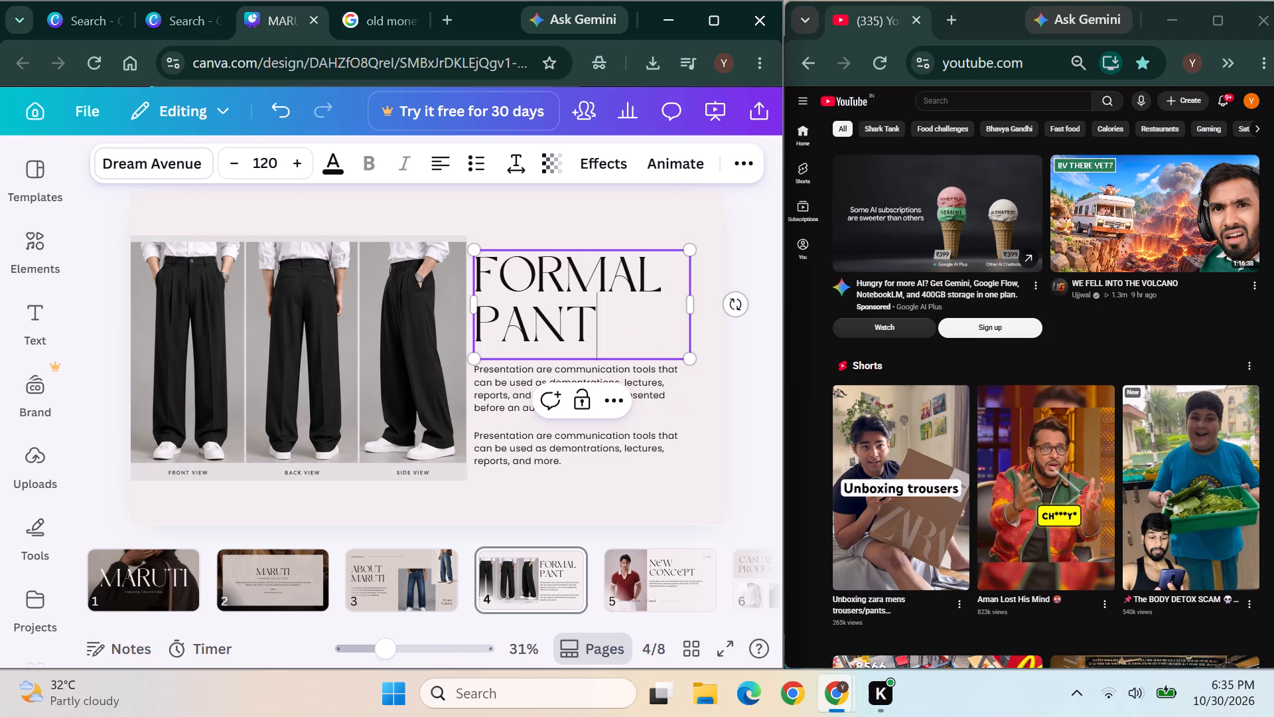
Check the NEW CONCEPT page with the red polo picture, and search Google Images for old money polo.
left_click(650, 585)
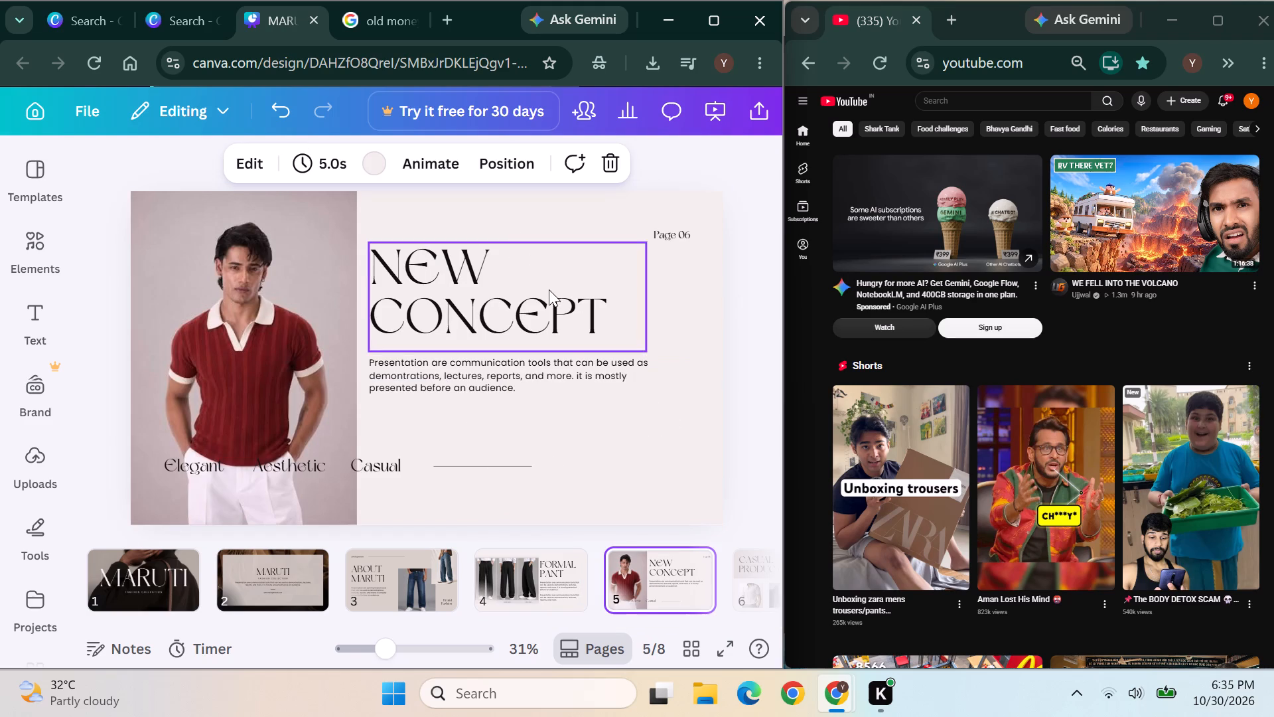
left_click(383, 6)
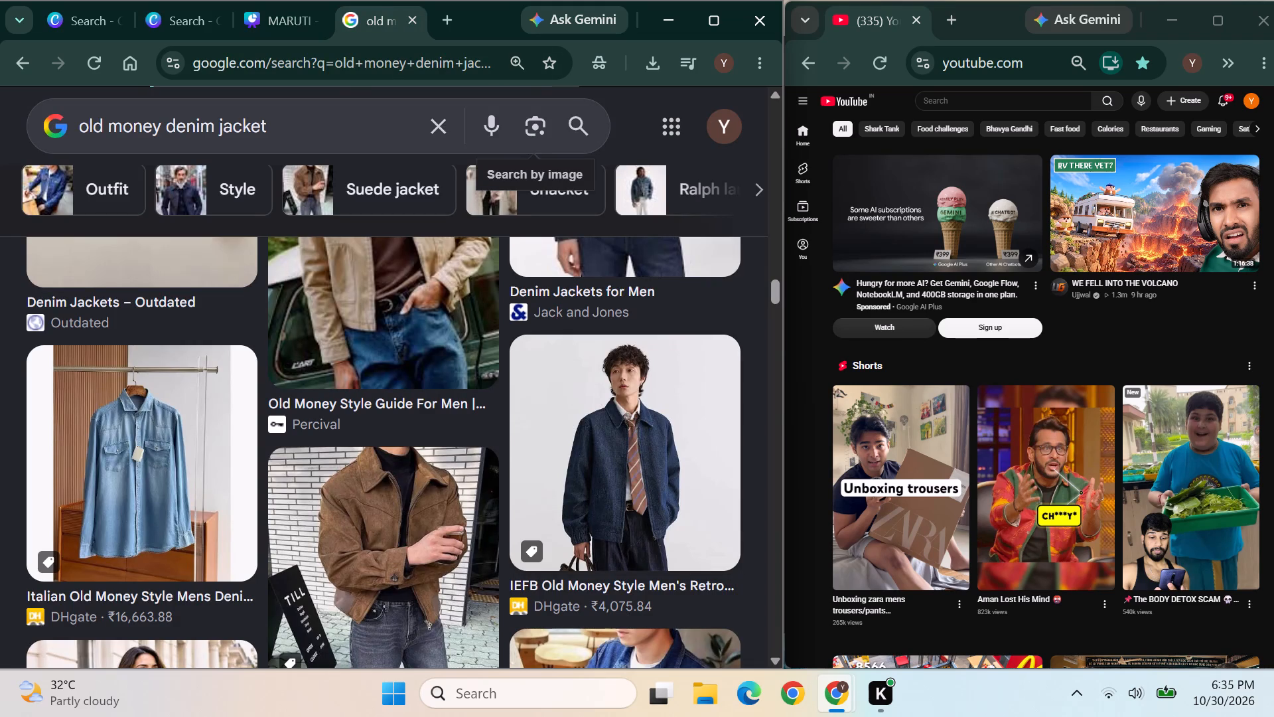
left_click_drag(284, 125, 172, 131)
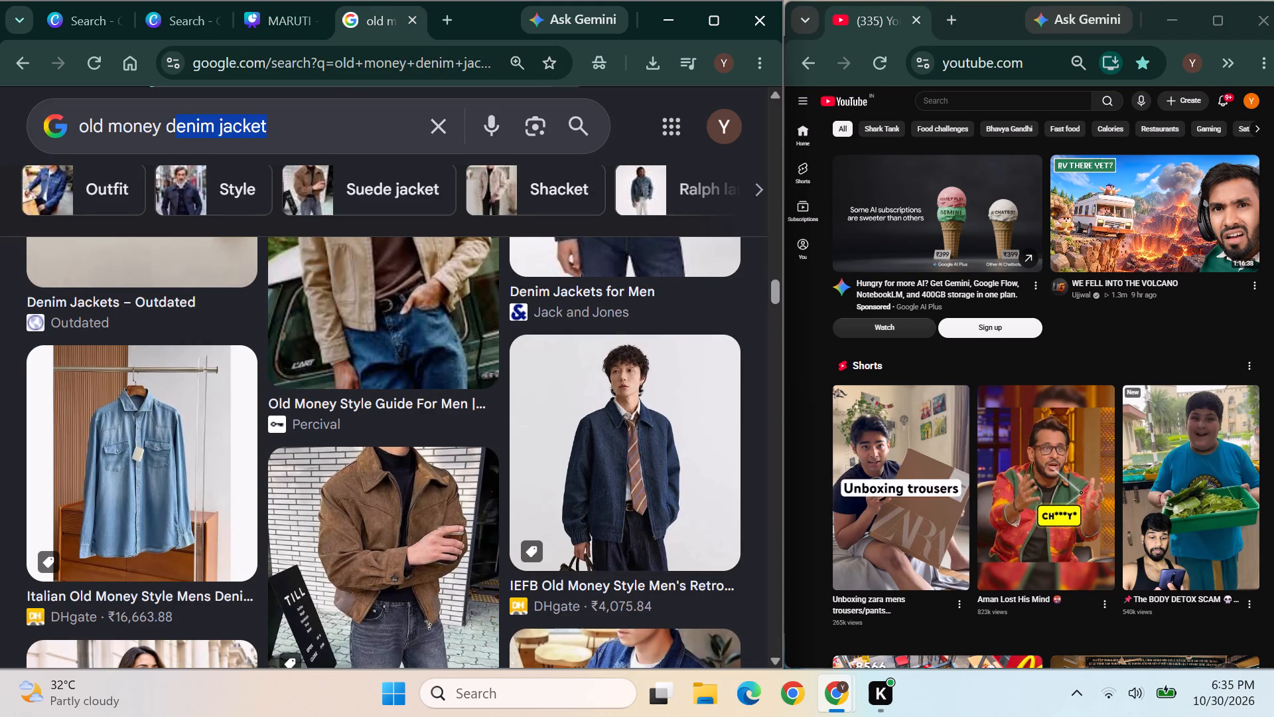
left_click_drag(172, 131, 165, 134)
type("polo")
key("Return")
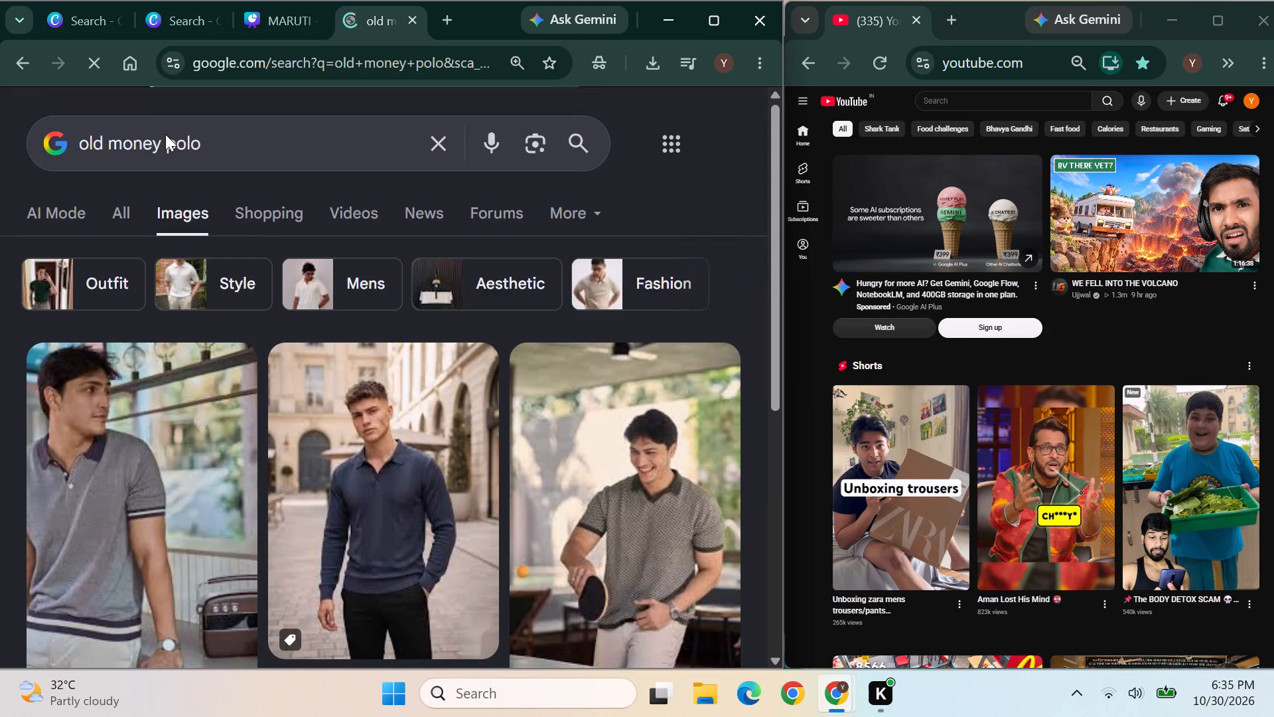
Browse the old money polo image results for a men's polo picture suited to the NEW CONCEPT page.
key("Down")
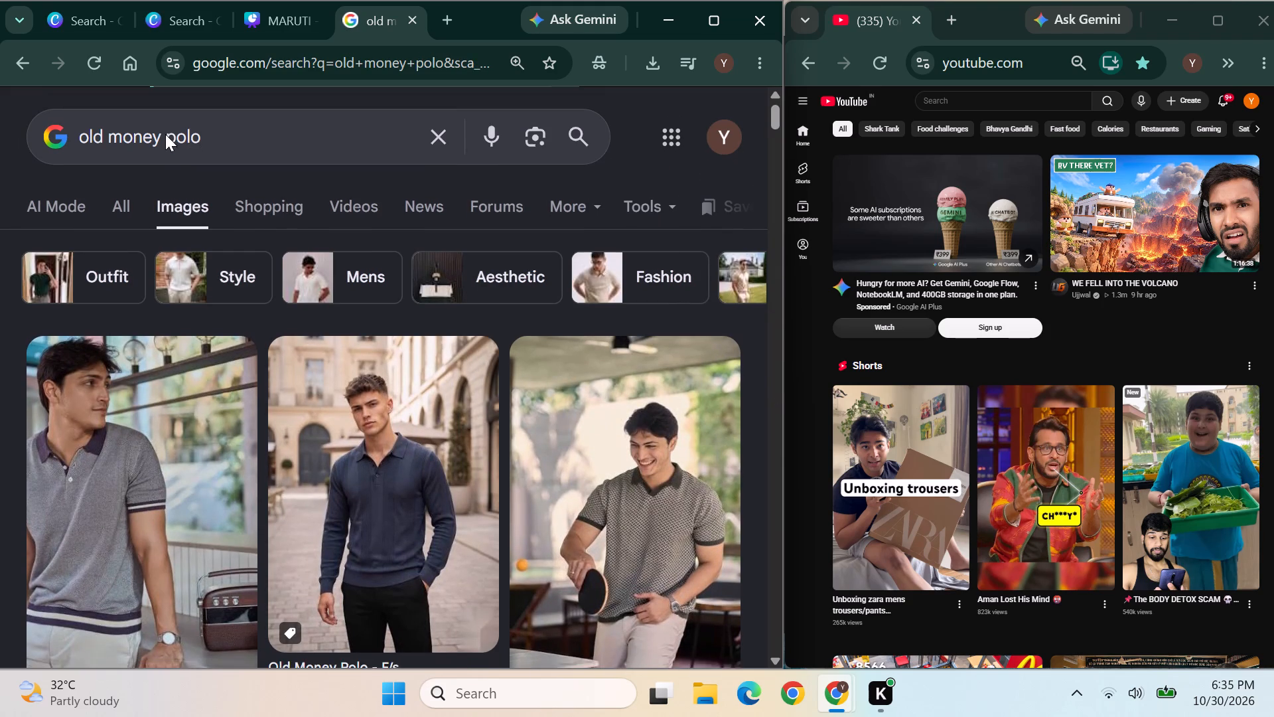
key("Down")
key("Down")
key("Down")
key("Down")
key("Down")
key("Down")
key("Down")
key("Down")
key("Down")
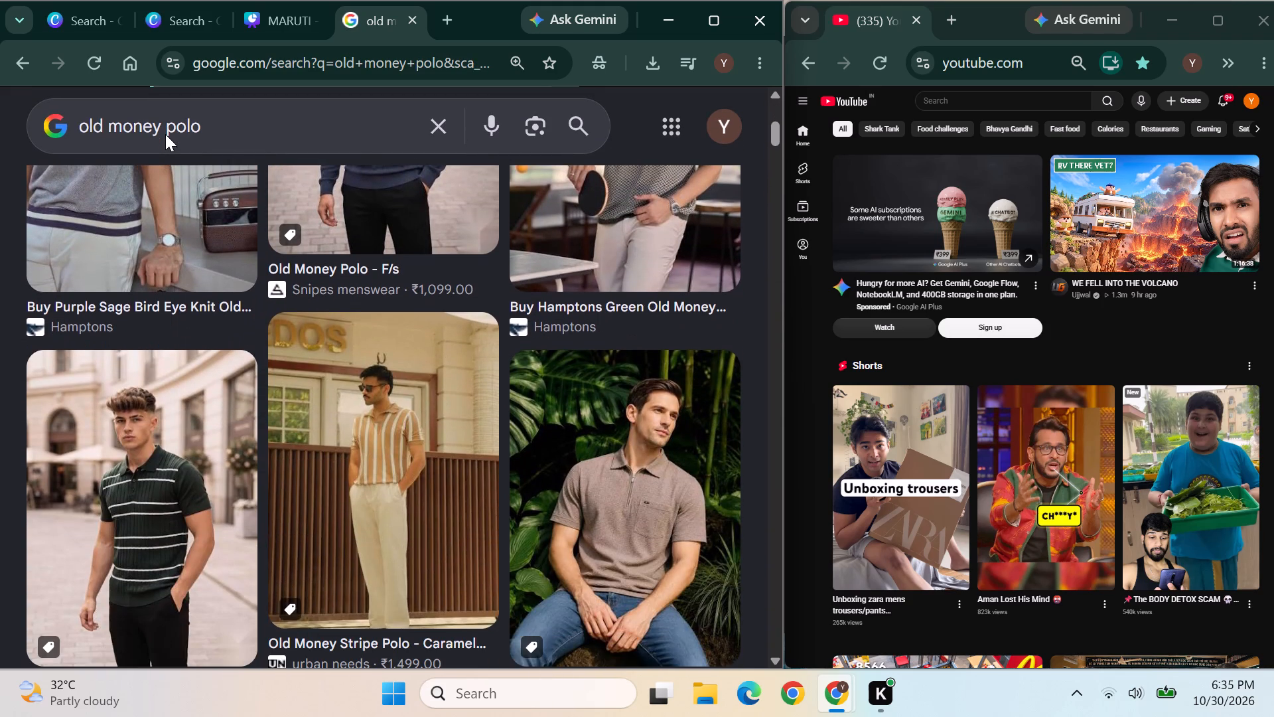
key("Down")
key("Down")
key("Down")
key("Down")
key("Down")
key("Down")
key("Down")
key("Down")
key("Down")
key("Down")
key("Down")
key("Down")
key("Down")
key("Down")
key("Down")
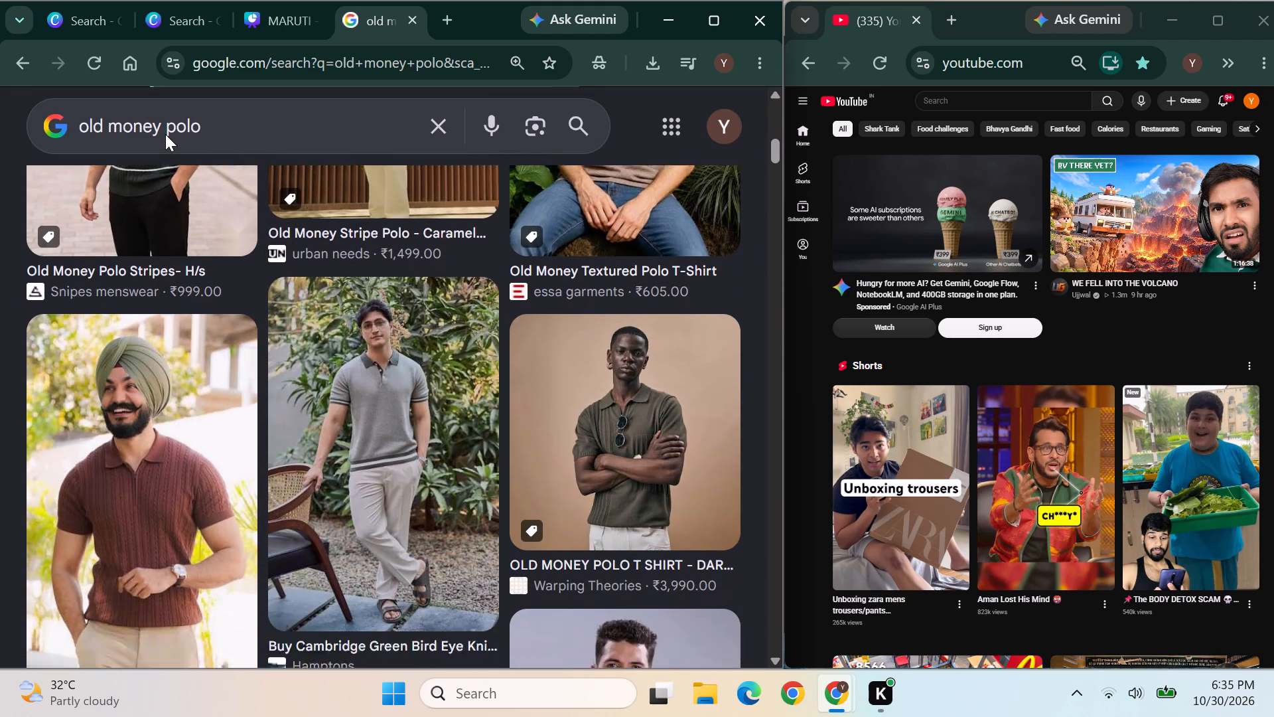
key("Down")
key("Down")
key("Down")
key("Down")
key("Down")
key("Down")
key("Down")
key("Down")
key("Down")
key("Down")
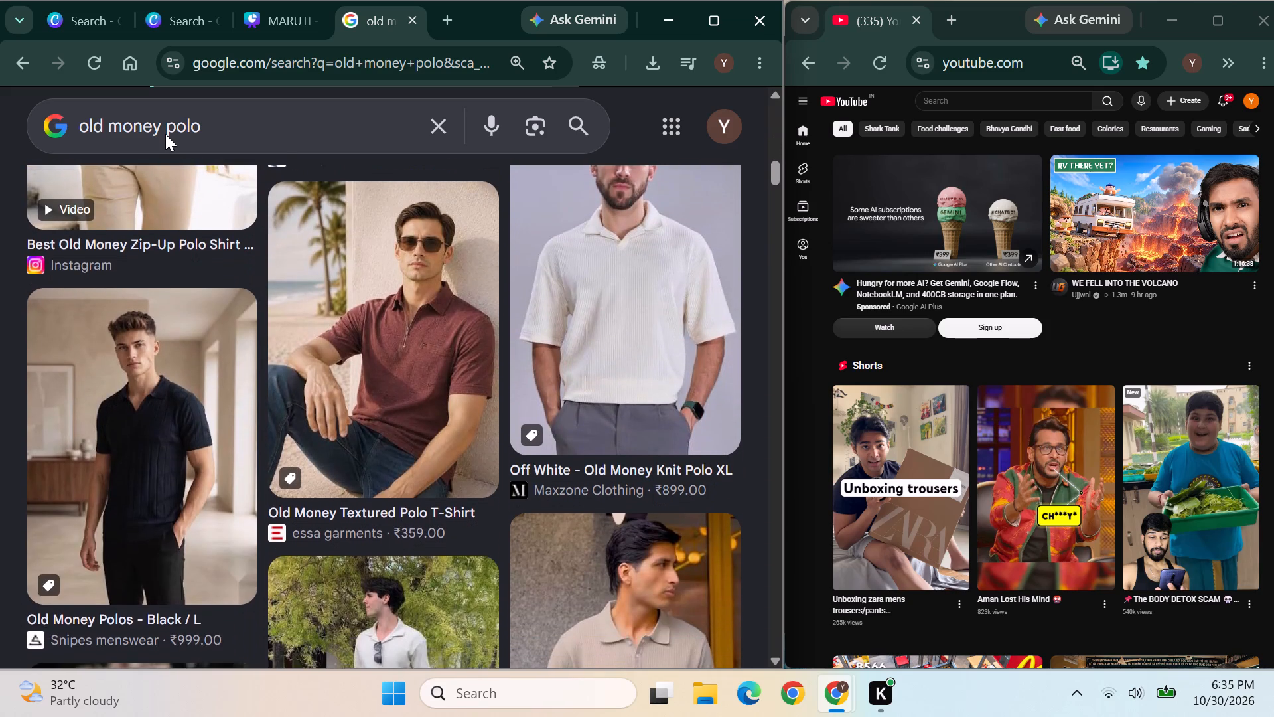
key("Down")
key("Down")
key("Down")
key("Down")
key("Down")
key("Down")
key("Down")
key("Down")
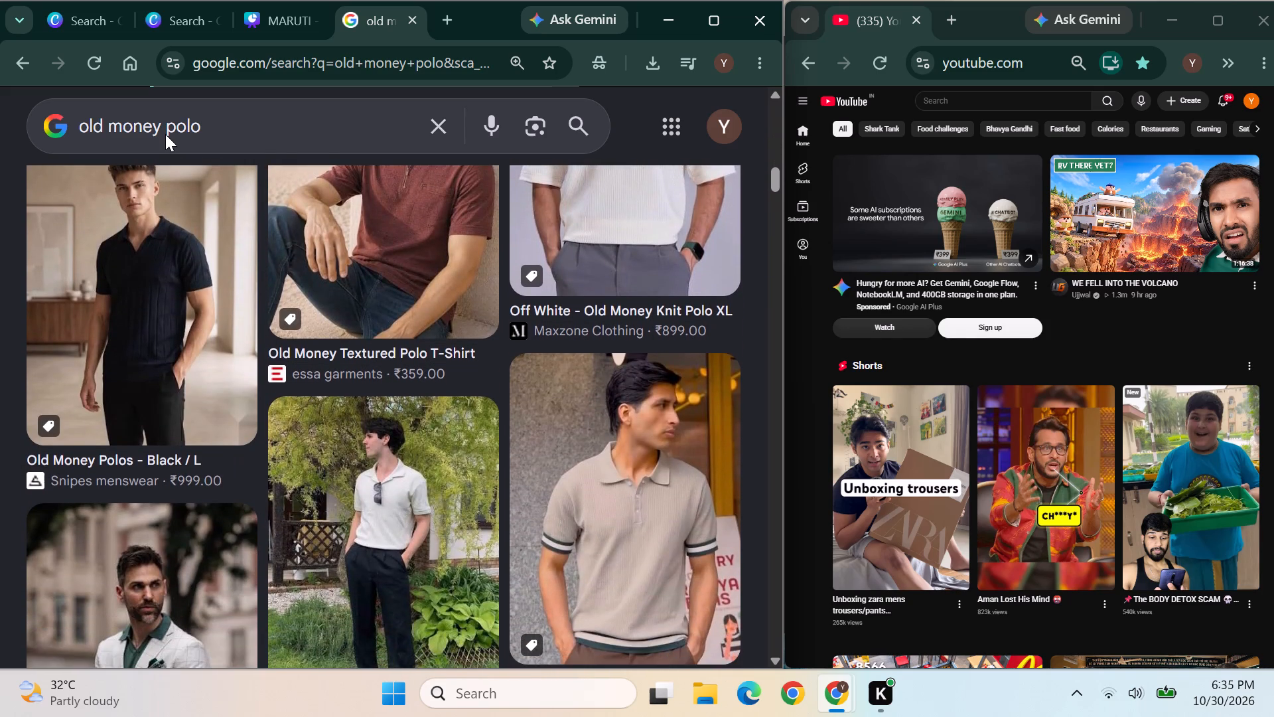
key("Down")
key("Down")
key("Down")
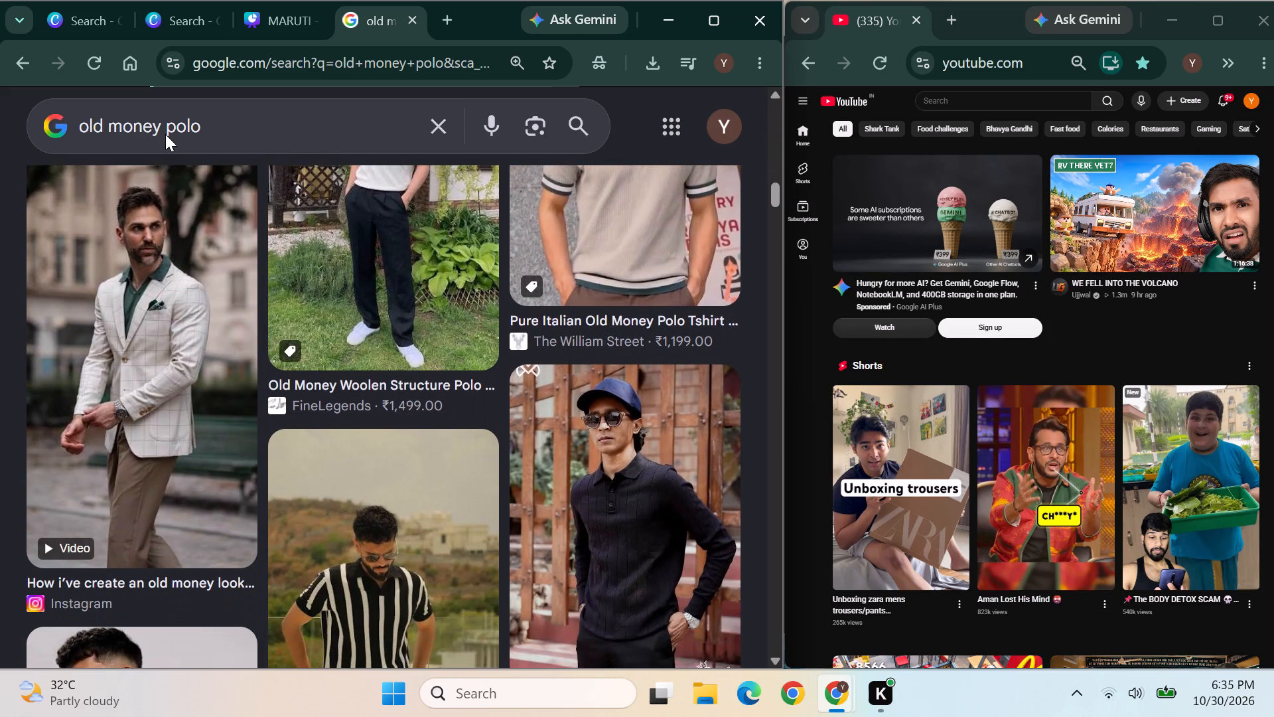
key("Down")
key("Down")
key("Down")
key("Down")
key("Down")
key("Down")
key("Down")
key("Down")
key("Down")
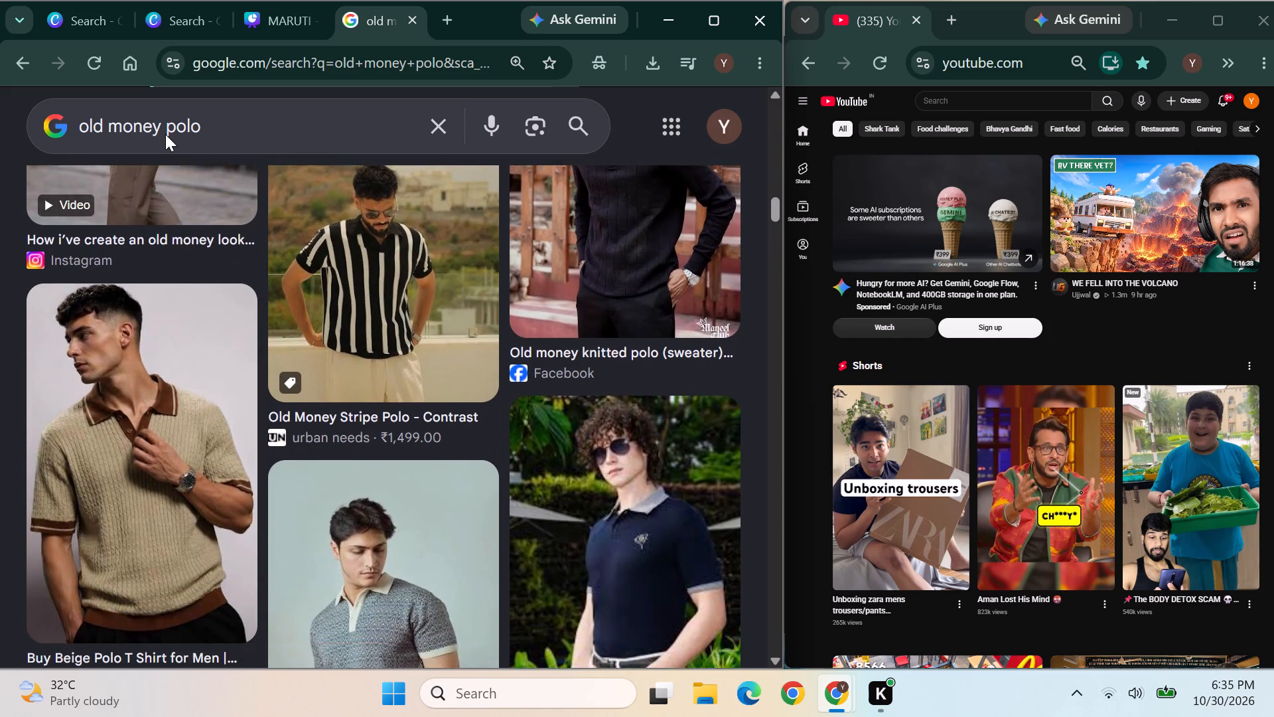
key("Up")
key("Down")
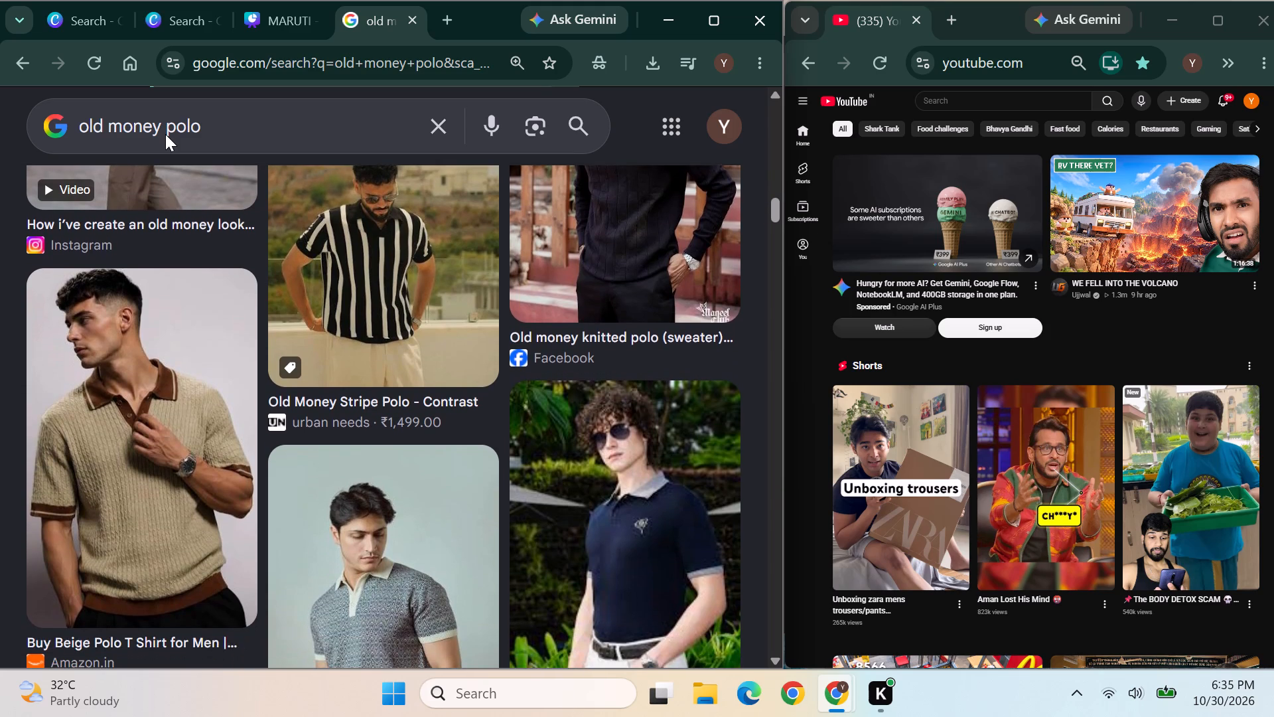
key("Down")
key("Down")
key("Down")
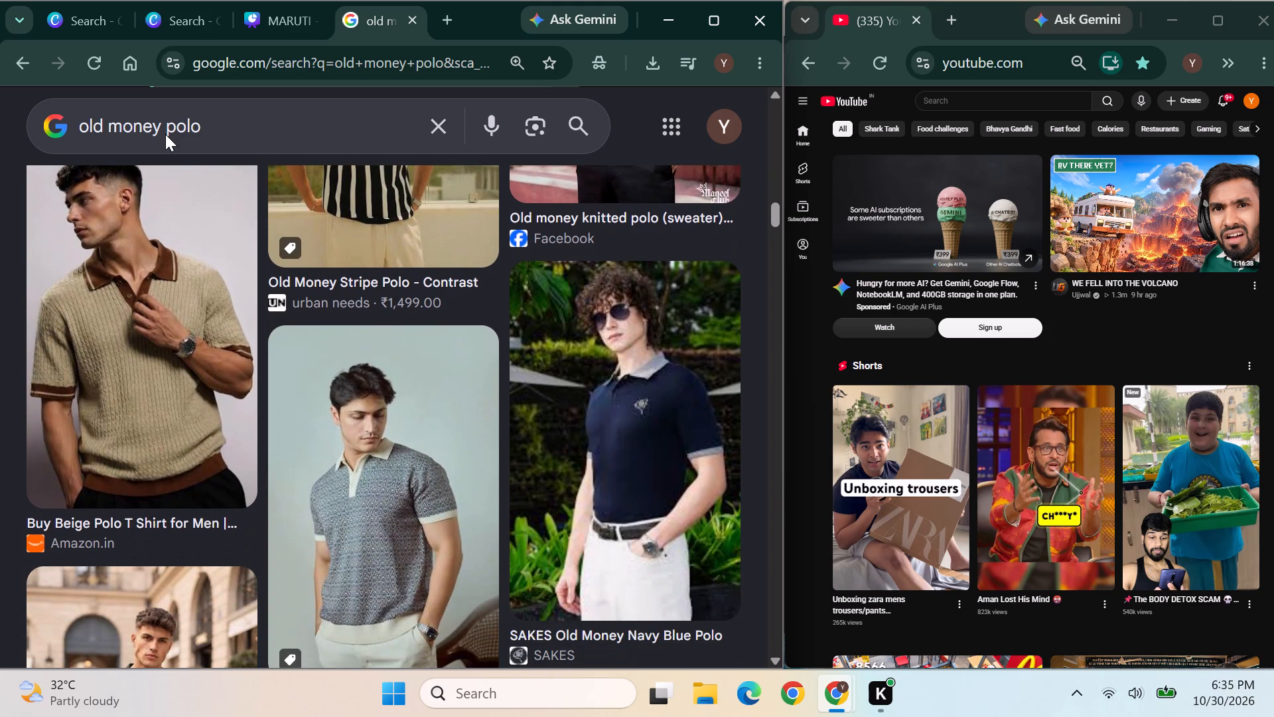
key("Down")
key("Down")
key("Down")
key("Down")
key("Down")
key("Down")
key("Down")
key("Down")
key("Down")
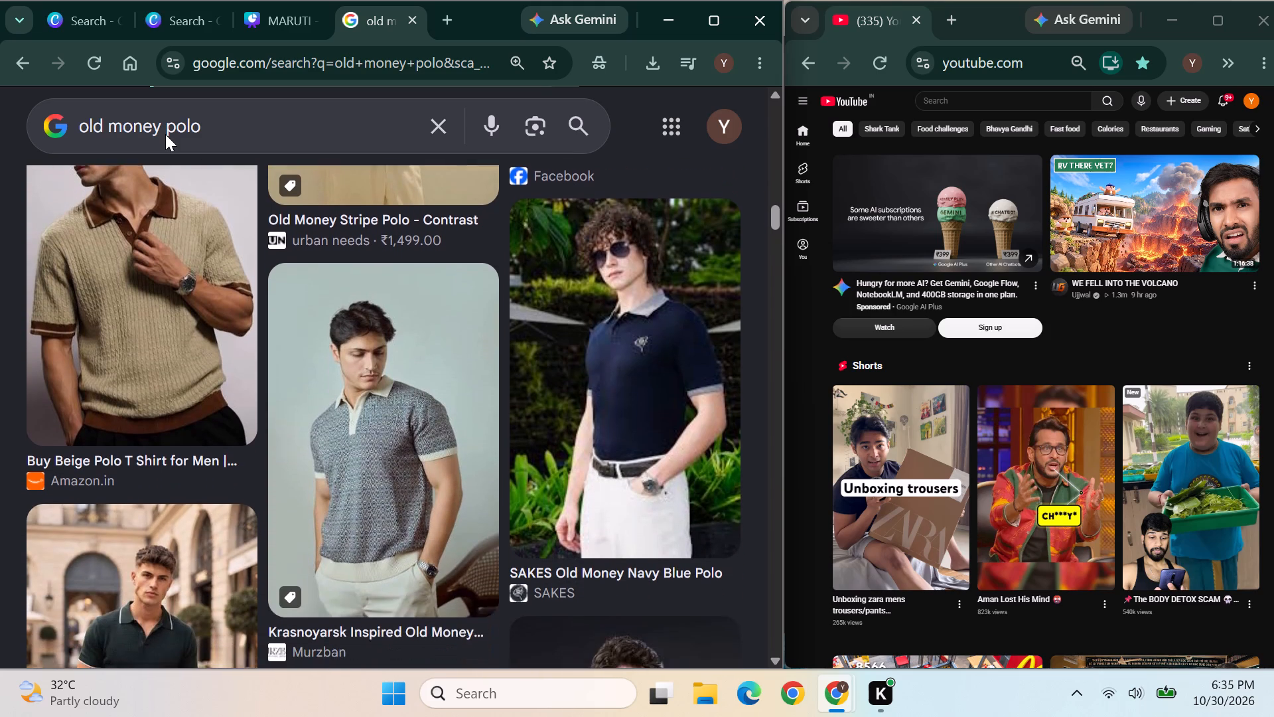
key("Down")
key("Down")
key("Down")
key("Down")
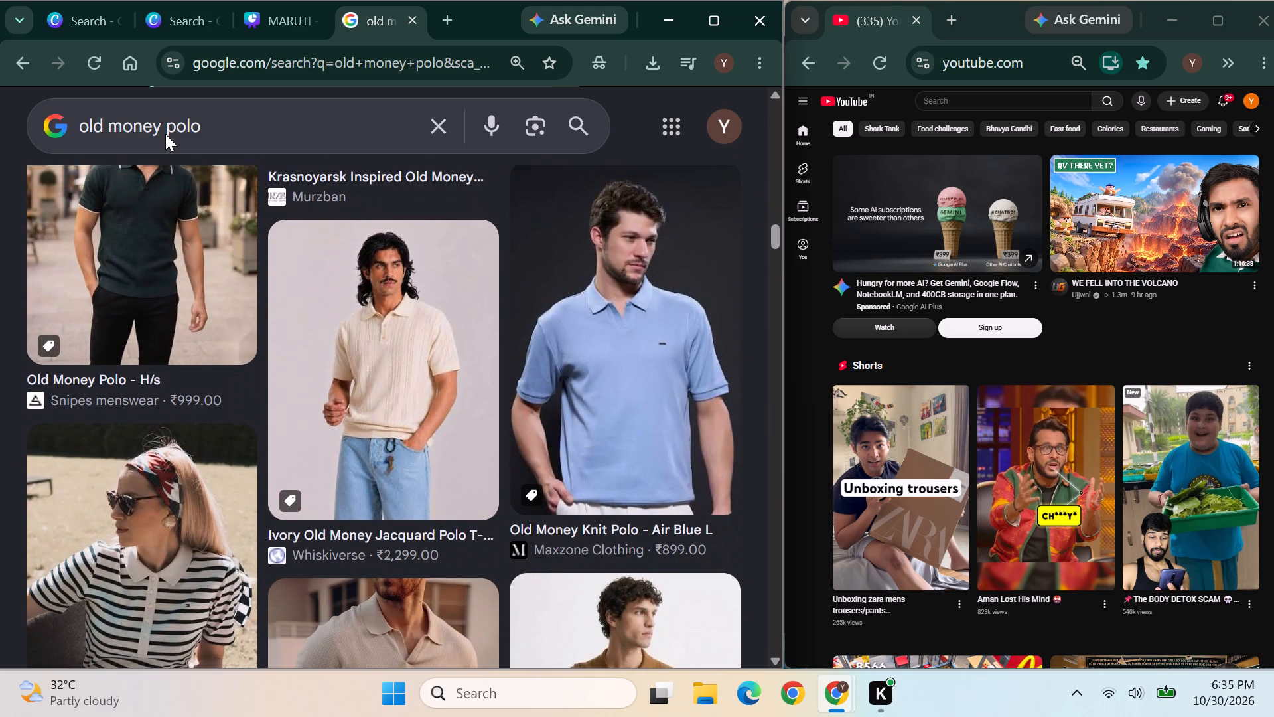
key("Down")
key("Down")
key("Down")
key("Down")
key("Down")
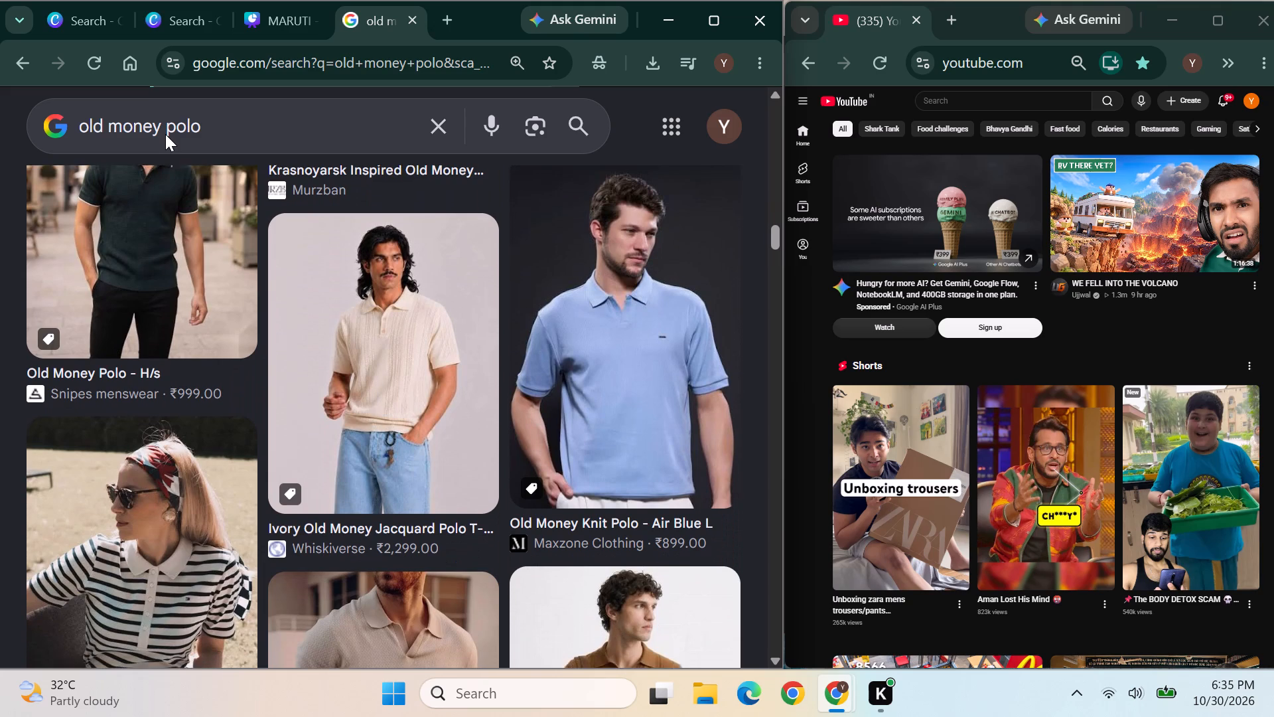
key("Down")
key("Down")
key("Down")
key("Down")
key("Down")
key("Down")
key("Down")
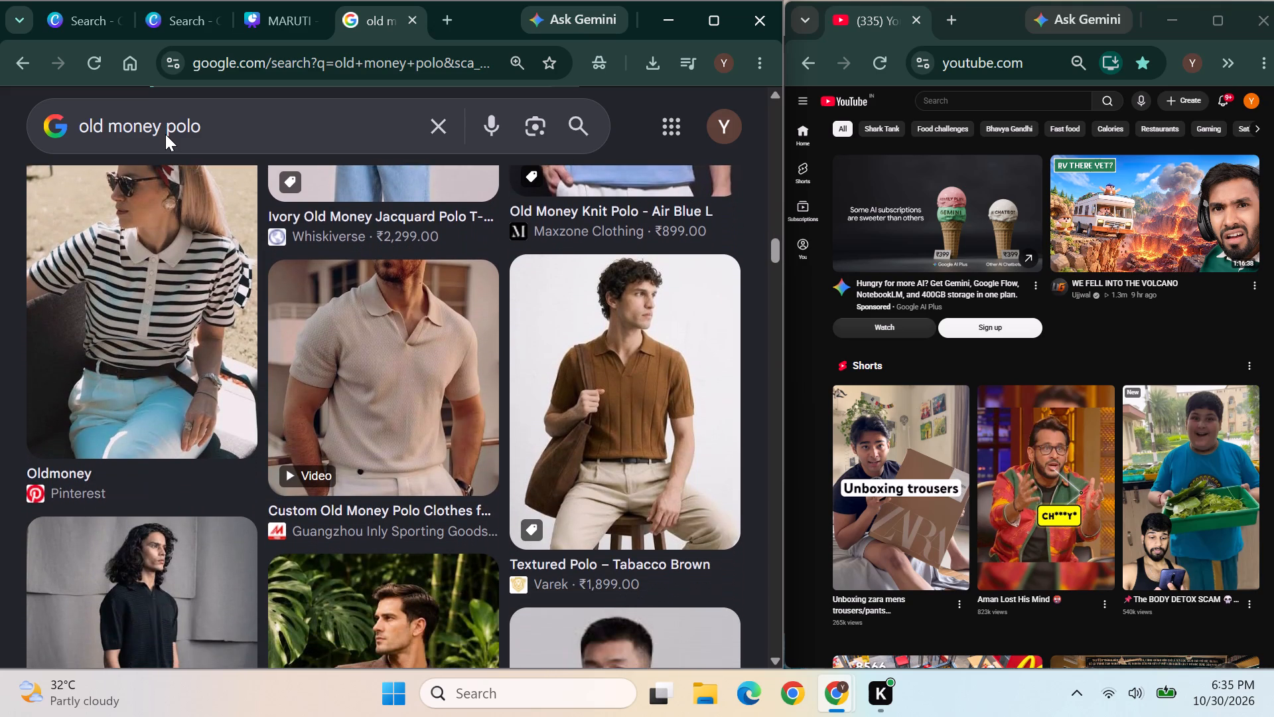
key("Down")
key("Down")
key("Down")
key("Down")
key("Down")
key("Down")
key("Down")
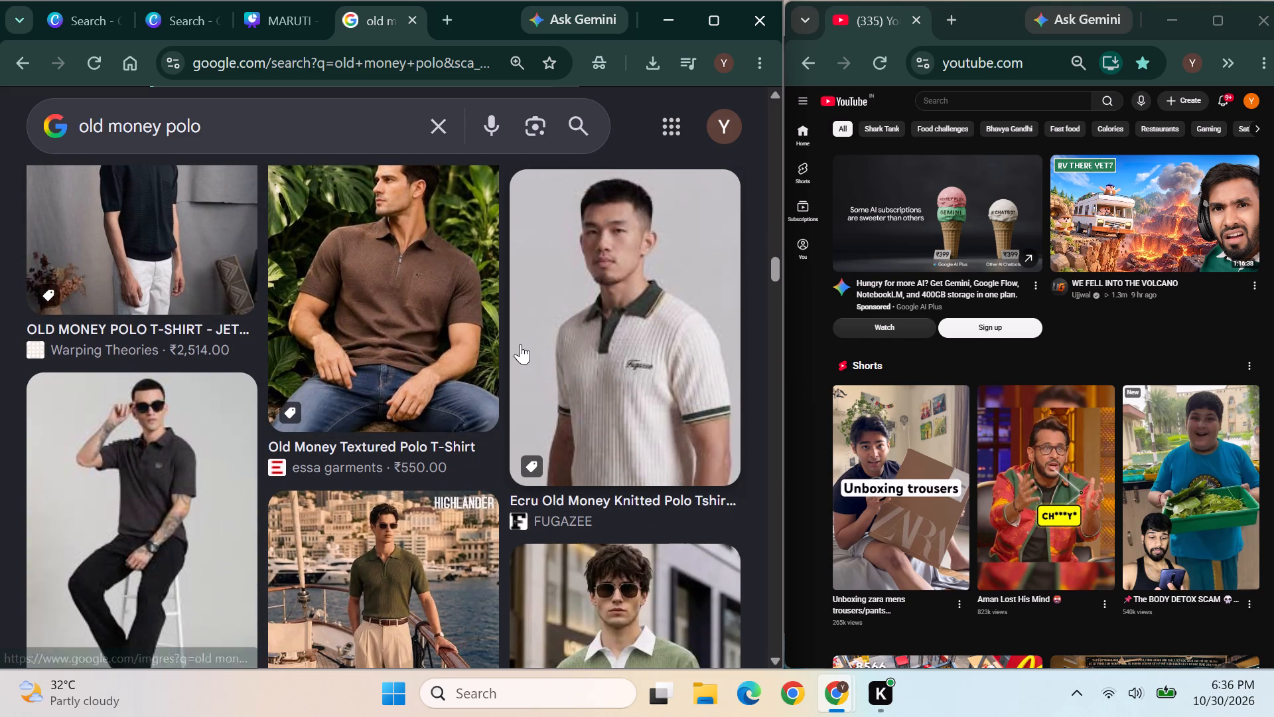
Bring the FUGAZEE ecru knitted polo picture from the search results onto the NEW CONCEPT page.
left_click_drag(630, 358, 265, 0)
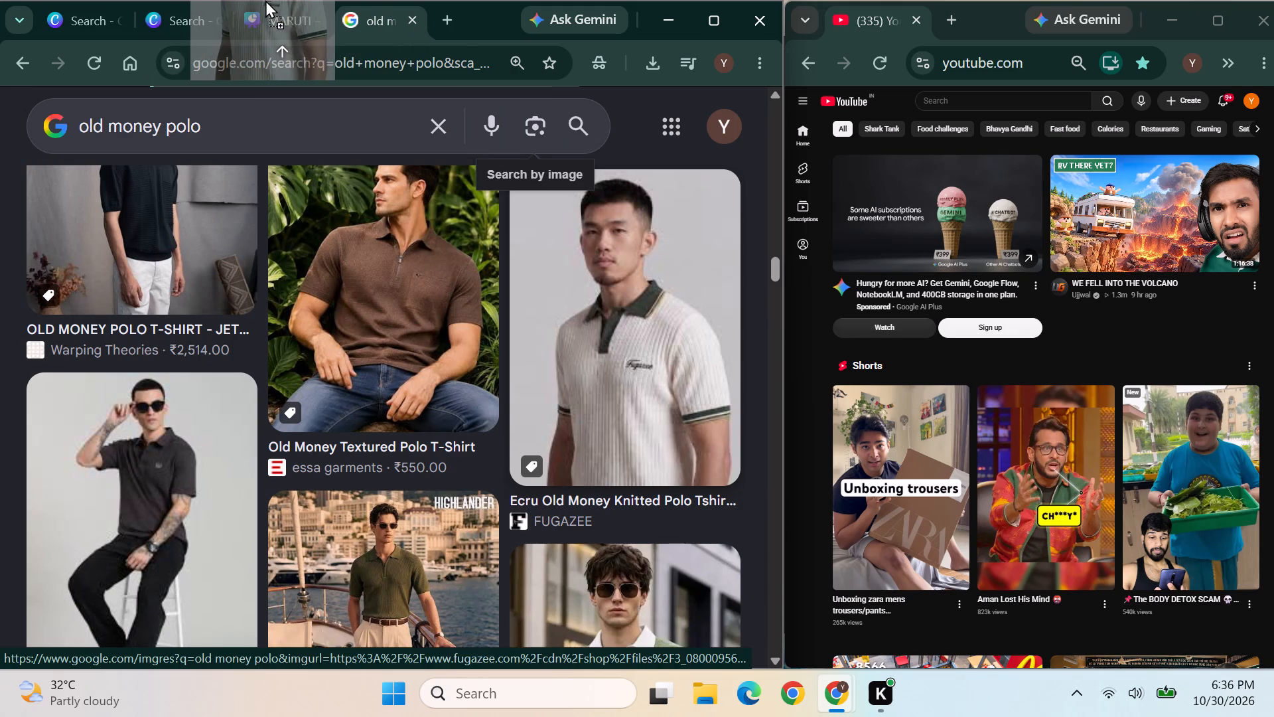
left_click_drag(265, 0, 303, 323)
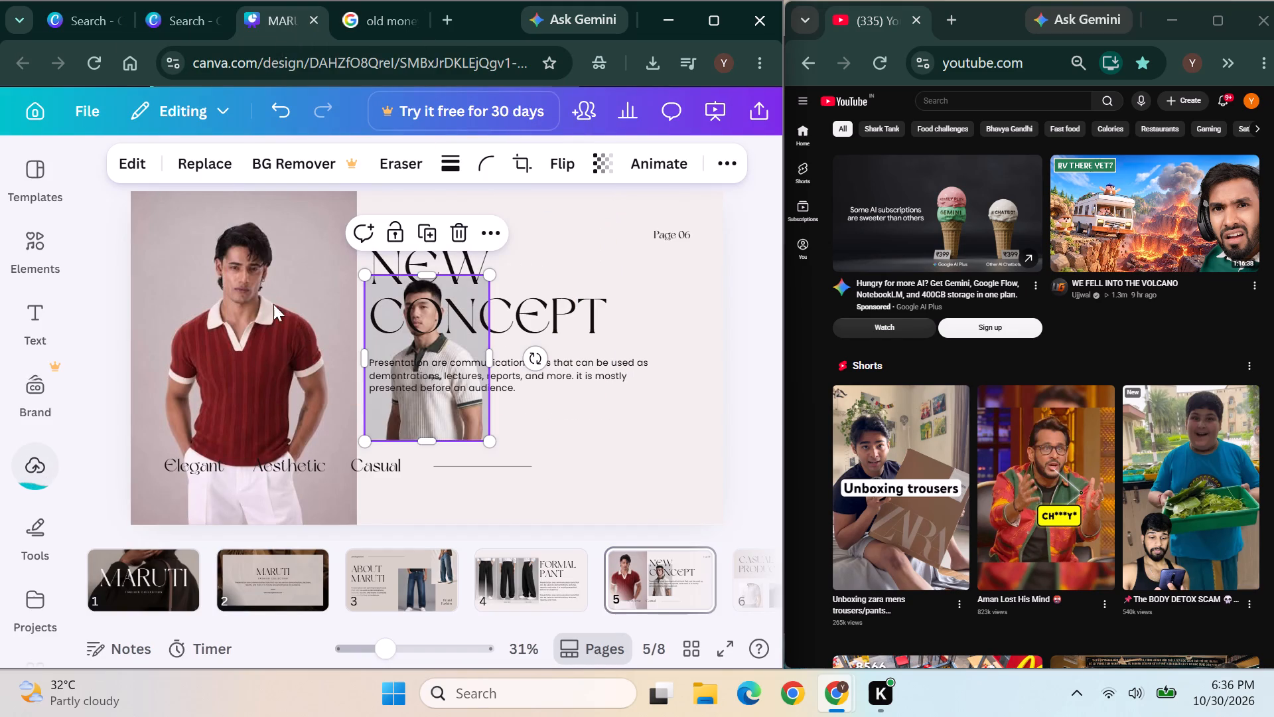
Delete the red polo picture from the NEW CONCEPT page.
left_click(246, 293)
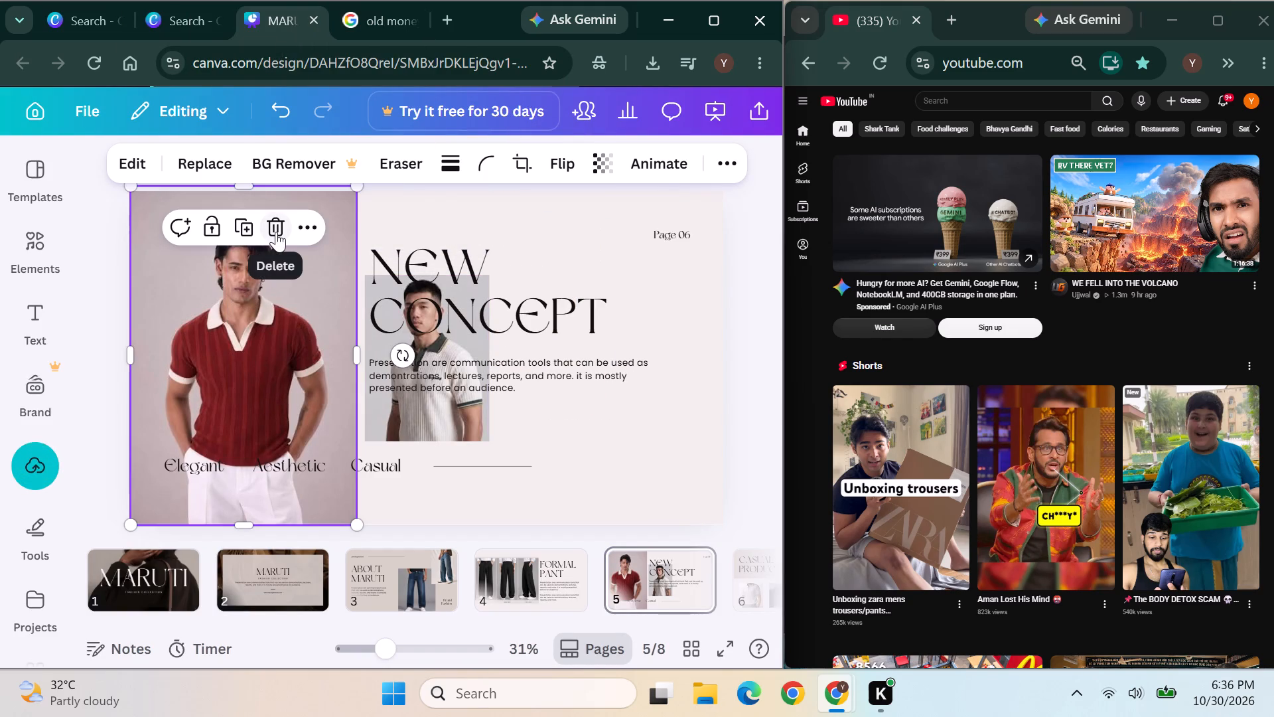
left_click(276, 232)
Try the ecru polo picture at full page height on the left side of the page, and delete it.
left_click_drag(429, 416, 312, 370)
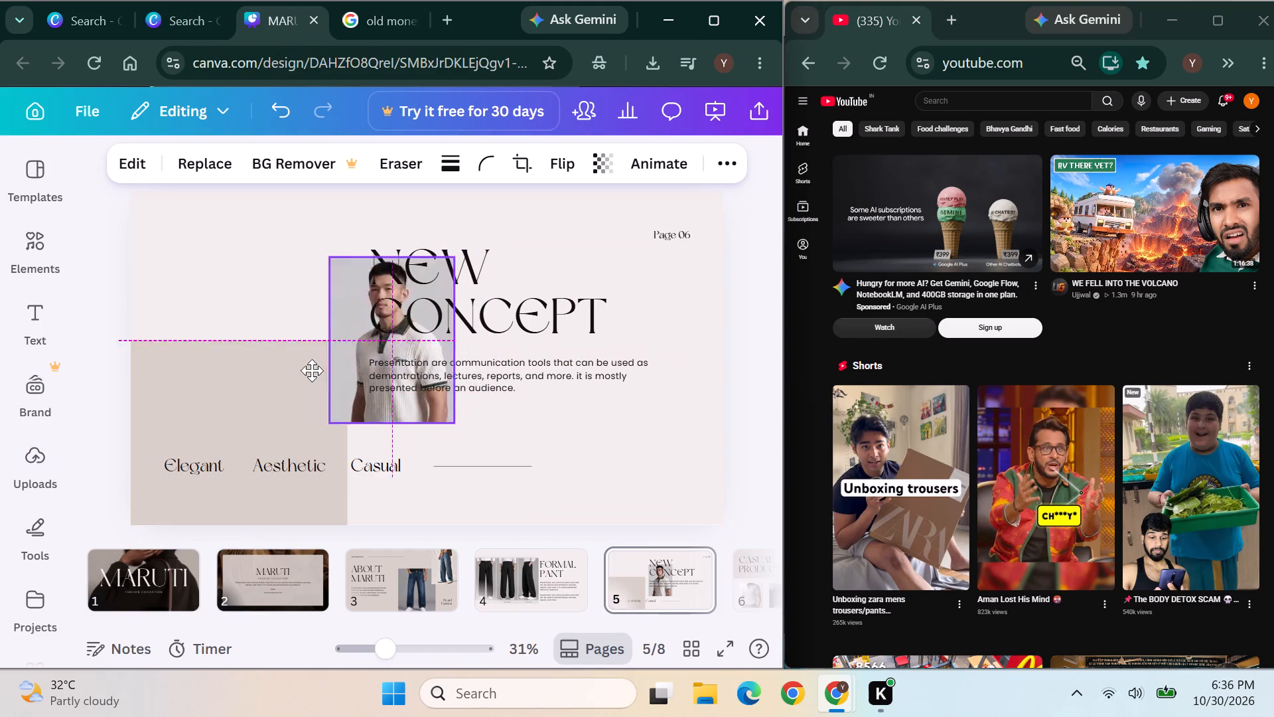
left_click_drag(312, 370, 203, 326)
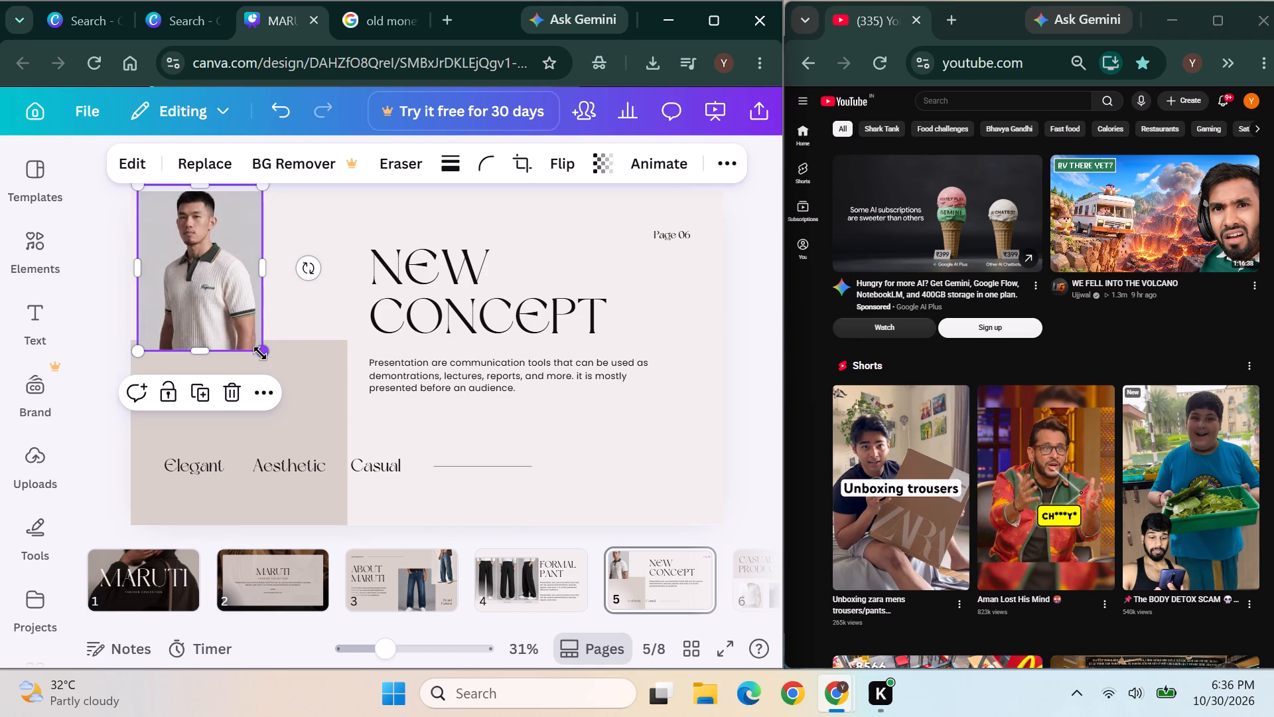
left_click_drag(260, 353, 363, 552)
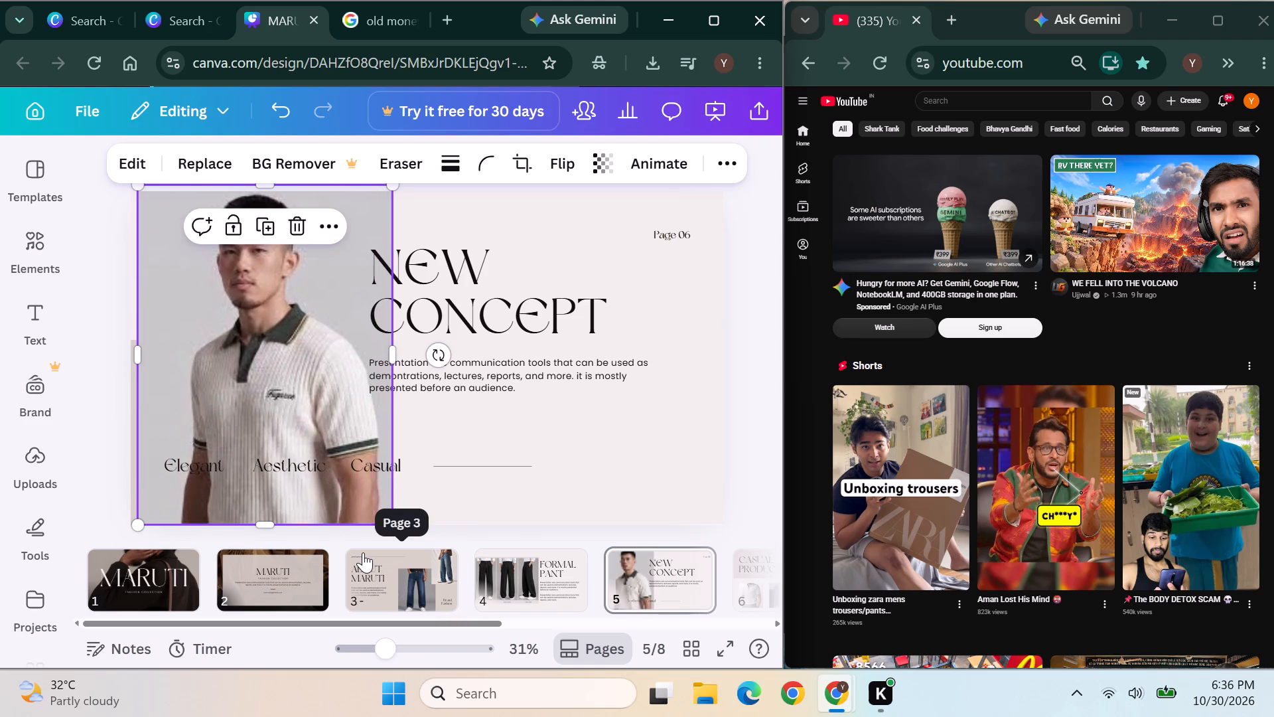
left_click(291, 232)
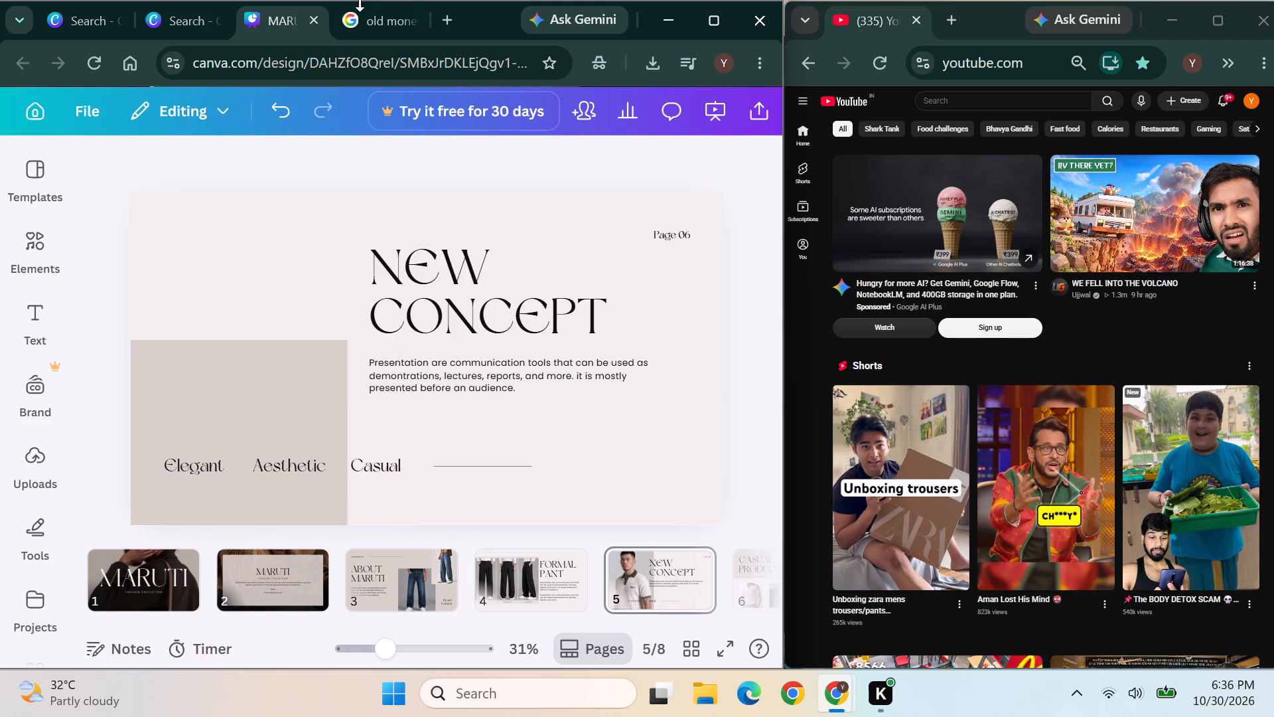
Add the green white-collared polo sweater picture from the search results to the NEW CONCEPT page, enlarged to fill the page's left side.
left_click(361, 8)
key("Down")
key("Down")
key("Down")
key("Down")
key("Down")
key("Down")
key("Down")
key("Down")
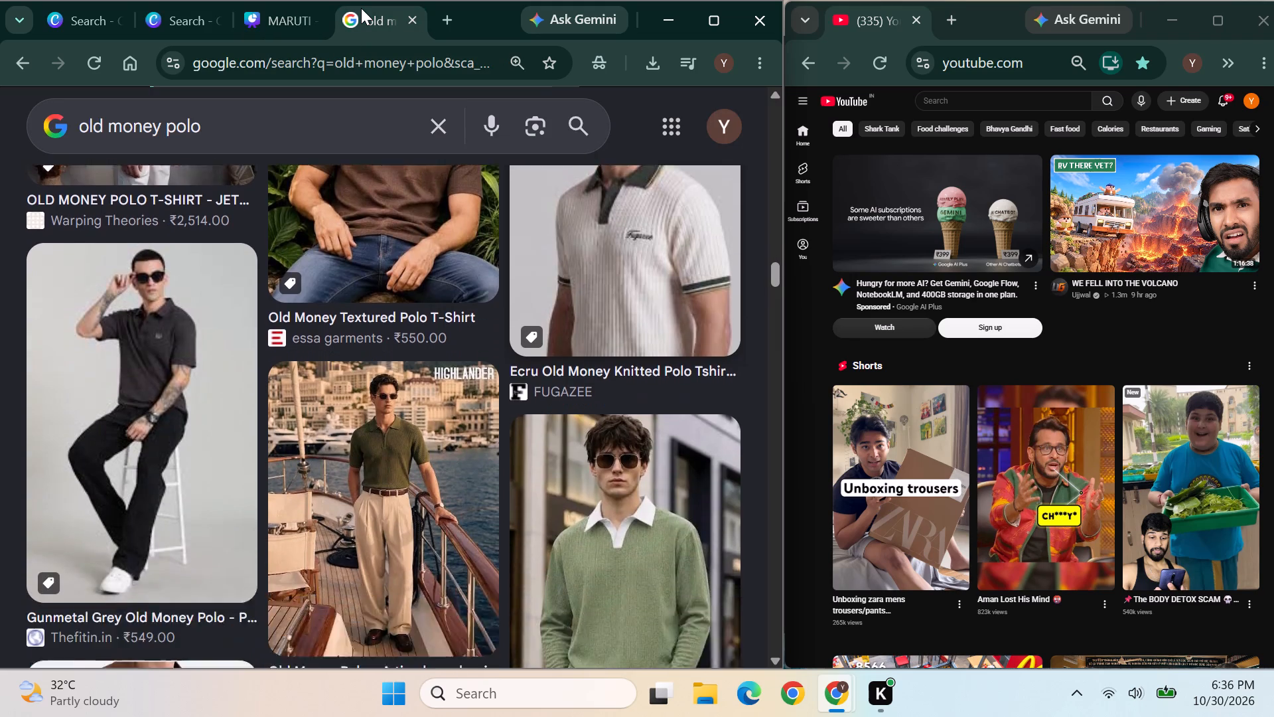
key("Down")
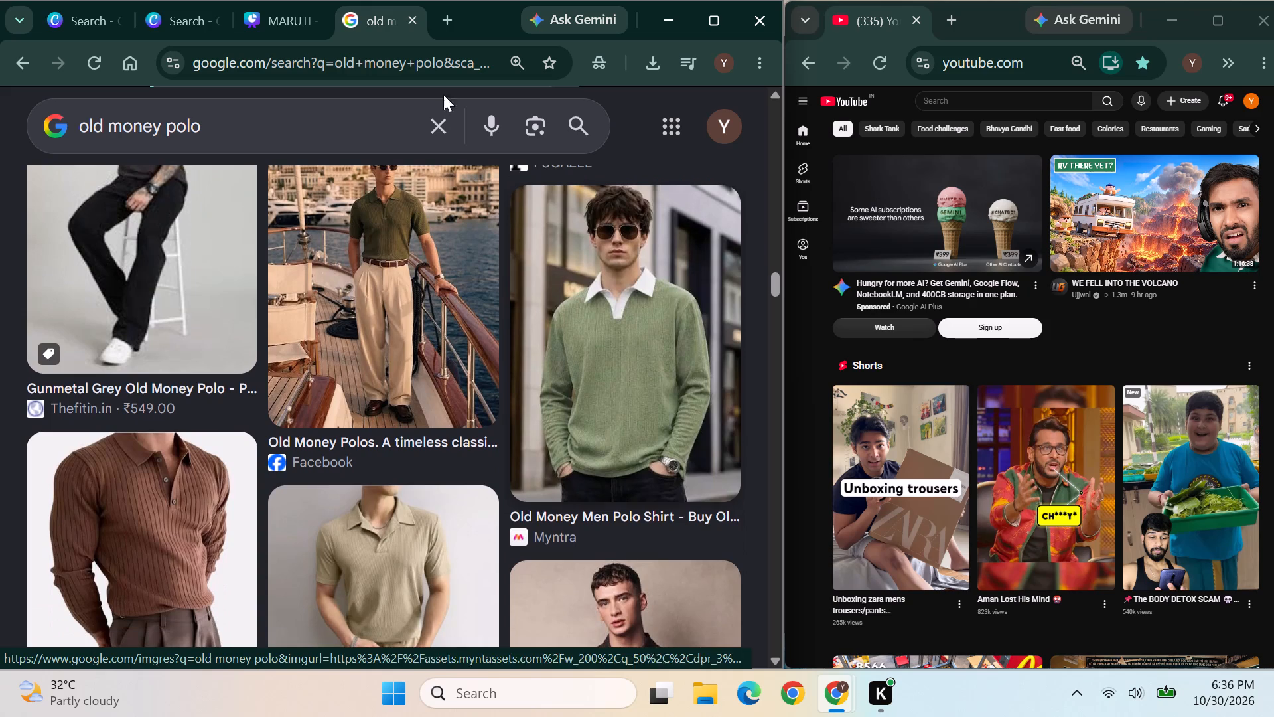
left_click_drag(632, 319, 344, 0)
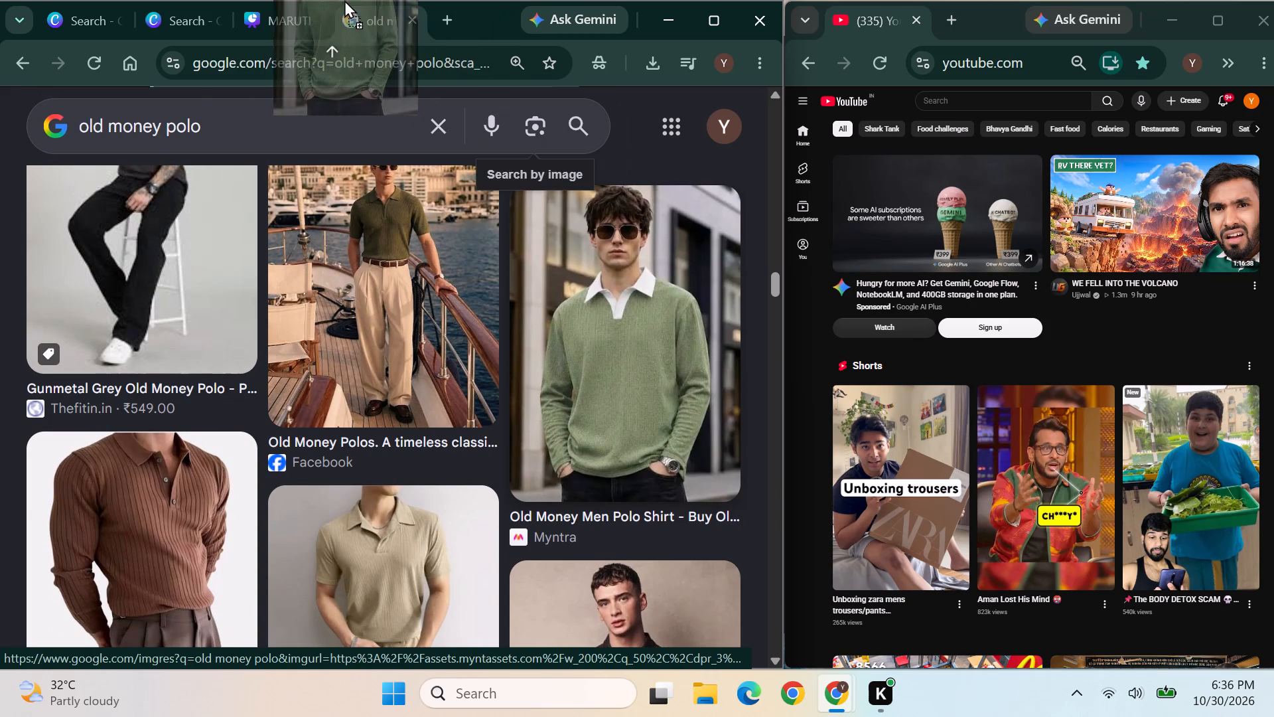
left_click_drag(344, 0, 288, 257)
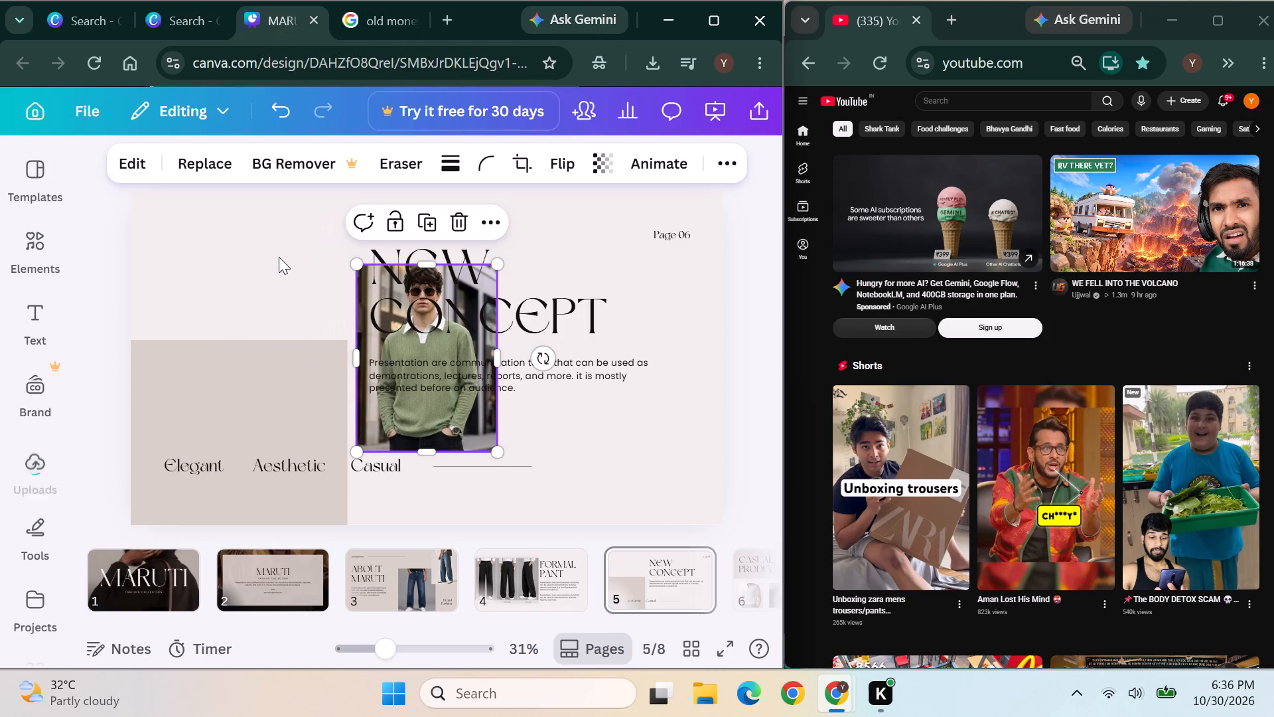
left_click_drag(415, 435, 187, 352)
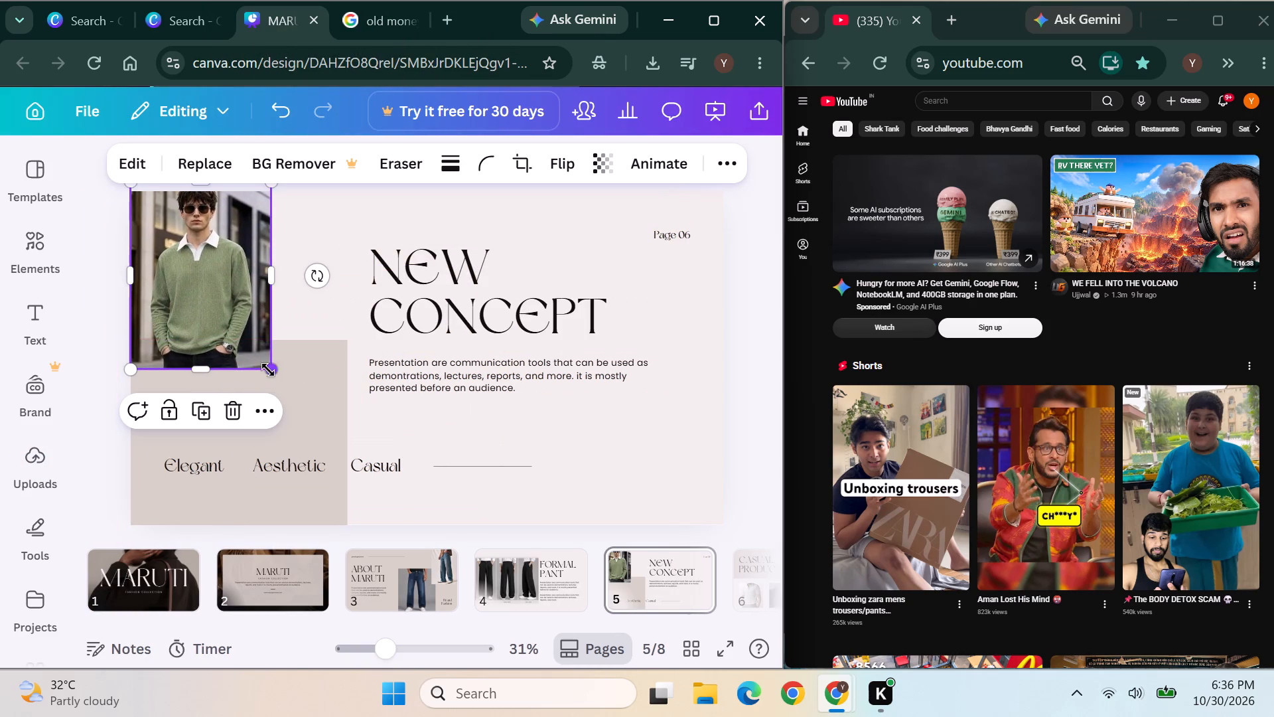
left_click_drag(269, 367, 355, 556)
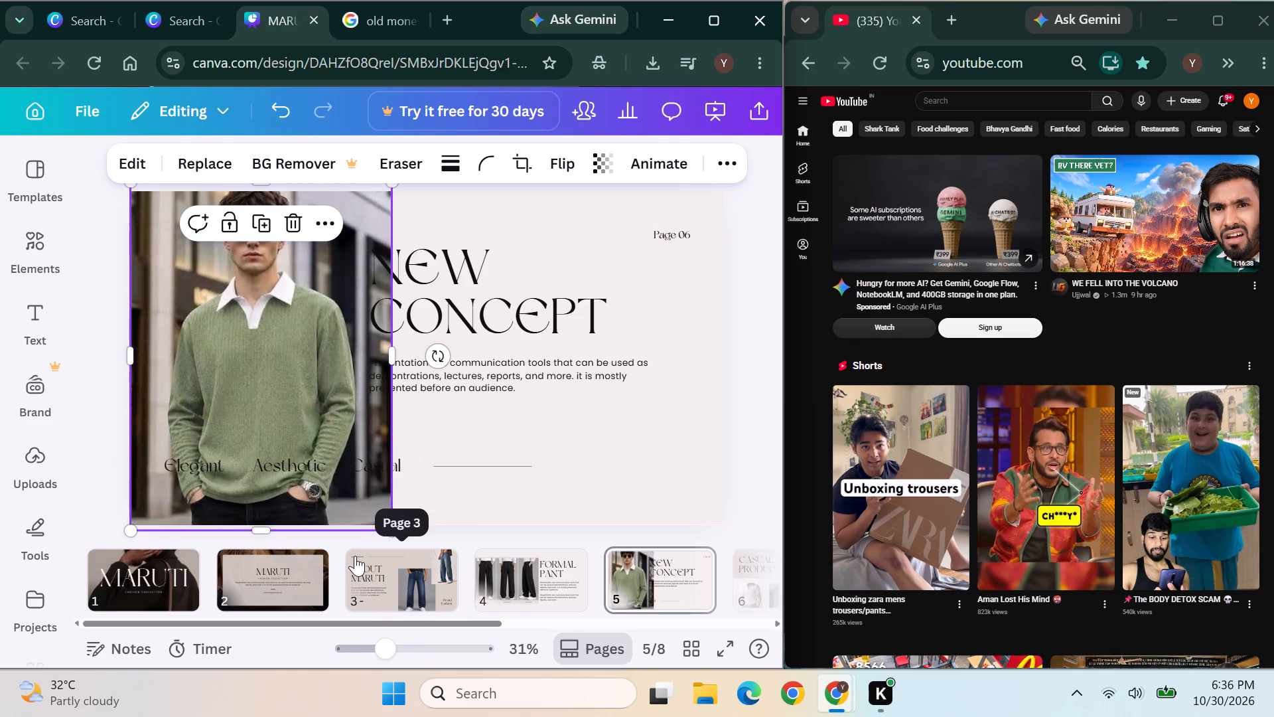
Move the NEW CONCEPT heading and its paragraph right, clear of the green polo picture and left-aligned with each other.
left_click(305, 377)
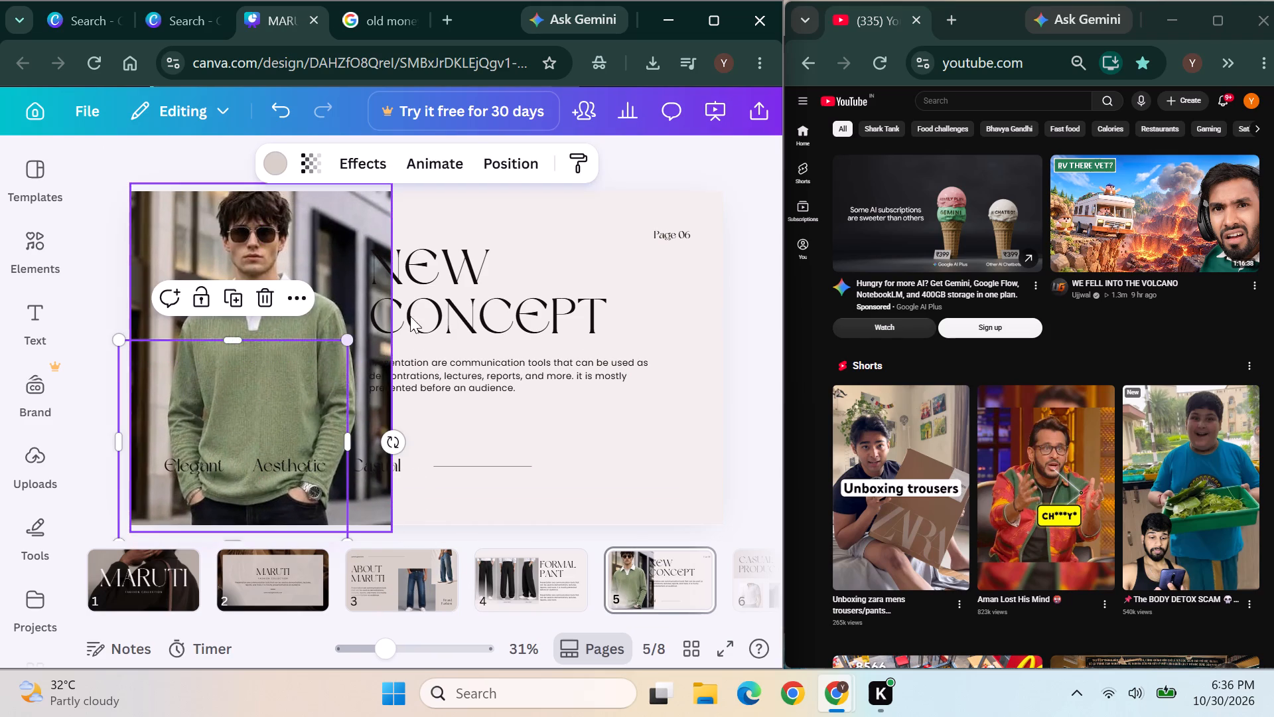
left_click_drag(441, 312, 470, 311)
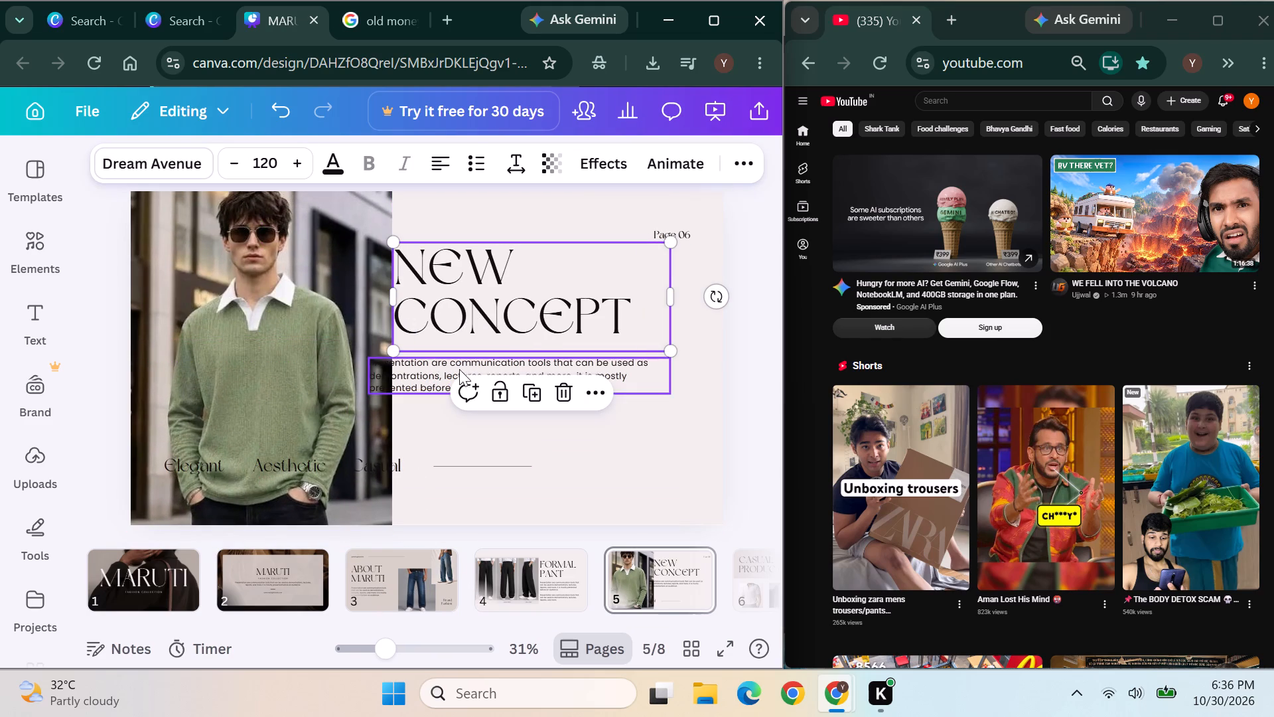
left_click_drag(459, 373, 501, 373)
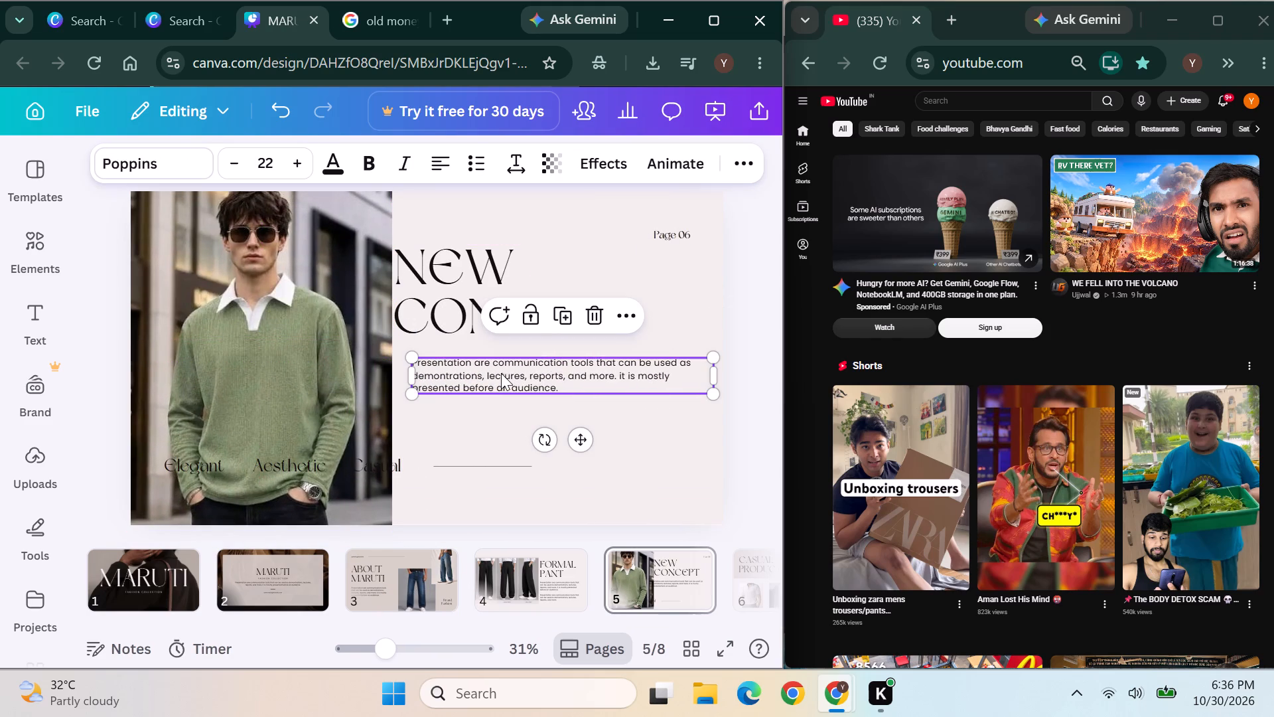
left_click_drag(502, 262, 520, 262)
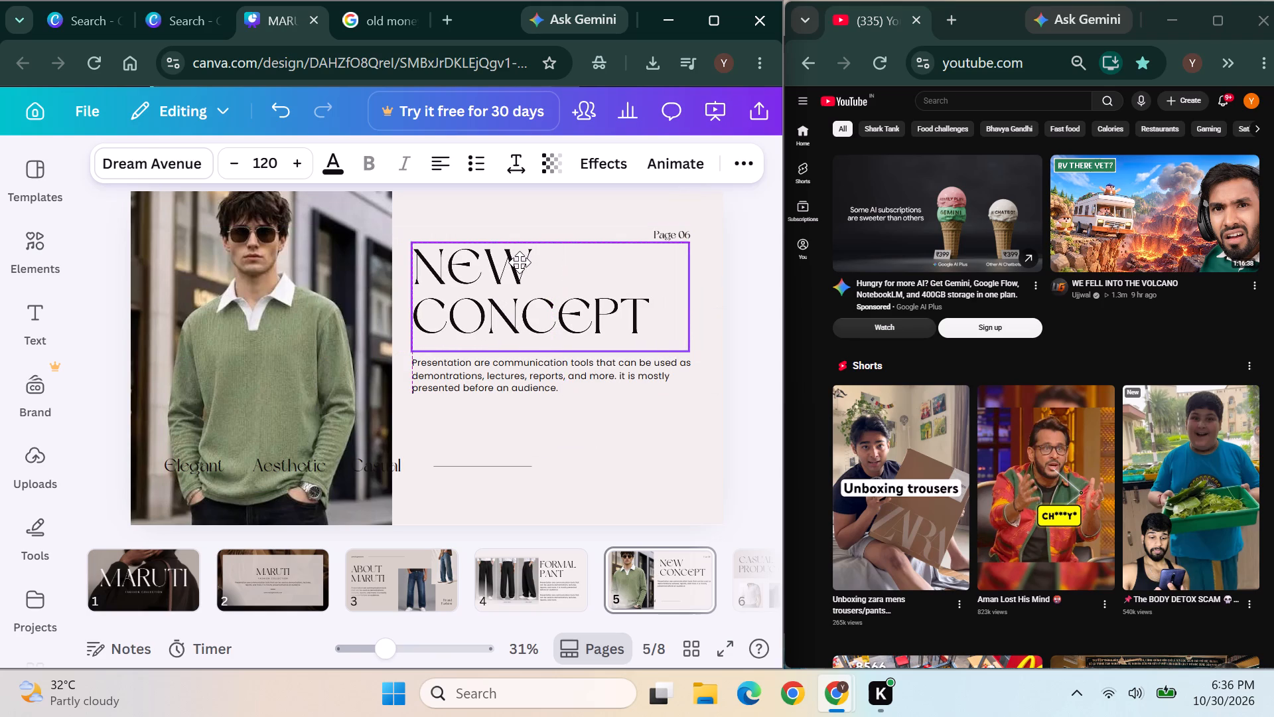
left_click_drag(520, 262, 521, 262)
Move the thin horizontal line beside Casual to the page's right edge, keeping it level with the Elegant, Aesthetic and Casual labels.
left_click(563, 481)
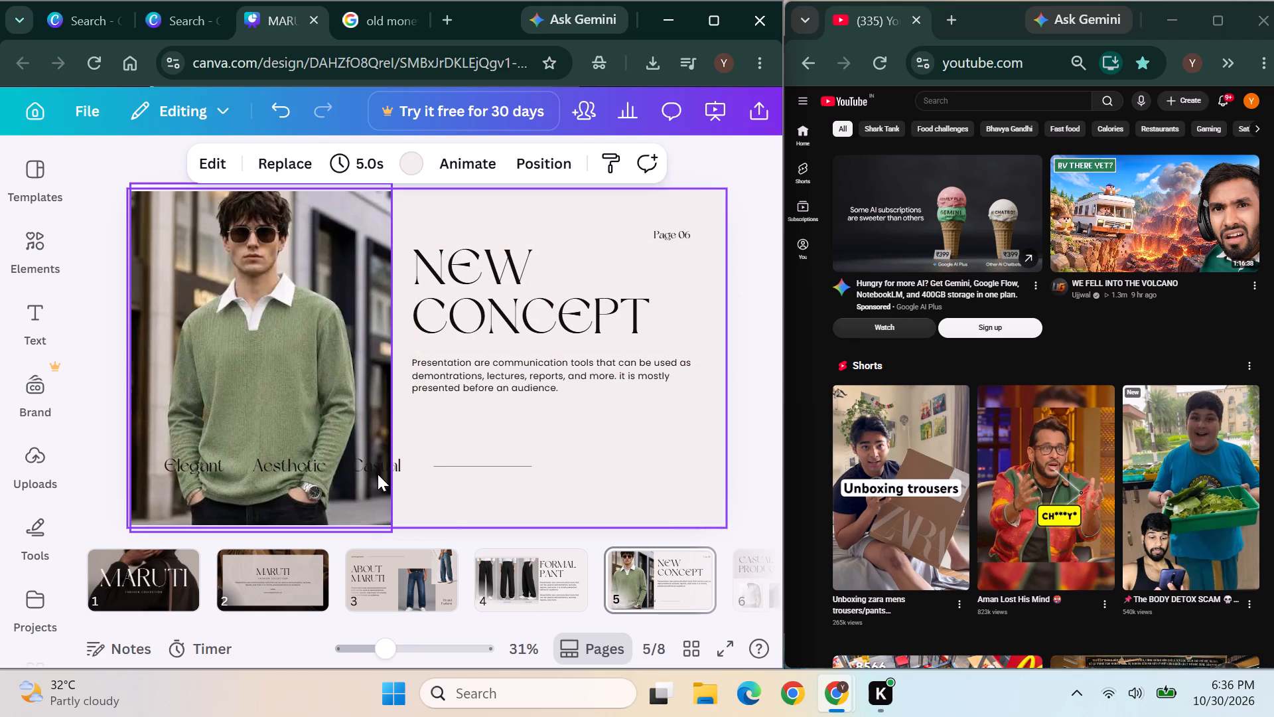
left_click(378, 474)
left_click(483, 465)
left_click_drag(483, 465, 650, 469)
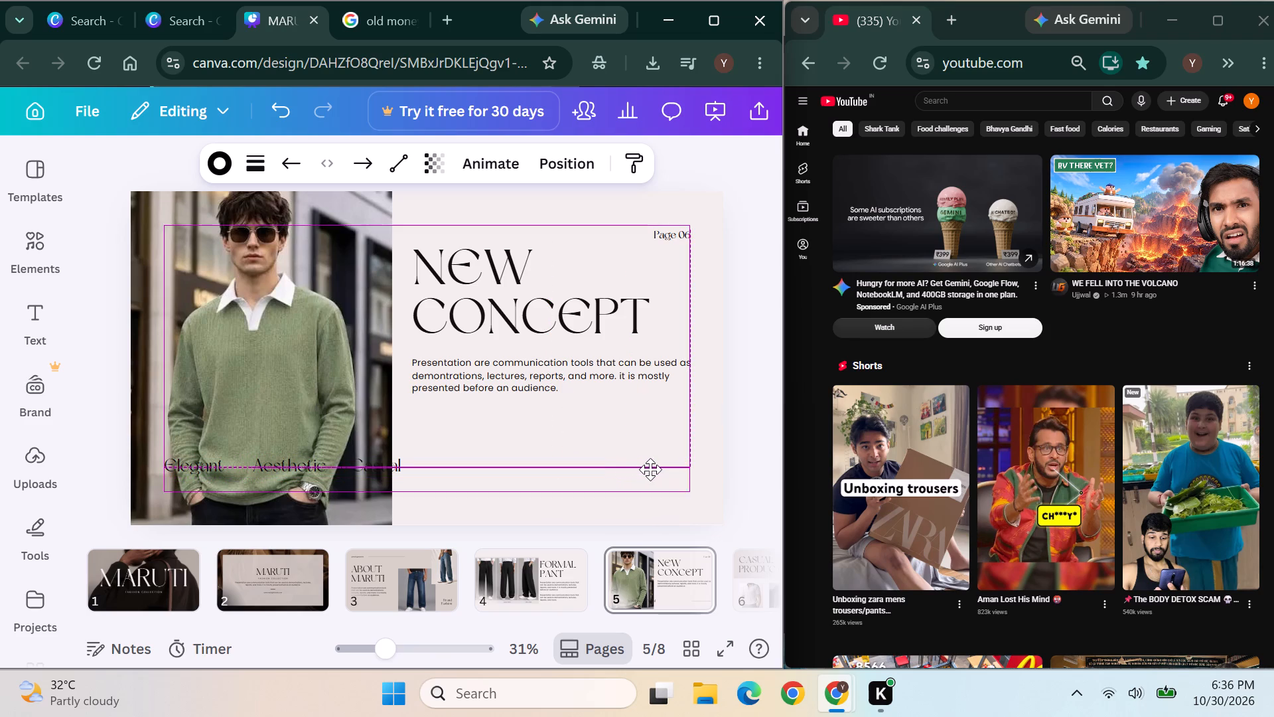
left_click_drag(650, 469, 678, 466)
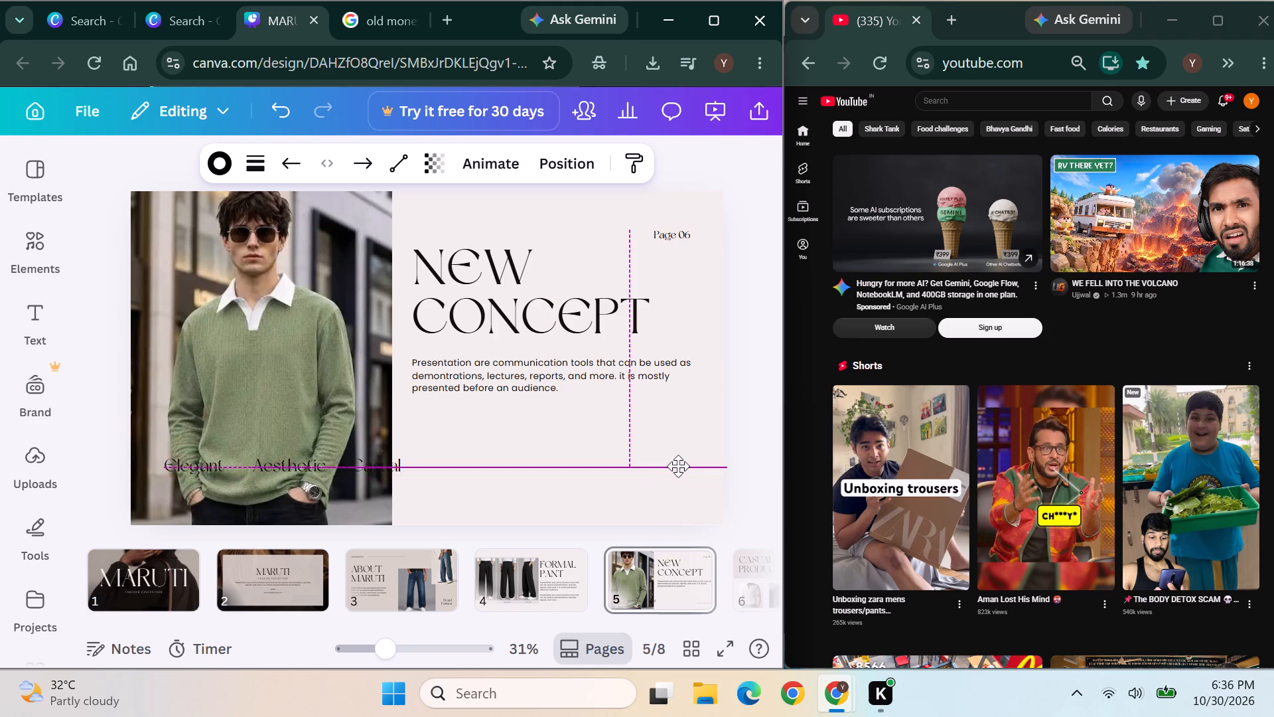
left_click_drag(678, 466, 677, 465)
left_click(617, 489)
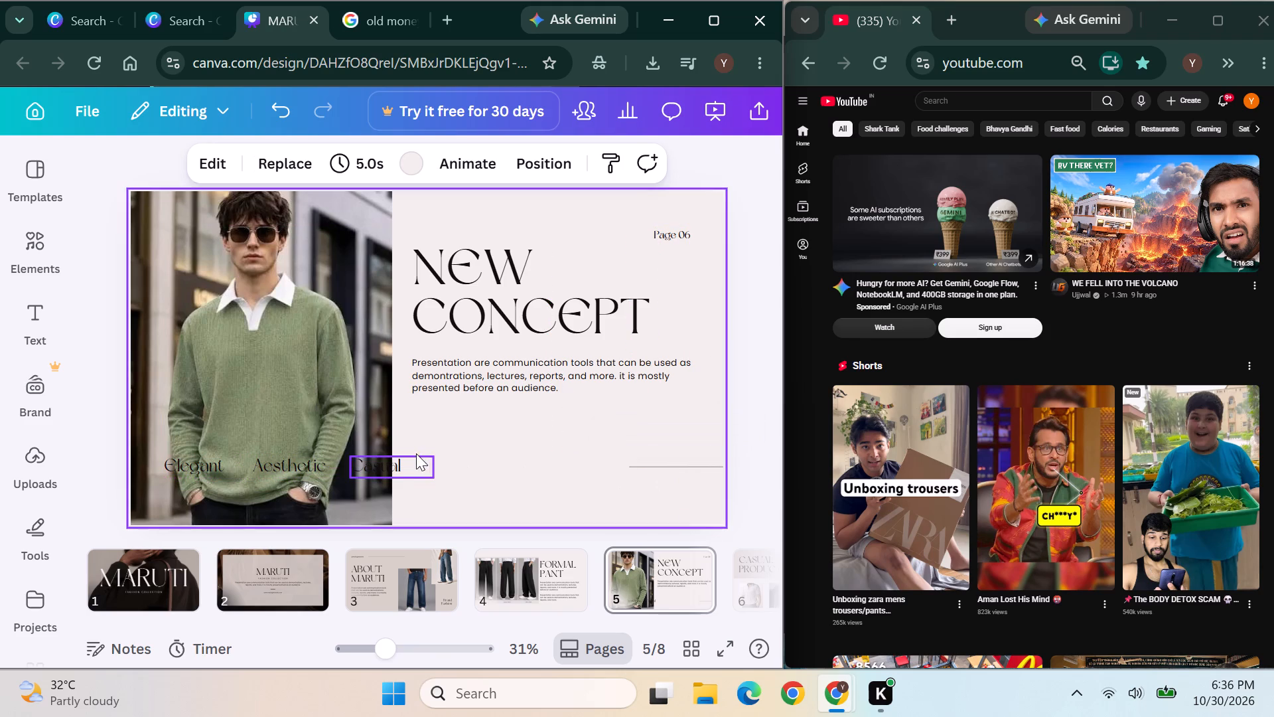
Move the Casual, Aesthetic and Elegant labels off the green polo picture into one level row beside the thin horizontal line.
left_click_drag(370, 455, 527, 454)
left_click_drag(527, 454, 568, 452)
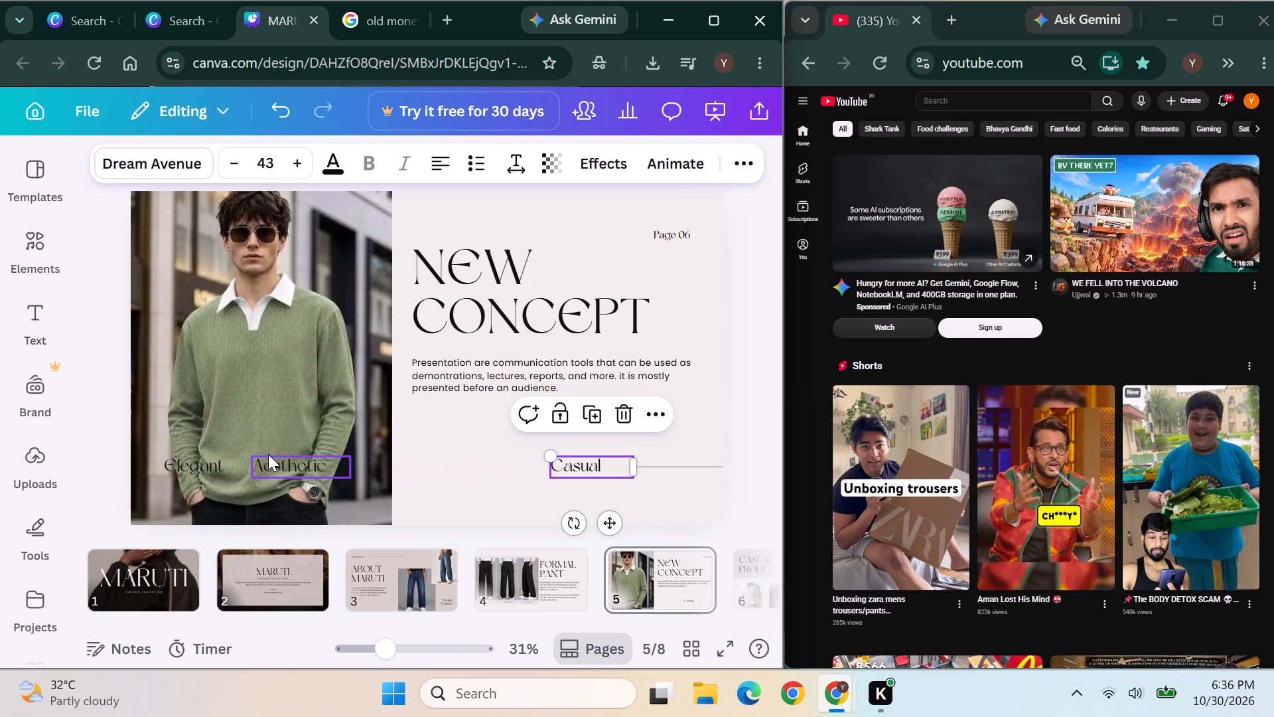
left_click_drag(271, 455, 462, 455)
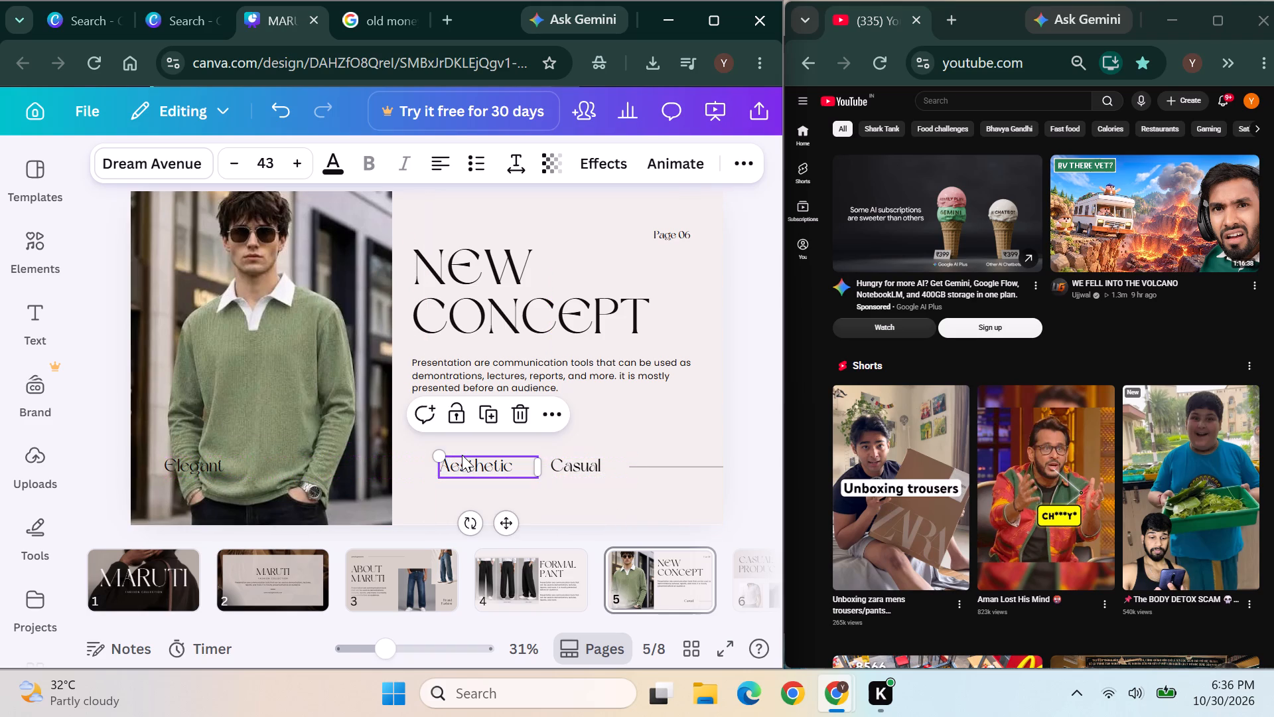
left_click_drag(183, 459, 388, 461)
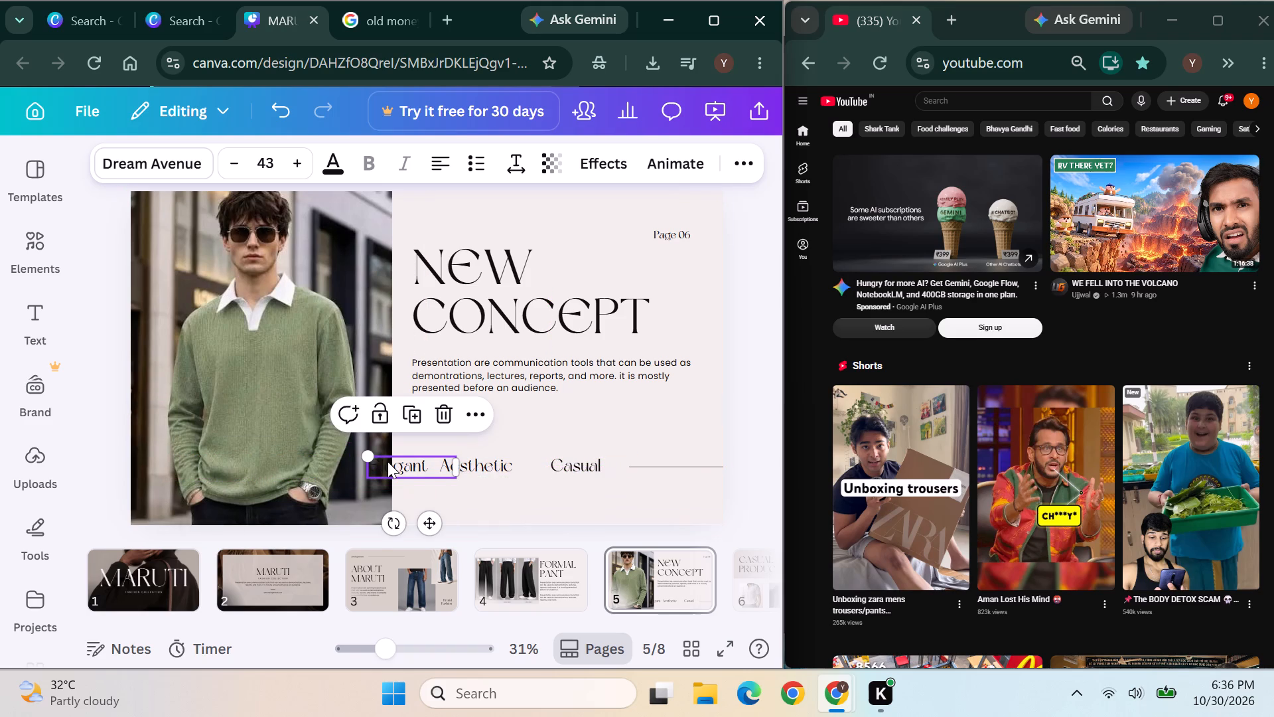
left_click_drag(589, 462, 609, 465)
left_click_drag(488, 466, 529, 467)
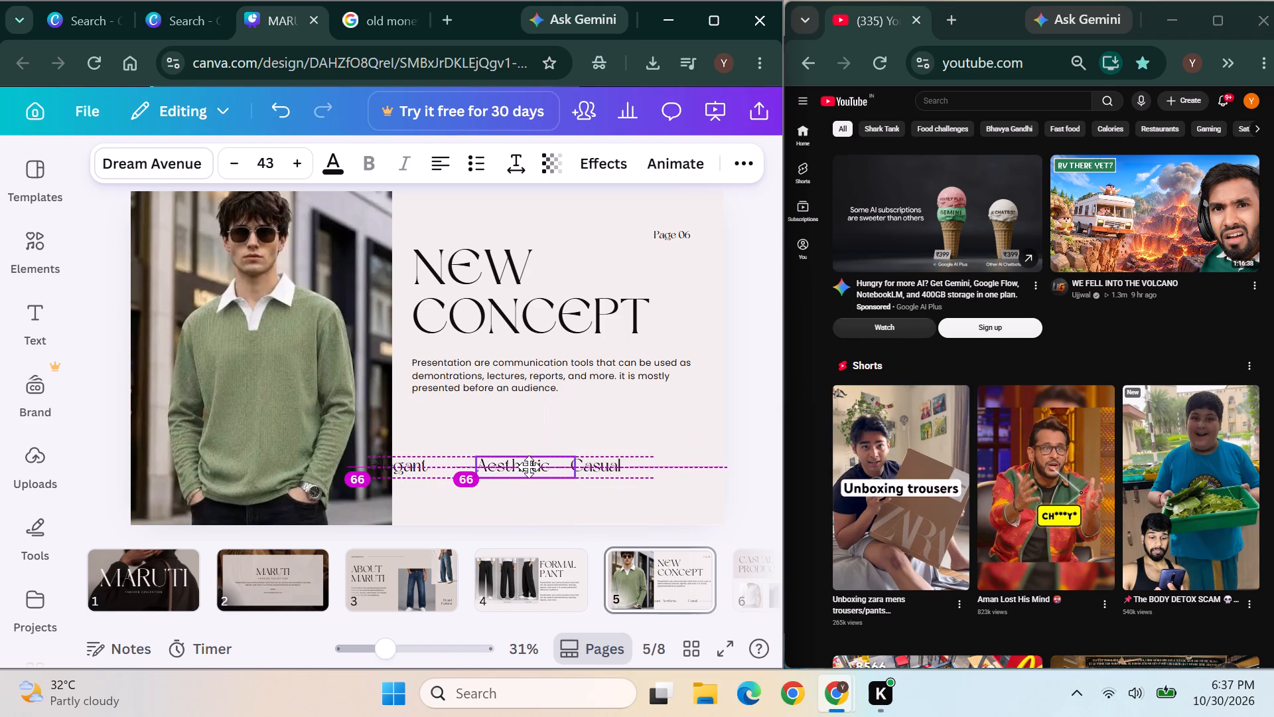
left_click_drag(529, 467, 530, 467)
left_click_drag(421, 466, 453, 467)
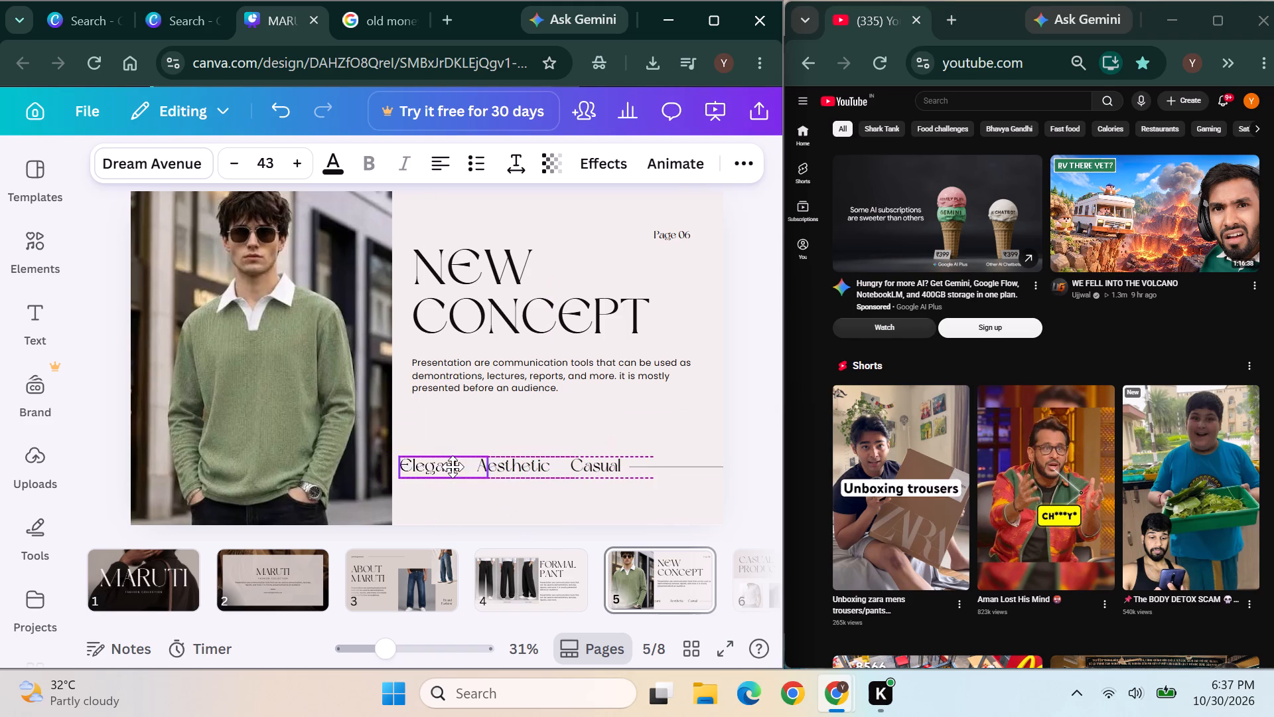
left_click_drag(453, 467, 447, 468)
left_click(488, 486)
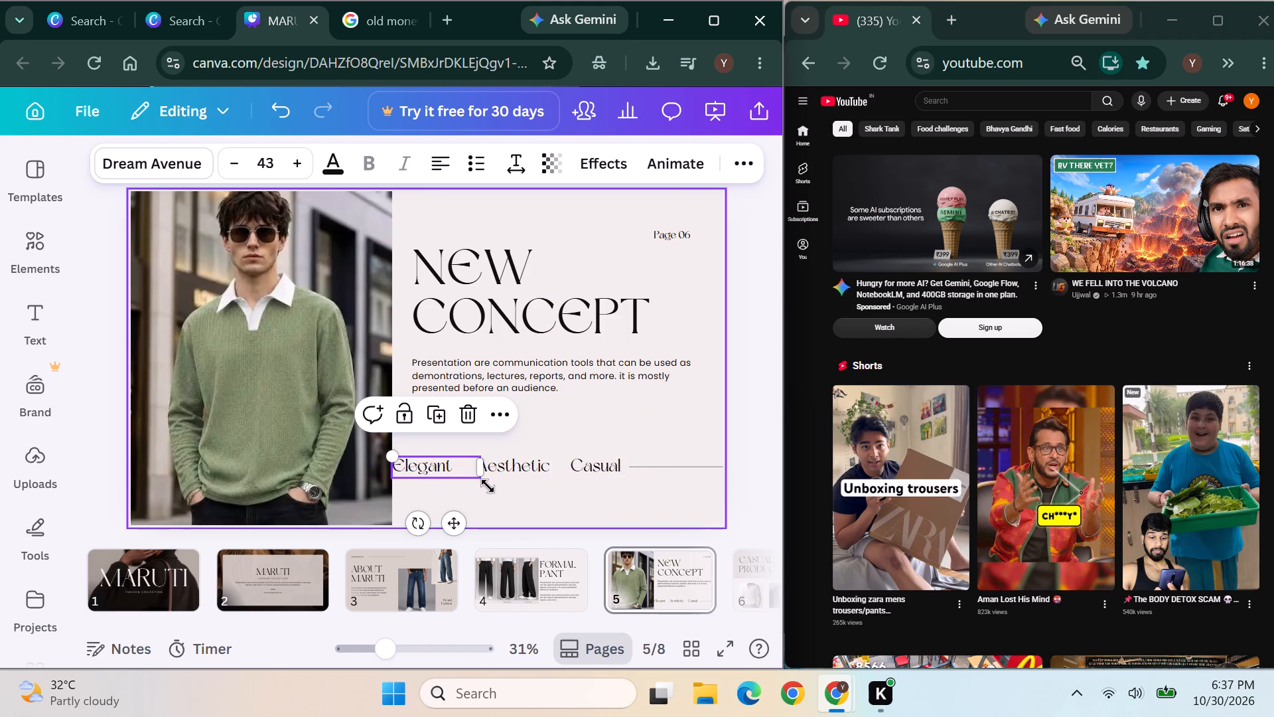
left_click(500, 503)
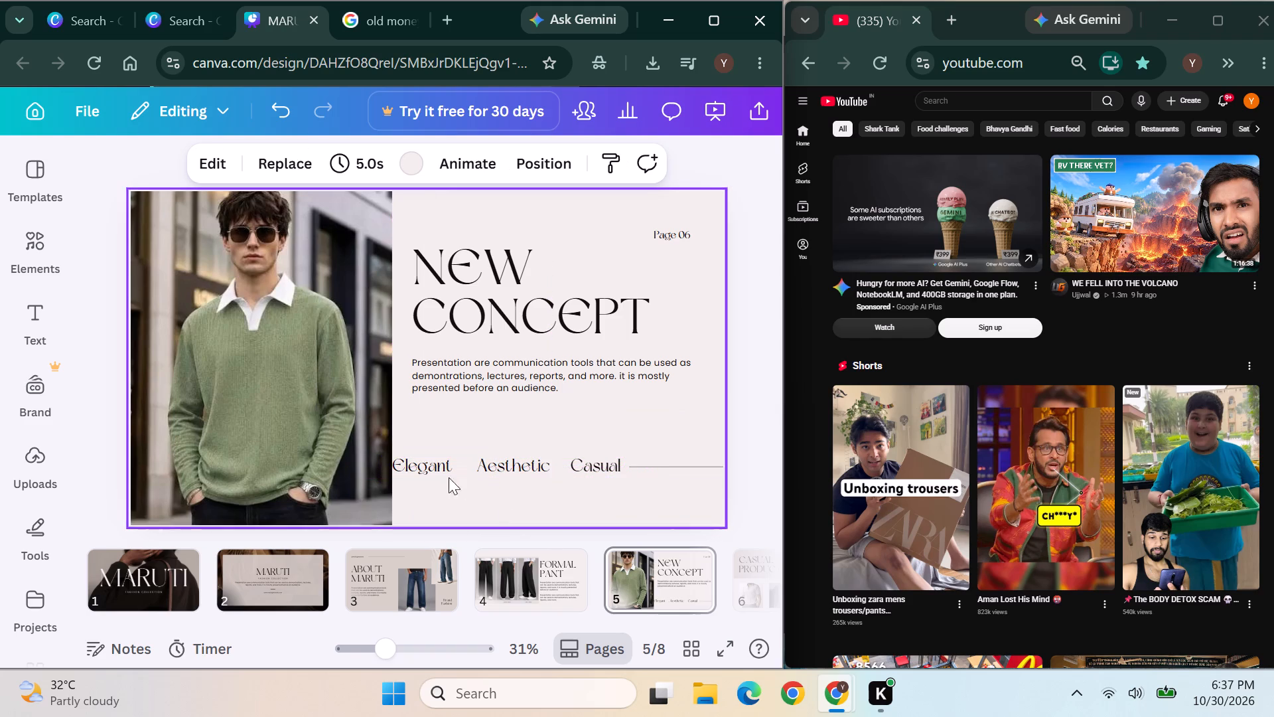
Narrow the Elegant label's text box and nudge Elegant and Aesthetic right, leaving clear gaps from the picture and between the labels.
left_click_drag(426, 473, 437, 473)
left_click_drag(506, 463, 517, 464)
left_click_drag(517, 464, 495, 465)
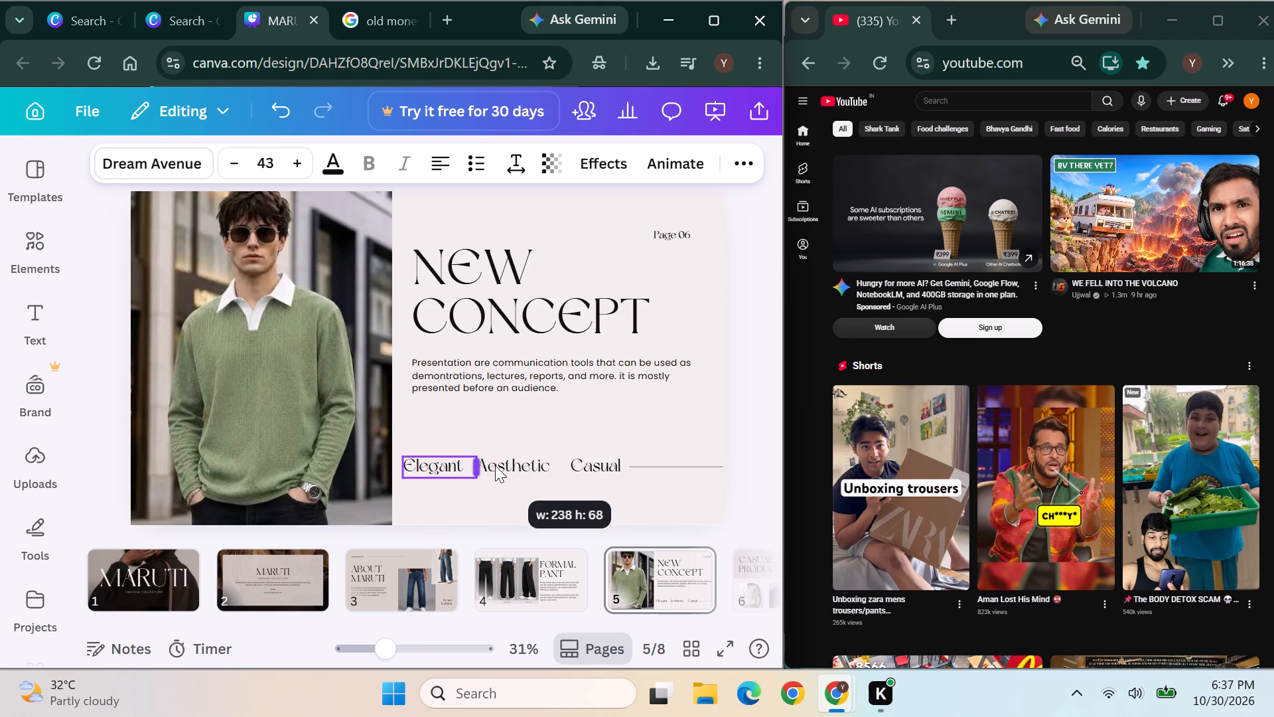
left_click_drag(495, 465, 481, 465)
left_click_drag(515, 460, 524, 459)
left_click(413, 438)
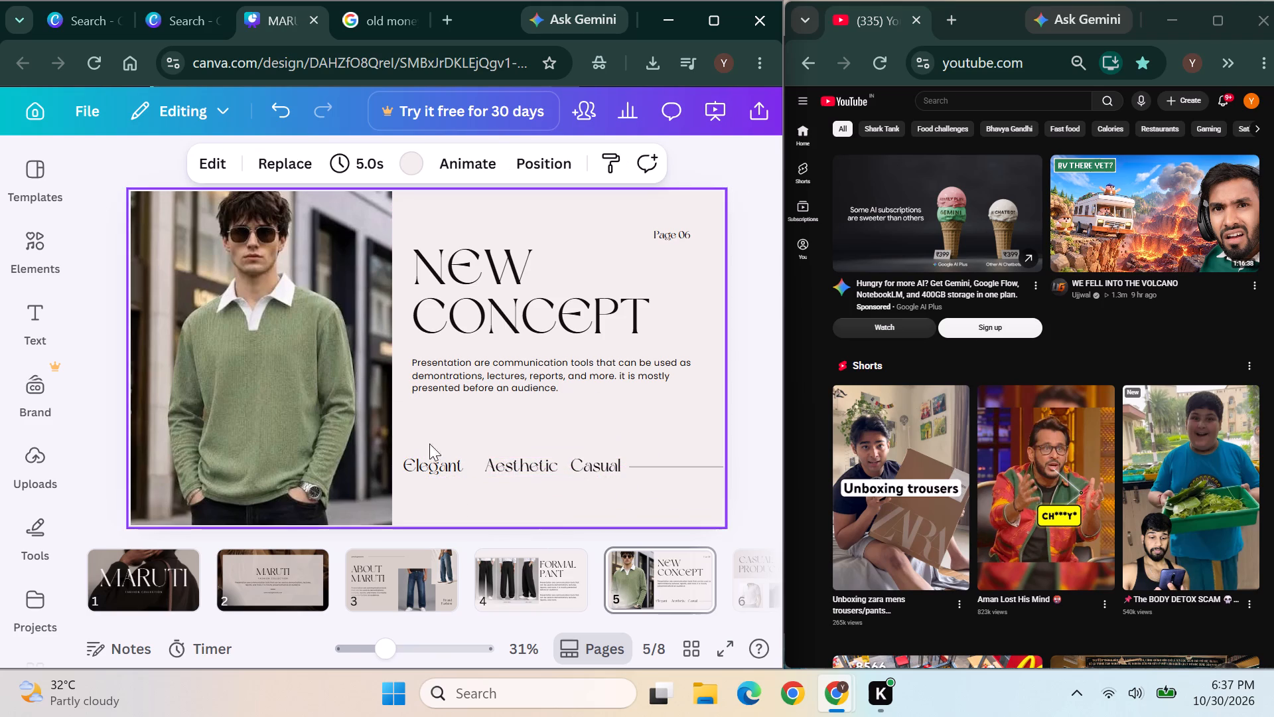
left_click(420, 461)
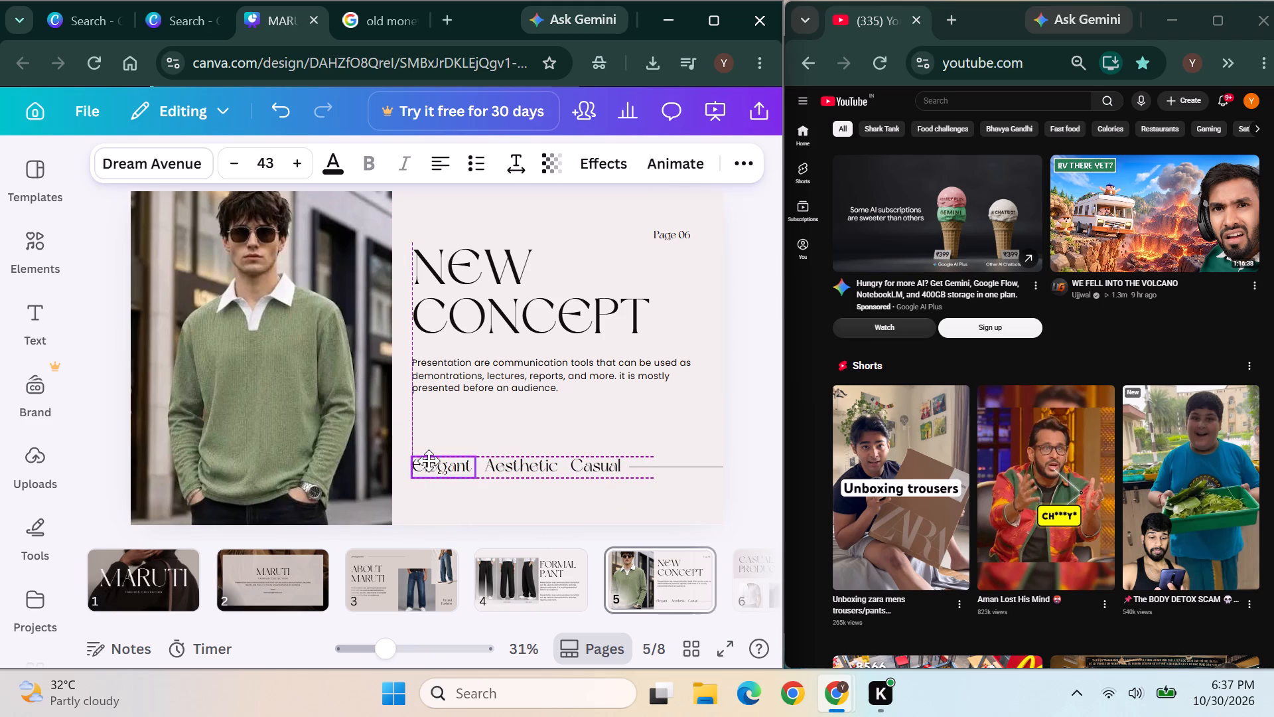
left_click(597, 431)
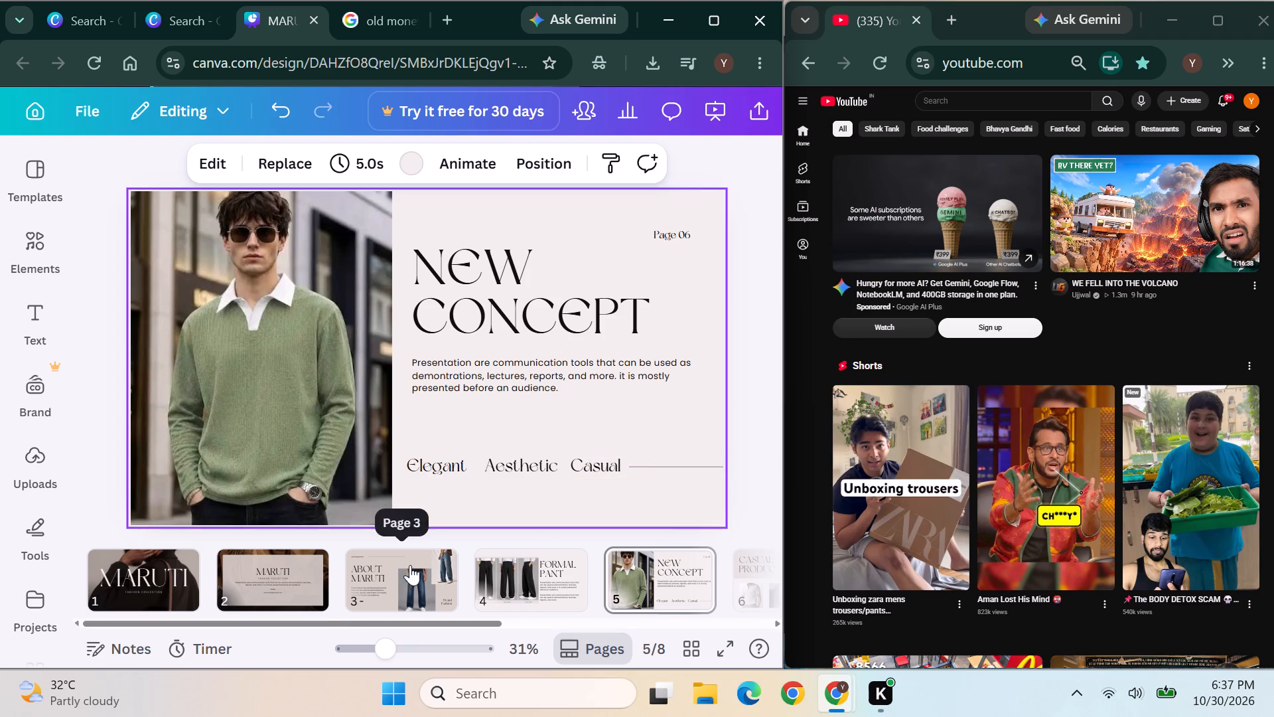
Review the presentation's pages 1 to 7 in order, checking each page's pictures and layout.
left_click(185, 596)
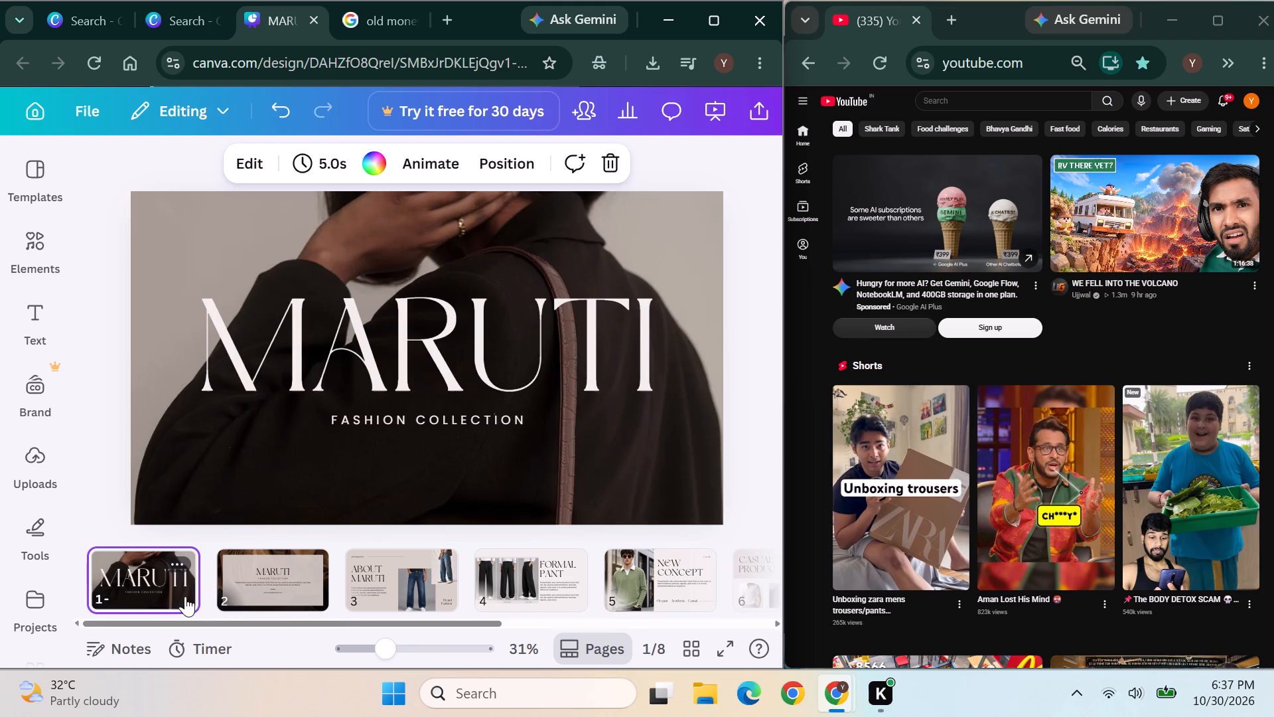
left_click(258, 594)
left_click(405, 593)
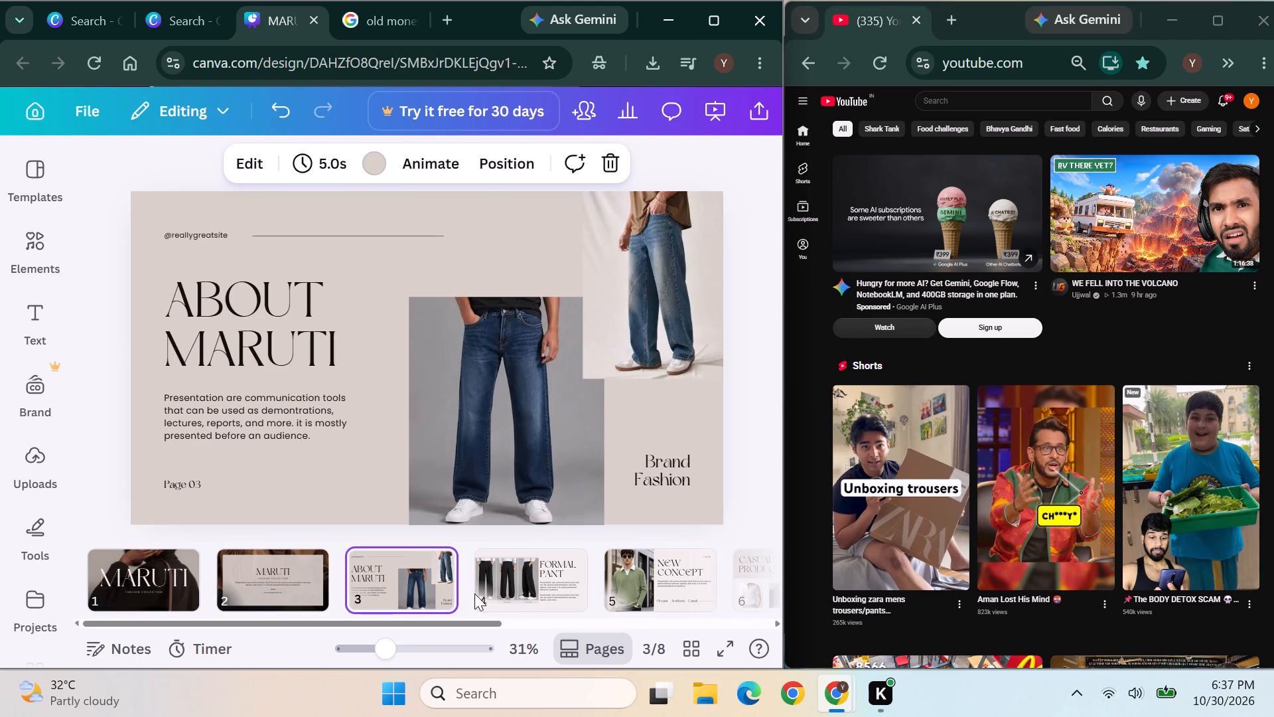
left_click(513, 586)
left_click(666, 575)
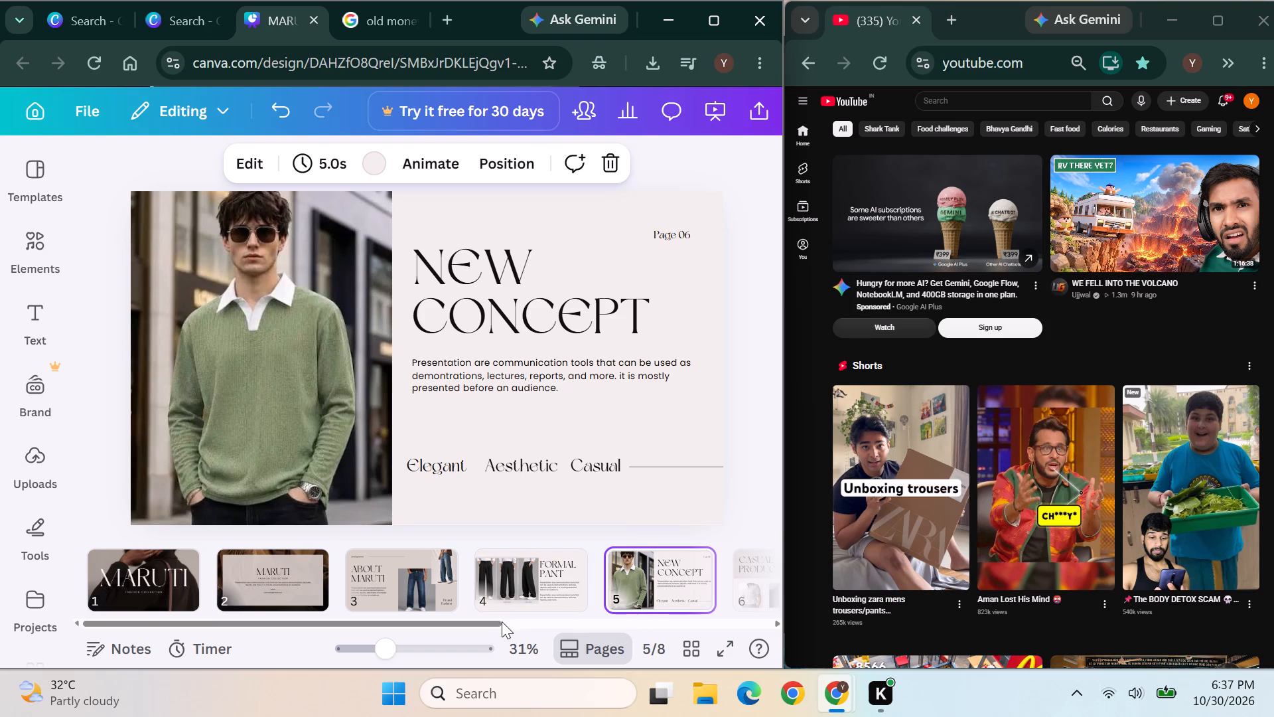
left_click_drag(496, 623, 510, 621)
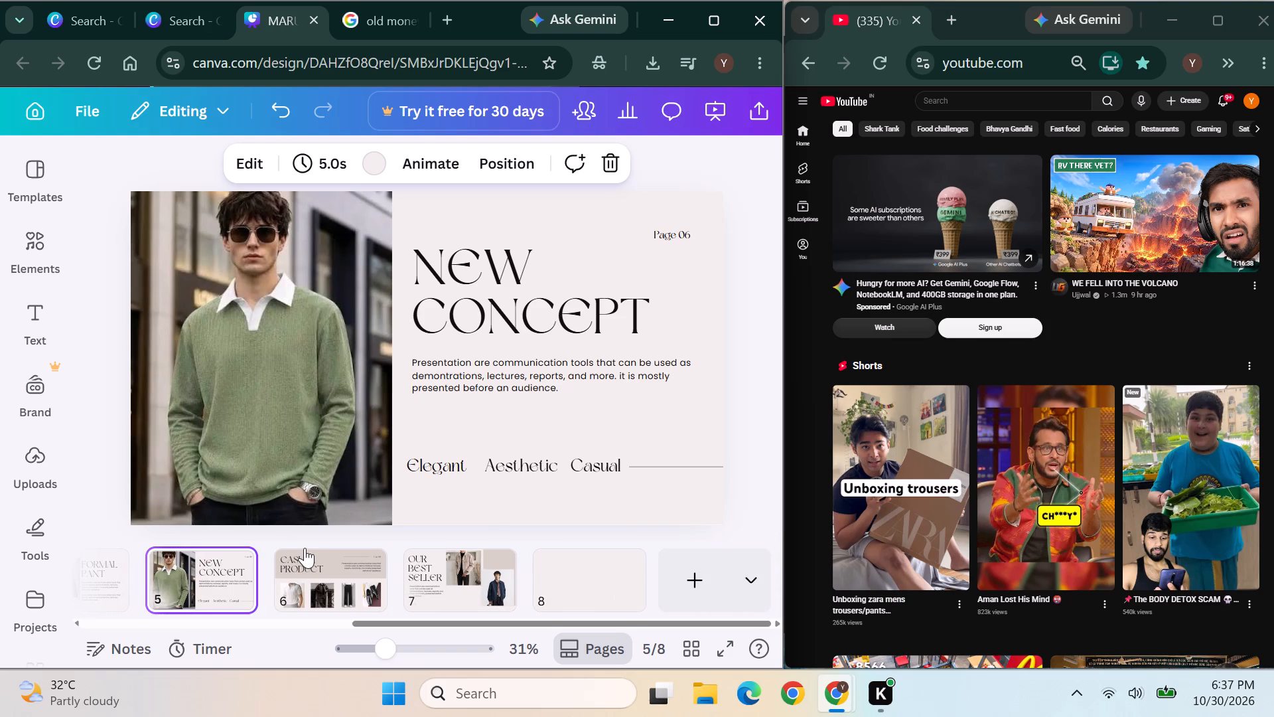
left_click(309, 551)
left_click(435, 588)
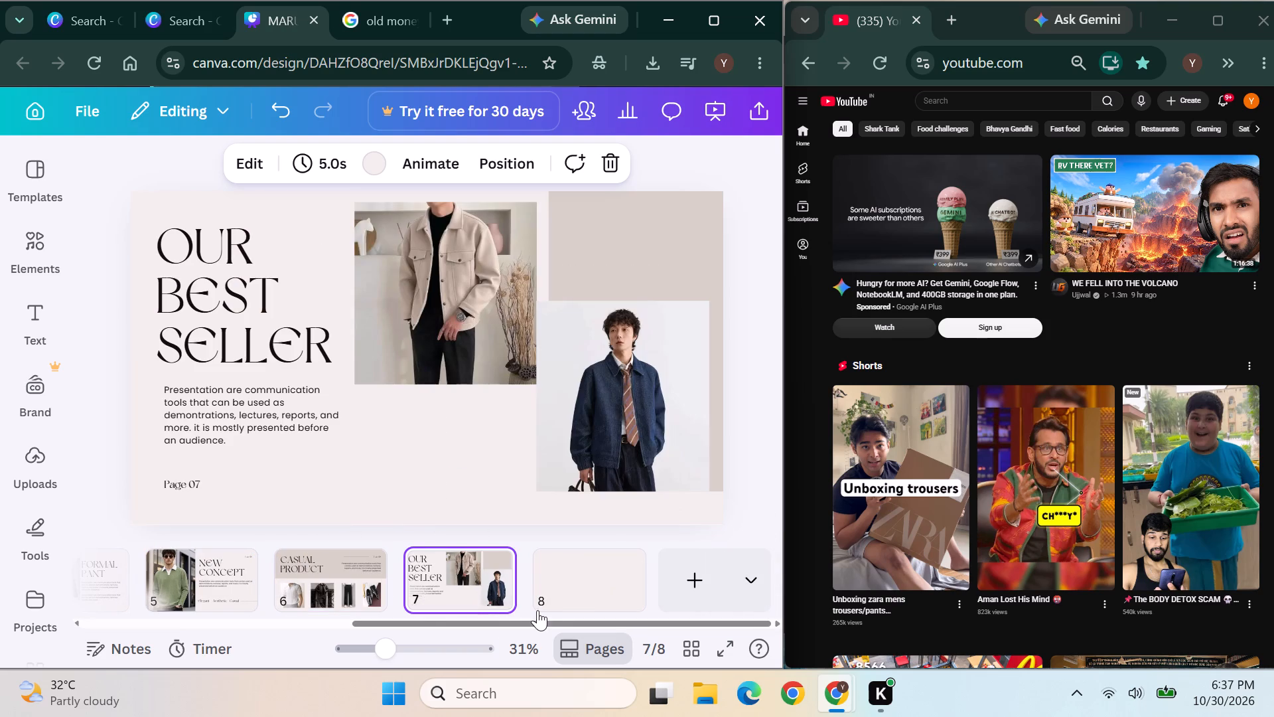
Apply the OUR VISION layout from the Brown Minimalist Casual Fashion Collection template to the blank page 8.
left_click(588, 557)
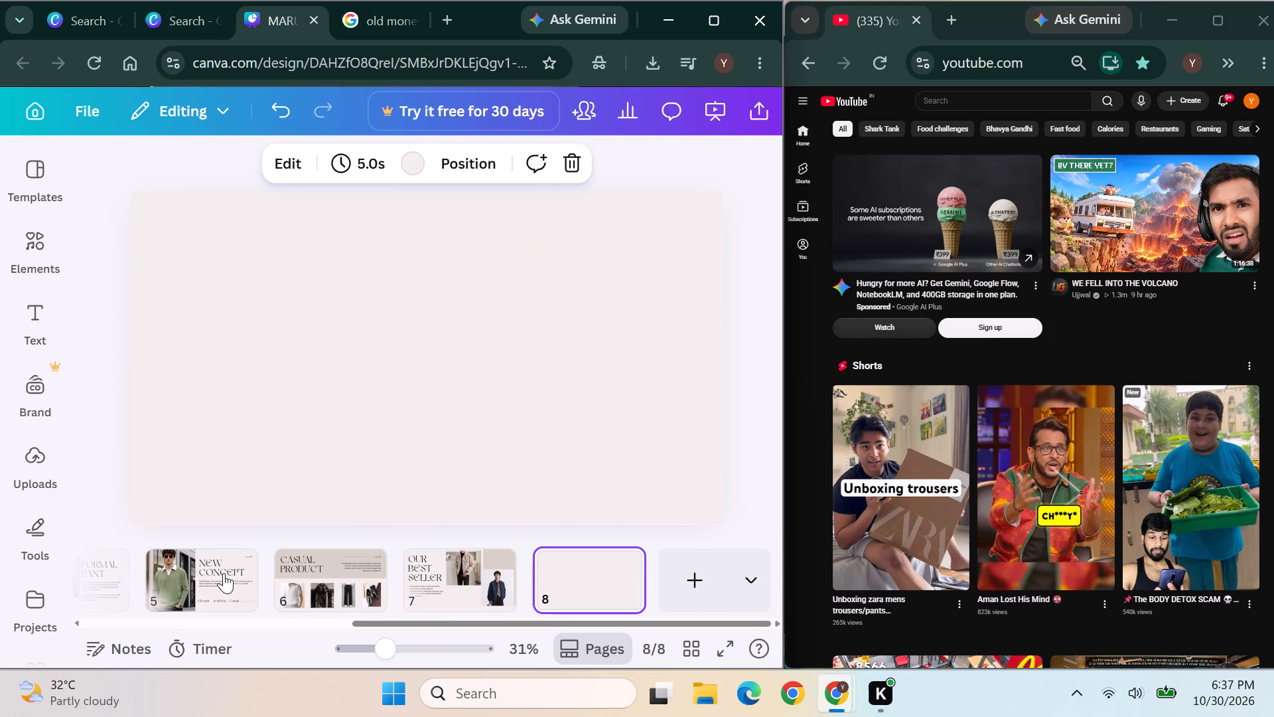
left_click(35, 174)
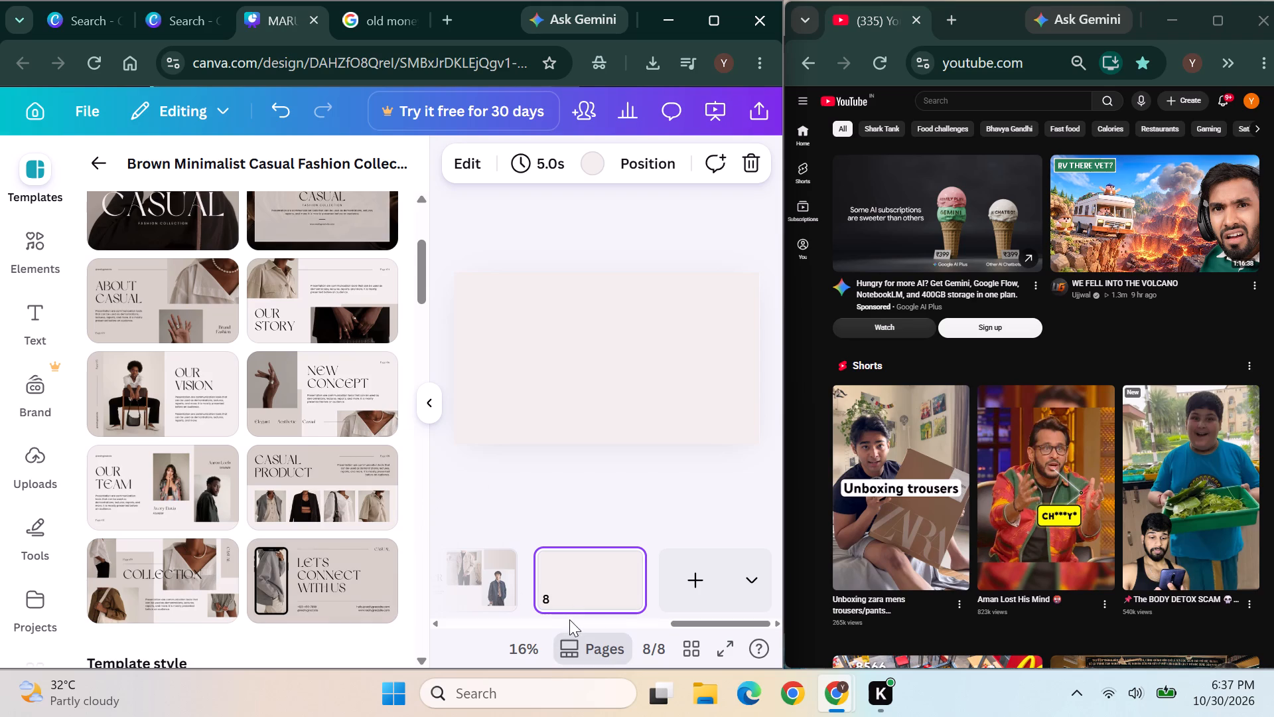
left_click_drag(685, 620, 656, 619)
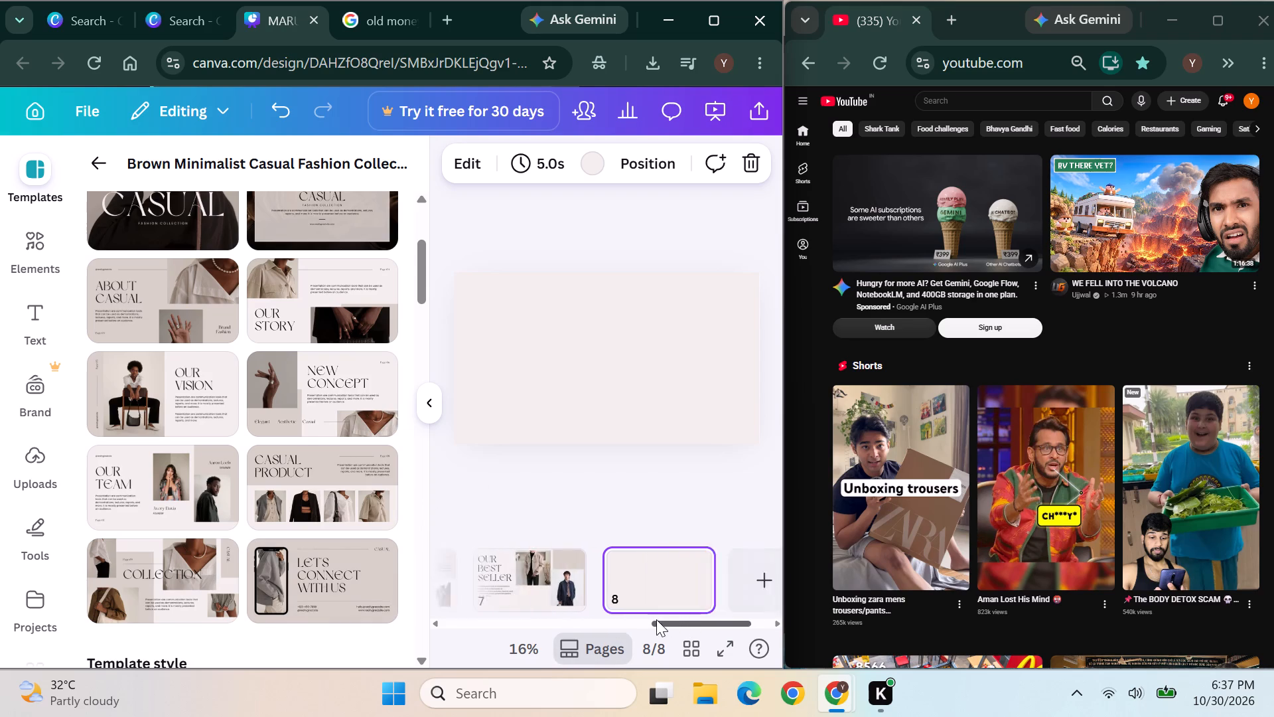
left_click_drag(656, 619, 502, 633)
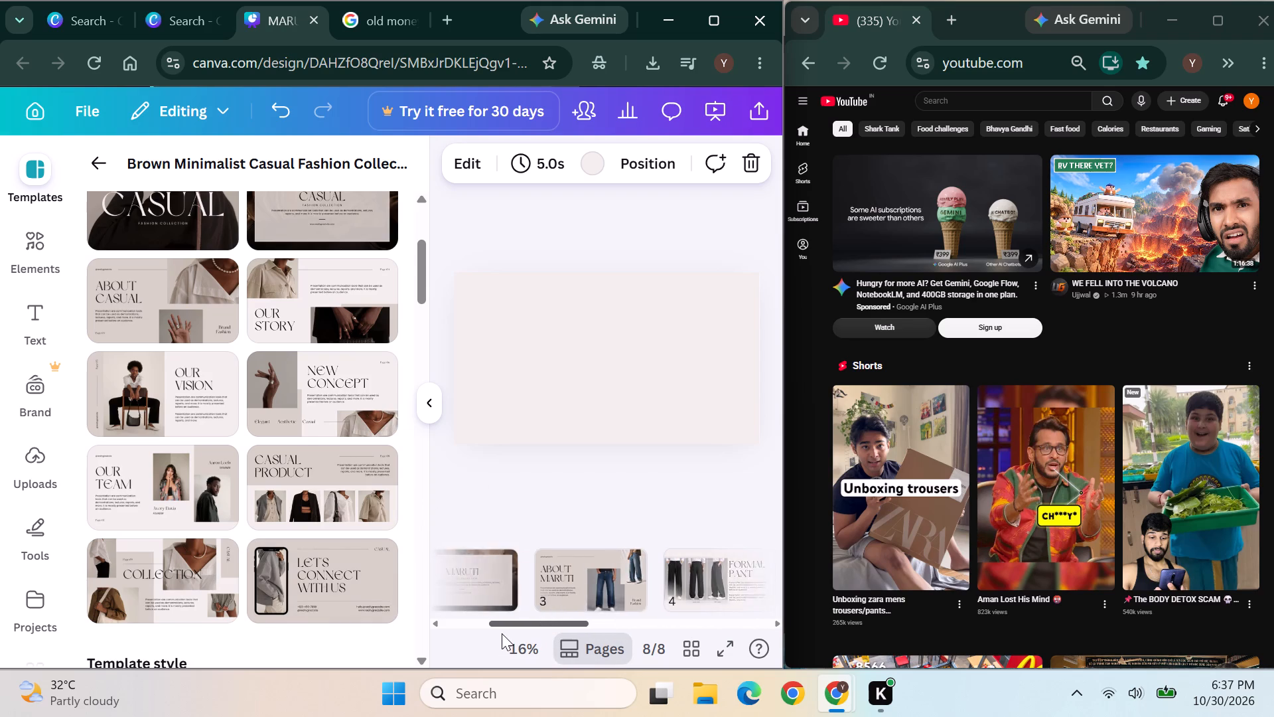
left_click_drag(502, 633, 585, 627)
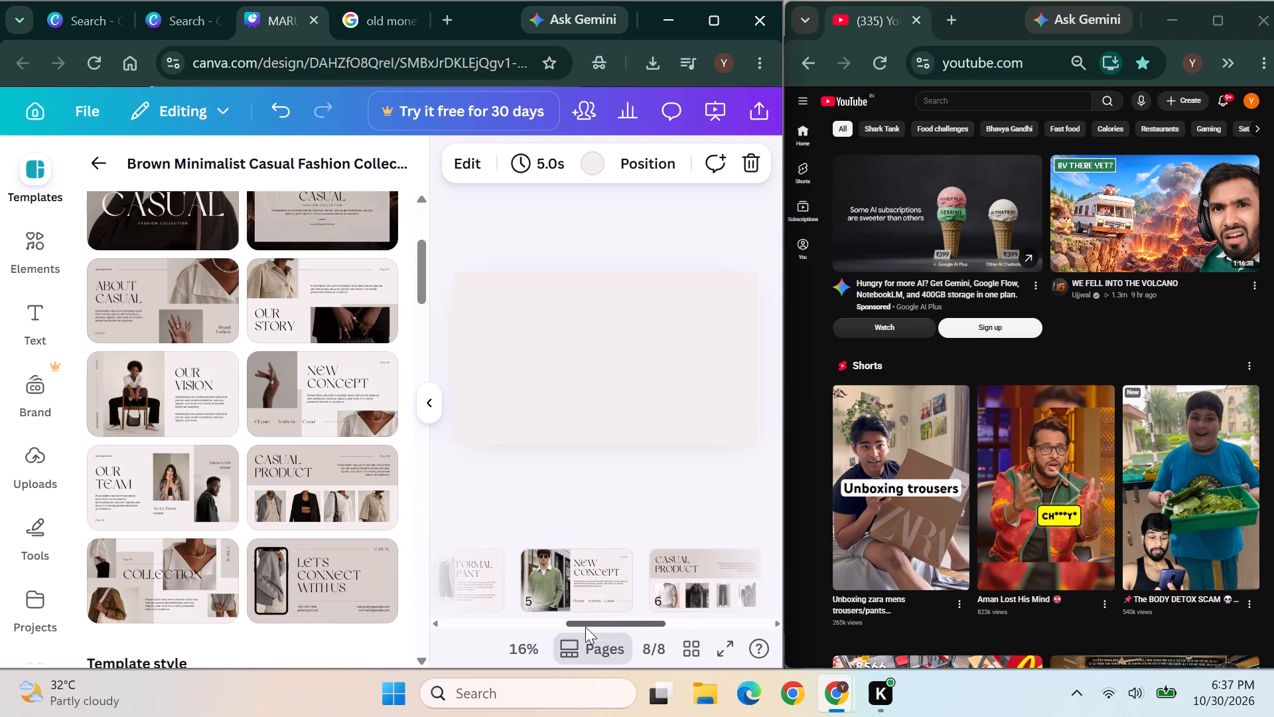
left_click_drag(585, 627, 697, 625)
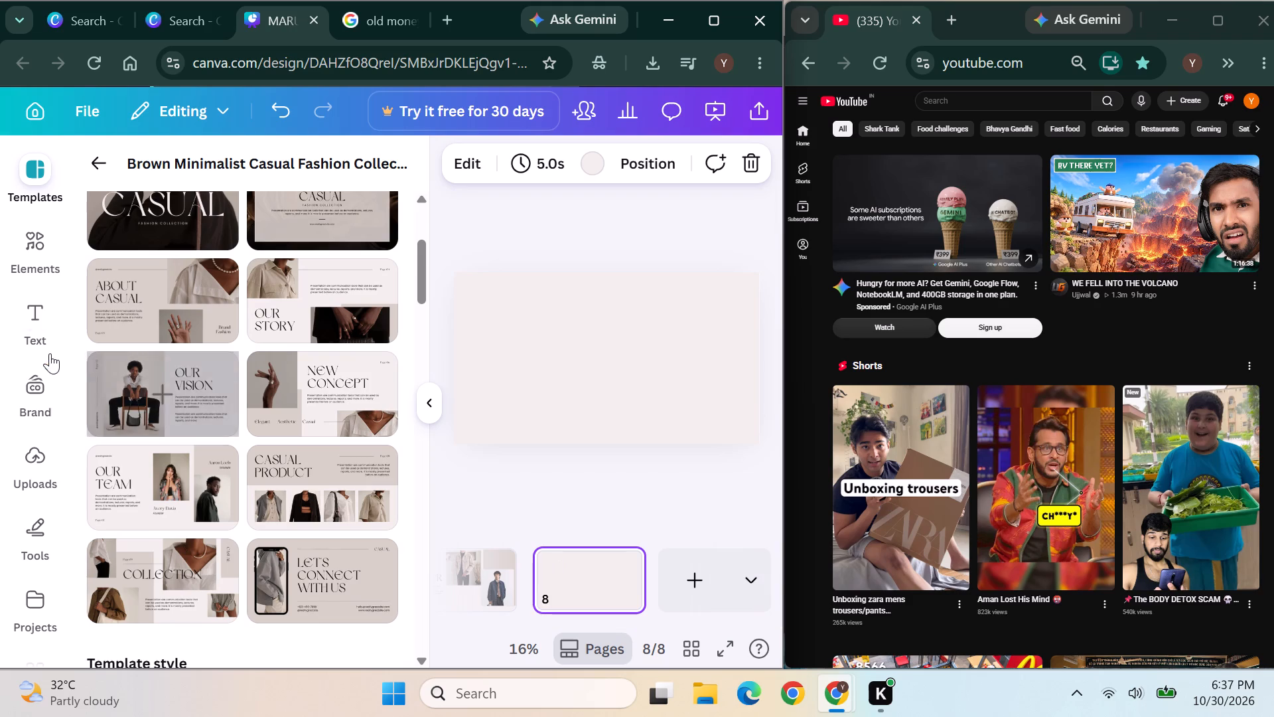
left_click(147, 380)
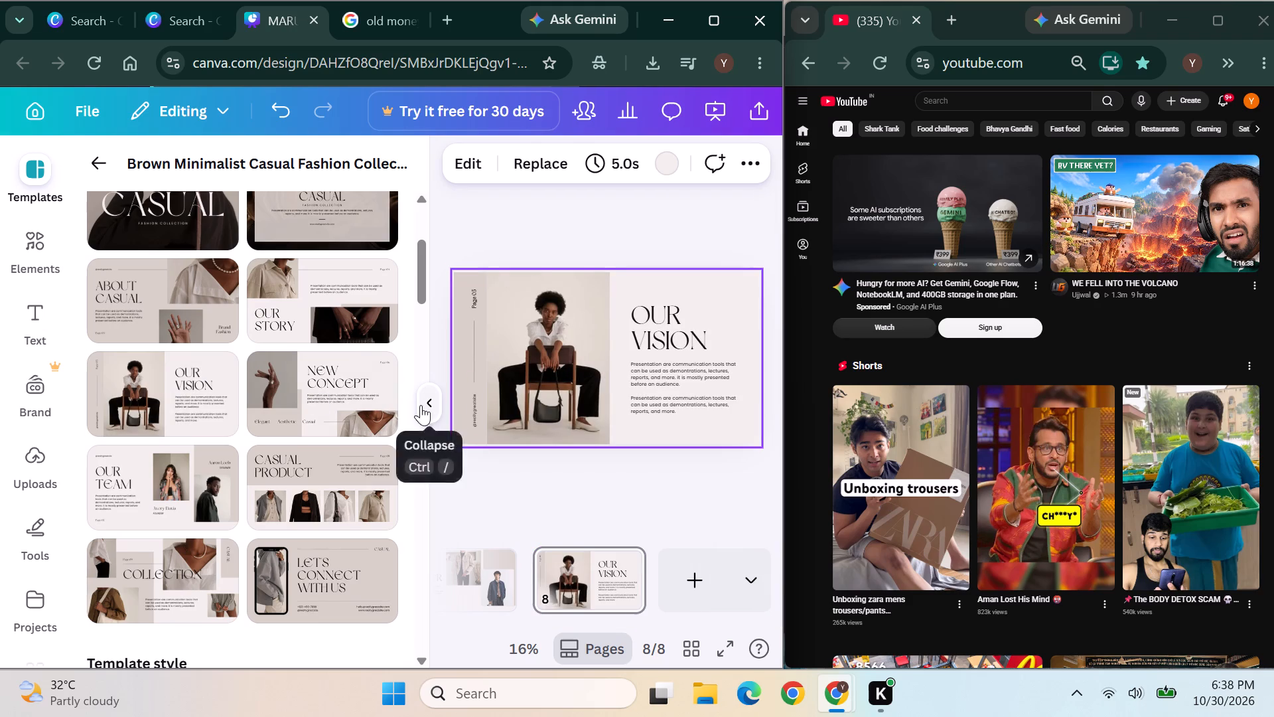
left_click(421, 405)
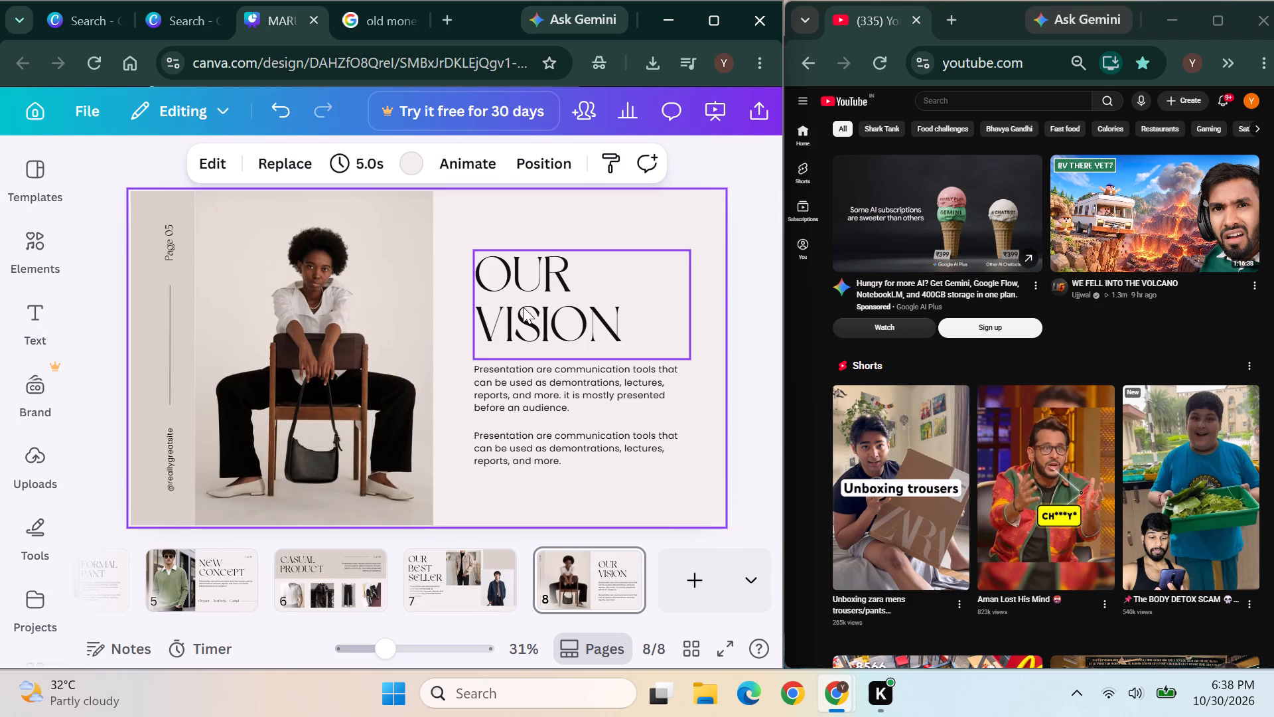
Change the OUR VISION heading on page 8 to OUR SHOE.
left_click(523, 307)
left_click(523, 307)
left_click(523, 307)
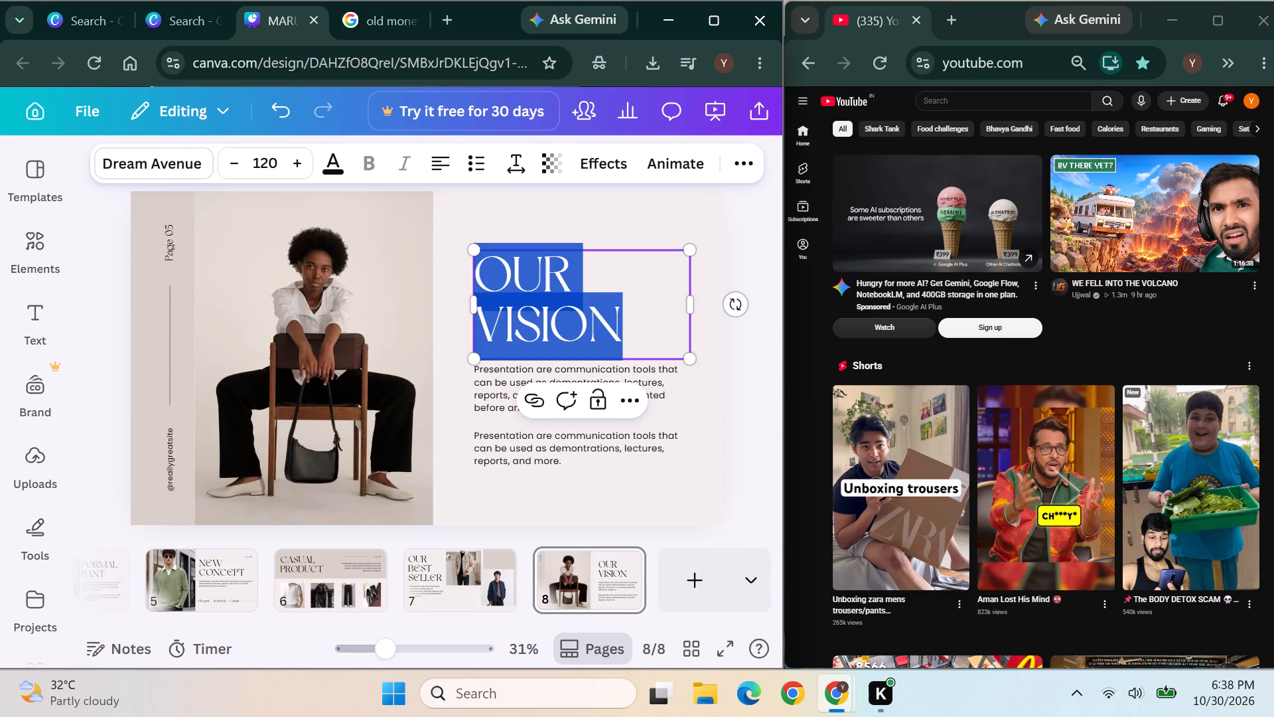
left_click(641, 329)
key("BackSpace")
key("BackSpace")
key("BackSpace")
key("BackSpace")
key("BackSpace")
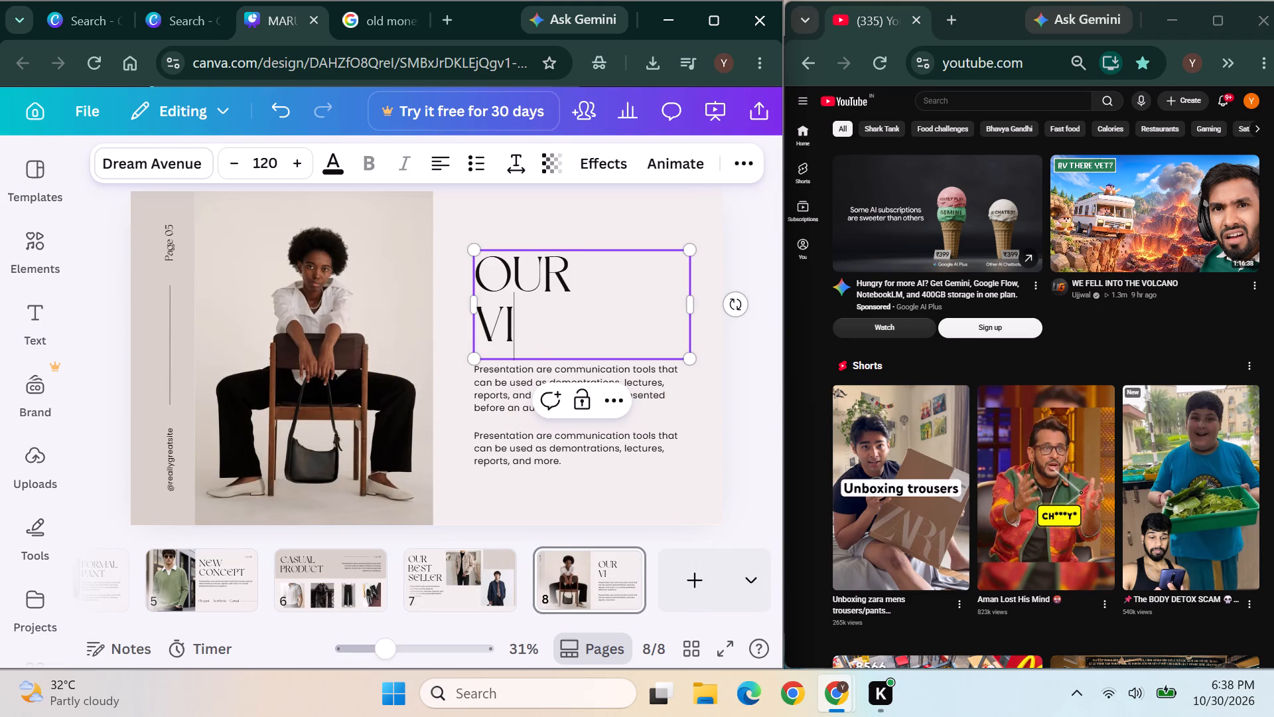
key("BackSpace")
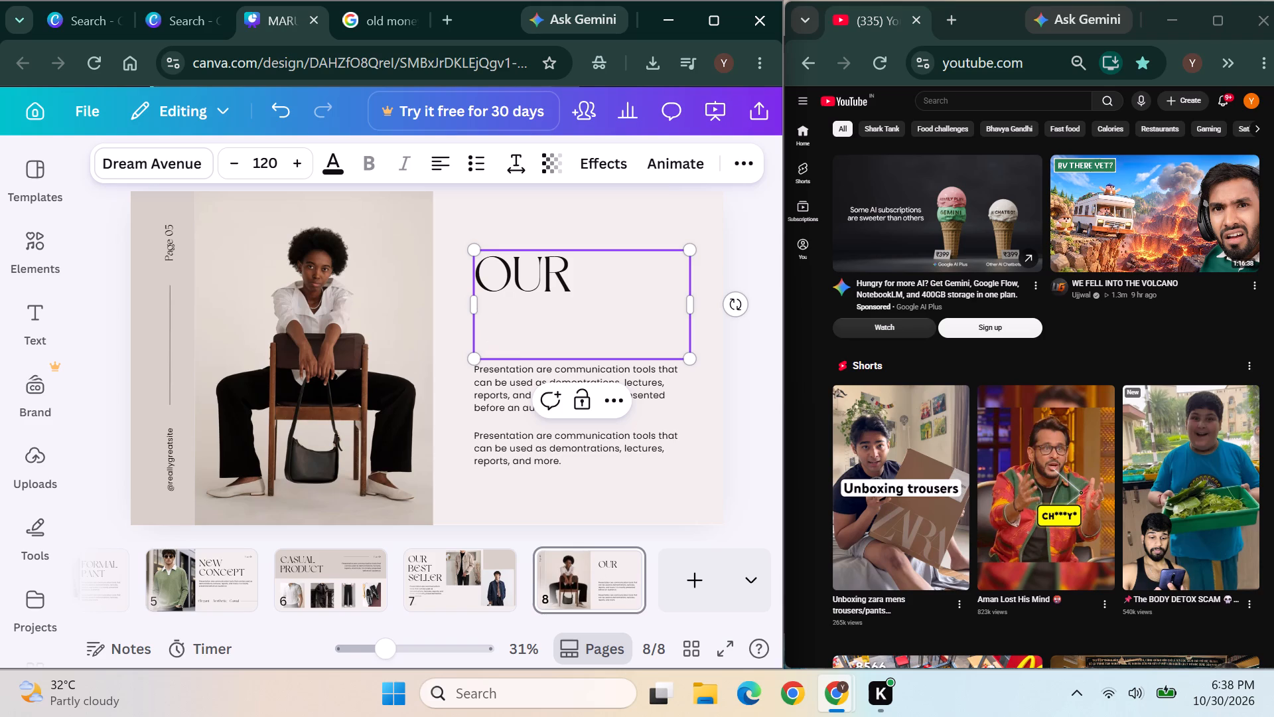
type("shoe")
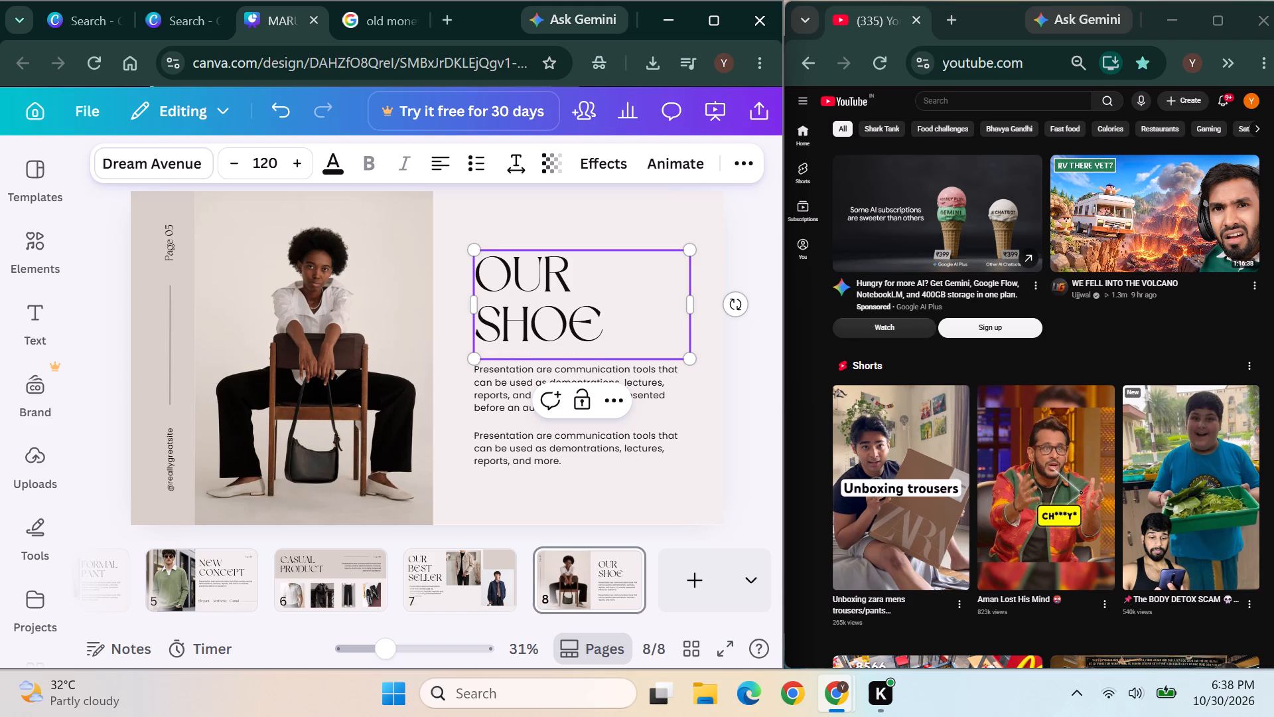
Delete the photo grid showing the seated woman from the OUR SHOE page.
left_click(318, 317)
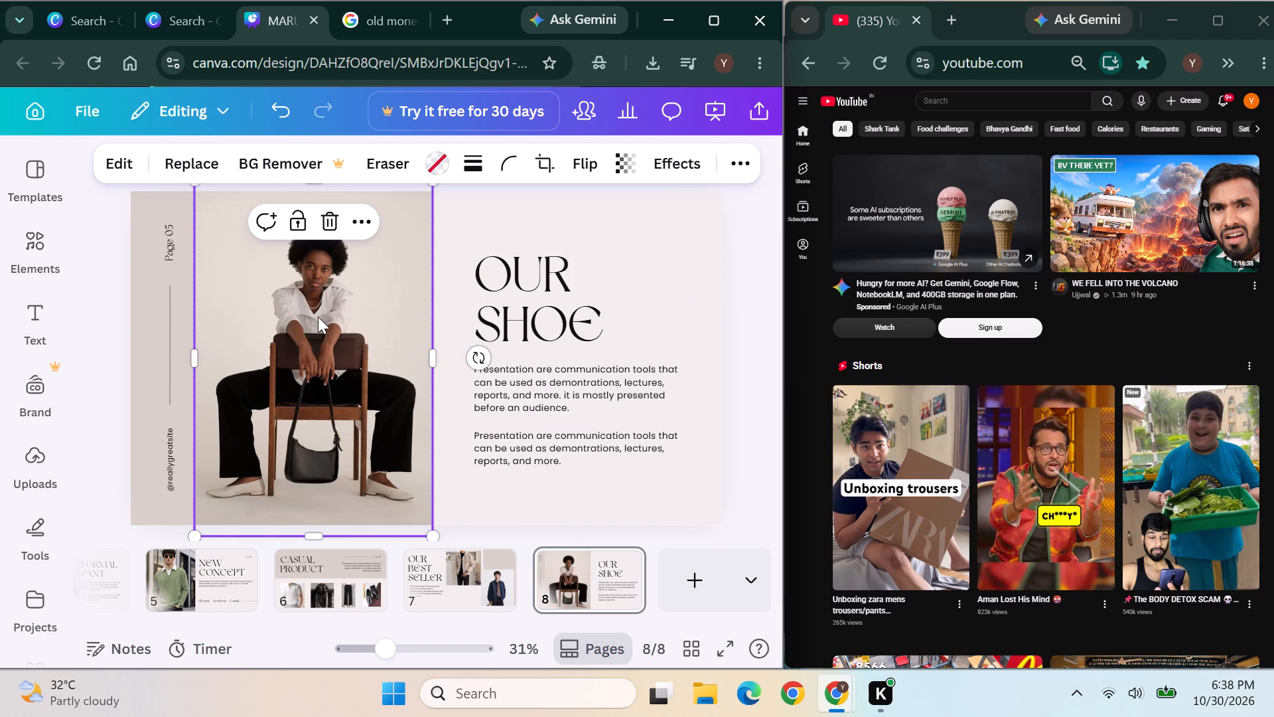
left_click(365, 223)
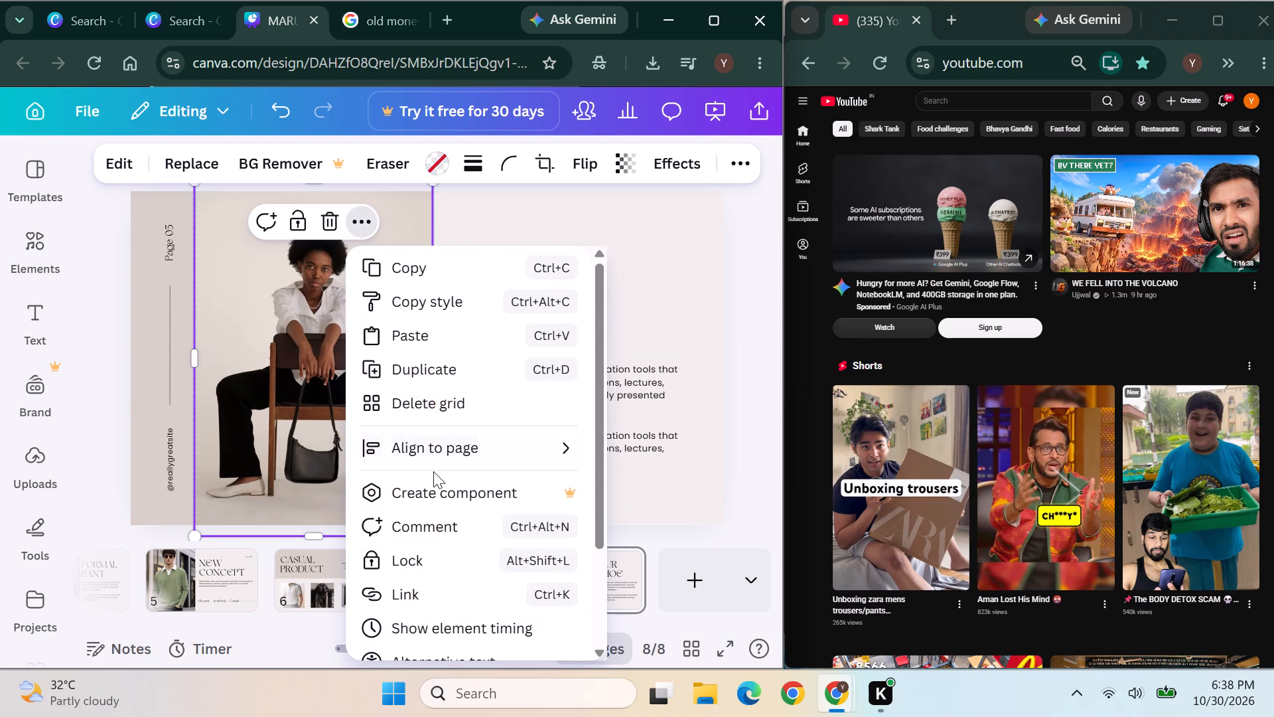
left_click(439, 392)
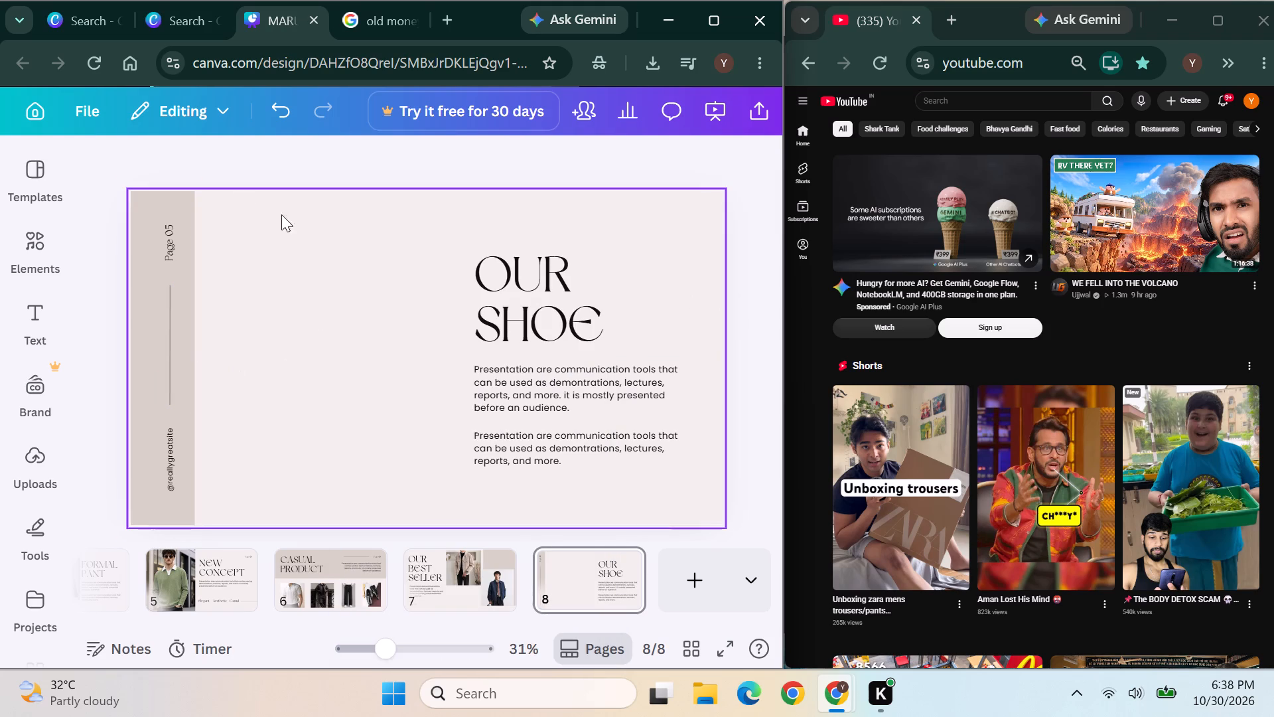
Switch to the Google image search and search for "old money shoes men".
left_click(348, 20)
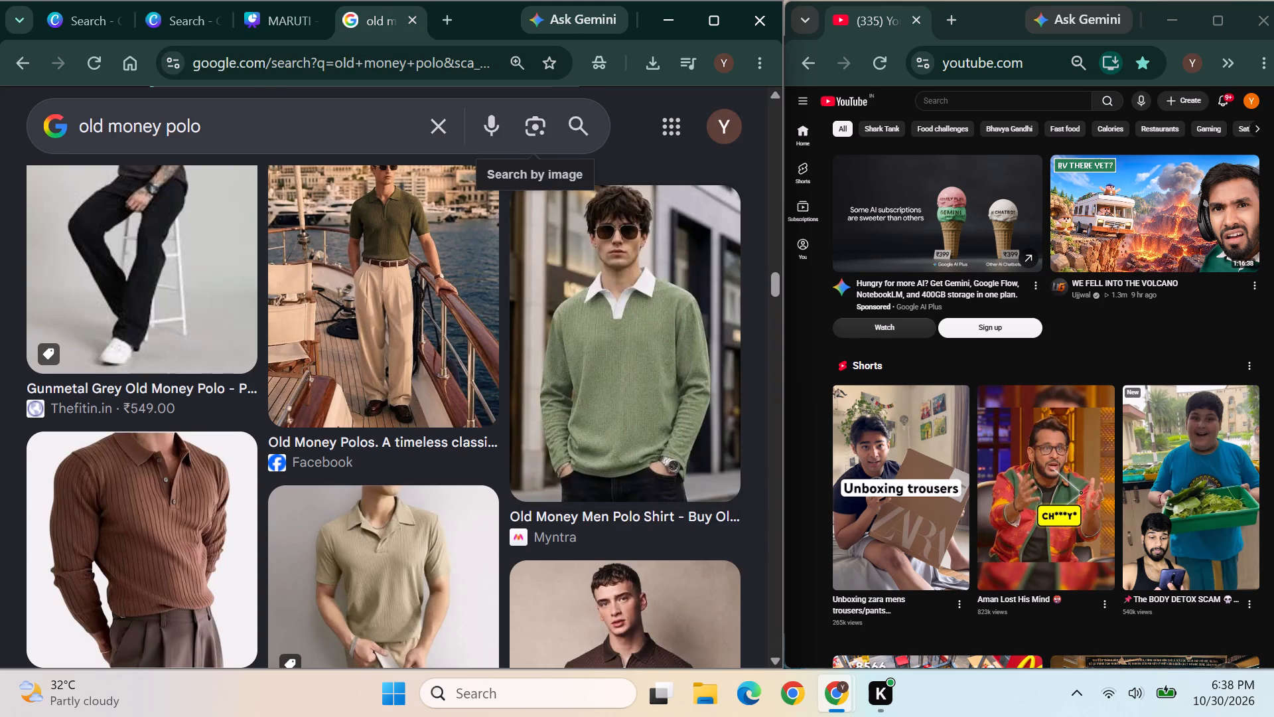
left_click(242, 114)
key("BackSpace")
key("BackSpace")
key("BackSpace")
key("BackSpace")
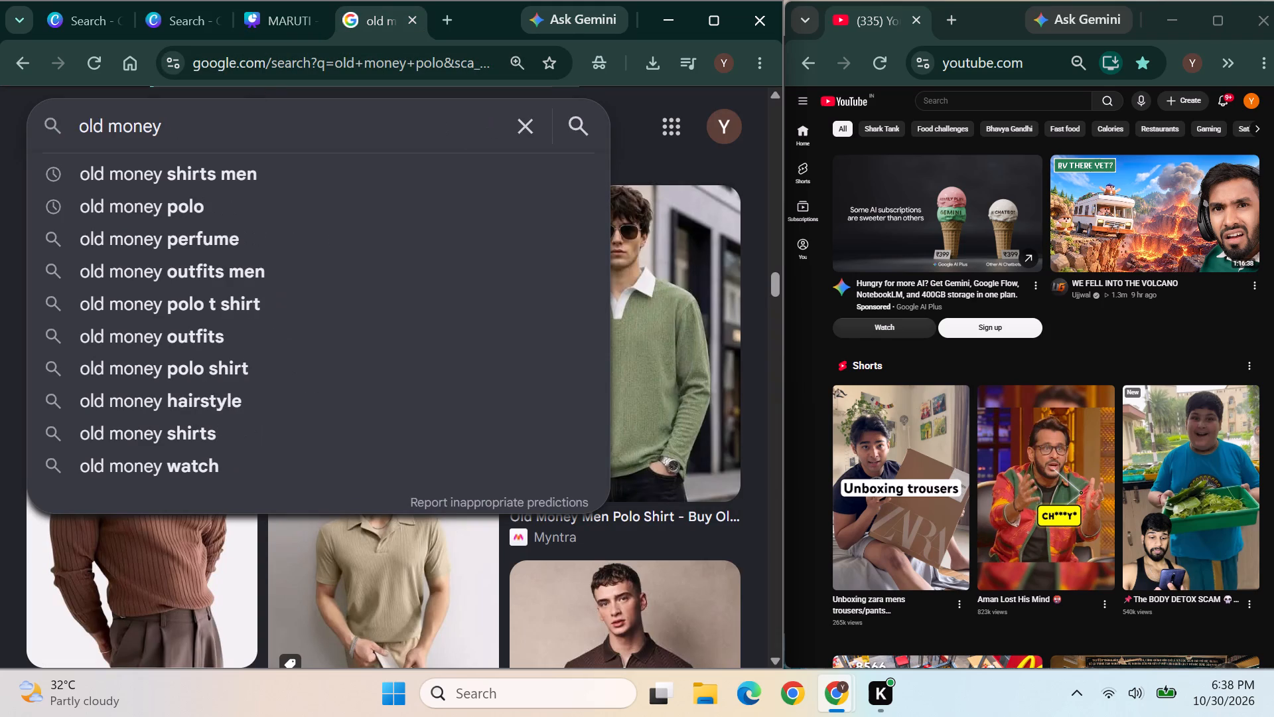
type("shoe")
key("Down")
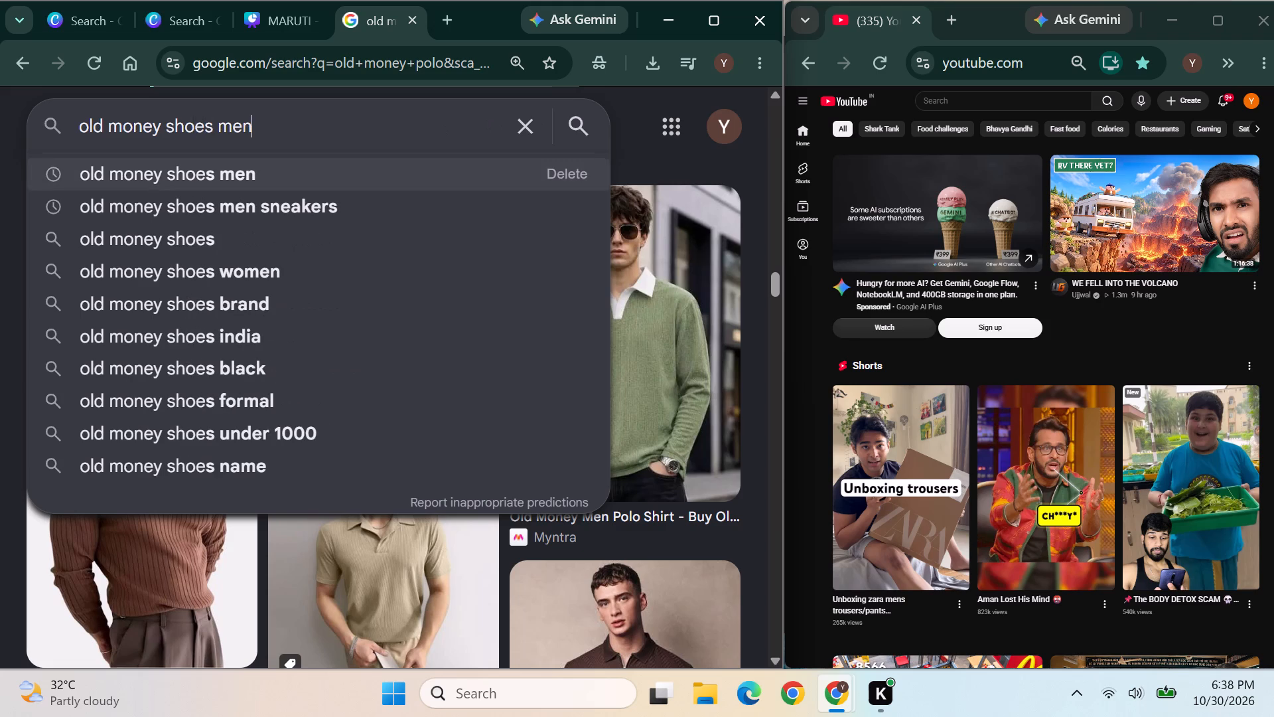
key("Return")
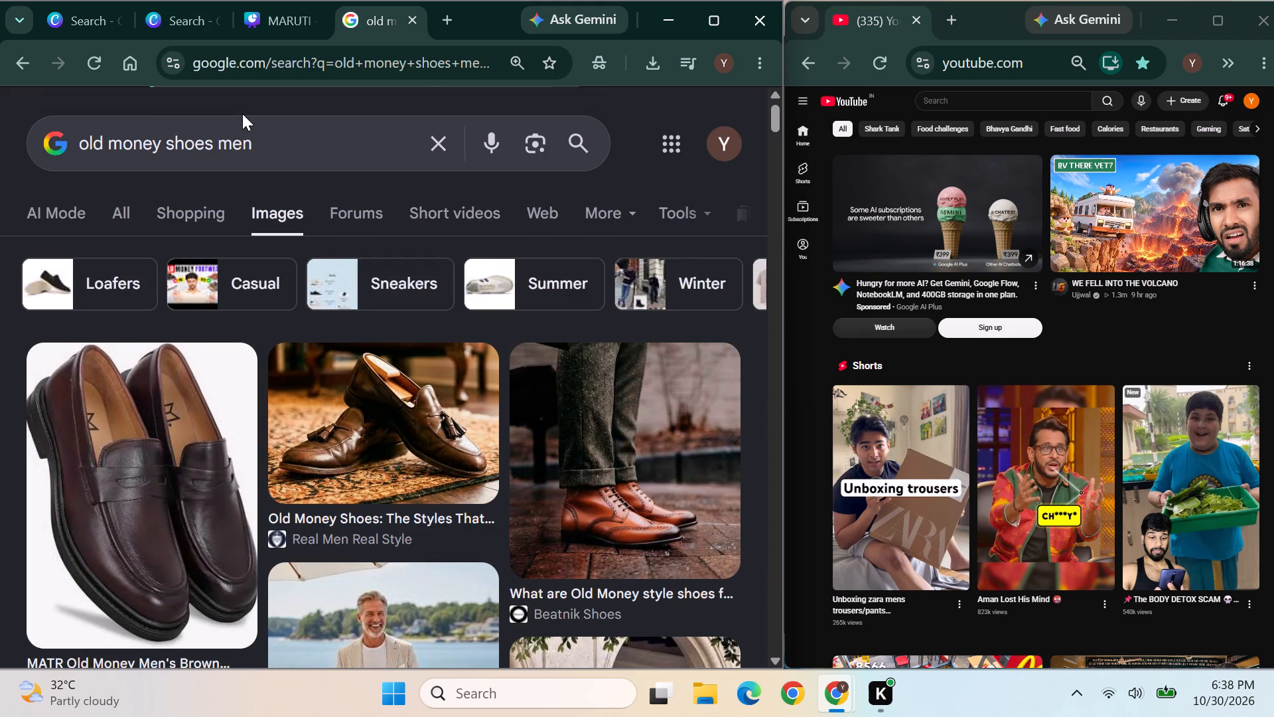
Look through the "old money shoes men" image results for a suitable shoe picture.
key("Left")
key("Left")
key("Down")
key("Down")
key("Down")
key("Down")
key("Down")
key("Down")
key("Down")
key("Down")
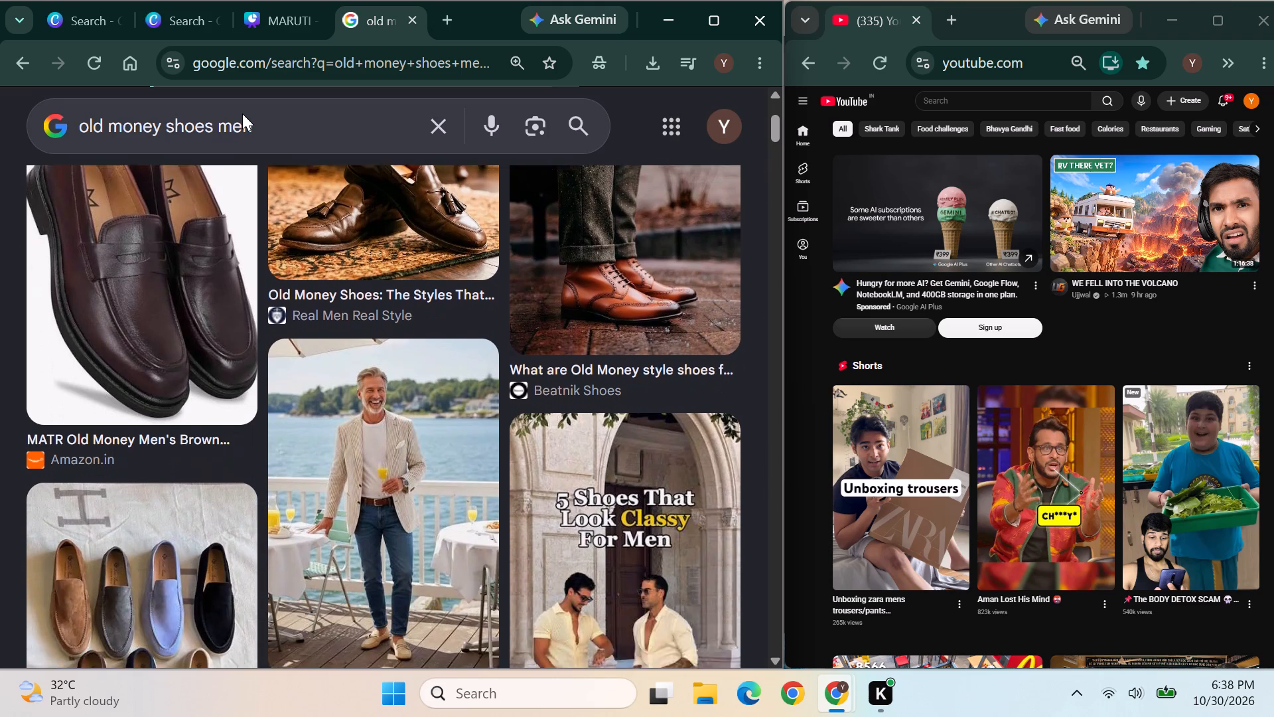
key("Down")
key("Down")
key("Down")
key("Down")
key("Down")
key("Down")
key("Down")
key("Down")
key("Down")
key("Down")
key("Down")
key("Down")
key("Down")
key("Down")
key("Down")
key("Down")
key("Down")
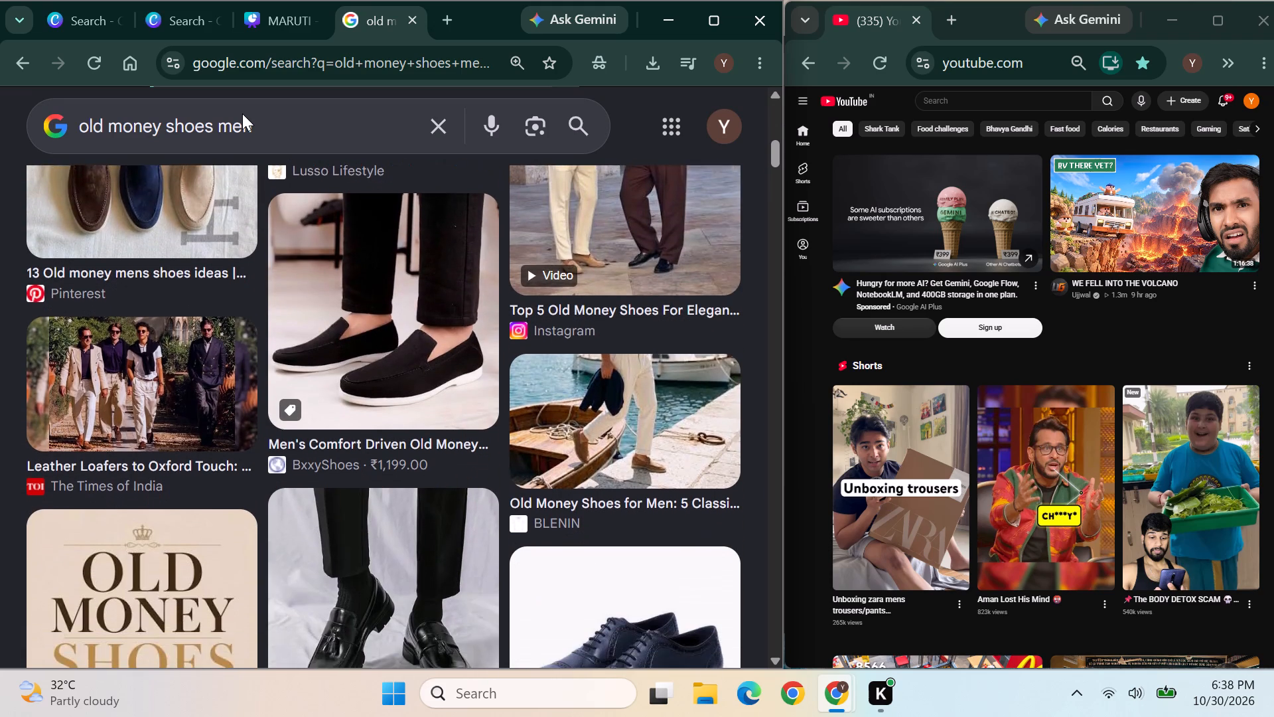
key("Down")
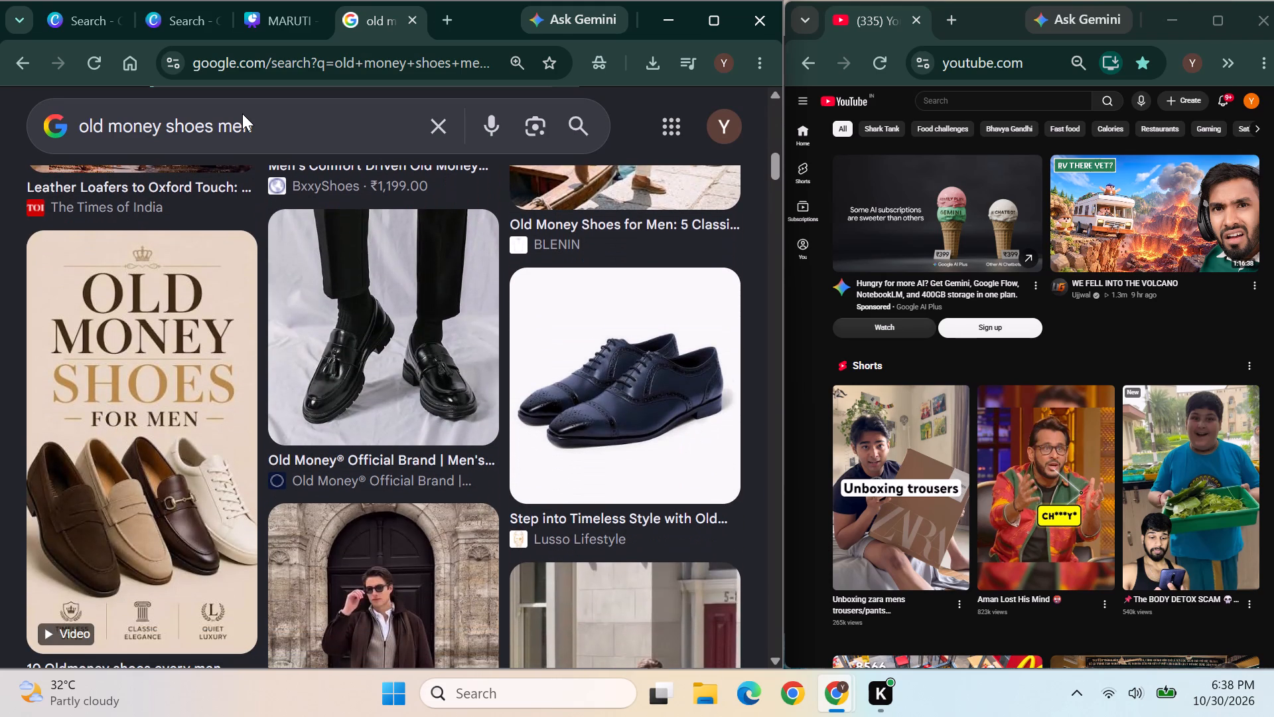
key("Down")
key("Down")
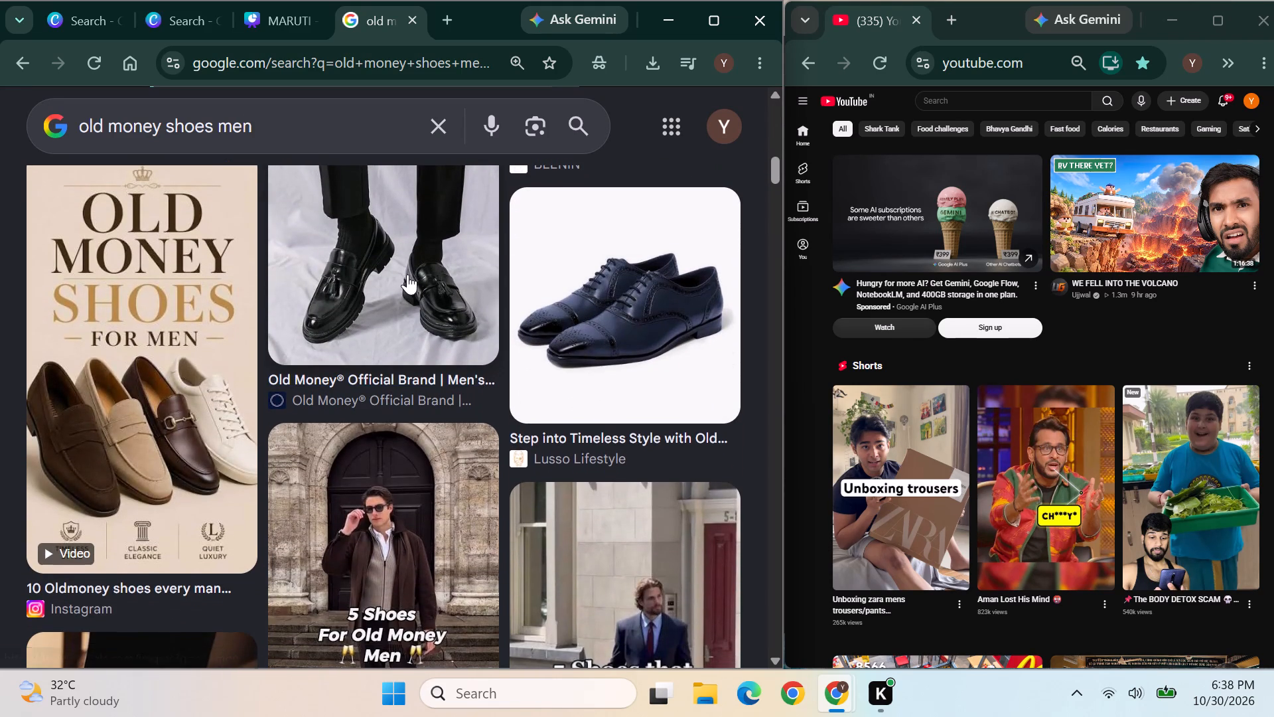
From the images related to the worn black tassel loafers, add the white-background Men's Tassel Loafer picture to the OUR SHOE page.
left_click(386, 279)
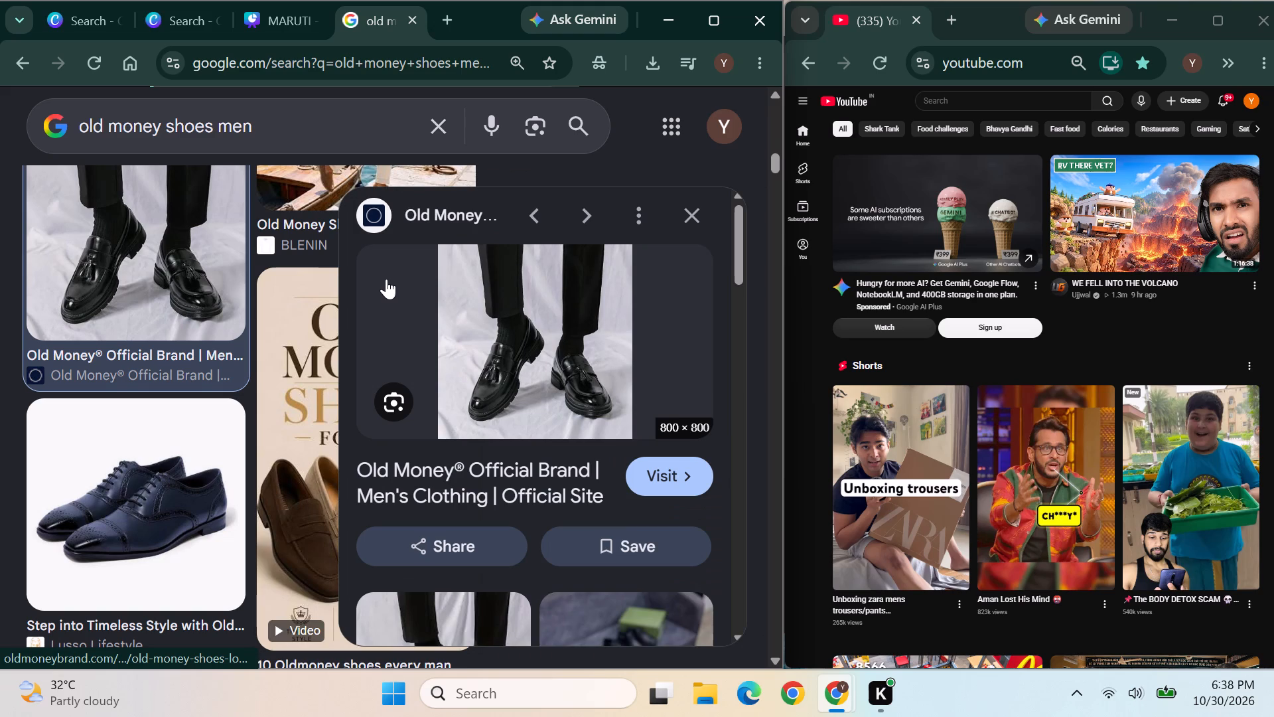
key("Down")
key("Down")
key("Down")
key("Down")
key("Down")
key("Down")
key("Down")
key("Down")
key("Down")
key("Down")
key("Down")
key("Down")
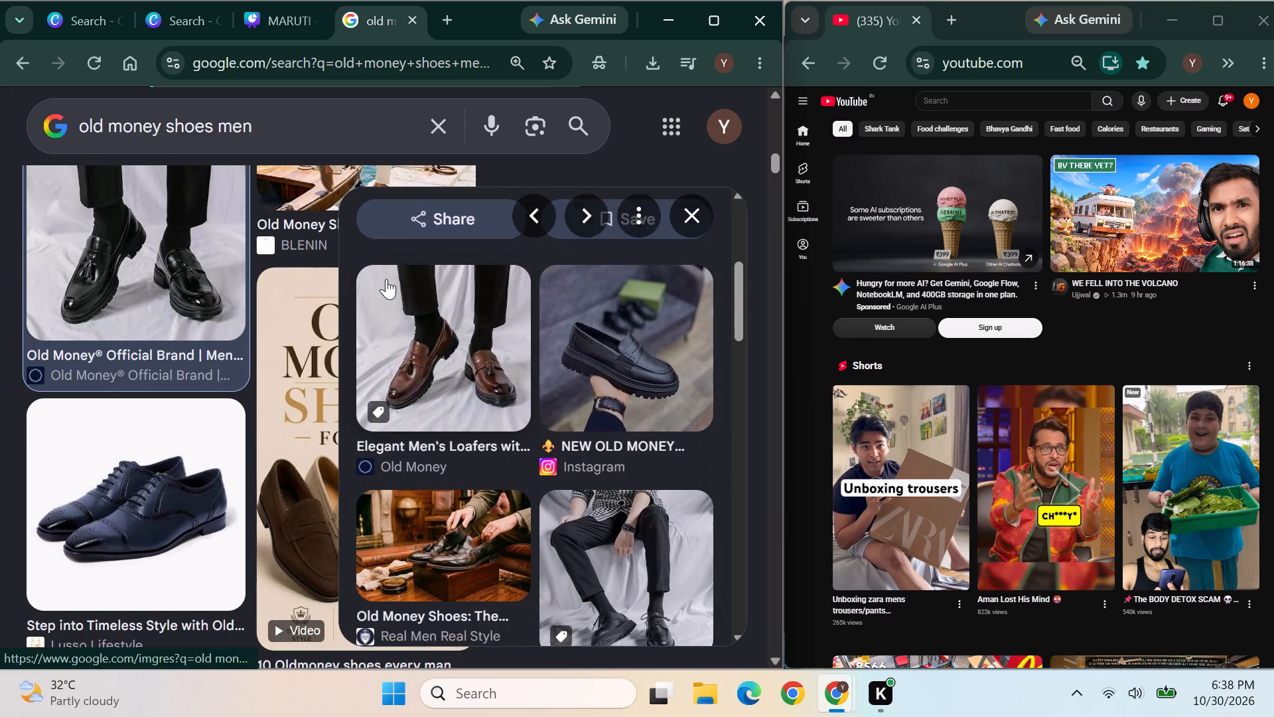
key("Down")
key("Down")
key("Down")
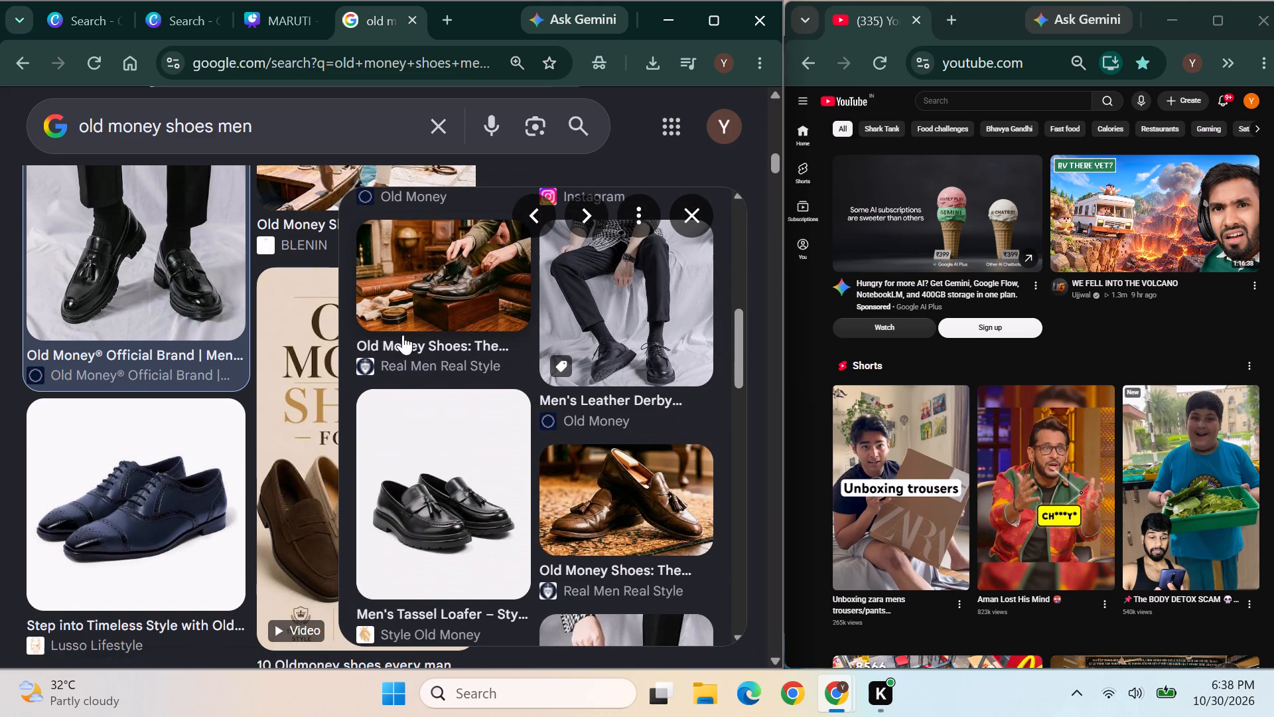
left_click_drag(423, 558, 281, 0)
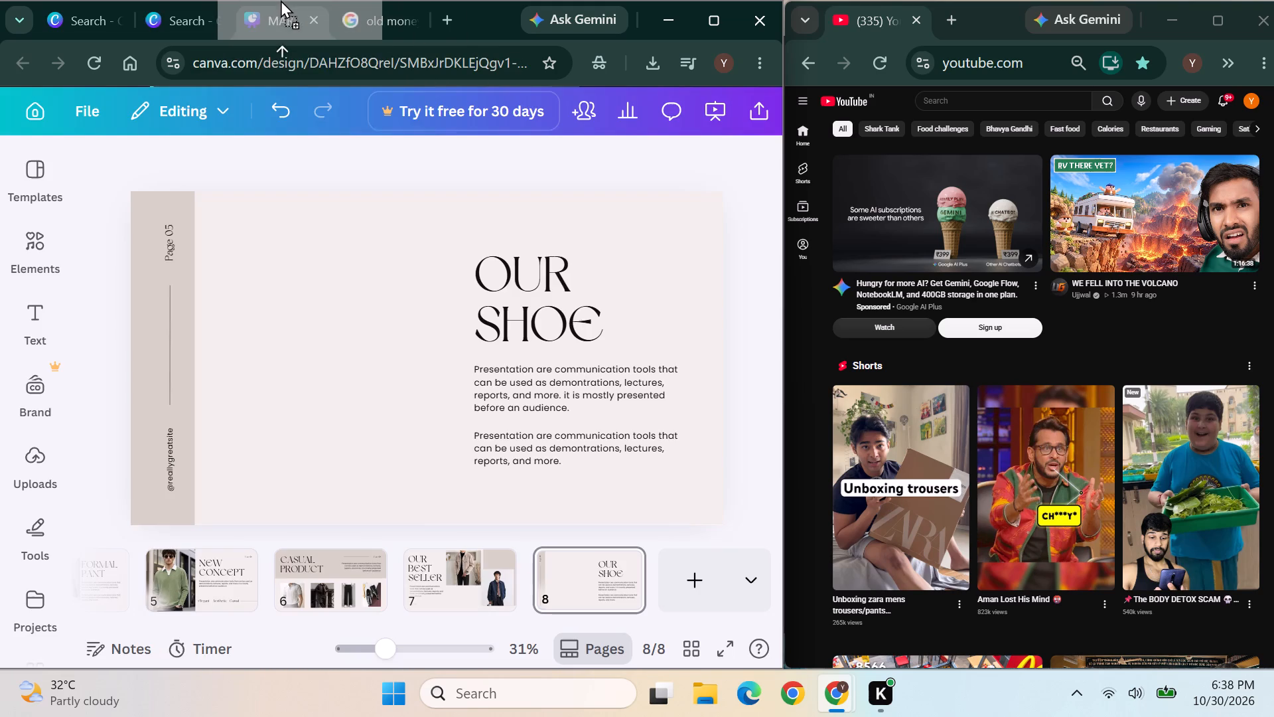
left_click_drag(281, 0, 275, 327)
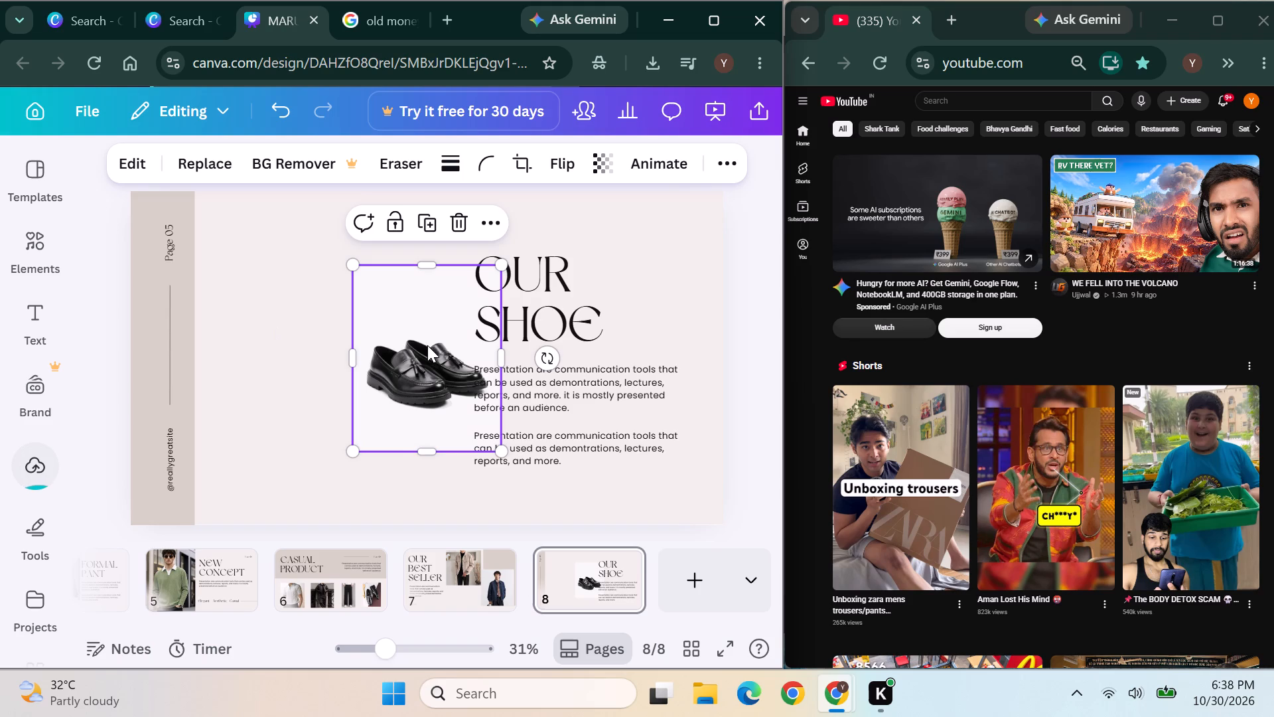
Move the black loafer picture off the OUR SHOE text and crop its empty upper part to a square.
left_click_drag(427, 345, 296, 294)
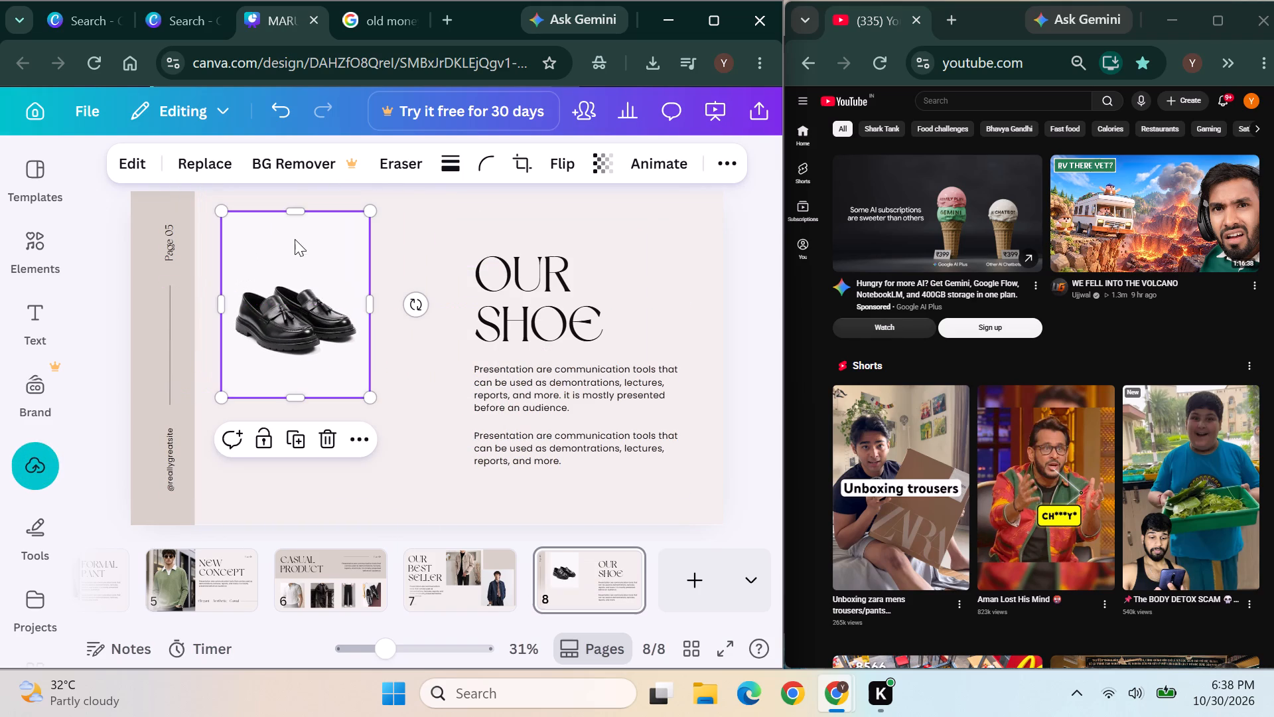
left_click_drag(295, 210, 292, 315)
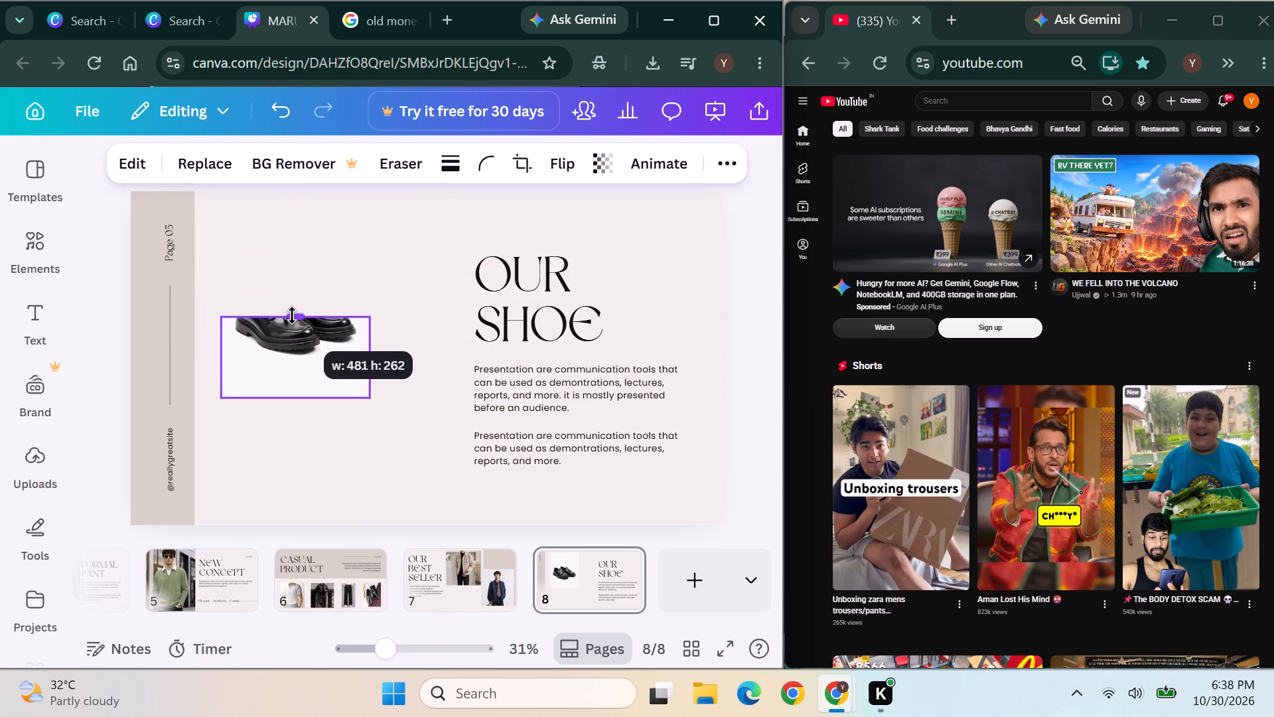
left_click_drag(292, 315, 292, 248)
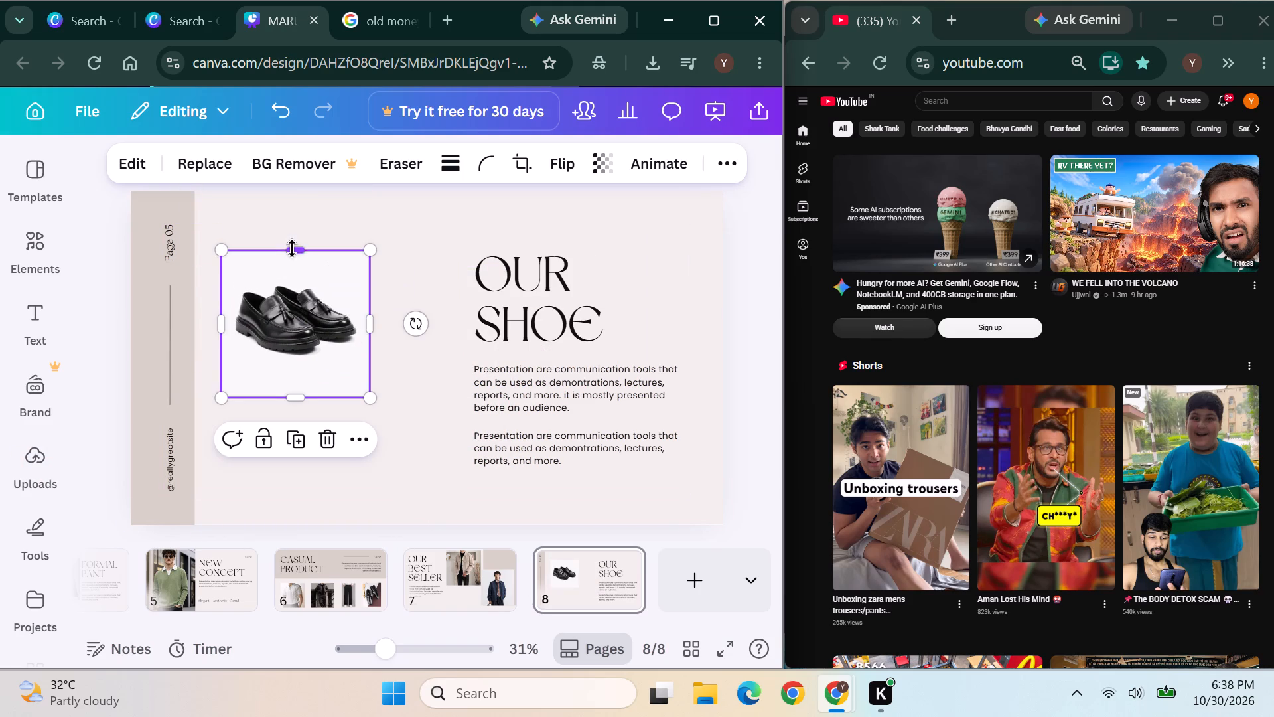
left_click(322, 269)
double_click(322, 269)
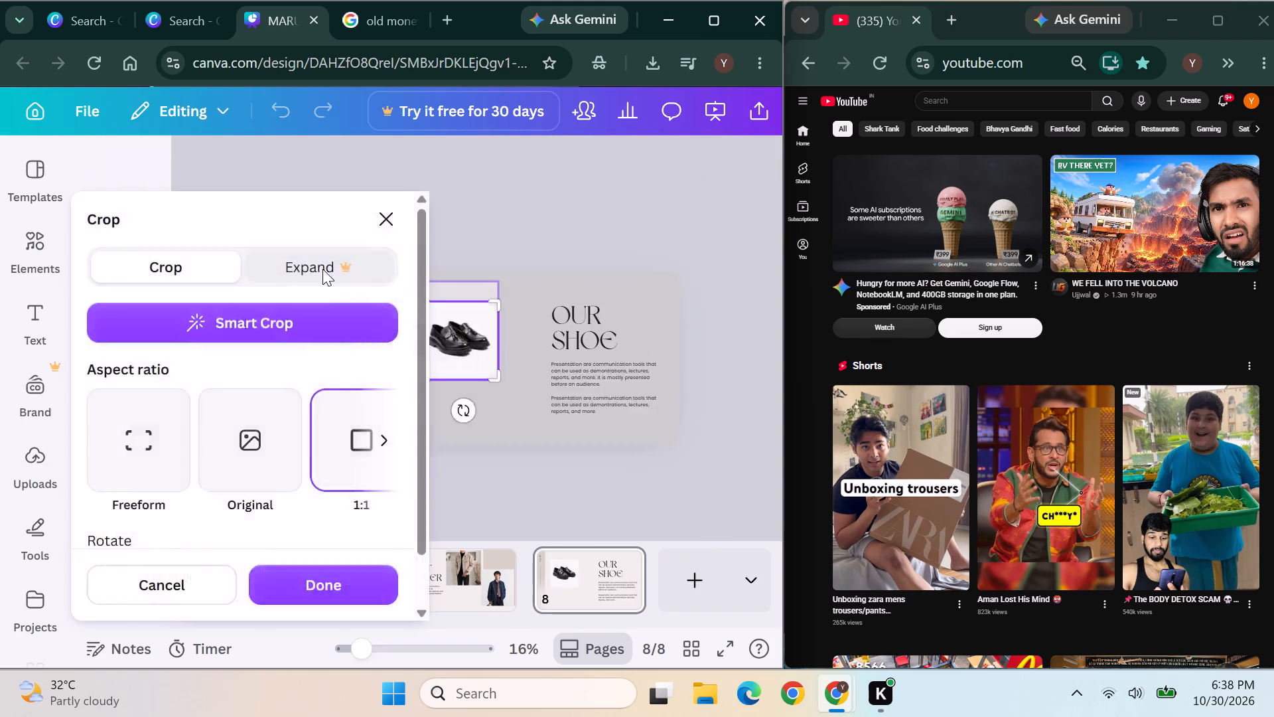
left_click(322, 269)
left_click(322, 269)
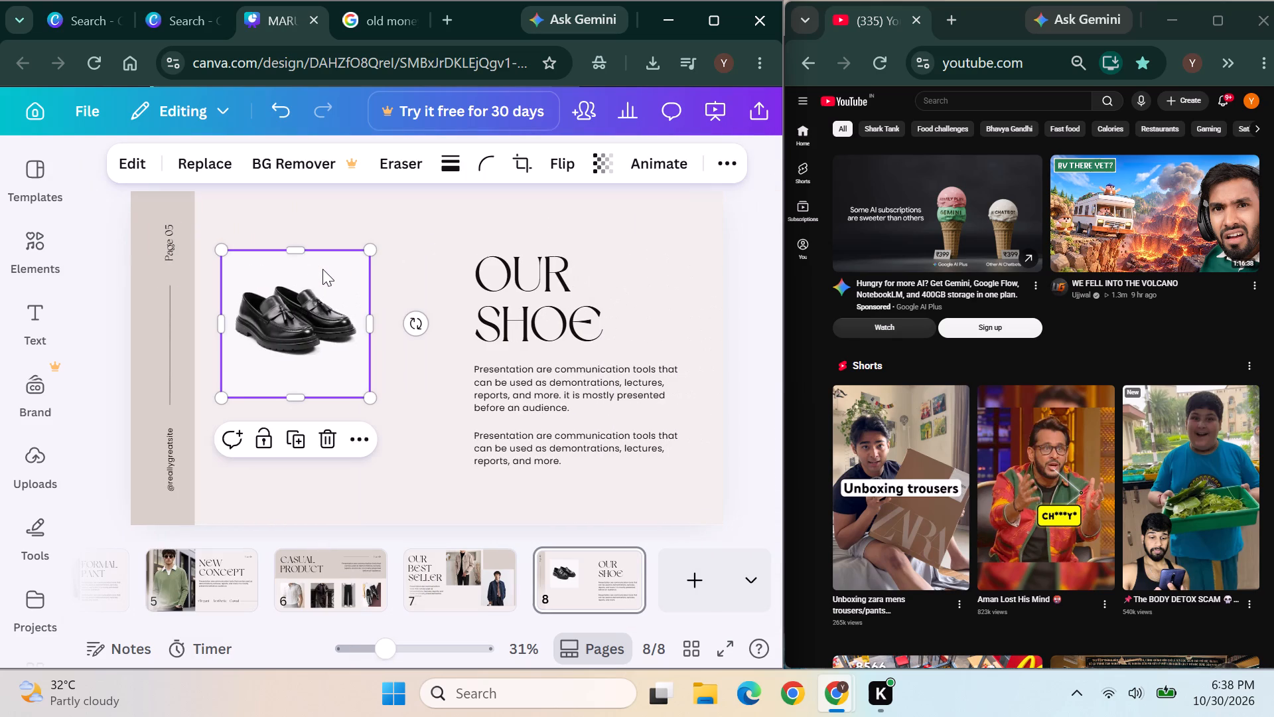
Align the black loafer picture with the page's top edge beside the beige strip and enlarge it to about 563 × 560.
left_click_drag(320, 331, 302, 281)
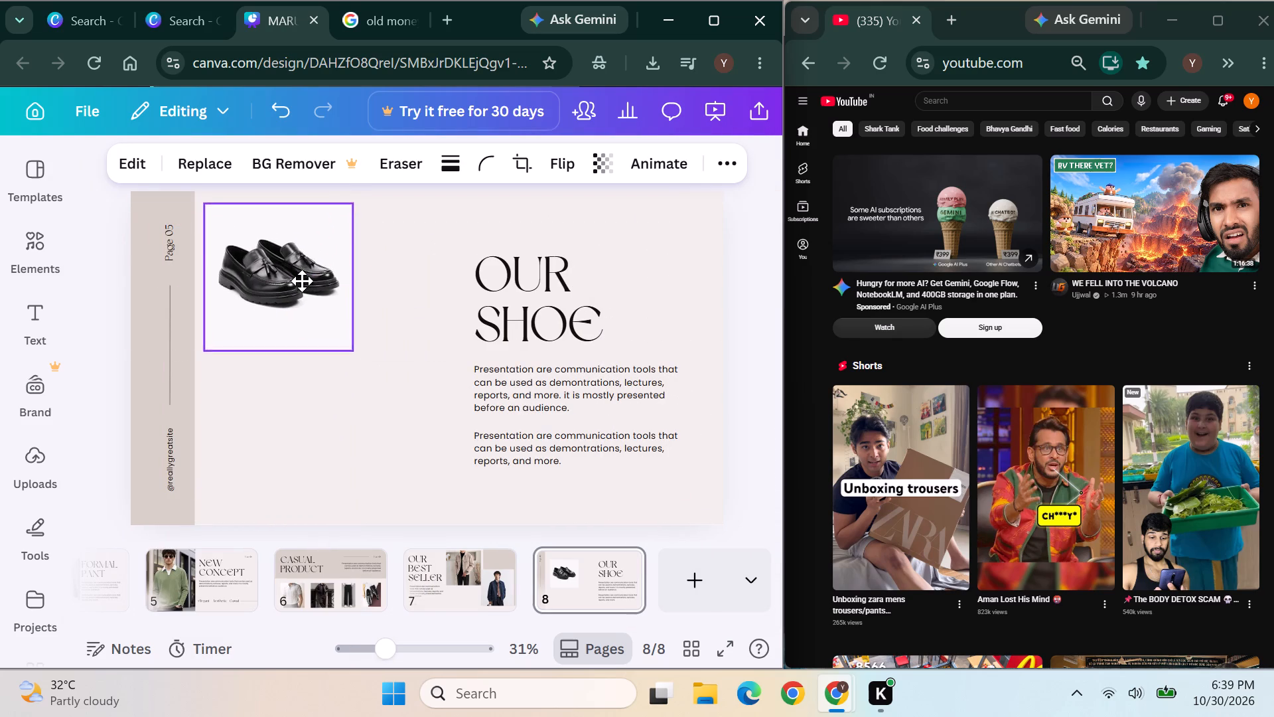
left_click_drag(302, 281, 293, 269)
left_click_drag(340, 341, 372, 368)
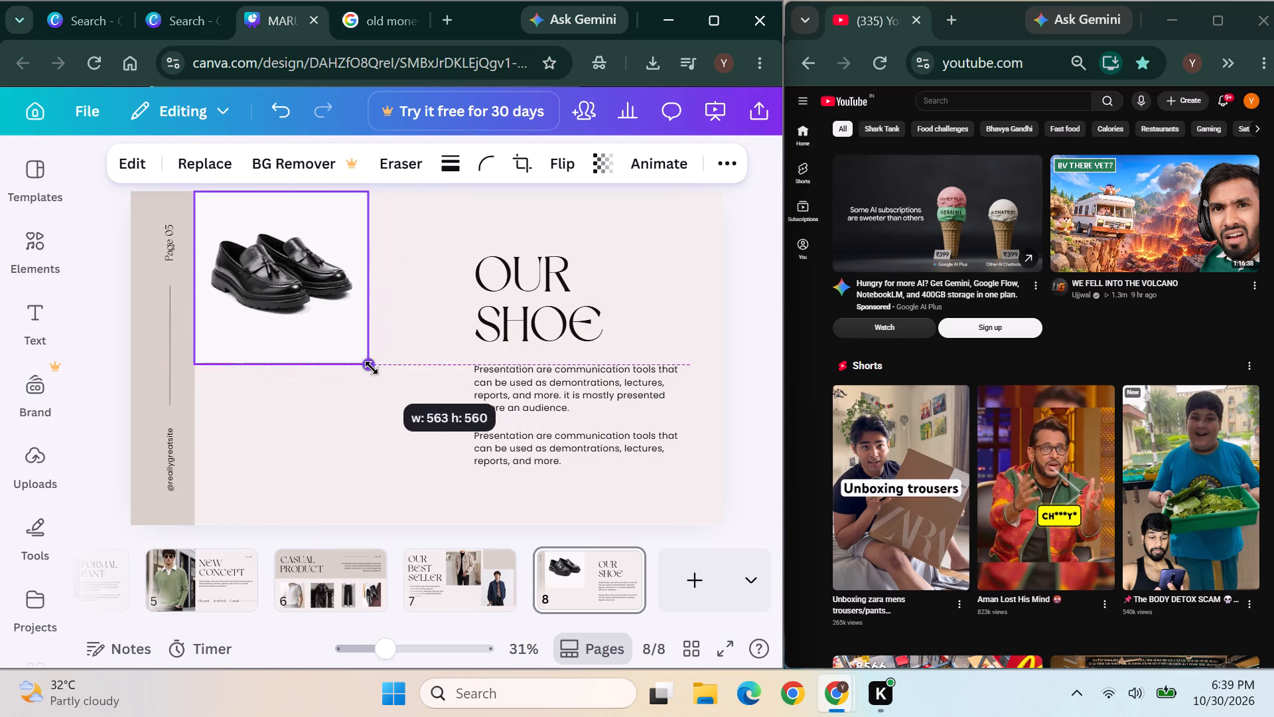
left_click_drag(372, 368, 372, 367)
Return to the Google image results, close the image preview and look through more men's shoes for a second picture.
left_click(385, 23)
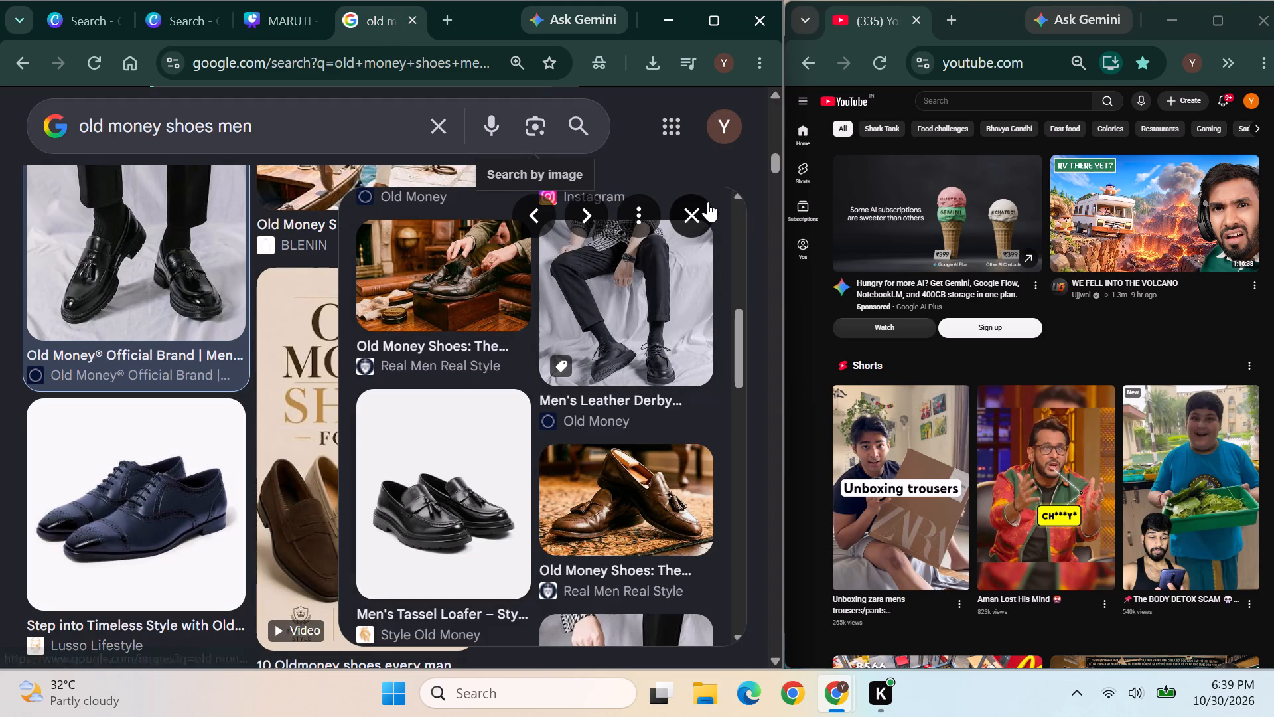
left_click(695, 212)
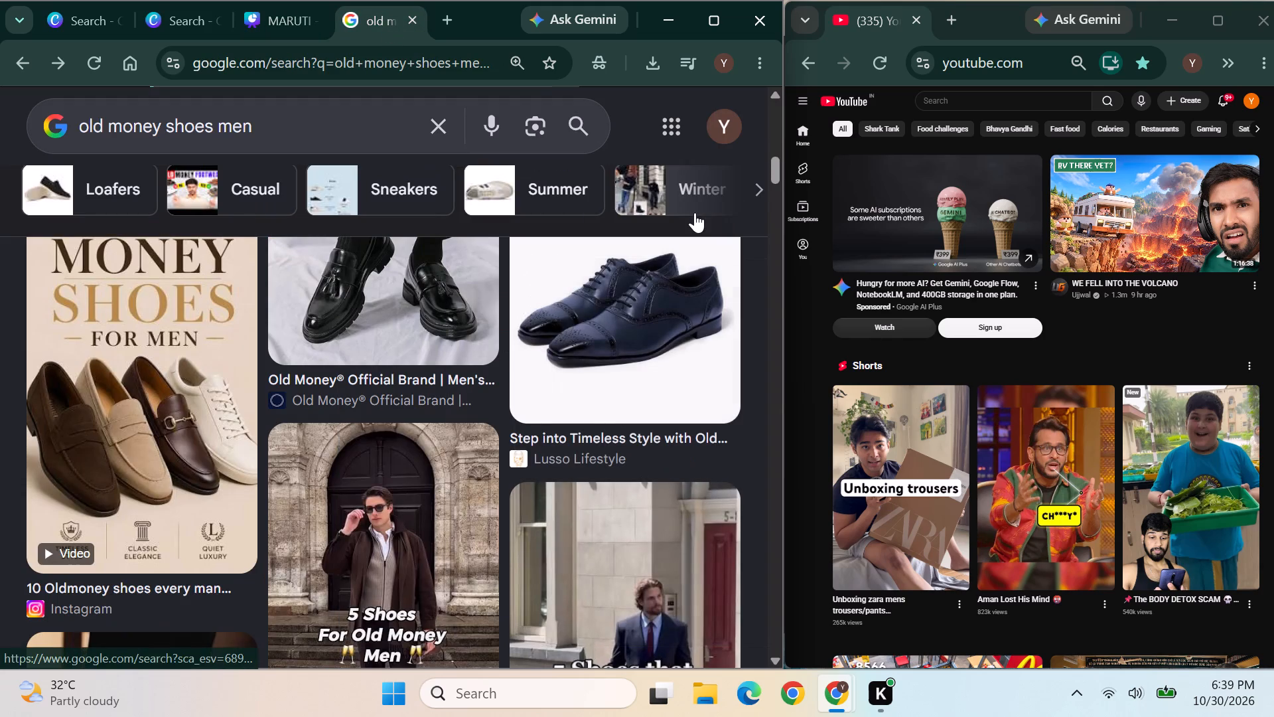
key("Down")
key("Down")
key("Down")
key("Down")
key("Down")
key("Down")
key("Down")
key("Down")
key("Down")
key("Down")
key("Down")
key("Down")
key("Down")
key("Down")
key("Down")
key("Down")
key("Down")
key("Down")
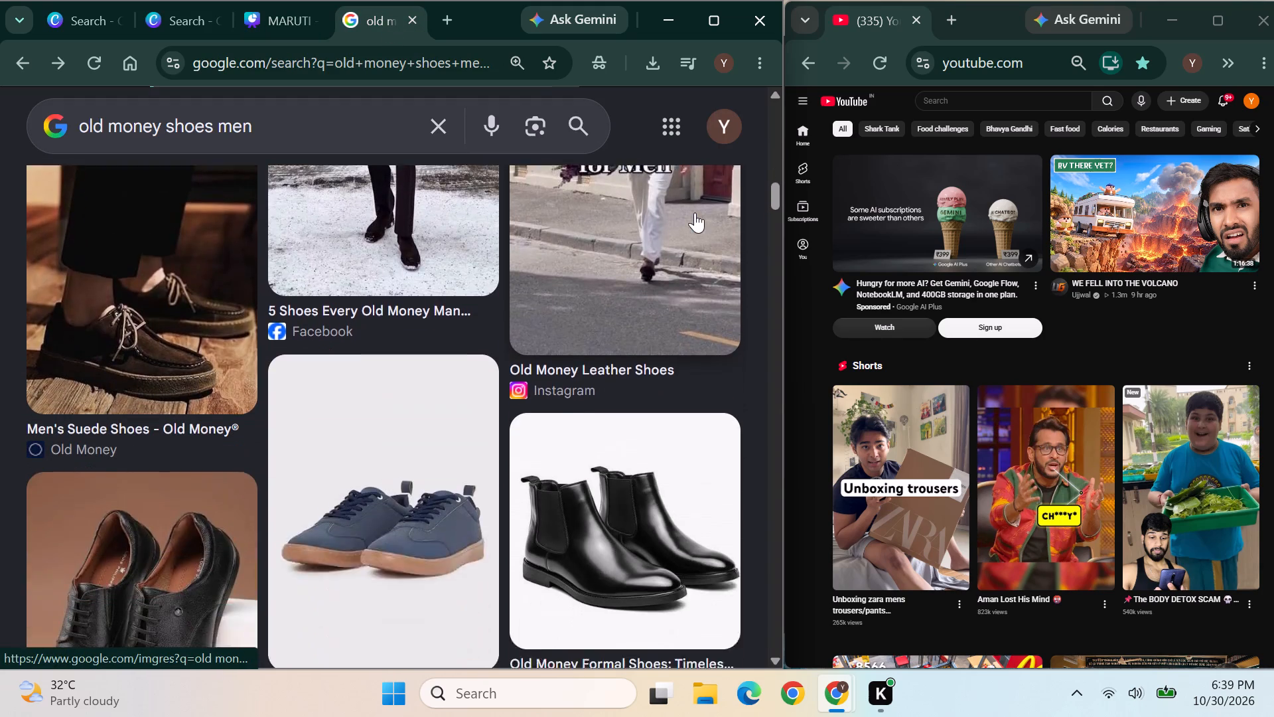
key("Down")
key("Down")
key("Down")
key("Down")
key("Down")
key("Down")
key("Down")
key("Down")
key("Down")
key("Down")
key("Down")
key("Down")
key("Down")
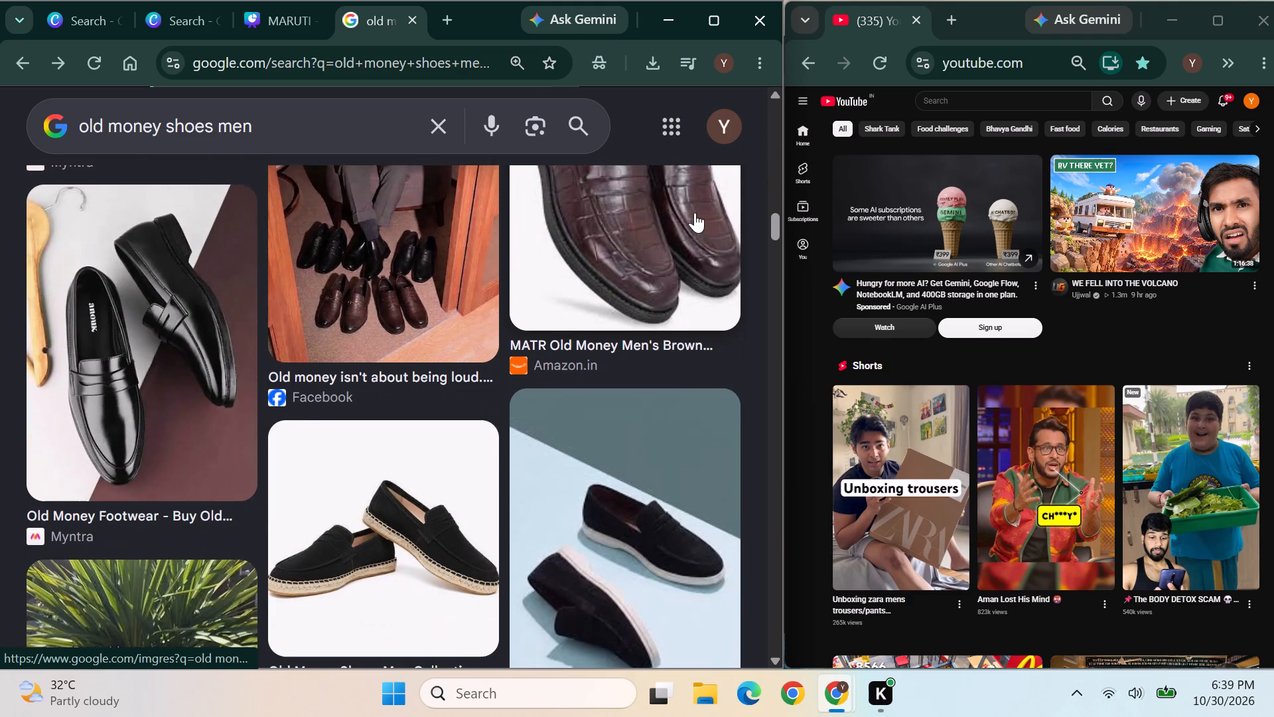
key("Down")
key("Down")
key("Down")
key("Down")
key("Down")
key("Down")
key("Down")
key("Down")
key("Down")
key("Up")
key("Up")
key("Up")
key("Up")
key("Up")
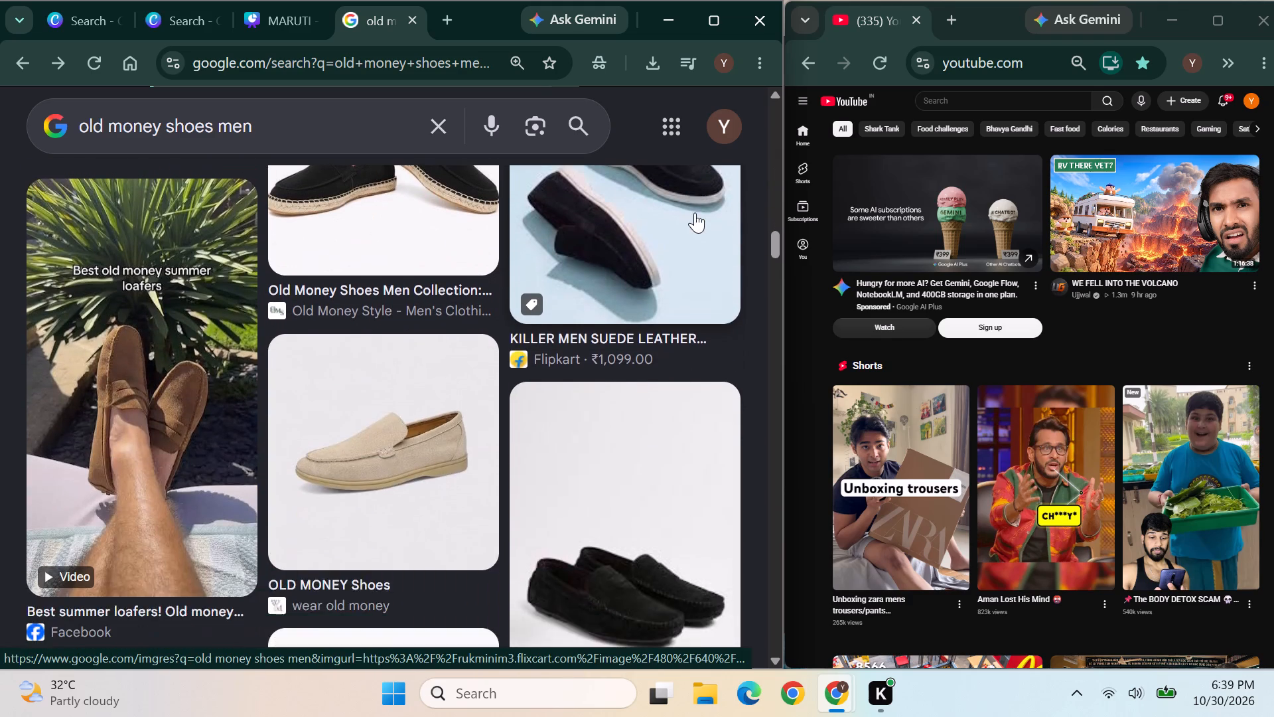
key("Down")
key("Down")
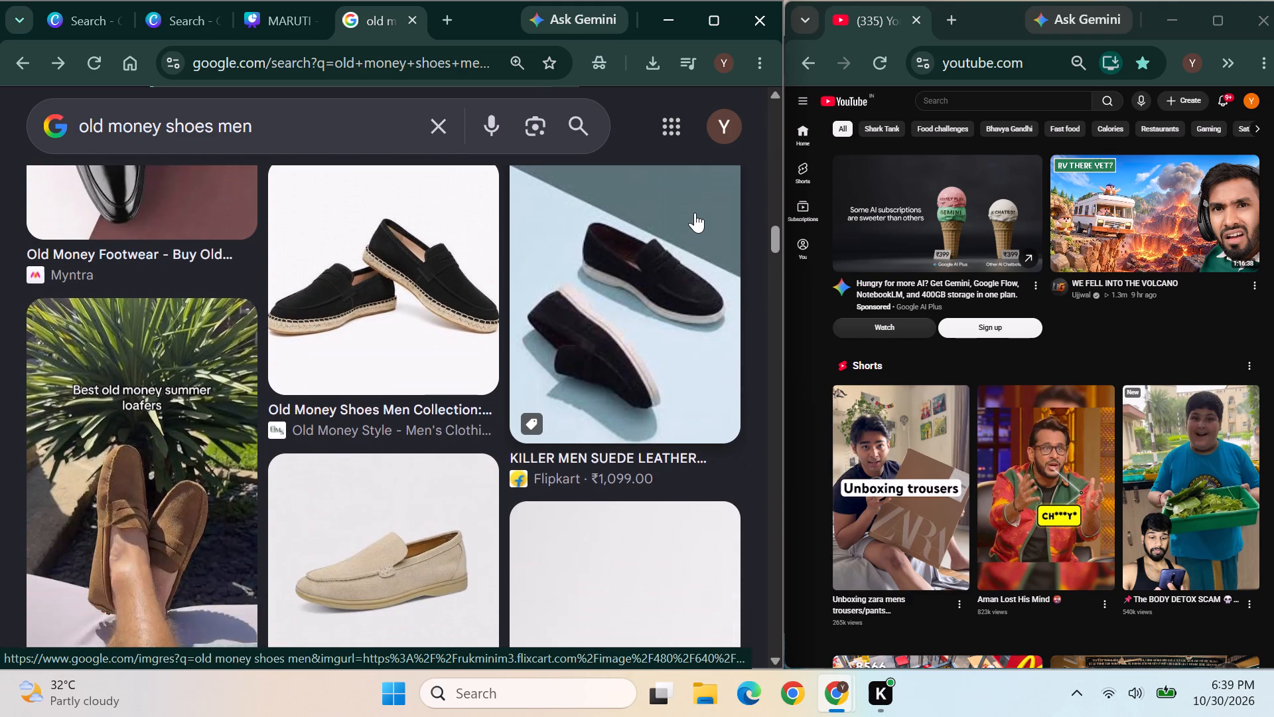
key("Down")
key("Down")
key("Down")
key("Down")
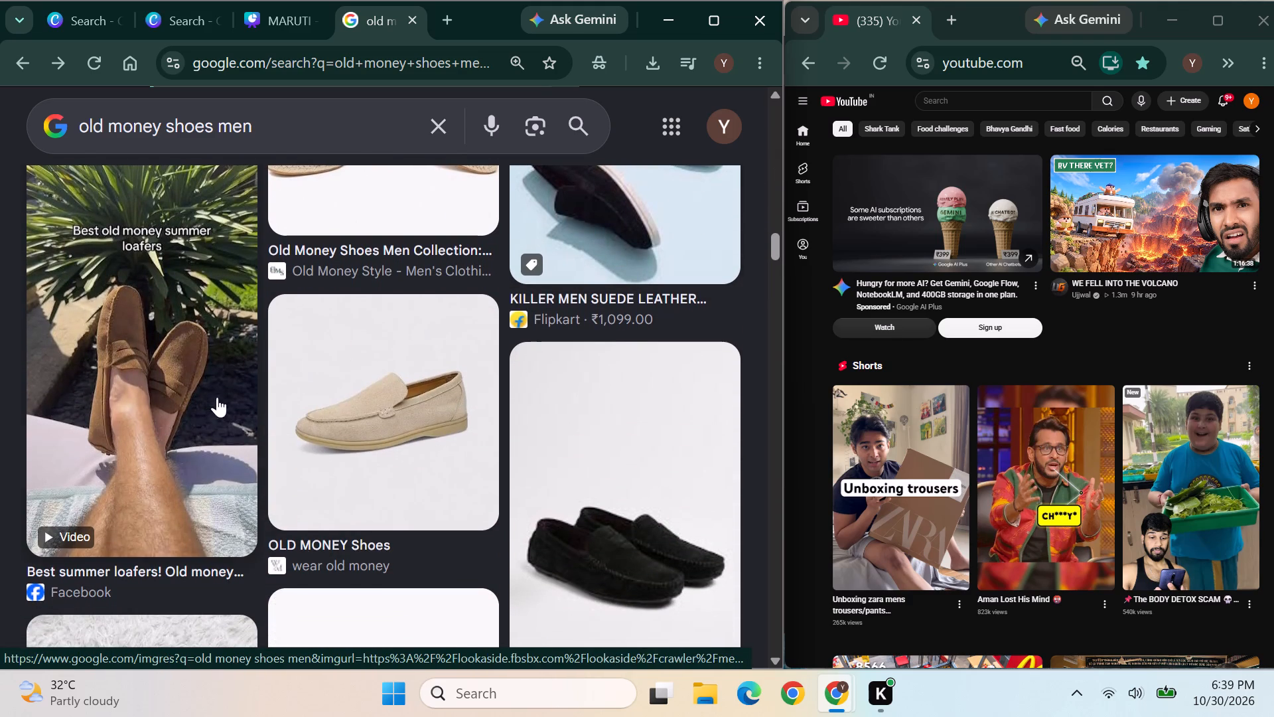
Add the beige suede loafer picture to the OUR SHOE page, shrink it and place it diagonally below the black loafers, left of the text.
left_click_drag(383, 396, 326, 387)
left_click_drag(405, 343, 358, 400)
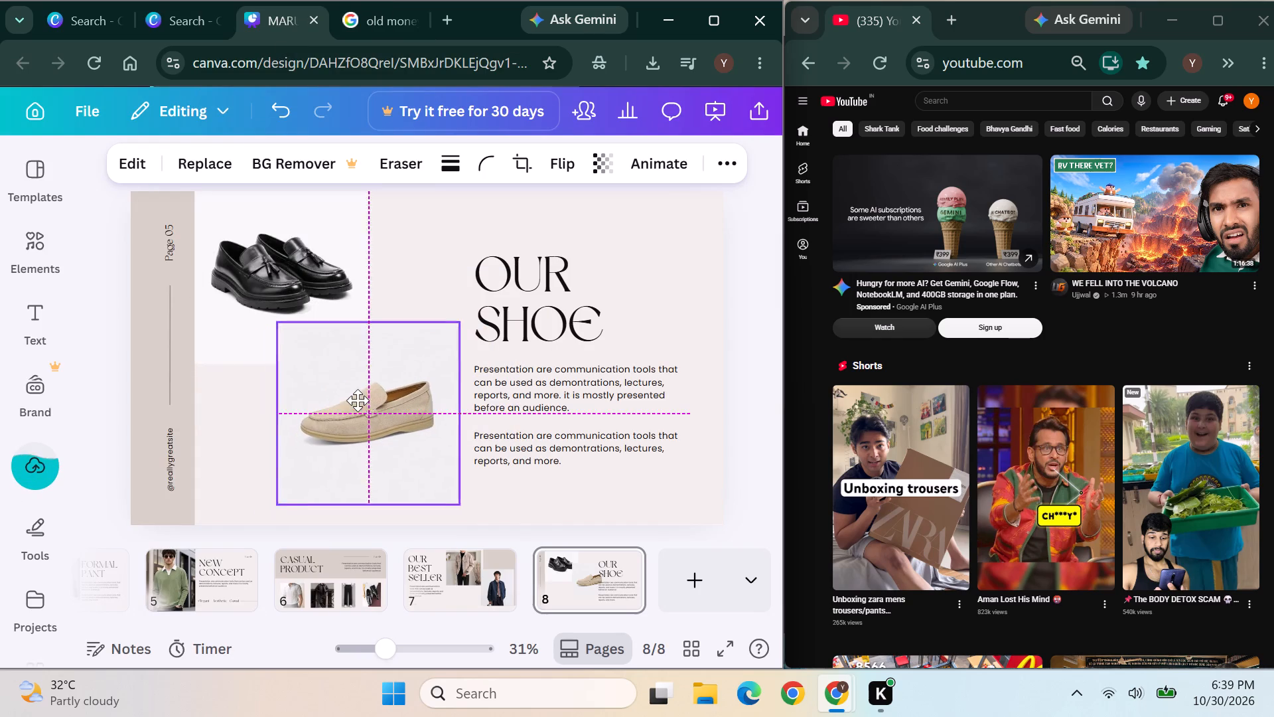
left_click_drag(358, 400, 357, 384)
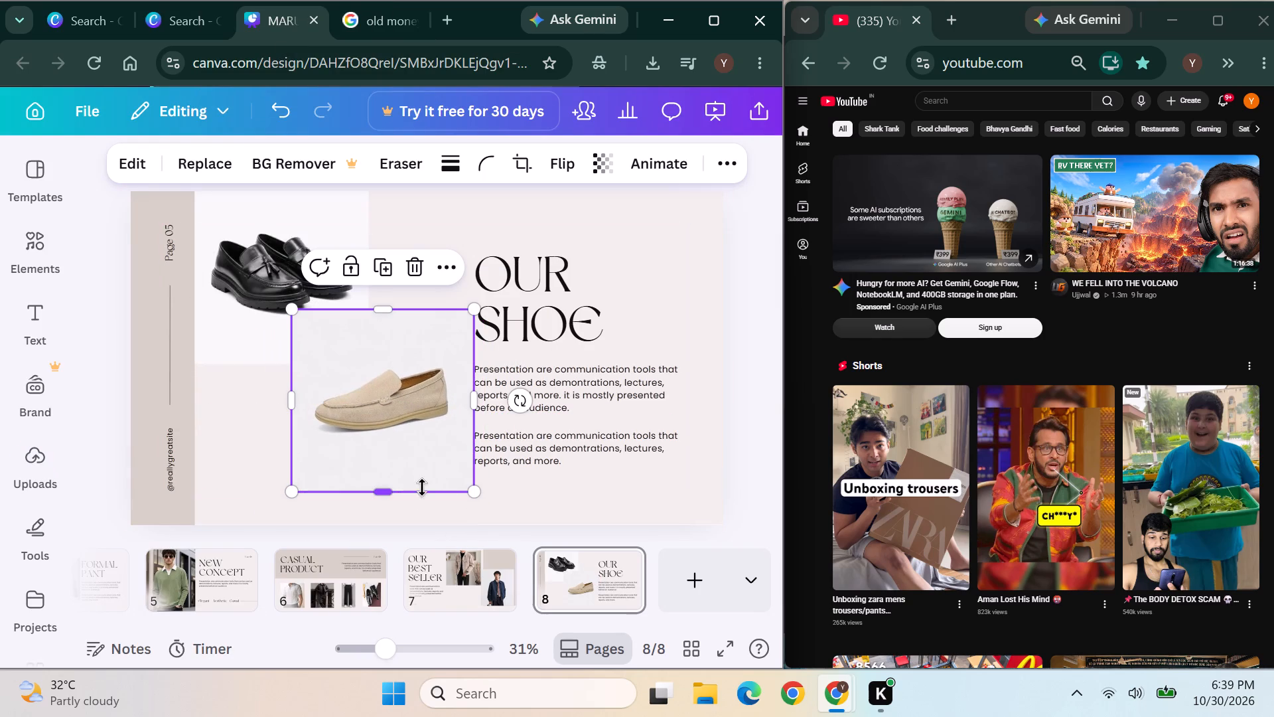
left_click_drag(476, 491, 464, 455)
left_click_drag(389, 374, 409, 369)
left_click(256, 439)
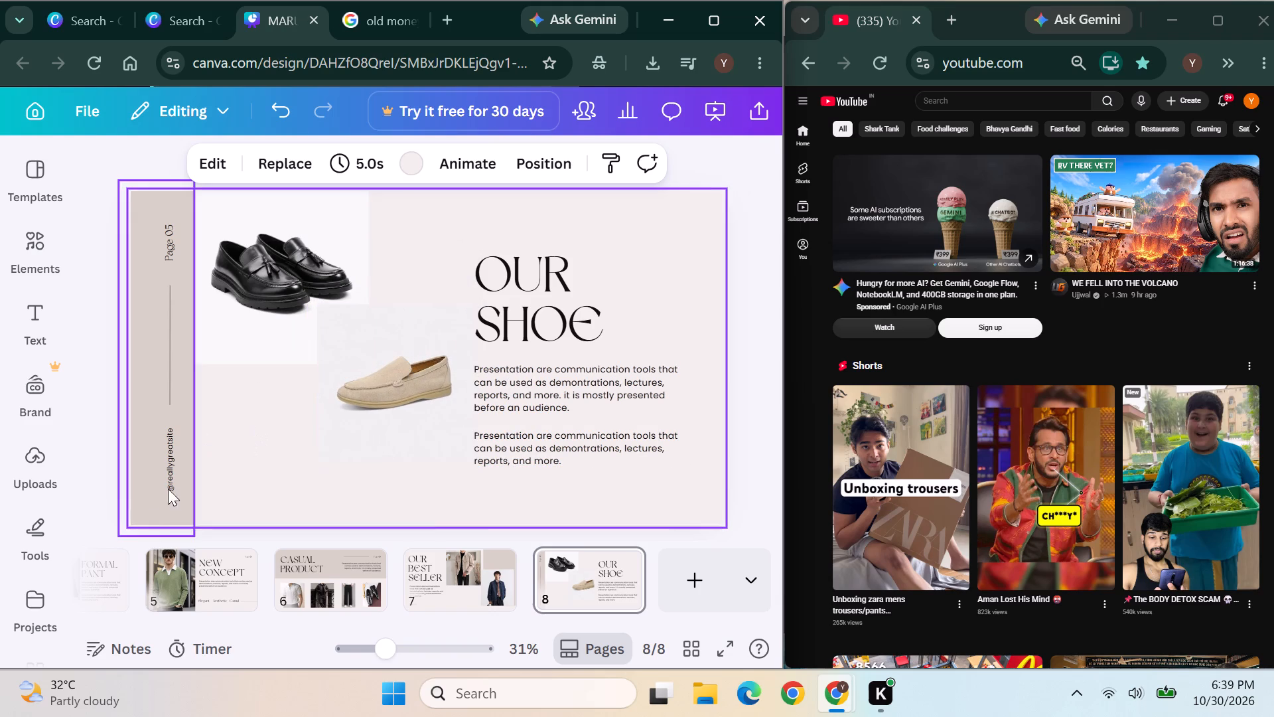
left_click(167, 475)
key("Delete")
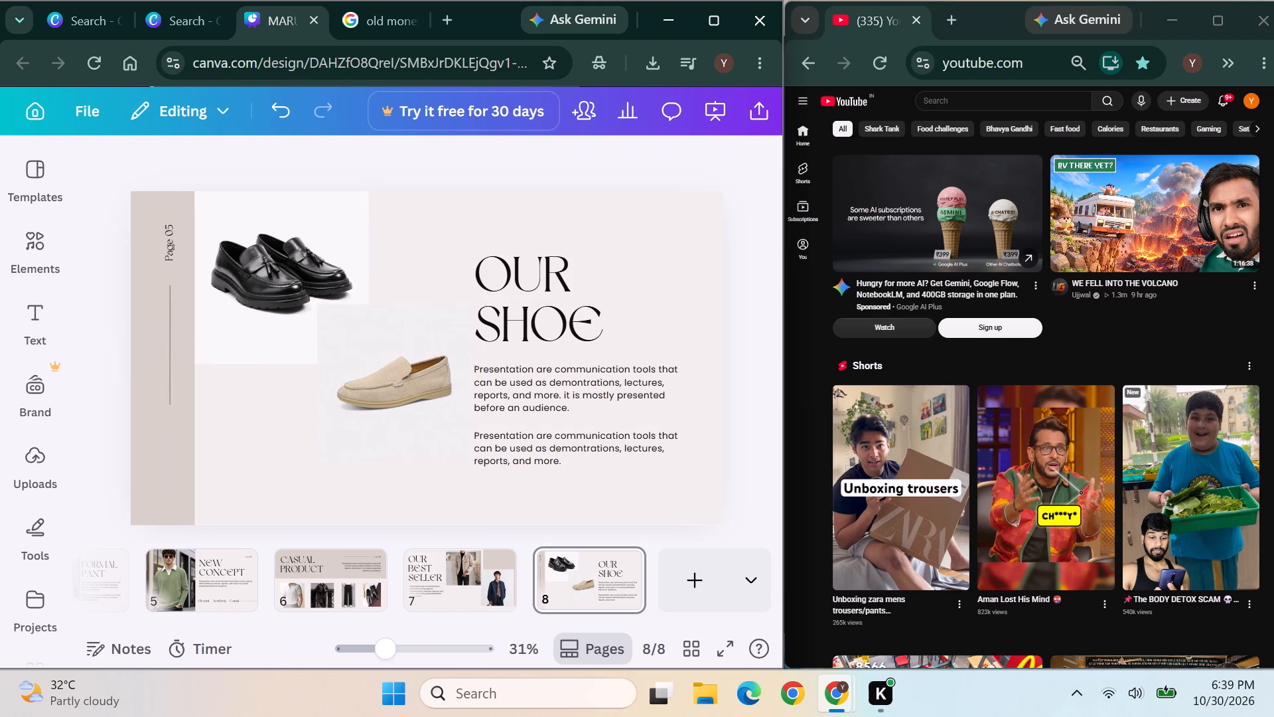
left_click(168, 323)
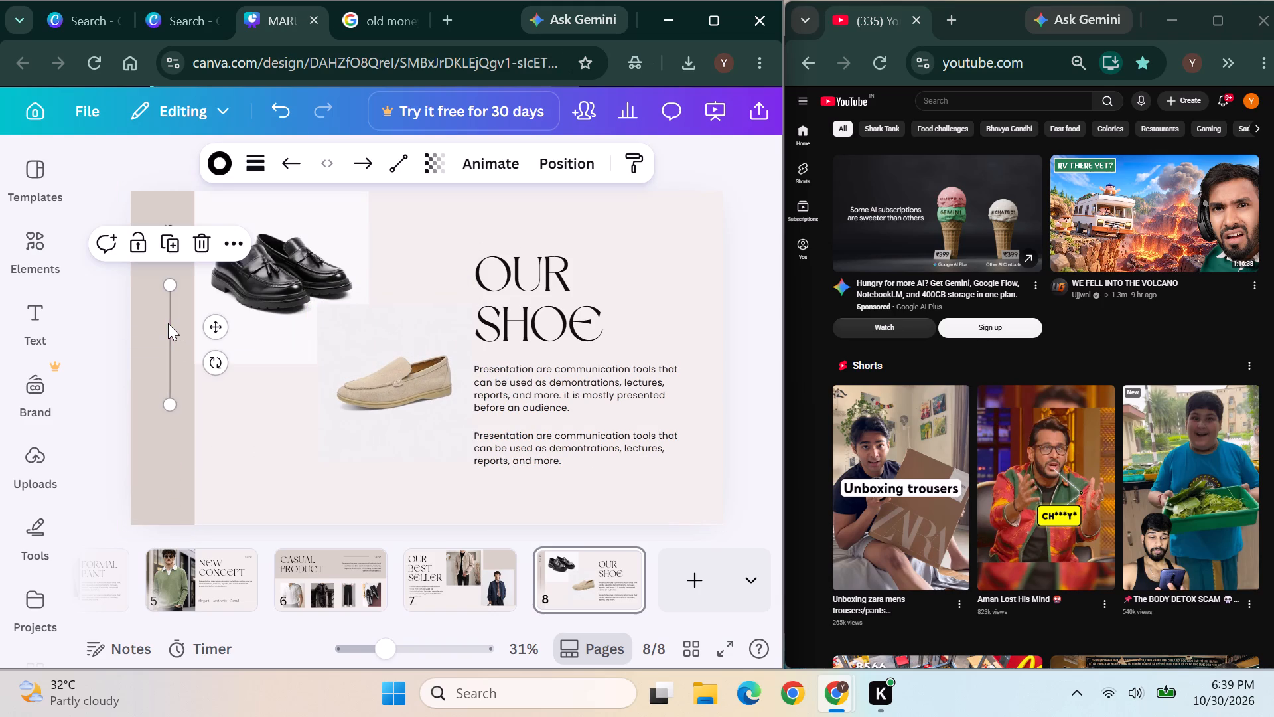
key("Delete")
left_click(171, 248)
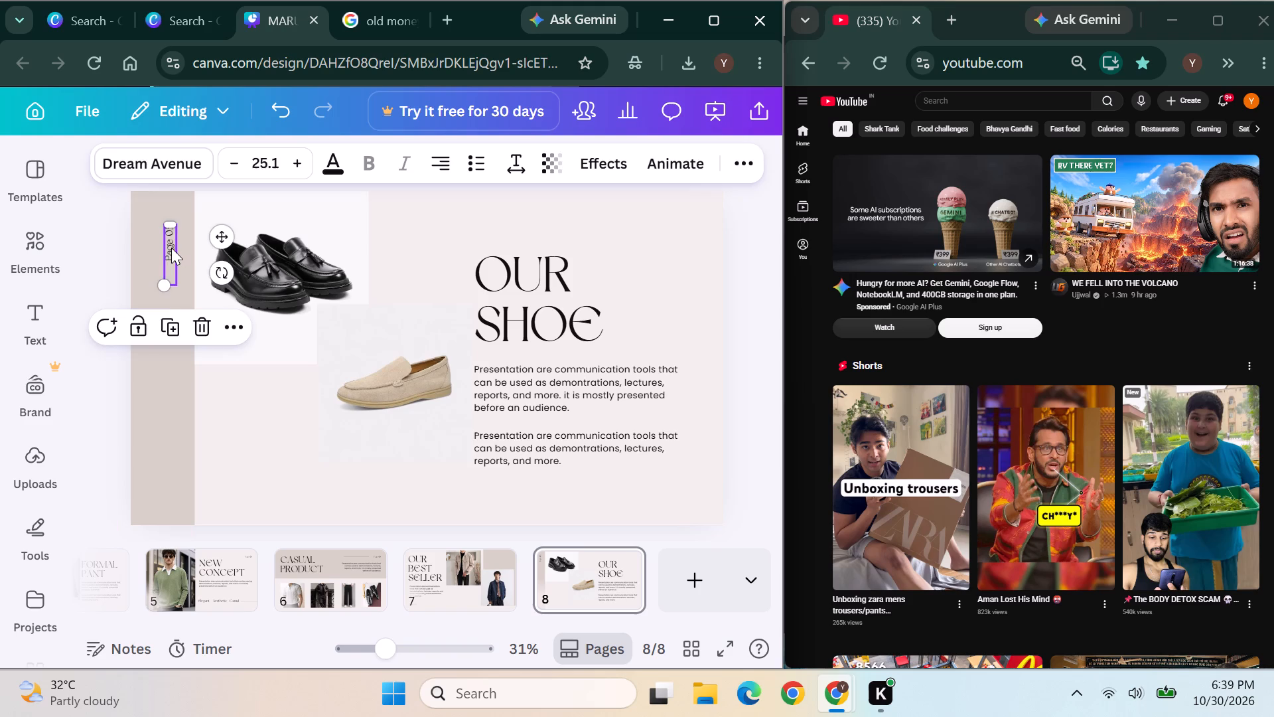
key("Delete")
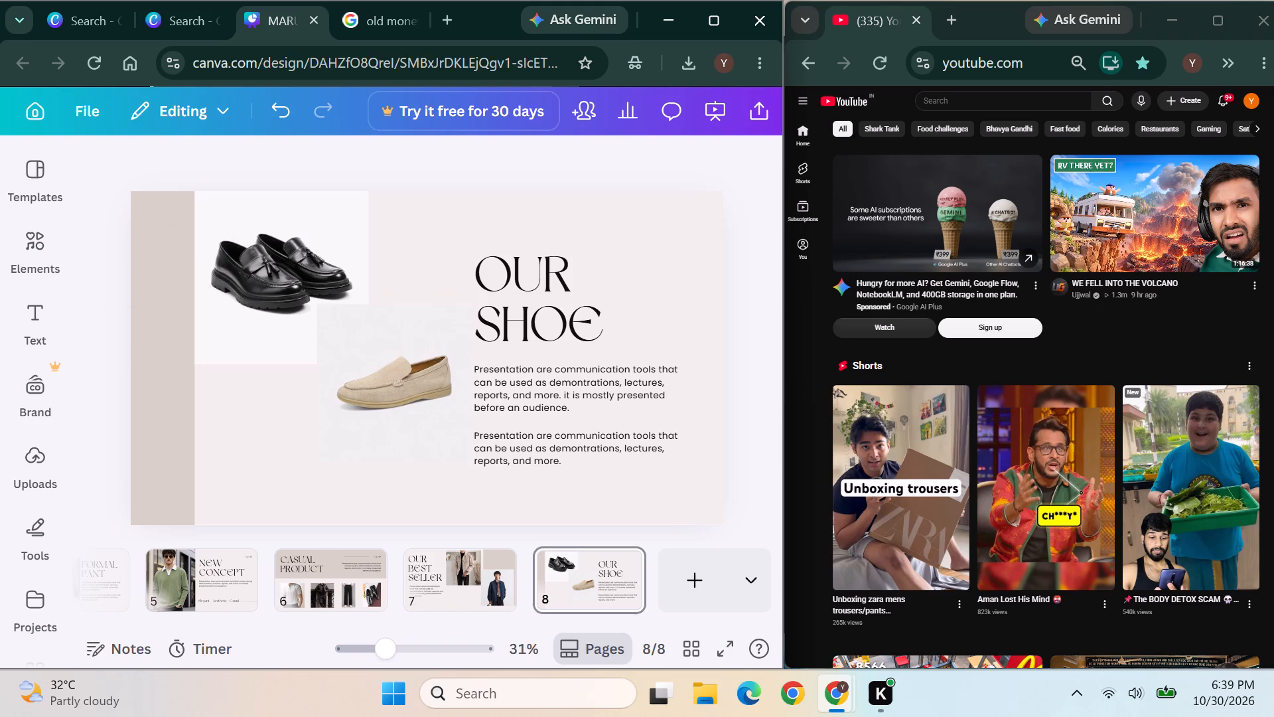
left_click(220, 339)
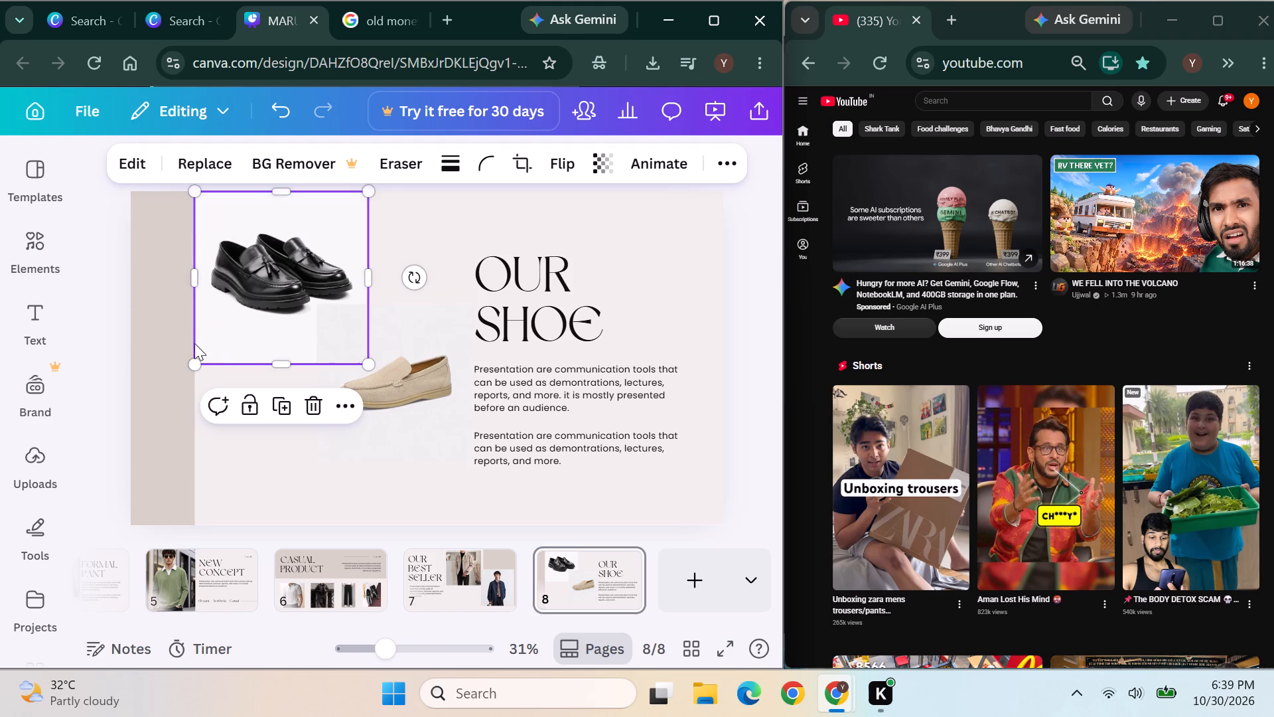
left_click(167, 351)
key("Delete")
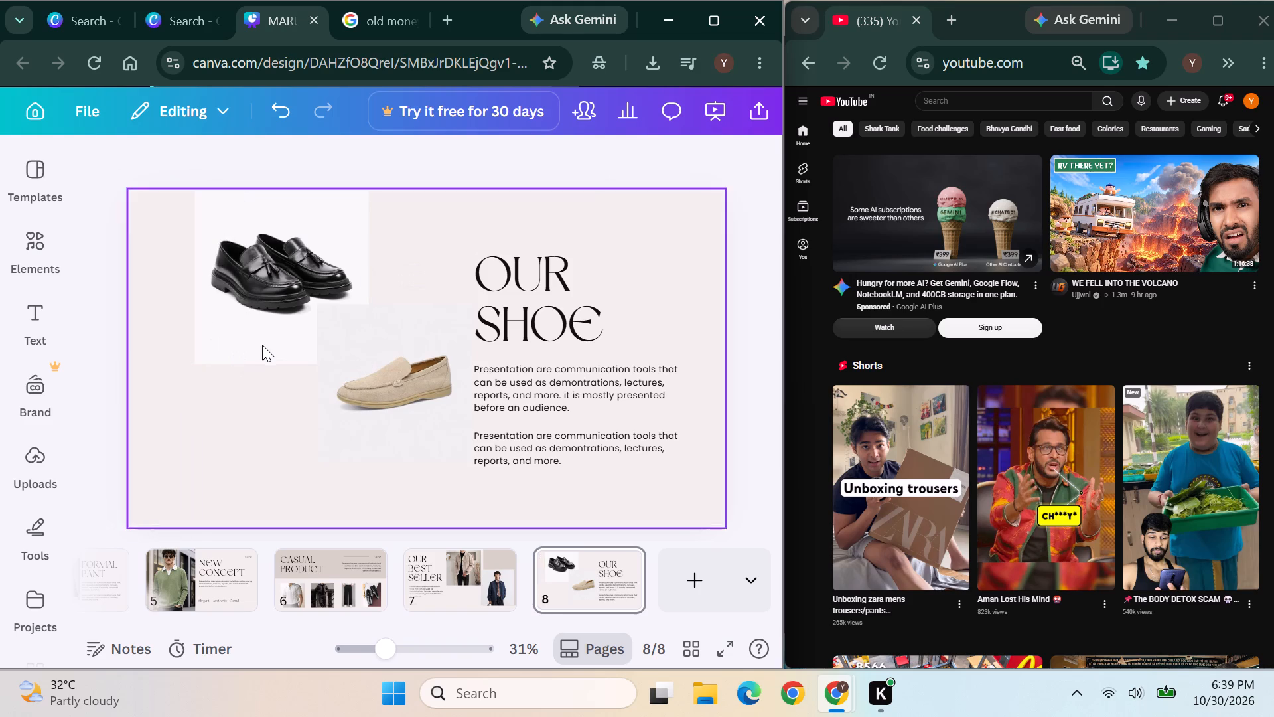
Move the black loafer picture into the page's upper-left corner.
left_click_drag(263, 345, 197, 344)
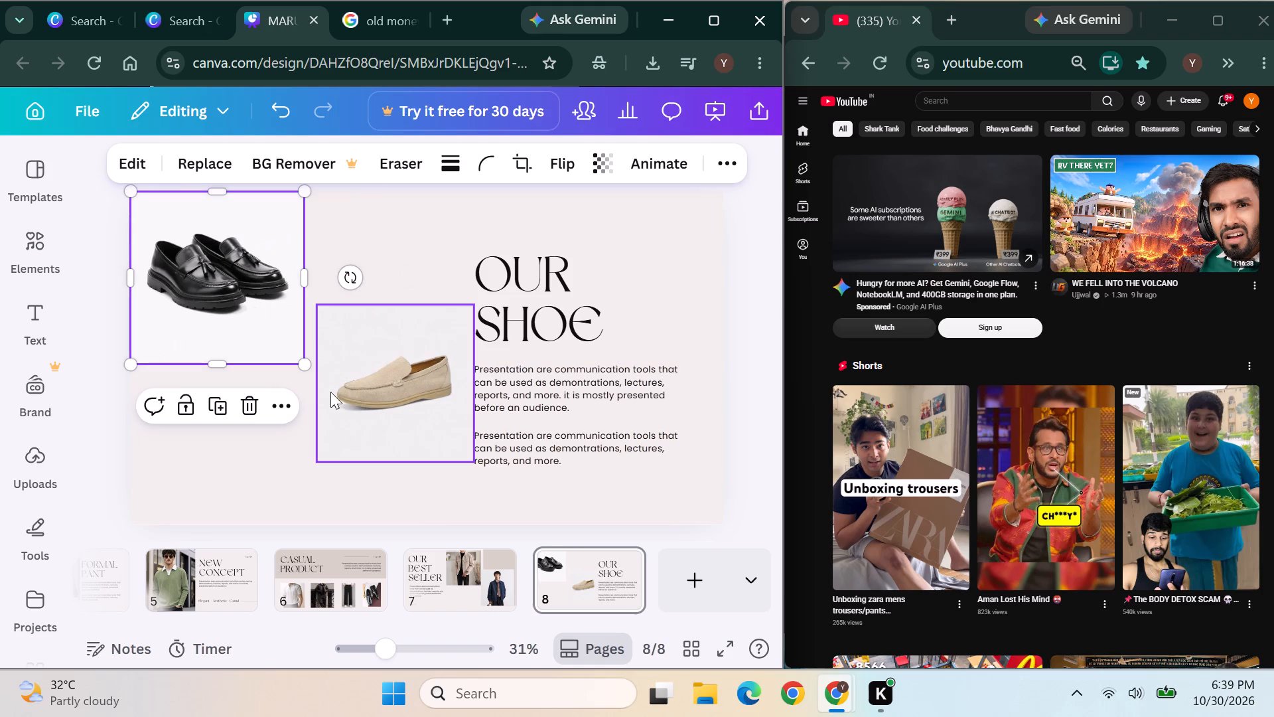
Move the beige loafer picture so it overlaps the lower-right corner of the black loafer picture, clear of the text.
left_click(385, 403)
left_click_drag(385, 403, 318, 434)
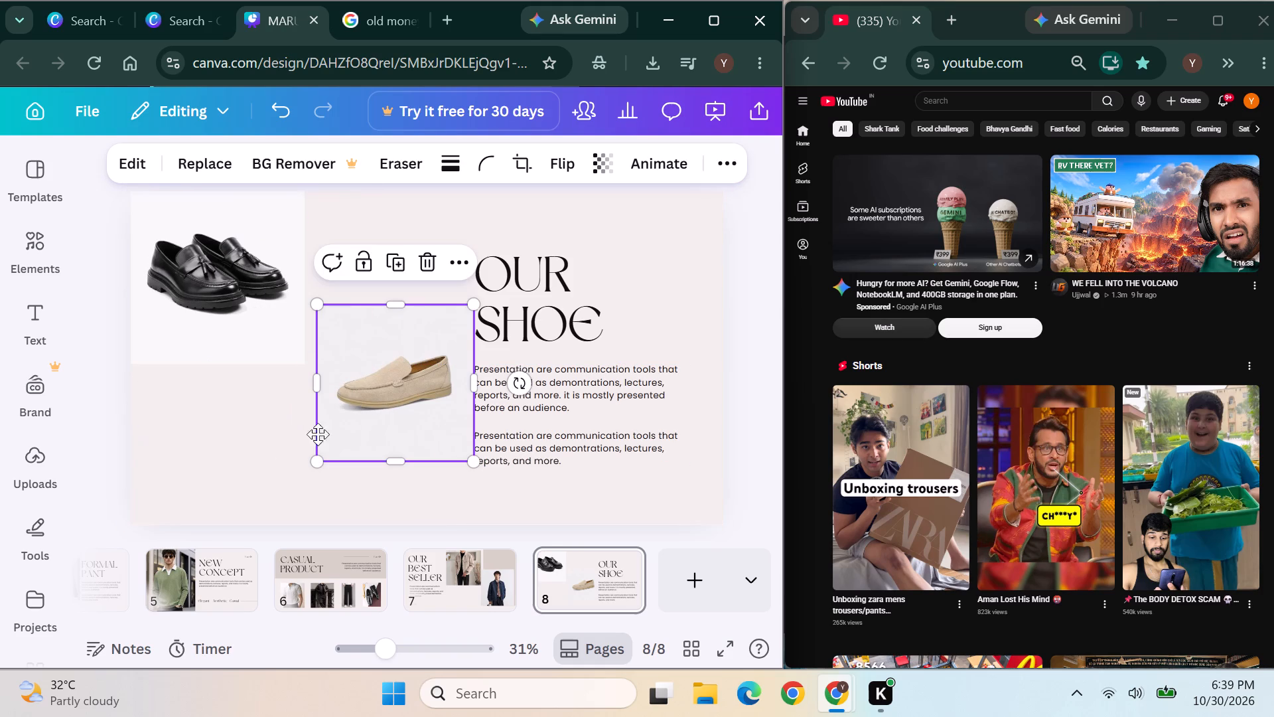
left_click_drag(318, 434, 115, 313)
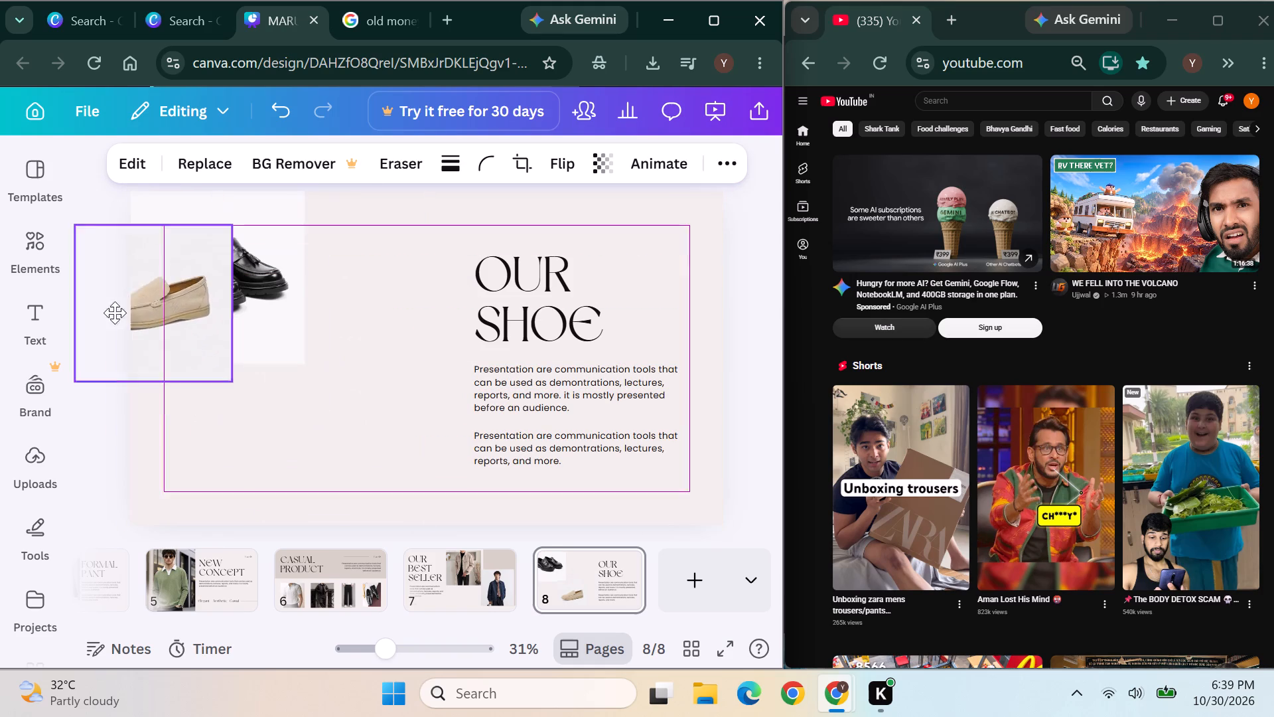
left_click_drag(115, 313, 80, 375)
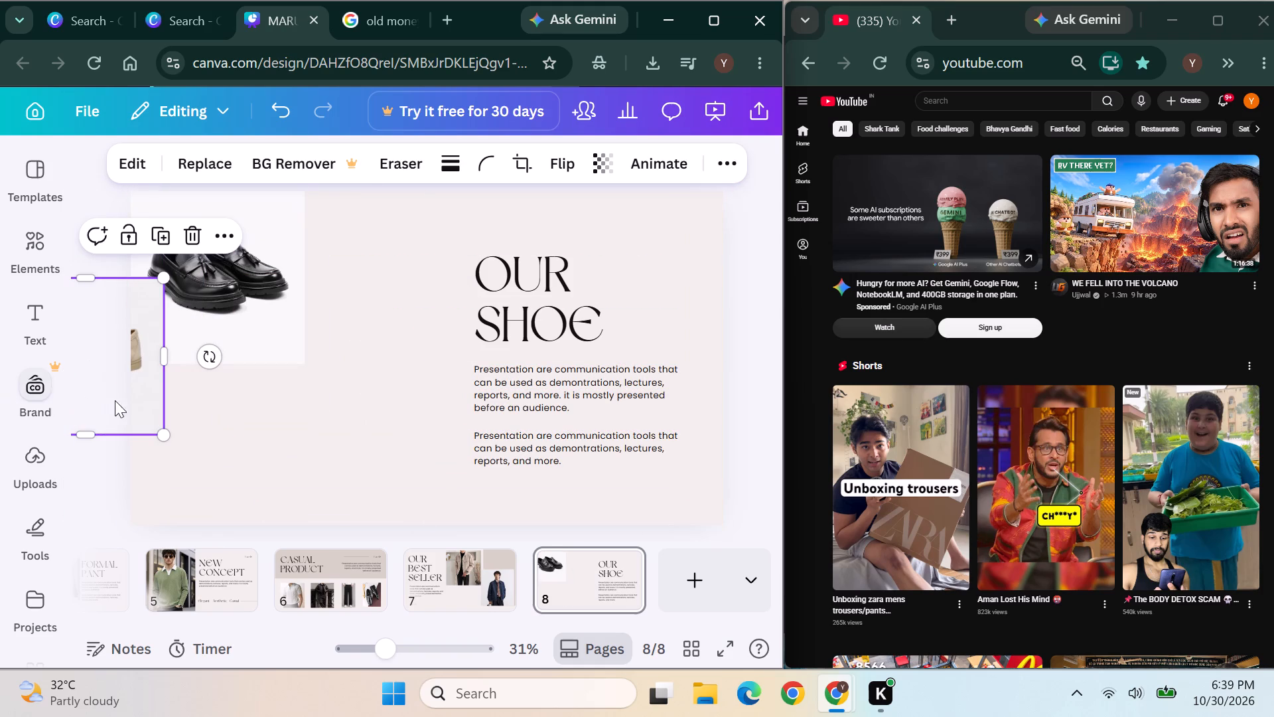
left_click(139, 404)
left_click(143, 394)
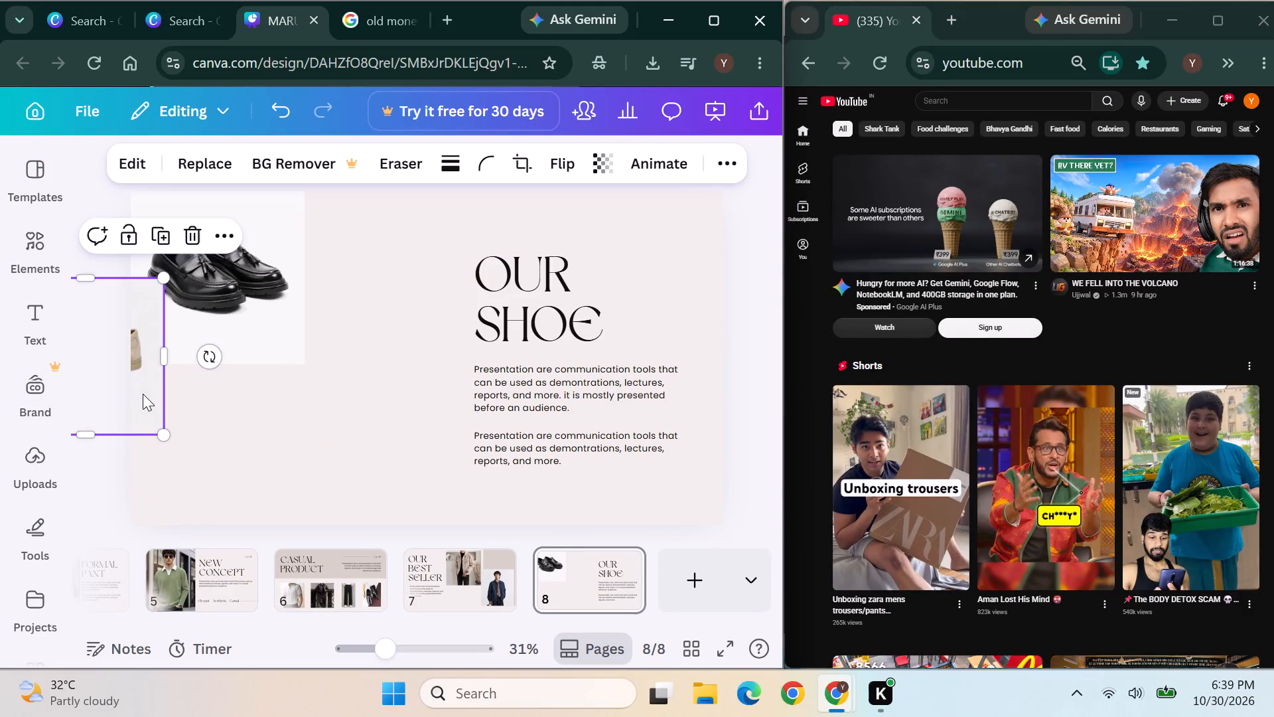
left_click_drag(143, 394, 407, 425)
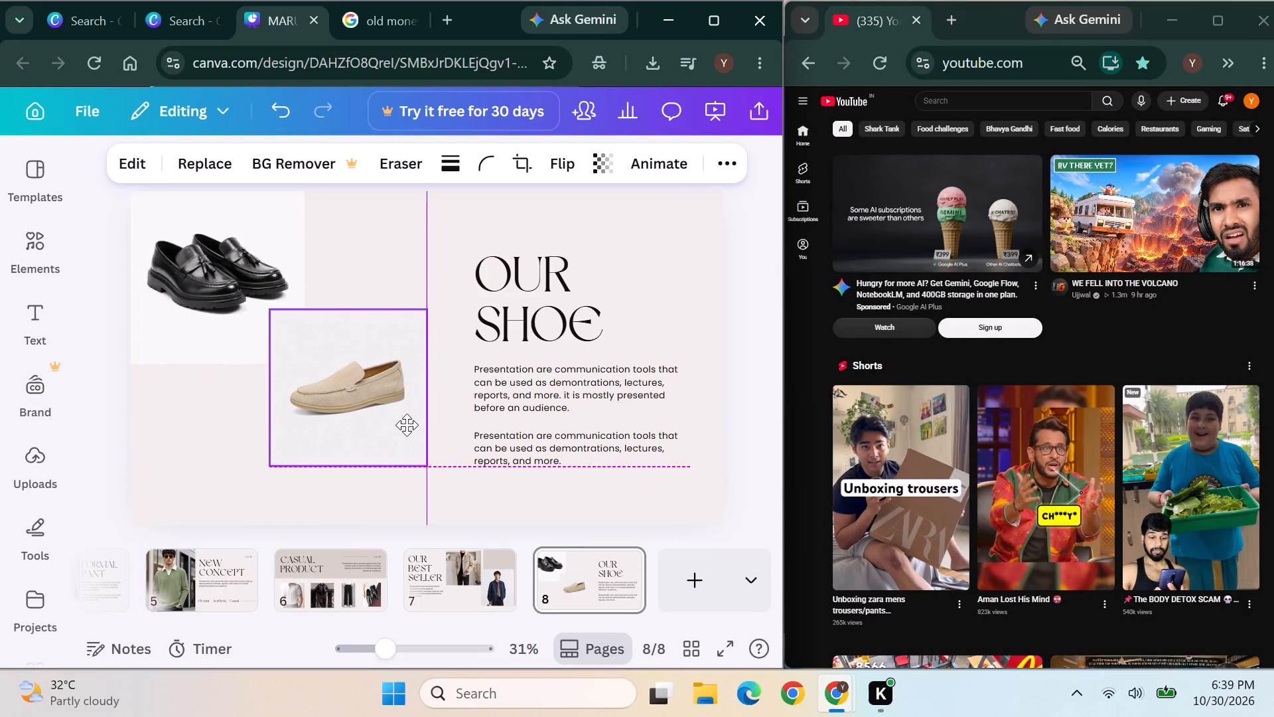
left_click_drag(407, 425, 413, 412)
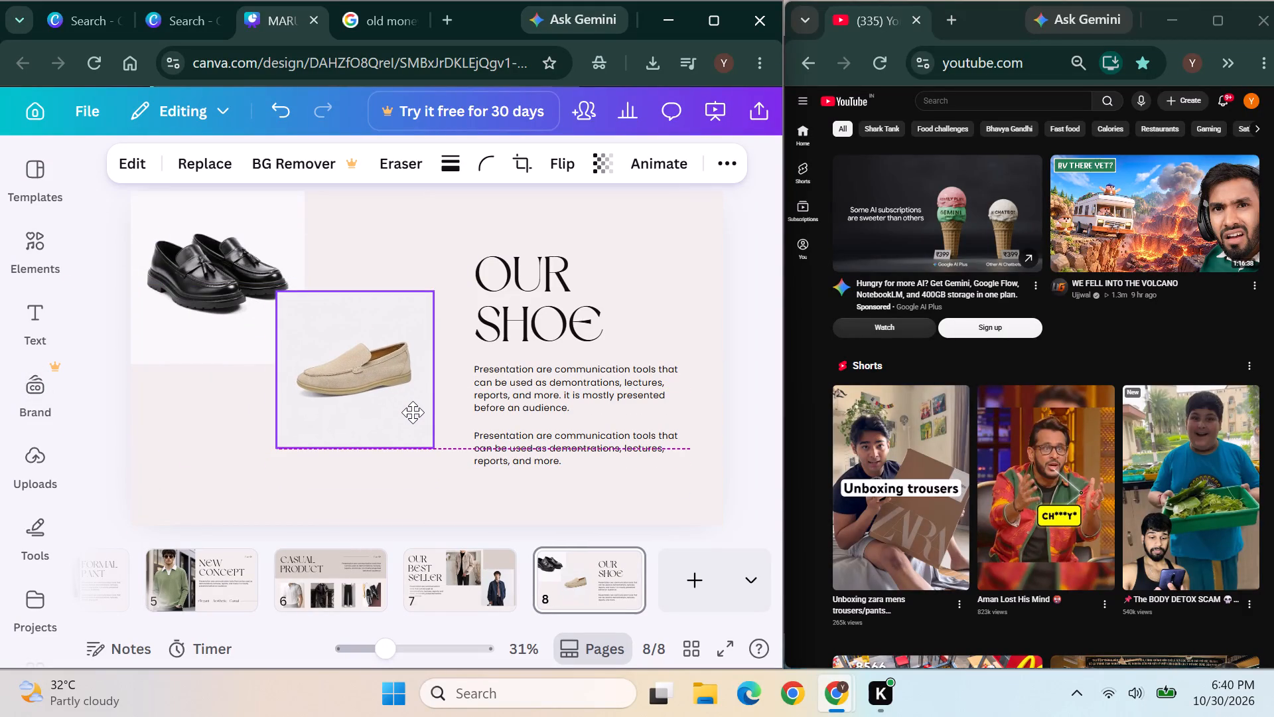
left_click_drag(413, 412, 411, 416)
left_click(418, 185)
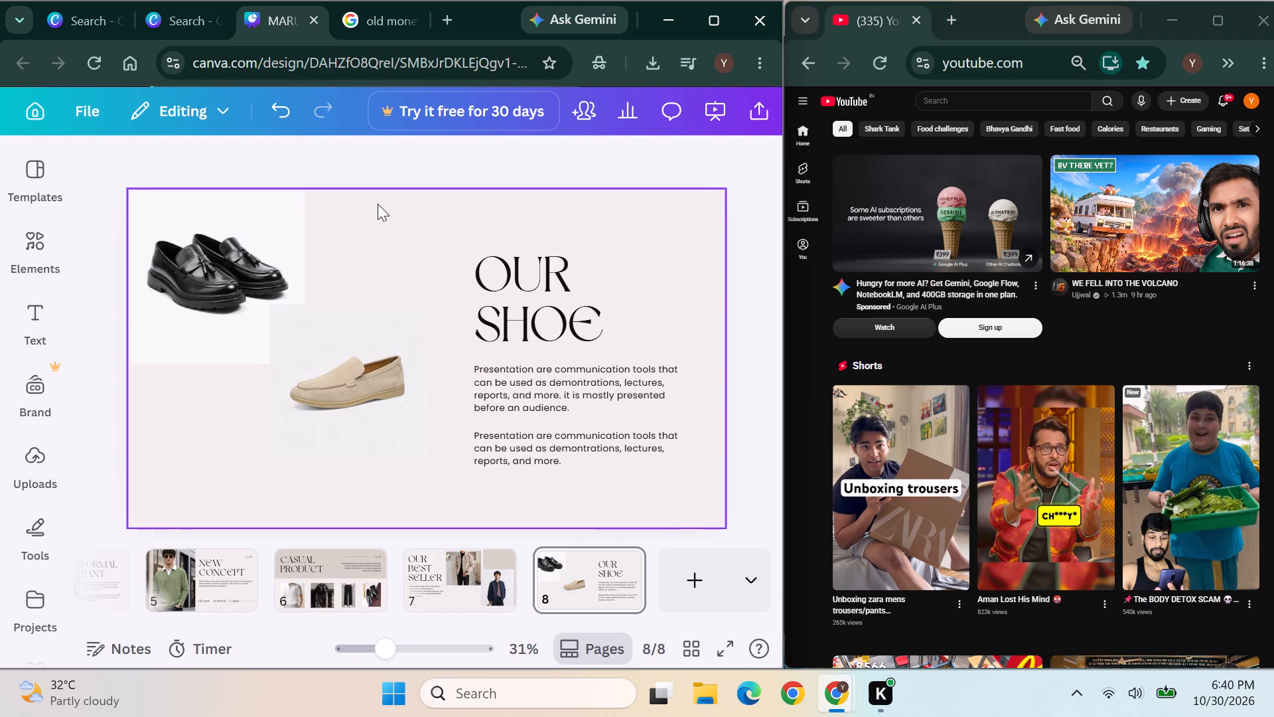
Return to the Google image results for old money men's shoes and look through more of them for another shoe picture.
left_click(380, 21)
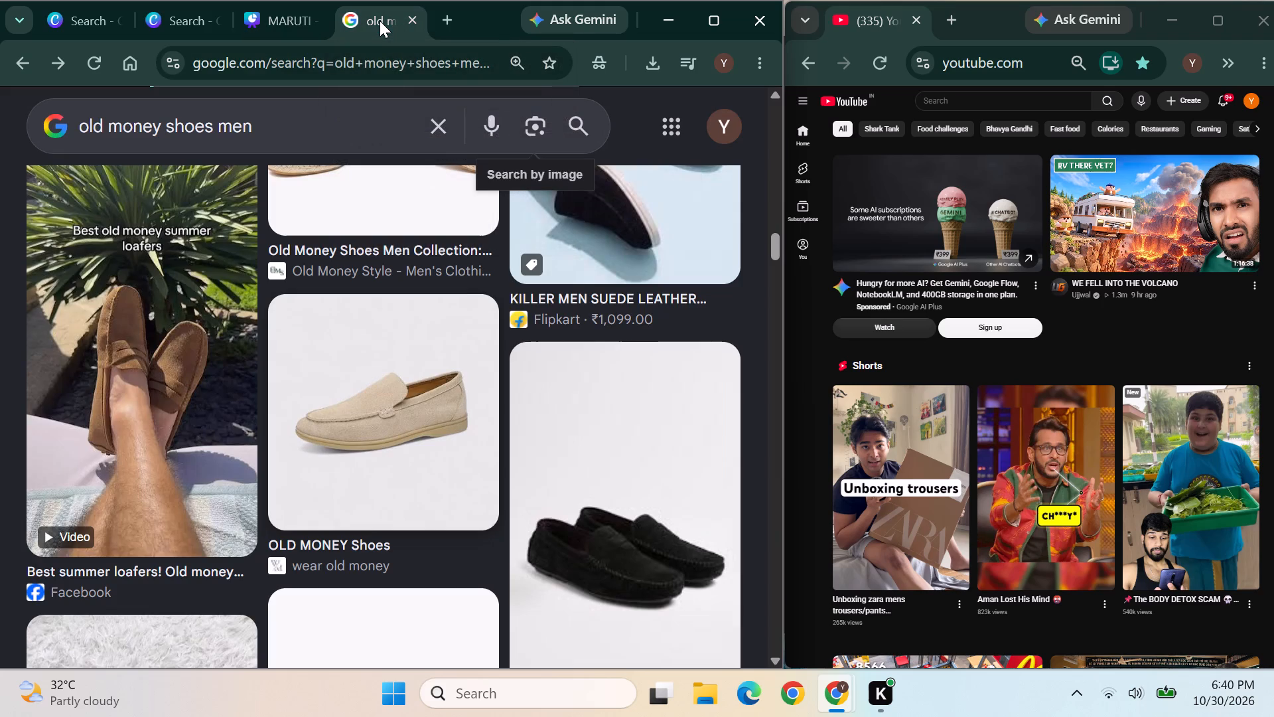
key("Left")
key("Left")
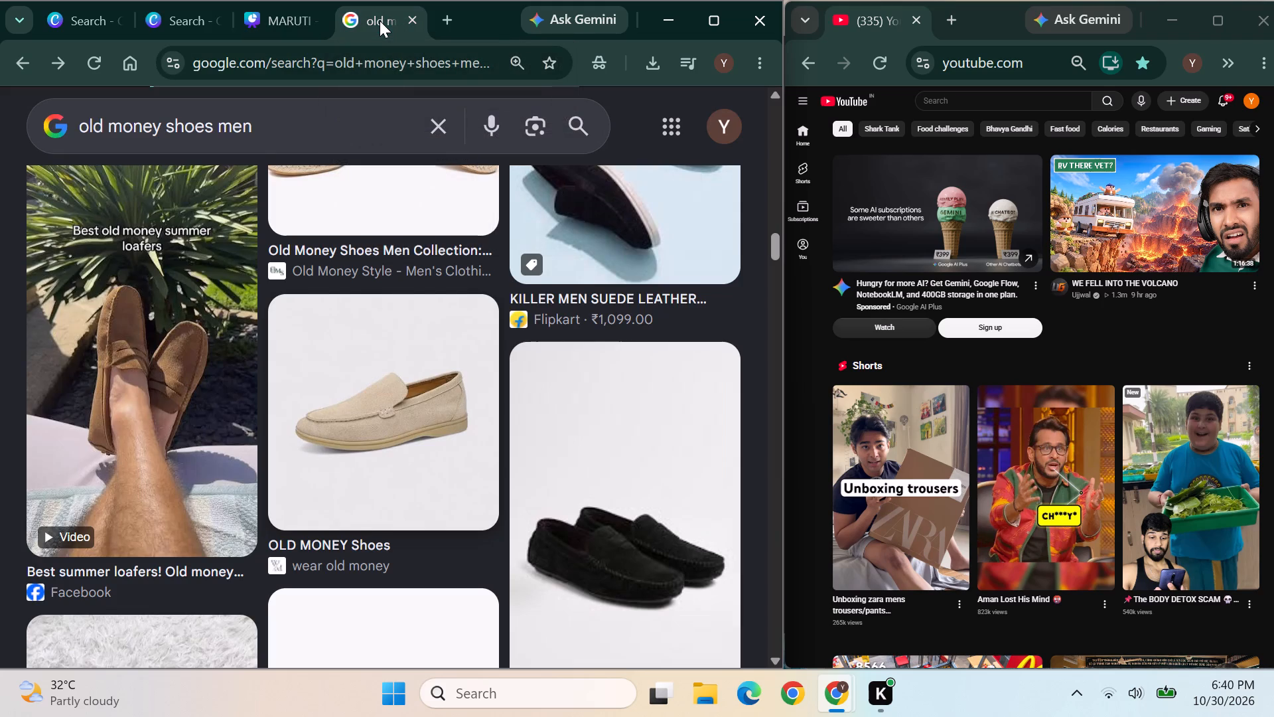
key("Down")
key("Down")
key("Down")
key("Down")
key("Down")
key("Down")
key("Down")
key("Down")
key("Down")
key("Down")
key("Down")
key("Down")
key("Down")
key("Down")
key("Down")
key("Down")
key("Down")
key("Down")
key("Down")
key("Down")
key("Down")
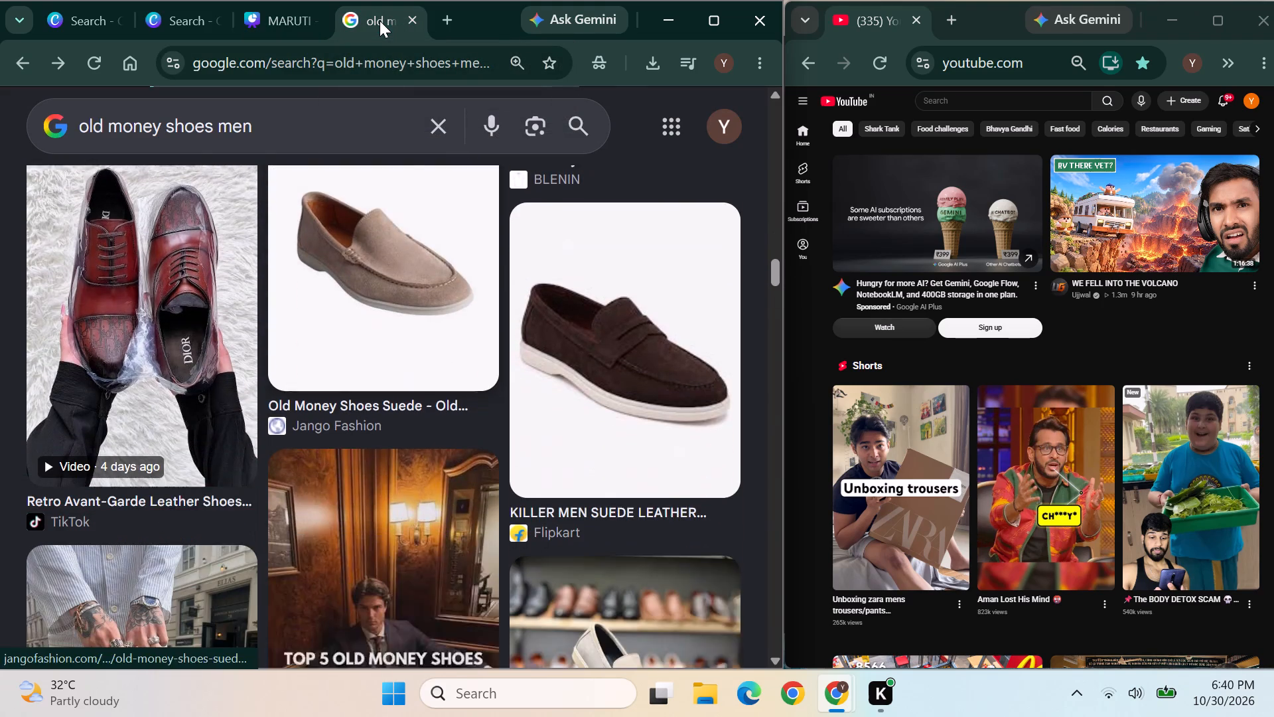
Search Google Images for "old money shoes men sneakers" and look through the results for a suitable sneaker picture.
left_click(278, 129)
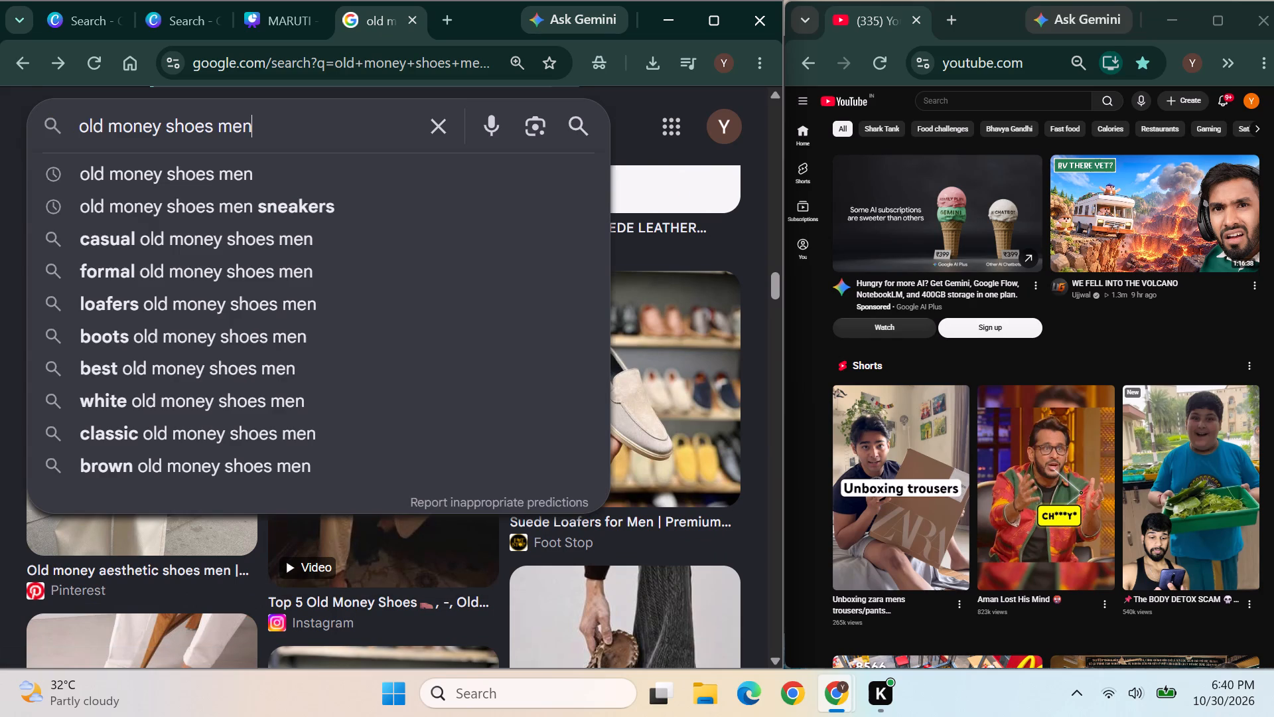
left_click(293, 213)
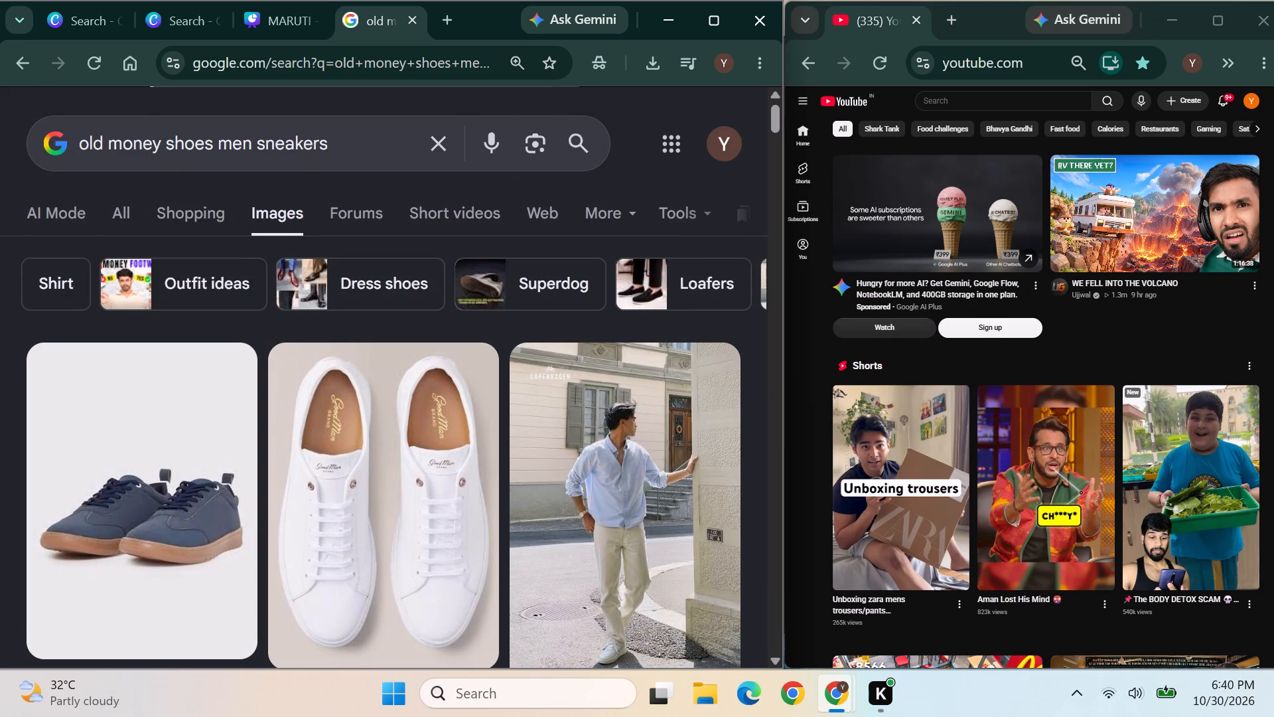
key("Down")
key("Down")
key("Down")
key("Down")
key("Down")
key("Down")
key("Down")
key("Down")
key("Down")
key("Down")
key("Down")
key("Down")
key("Down")
key("Down")
key("Down")
key("Down")
key("Down")
key("Down")
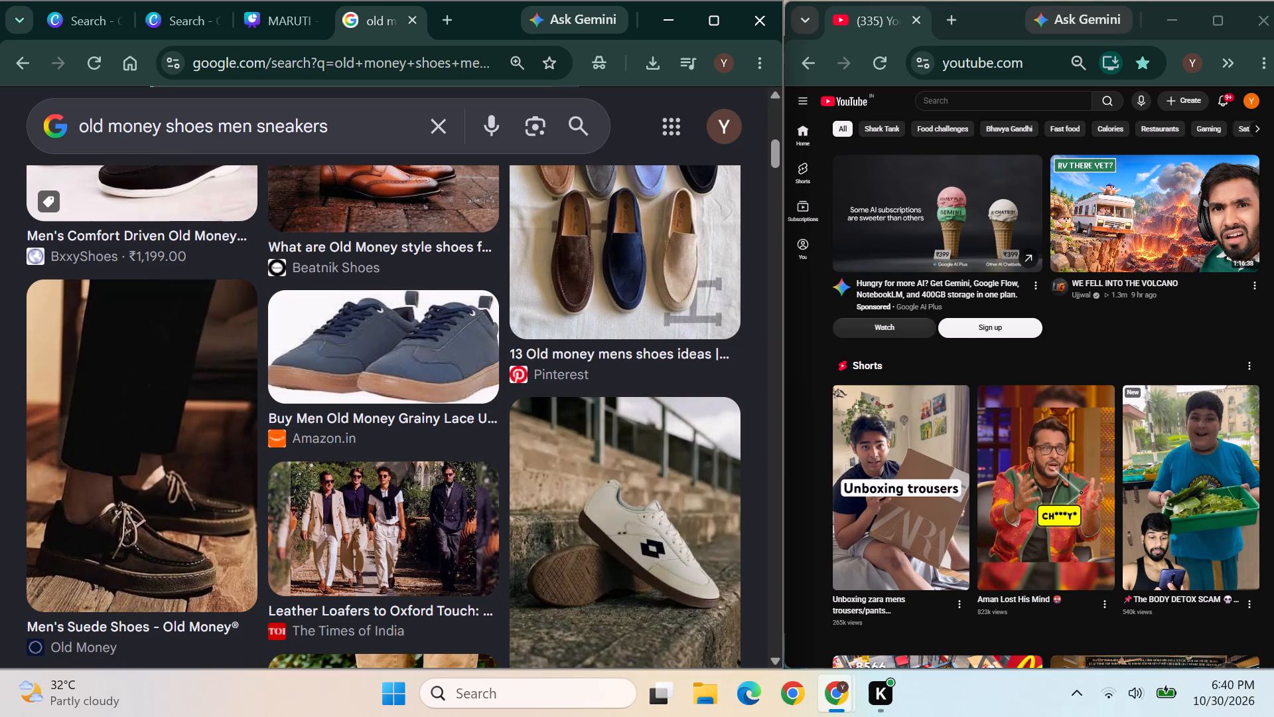
Change the image search to "shoes men sneakers white".
left_click(165, 121)
key("BackSpace")
key("BackSpace")
key("BackSpace")
key("BackSpace")
key("BackSpace")
key("BackSpace")
key("BackSpace")
key("BackSpace")
key("BackSpace")
key("BackSpace")
key("BackSpace")
key("BackSpace")
key("BackSpace")
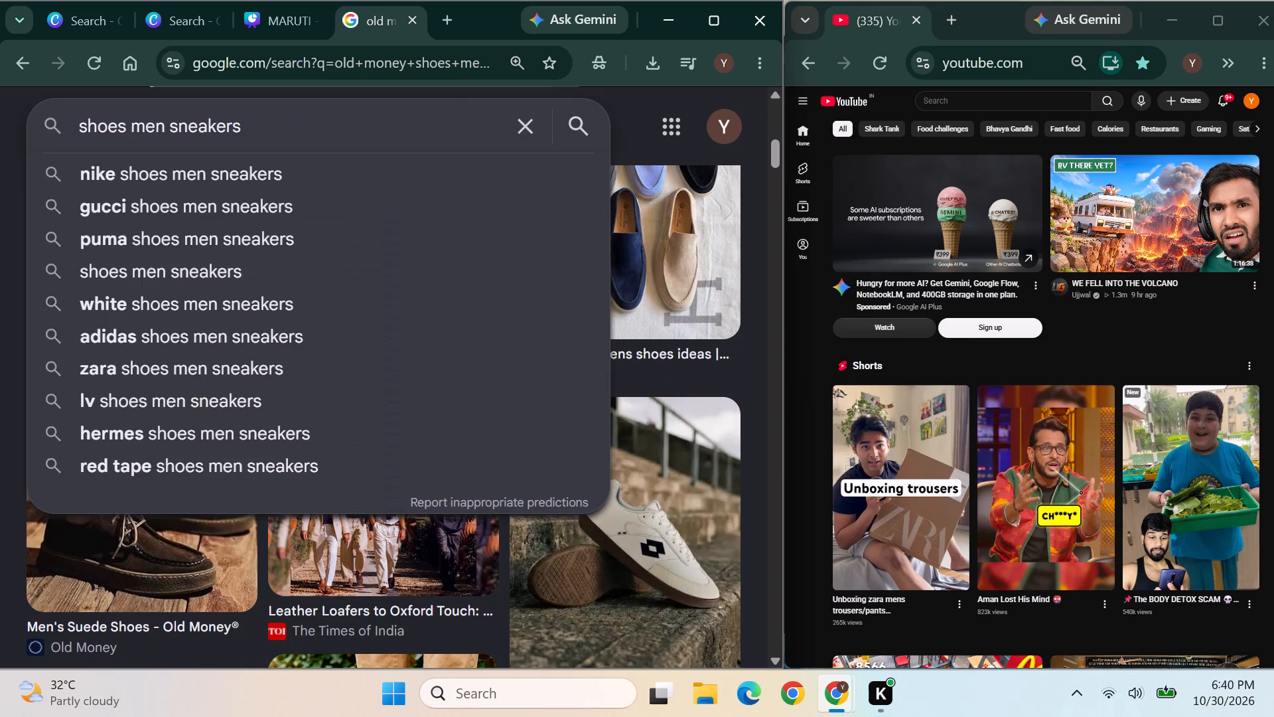
left_click(267, 133)
key("space")
type("white")
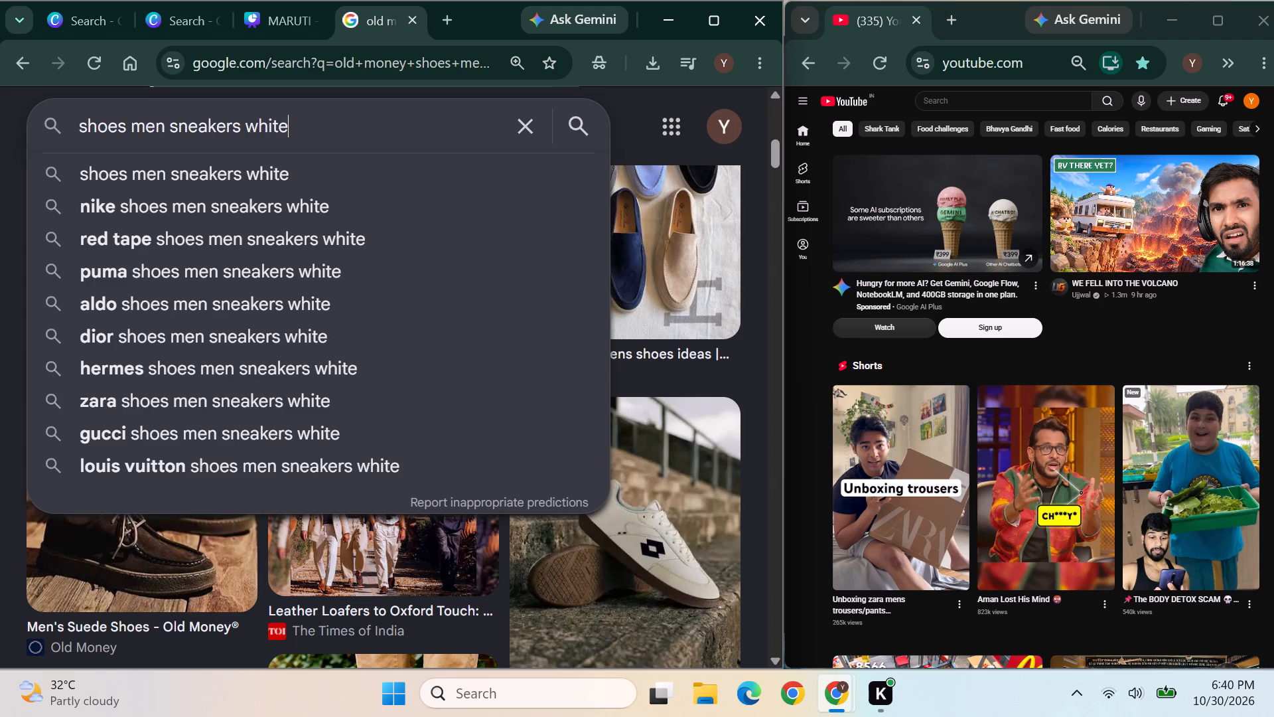
key("Return")
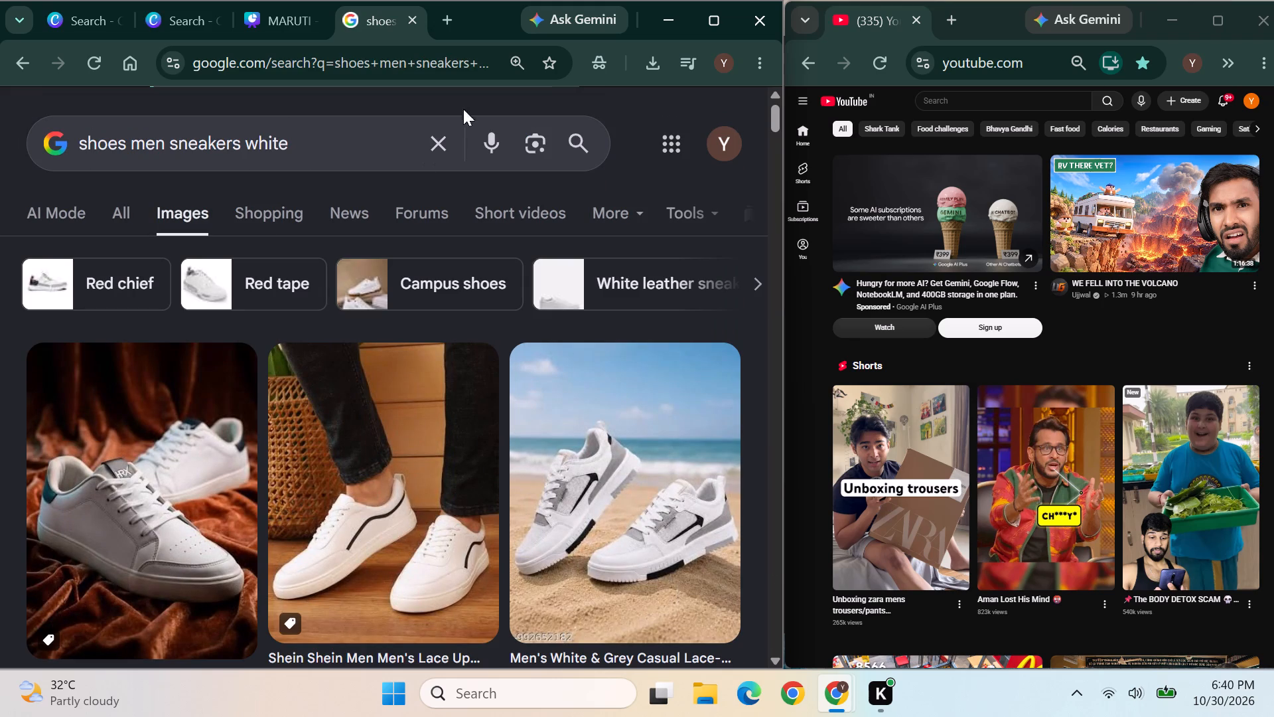
Refine the image search to "shoes men sneakers white nike" and look through the results for a sneaker on a plain white background.
left_click(293, 139)
key("space")
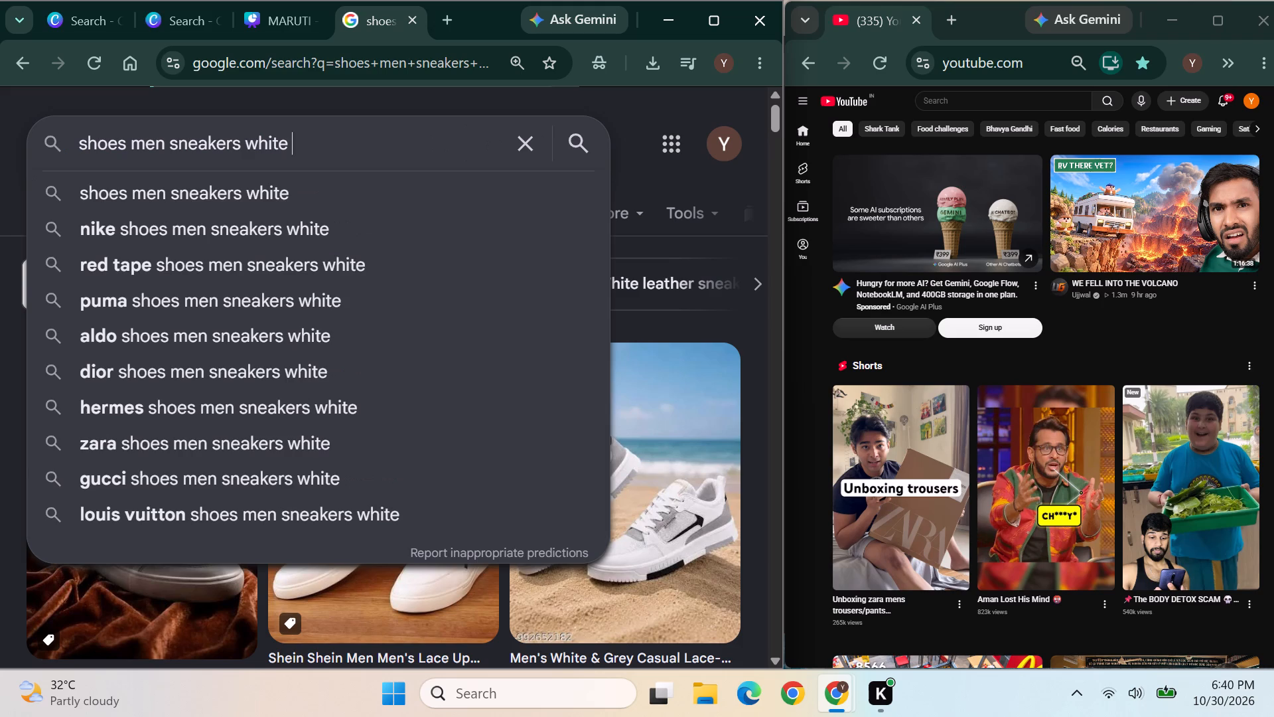
key("n")
type("ike")
key("Return")
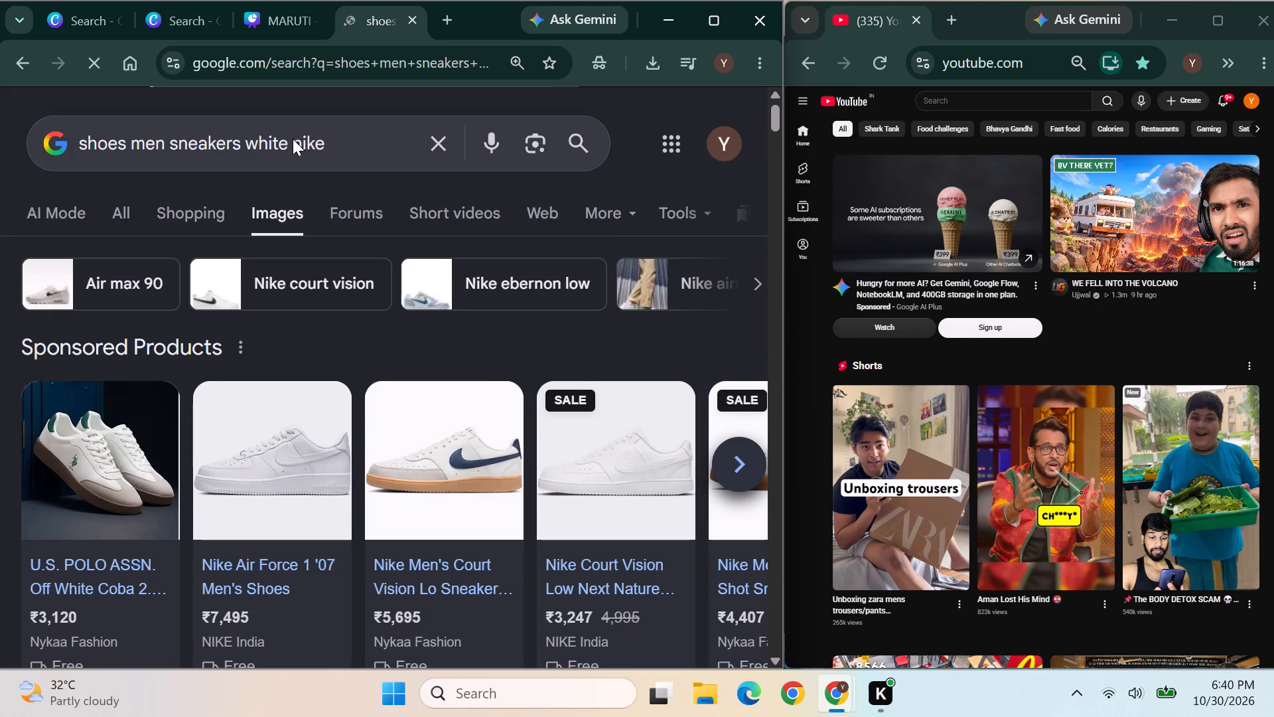
key("Down")
key("Down")
key("Down")
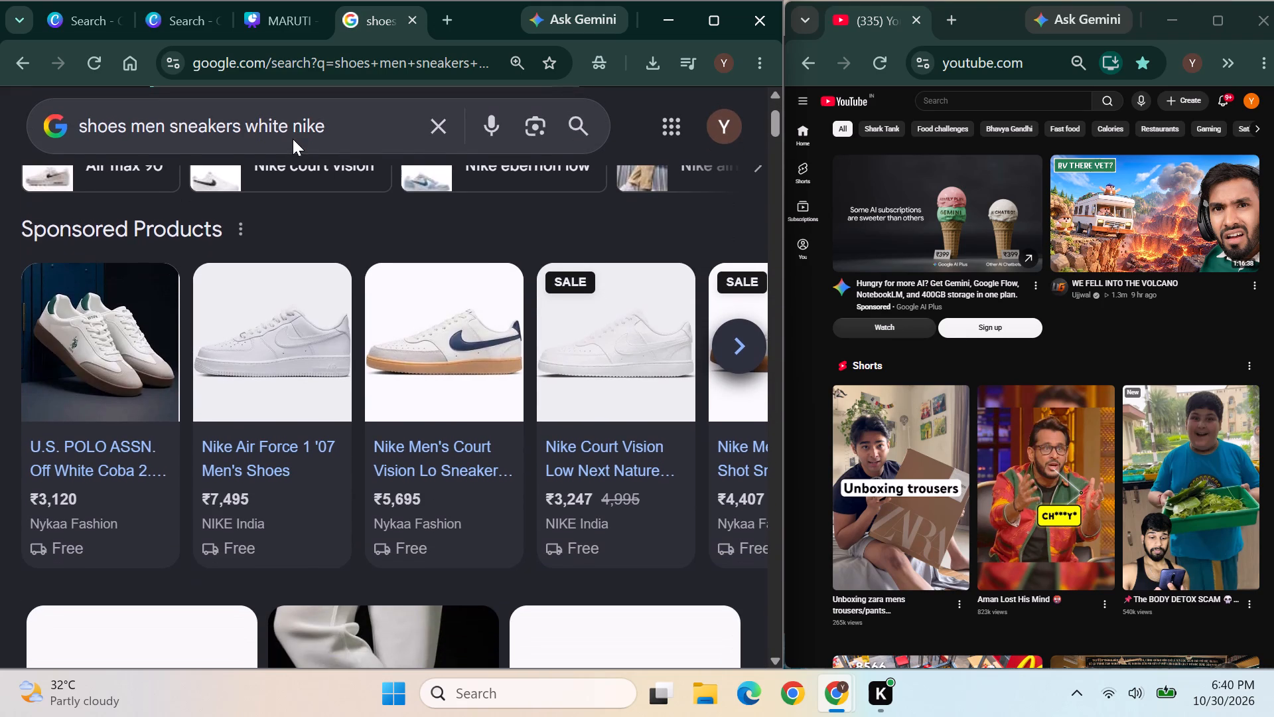
key("Up")
key("Up")
key("Up")
key("Up")
key("Up")
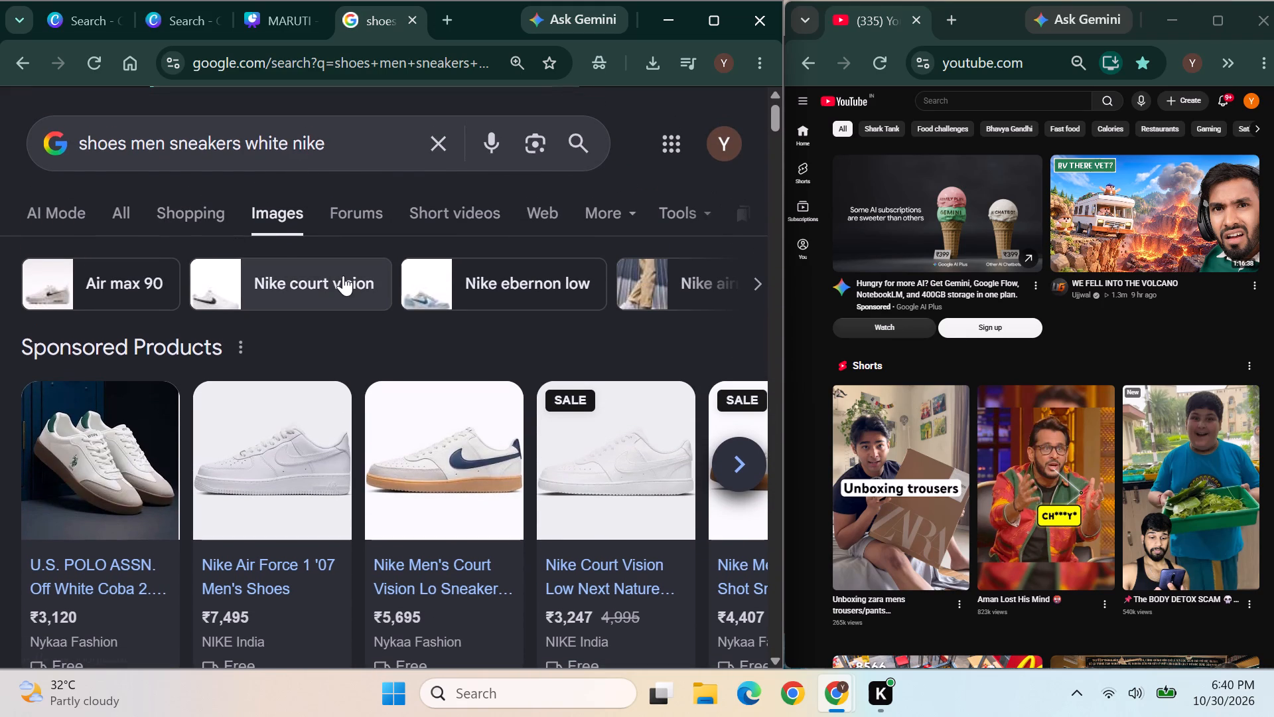
key("Down")
key("Down")
key("Down")
key("Down")
key("Down")
key("Down")
key("Down")
key("Down")
key("Down")
key("Down")
key("Down")
key("Down")
key("Down")
key("Down")
key("Down")
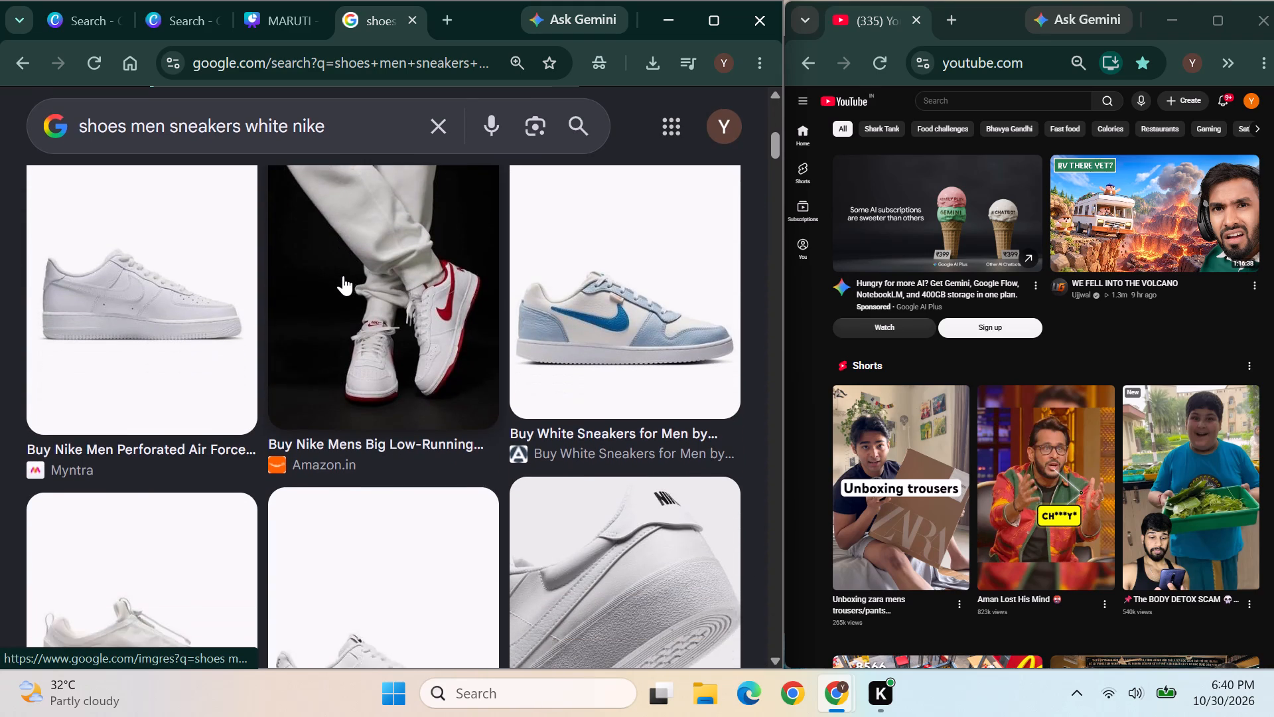
key("Down")
key("Down")
key("Down")
key("Down")
key("Down")
key("Down")
key("Down")
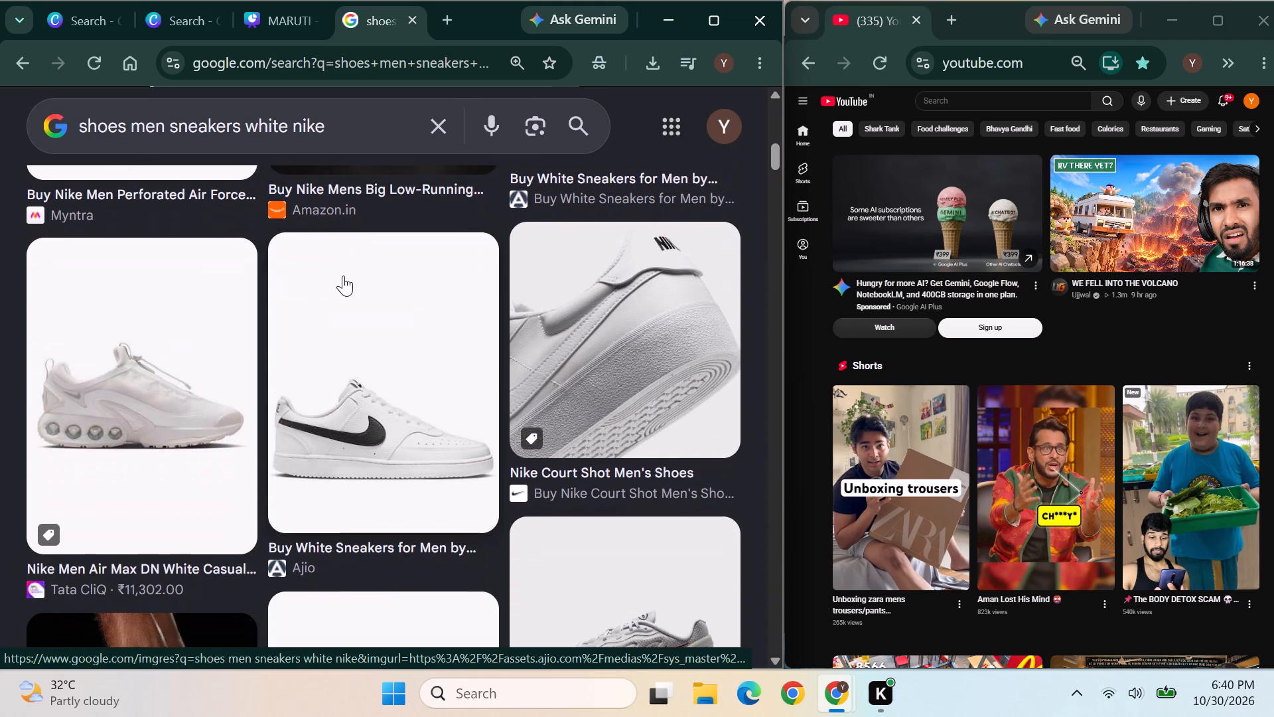
key("Down")
key("Down")
key("Down")
key("Down")
key("Down")
key("Down")
key("Down")
key("Down")
key("Down")
key("Down")
key("Down")
key("Down")
key("Down")
key("Down")
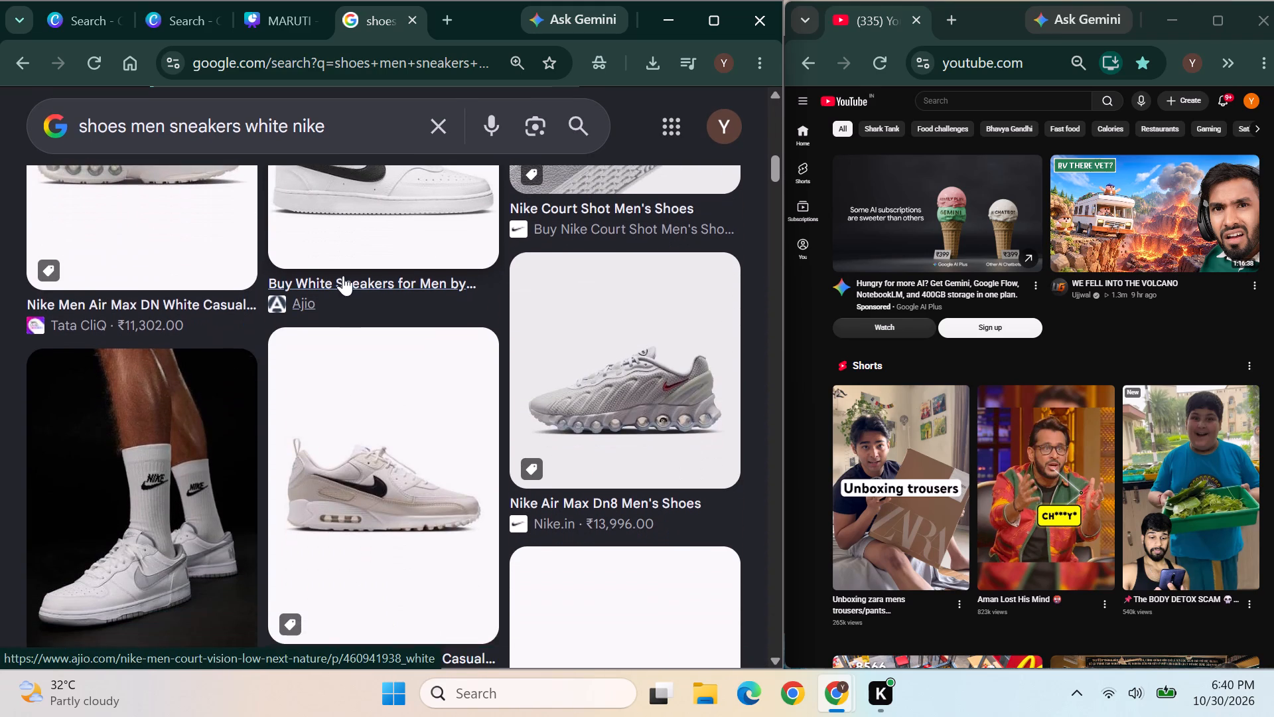
key("Up")
key("Up")
key("Up")
key("Up")
key("Up")
key("Up")
key("Up")
key("Up")
key("Up")
key("Up")
key("Up")
key("Up")
key("Up")
key("Up")
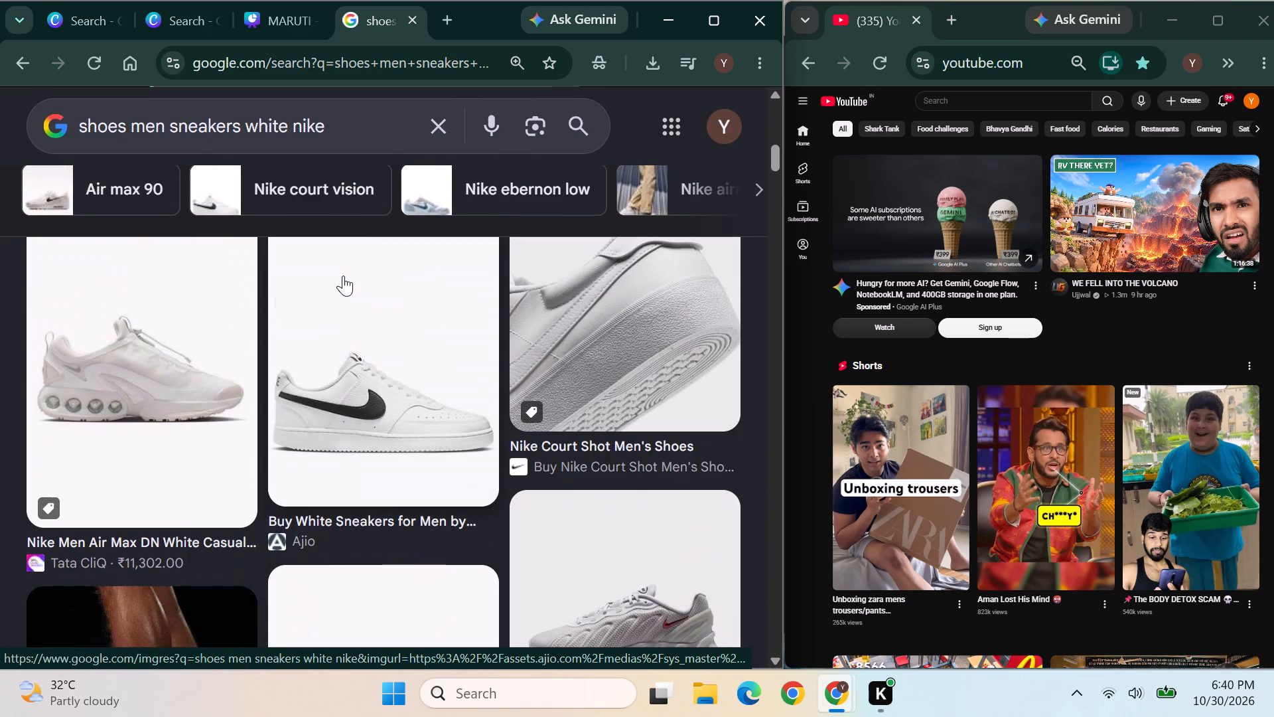
key("Up")
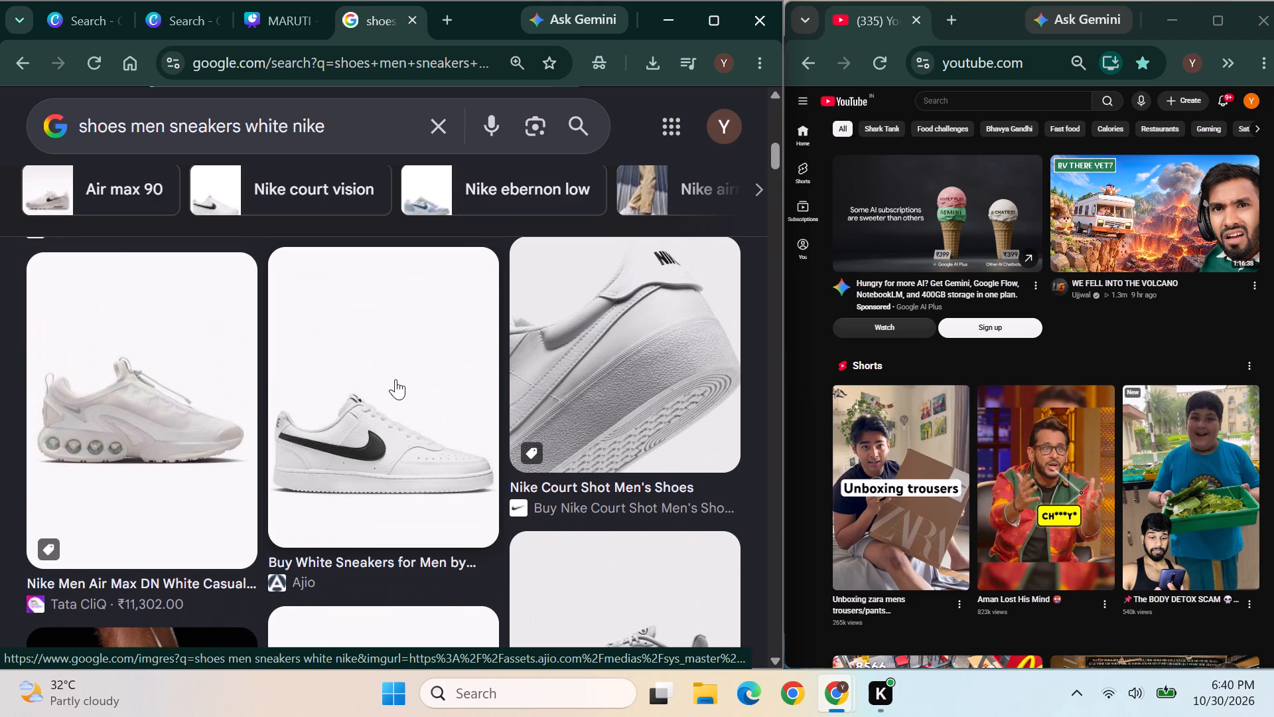
Add the white Nike sneaker picture with the black swoosh to the OUR SHOE page in Canva and place it below the black loafers.
left_click_drag(395, 379, 322, 163)
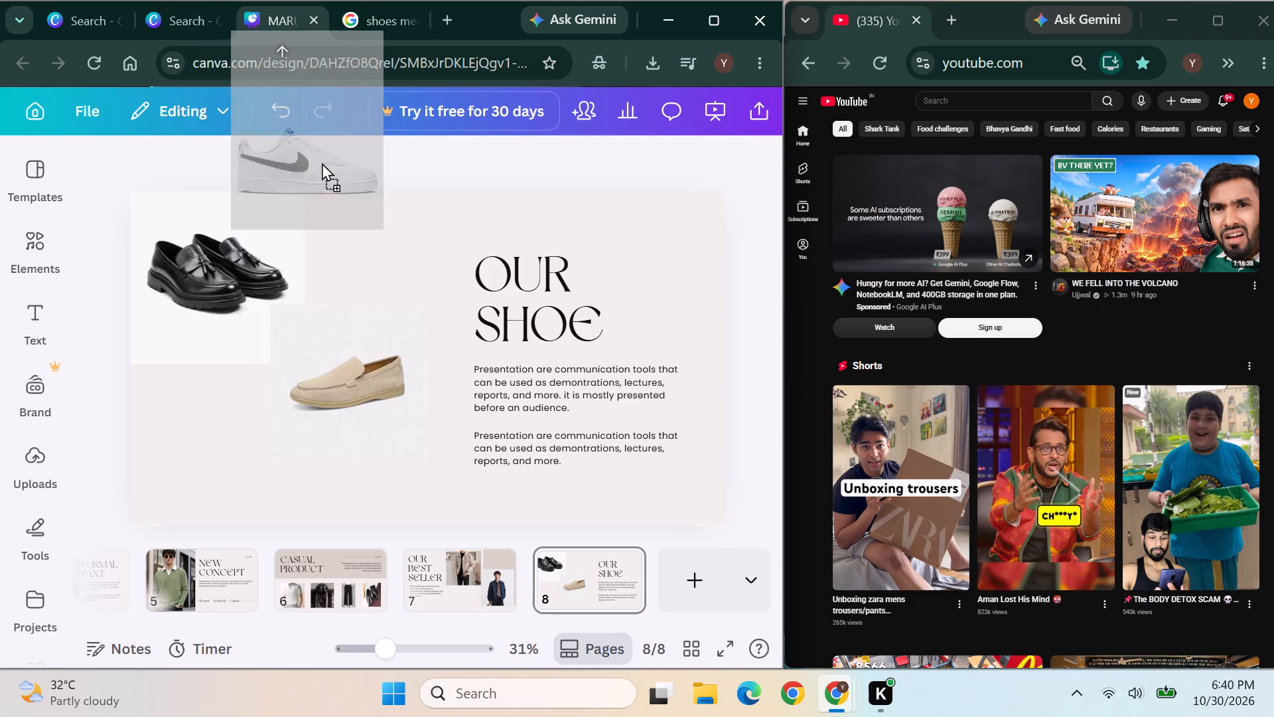
left_click_drag(322, 163, 242, 403)
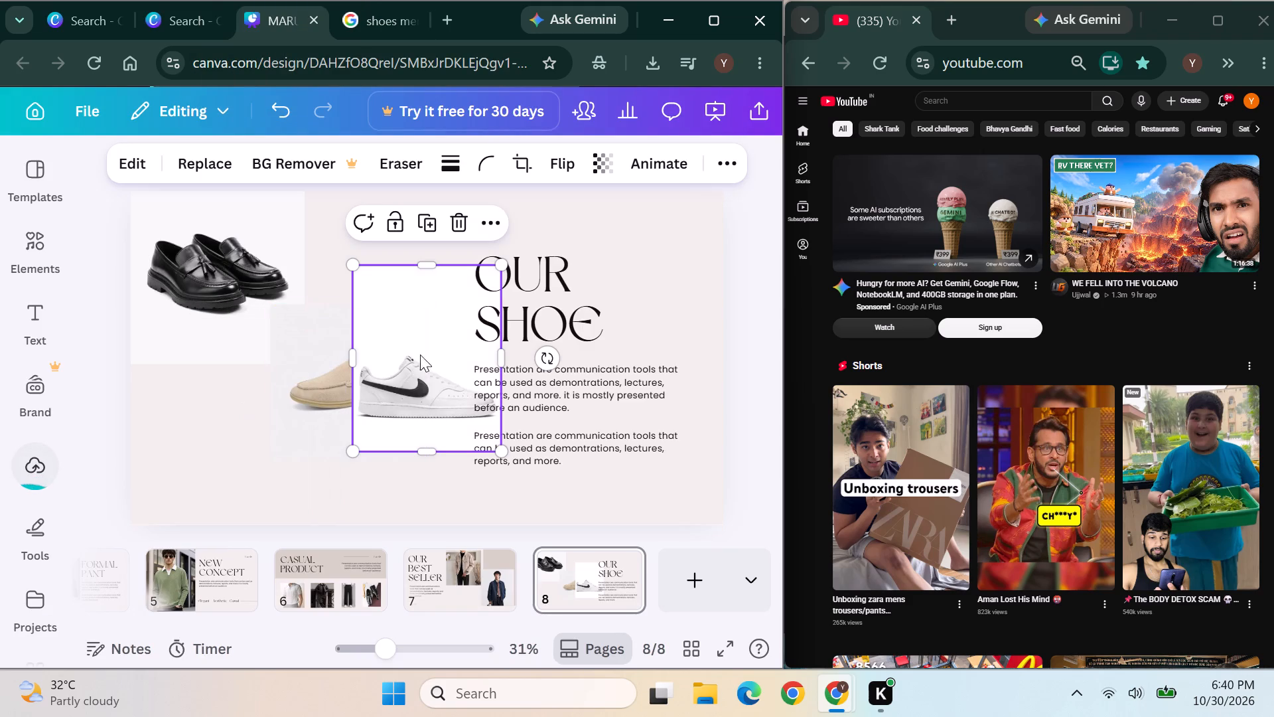
left_click_drag(437, 339, 208, 401)
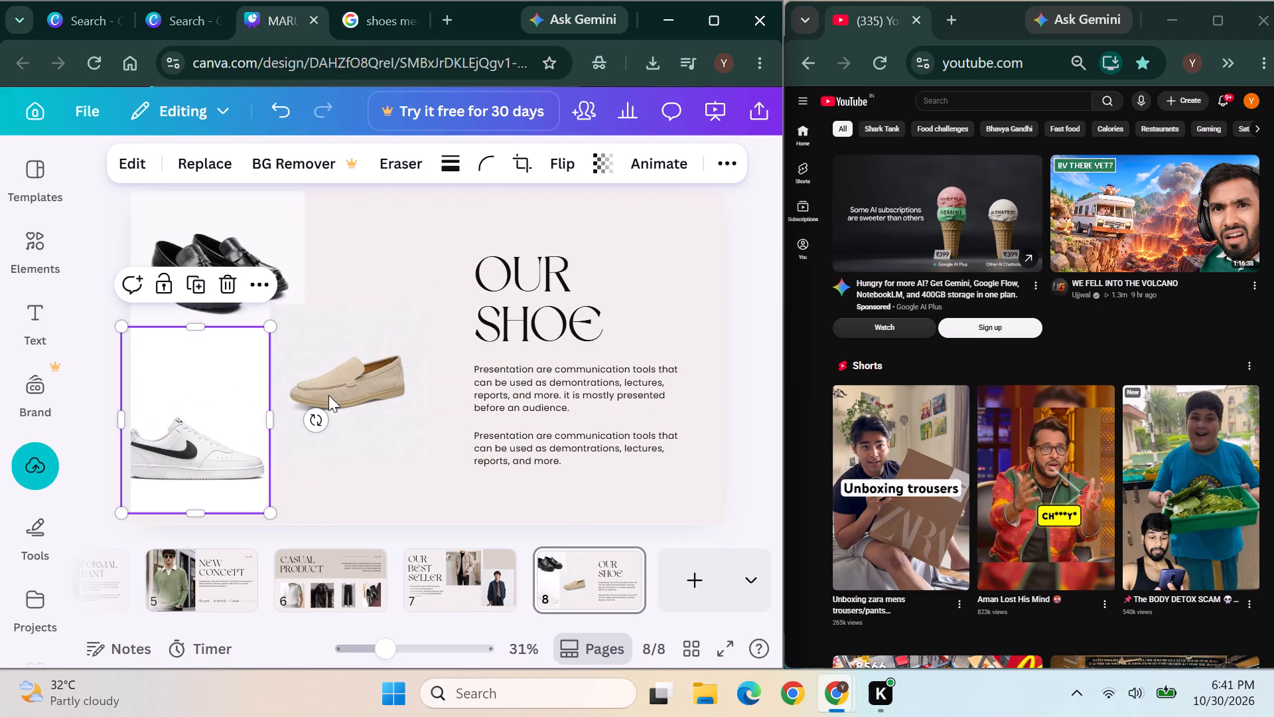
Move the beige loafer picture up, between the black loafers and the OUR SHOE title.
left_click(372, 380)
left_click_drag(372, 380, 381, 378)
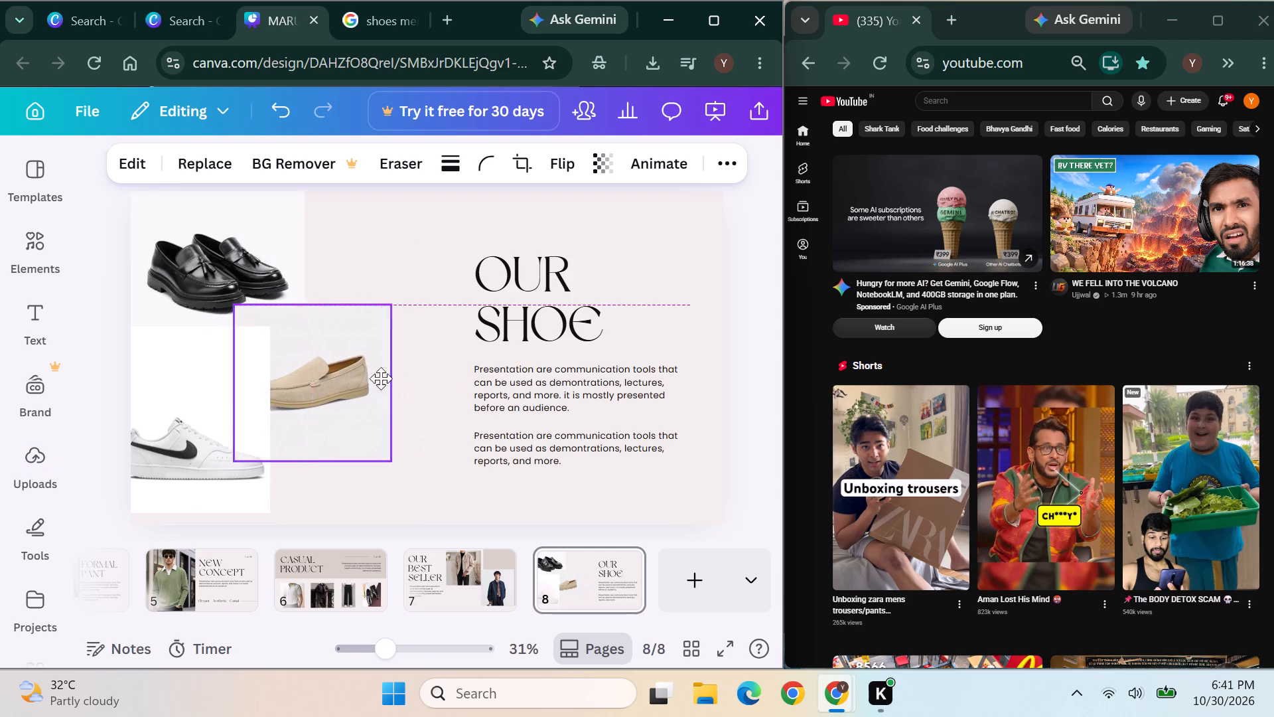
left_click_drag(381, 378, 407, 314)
Crop the empty top off the sneaker picture, enlarge it and position it along the page's left edge directly beneath the black loafers.
left_click_drag(193, 418, 202, 424)
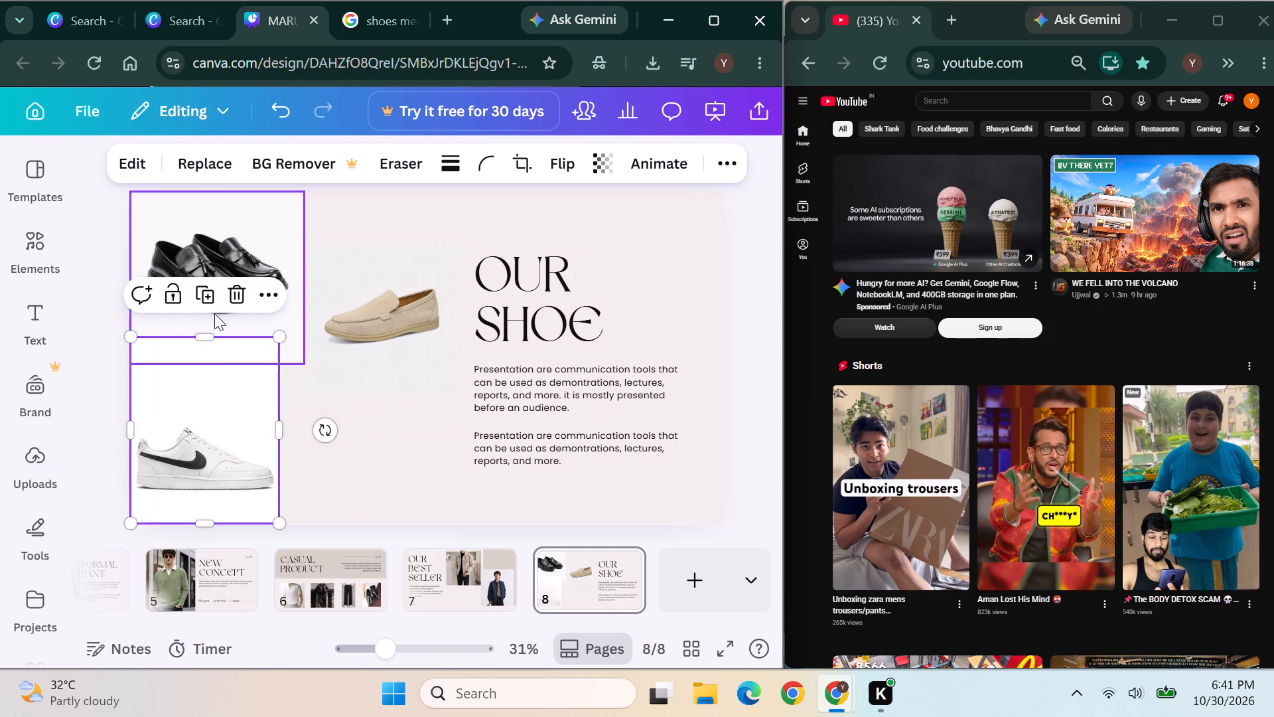
left_click_drag(208, 344, 210, 397)
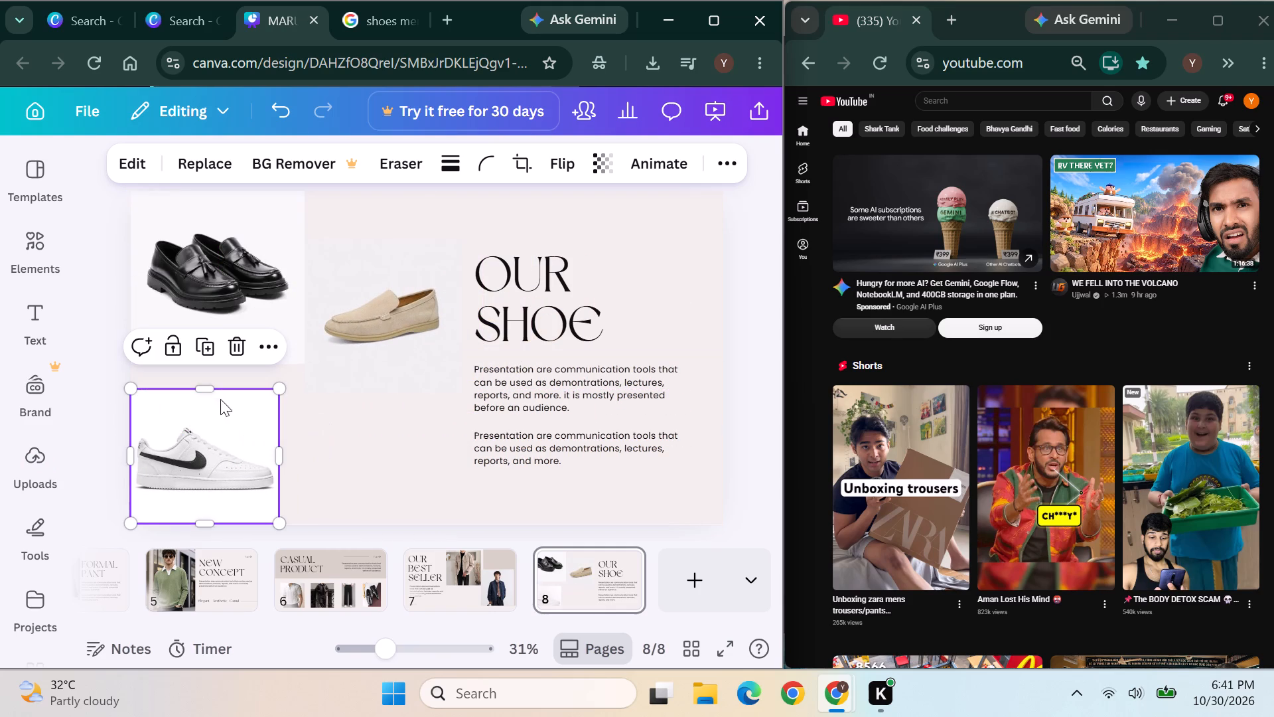
left_click_drag(284, 390, 310, 346)
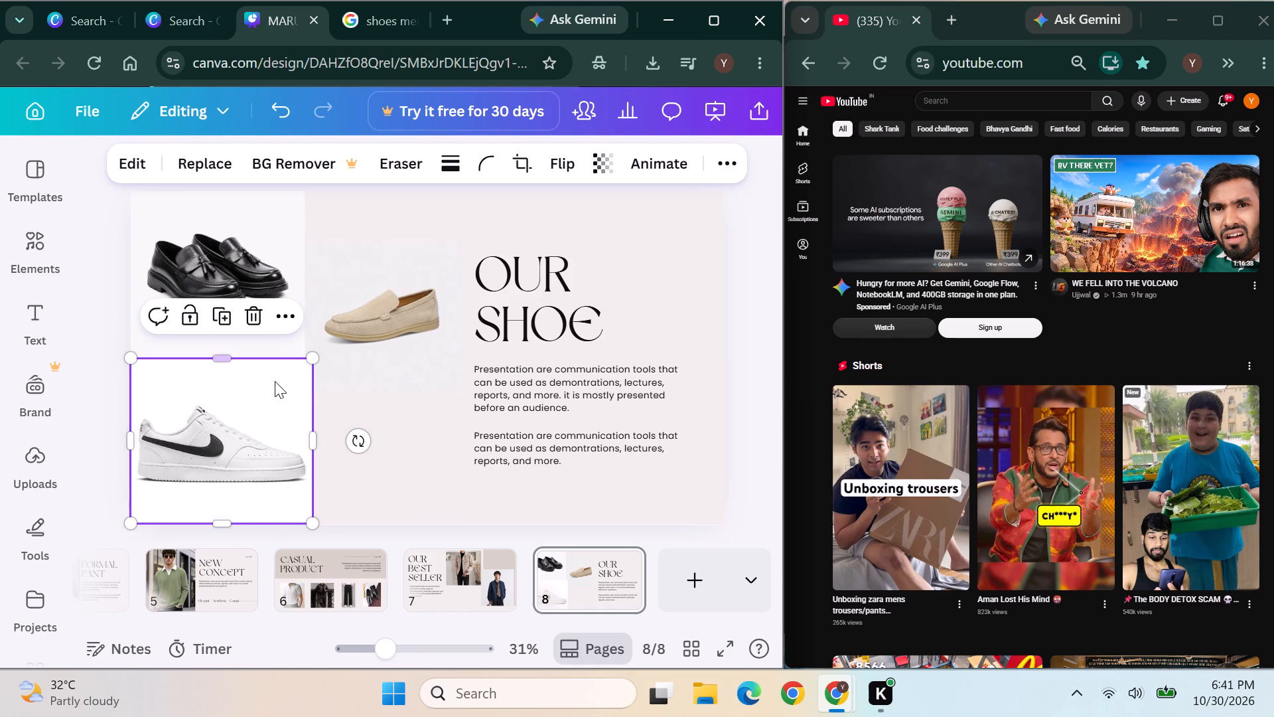
left_click_drag(261, 387, 263, 376)
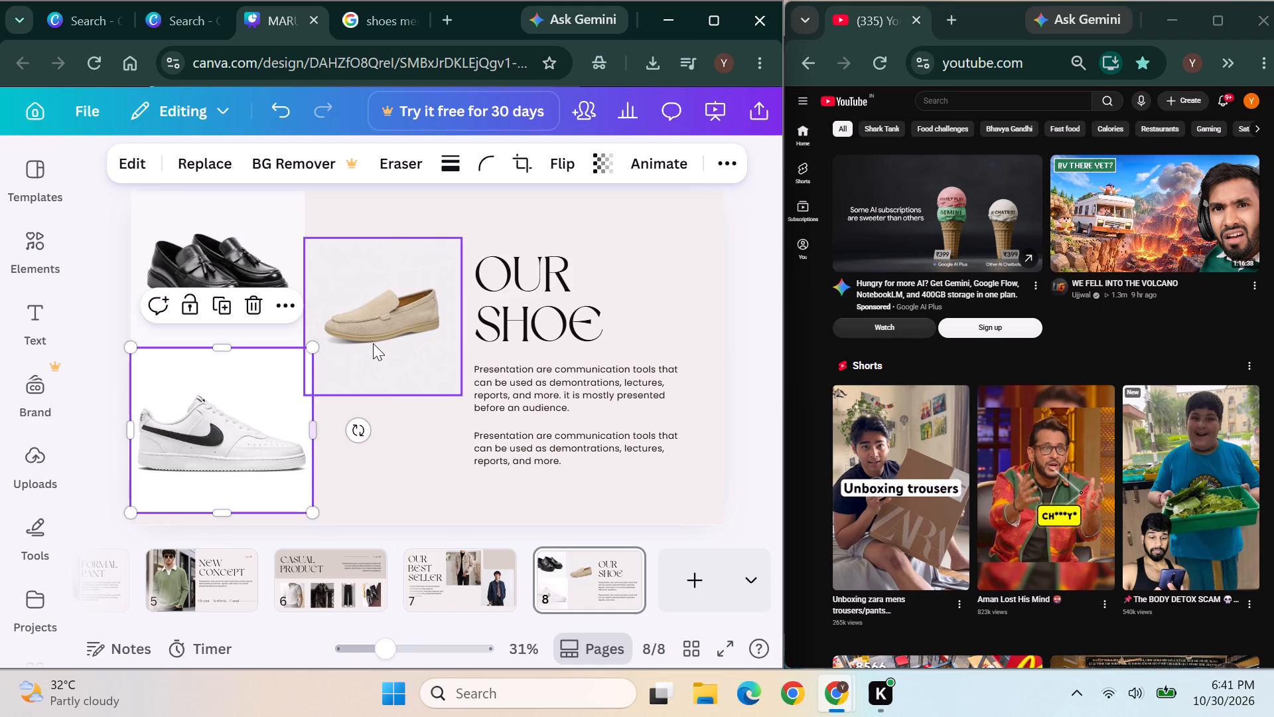
Move the beige loafer picture slightly down and left, beside the other two shoe pictures and clear of the text.
left_click_drag(374, 343, 354, 366)
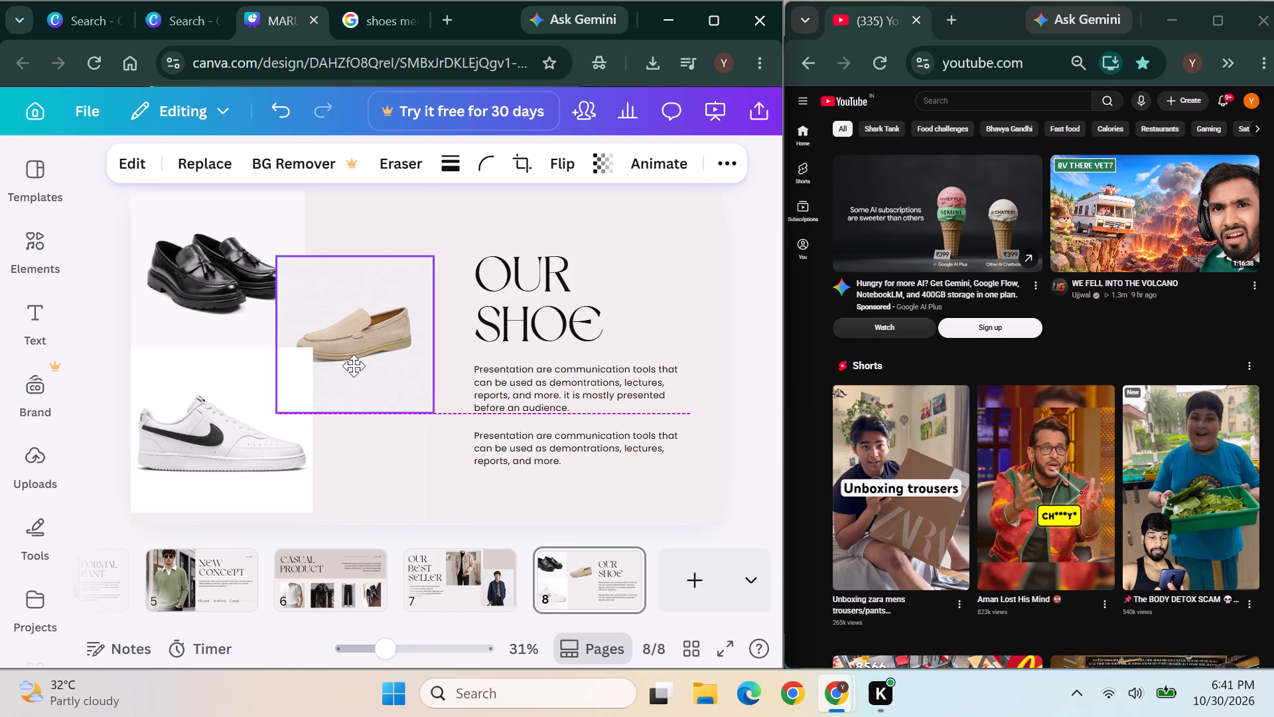
left_click_drag(354, 366, 364, 366)
left_click(419, 469)
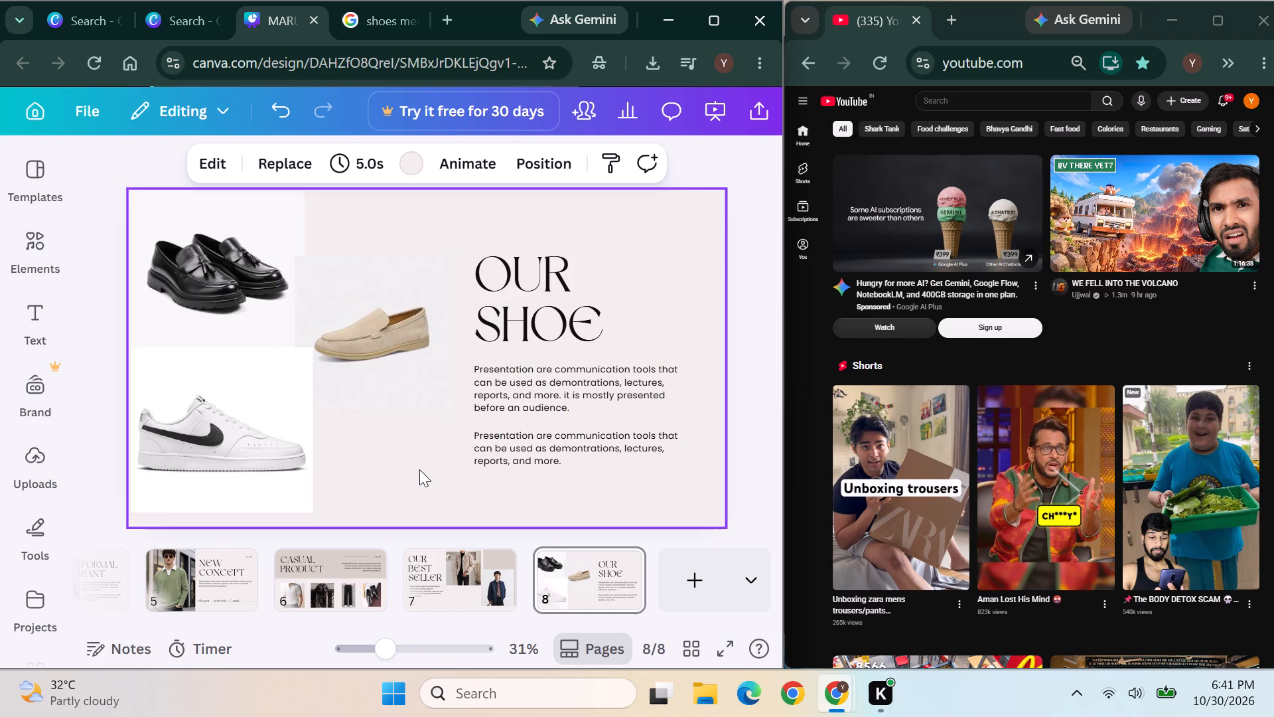
Move the beige loafer picture clear of the sneaker picture, and shrink the sneaker picture slightly to match the black loafer picture's width.
left_click_drag(405, 345, 476, 284)
left_click(292, 364)
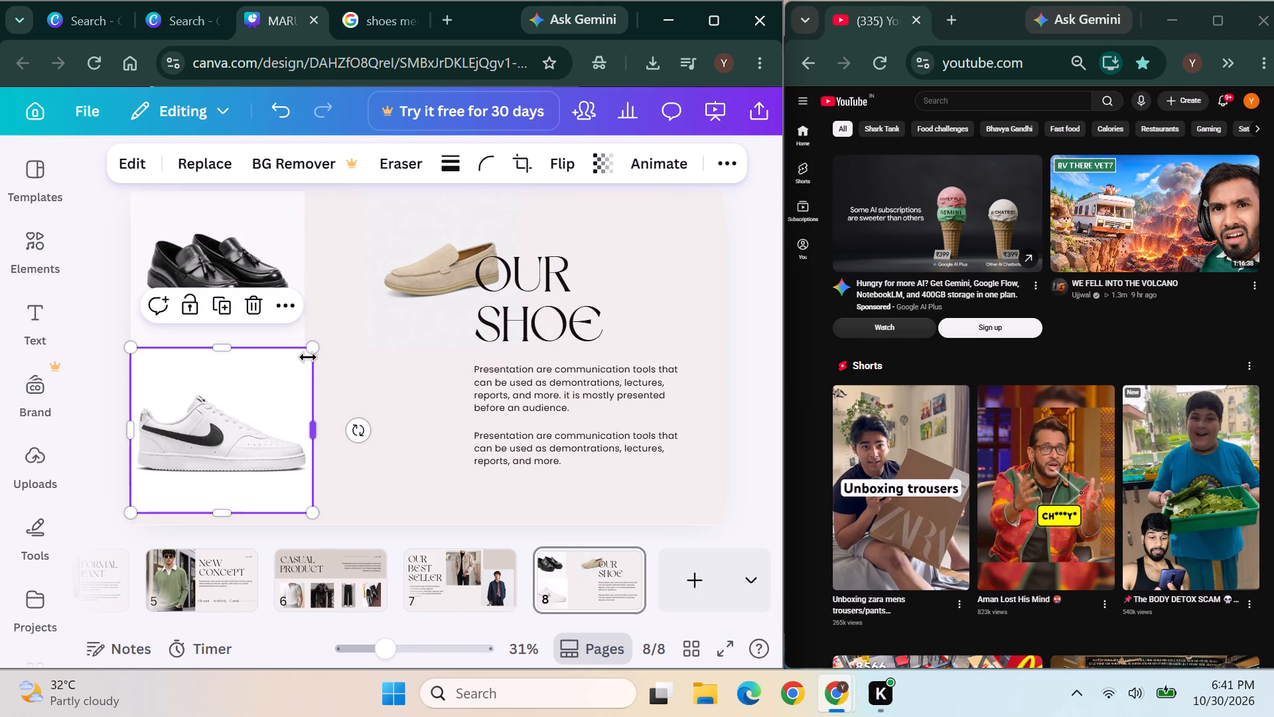
left_click_drag(308, 354, 301, 362)
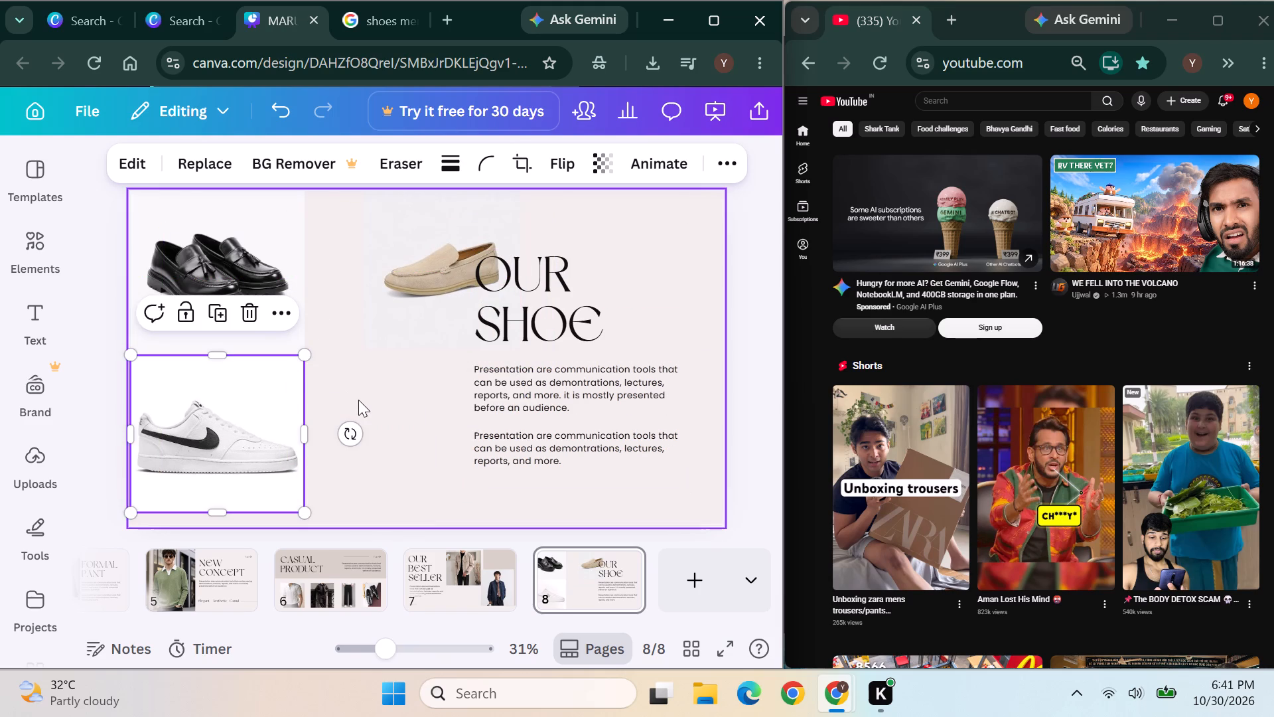
left_click(358, 400)
Move the beige loafer picture back between the other two shoe pictures and the text, flush against their inner edge and vertically midway.
left_click_drag(438, 281, 376, 370)
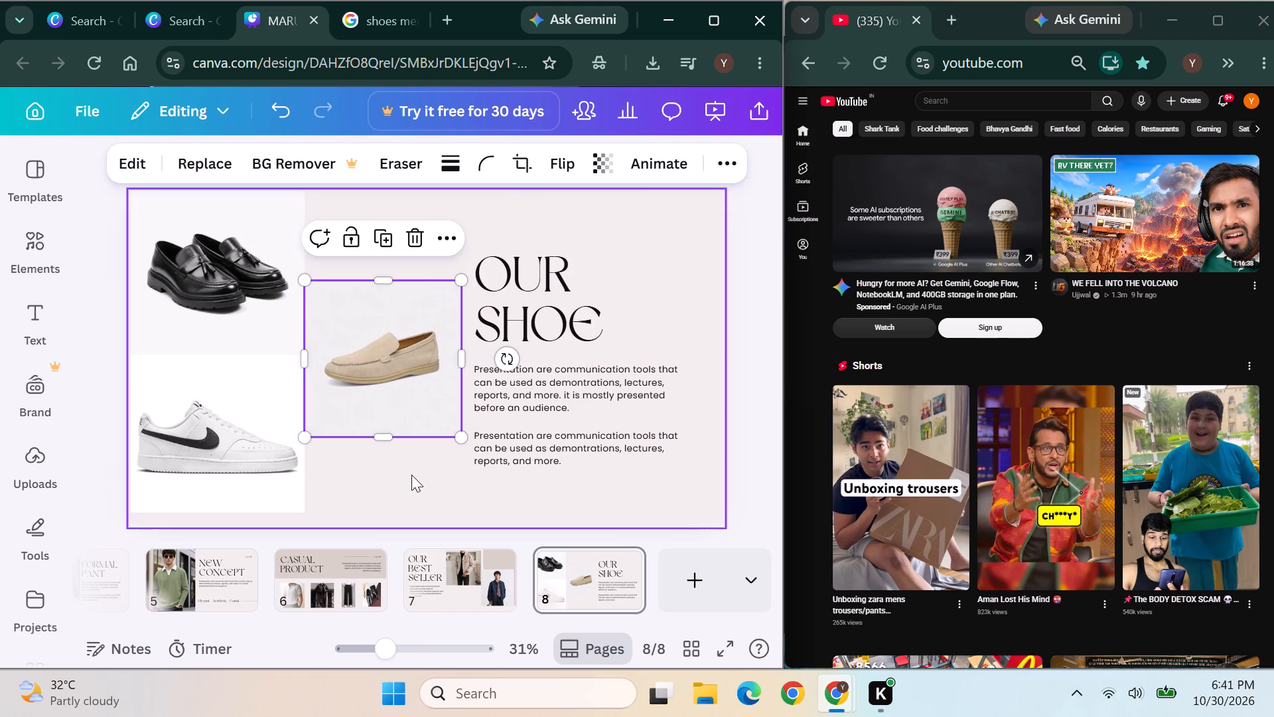
left_click(411, 476)
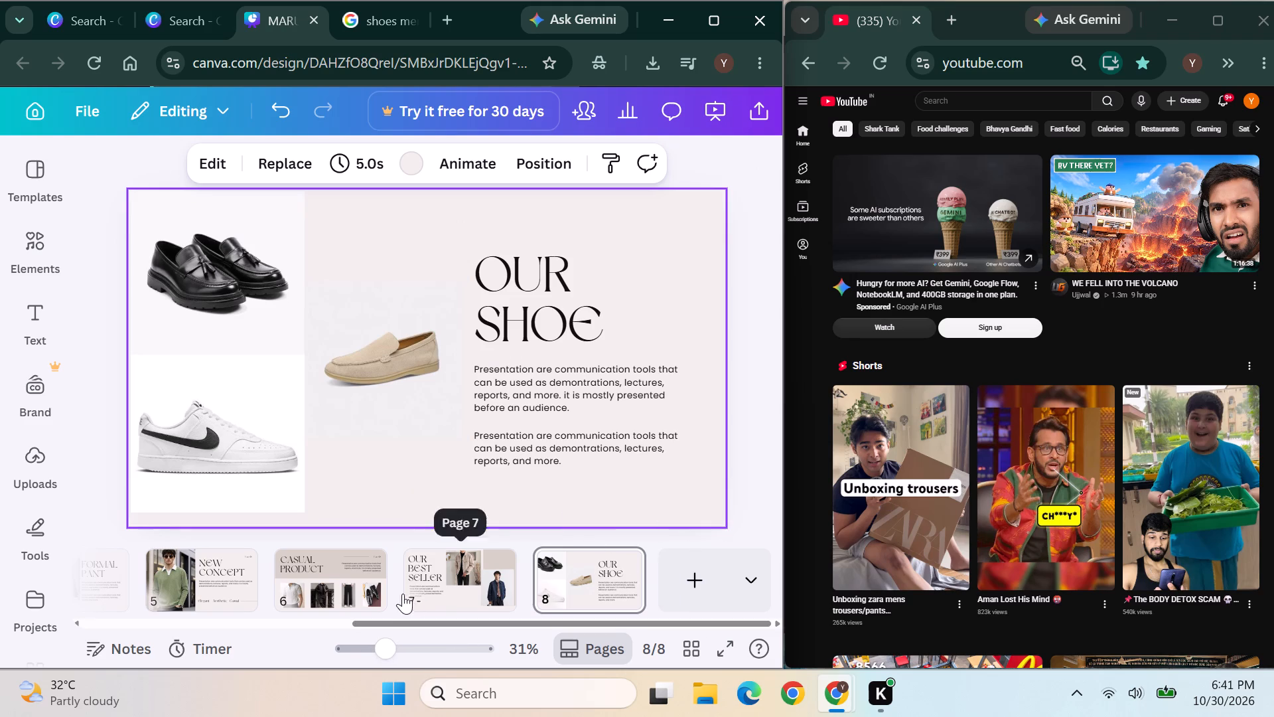
Review the OUR BEST SELLER, CASUAL PRODUCT and NEW CONCEPT pages and look through the other page thumbnails.
left_click(419, 592)
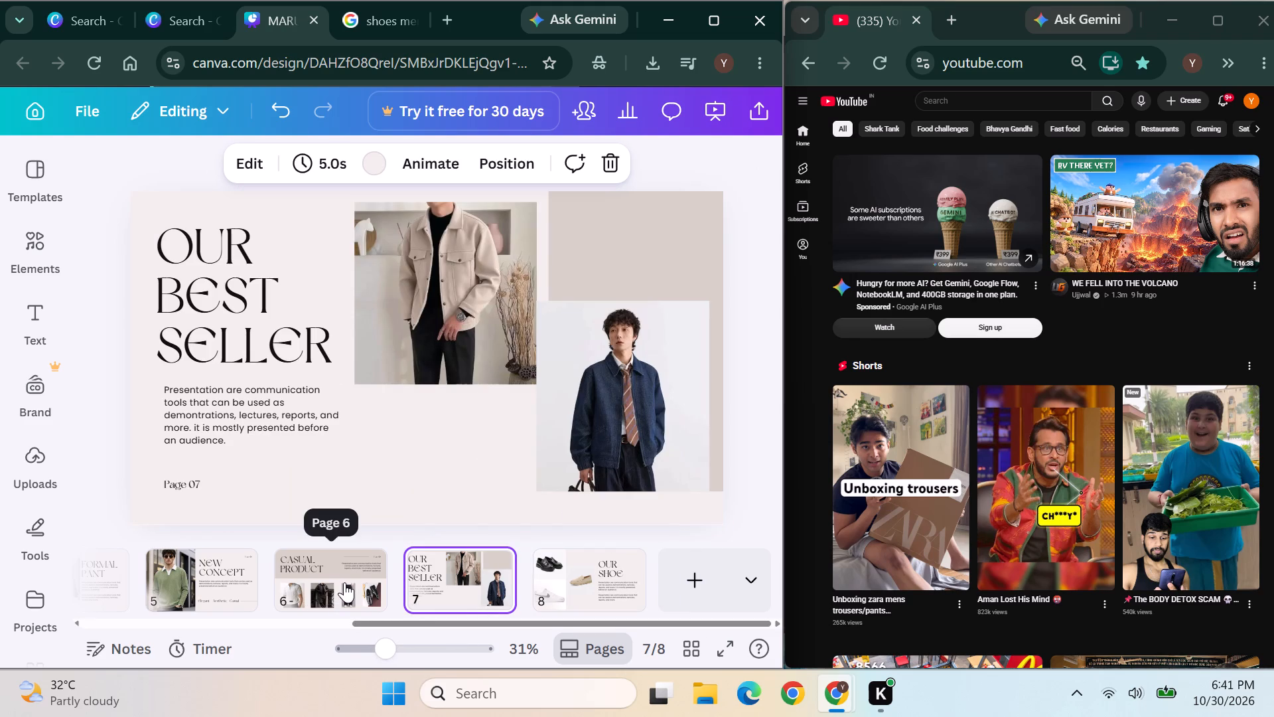
left_click(344, 582)
left_click(455, 581)
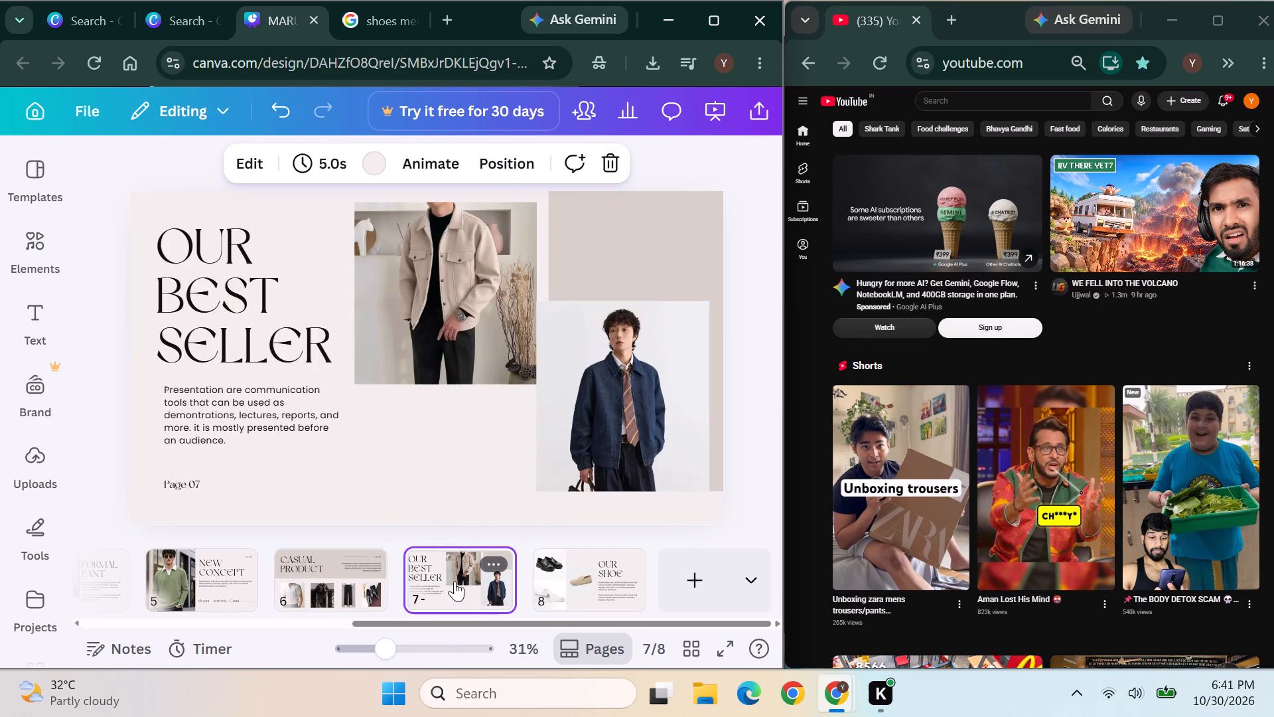
left_click(302, 582)
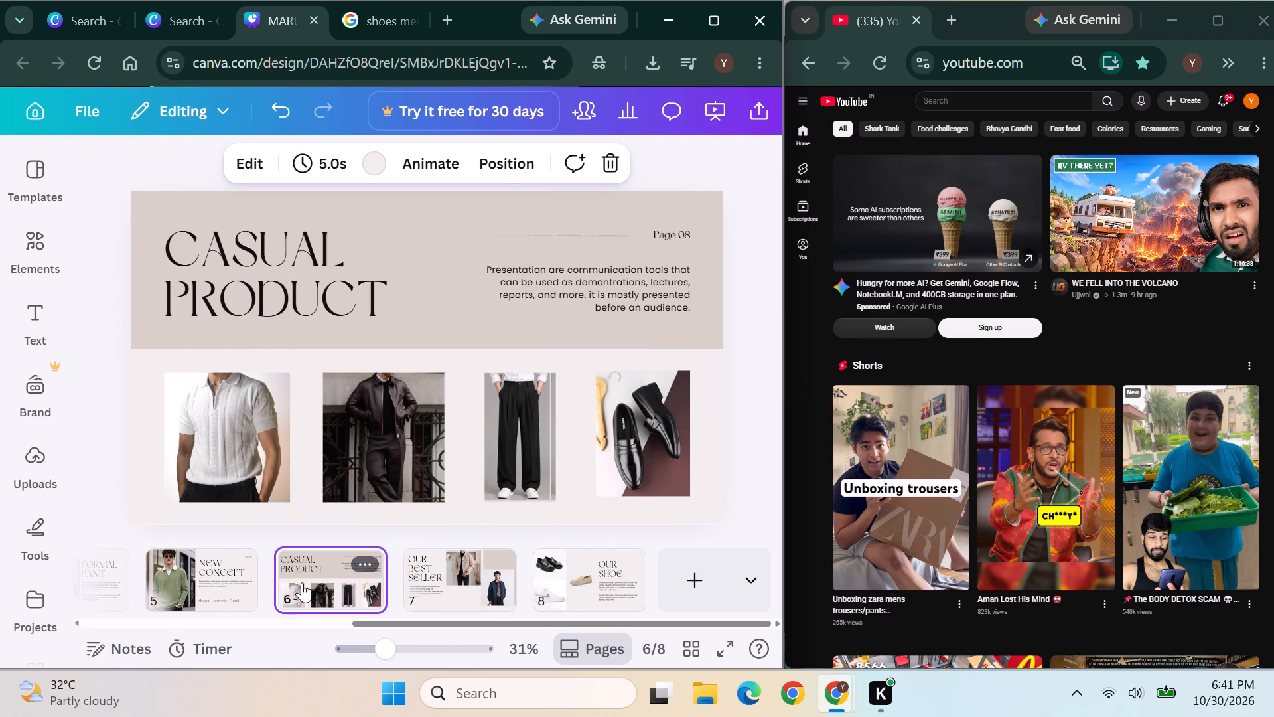
left_click(208, 578)
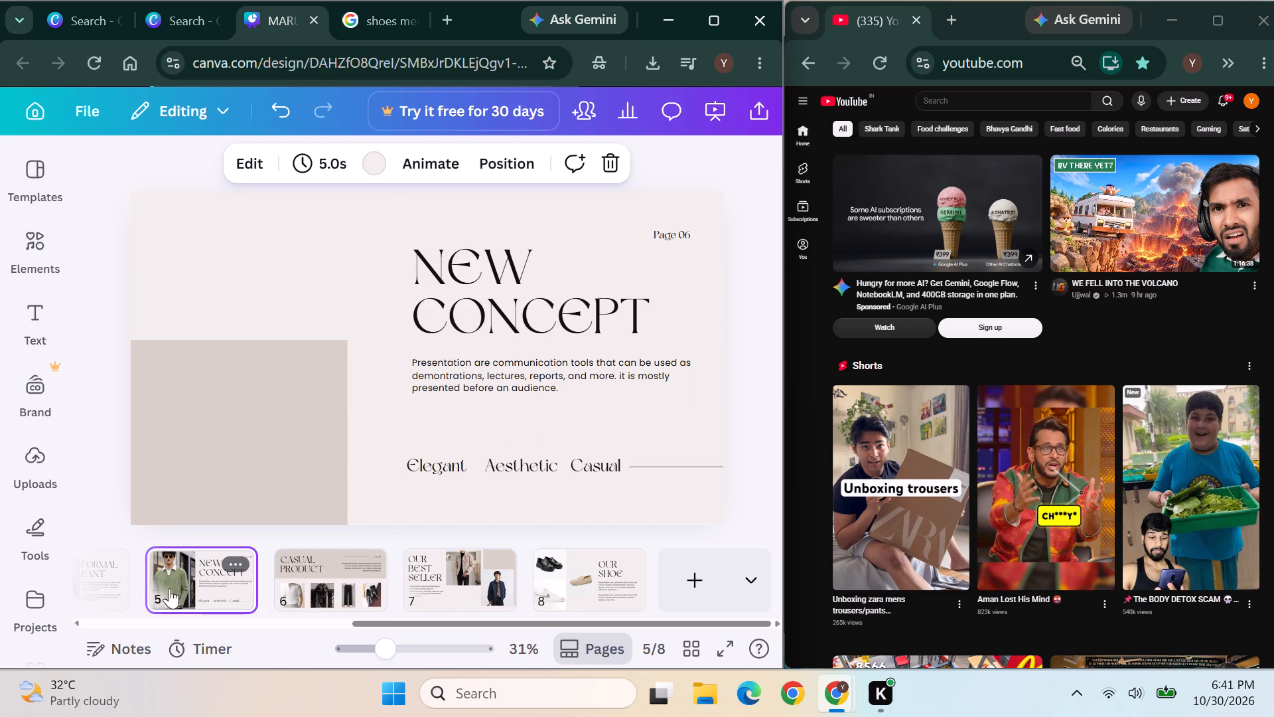
left_click_drag(395, 619, 311, 621)
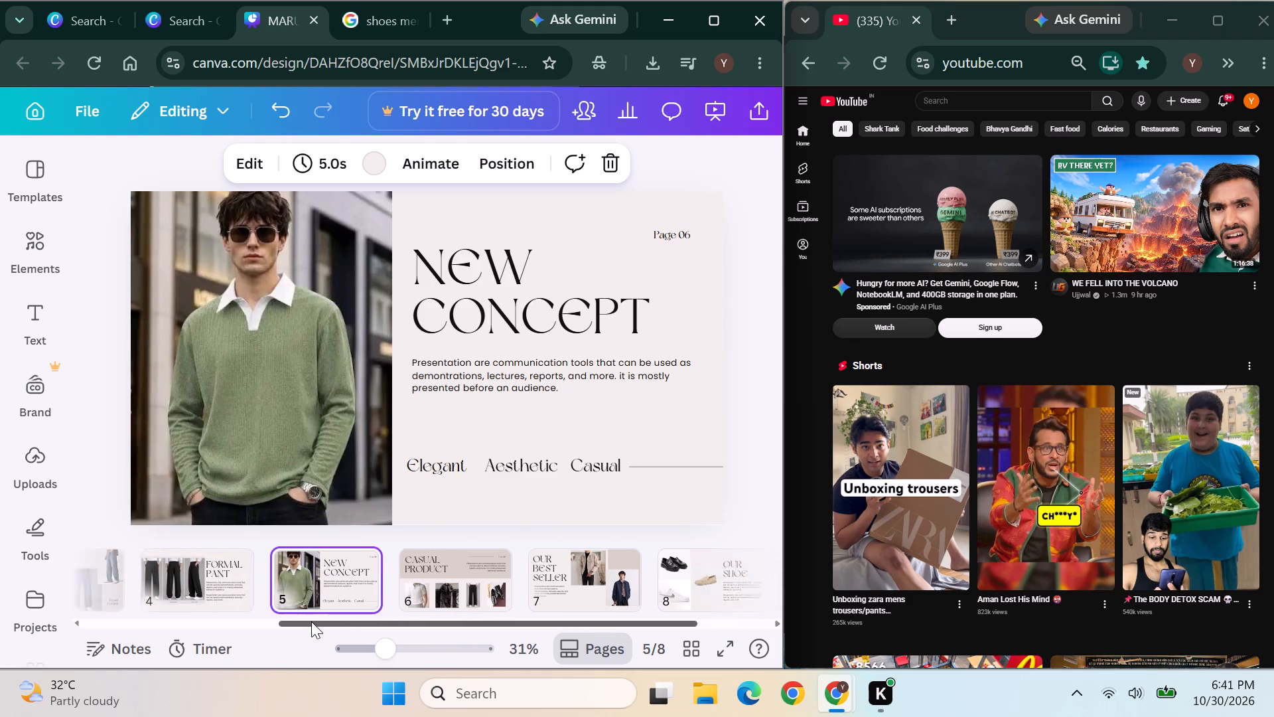
left_click_drag(311, 621, 338, 612)
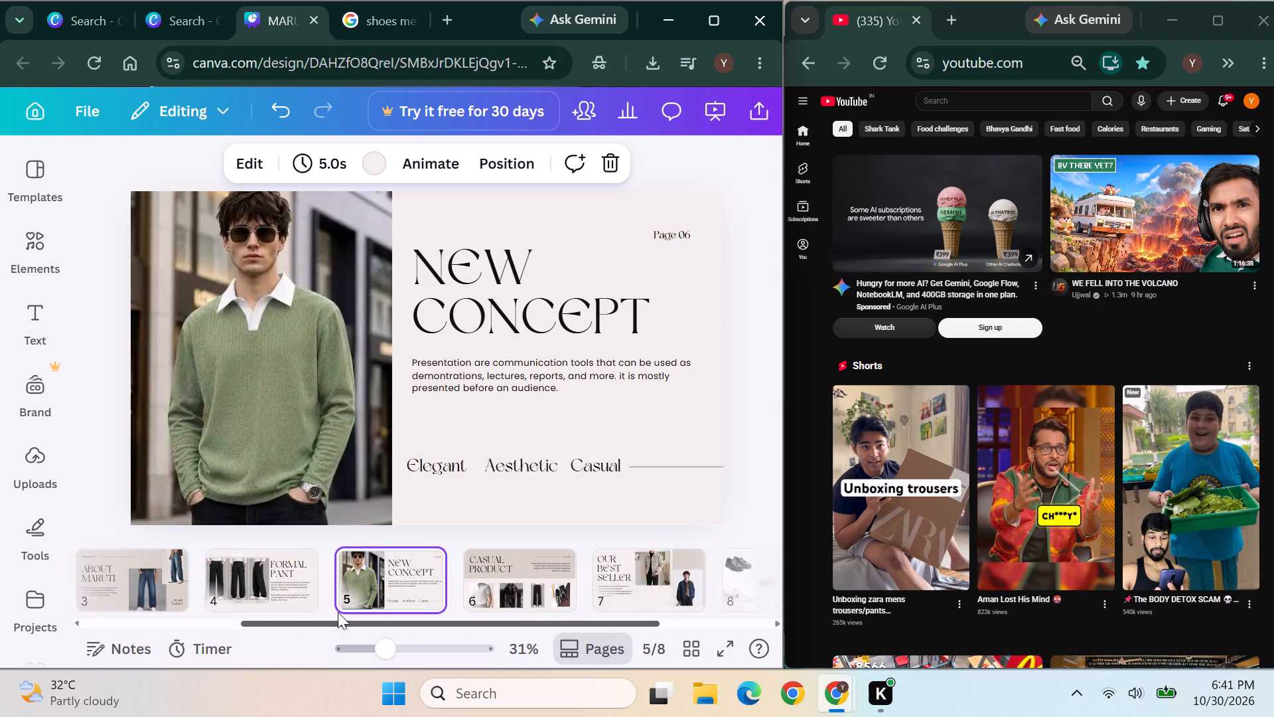
left_click_drag(338, 612, 524, 631)
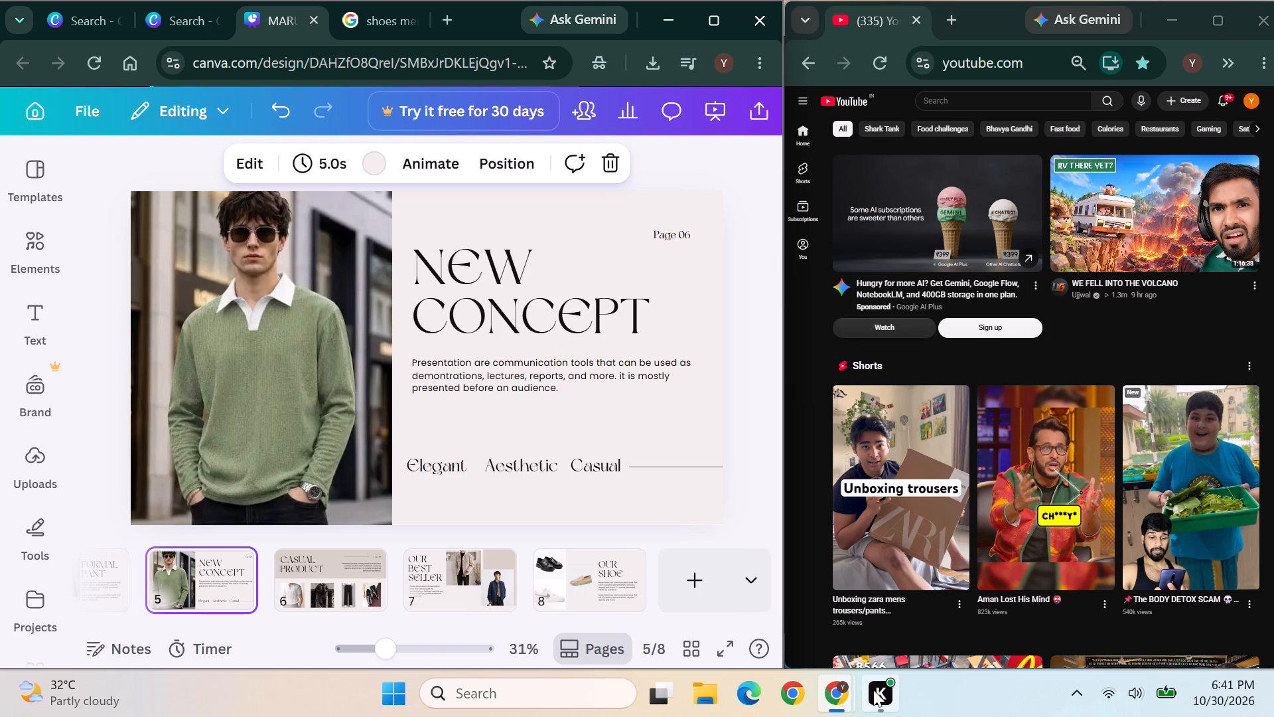
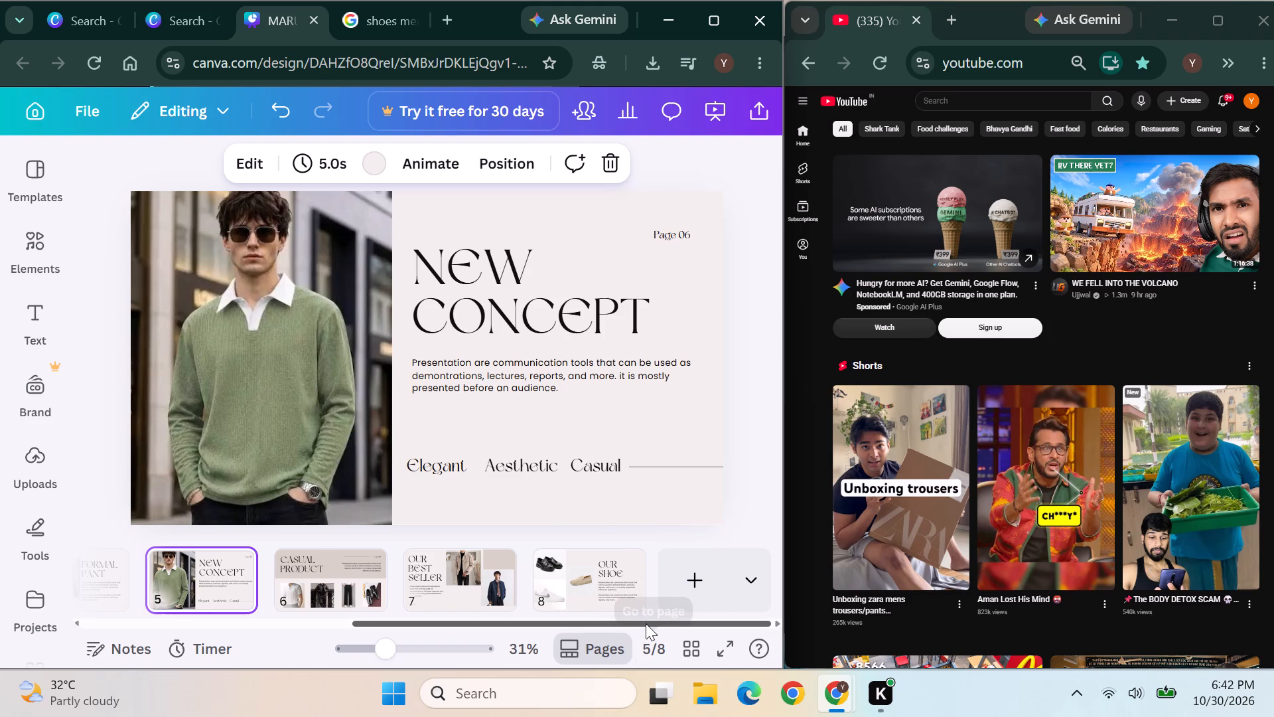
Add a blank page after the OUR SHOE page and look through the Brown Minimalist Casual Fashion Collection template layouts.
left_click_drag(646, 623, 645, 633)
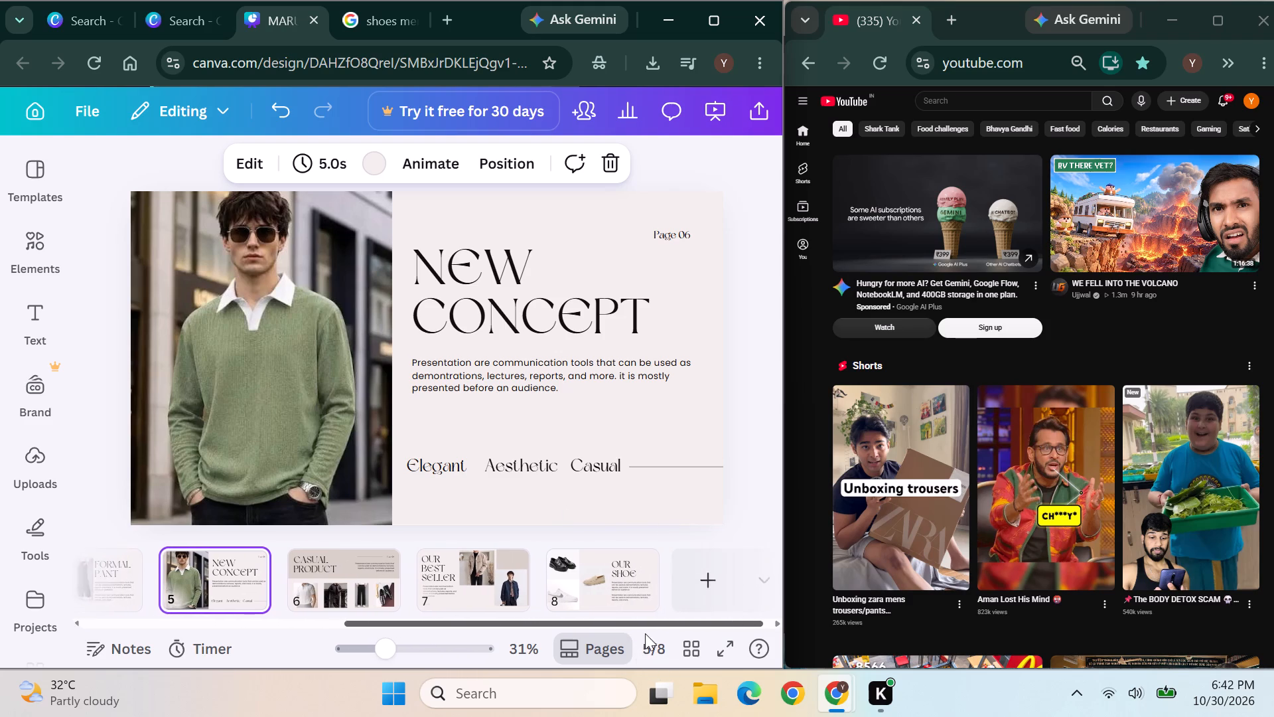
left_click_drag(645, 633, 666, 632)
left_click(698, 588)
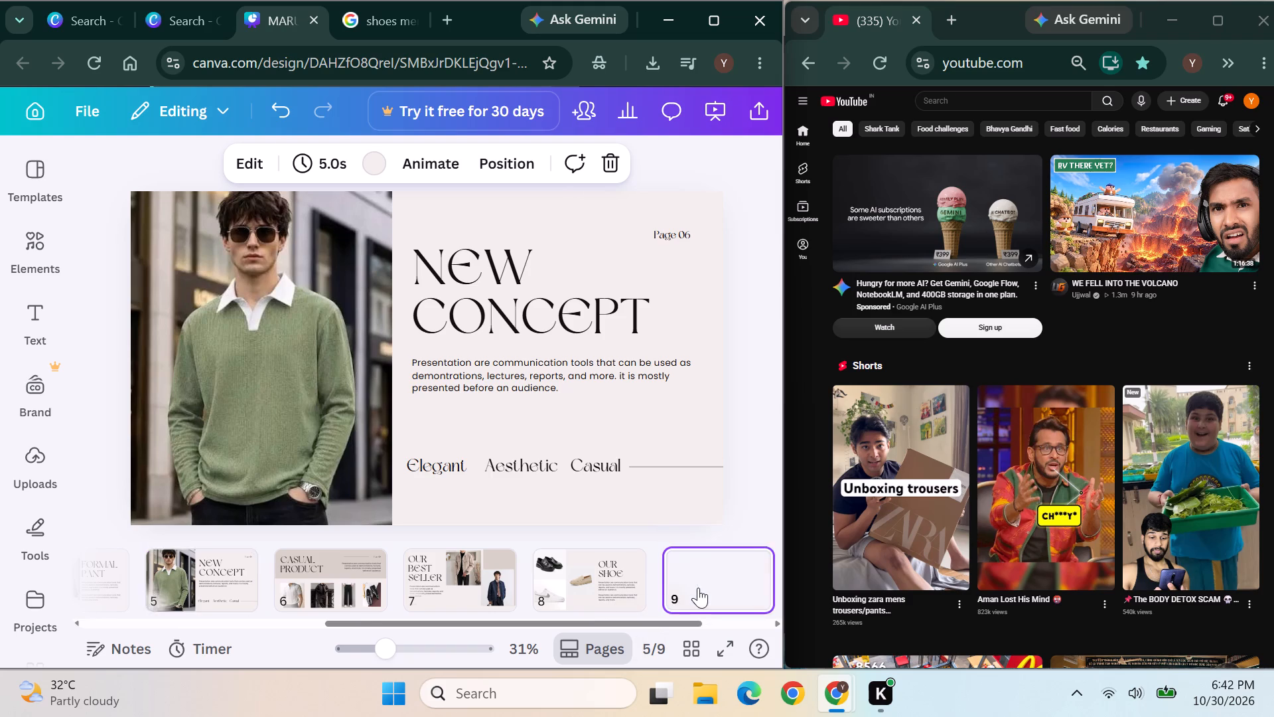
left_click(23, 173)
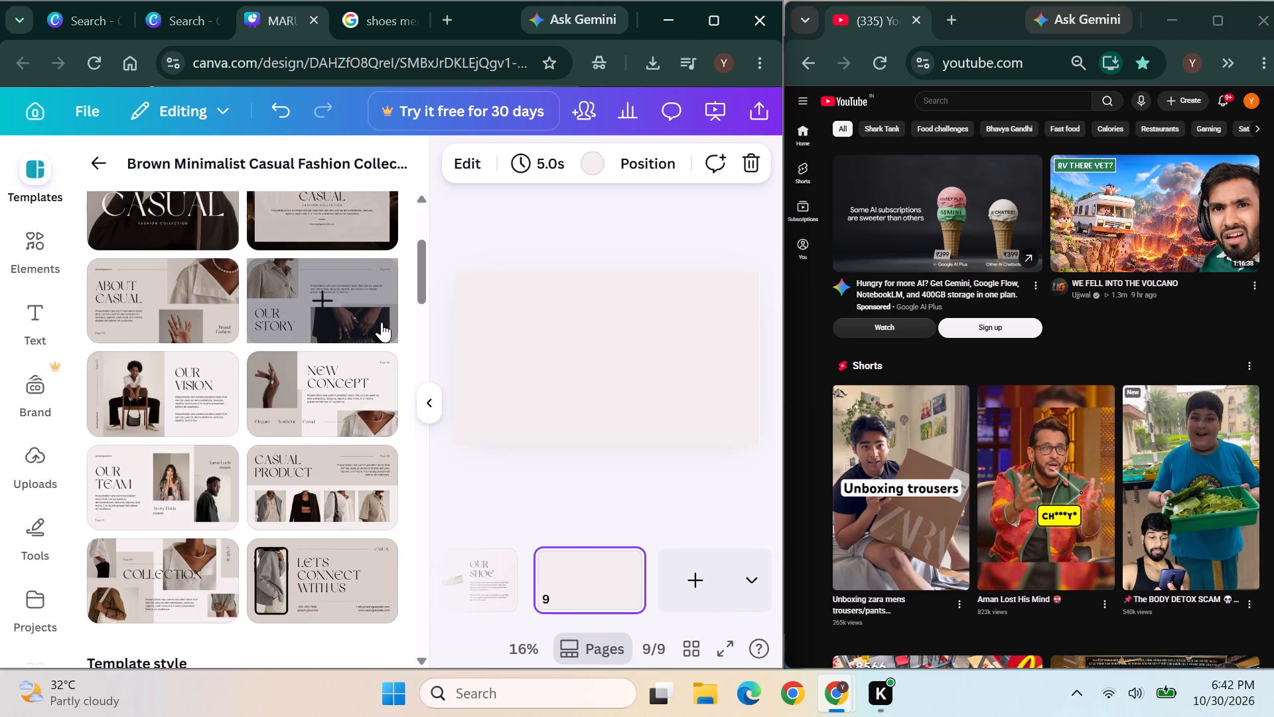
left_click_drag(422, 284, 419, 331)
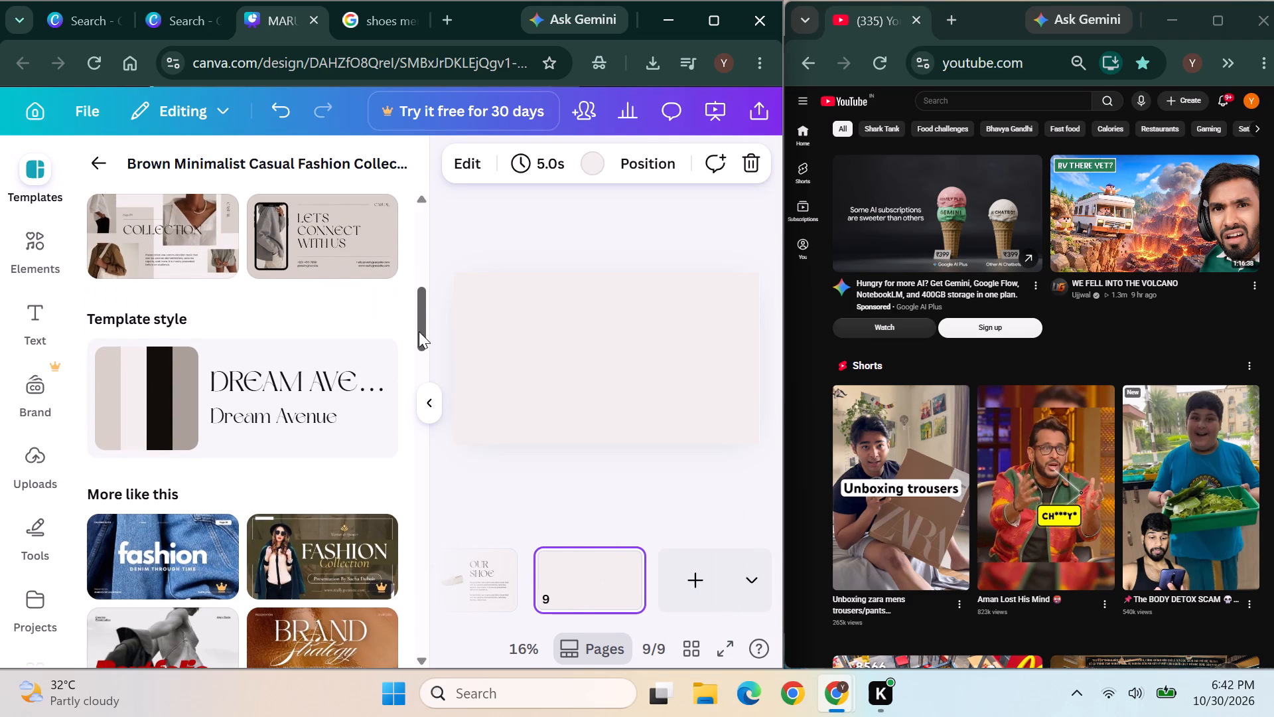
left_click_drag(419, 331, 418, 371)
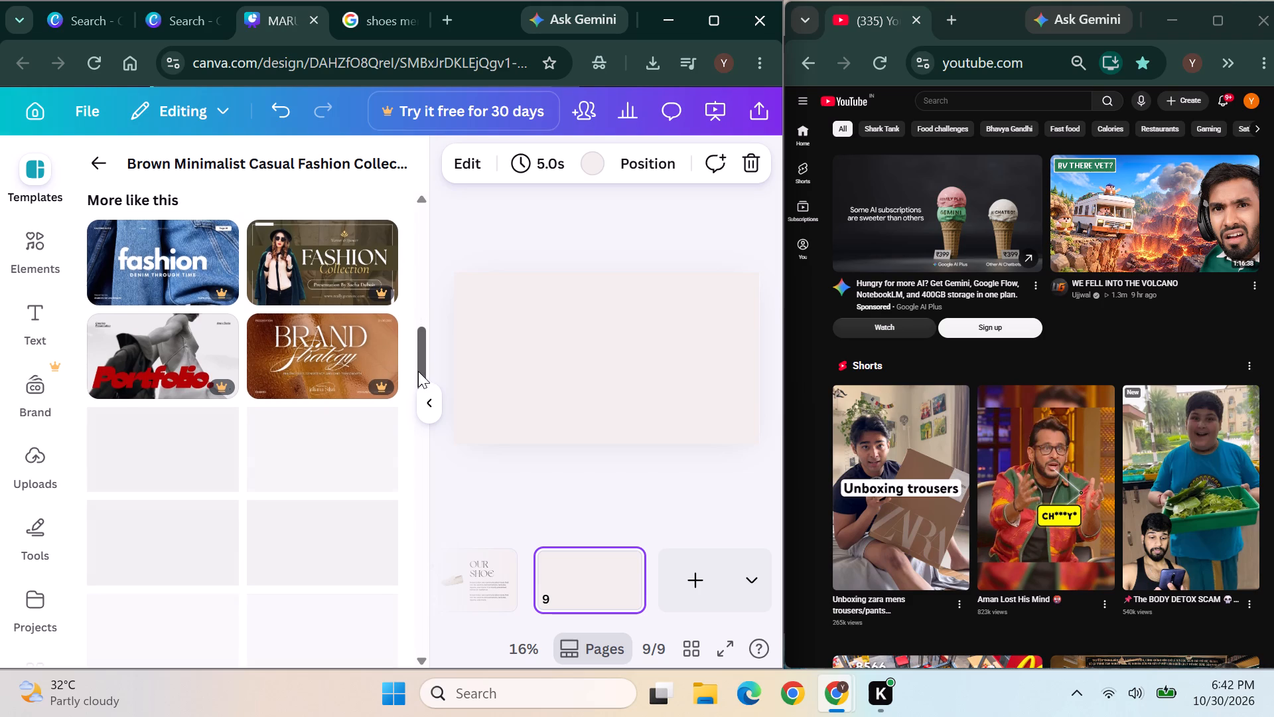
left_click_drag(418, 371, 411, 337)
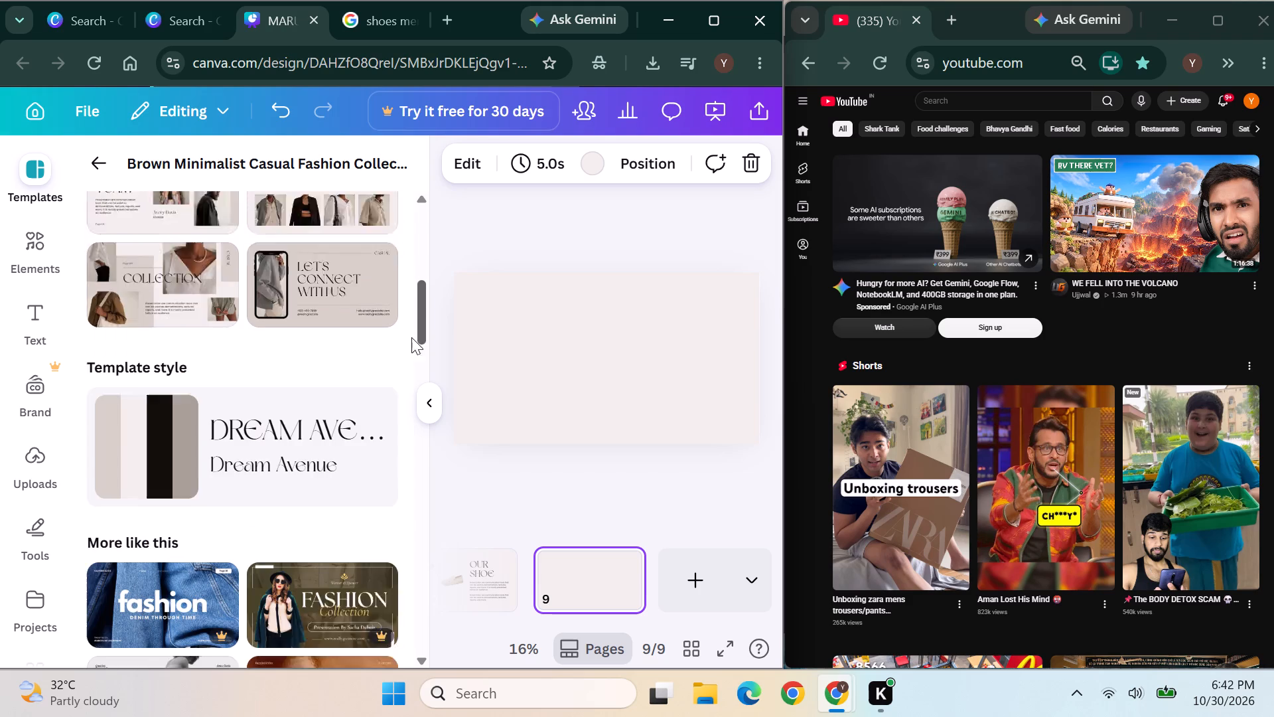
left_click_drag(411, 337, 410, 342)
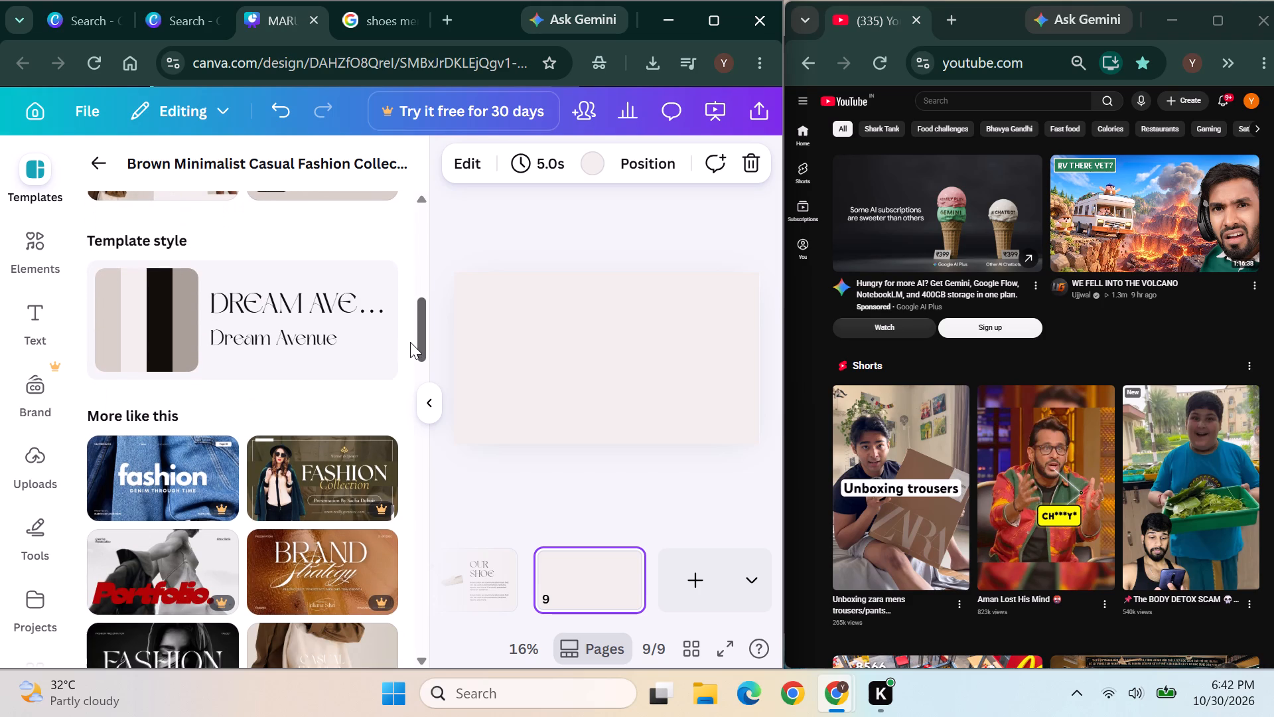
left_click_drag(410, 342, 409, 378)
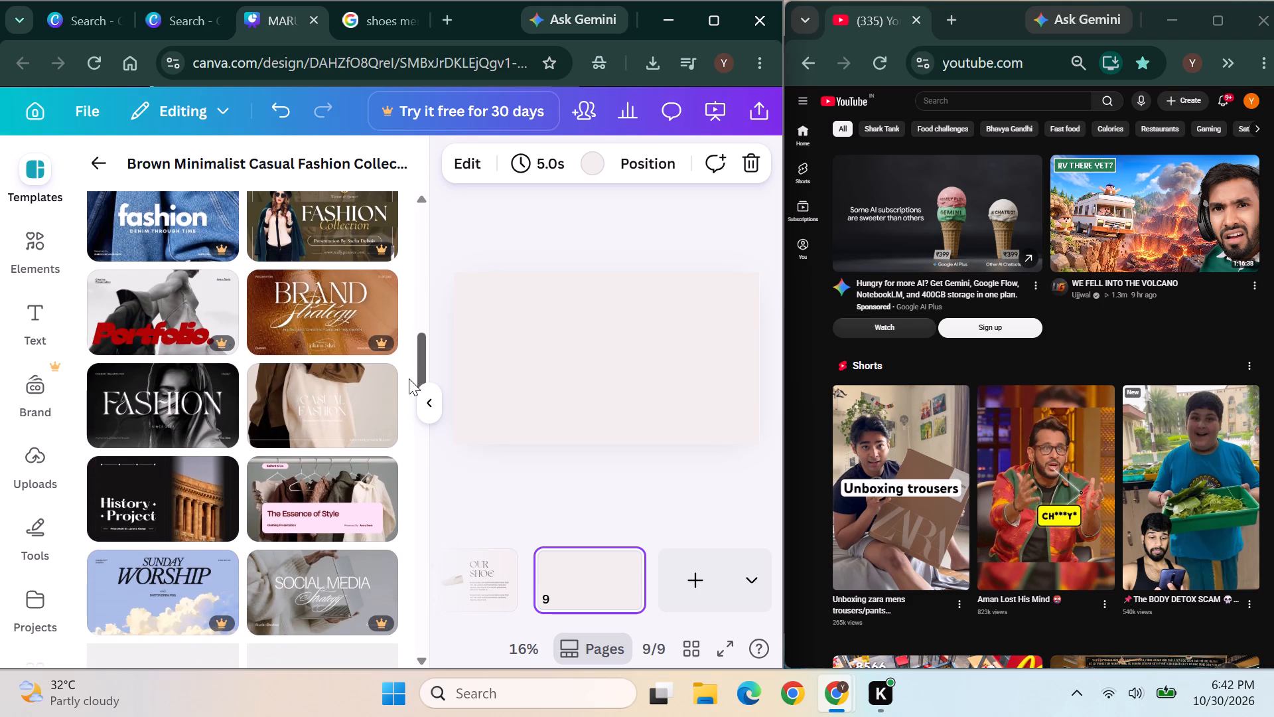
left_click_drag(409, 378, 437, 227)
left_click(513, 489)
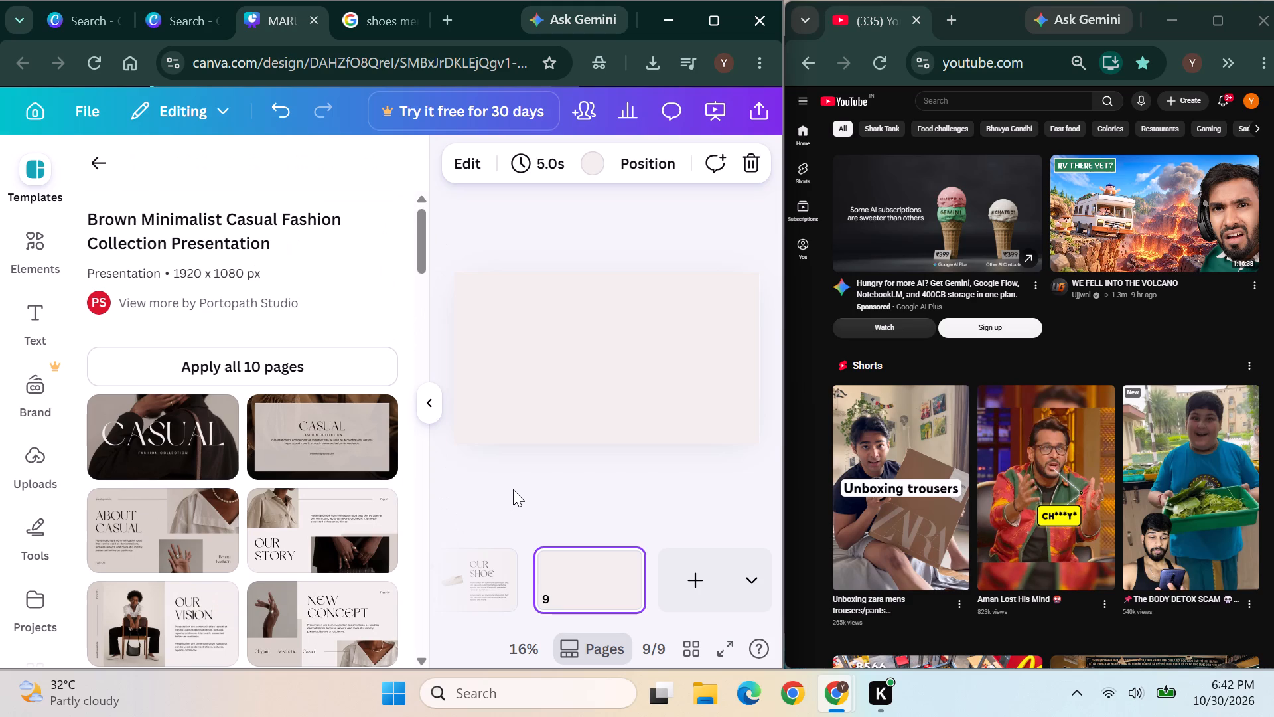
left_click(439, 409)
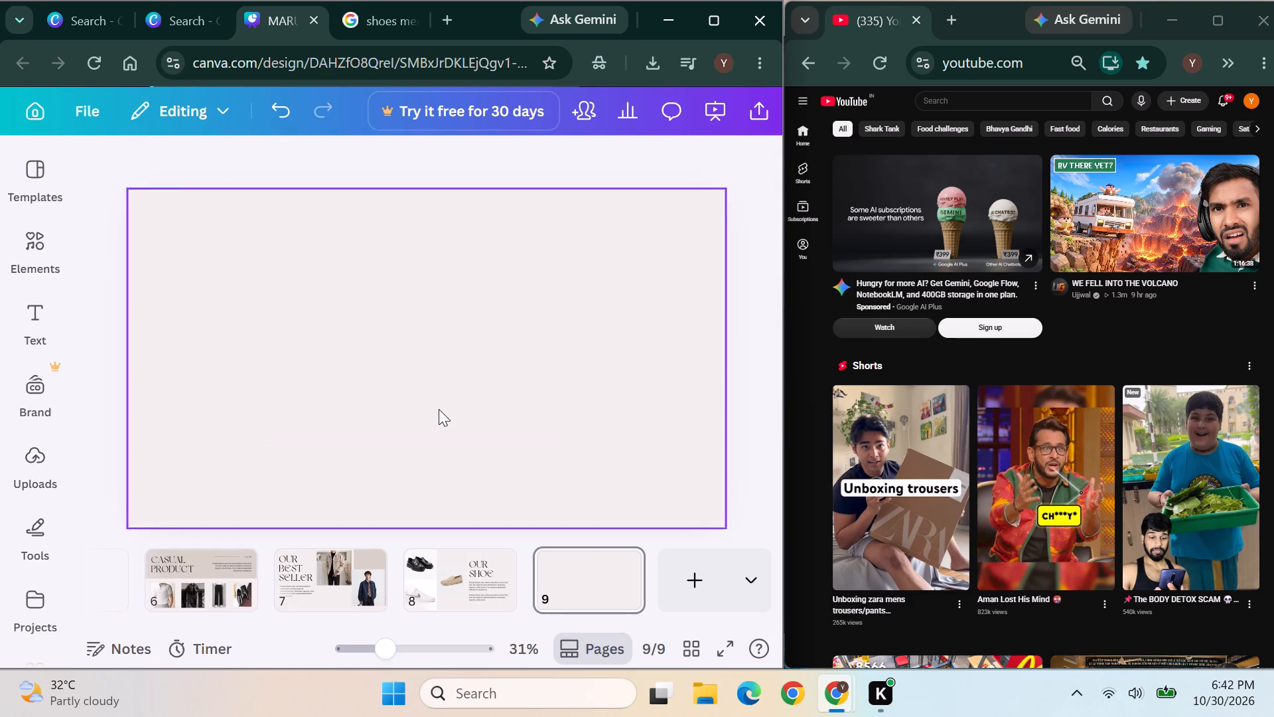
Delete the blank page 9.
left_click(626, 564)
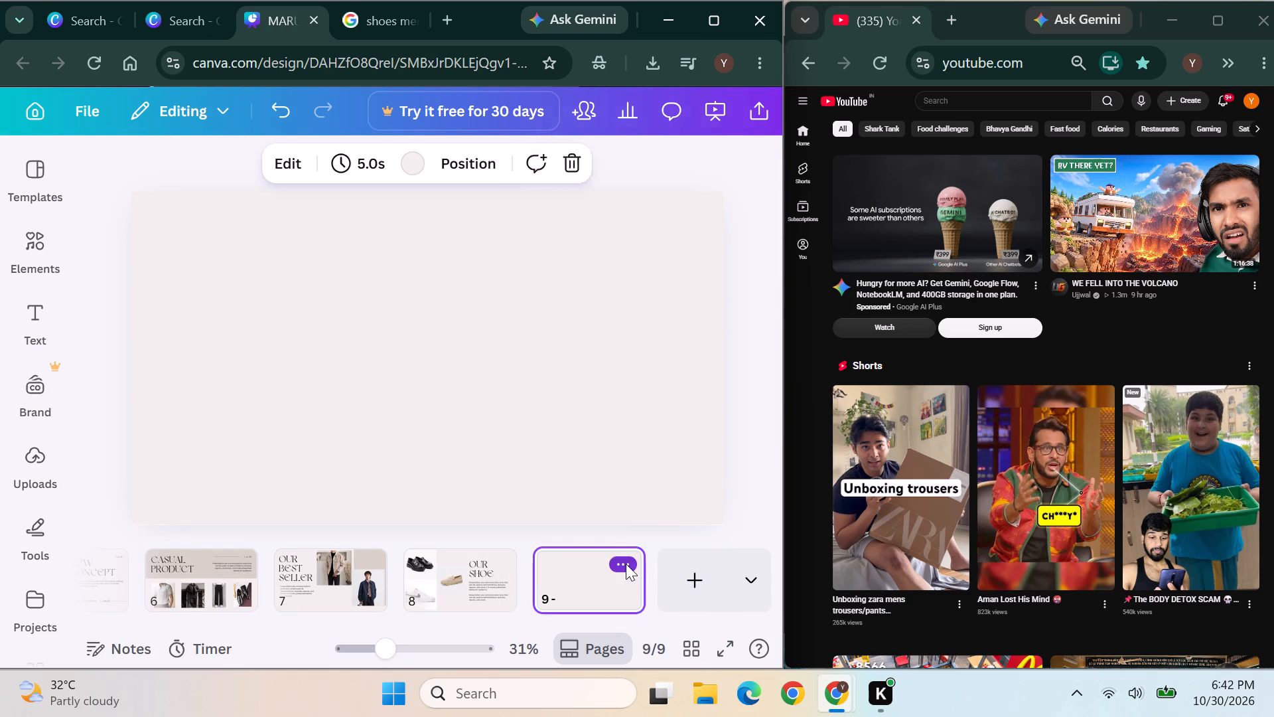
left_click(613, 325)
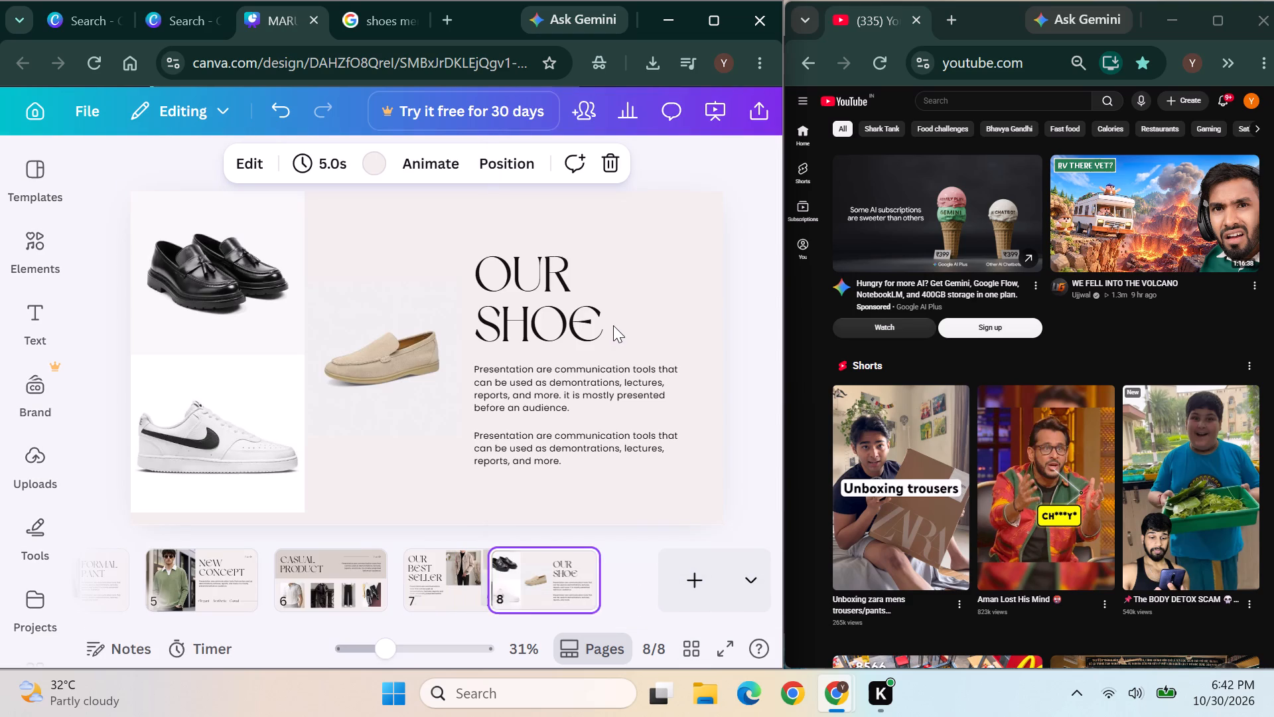
Download all pages of the presentation as a digital PDF named MARUTI, saved in the Downloads folder.
left_click(425, 618)
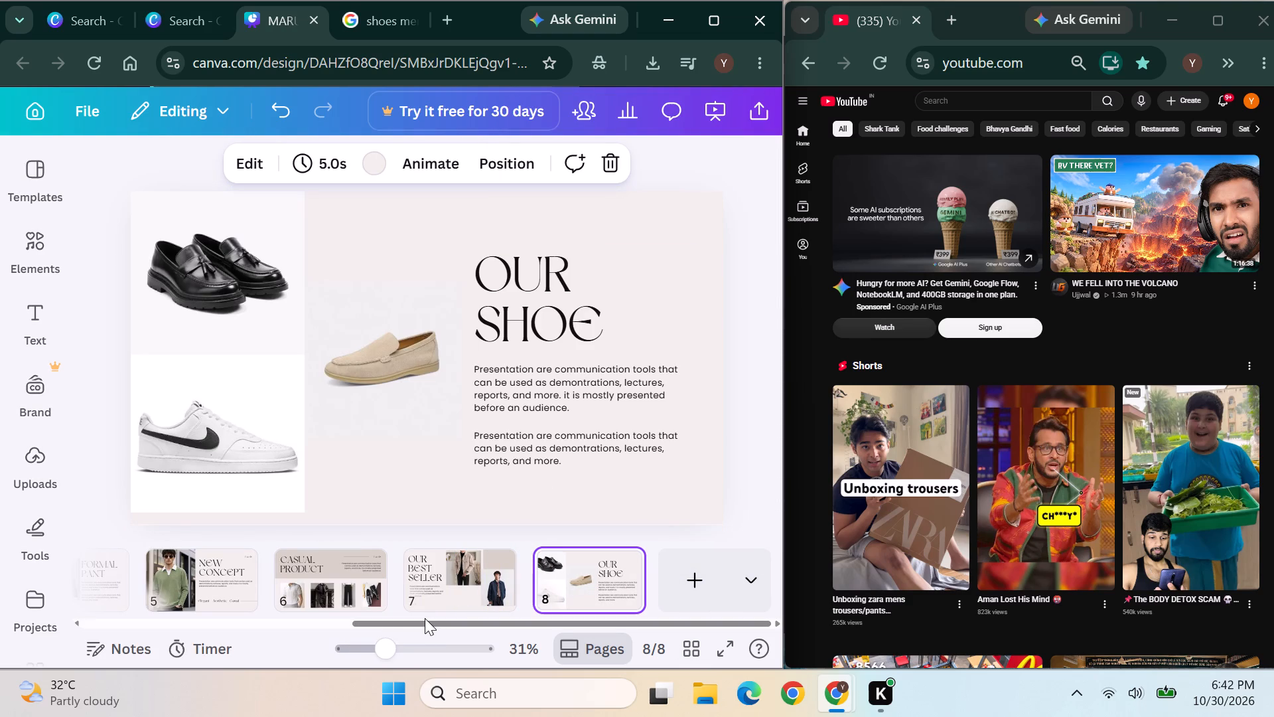
left_click_drag(425, 621, 133, 563)
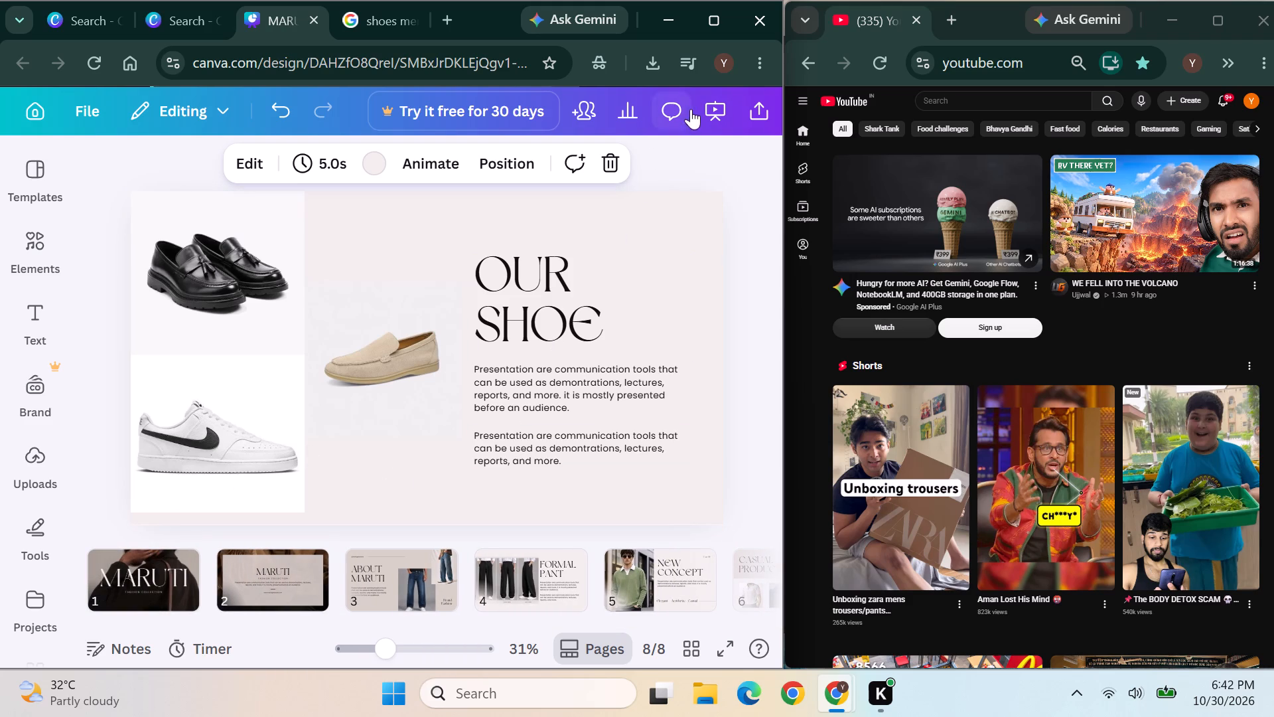
left_click(757, 107)
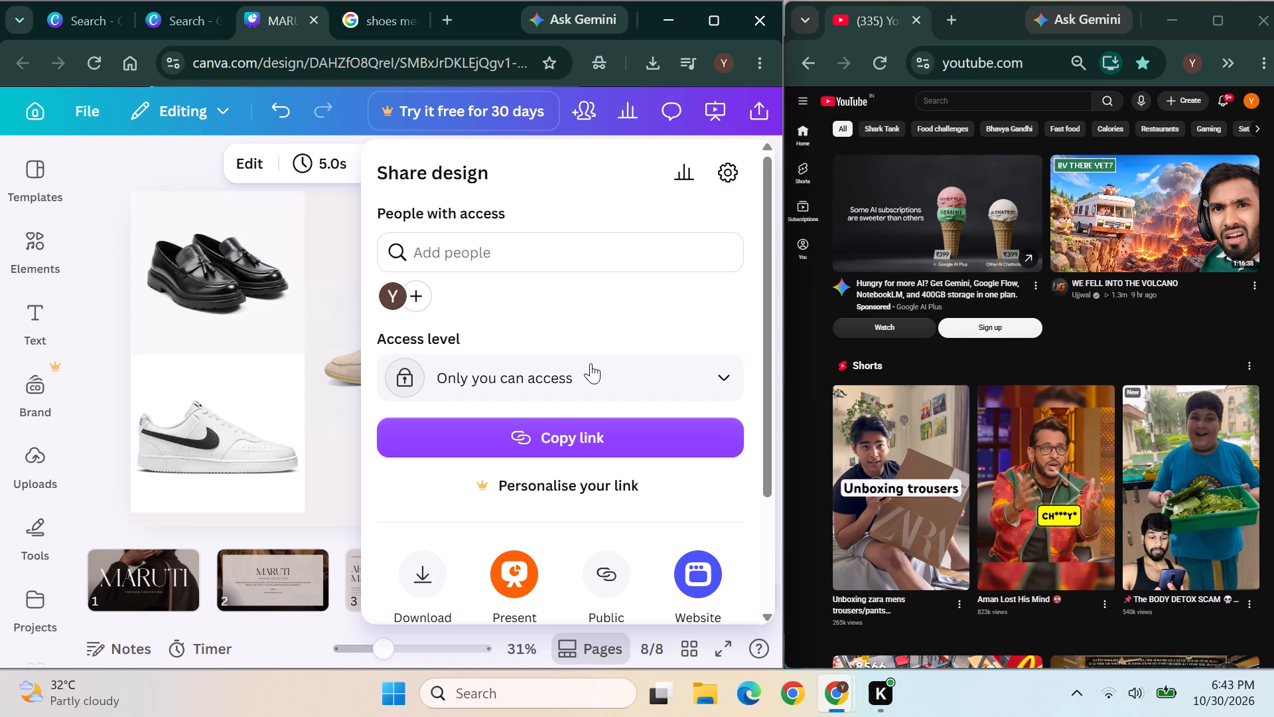
left_click(427, 572)
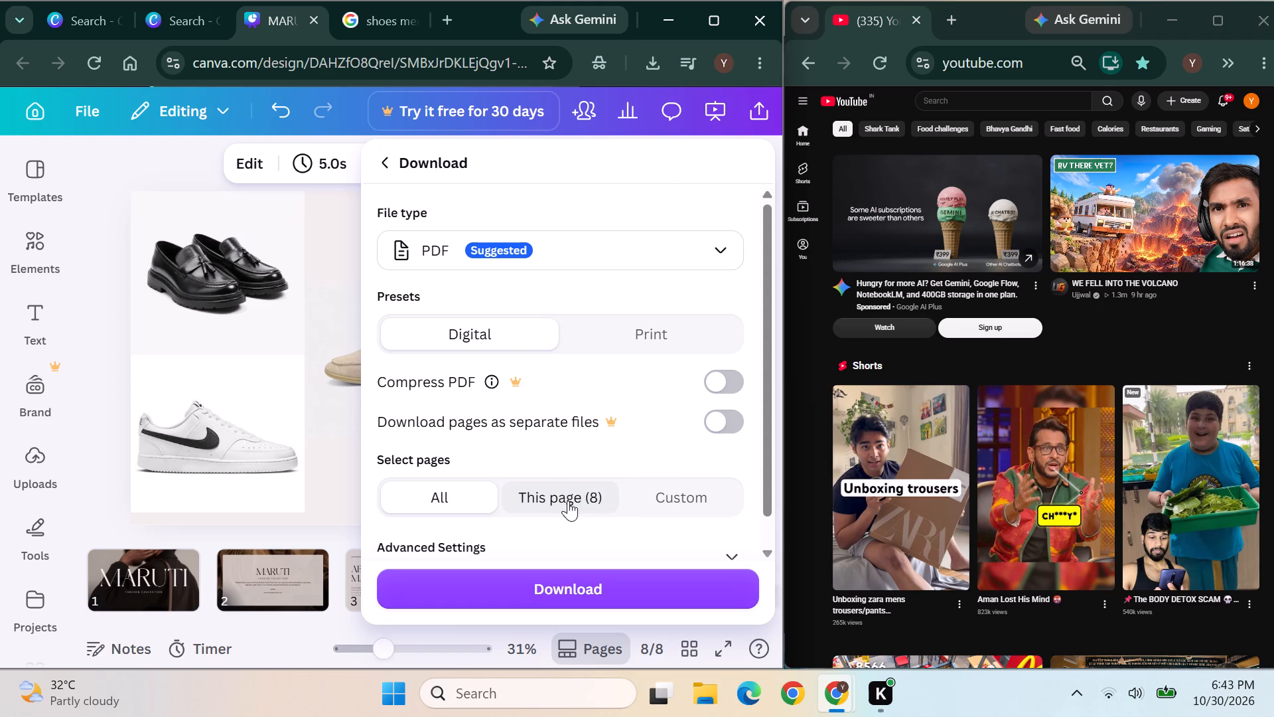
left_click(547, 584)
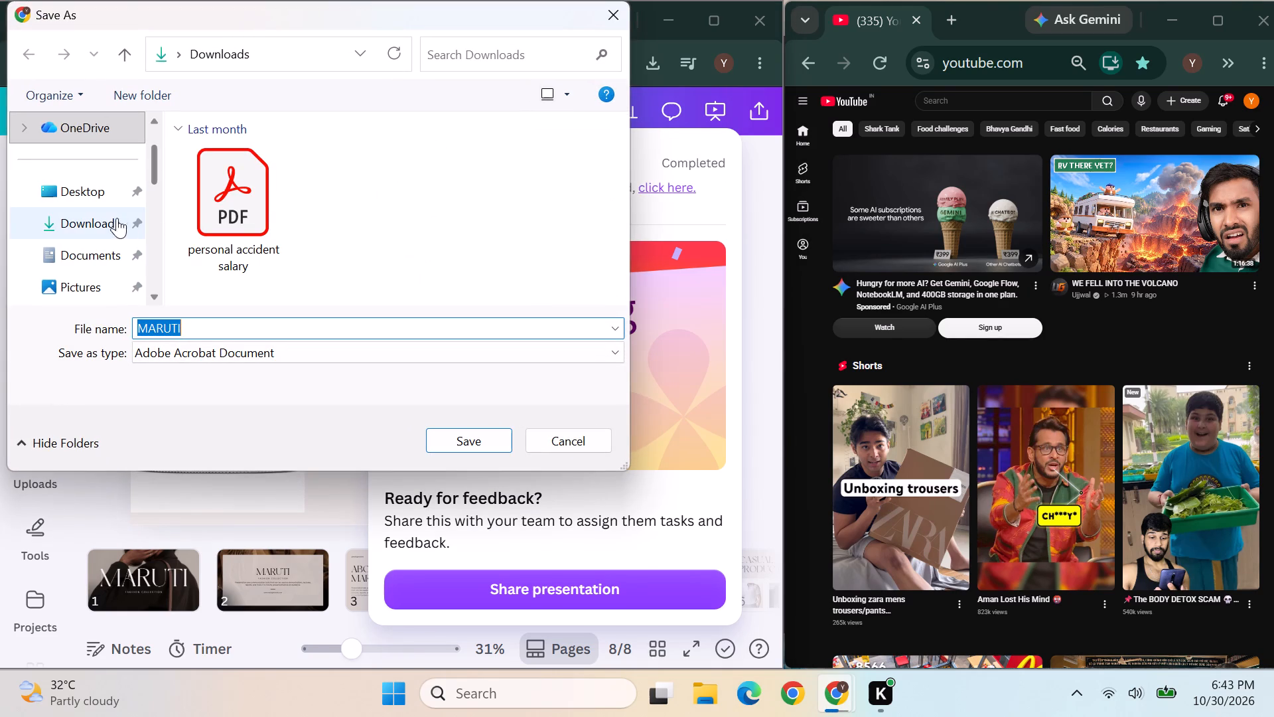
left_click(106, 216)
left_click(453, 441)
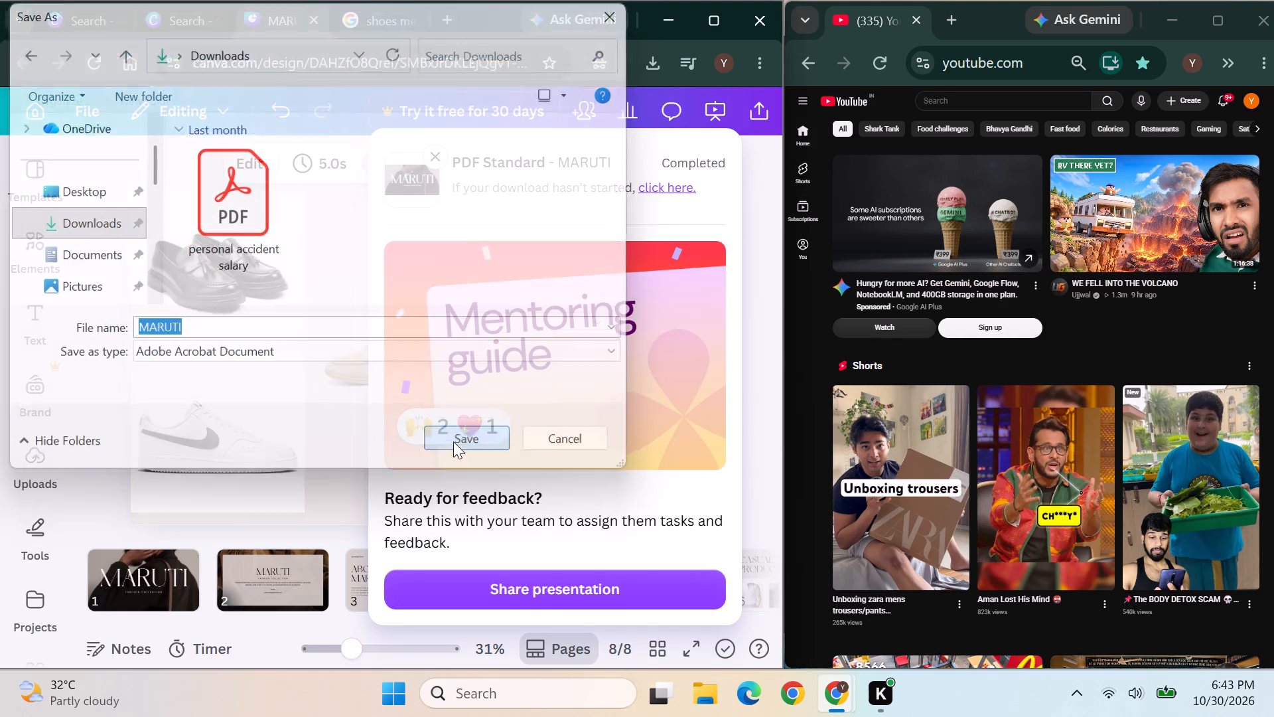
Page through the exported MARUTI PDF in Adobe Acrobat to check its pages, and close the document window.
left_click(478, 115)
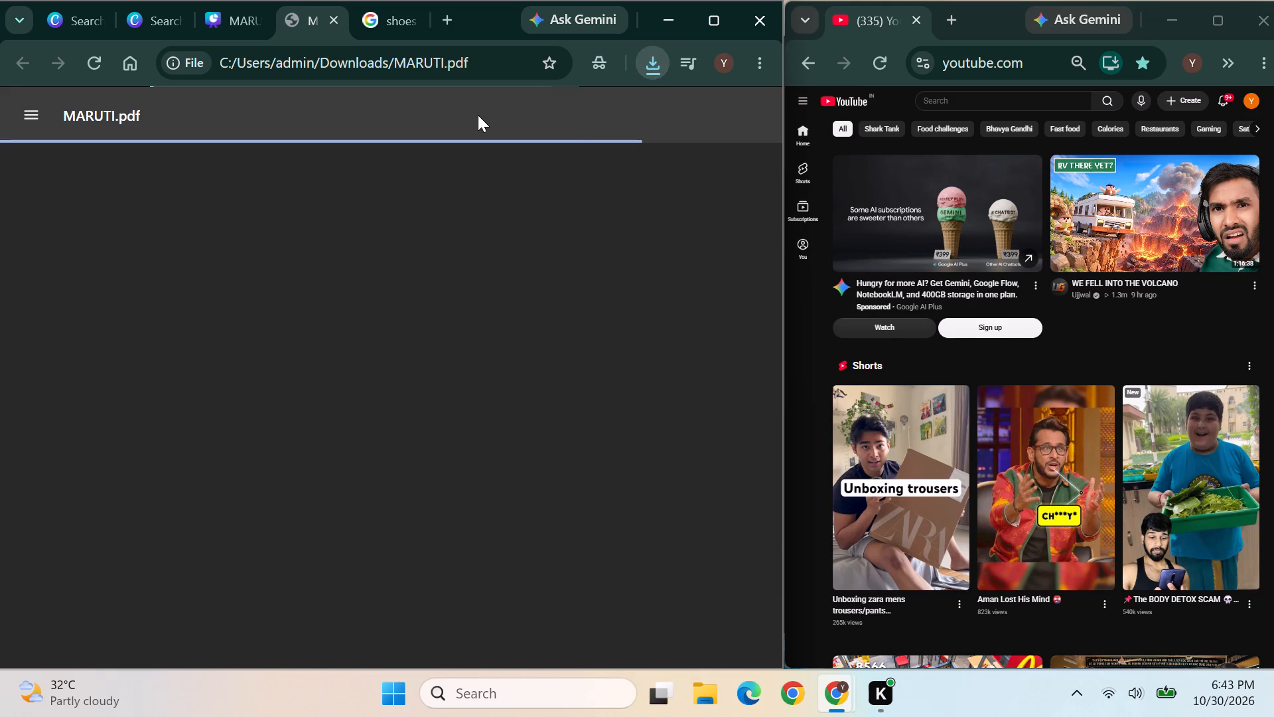
key("Down")
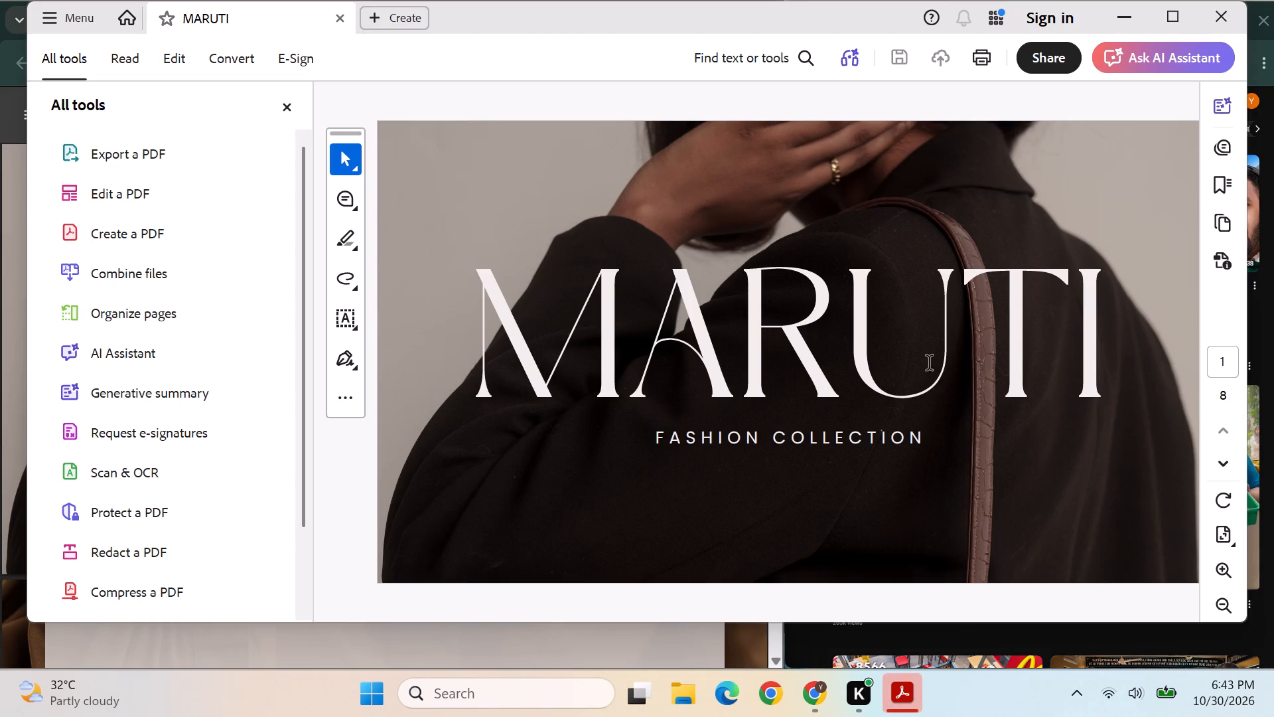
left_click(1223, 465)
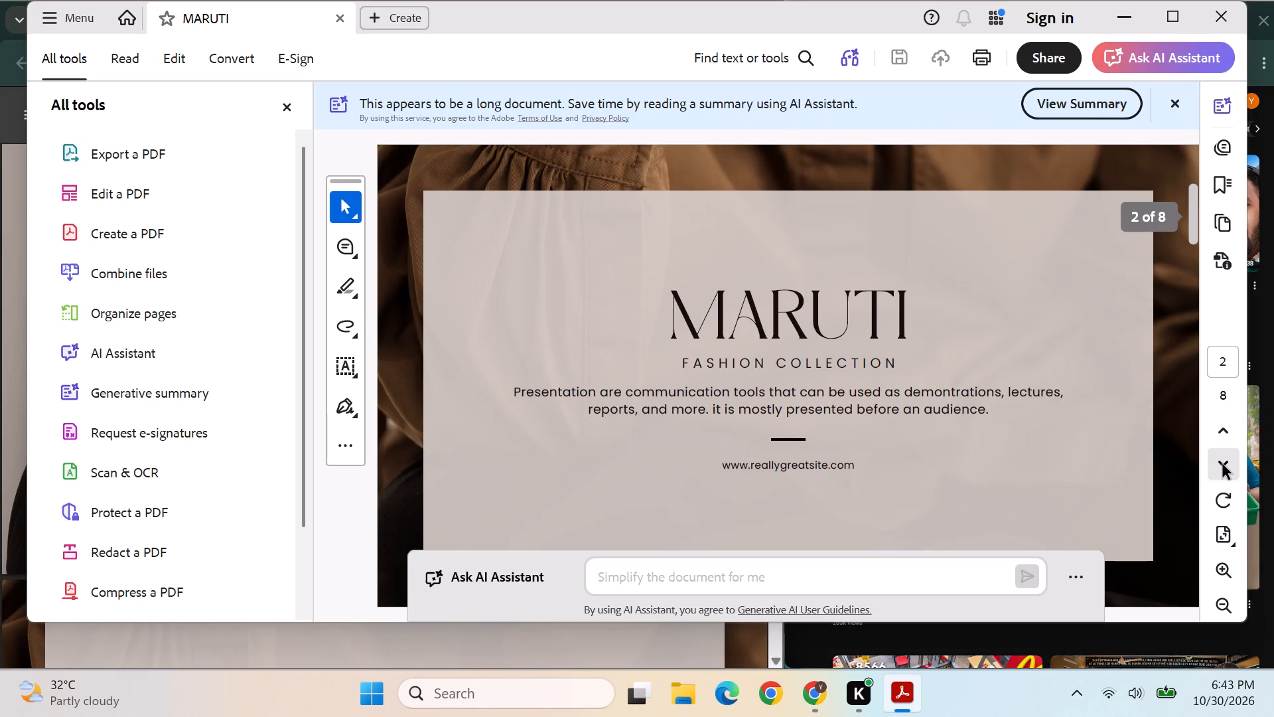
left_click(1223, 465)
left_click(1223, 465)
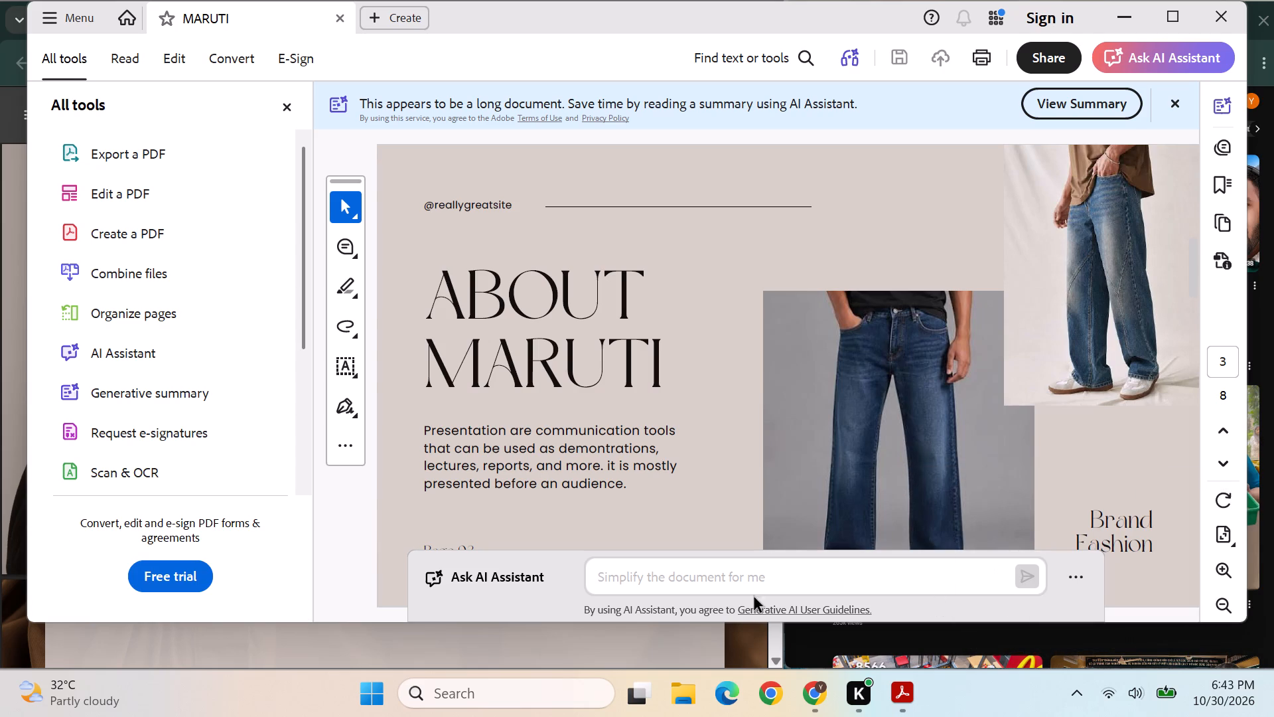
left_click(1230, 453)
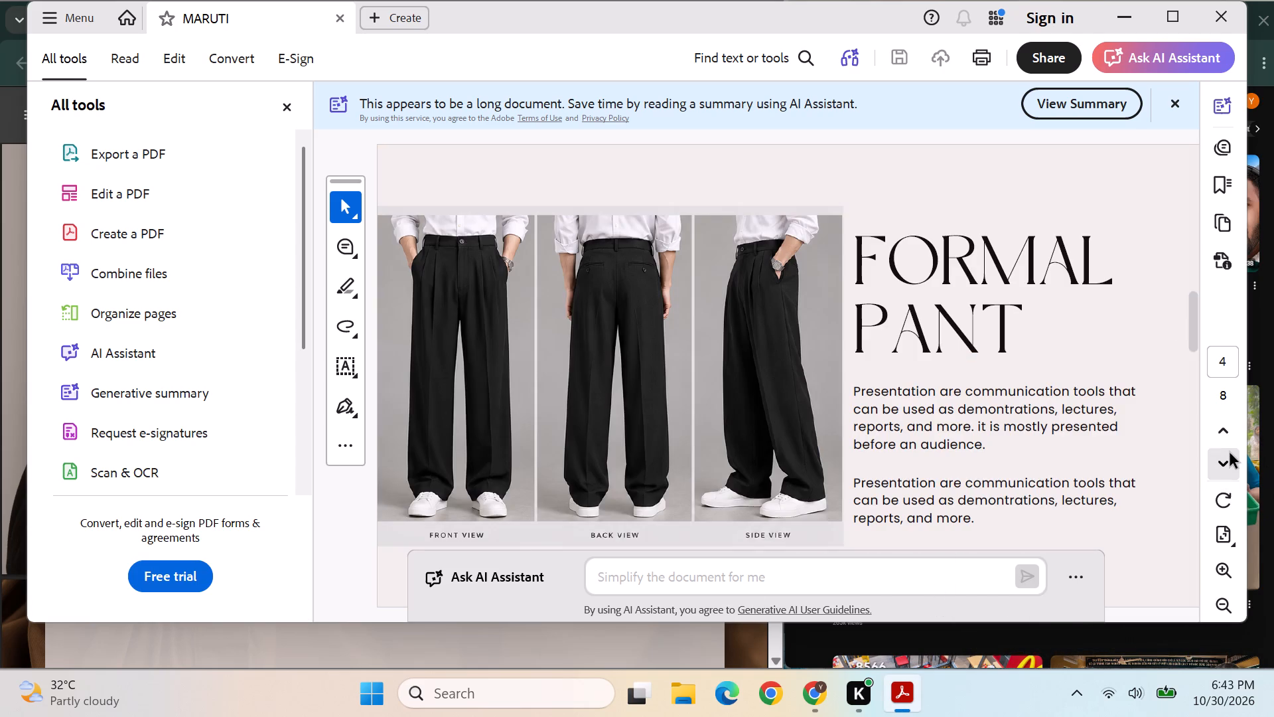
left_click(1230, 453)
left_click(1230, 453)
left_click(1230, 453)
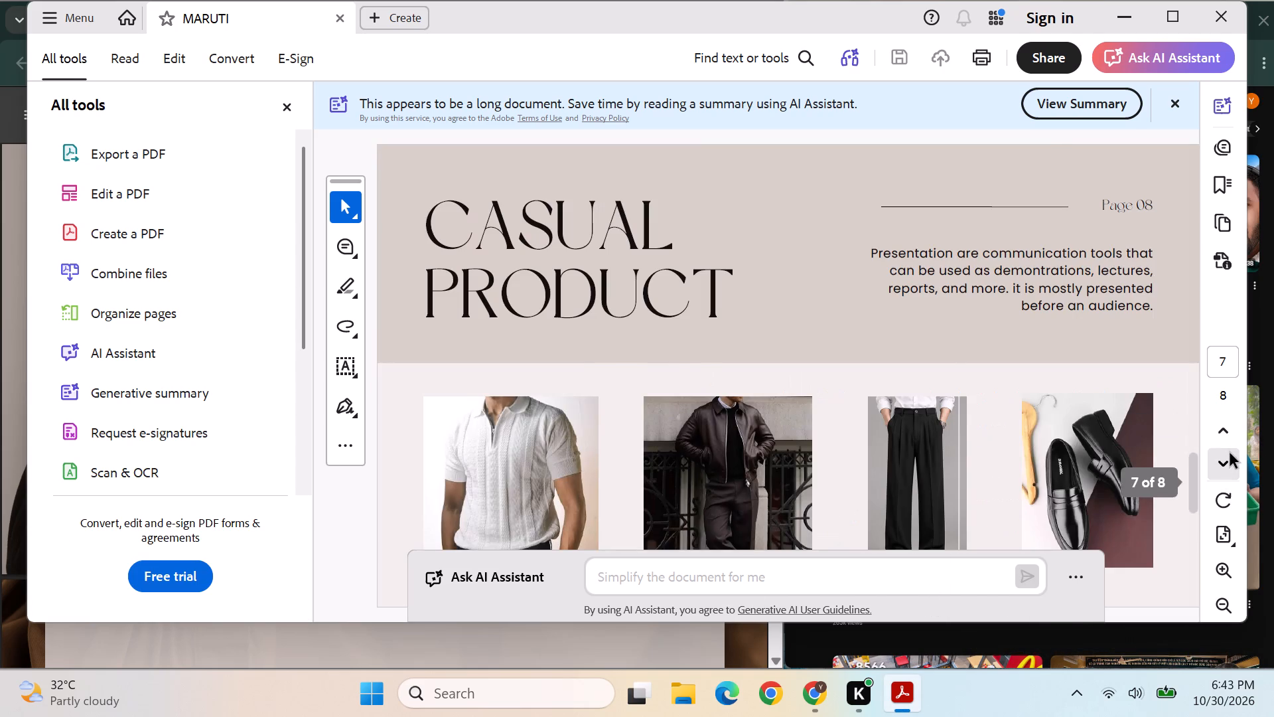
left_click(1230, 453)
left_click(1230, 453)
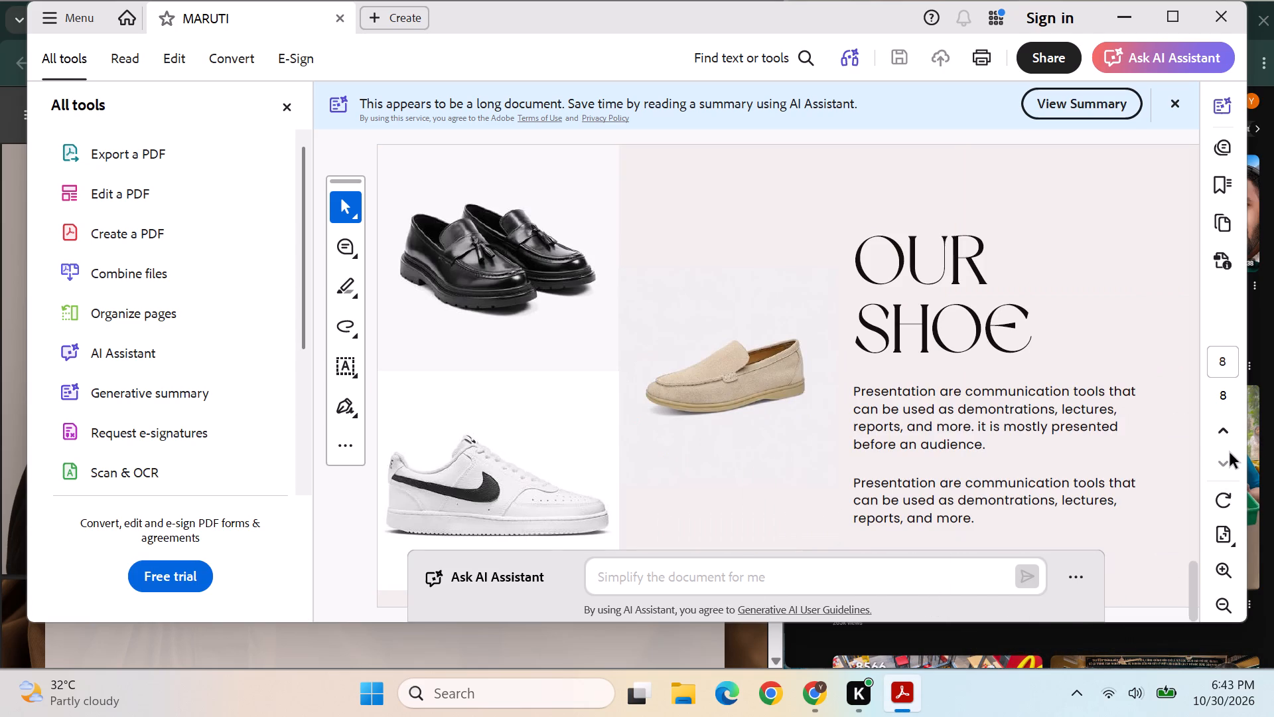
left_click(1213, 424)
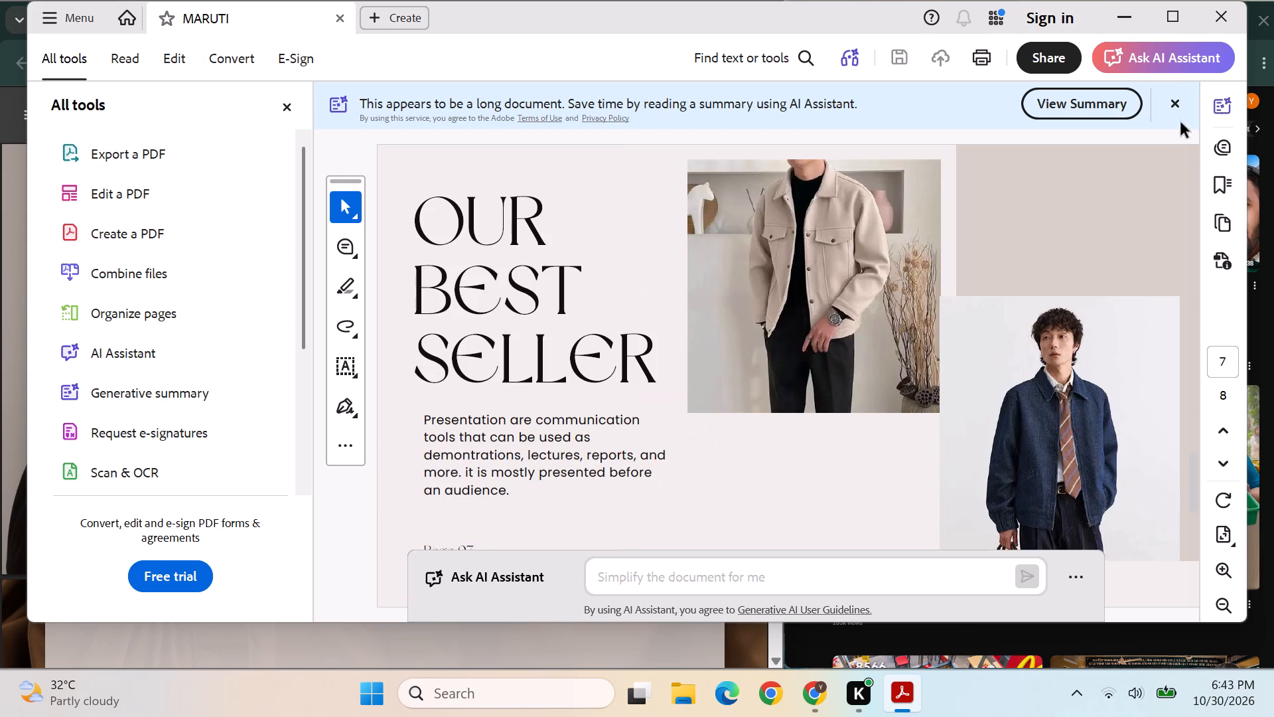
left_click(1218, 16)
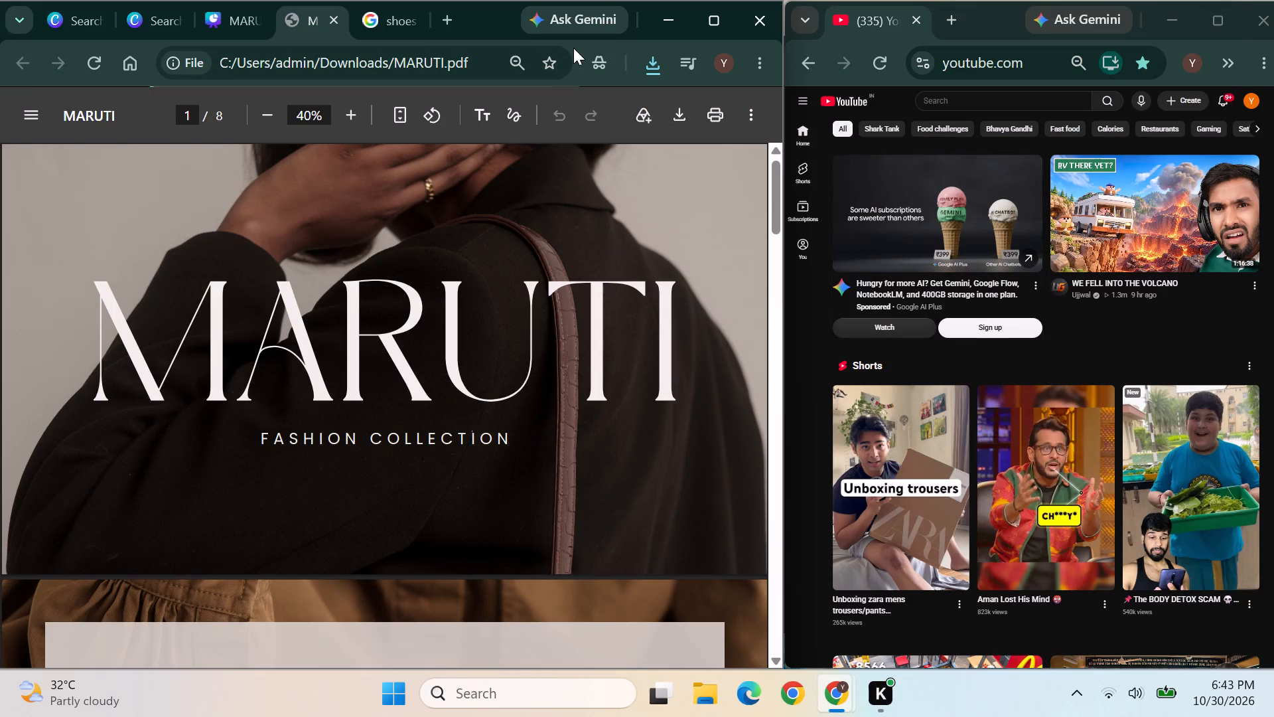
Close the browser's copy of the MARUTI PDF and return to the Canva design.
left_click(236, 18)
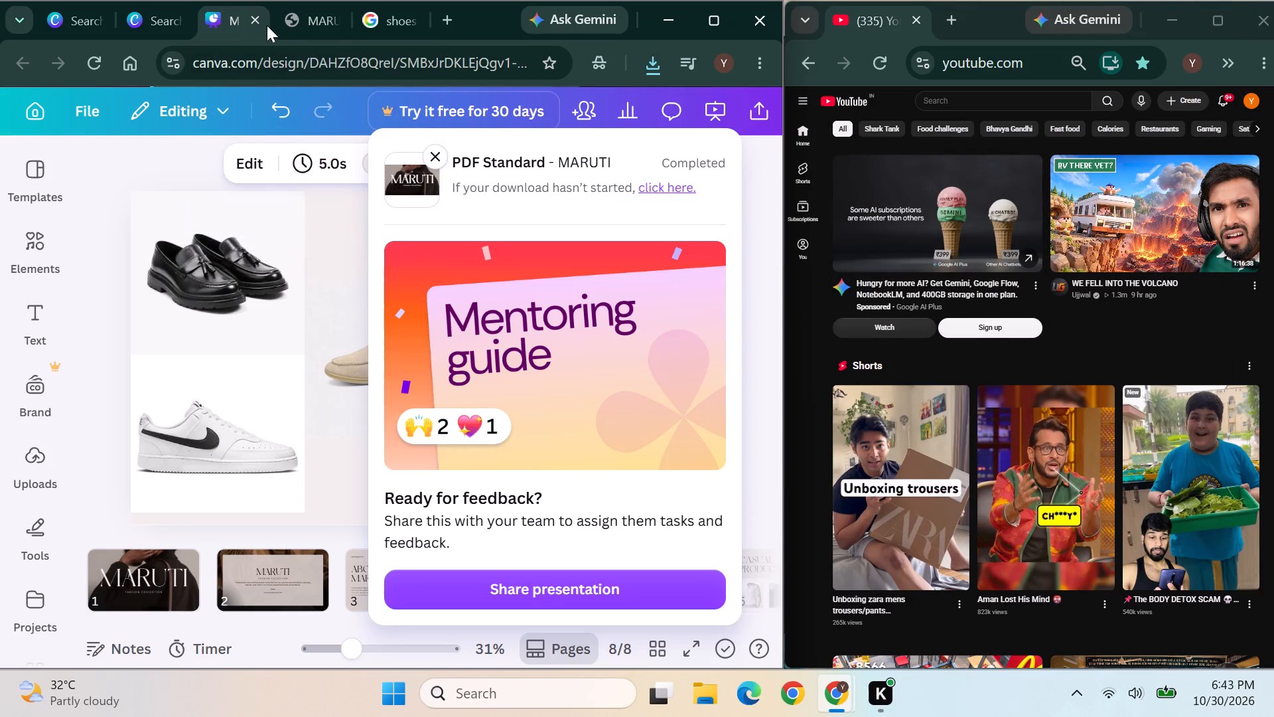
left_click(330, 23)
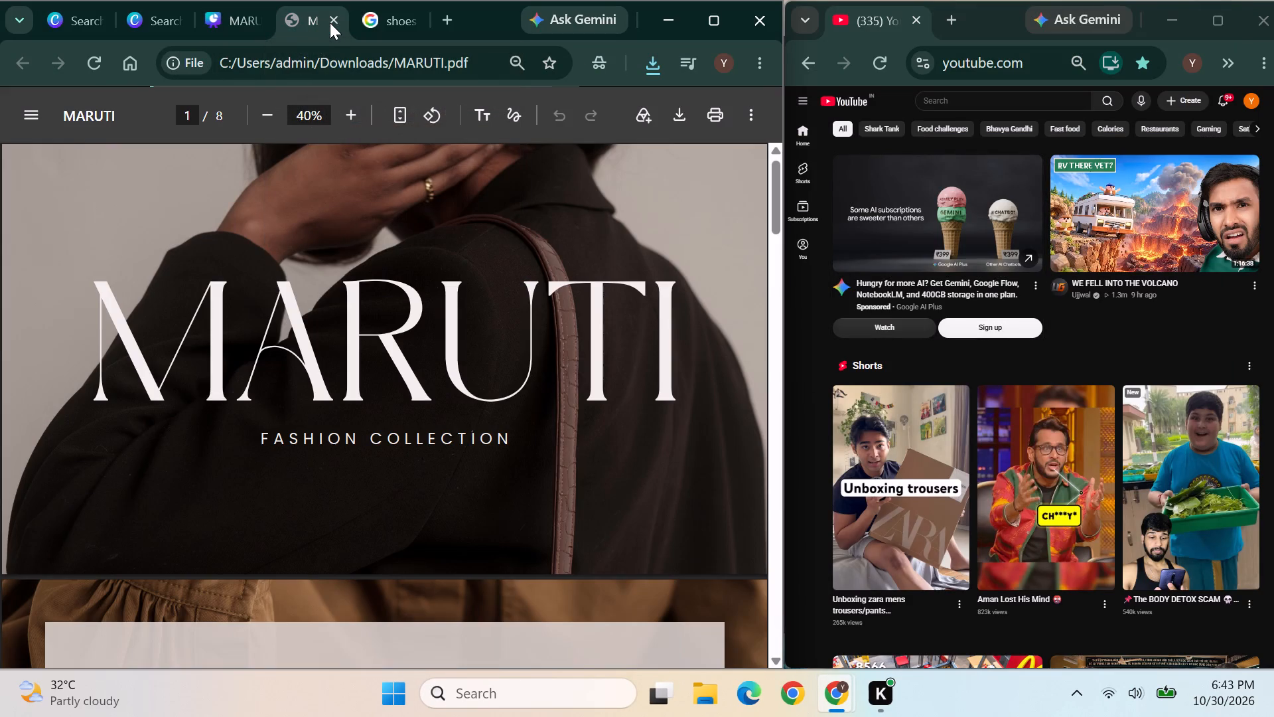
left_click(333, 21)
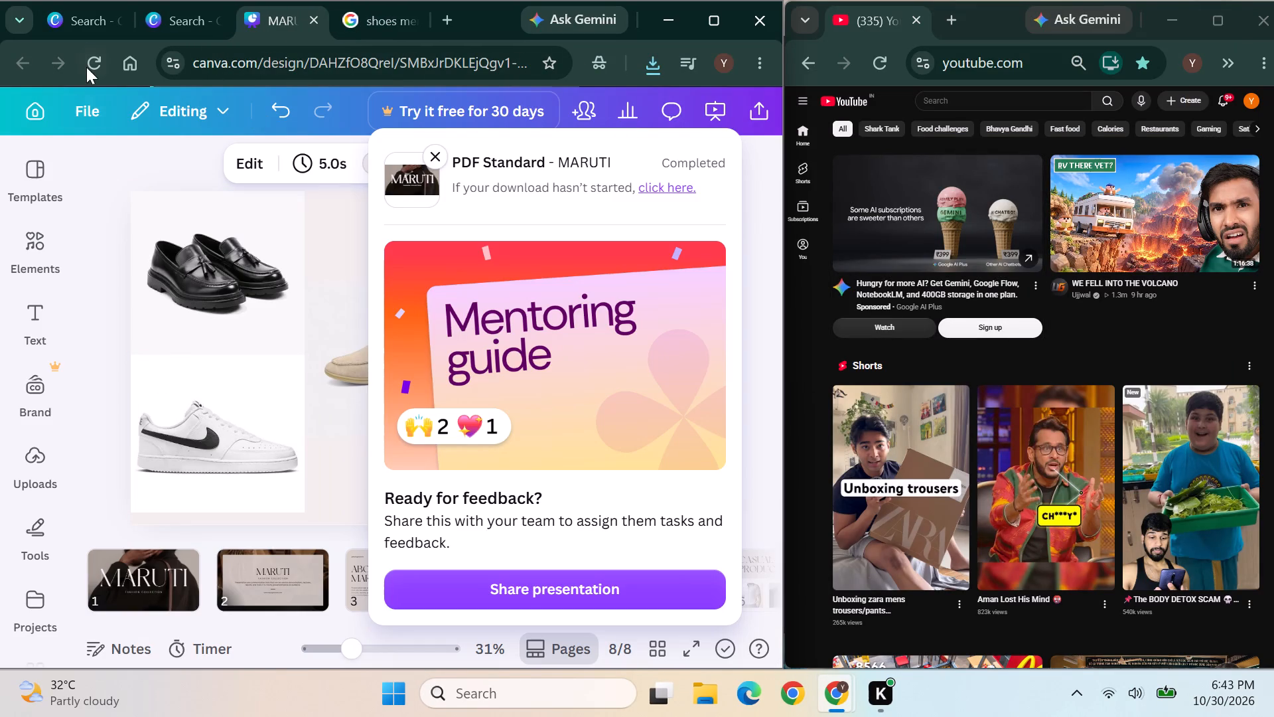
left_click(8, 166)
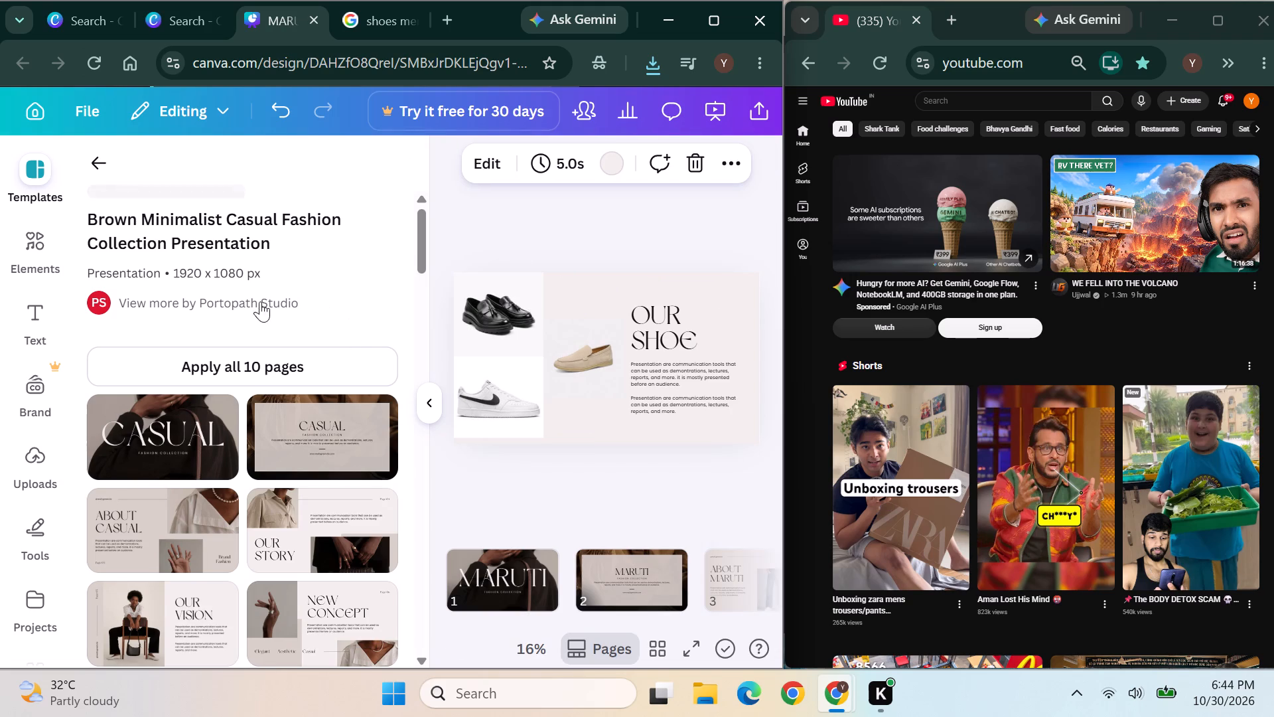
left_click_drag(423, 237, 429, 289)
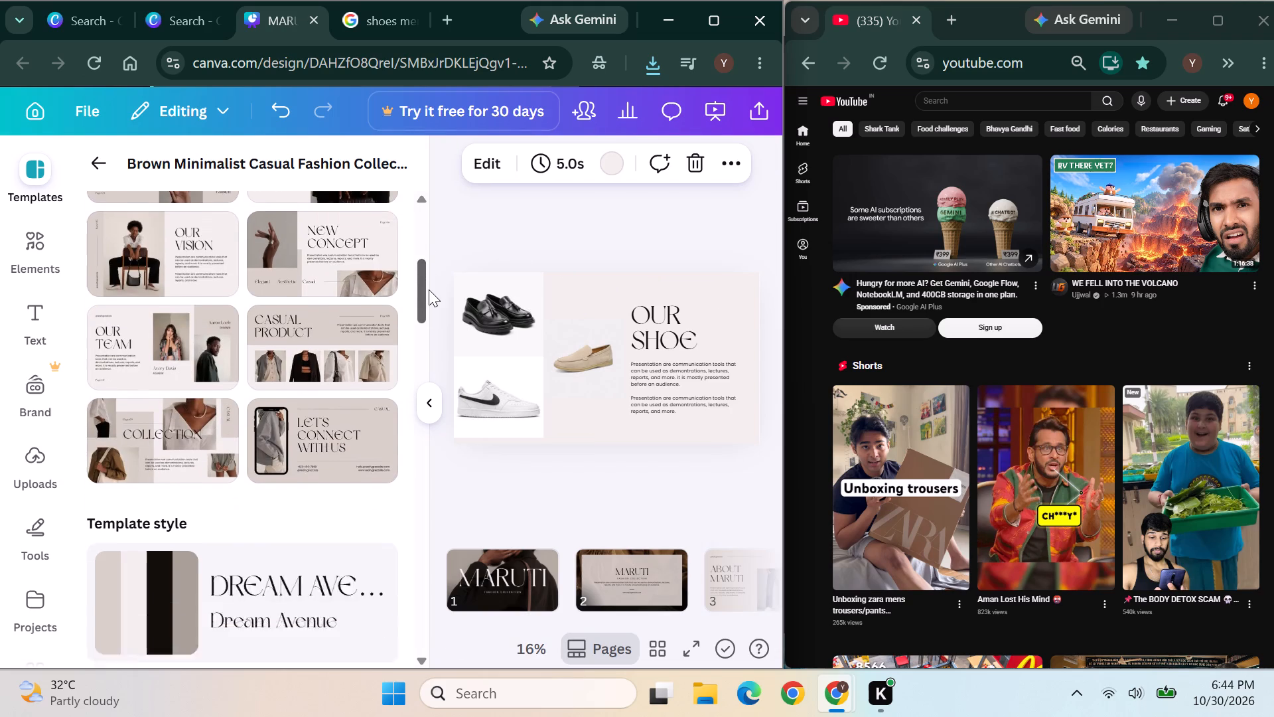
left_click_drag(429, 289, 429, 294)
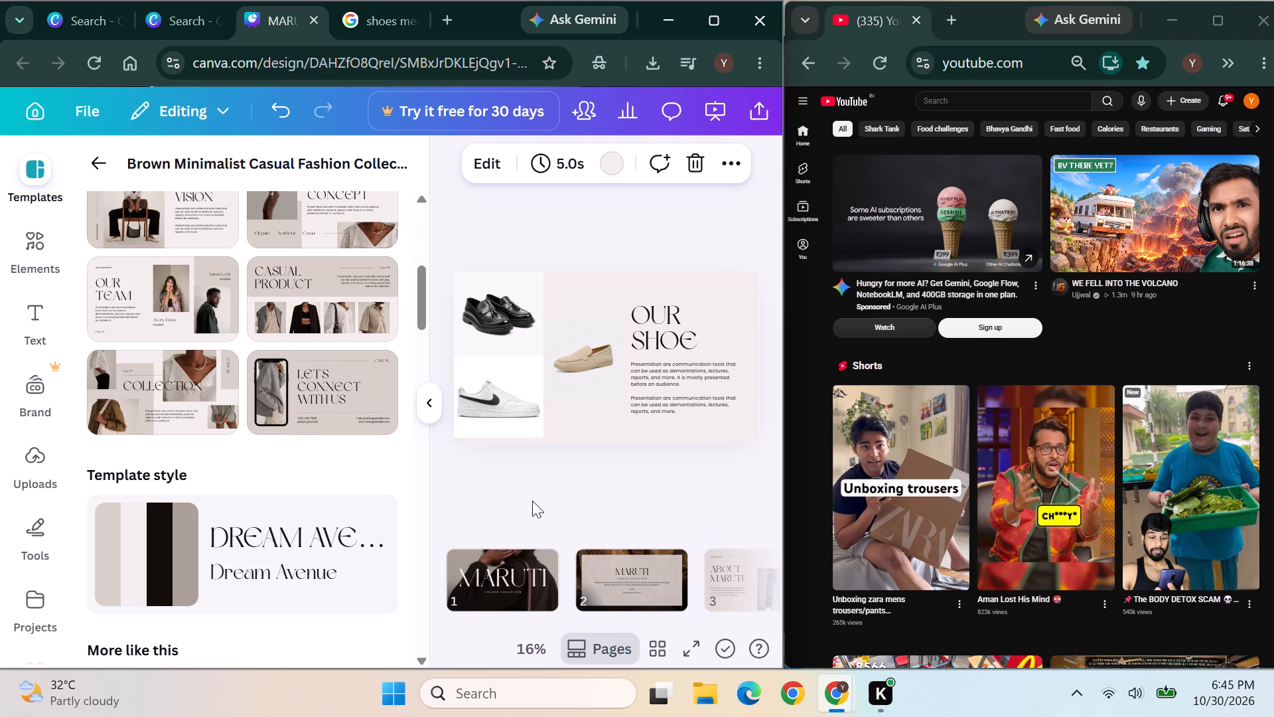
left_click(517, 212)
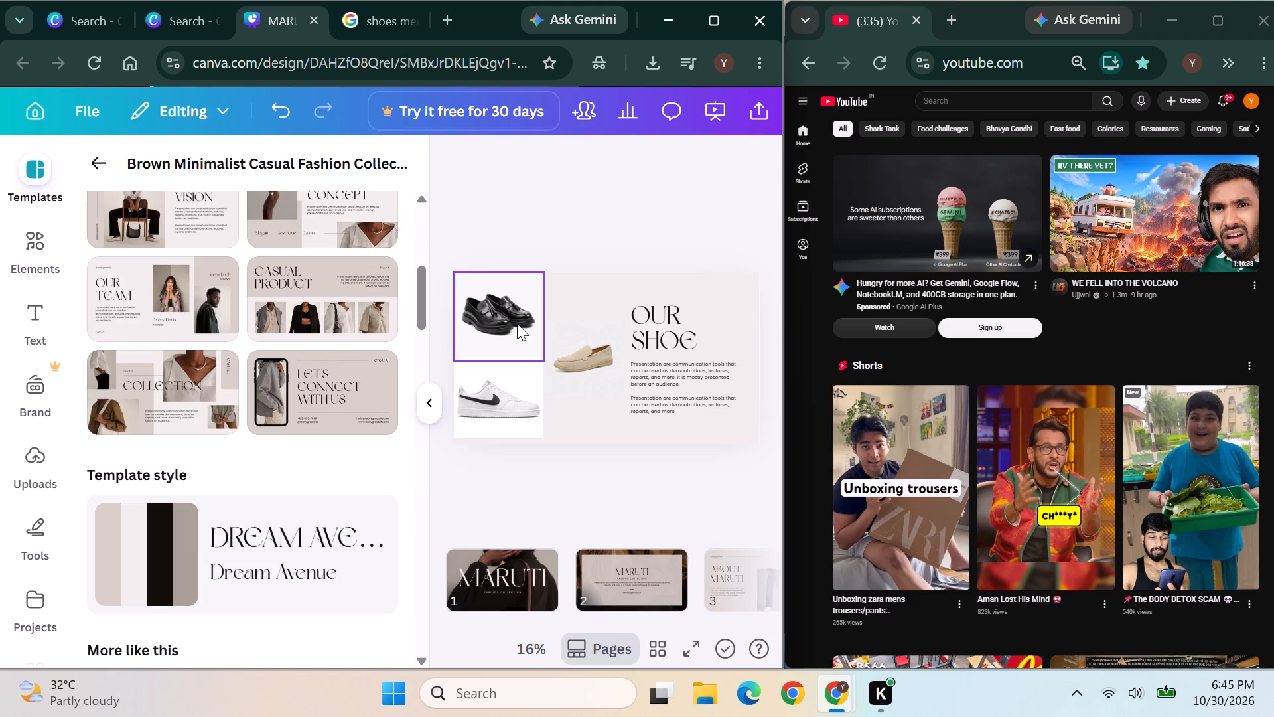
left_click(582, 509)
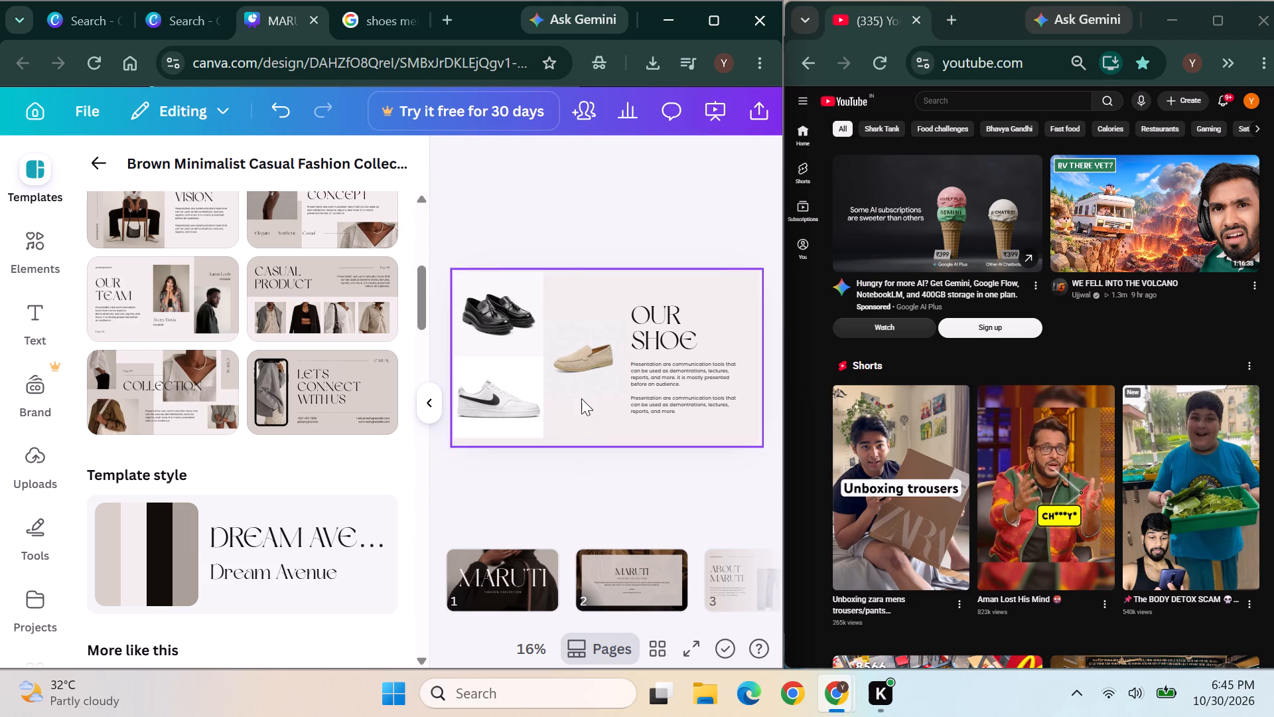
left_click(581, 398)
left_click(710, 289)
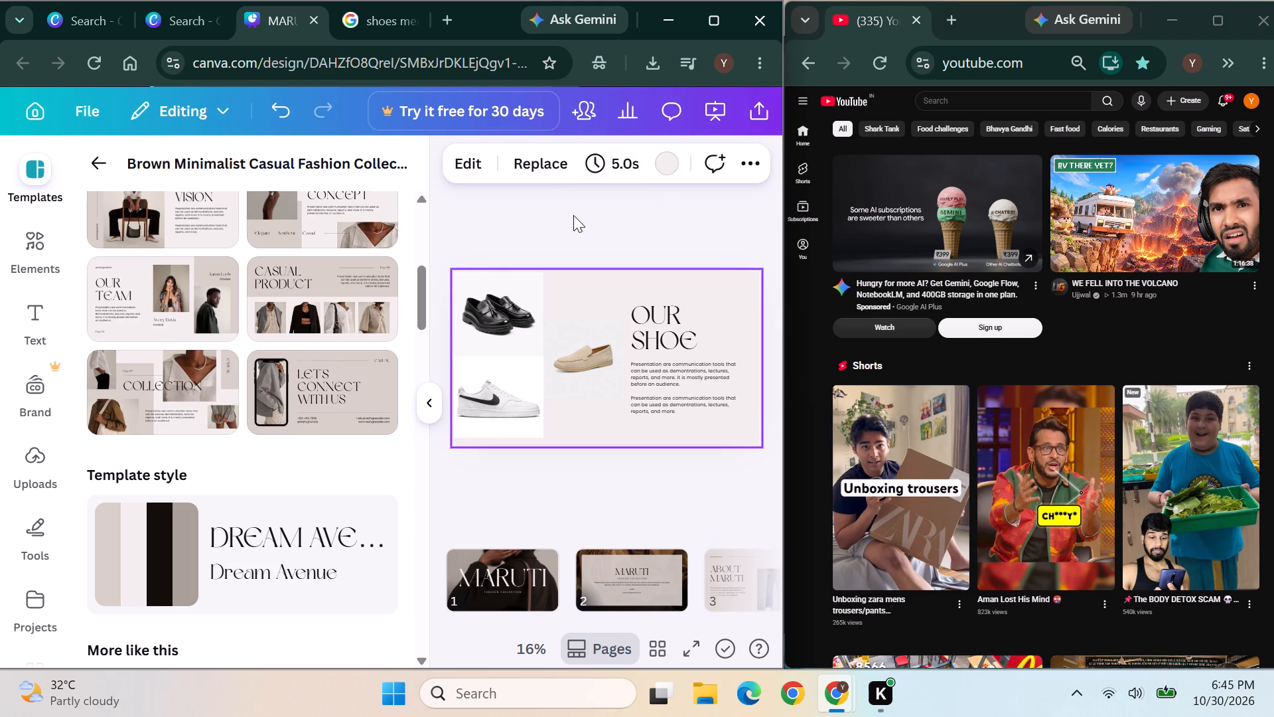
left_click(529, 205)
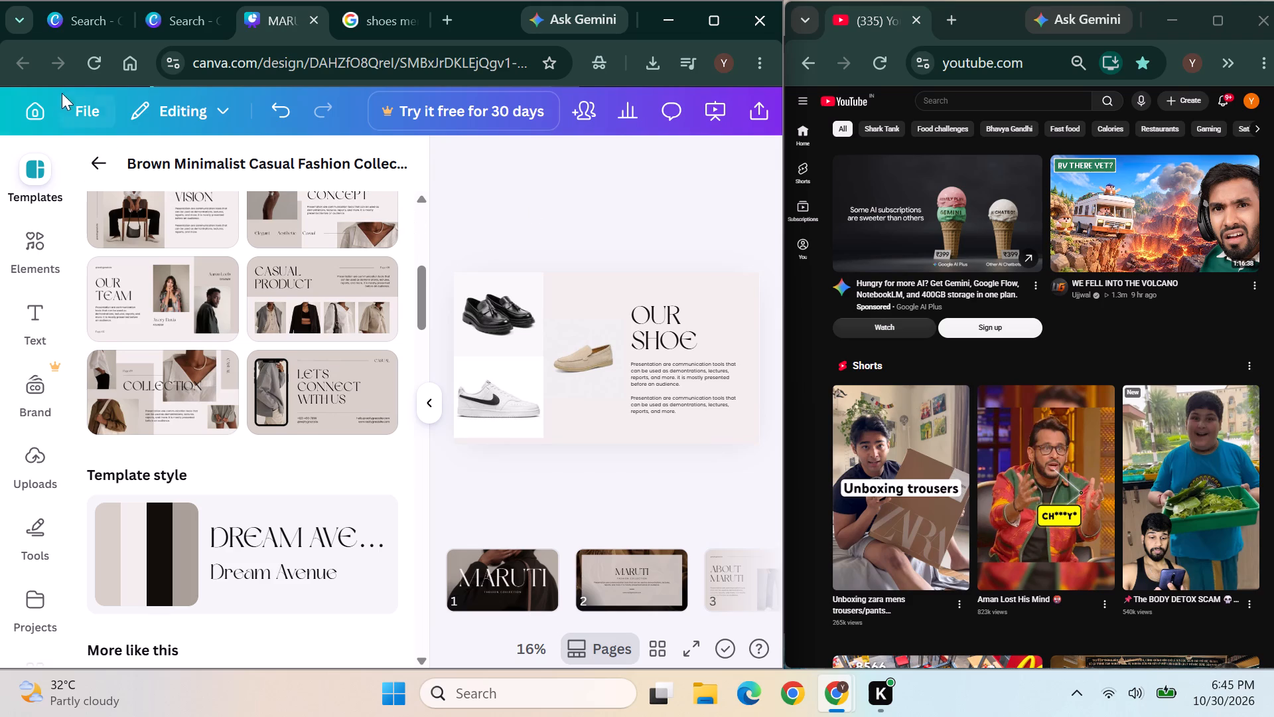
Close the finished MARUTI design and create a new blank 16:9 presentation from the templates page.
left_click(65, 20)
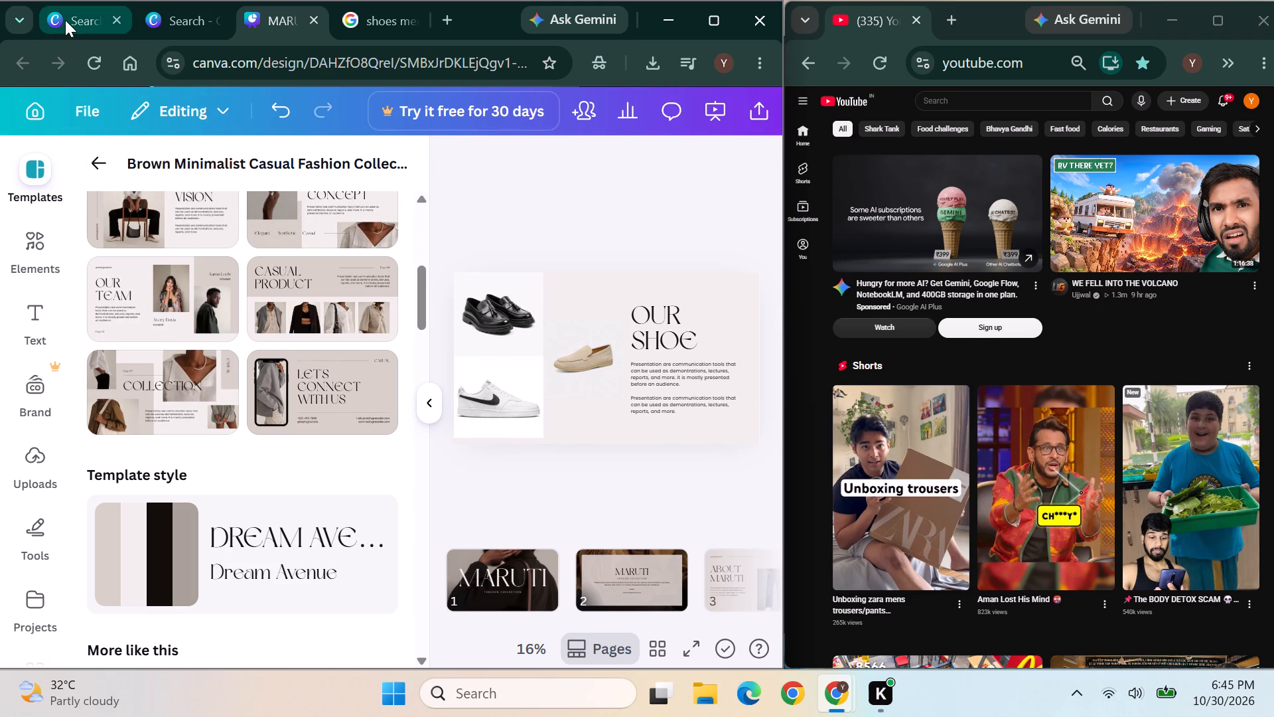
left_click(186, 19)
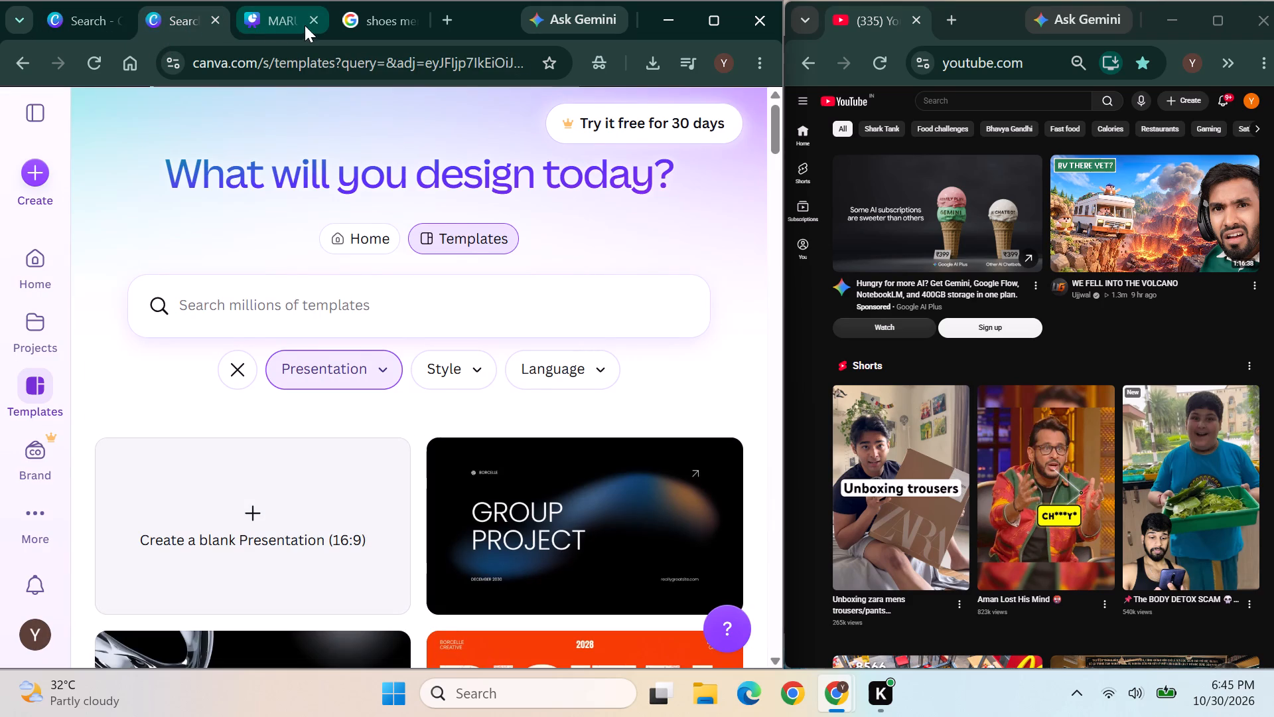
left_click(315, 17)
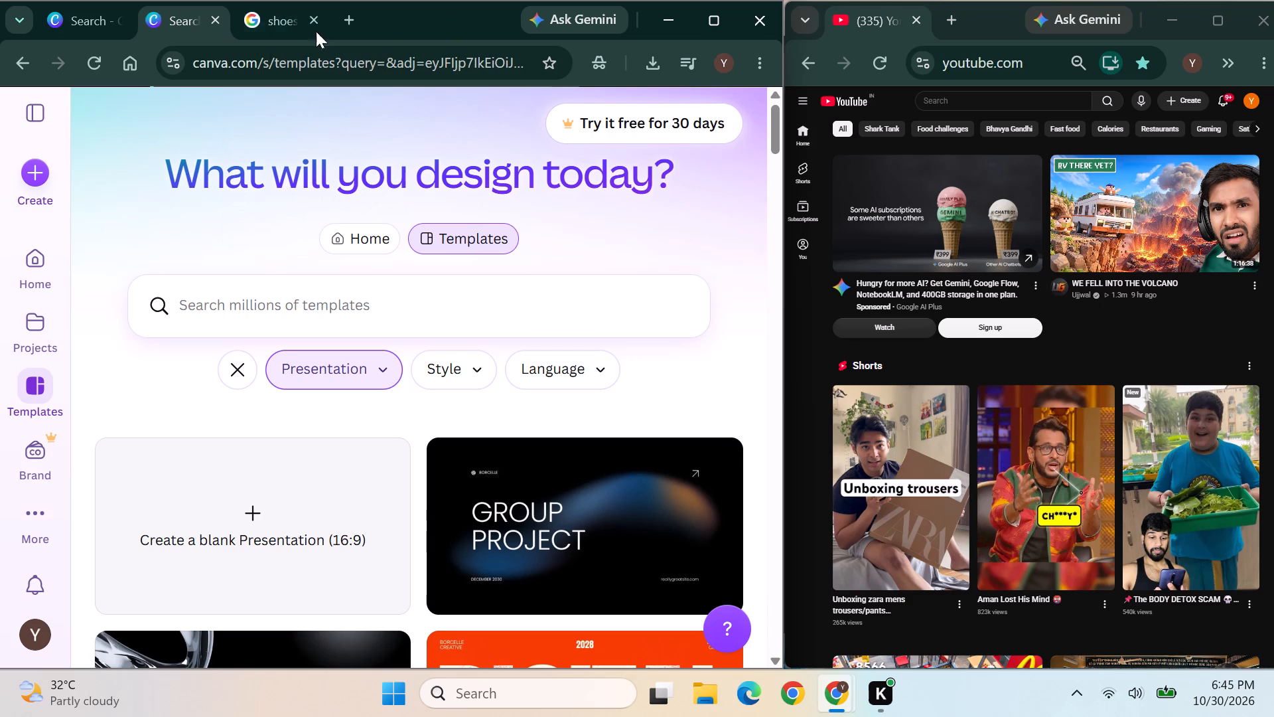
left_click(300, 456)
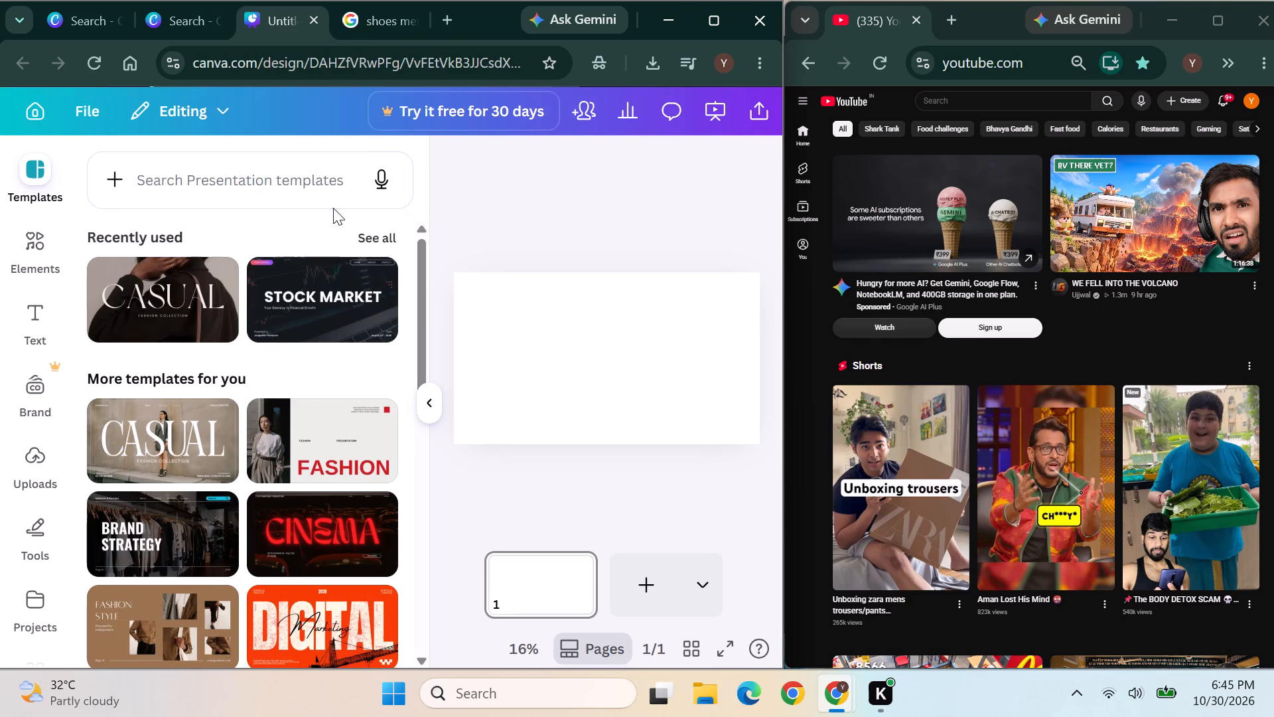
Search the presentation templates for finance, and clear the search after viewing the options.
left_click(224, 189)
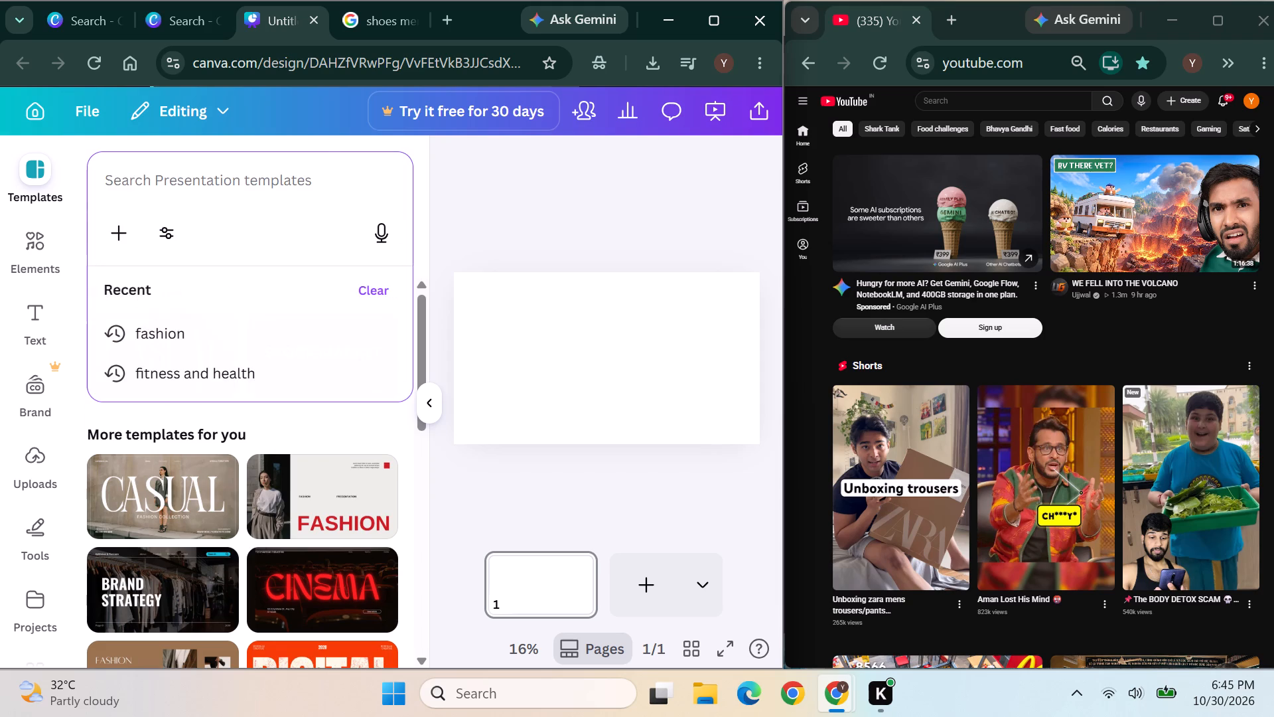
type("fin")
key("a")
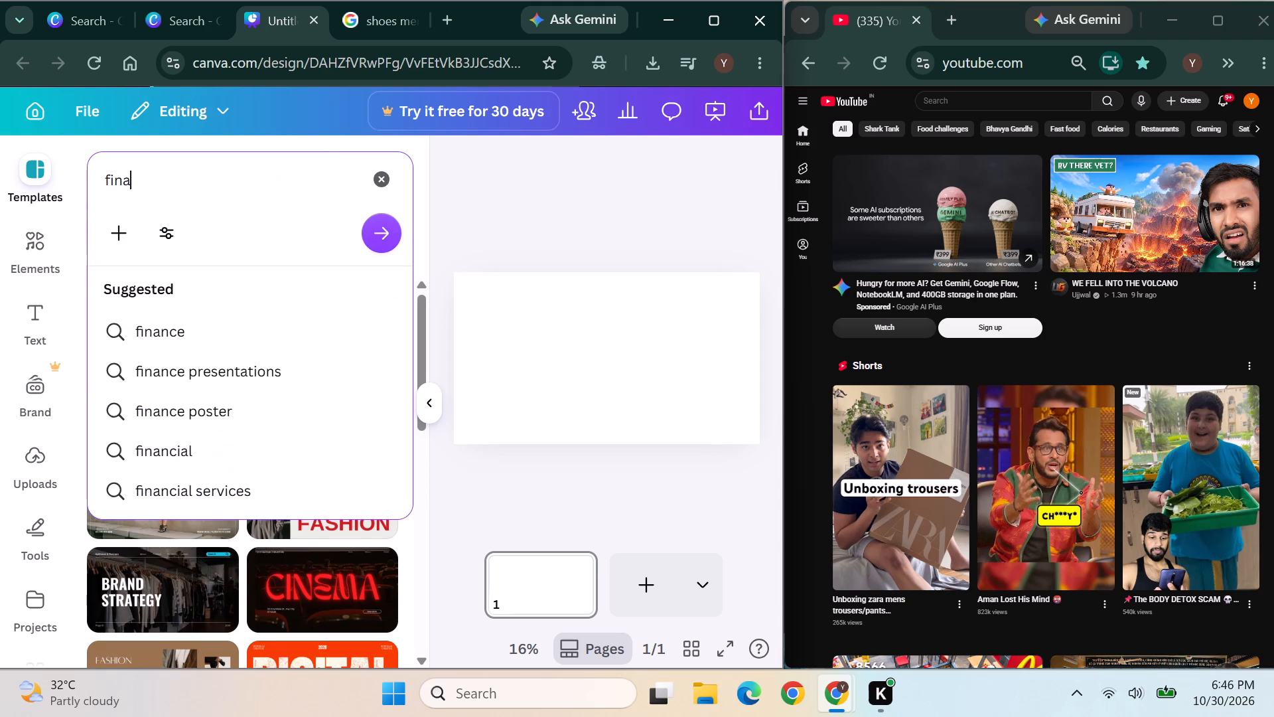
type("nce")
key("Return")
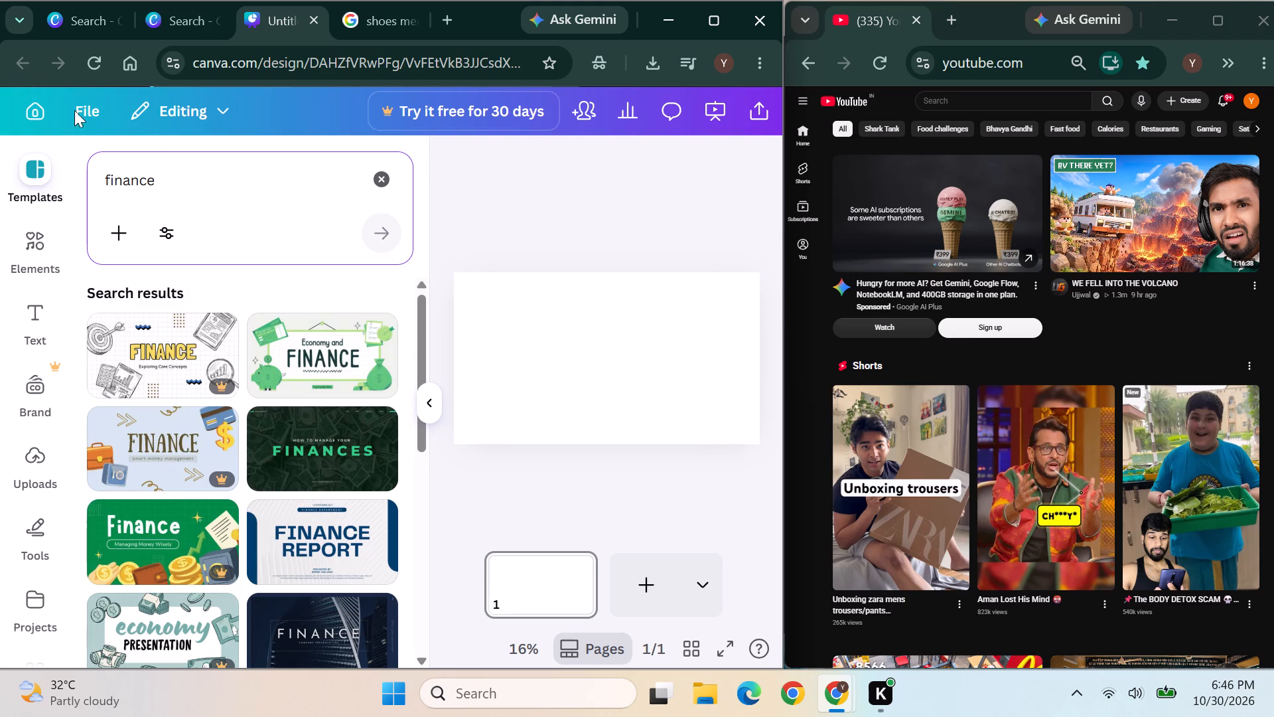
left_click(374, 183)
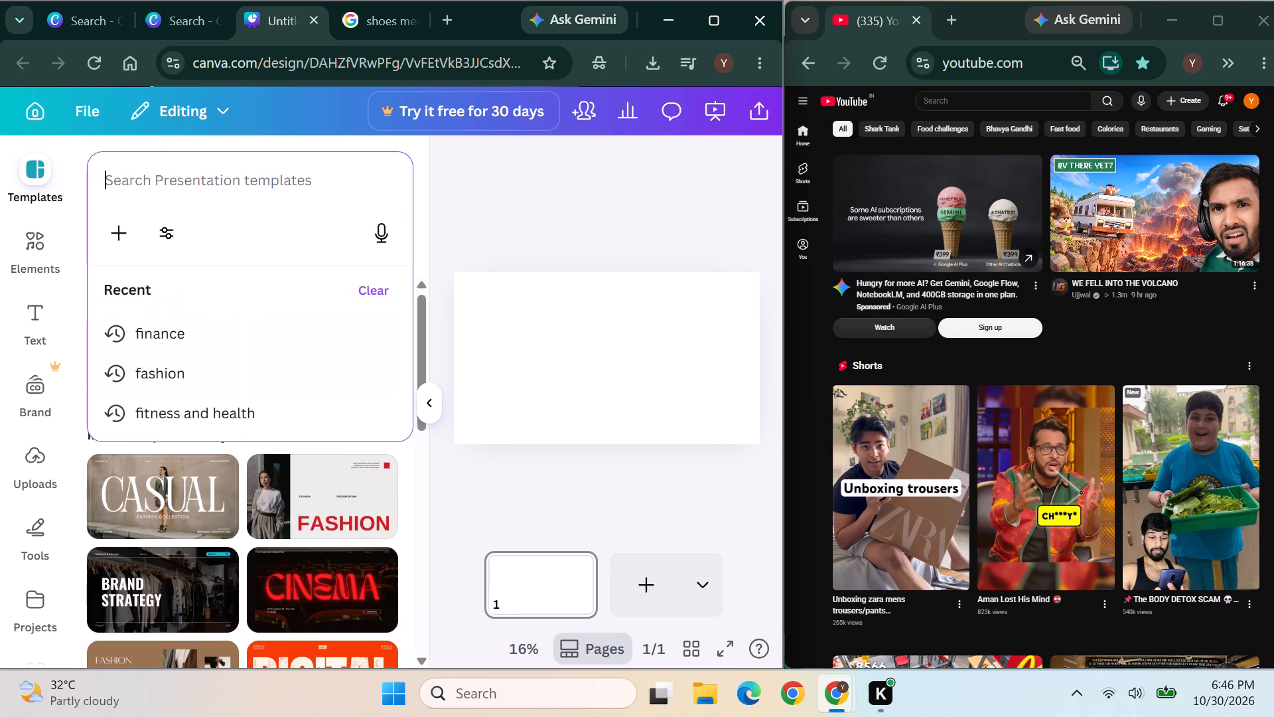
left_click(492, 193)
Open the recently used Stock Market template, applying its cover to page 1 and The Basics of Stock Markets to a new page 2.
left_click(279, 323)
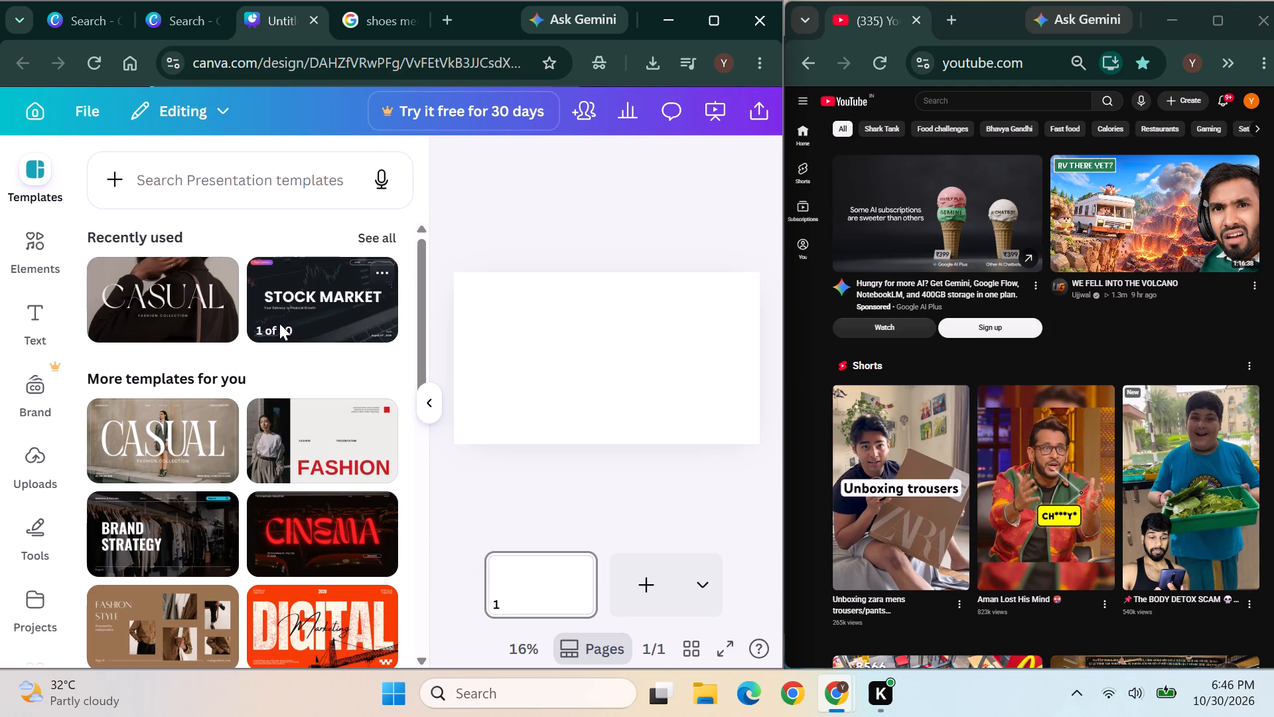
left_click(353, 289)
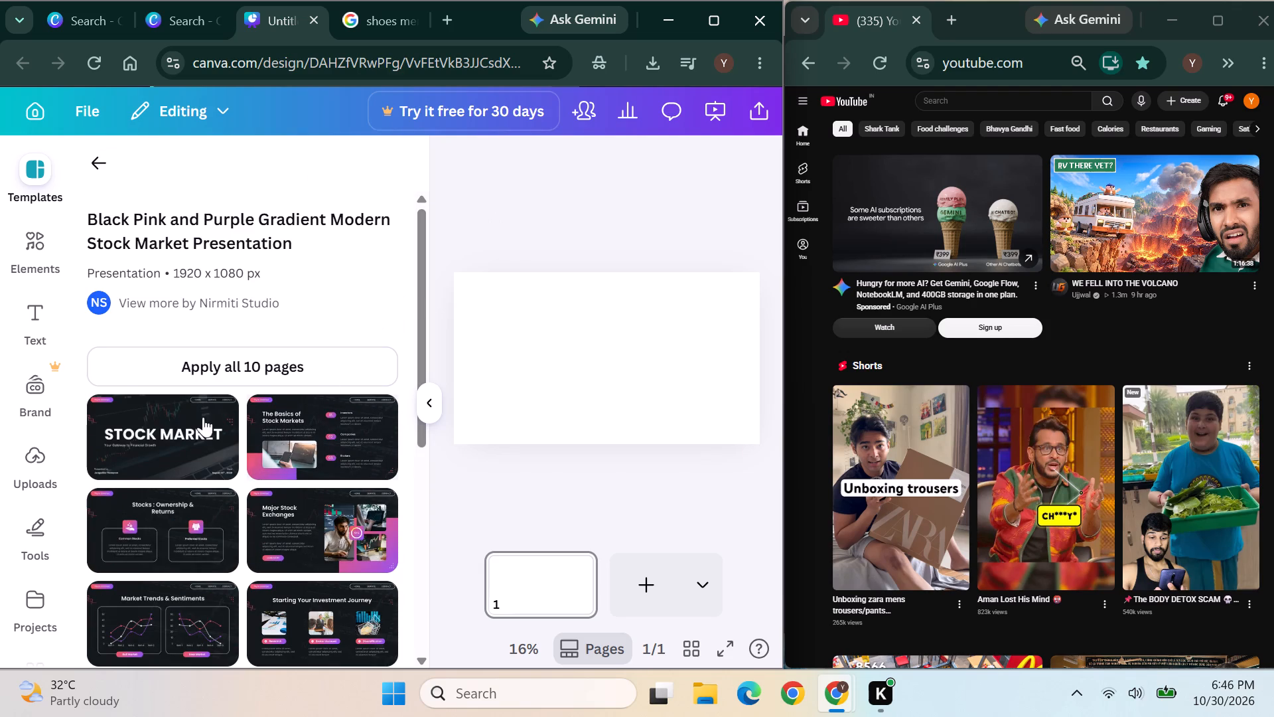
left_click(182, 438)
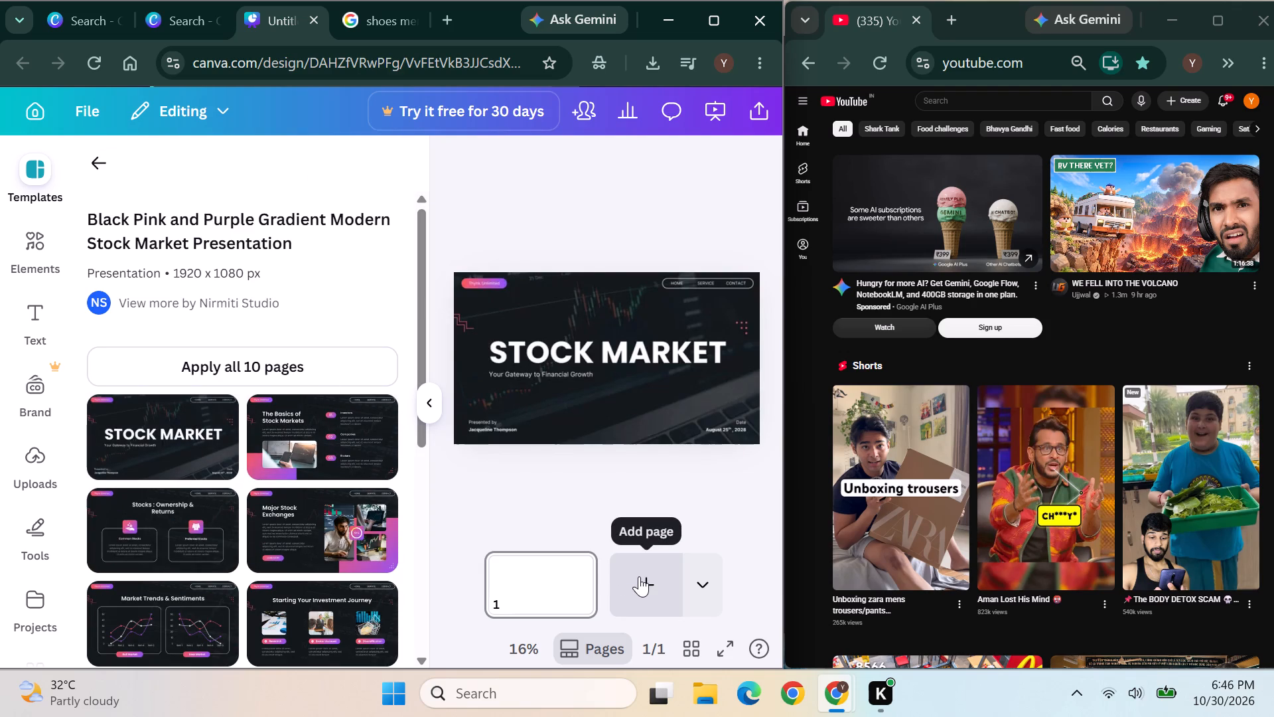
left_click(640, 576)
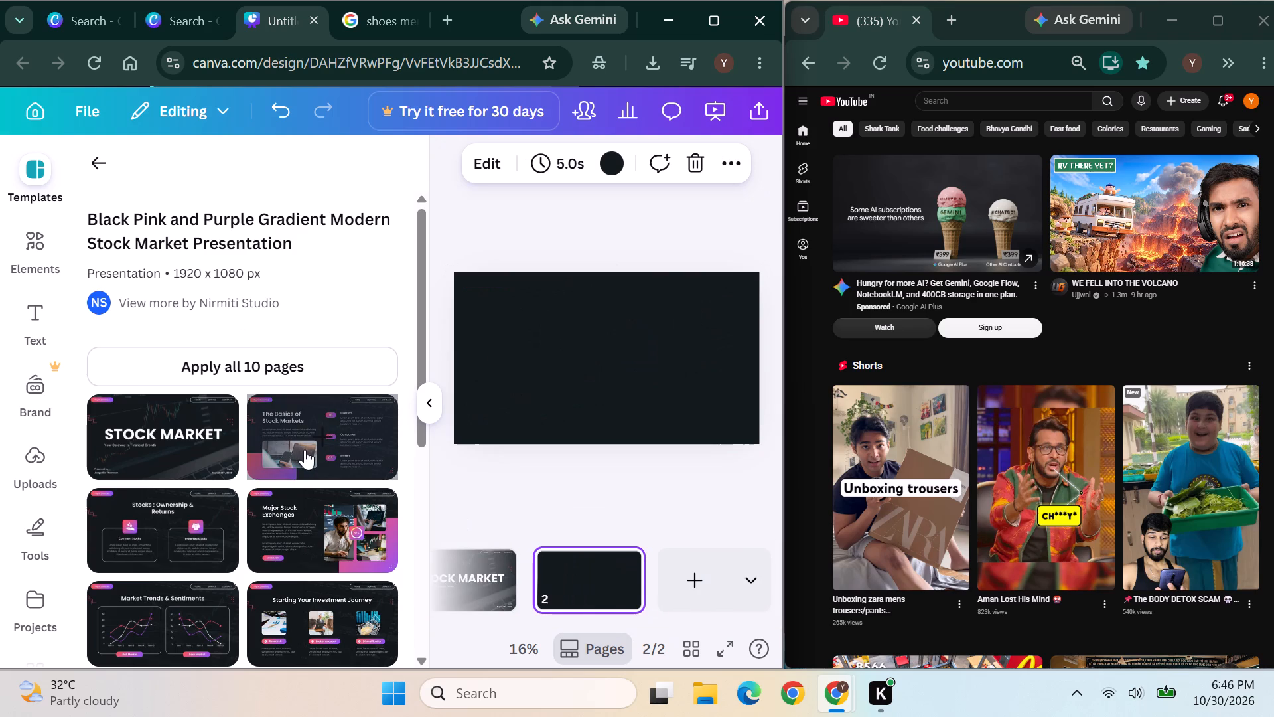
left_click(315, 447)
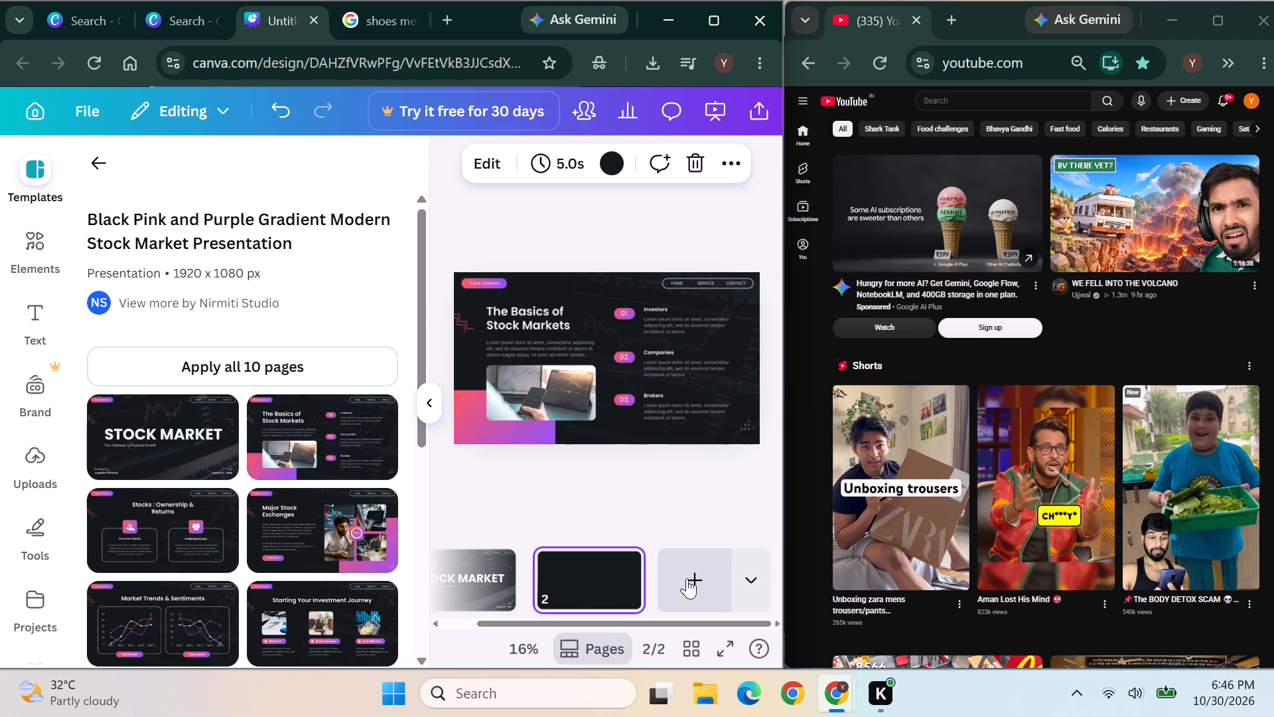
Add pages 3 to 5, applying the Stocks: Ownership & Returns, Major Stock Exchanges and Market Trends & Sentiments layouts in turn.
left_click(691, 577)
left_click(142, 520)
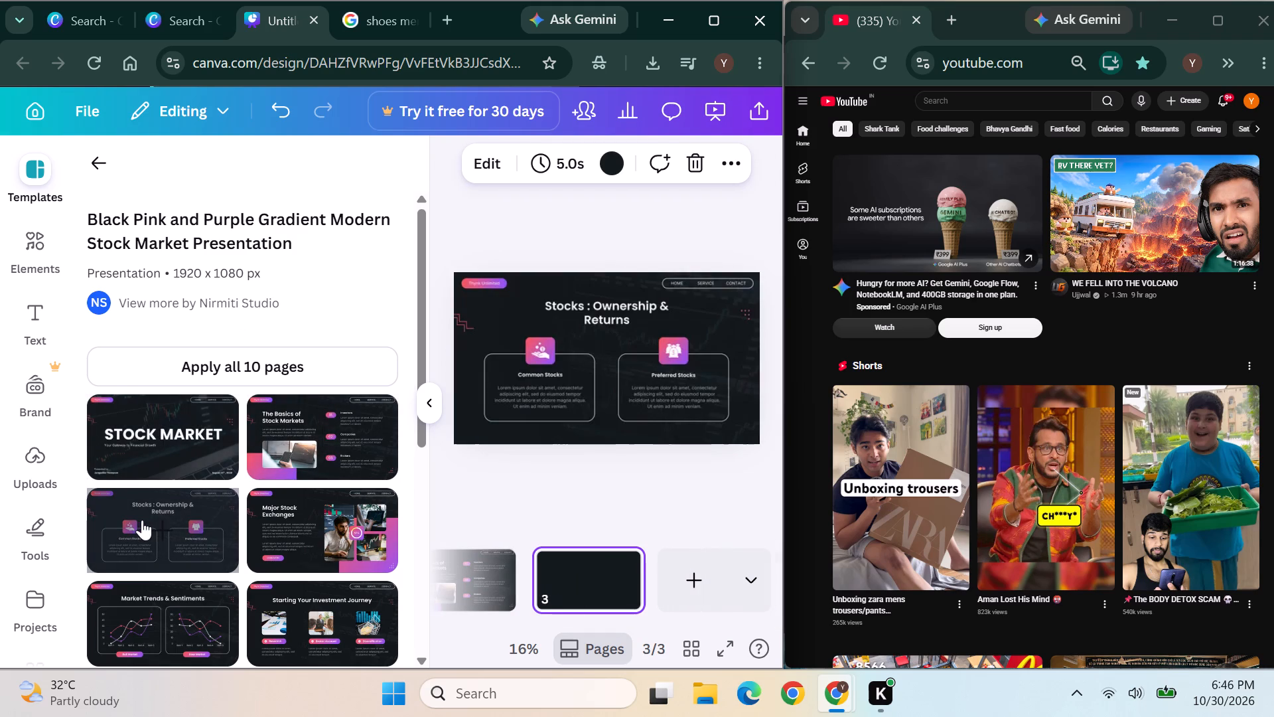
left_click(688, 585)
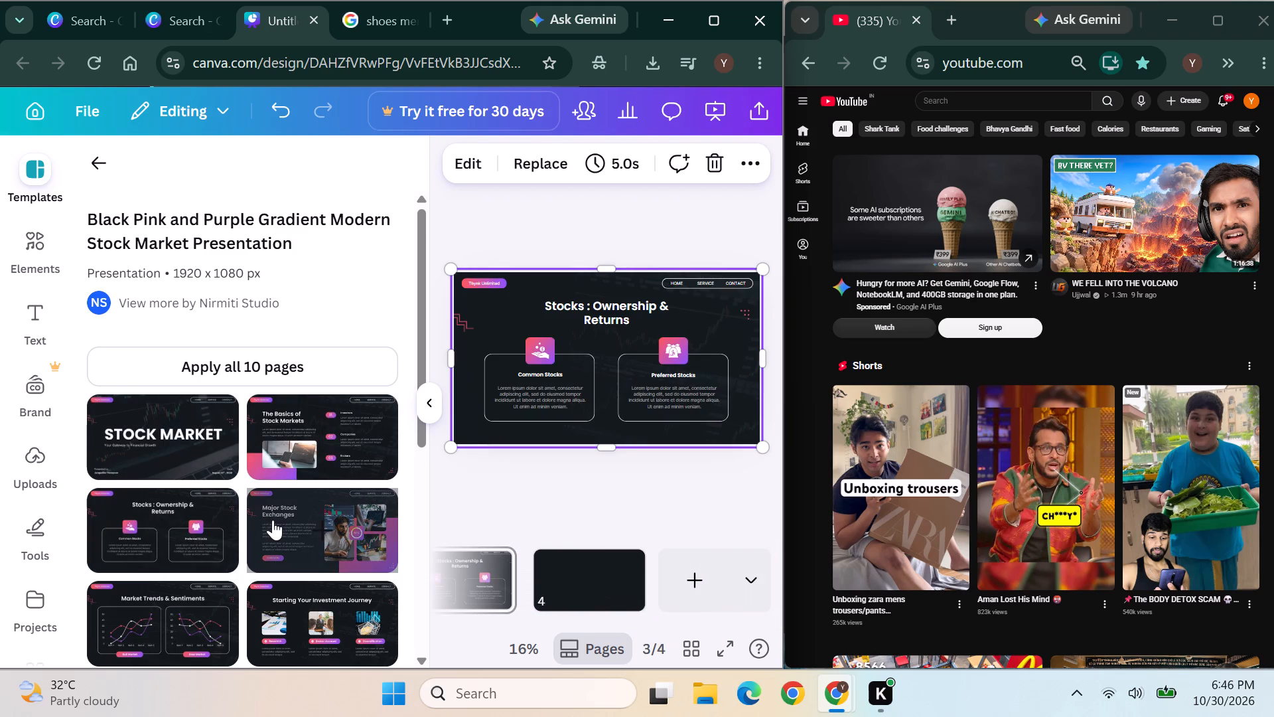
left_click(273, 520)
left_click(683, 580)
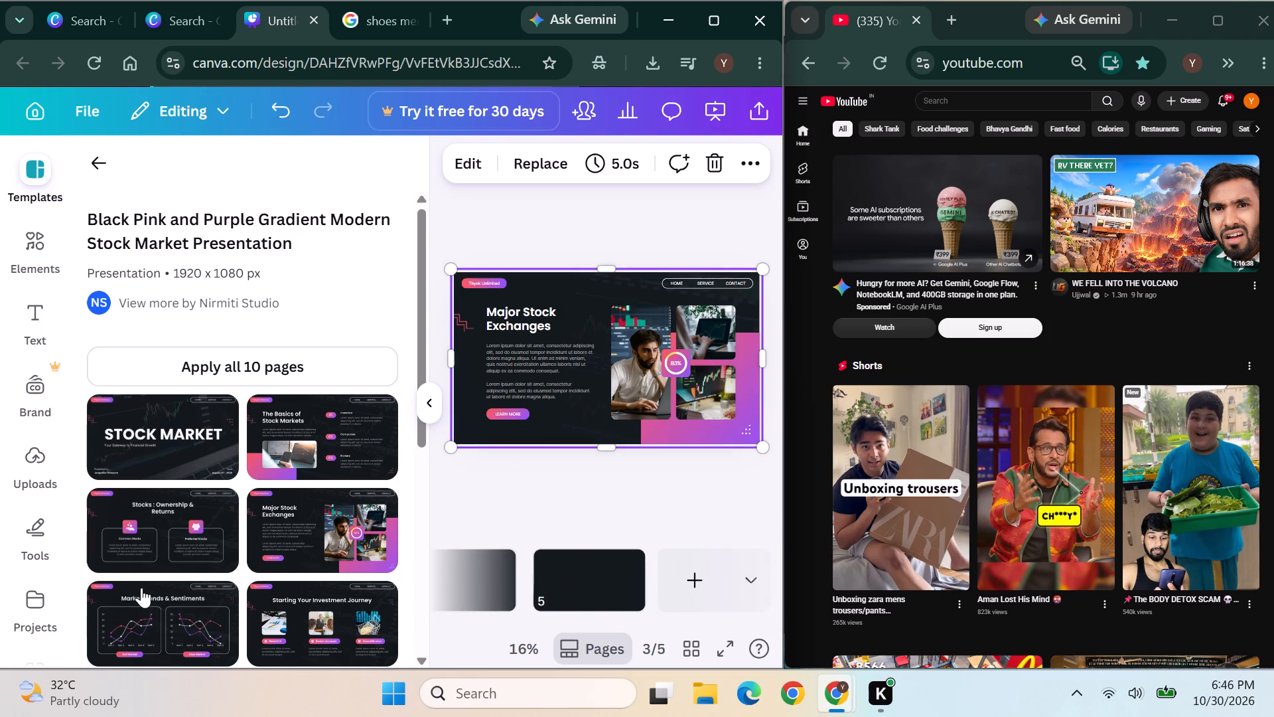
left_click(159, 607)
Add page 6 with the Starting Your Investment Journey layout and page 7 with the Key Metrics & Analysis layout.
left_click(695, 567)
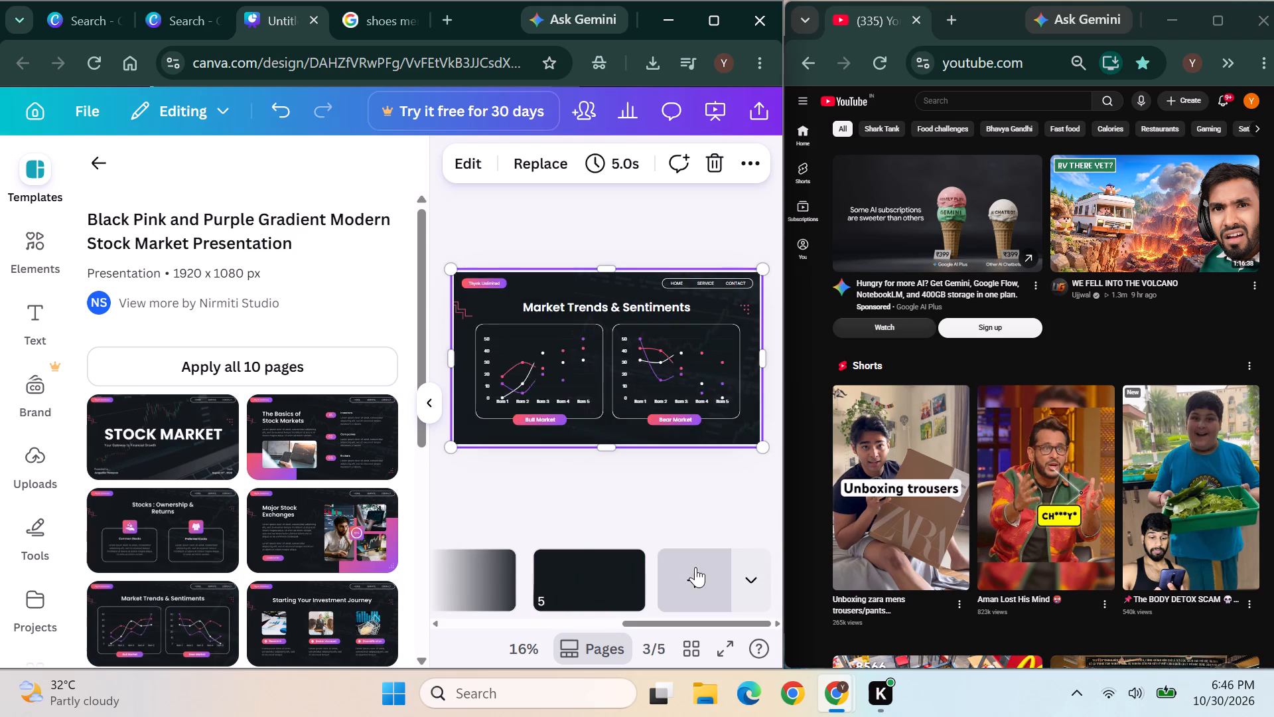
left_click(300, 615)
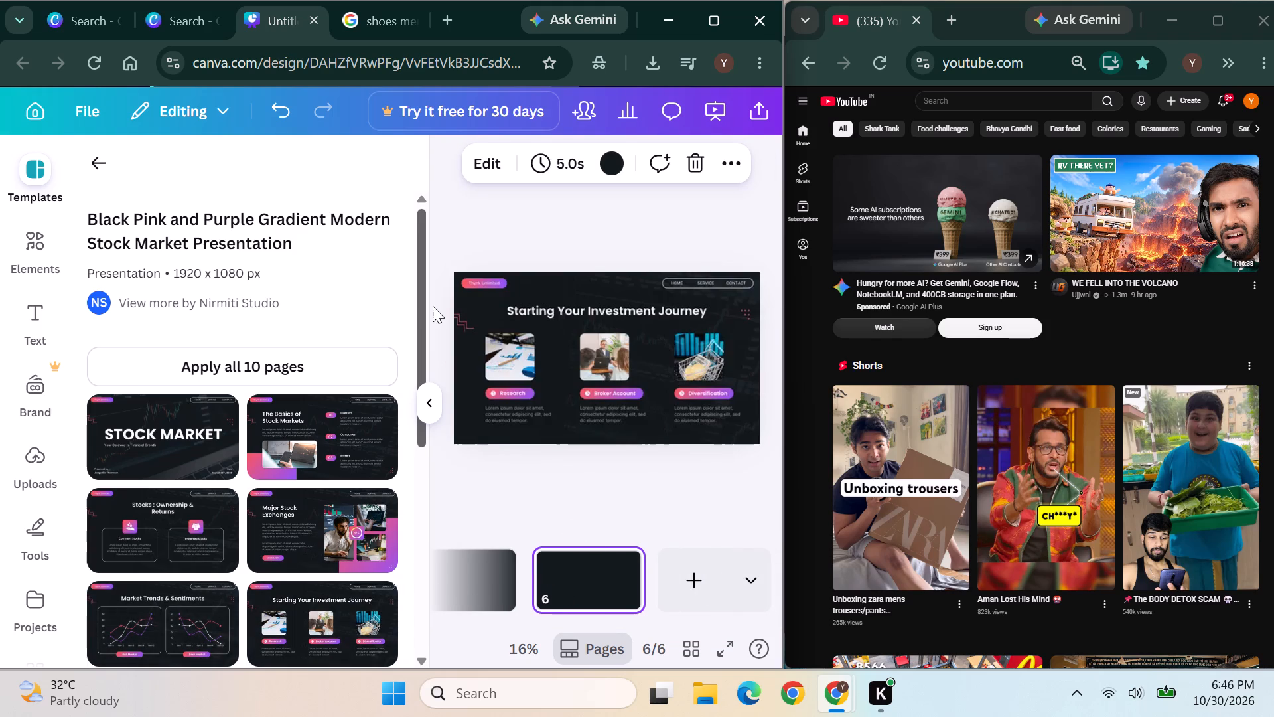
left_click_drag(420, 306, 433, 449)
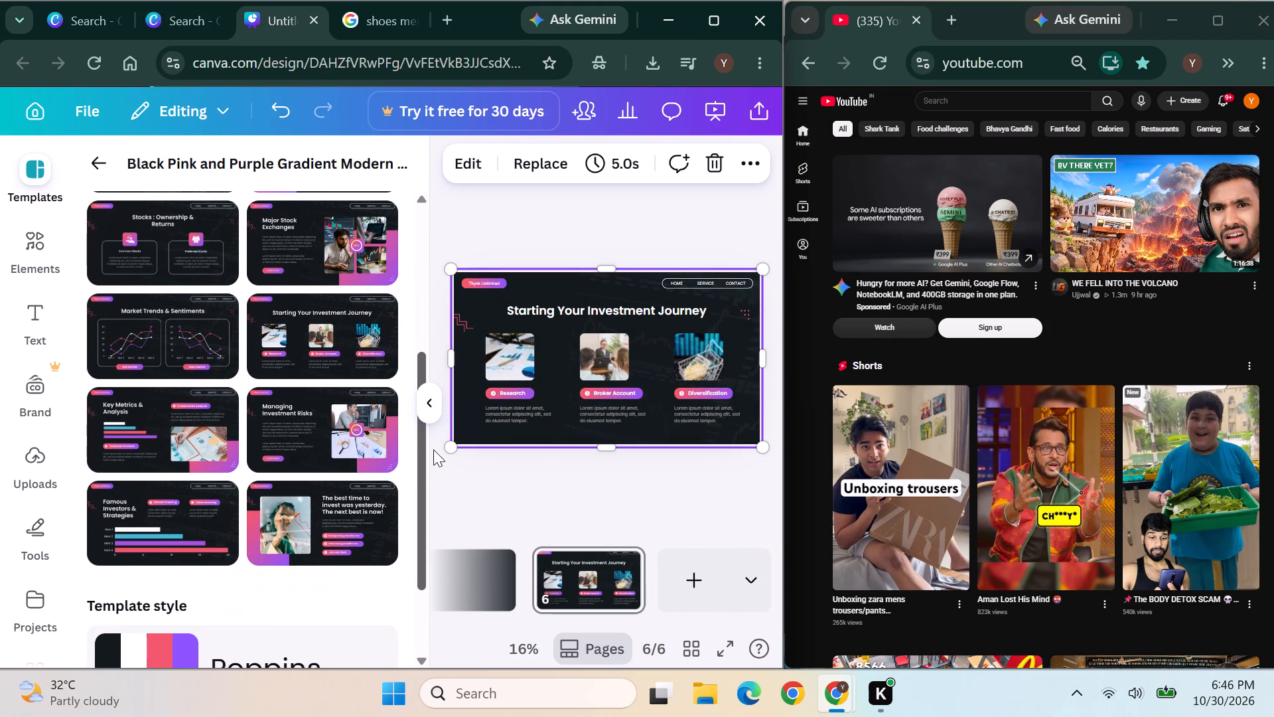
left_click(677, 588)
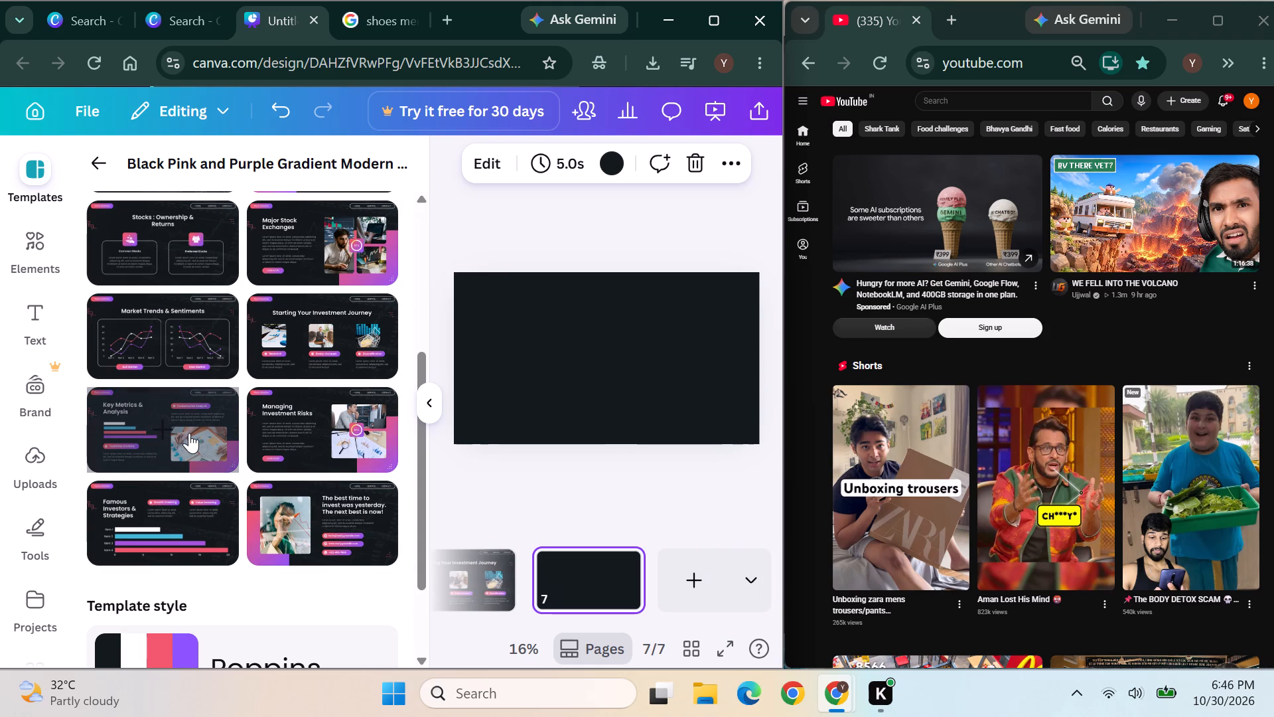
left_click(189, 433)
Add pages 8 to 11, applying the Managing Investment Risks, Famous Investors & Strategies and closing "The best time to invest" layouts in turn.
left_click(679, 584)
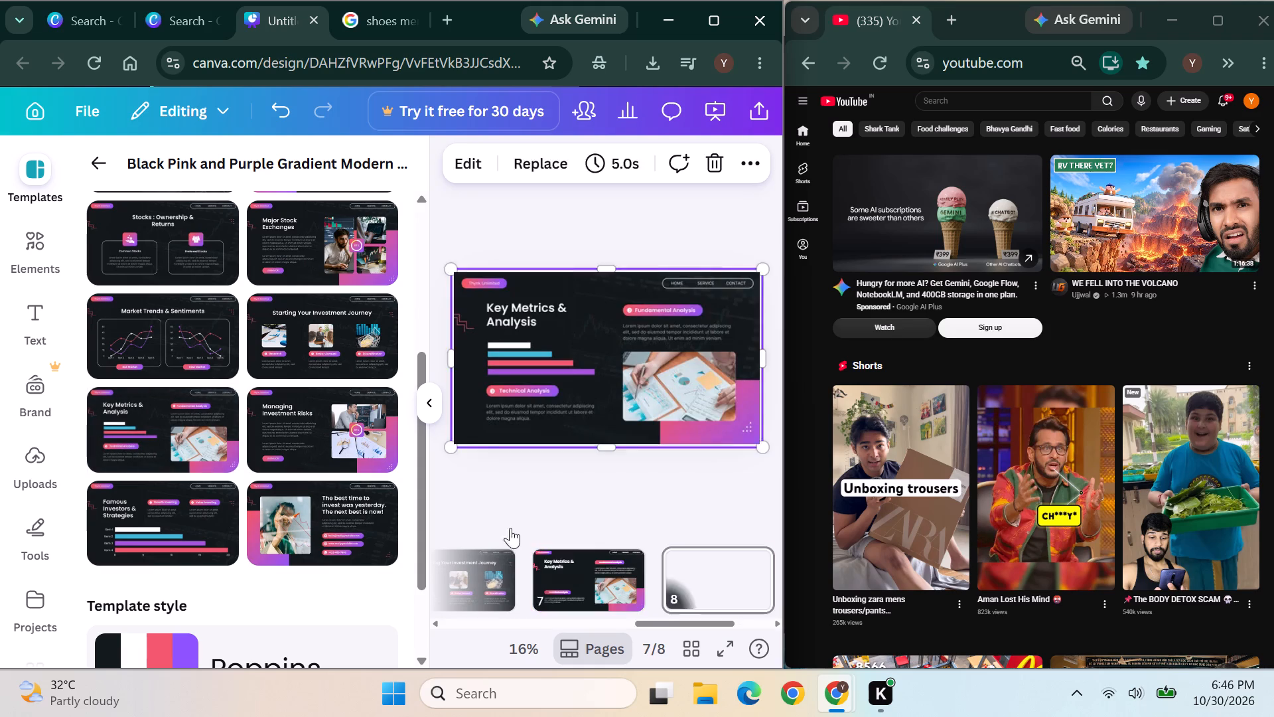
left_click(330, 432)
left_click(706, 599)
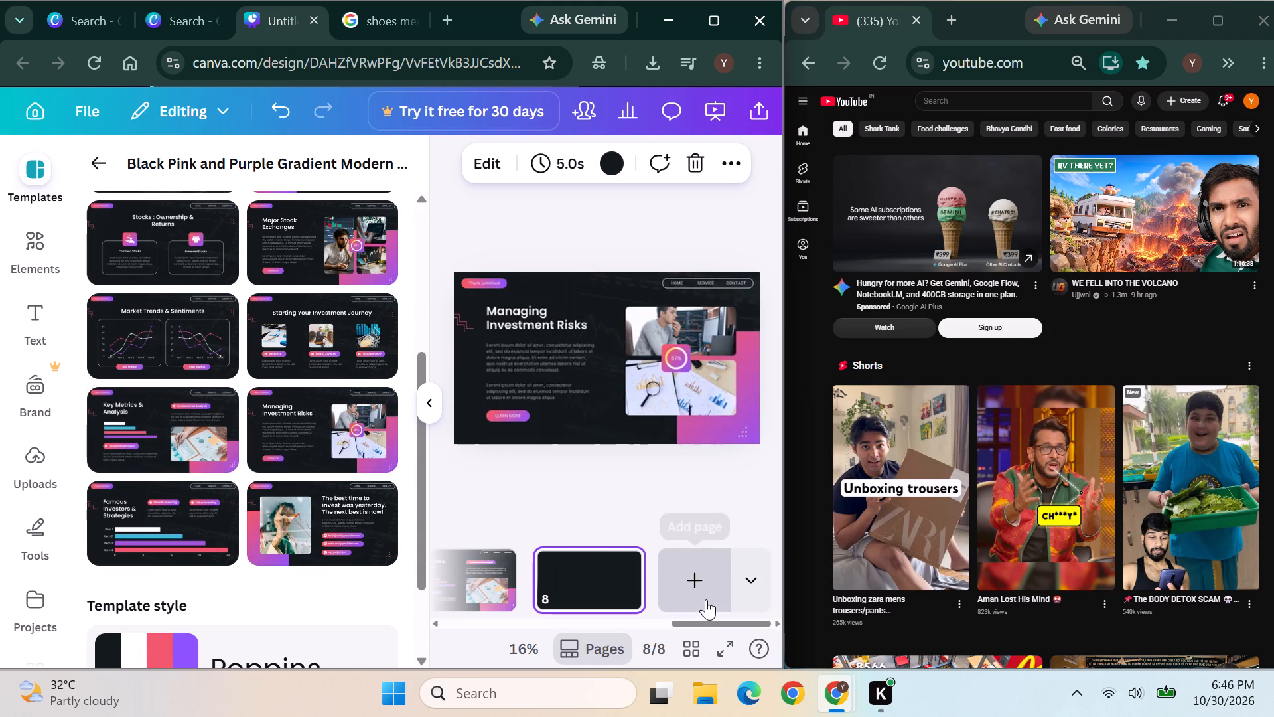
left_click(190, 536)
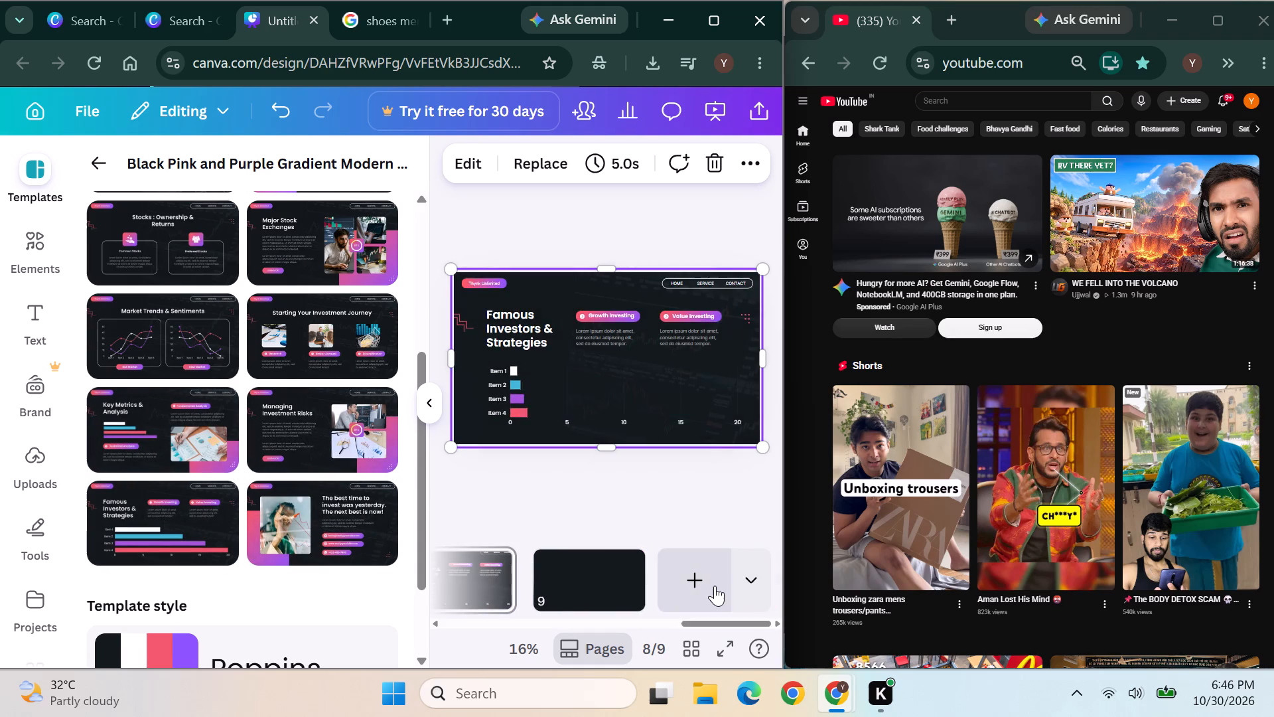
left_click(715, 586)
left_click(315, 497)
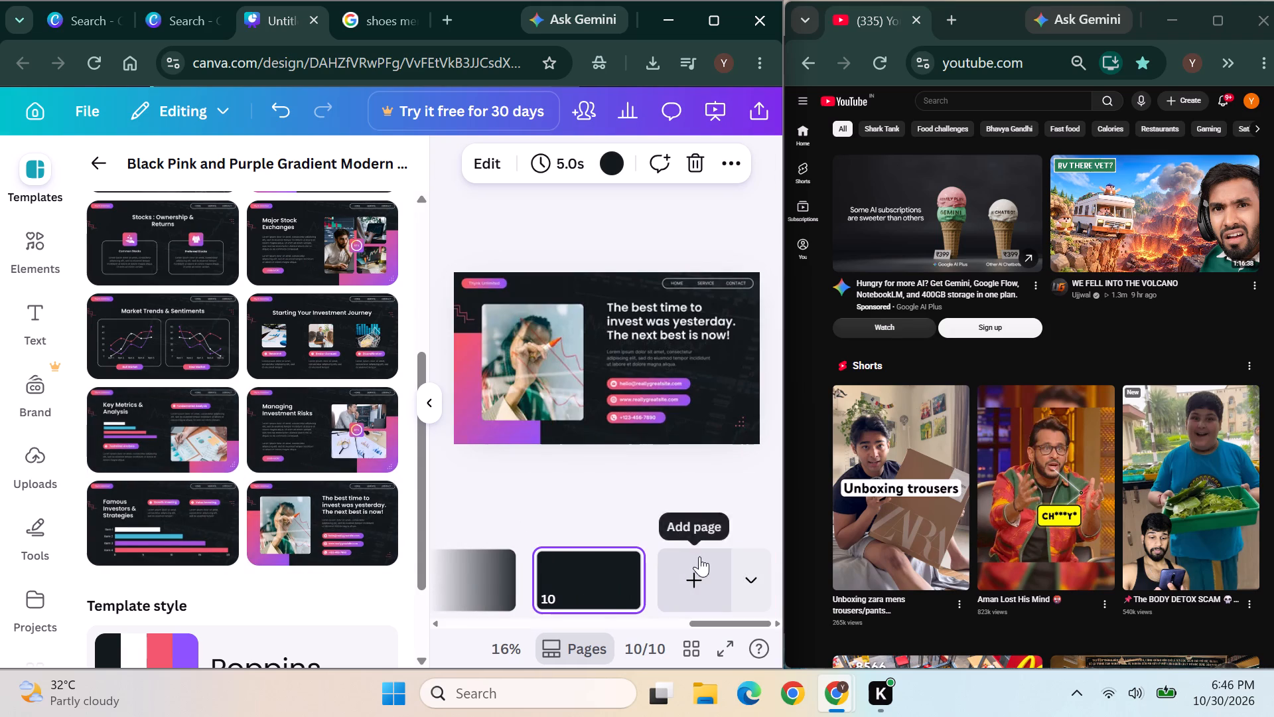
left_click(697, 559)
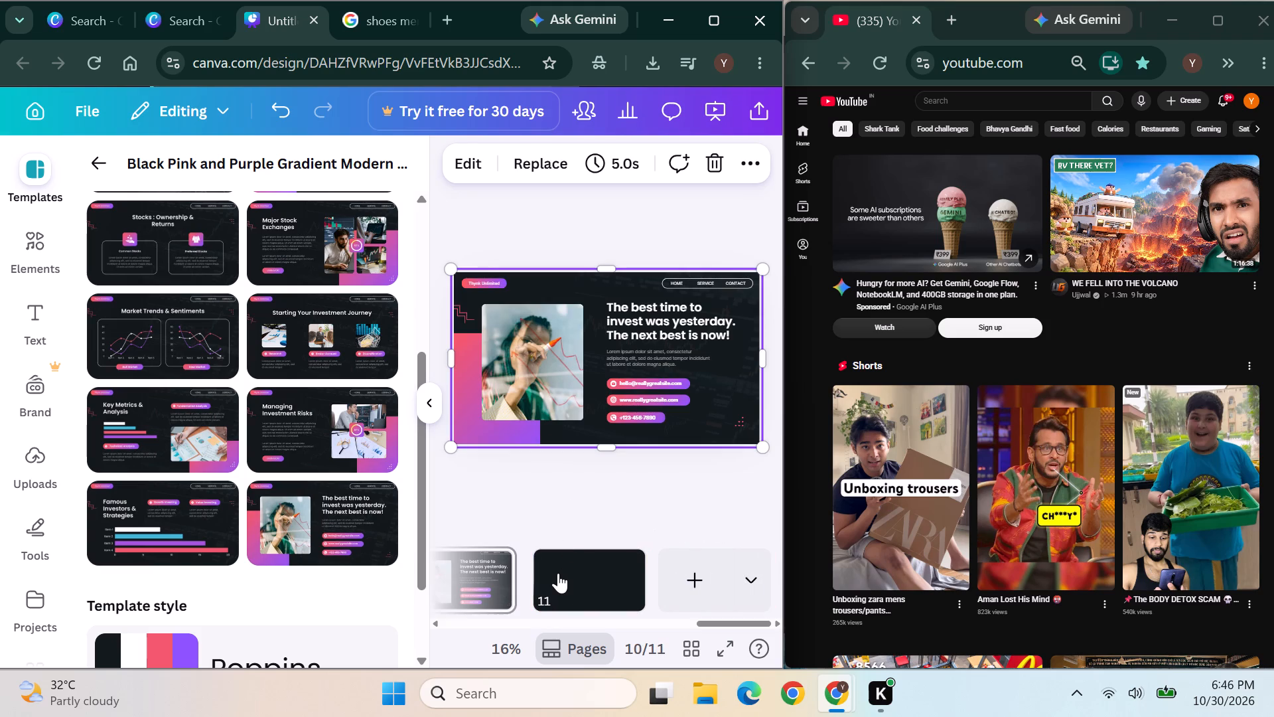
Look through pages 8 to 11 at a larger view to check which template layouts they hold.
left_click(557, 576)
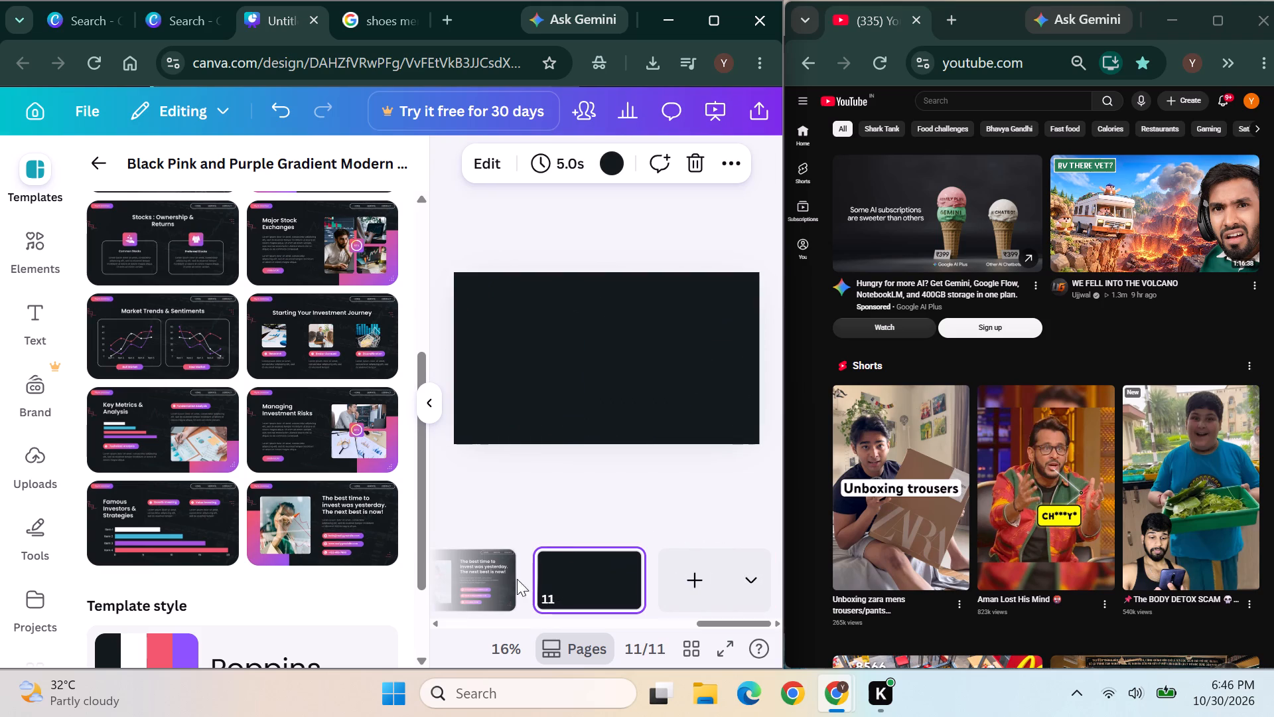
left_click(496, 586)
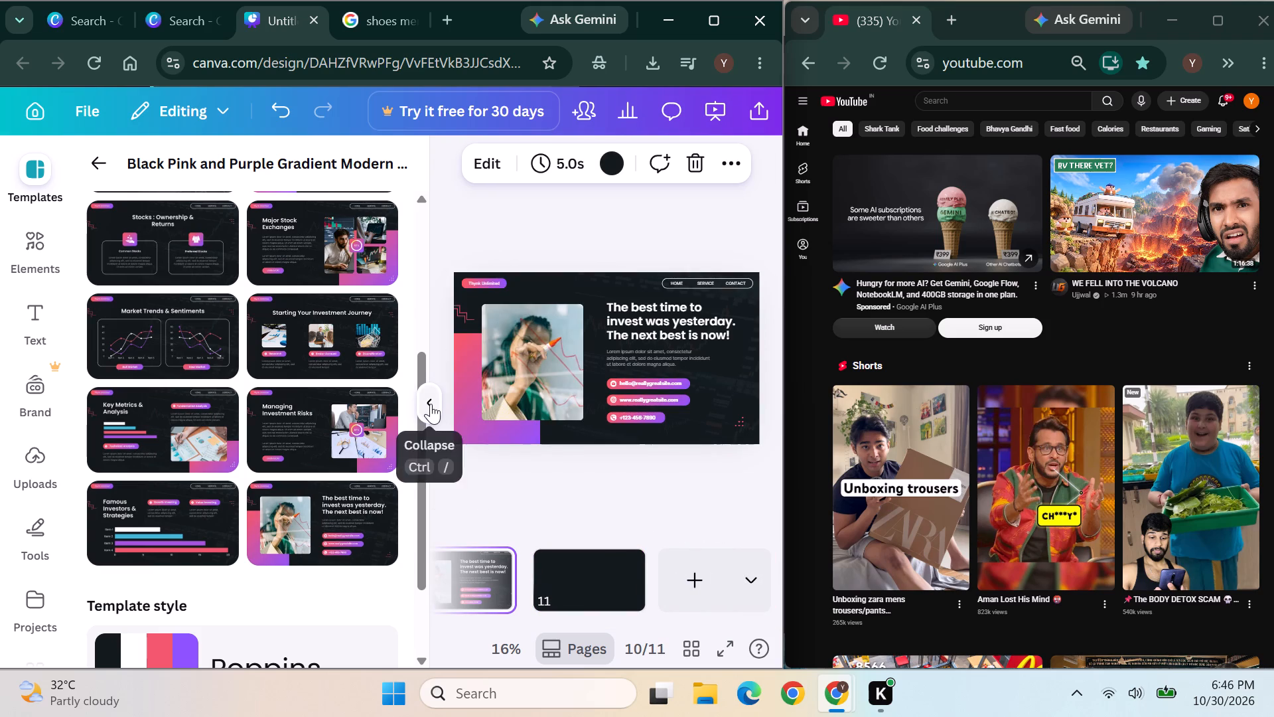
left_click(431, 404)
left_click(332, 580)
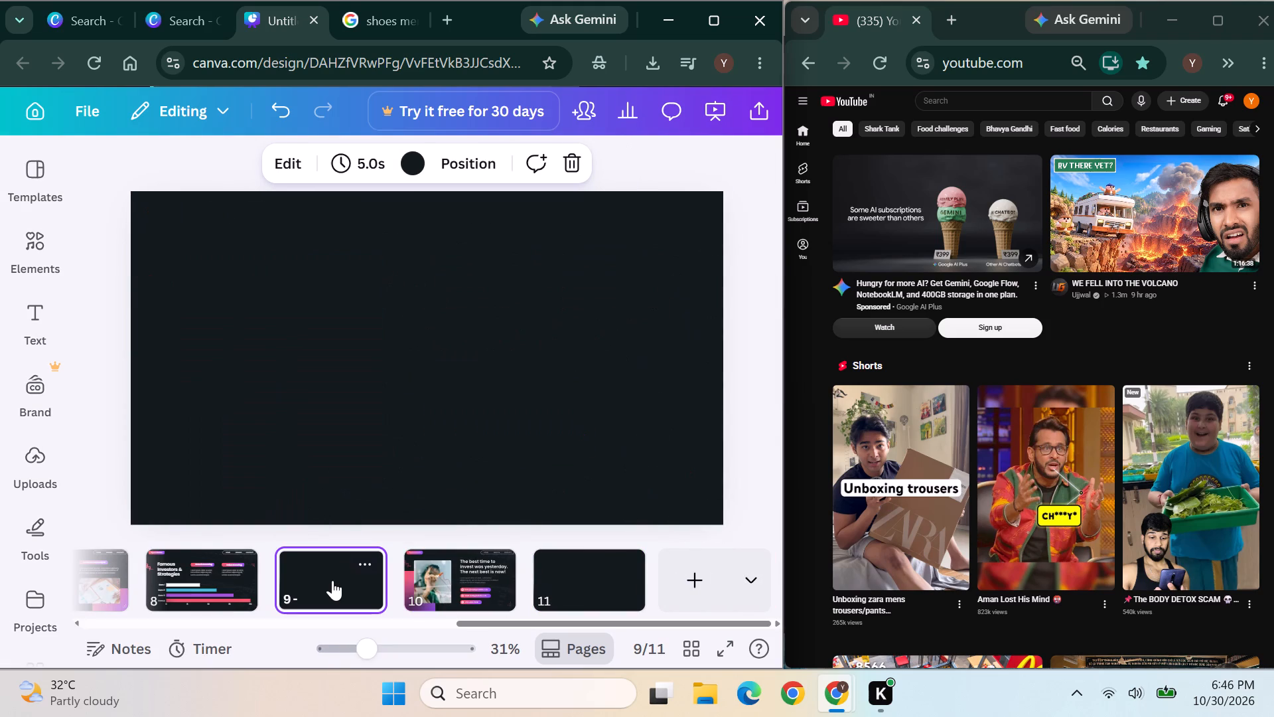
left_click(228, 580)
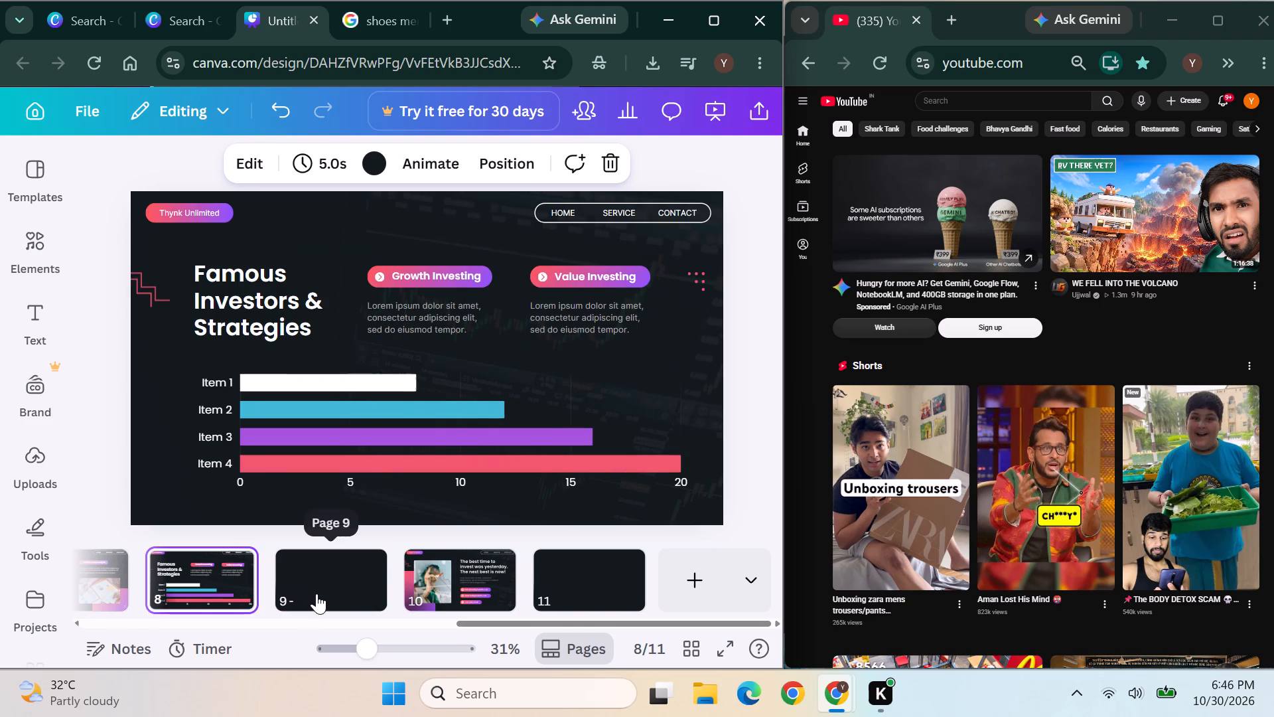
left_click(317, 594)
left_click(459, 596)
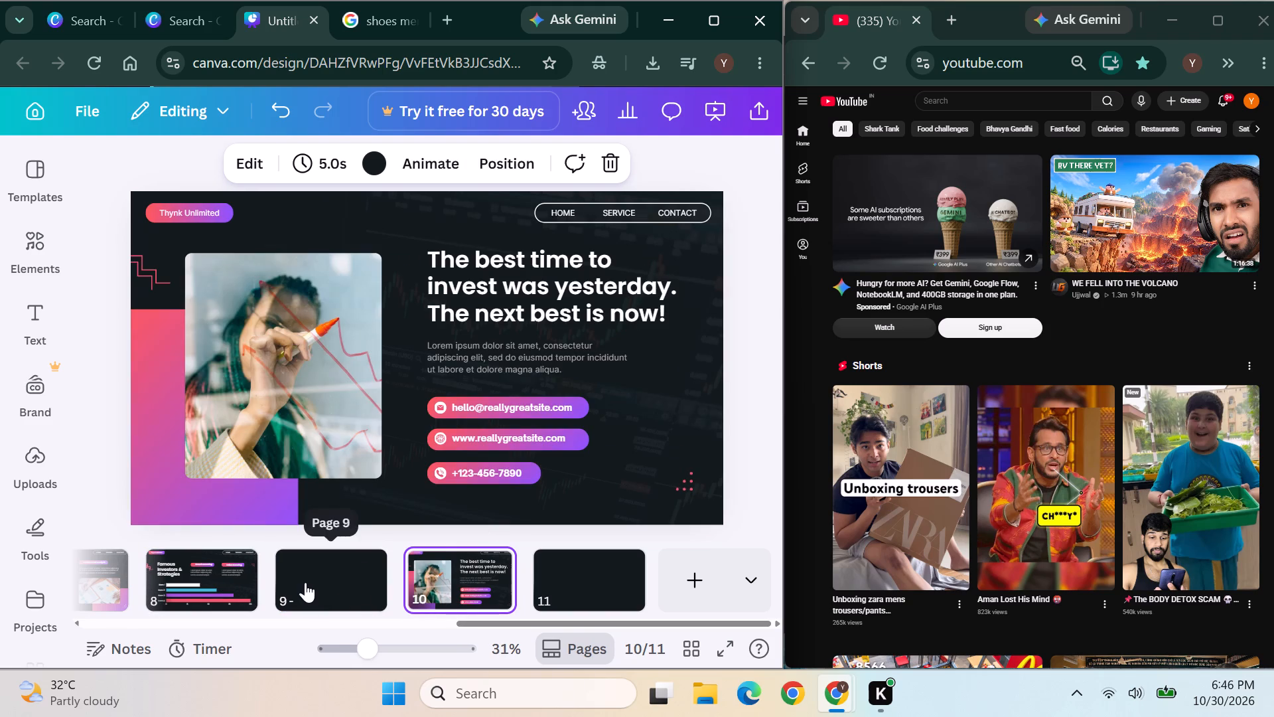
Delete the two blank pages before and after the closing "The best time to invest" page.
left_click_drag(305, 582, 366, 565)
left_click(372, 564)
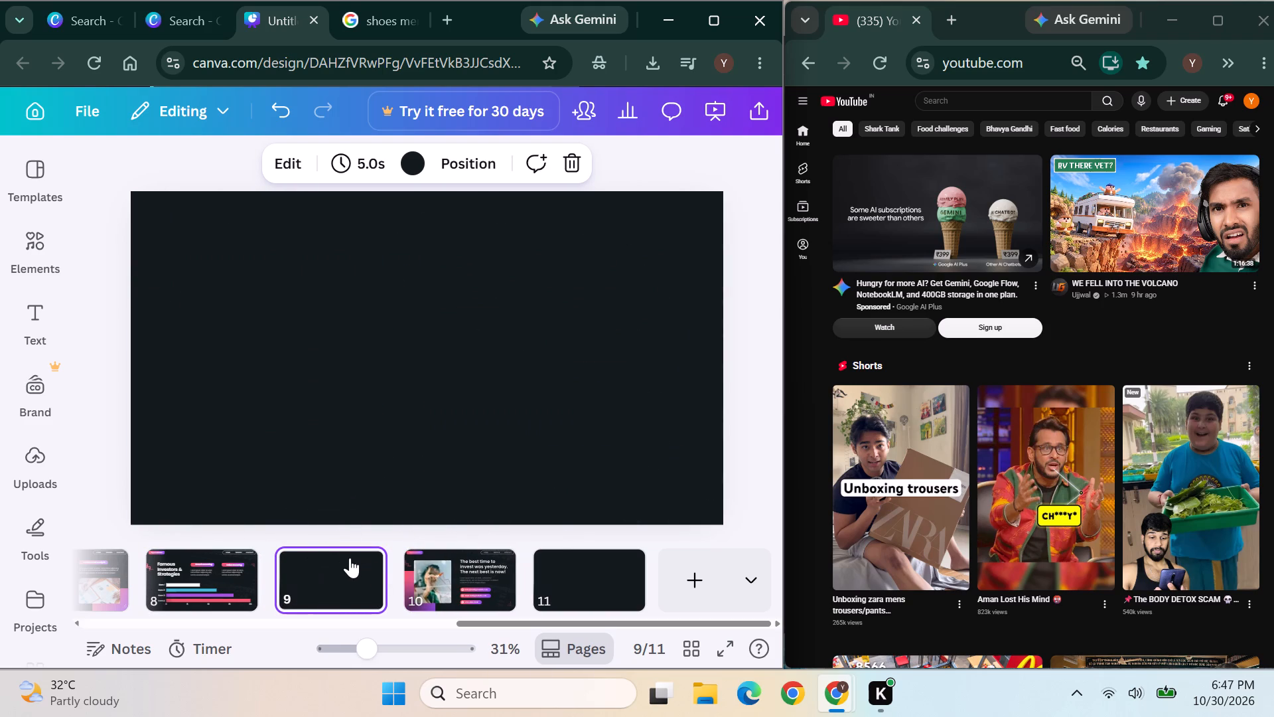
left_click(370, 563)
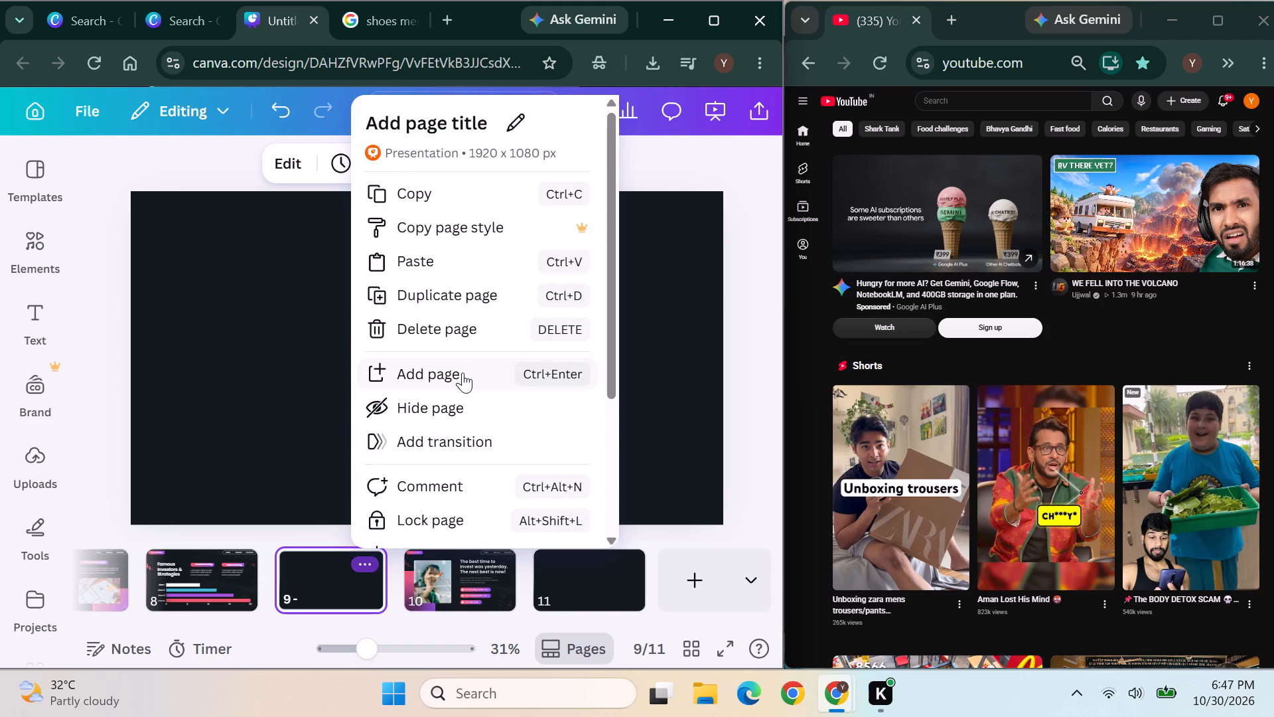
left_click(481, 339)
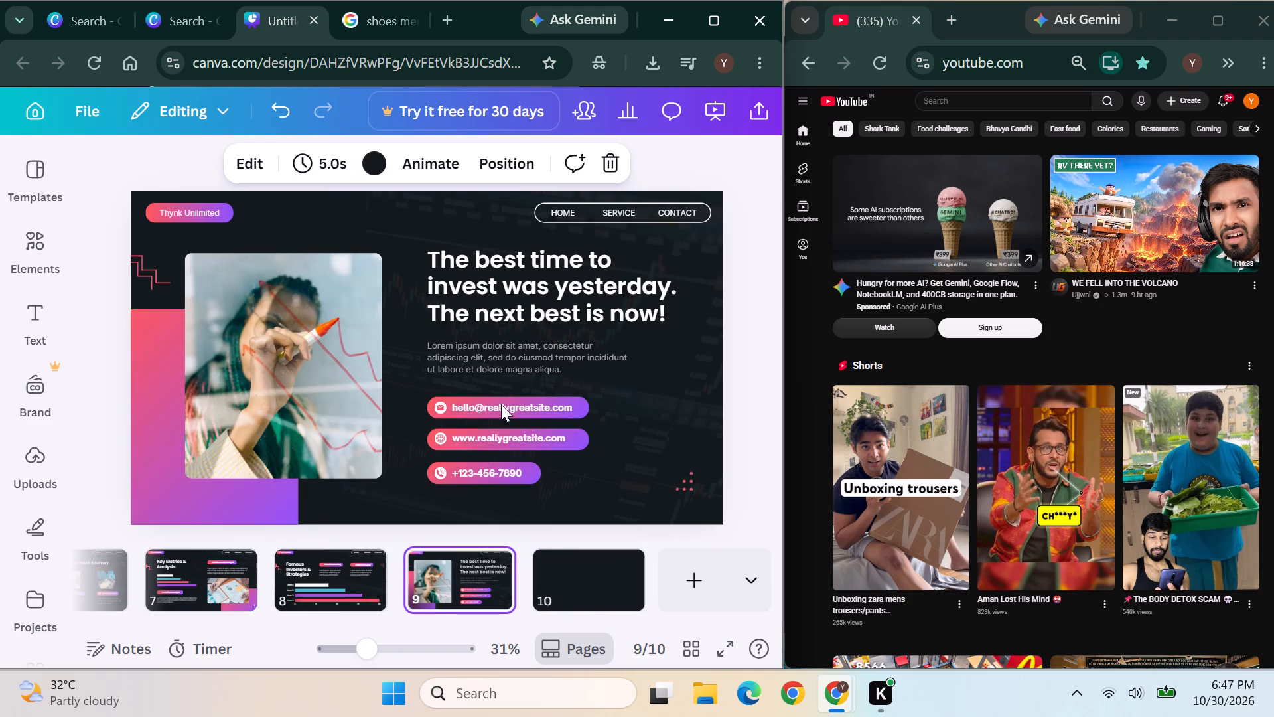
left_click(585, 591)
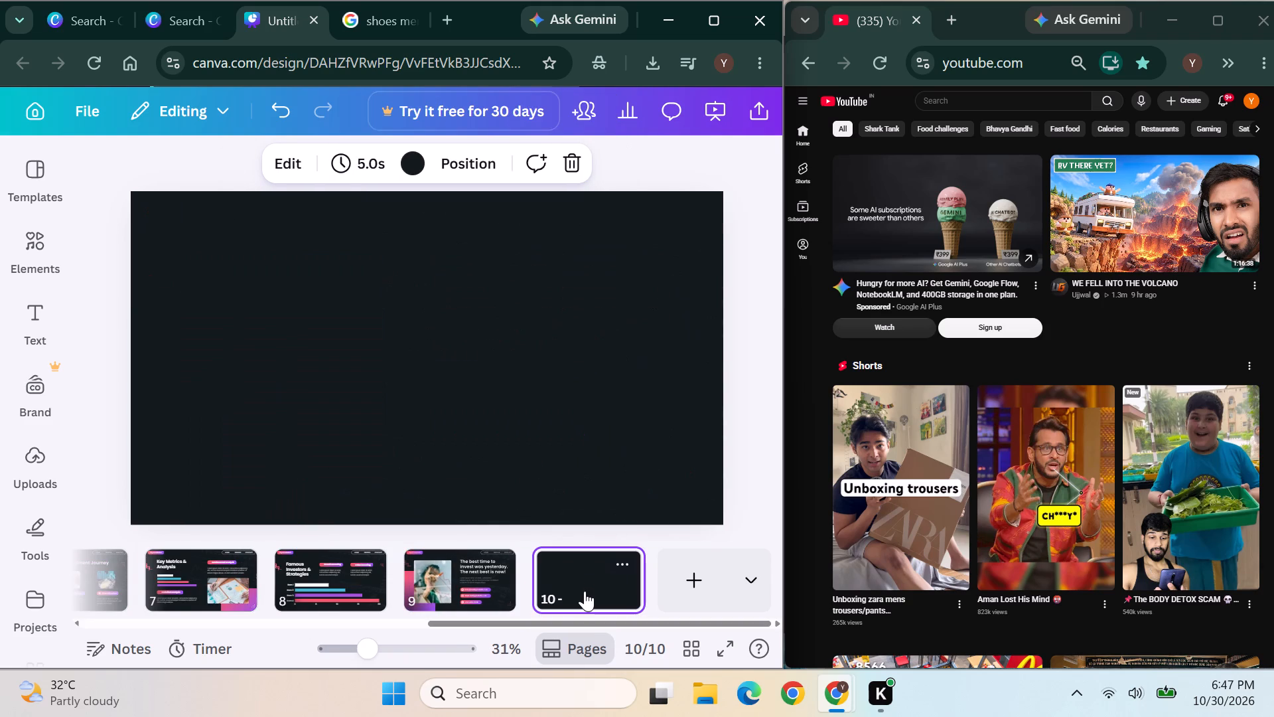
left_click(626, 556)
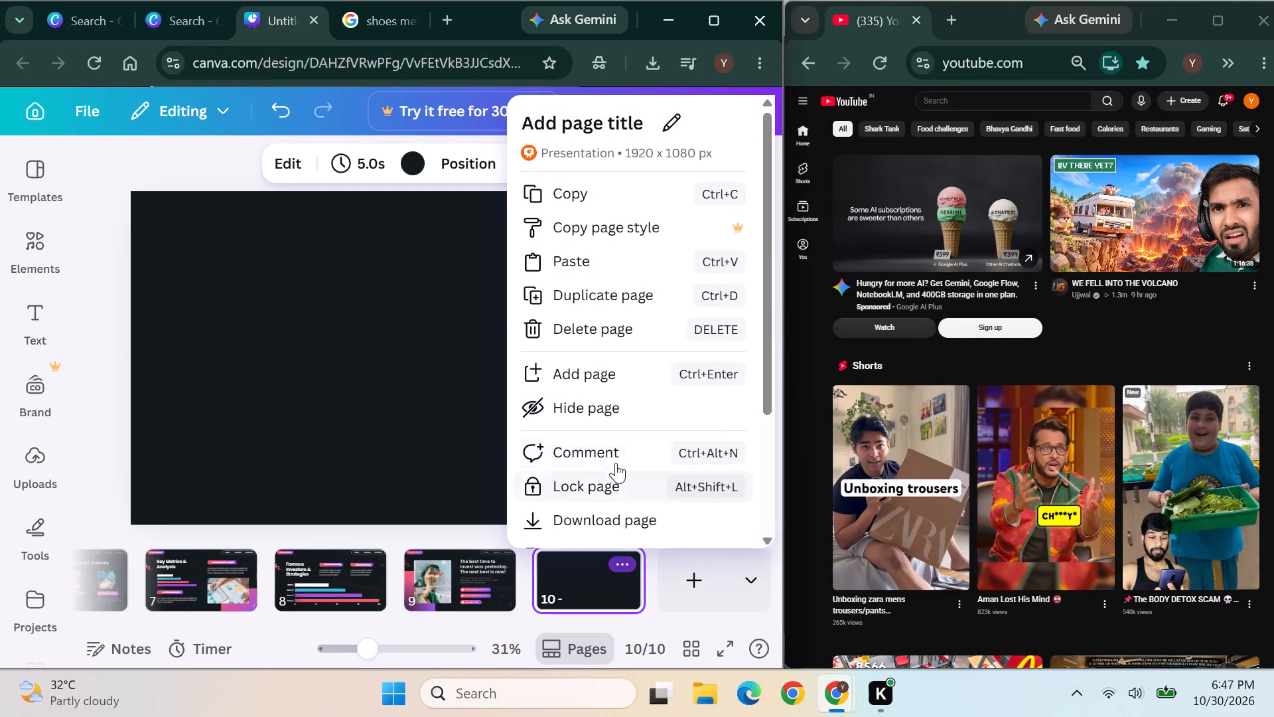
left_click(608, 339)
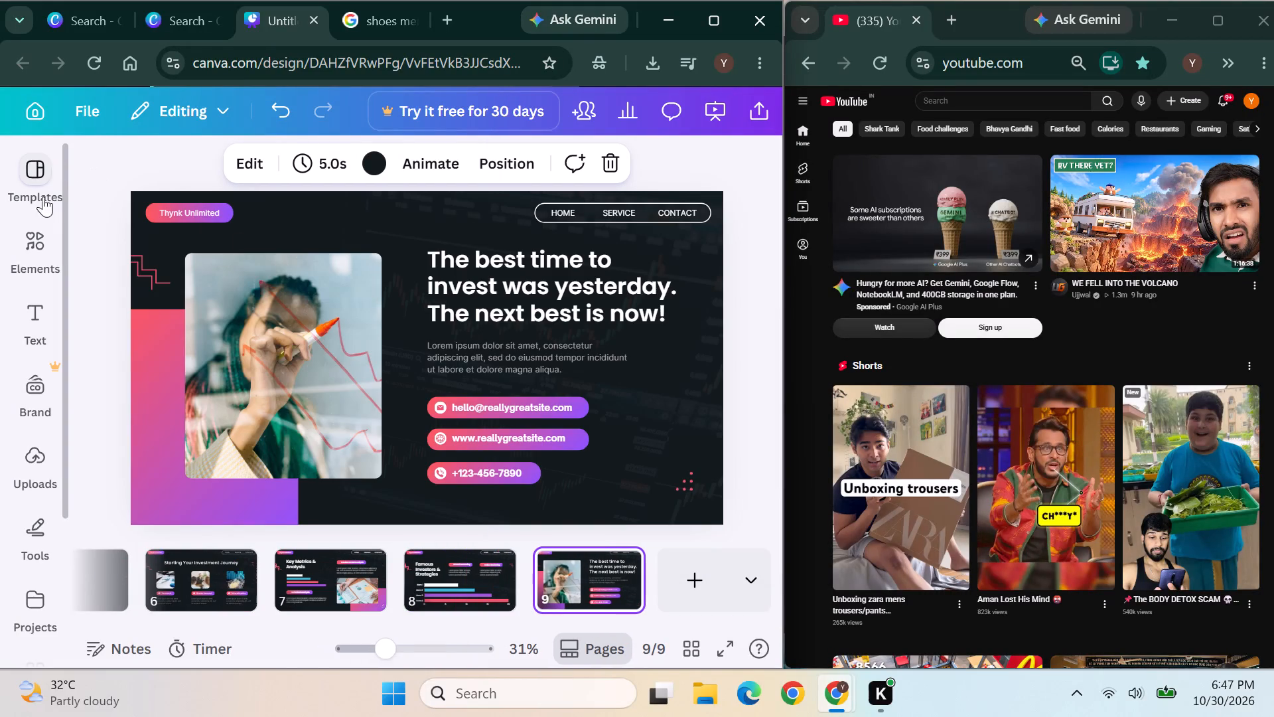
Compare the template's layouts with the deck and view the Stock Market title page and The Basics of Stock Markets page.
left_click(8, 185)
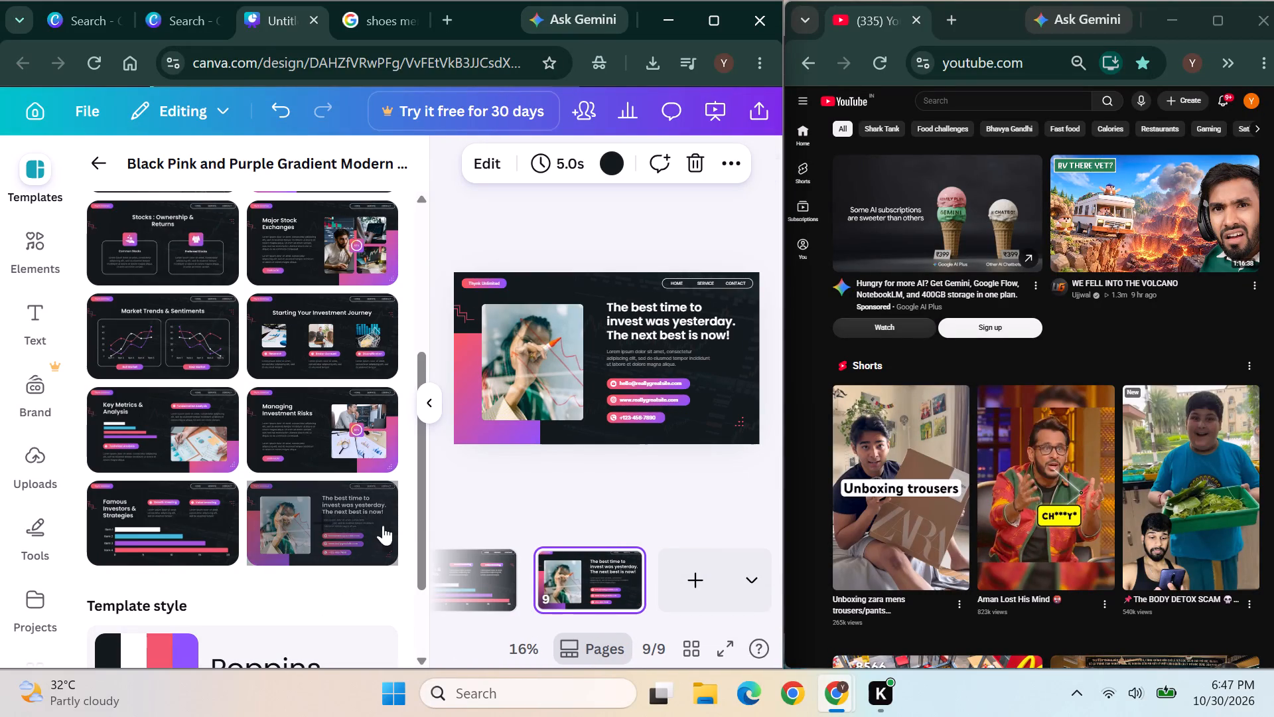
left_click(427, 393)
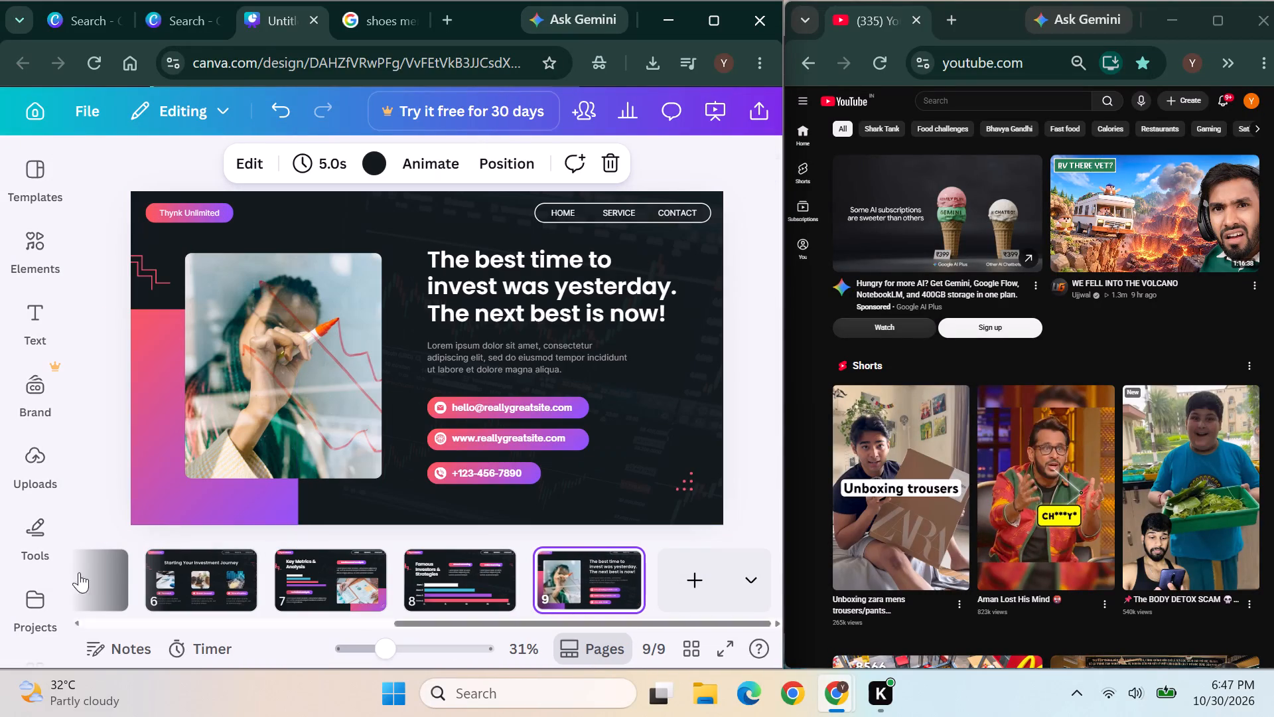
left_click_drag(403, 625, 342, 625)
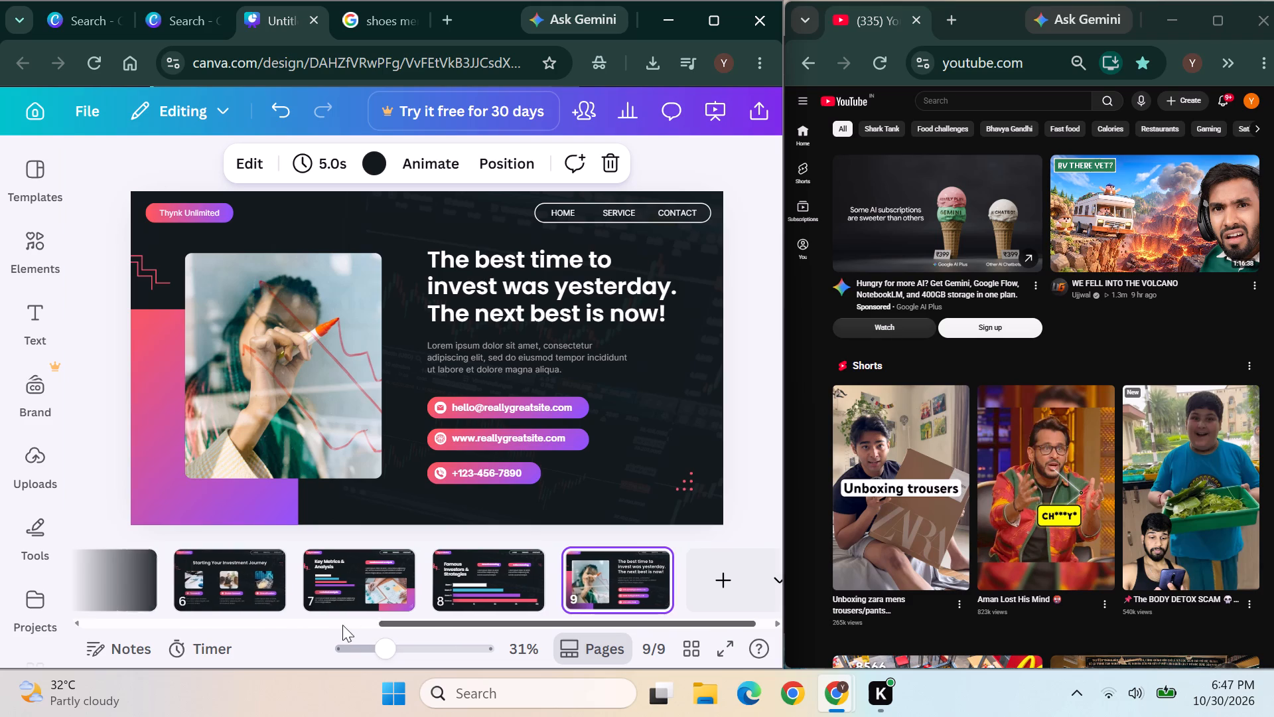
left_click_drag(342, 625, 36, 631)
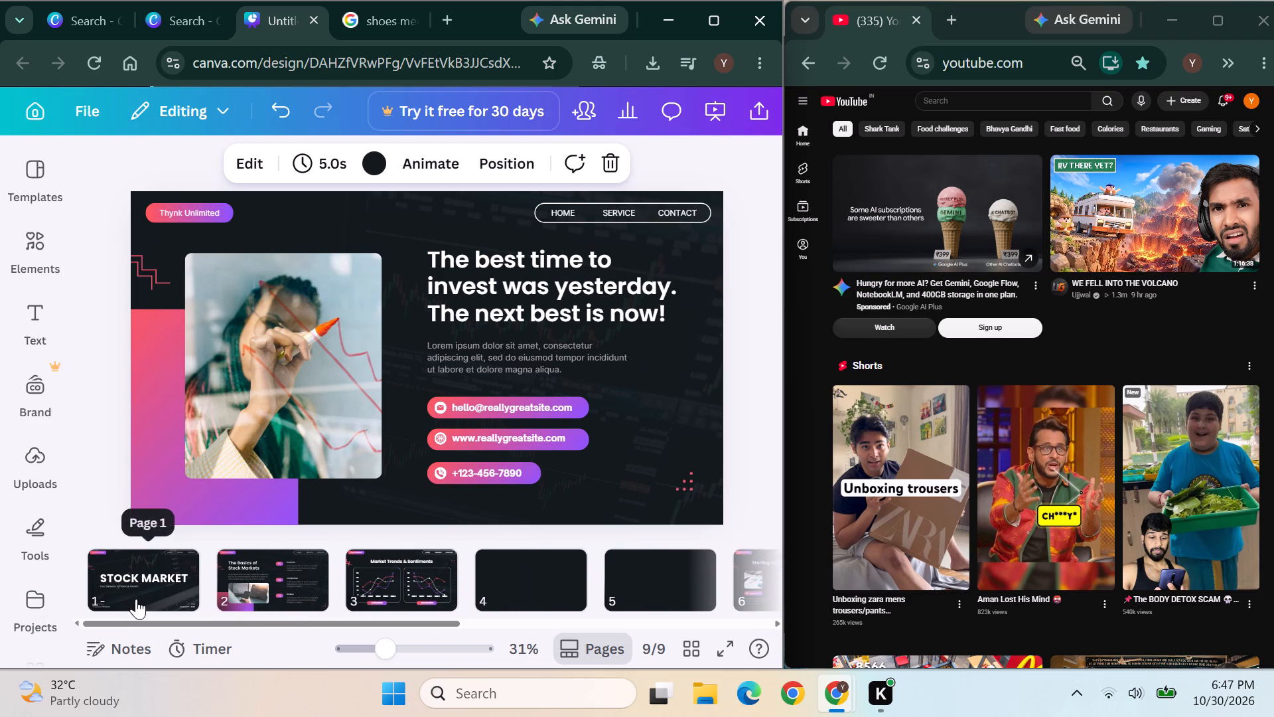
left_click(136, 599)
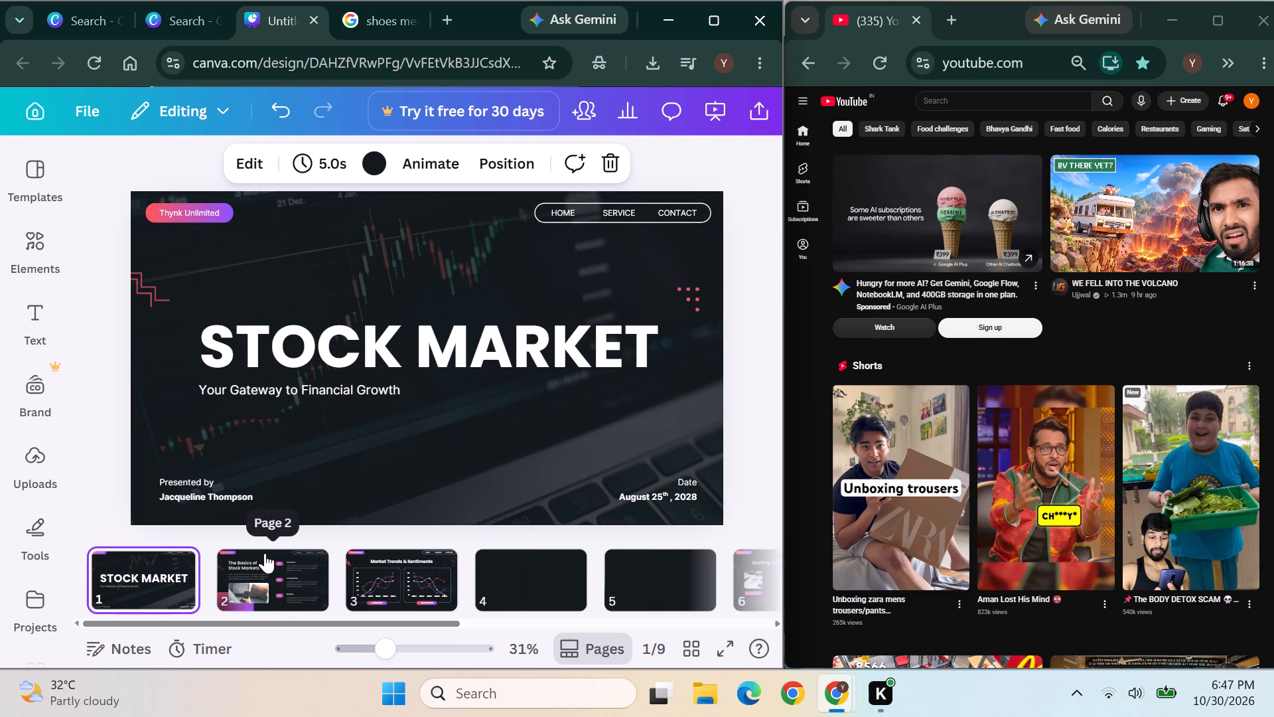
left_click(265, 553)
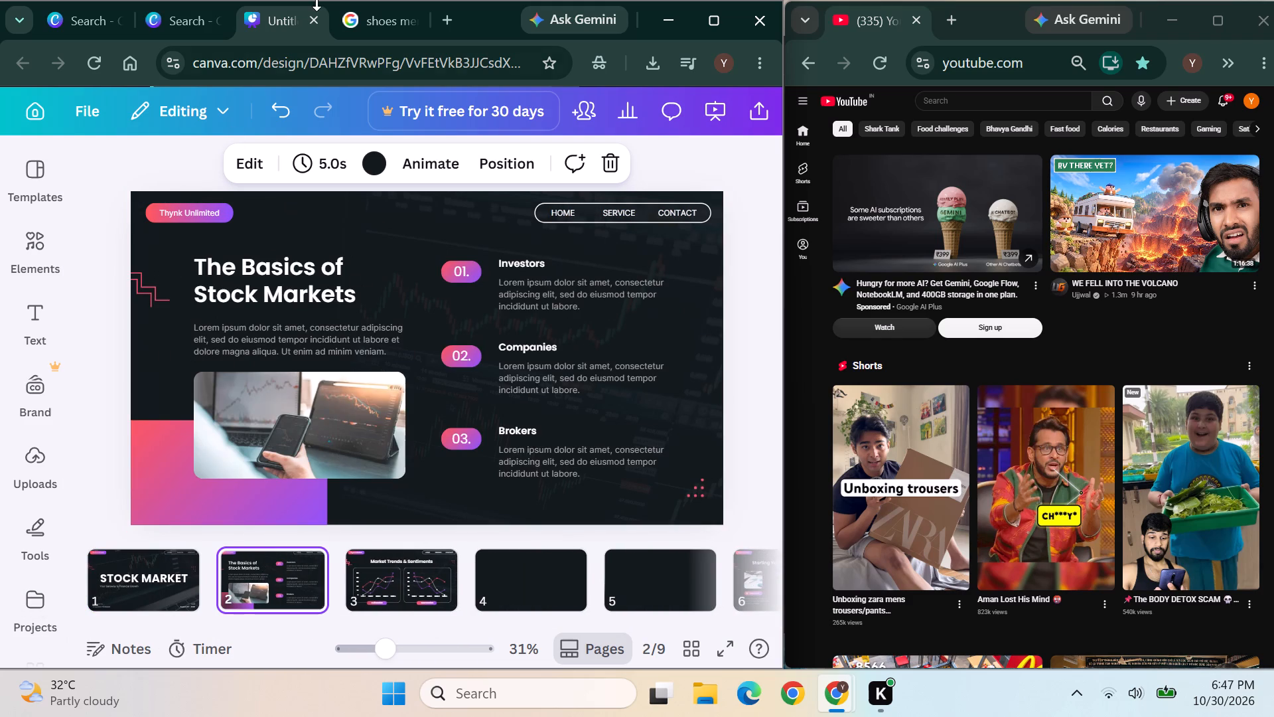
Close the stock market presentation and return to the Canva template search.
left_click(310, 16)
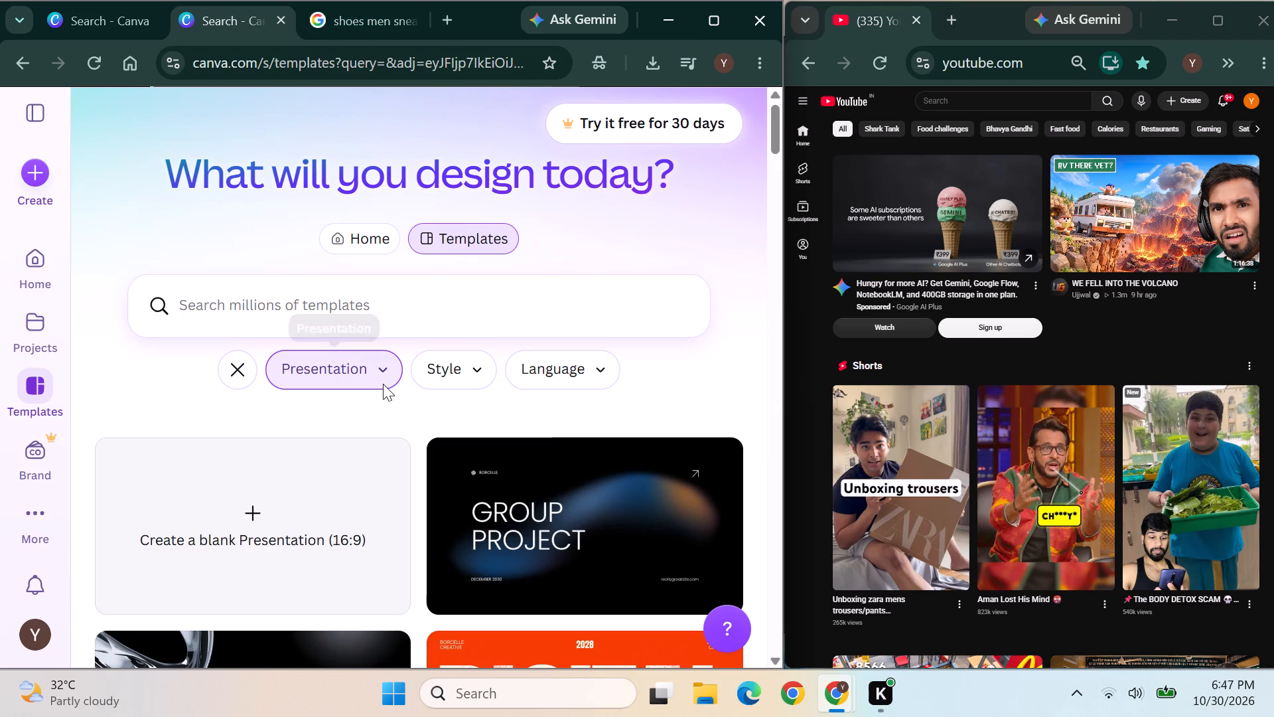
Look through the presentation template gallery, including the stock market designs, for another template.
left_click_drag(774, 140, 781, 204)
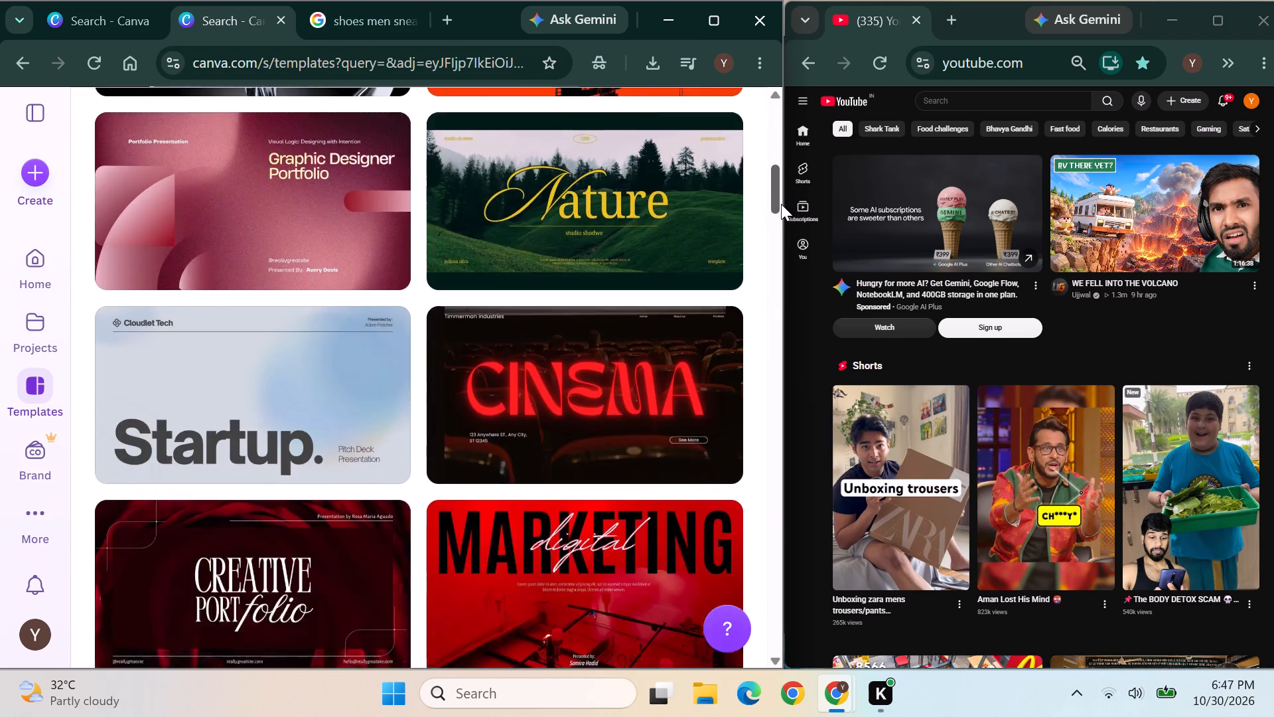
left_click_drag(781, 204, 782, 175)
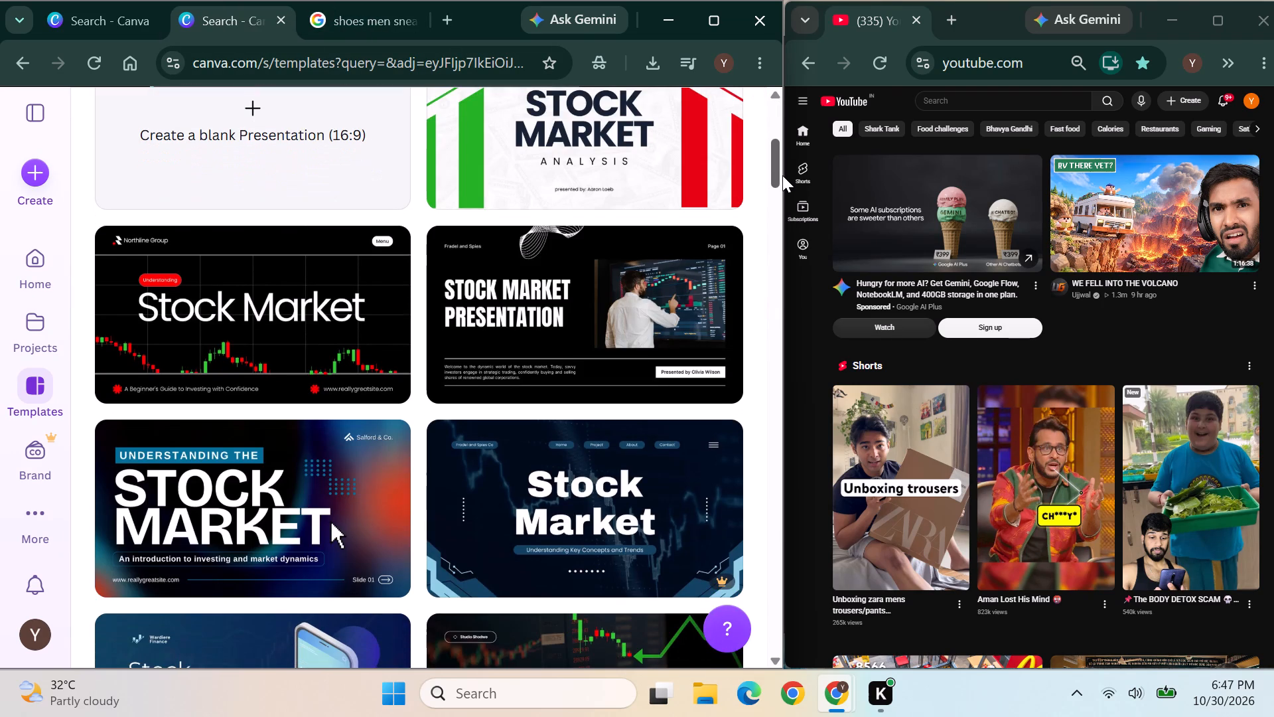
left_click_drag(782, 175, 784, 206)
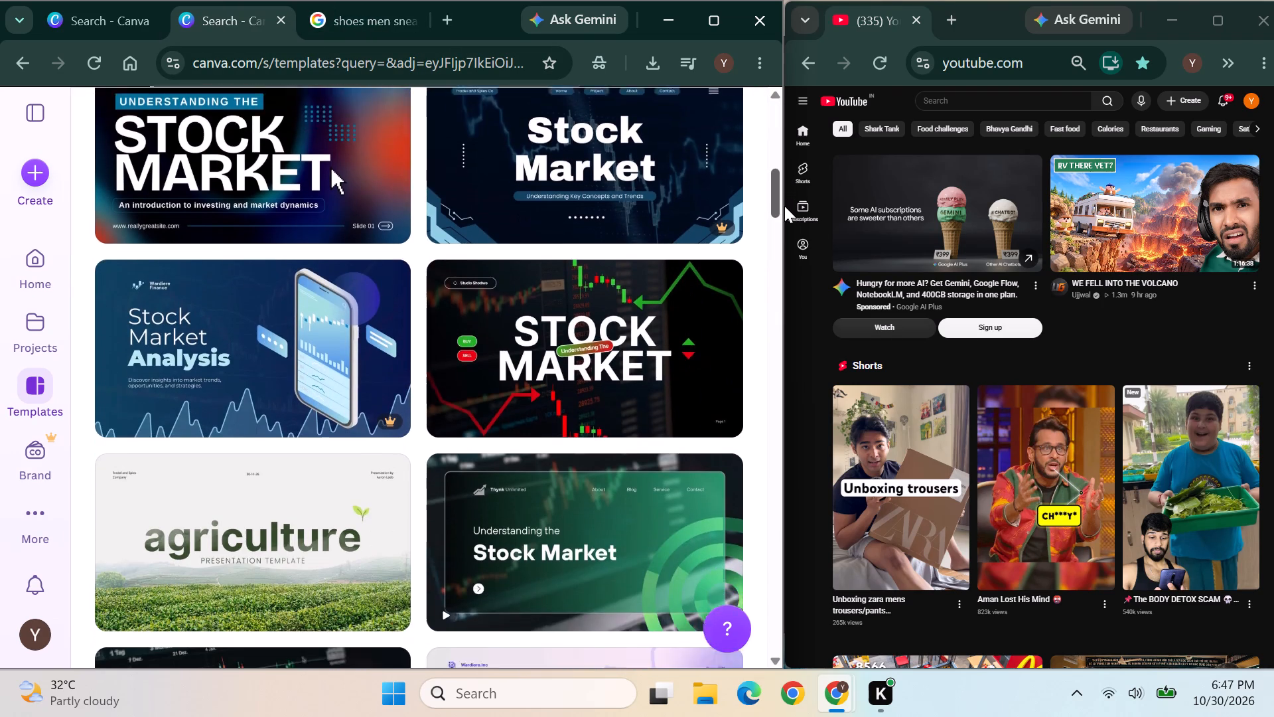
left_click_drag(784, 206, 788, 232)
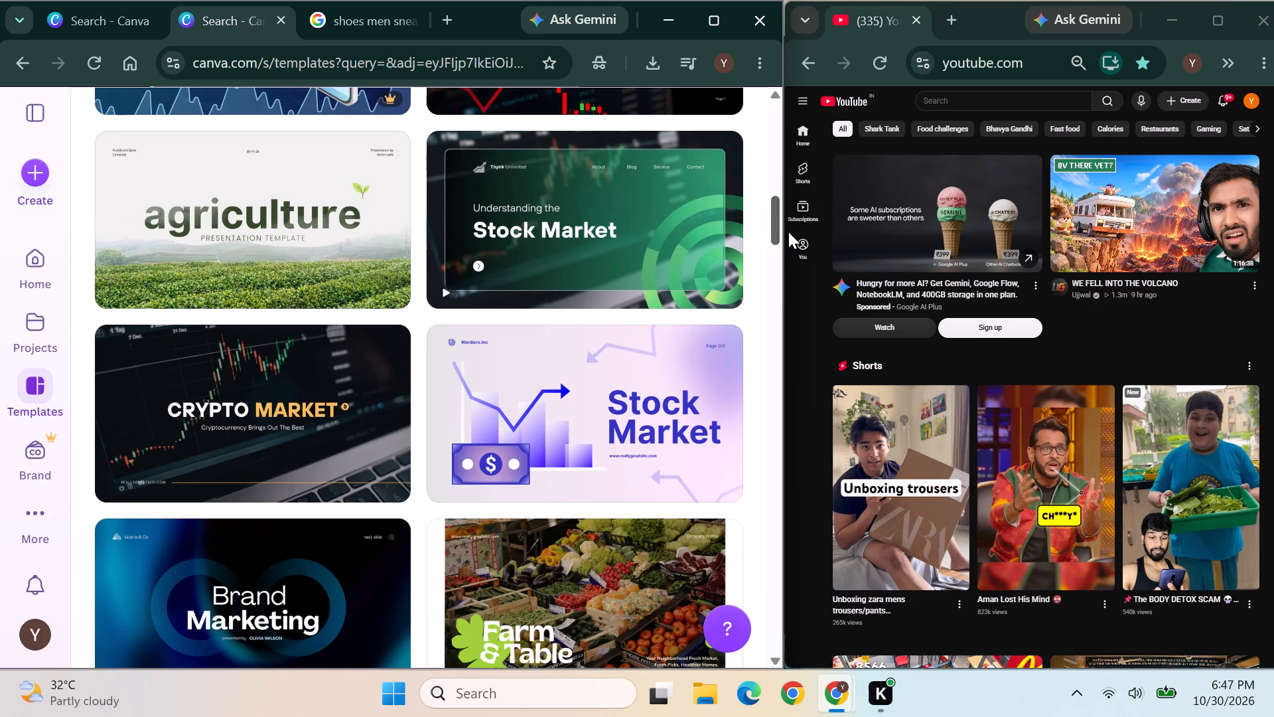
left_click_drag(788, 232, 791, 249)
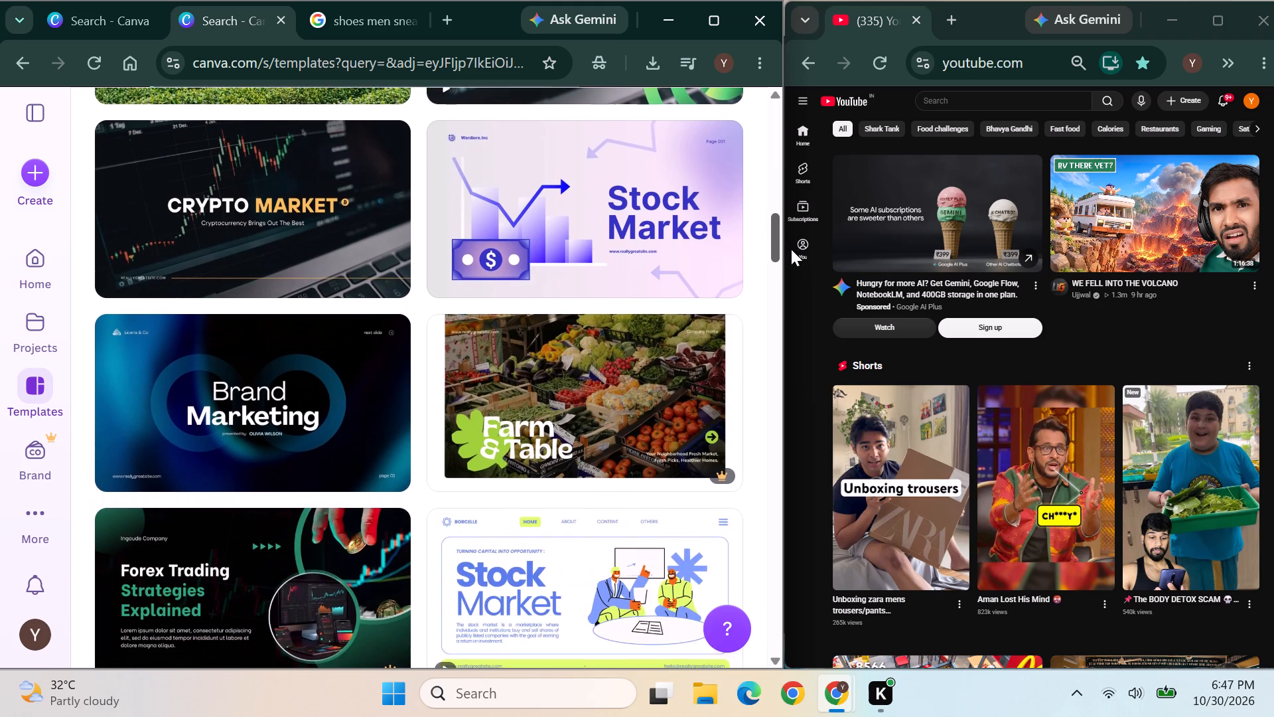
left_click_drag(791, 249, 796, 248)
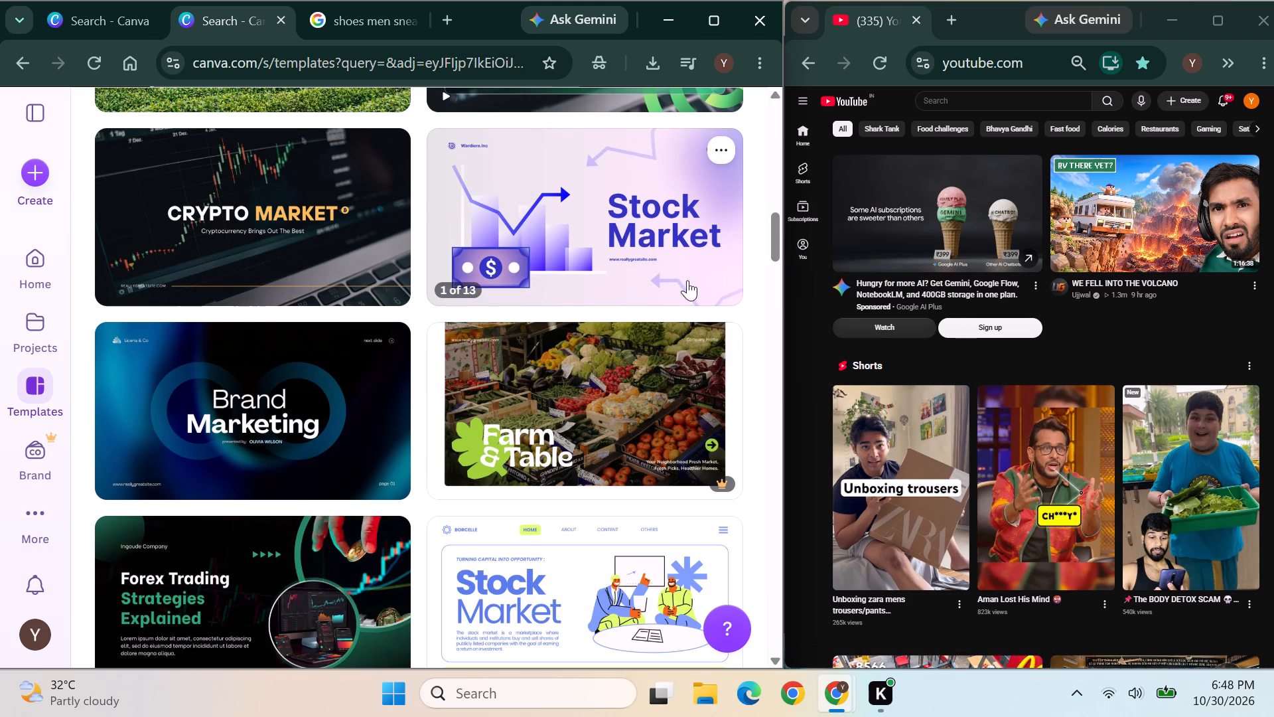
Look further through the presentation template gallery, including the stock market, investment and finance designs.
left_click_drag(772, 238, 774, 267)
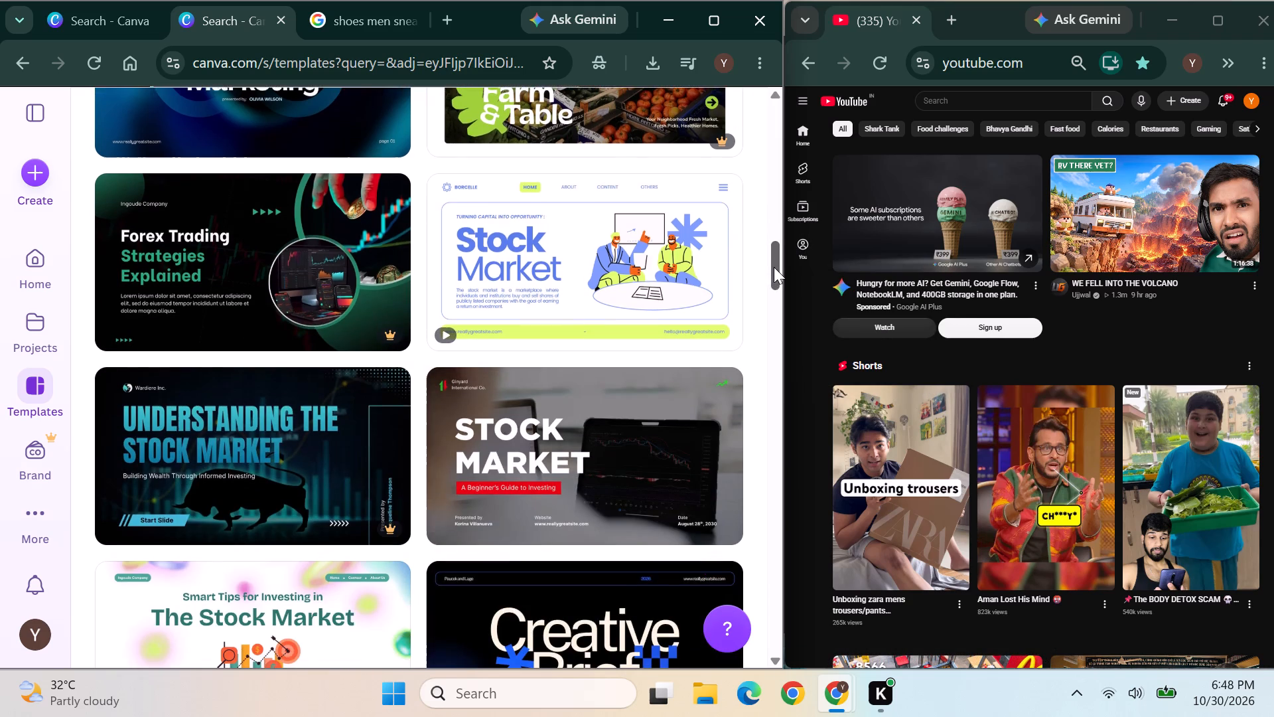
left_click_drag(774, 267, 754, 389)
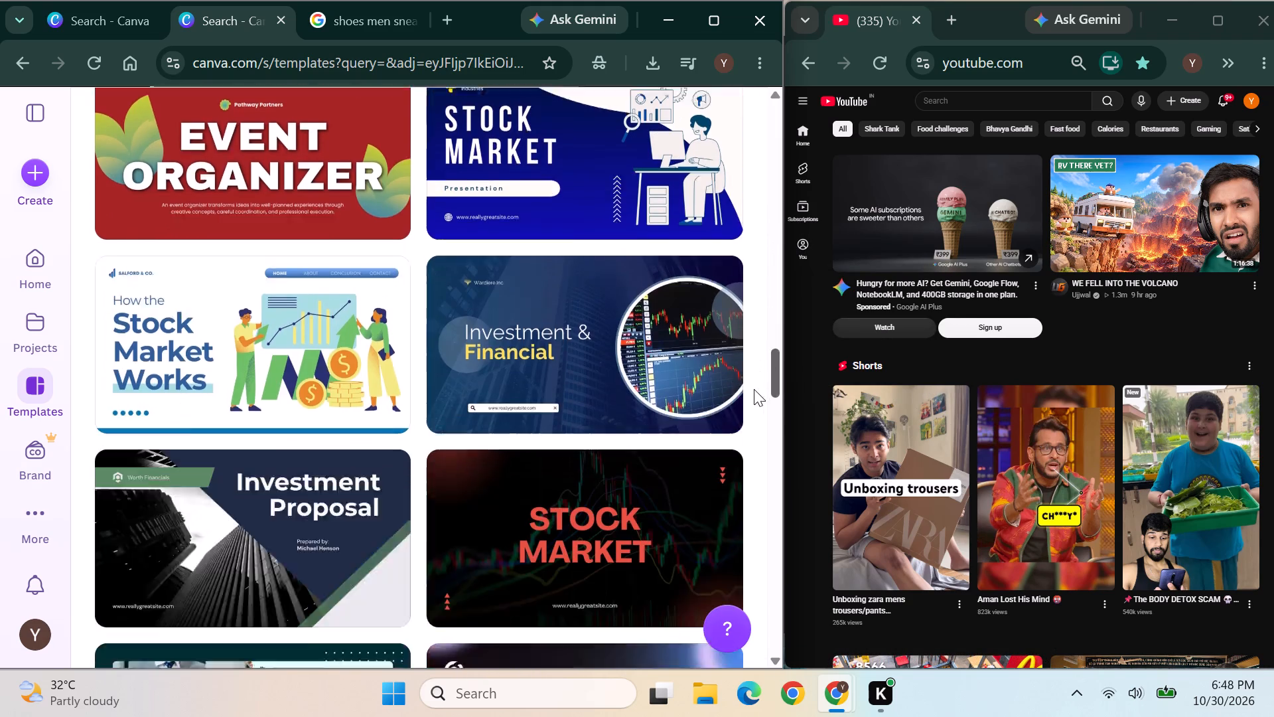
left_click_drag(754, 389, 733, 476)
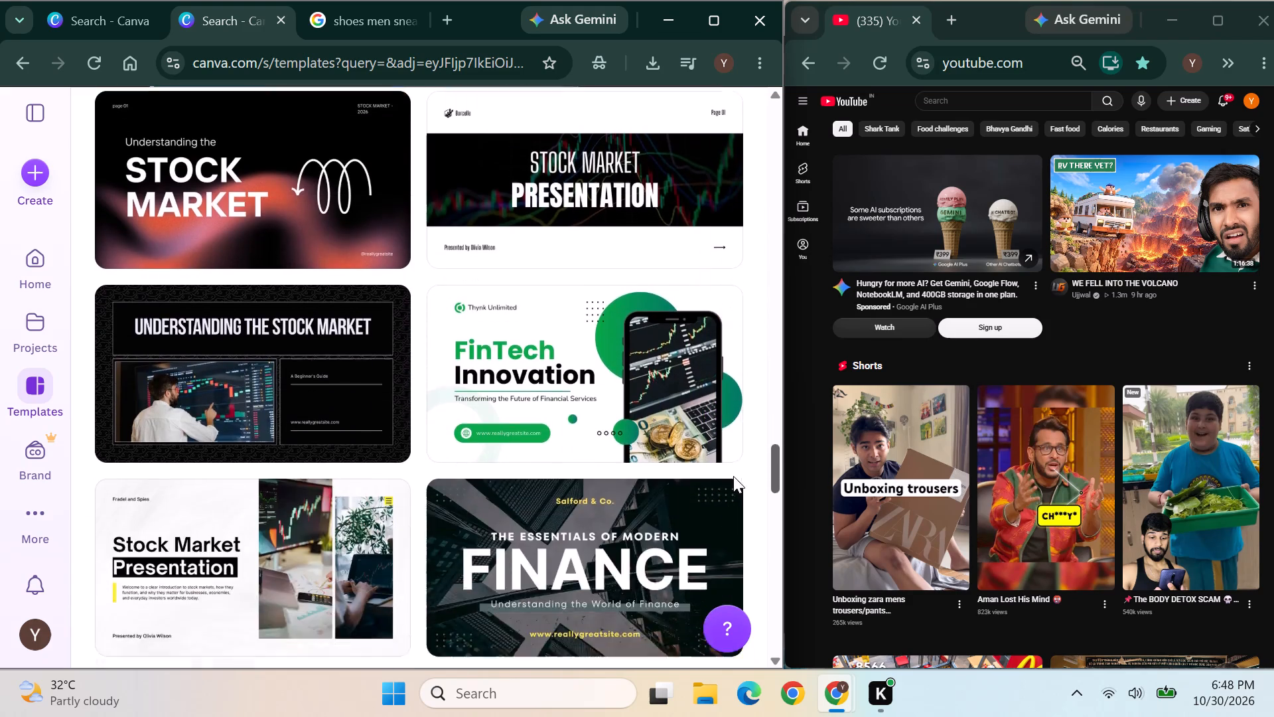
left_click_drag(733, 476, 812, 28)
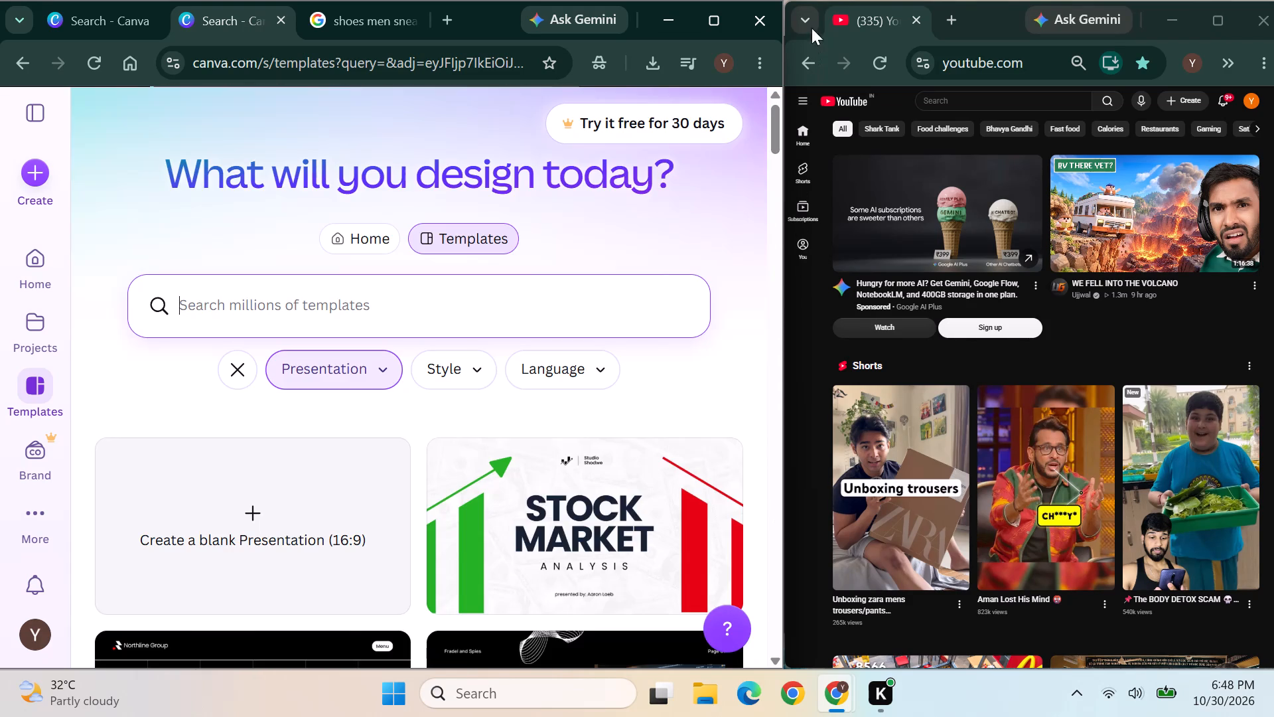
Clear the Presentation filter and open the Phone Wallpaper category from the Explore templates carousel.
left_click(236, 366)
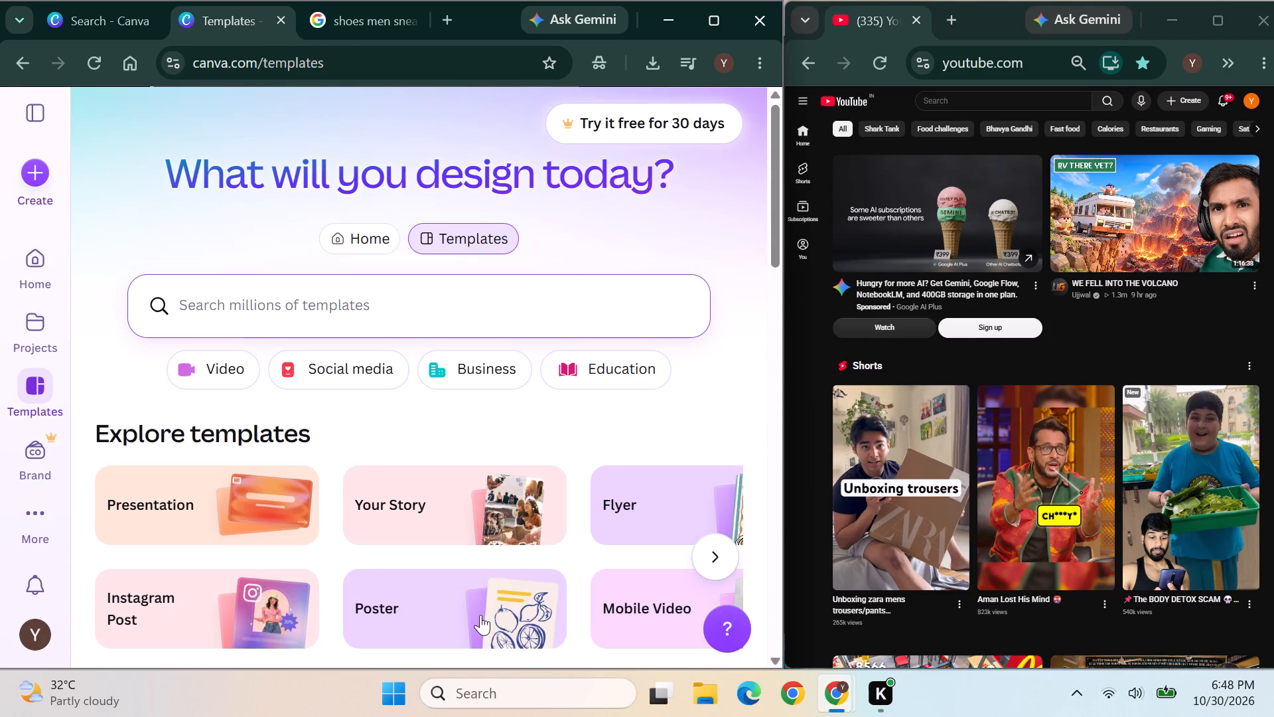
left_click(716, 562)
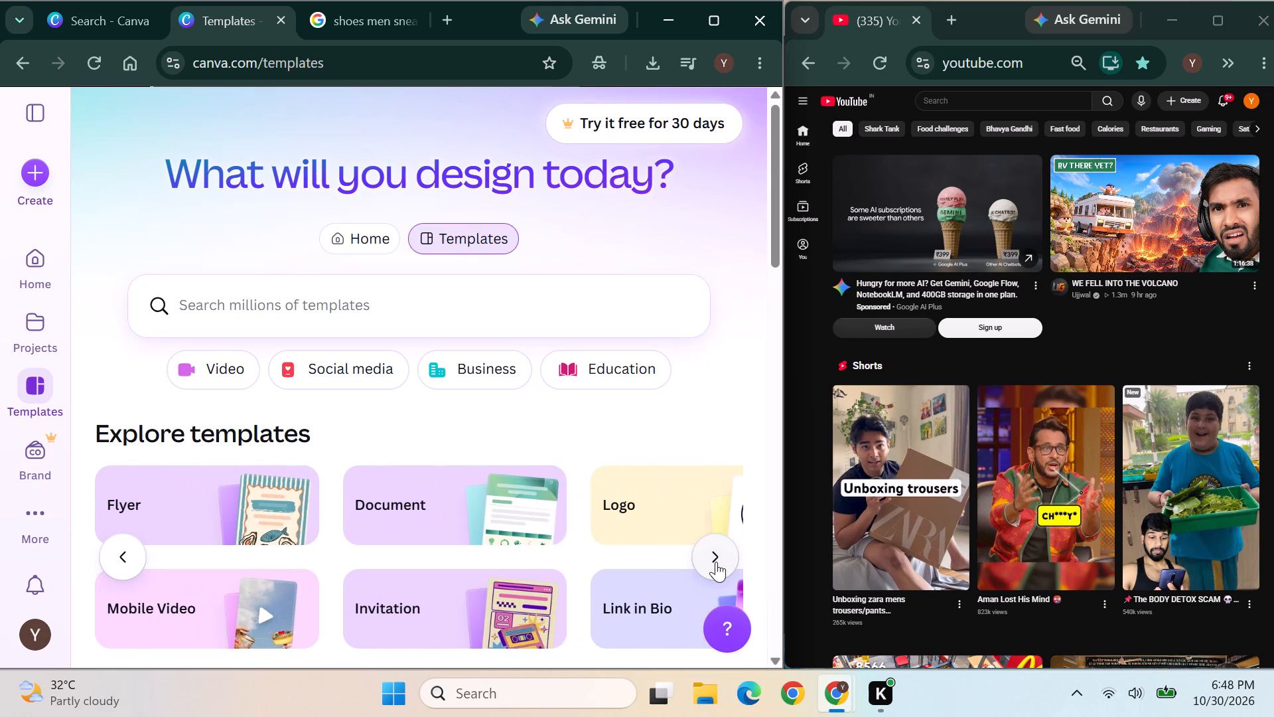
left_click(716, 562)
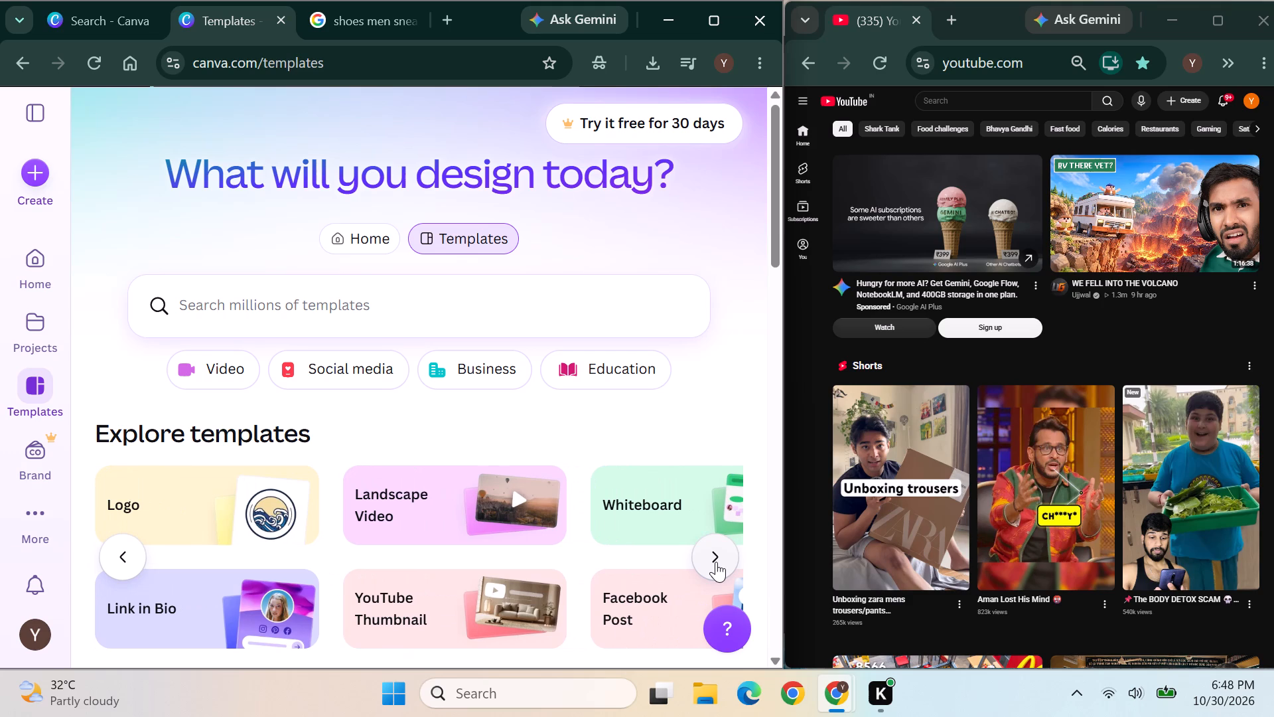
left_click(716, 562)
left_click(716, 562)
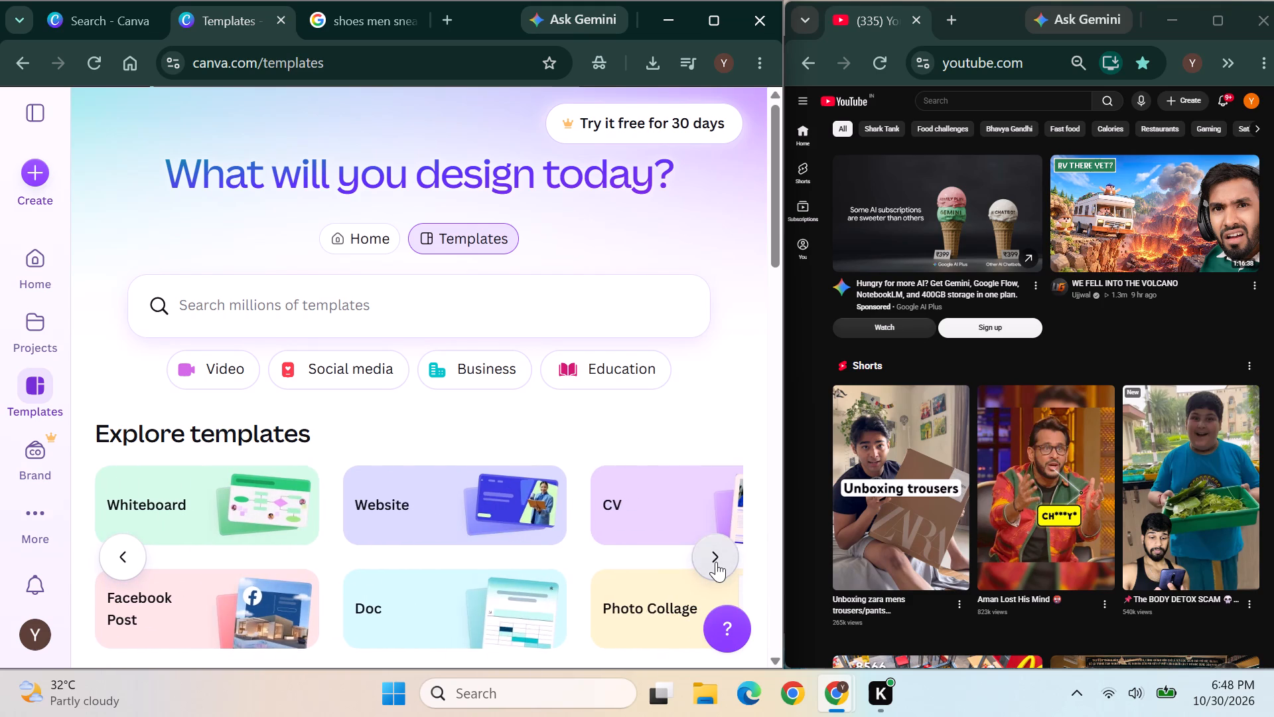
left_click(716, 562)
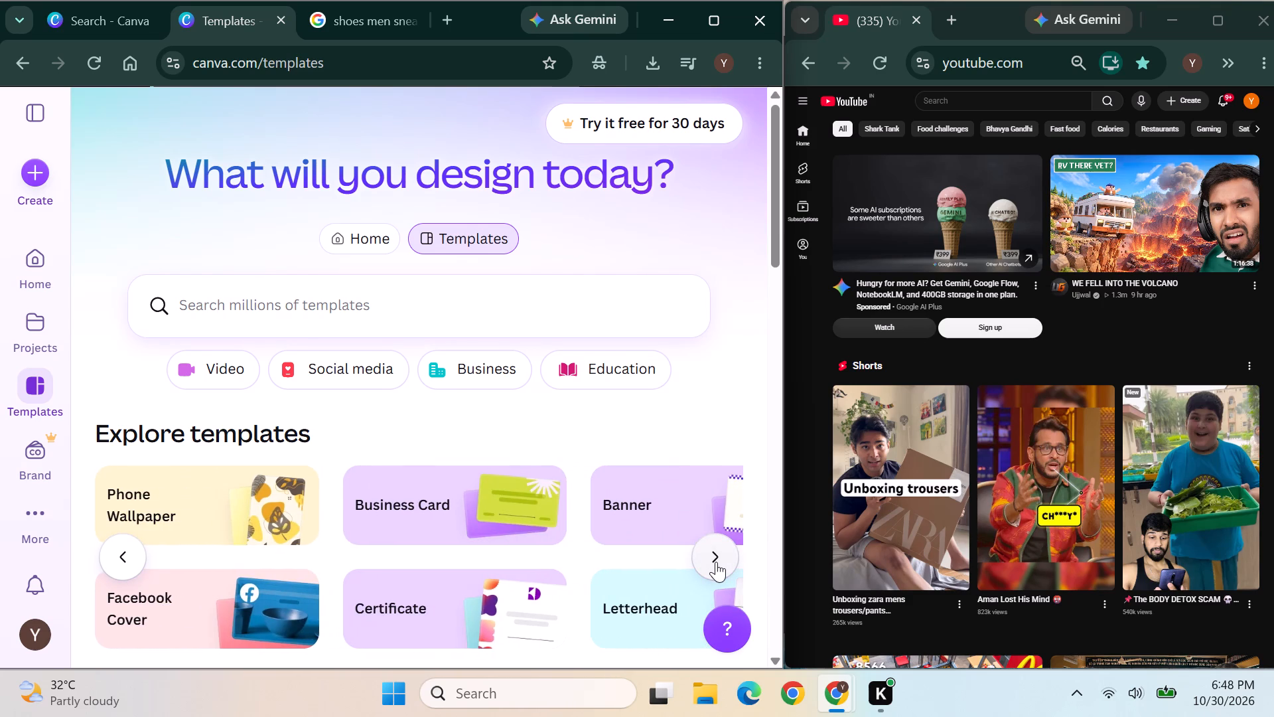
left_click(267, 524)
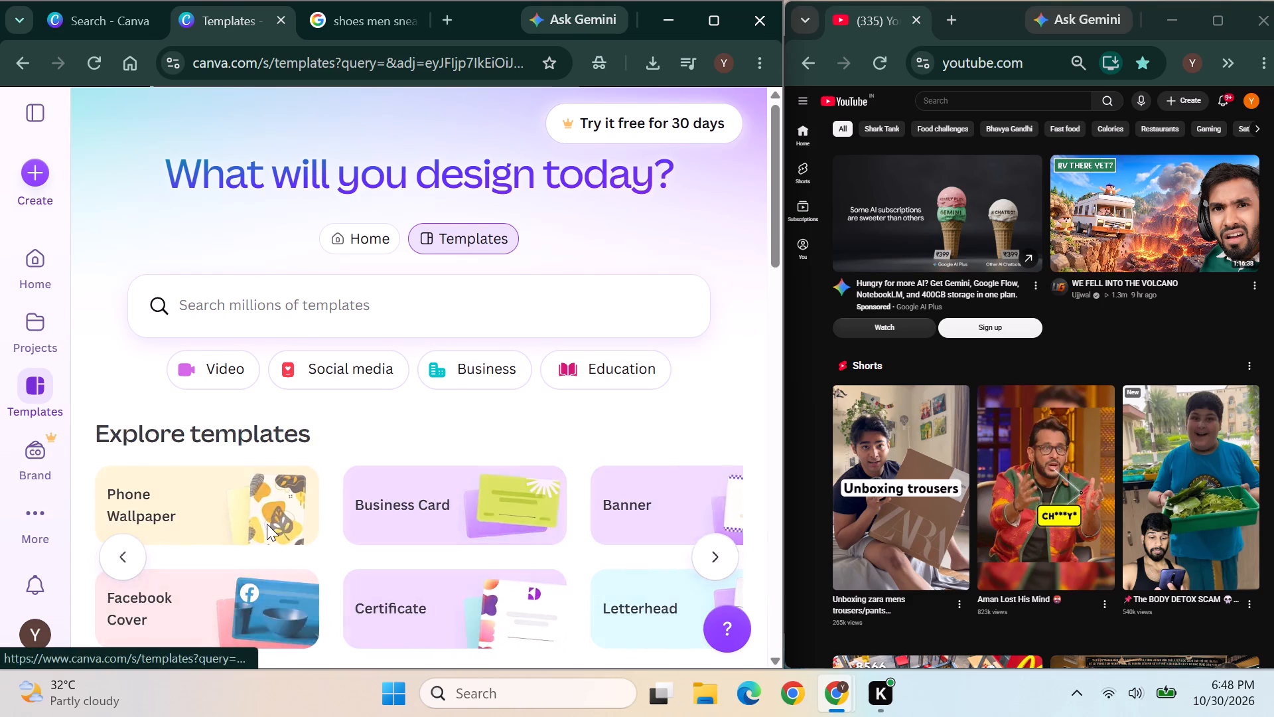
key("Left")
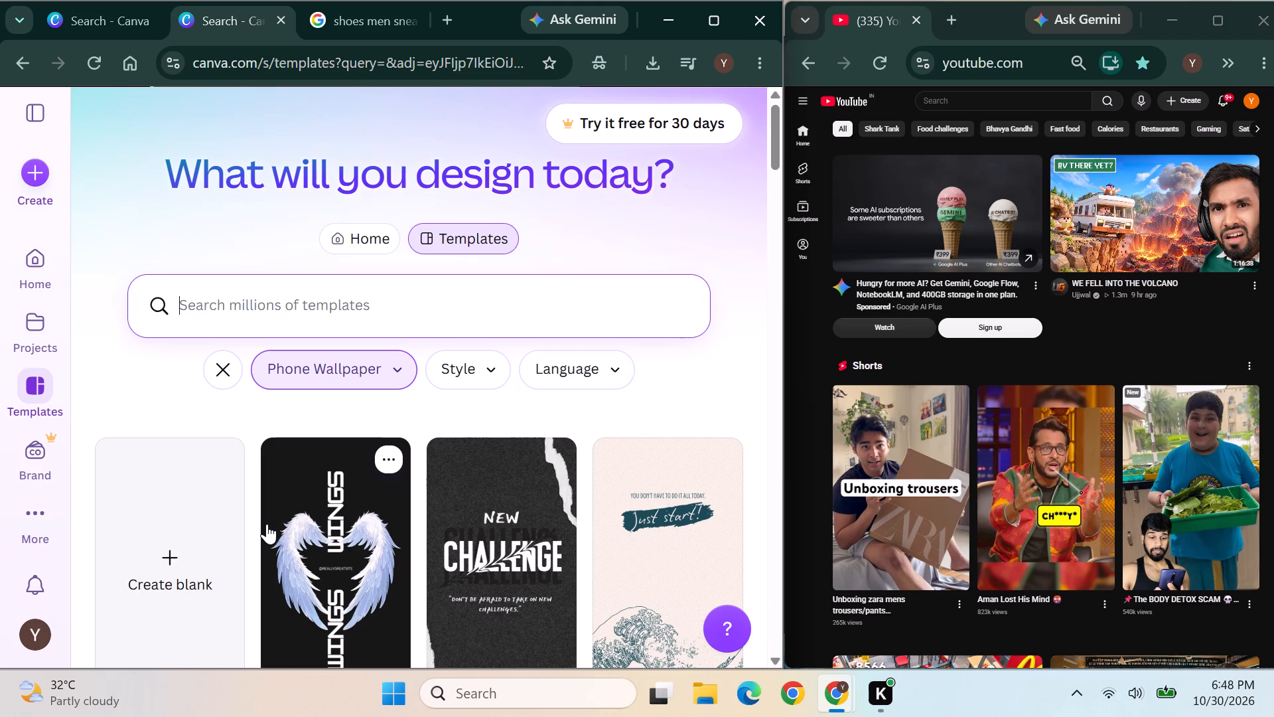
Look through the Phone Wallpaper template gallery, including the quote, car, nature and abstract designs, for a wallpaper to use.
key("Left")
key("Down")
key("Down")
left_click(193, 380)
key("Down")
key("Down")
key("Down")
key("Down")
key("Down")
key("Down")
key("Down")
key("Down")
key("Down")
key("Down")
key("Down")
key("Down")
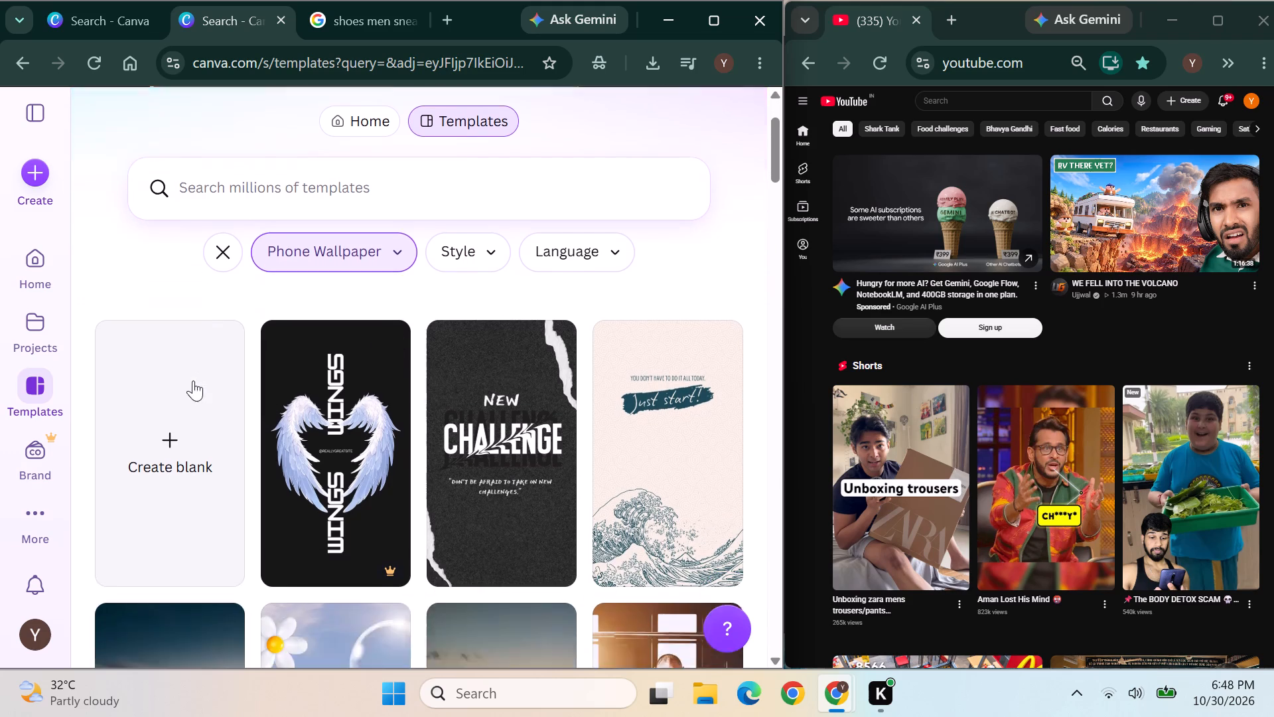
key("Down")
key("Down")
key("Down")
key("Down")
key("Up")
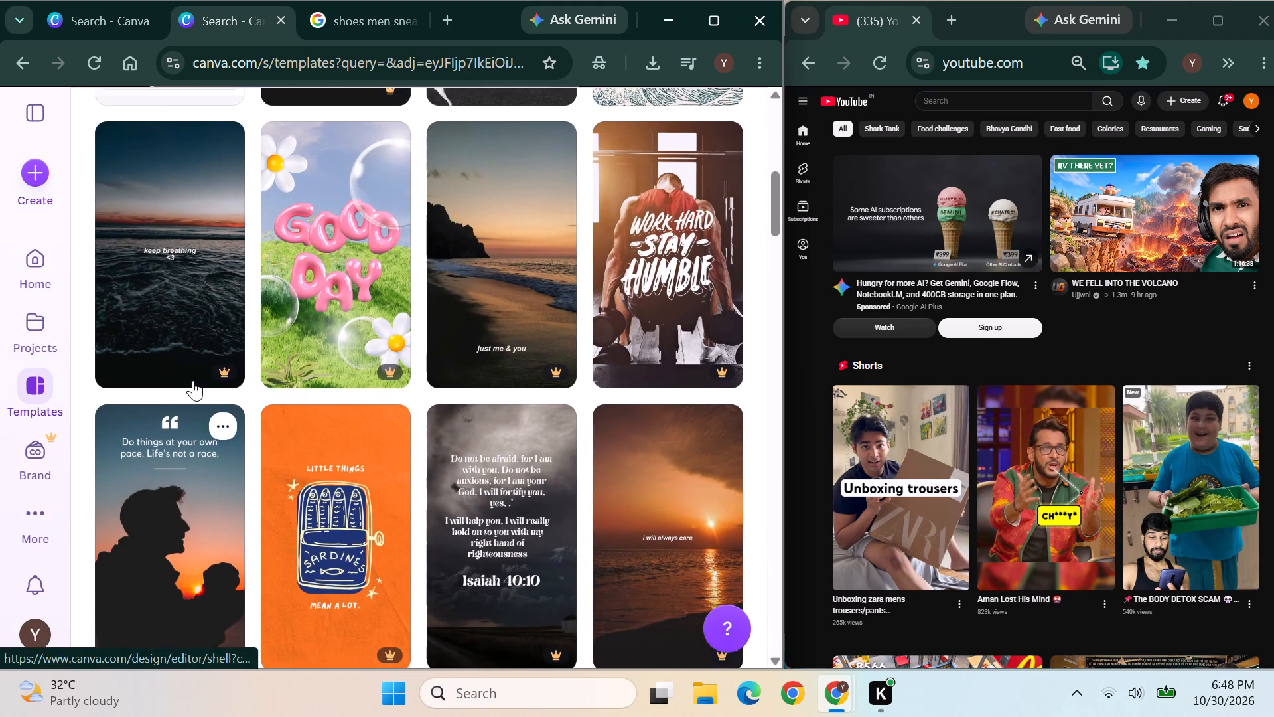
key("Down")
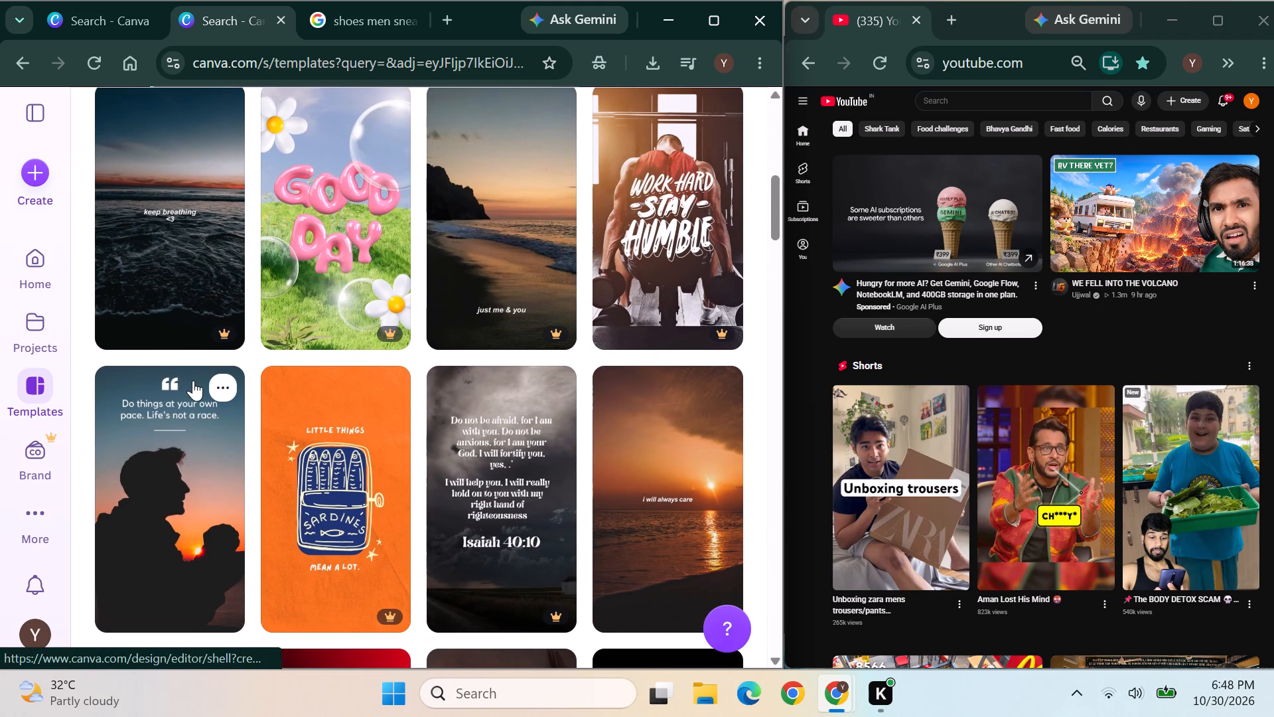
key("Down")
key("Down")
key("Down")
key("Down")
key("Down")
key("Down")
key("Down")
key("Down")
key("Down")
key("Down")
key("Down")
key("Down")
key("Down")
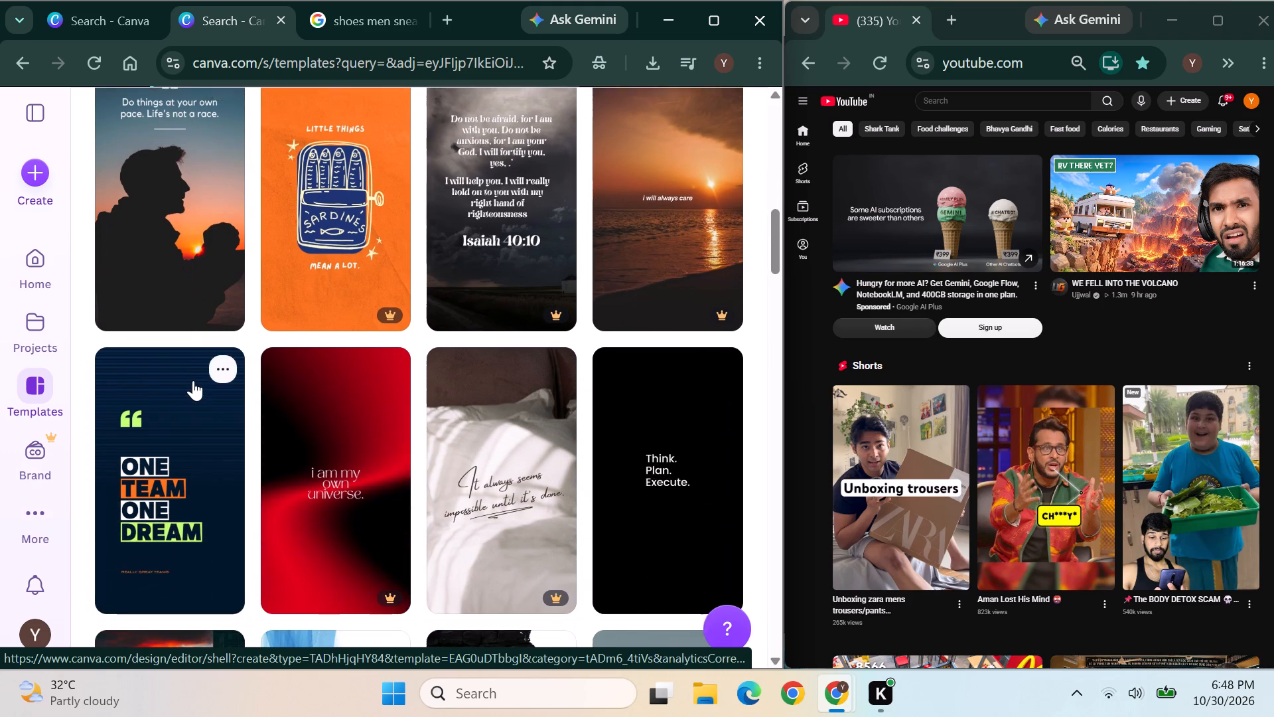
key("Down")
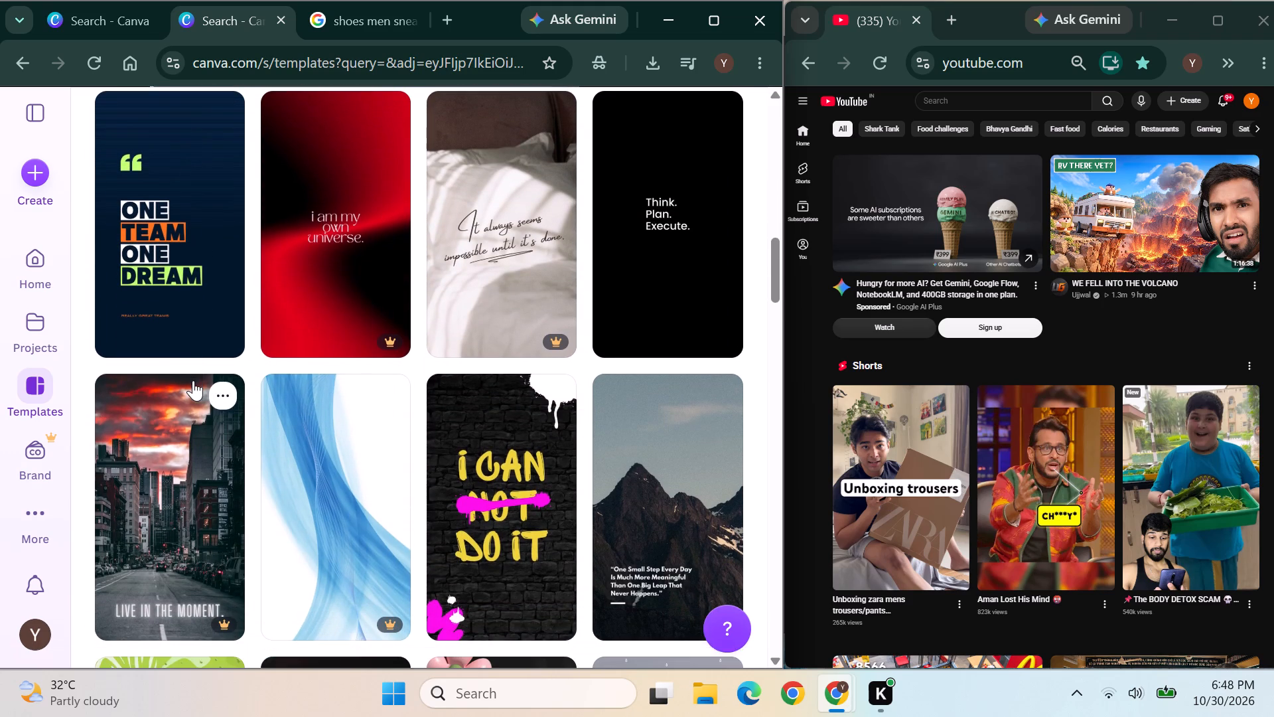
key("Down")
key("Down")
key("Down")
key("Down")
key("Down")
key("Down")
key("Down")
key("Down")
key("Down")
key("Down")
key("Down")
key("Down")
key("Down")
key("Down")
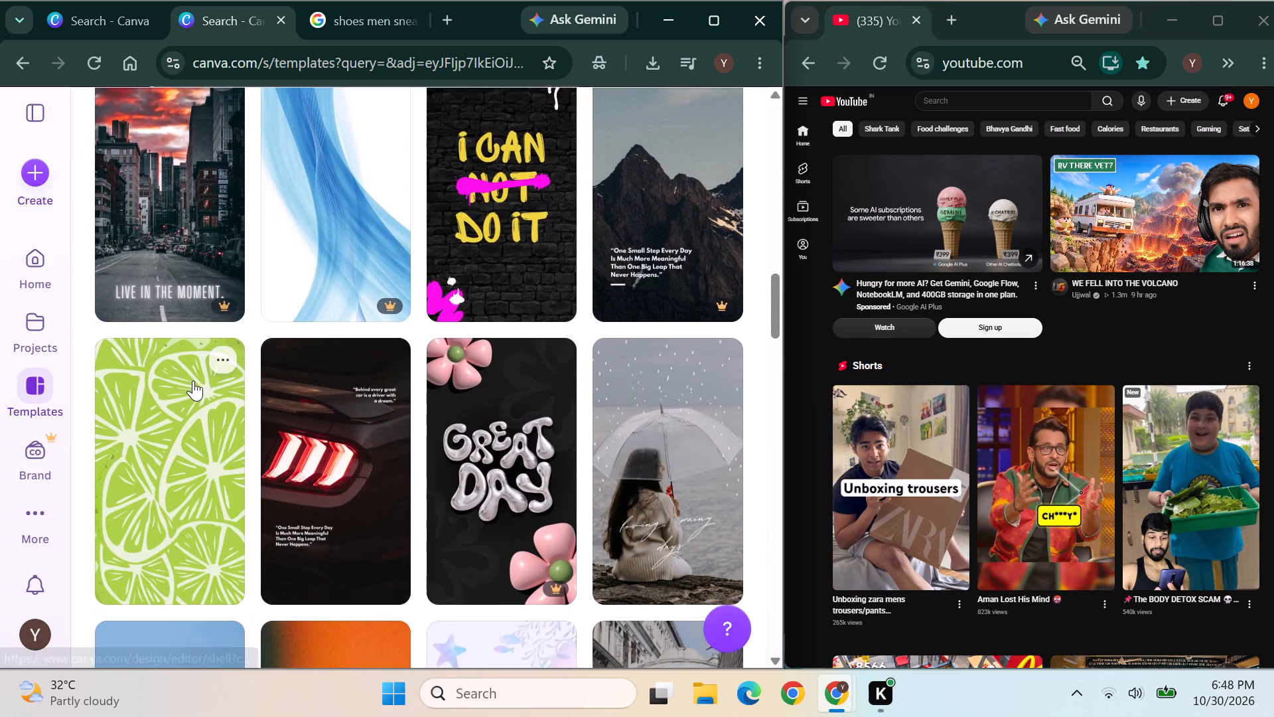
key("Down")
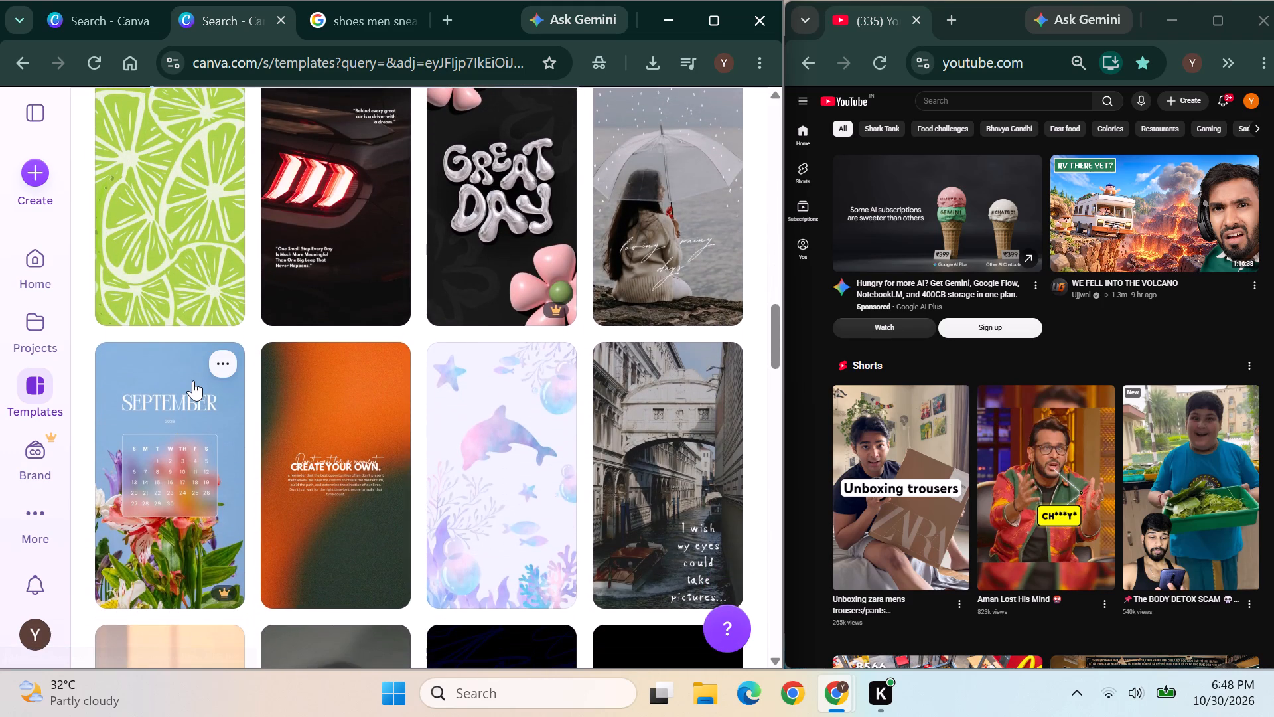
key("Up")
key("Up")
key("Up")
key("Up")
key("Up")
key("Down")
key("Down")
key("Down")
key("Down")
key("Down")
key("Down")
key("Down")
key("Down")
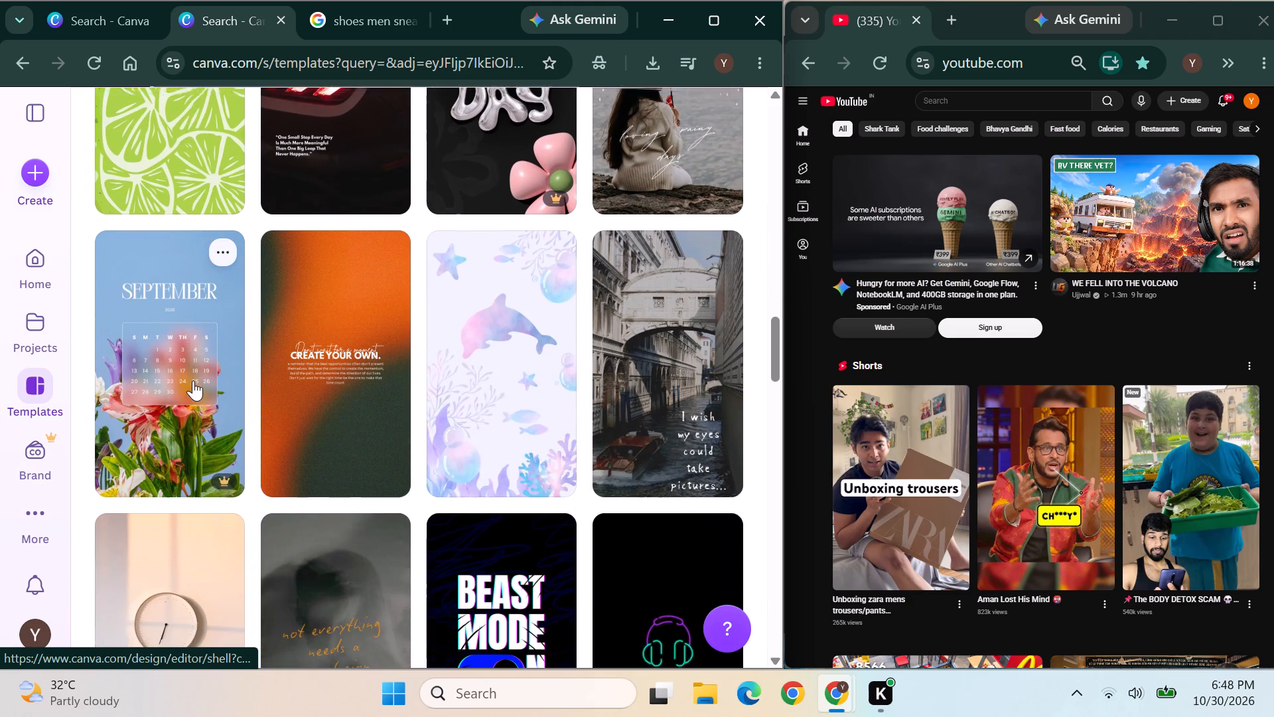
key("Down")
key("Down")
key("Down")
key("Down")
key("Down")
key("Down")
key("Down")
key("Down")
key("Down")
key("Down")
key("Down")
key("Down")
key("Down")
key("Down")
key("Down")
key("Down")
key("Down")
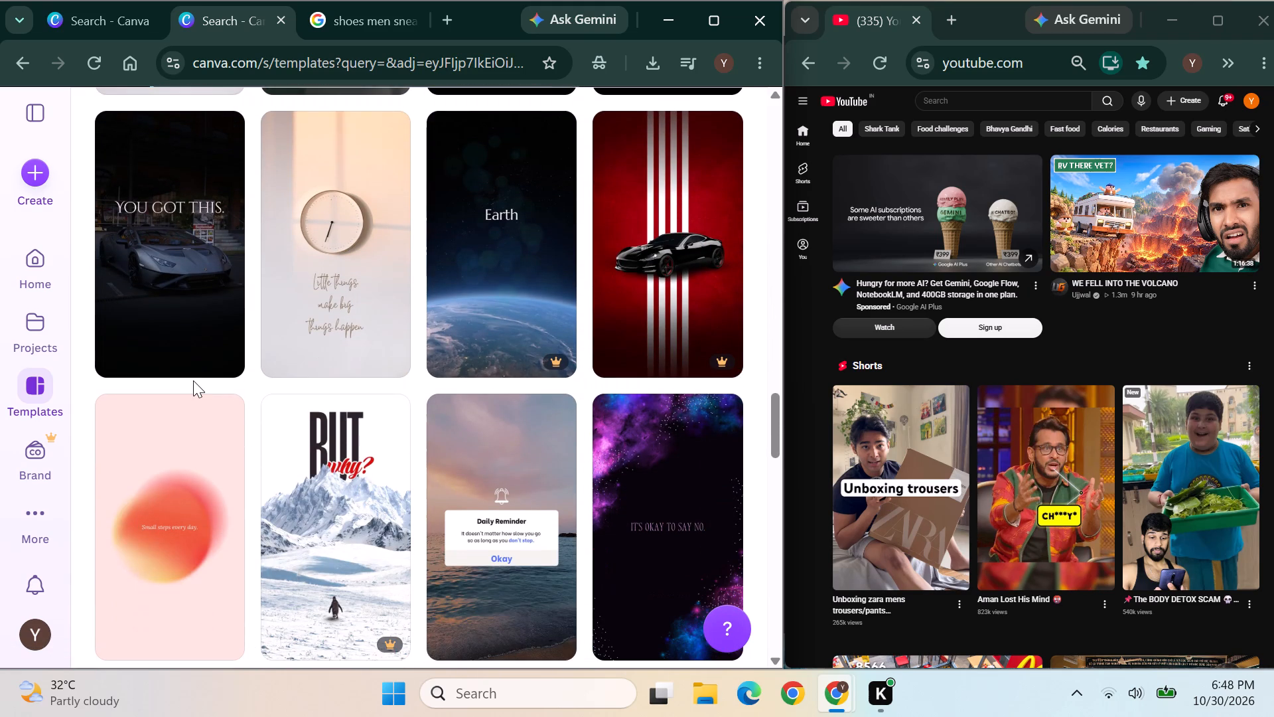
key("Down")
key("Down")
key("Down")
key("Down")
key("Down")
key("Down")
key("Down")
key("Down")
key("Down")
key("Down")
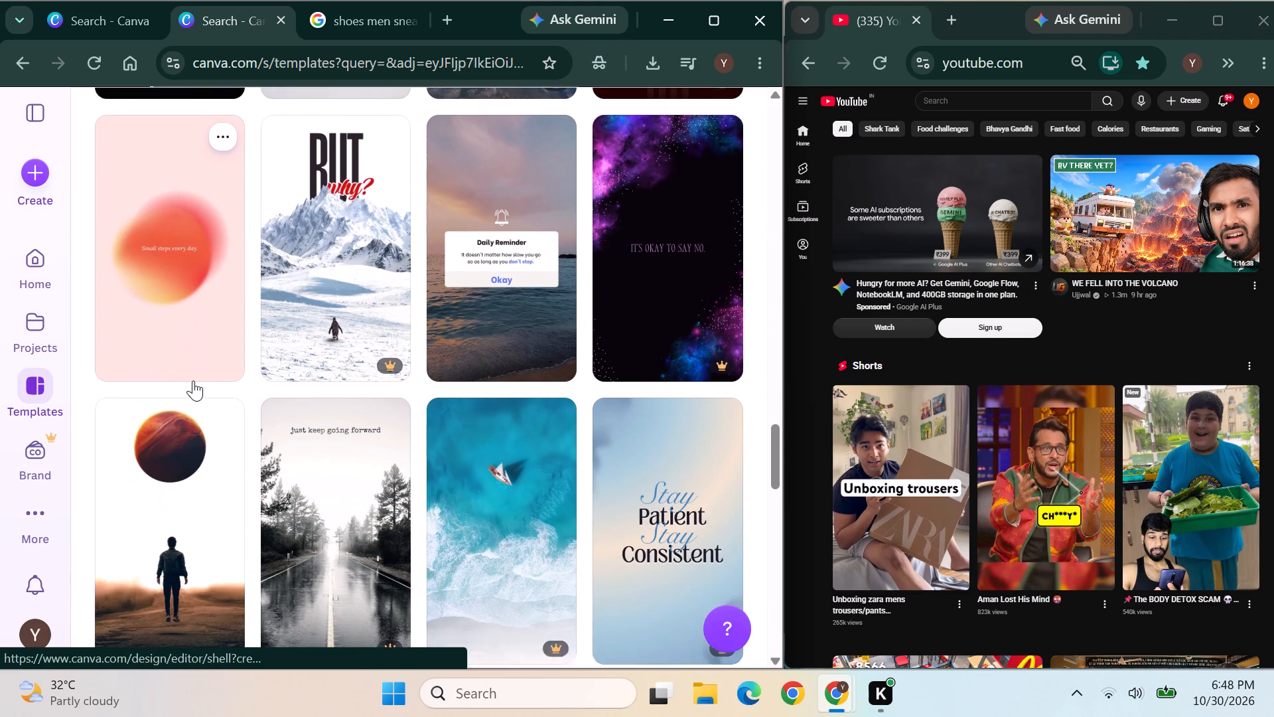
key("Down")
key("Down")
key("Down")
key("Down")
key("Down")
key("Down")
key("Down")
key("Down")
key("Down")
key("Down")
key("Down")
key("Down")
key("Down")
key("Down")
key("Down")
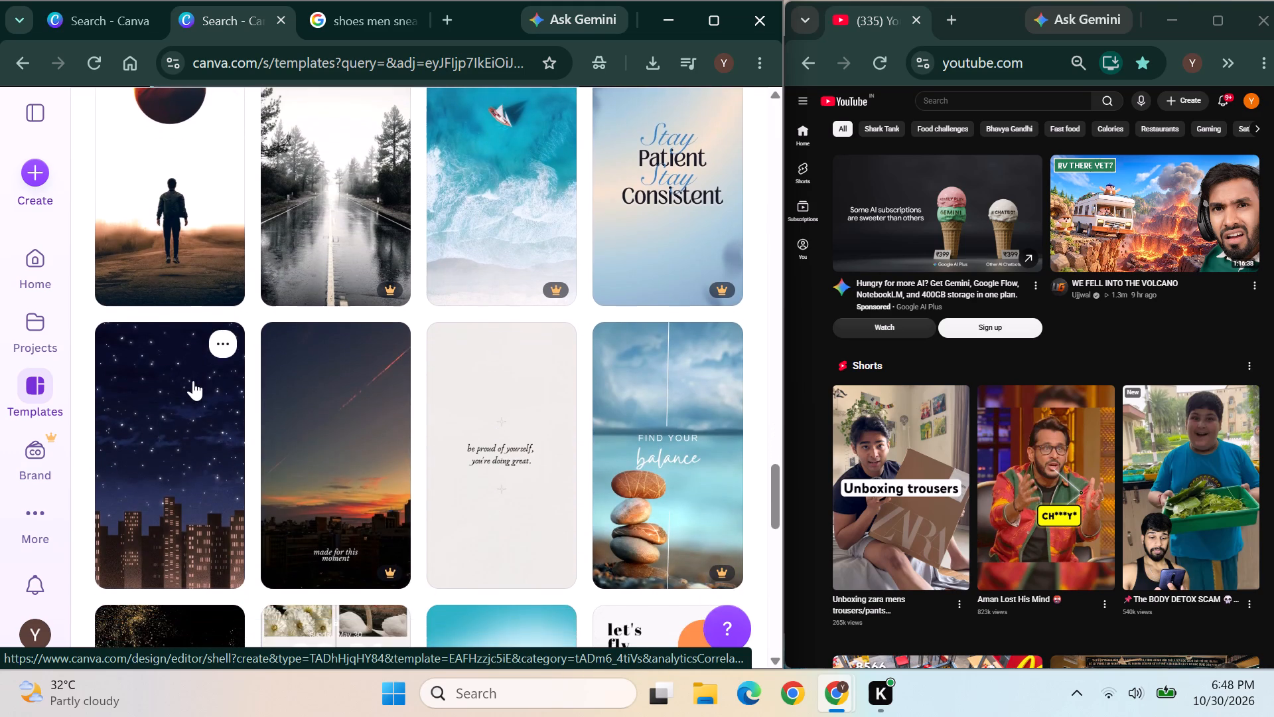
key("Down")
key("Down")
key("Down")
key("Down")
key("Down")
key("Down")
key("Down")
key("Down")
key("Down")
key("Down")
key("Down")
key("Down")
key("Down")
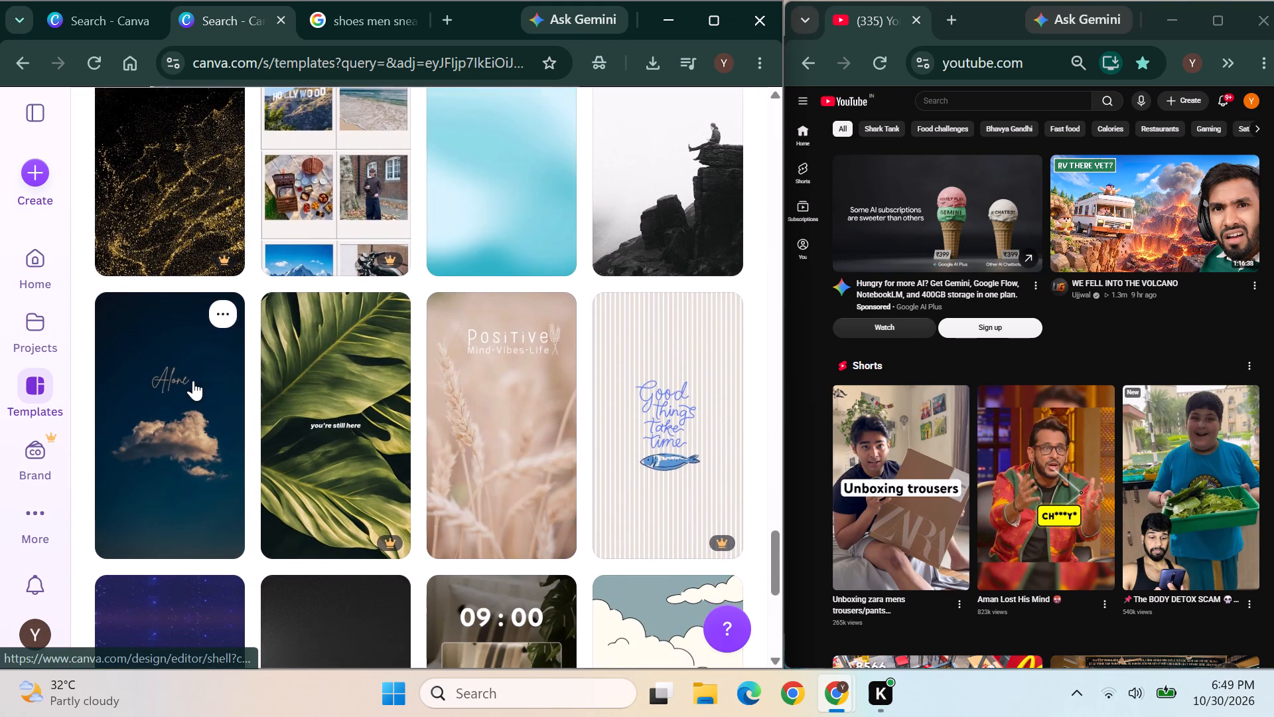
key("Down")
key("Down")
key("Down")
key("Down")
key("Down")
key("Down")
key("Up")
key("Up")
key("Up")
key("Up")
key("Up")
key("Up")
key("Up")
key("Up")
key("Up")
key("Up")
key("Up")
key("Up")
key("Up")
key("Up")
key("Up")
key("Up")
key("Up")
key("Up")
key("Up")
key("Up")
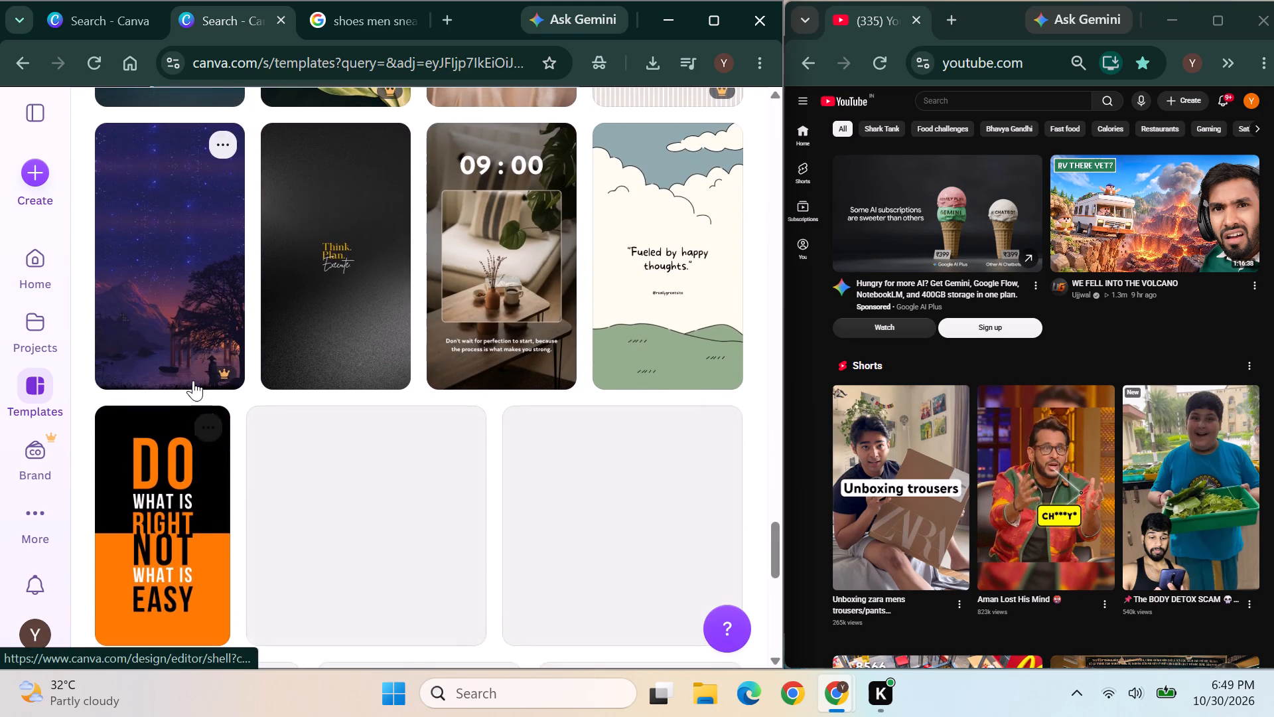
Look further through the phone wallpaper templates, including the night sky, nature, quote, marble and music designs, for one to use.
key("Down")
key("Down")
key("Down")
key("Down")
key("Down")
key("Down")
key("Down")
key("Down")
key("Down")
key("Down")
key("Down")
key("Down")
key("Down")
key("Down")
key("Down")
key("Down")
key("Down")
key("Down")
key("Down")
key("Down")
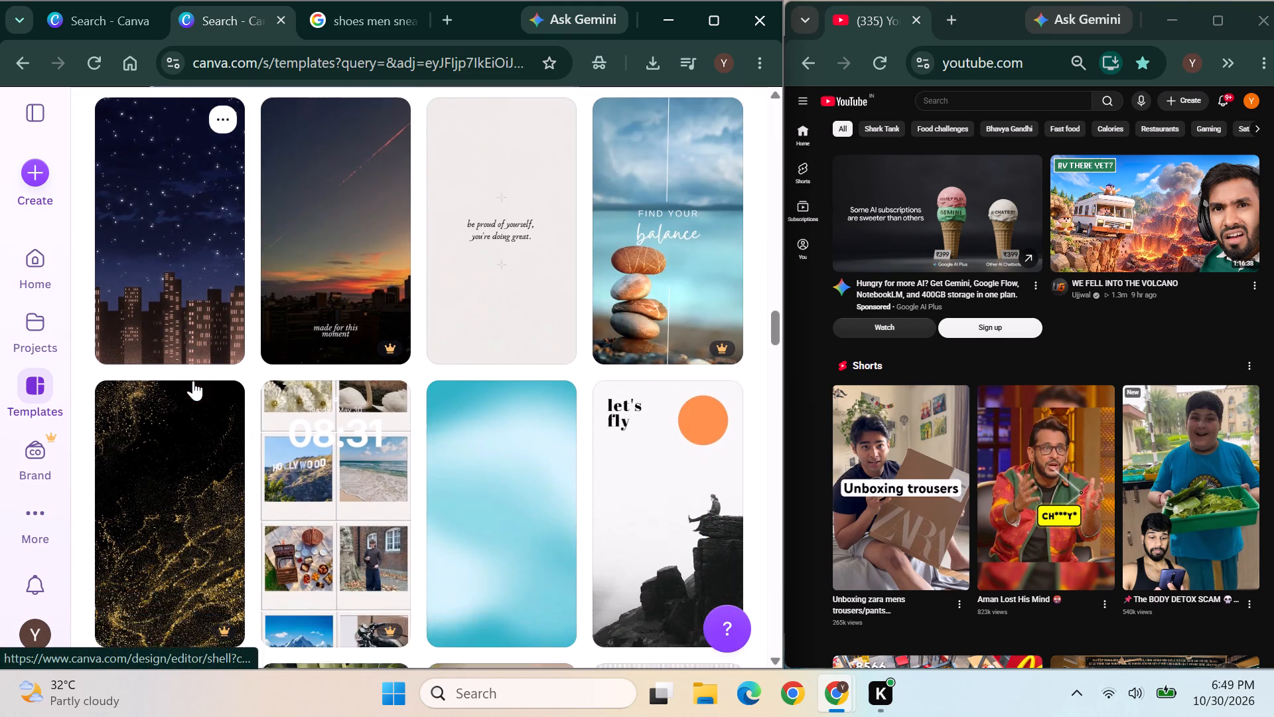
key("Up")
key("Up")
key("Up")
key("Up")
key("Up")
key("Up")
key("Up")
key("Up")
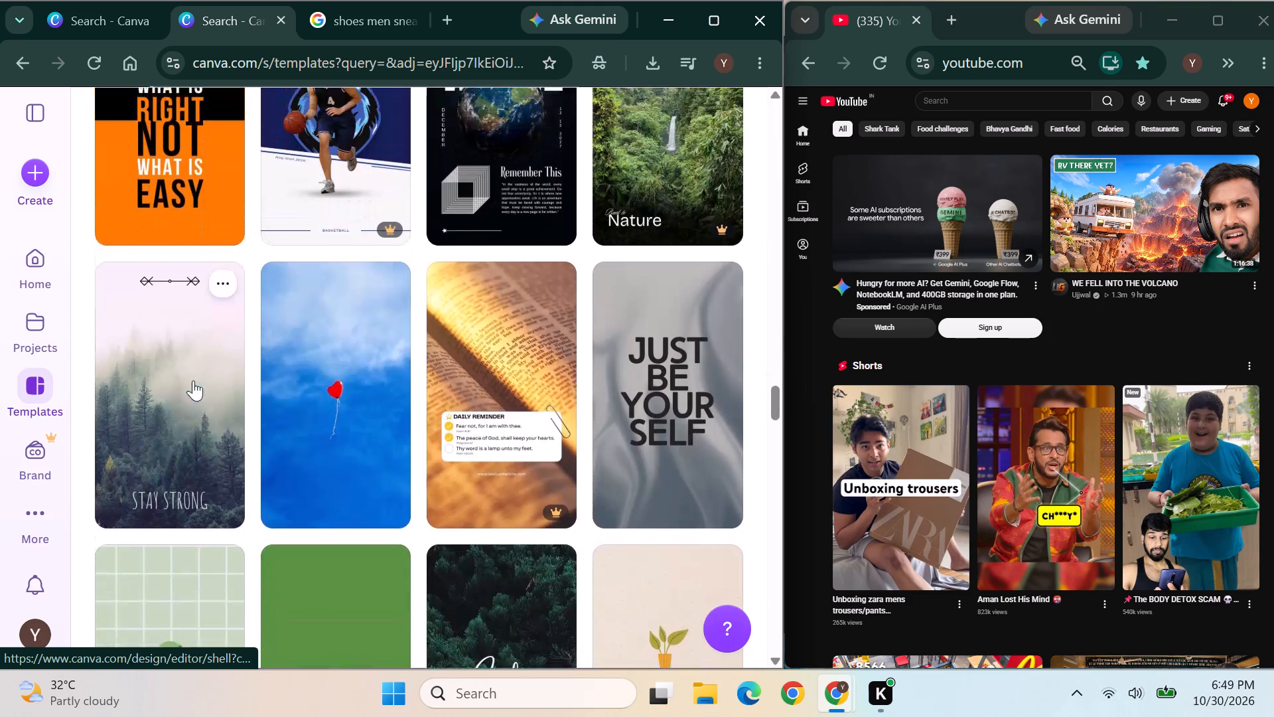
key("Down")
key("Down")
key("Down")
key("Down")
key("Down")
key("Down")
key("Down")
key("Down")
key("Down")
key("Down")
key("Down")
key("Down")
key("Down")
key("Down")
key("Down")
key("Down")
key("Down")
key("Down")
key("Down")
key("Down")
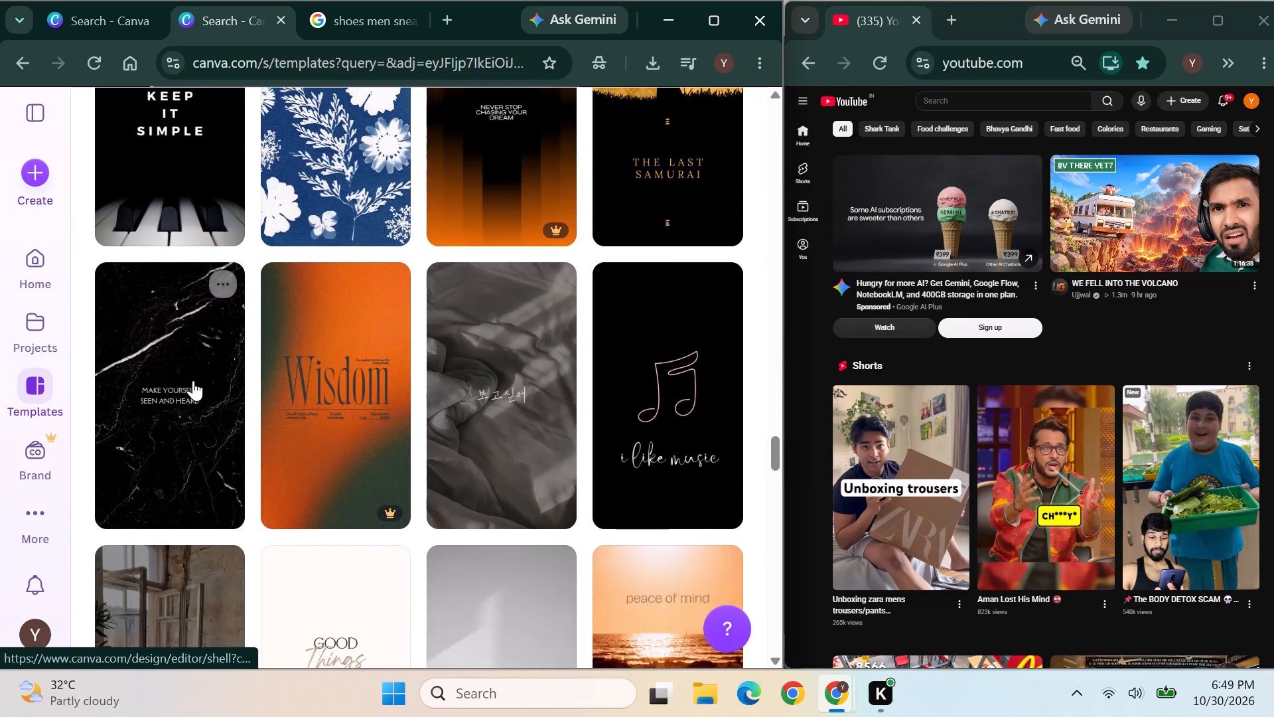
key("Down")
key("Down")
key("Down")
key("Down")
key("Down")
key("Down")
key("Down")
key("Down")
key("Down")
key("Down")
key("Down")
key("Down")
key("Down")
key("Down")
key("Down")
key("Down")
key("Down")
key("Down")
key("Down")
key("Down")
Look back over the earlier phone wallpaper templates, from the inspirational quote designs to the car and September calendar designs.
key("Up")
key("Up")
key("Up")
key("Up")
key("Up")
key("Up")
key("Up")
key("Up")
key("Up")
key("Up")
key("Up")
key("Up")
key("Up")
key("Up")
key("Up")
key("Up")
key("Up")
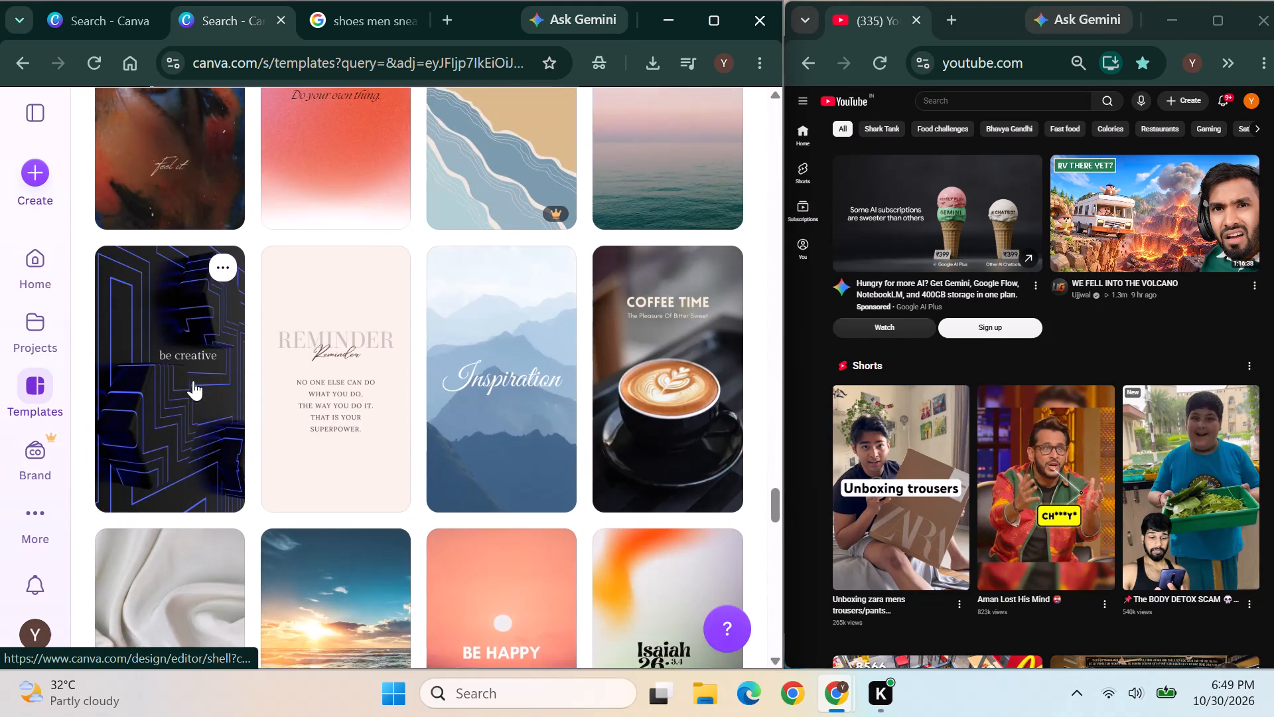
key("Up")
key("Up")
key("Up")
key("Up")
key("Up")
key("Up")
key("Up")
key("Up")
key("Up")
key("Up")
key("Up")
key("Up")
key("Up")
key("Up")
key("Up")
key("Up")
key("Up")
key("Up")
key("Up")
key("Up")
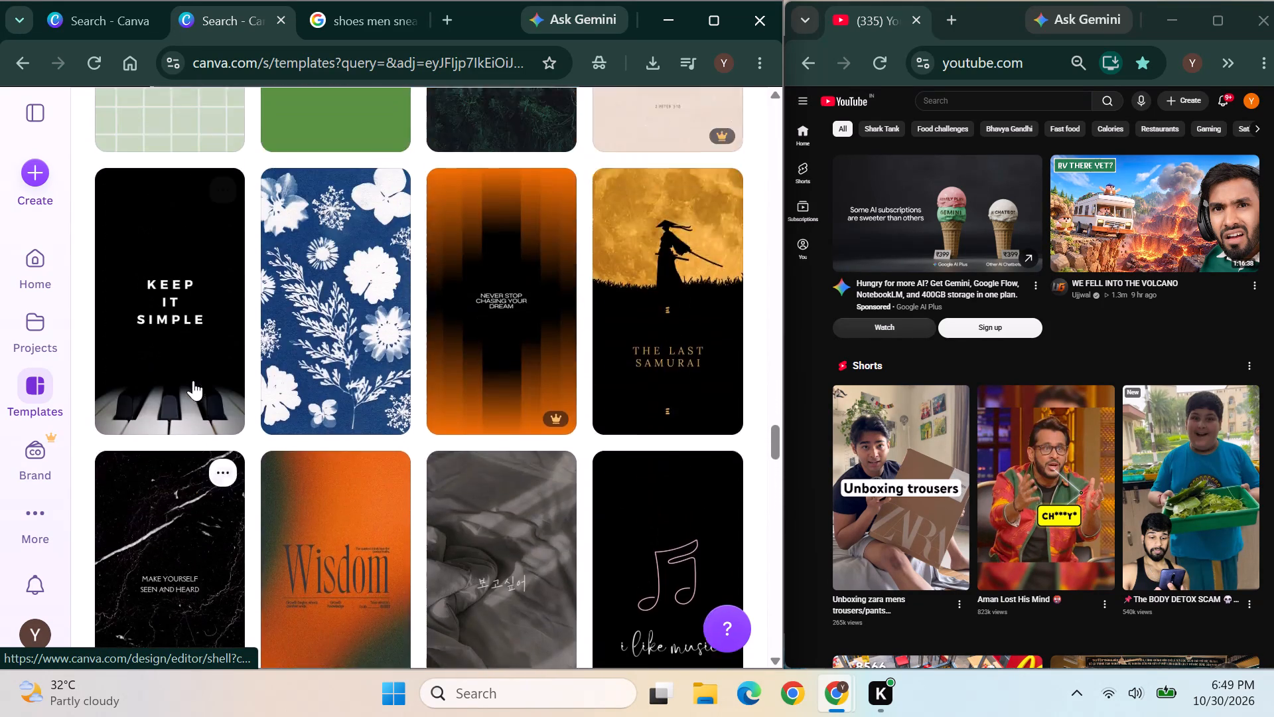
key("Up")
key("Up")
key("Up")
key("Up")
key("Up")
key("Up")
key("Up")
key("Up")
key("Up")
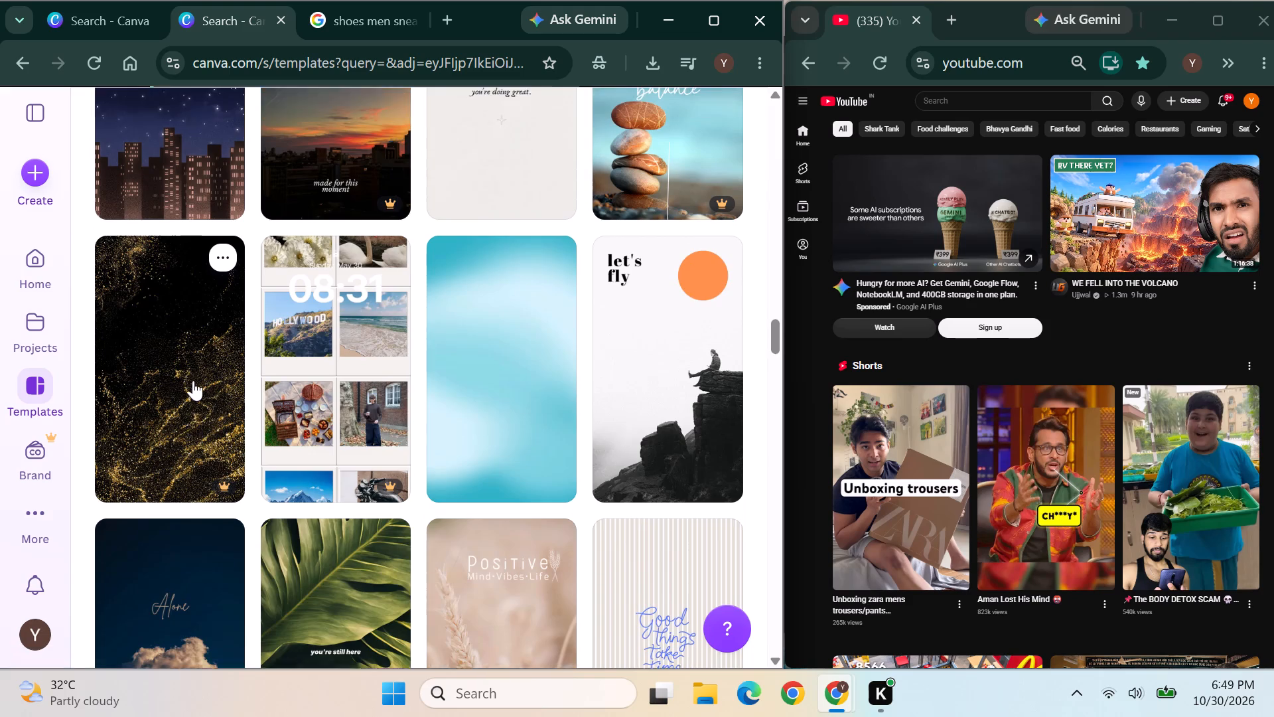
key("Up")
key("Up")
key("Up")
key("Up")
key("Up")
key("Up")
key("Up")
key("Up")
key("Up")
key("Up")
key("Up")
key("Up")
key("Down")
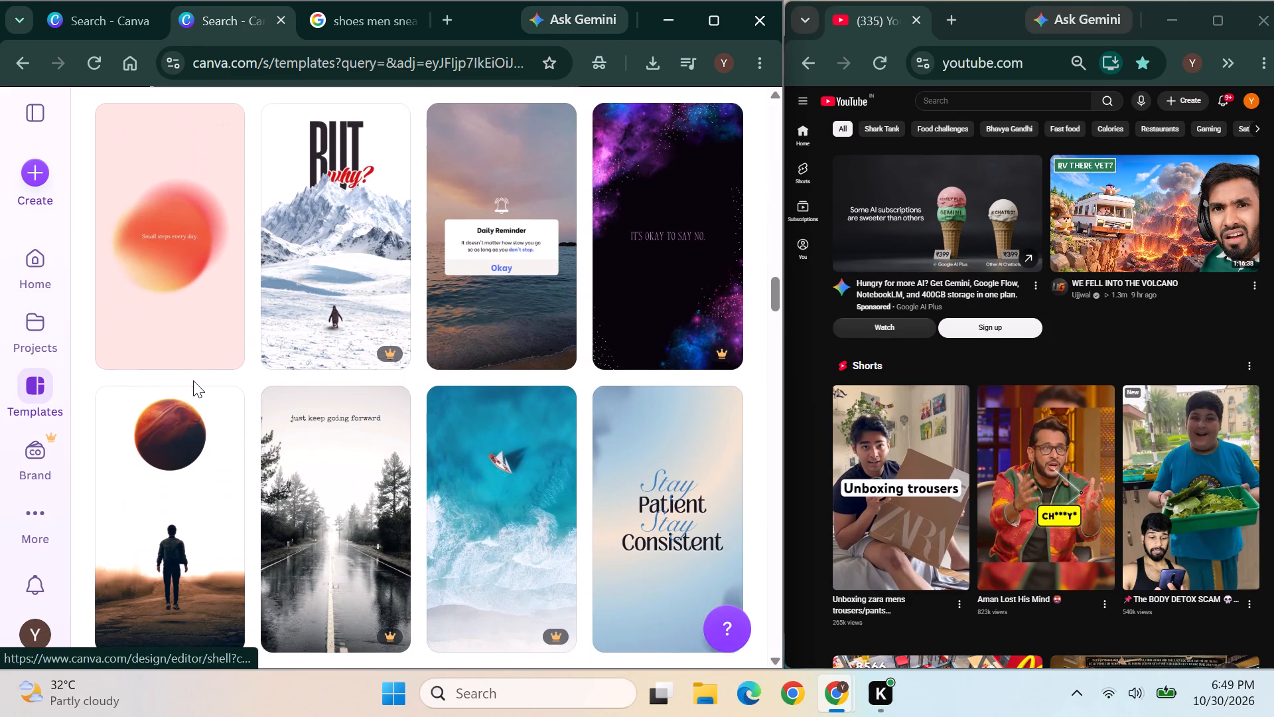
key("Up")
key("Up")
key("Up")
key("Up")
key("Up")
key("Up")
key("Up")
key("Up")
key("Up")
key("Up")
key("Up")
key("Up")
key("Up")
key("Up")
key("Up")
key("Up")
key("Up")
key("Up")
key("Up")
key("Up")
key("Up")
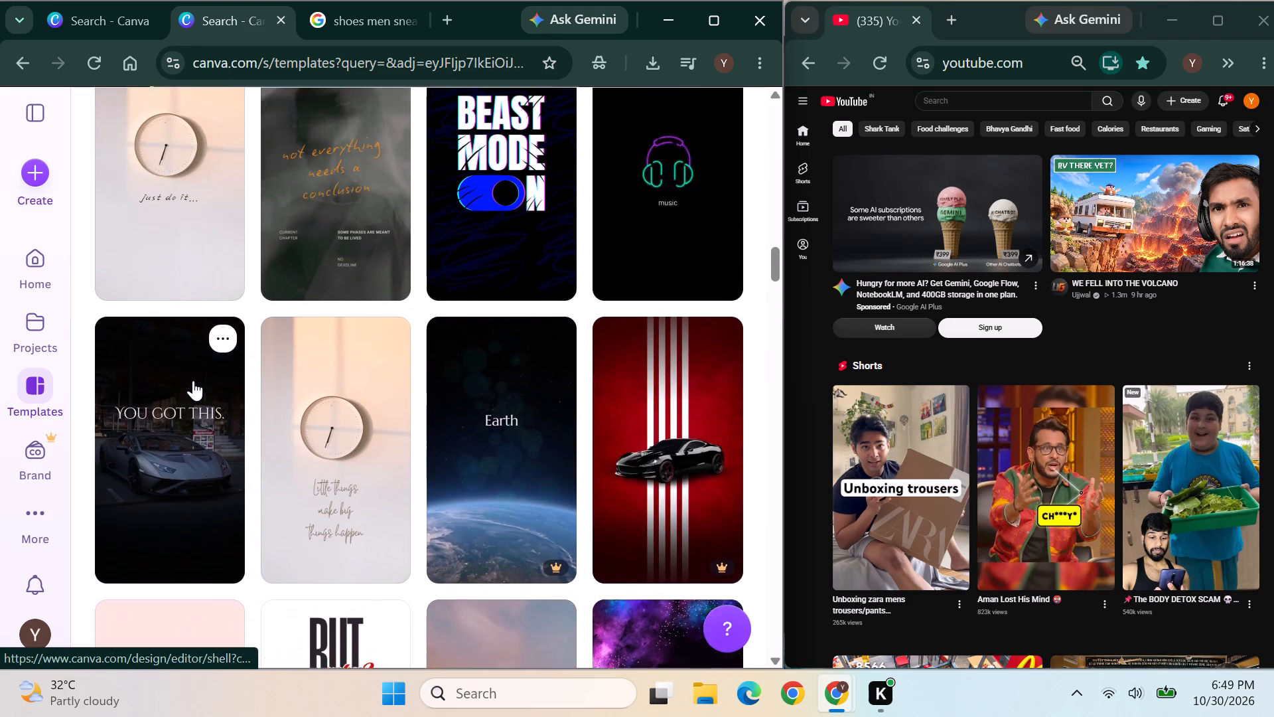
key("Up")
key("Up")
key("Up")
key("Up")
key("Up")
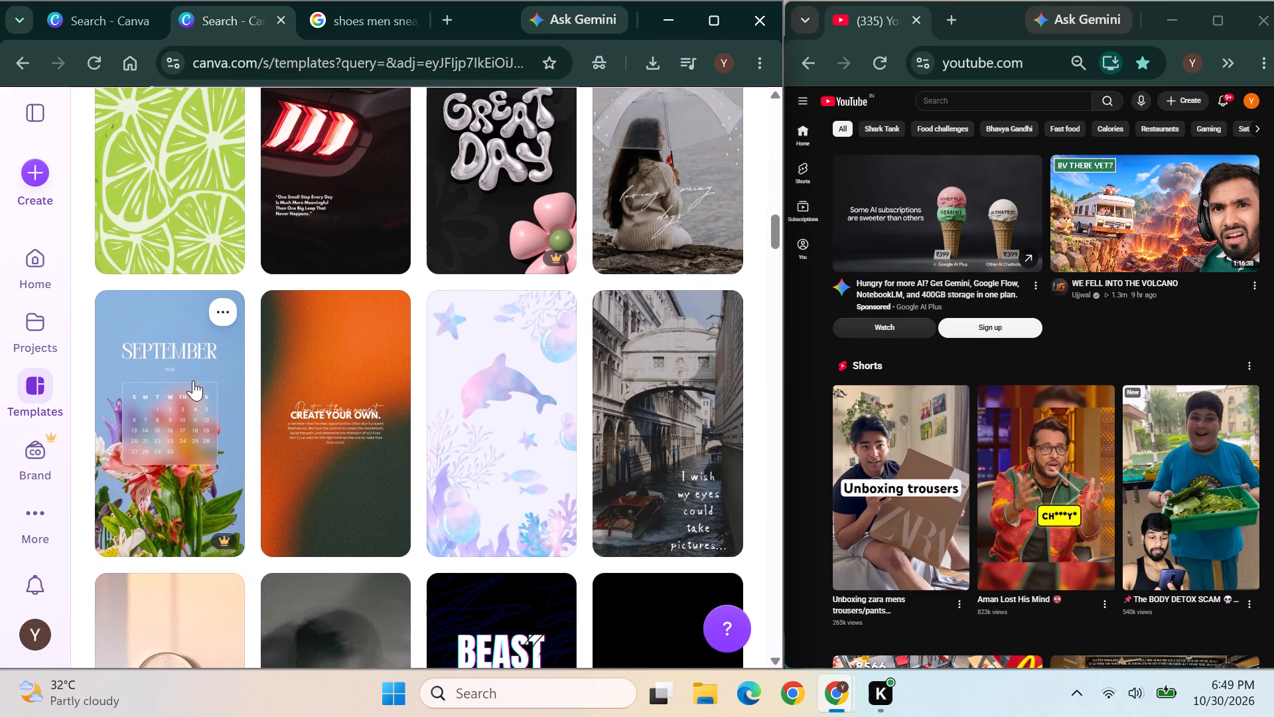
Open the dark phone wallpaper template with the glowing red car taillight and driver quotes as a new design.
key("Up")
key("Up")
key("Up")
key("Up")
key("Up")
key("Up")
left_click(351, 405)
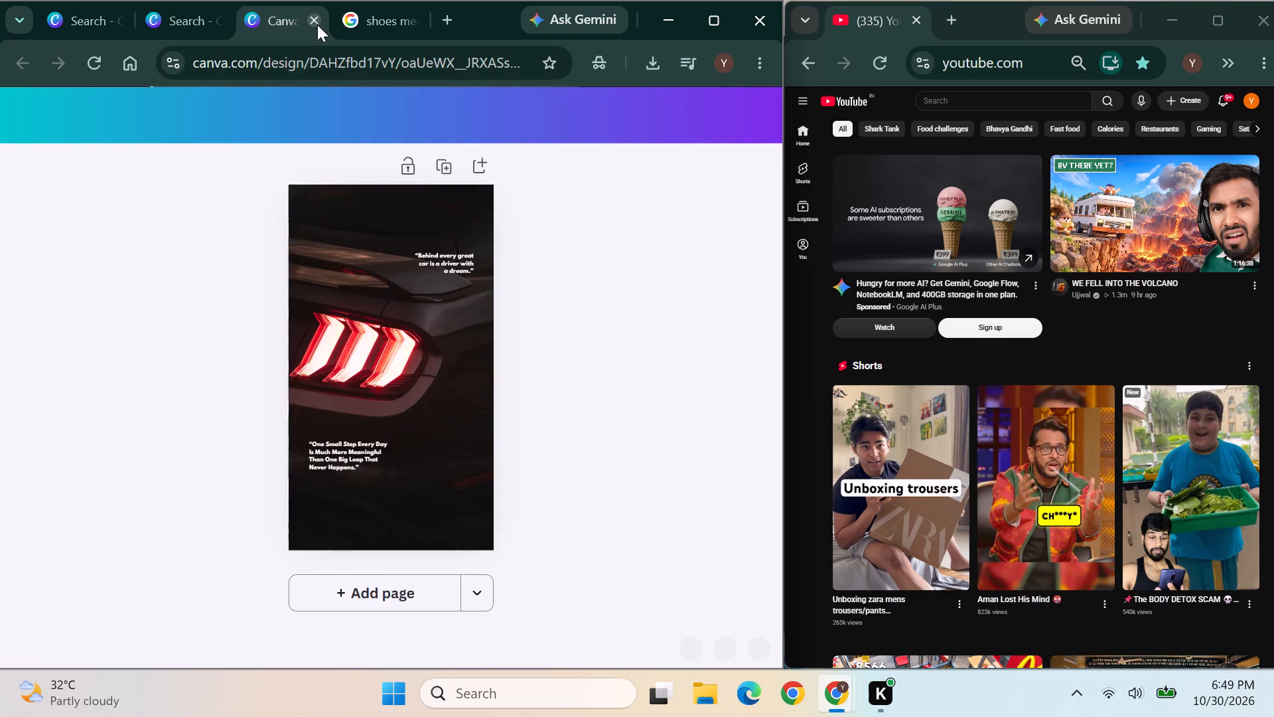
Close the red car taillight wallpaper design and return to the phone wallpaper gallery.
left_click(317, 25)
Look back through the phone wallpaper templates up to the first row with the wings, New Challenge and wave designs.
key("Up")
key("Up")
key("Up")
key("Up")
key("Up")
key("Up")
key("Up")
key("Up")
key("Up")
key("Up")
key("Up")
key("Up")
key("Up")
key("Up")
key("Up")
key("Up")
key("Up")
key("Up")
key("Up")
key("Up")
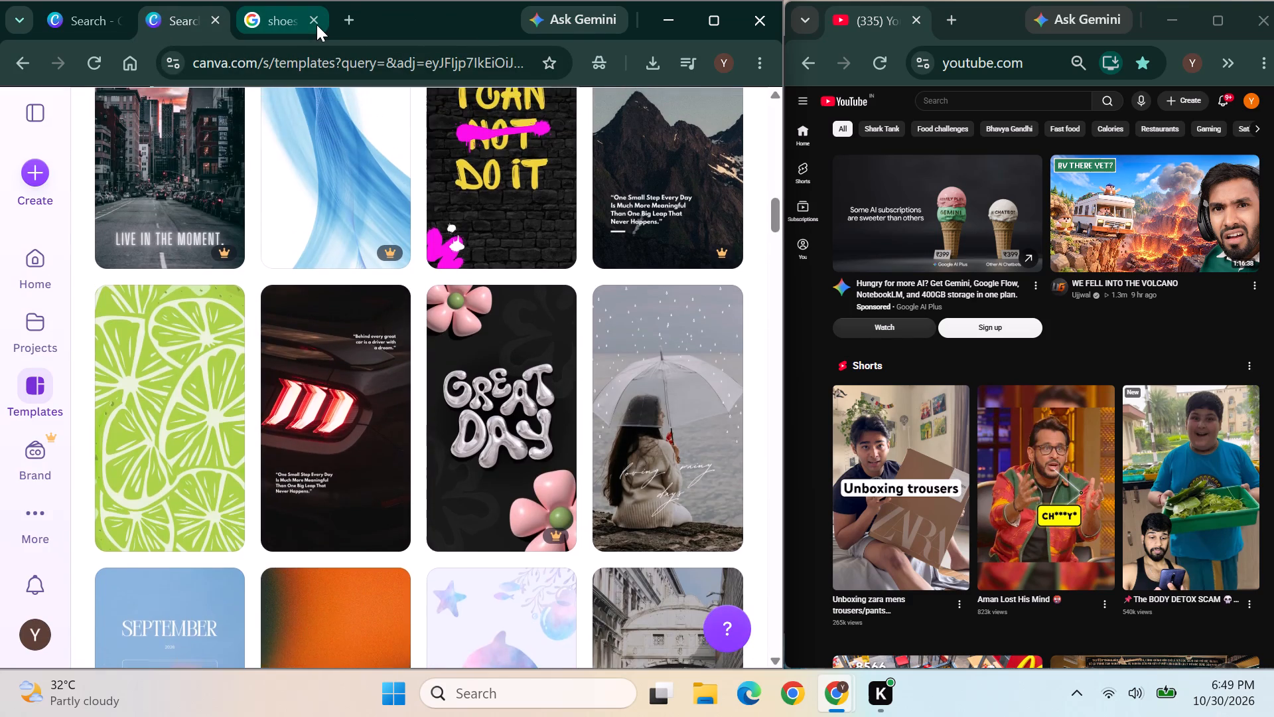
key("Down")
key("Down")
key("Down")
key("Down")
key("Down")
key("Down")
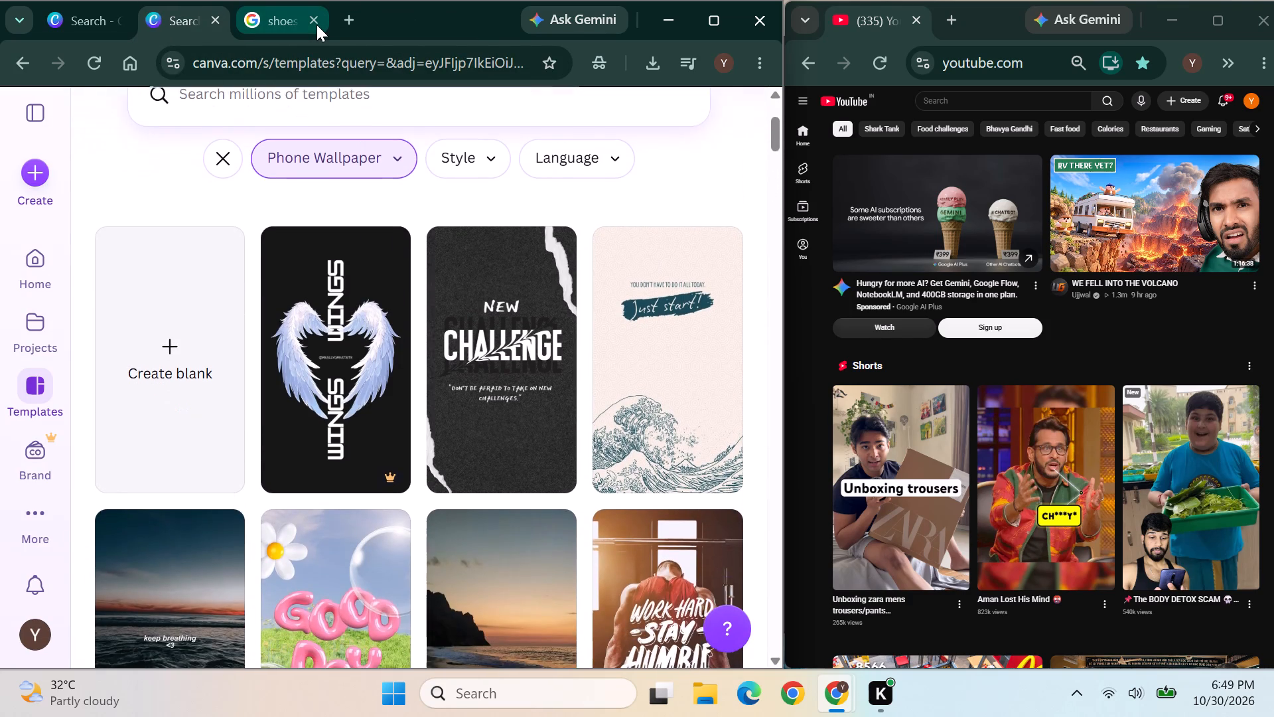
Preview the "Work Hard Stay Humble" workout quote wallpaper template, and close the preview.
left_click(700, 365)
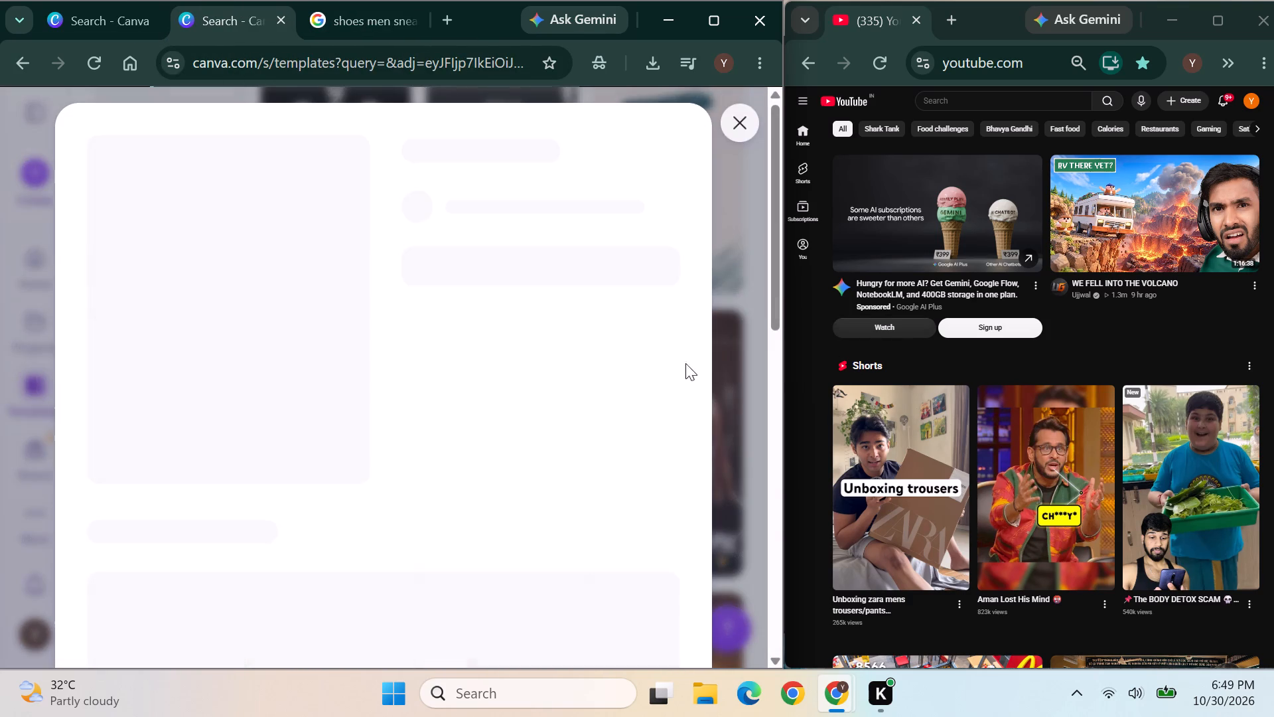
left_click(734, 129)
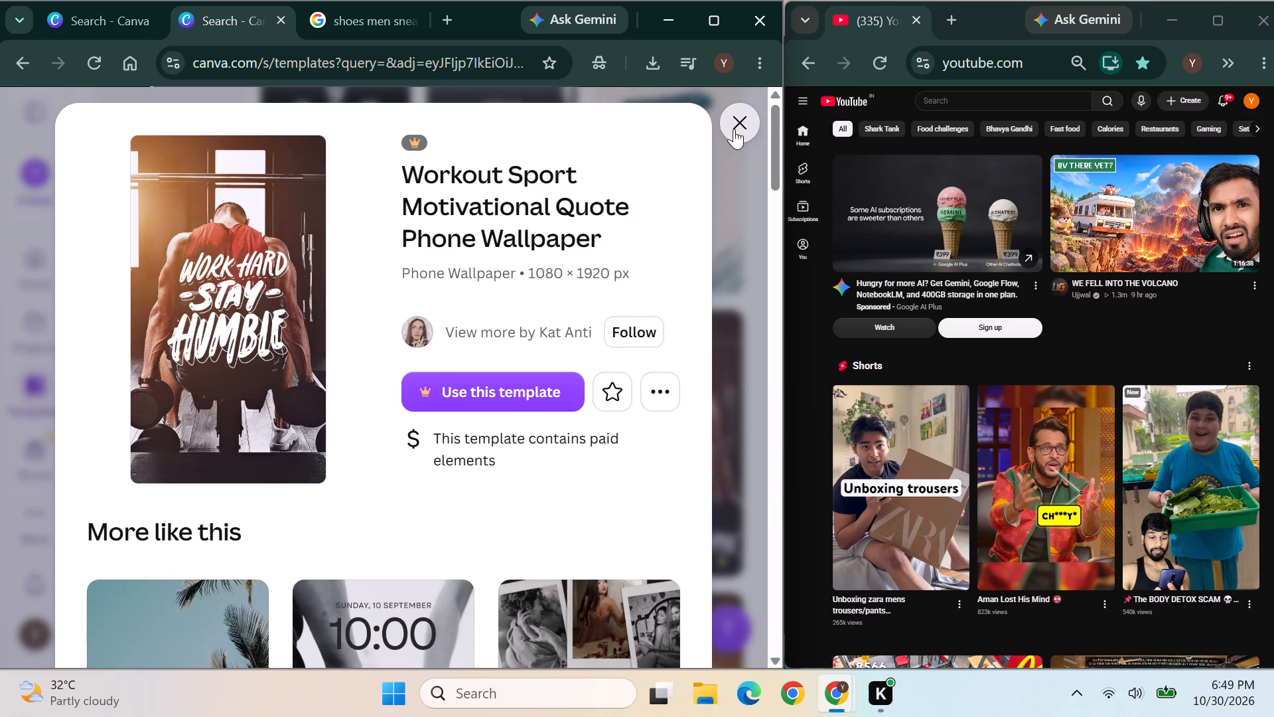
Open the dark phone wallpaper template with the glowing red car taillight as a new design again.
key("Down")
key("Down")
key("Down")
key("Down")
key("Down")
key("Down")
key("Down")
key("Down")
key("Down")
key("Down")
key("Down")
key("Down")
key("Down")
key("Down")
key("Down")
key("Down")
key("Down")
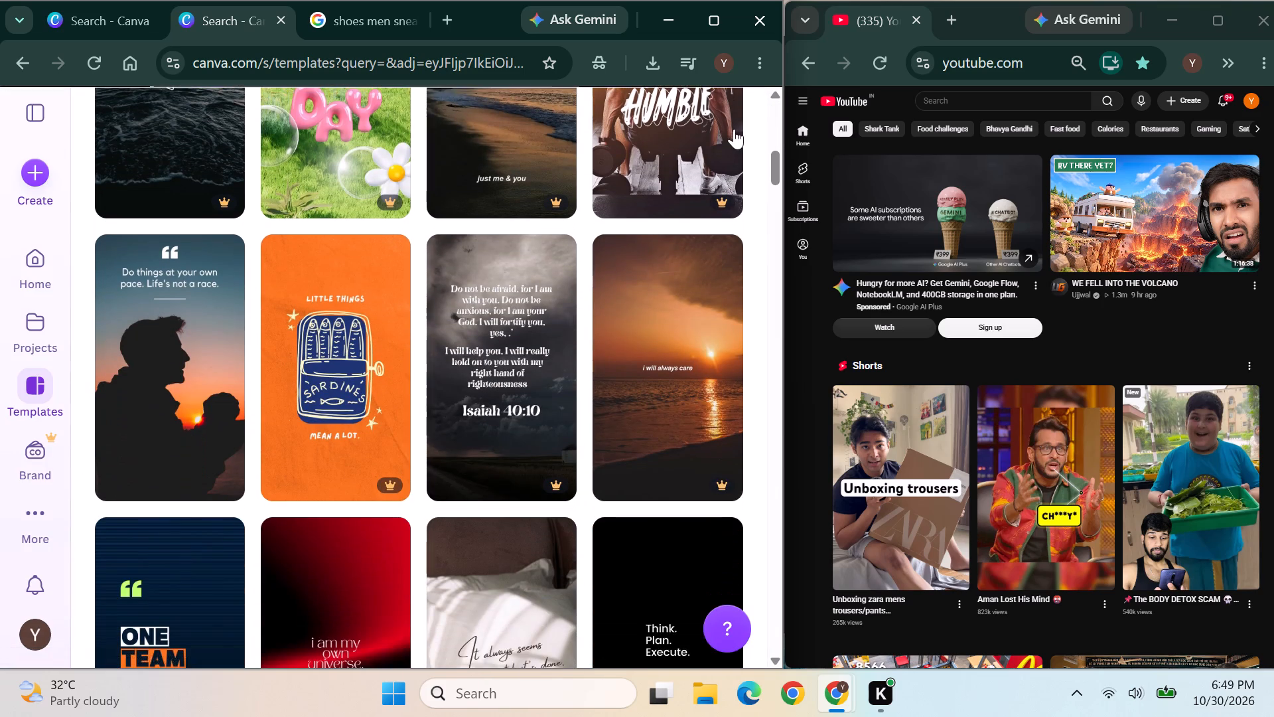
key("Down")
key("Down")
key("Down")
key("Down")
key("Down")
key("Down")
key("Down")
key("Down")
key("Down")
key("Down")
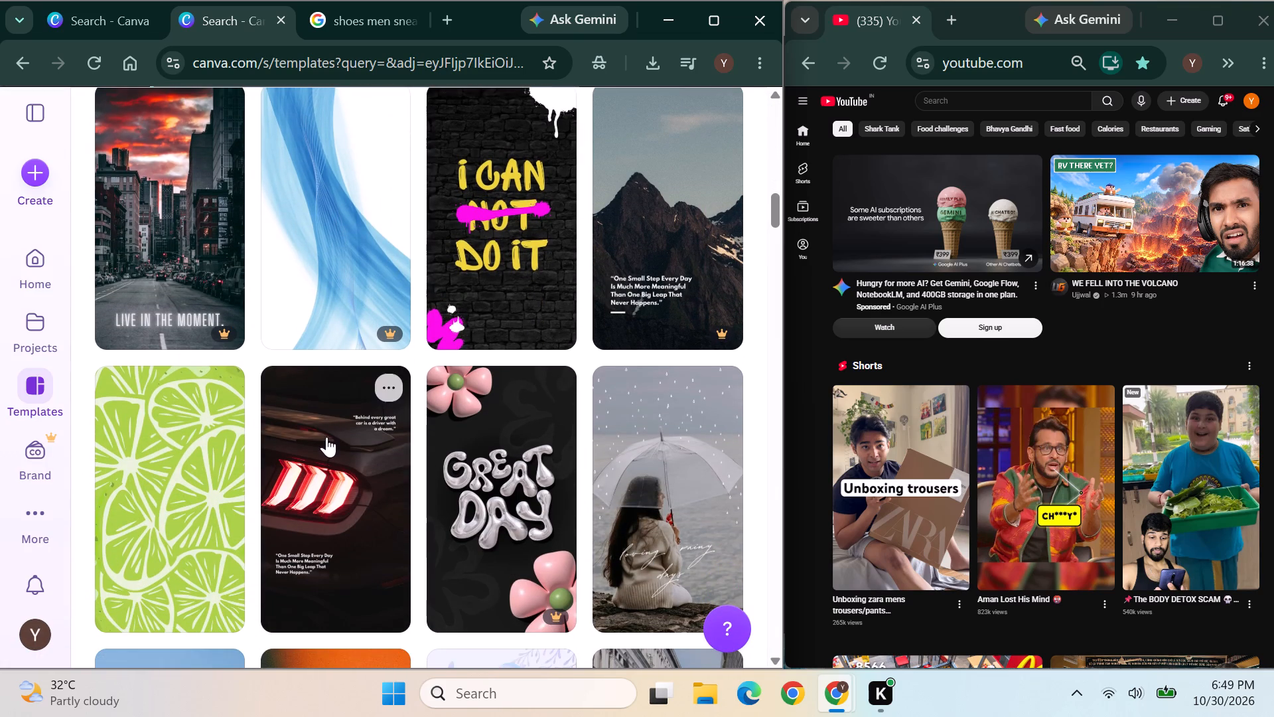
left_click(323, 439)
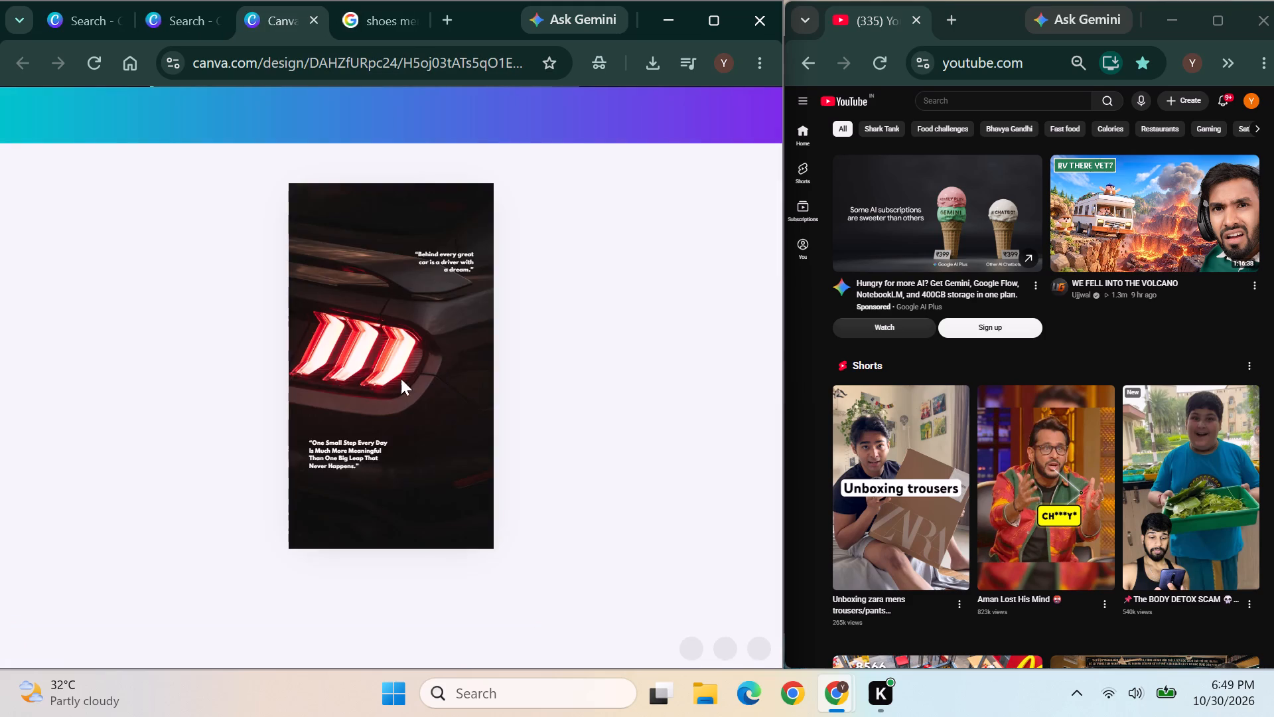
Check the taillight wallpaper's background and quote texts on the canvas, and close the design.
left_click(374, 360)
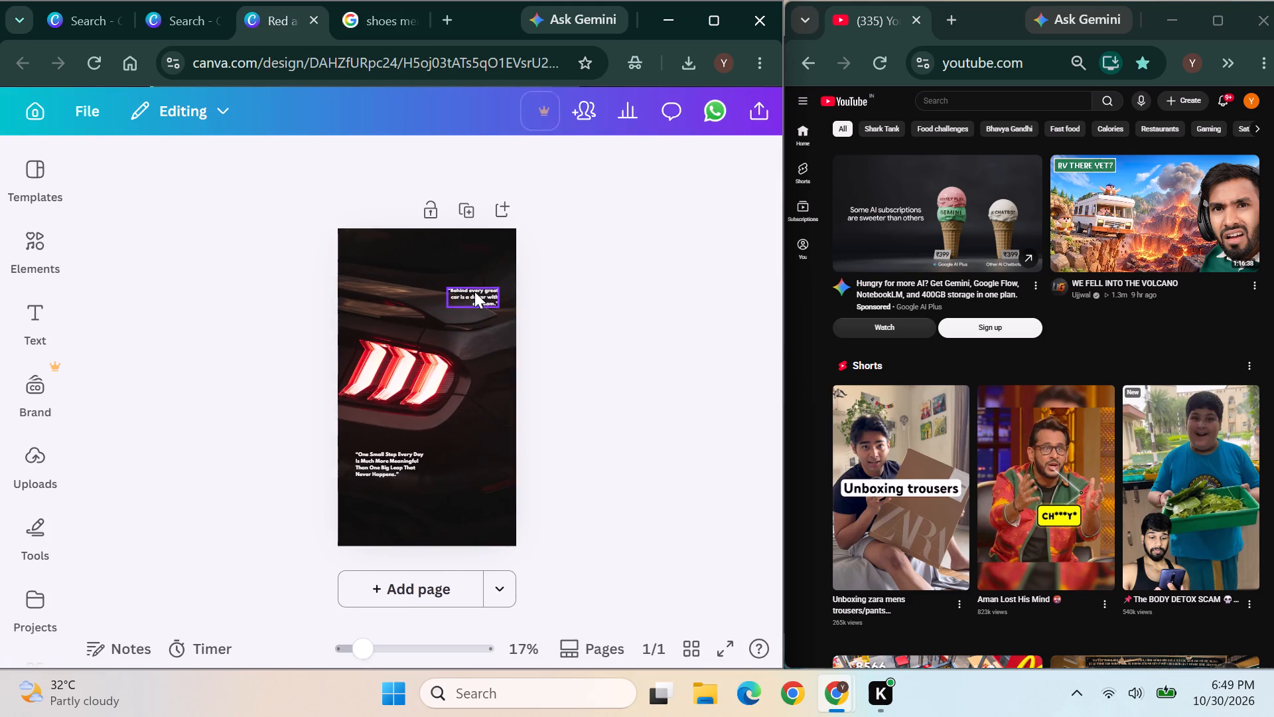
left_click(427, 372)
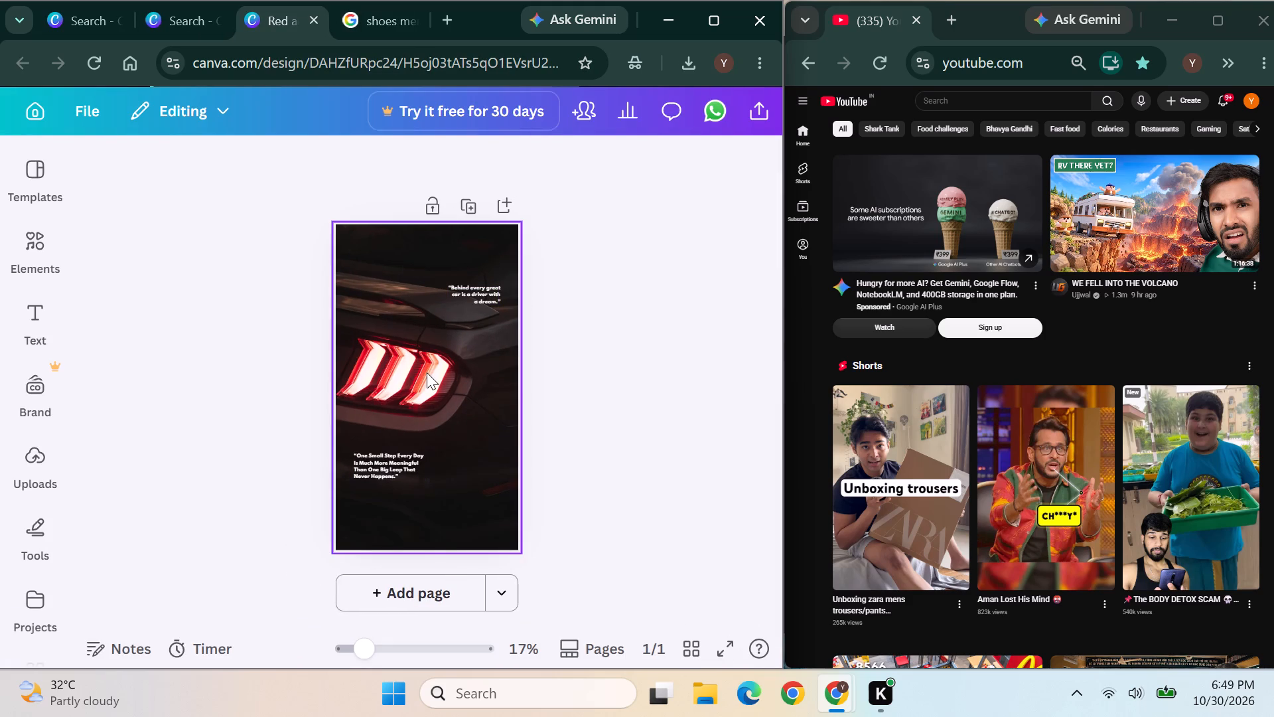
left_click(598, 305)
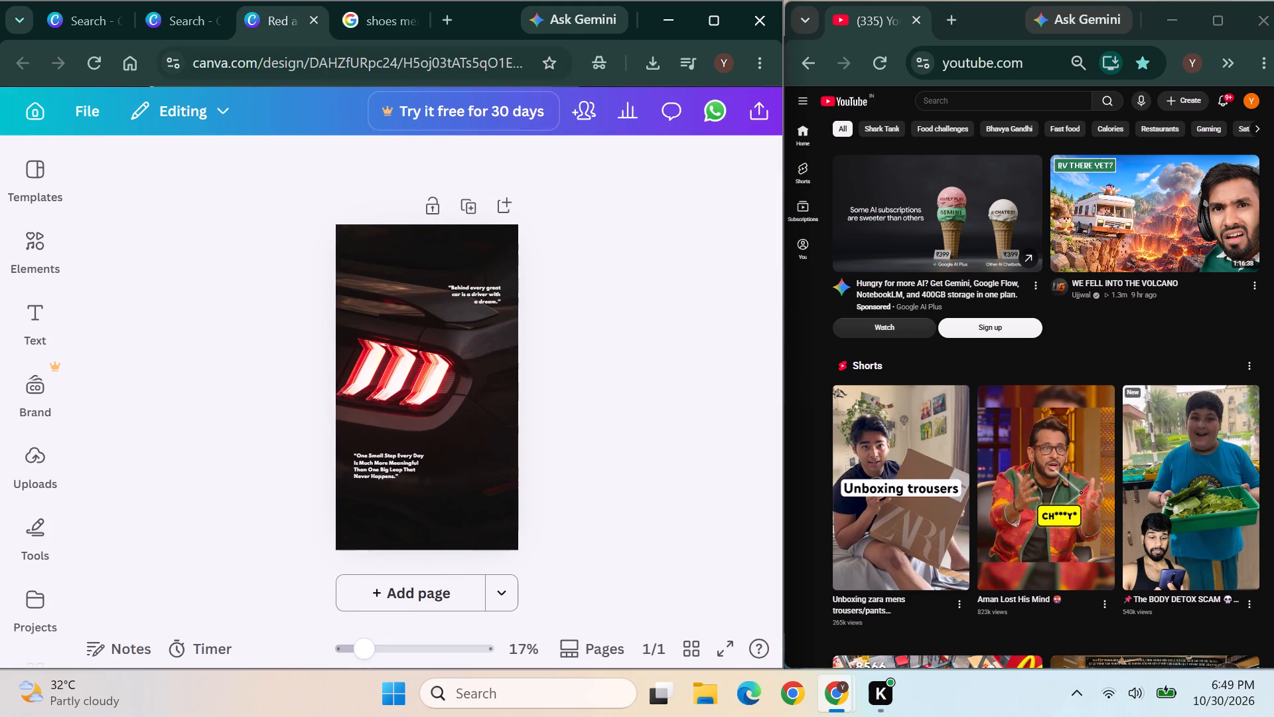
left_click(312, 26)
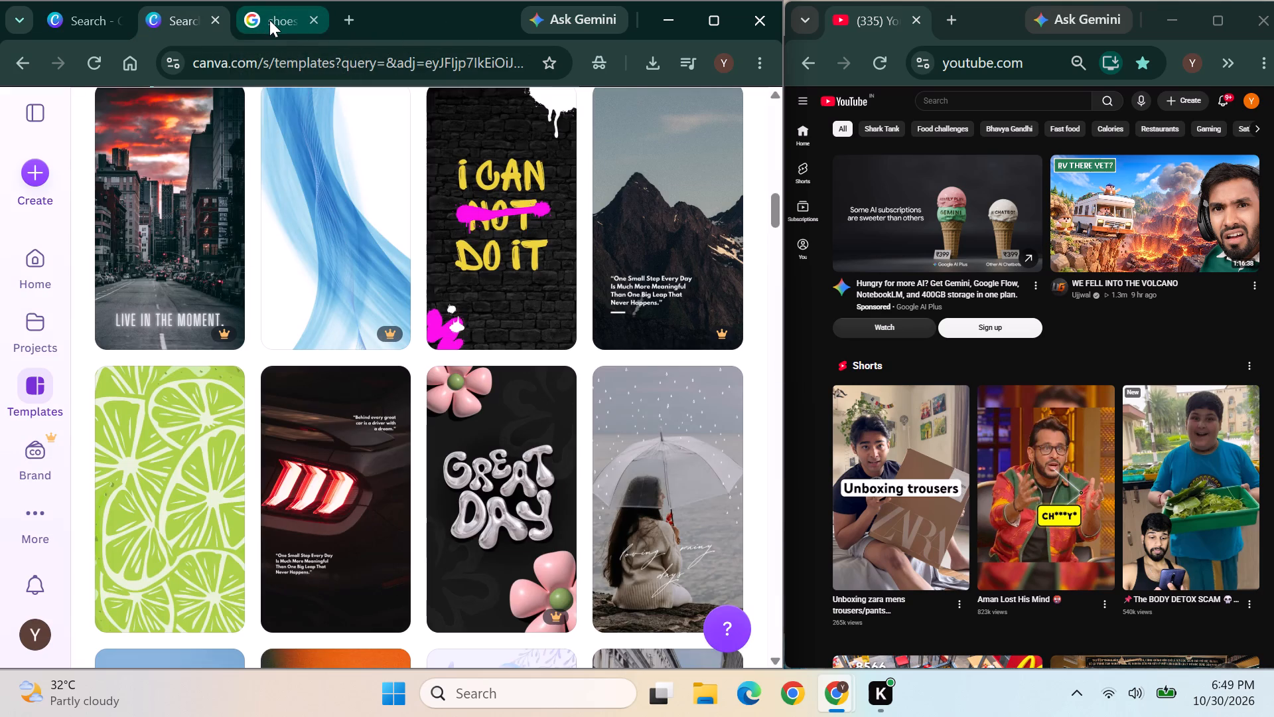
Close the image search page for white Nike men's sneakers.
left_click(269, 20)
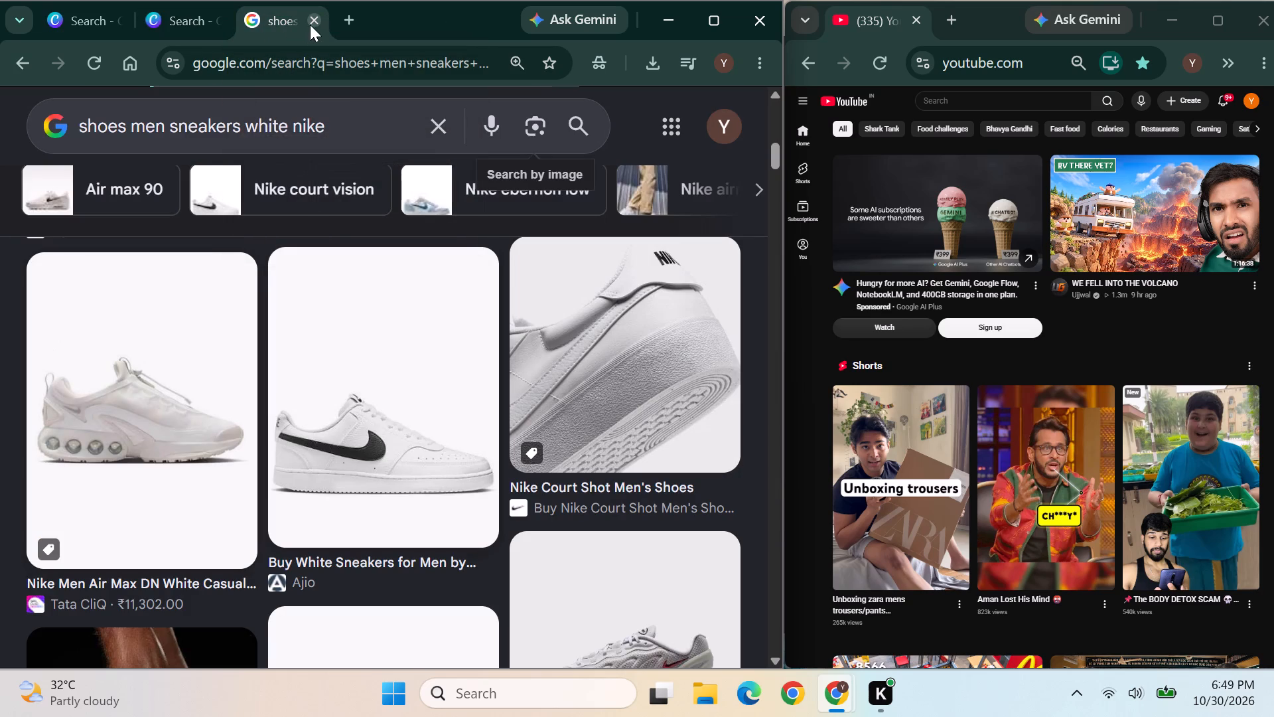
left_click(313, 25)
Compare the open Poster and Phone Wallpaper galleries, and take the Phone Wallpaper one back to the main Templates page.
left_click(100, 11)
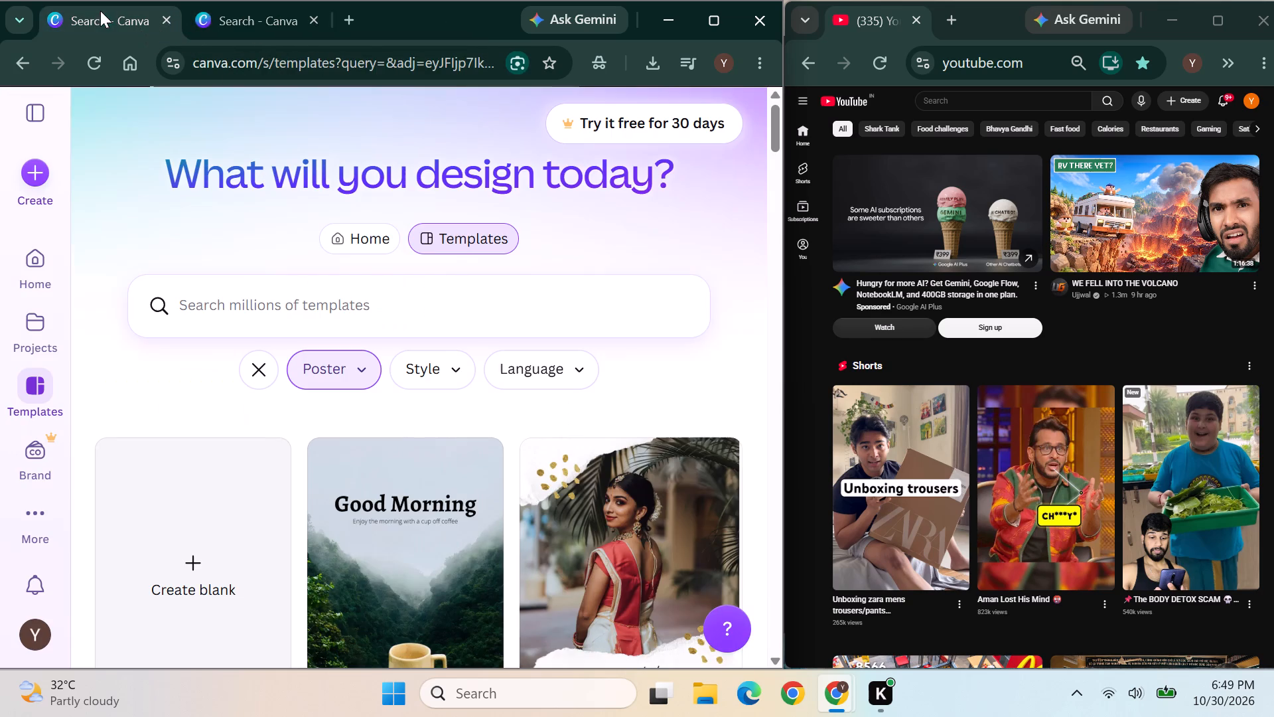
left_click(227, 25)
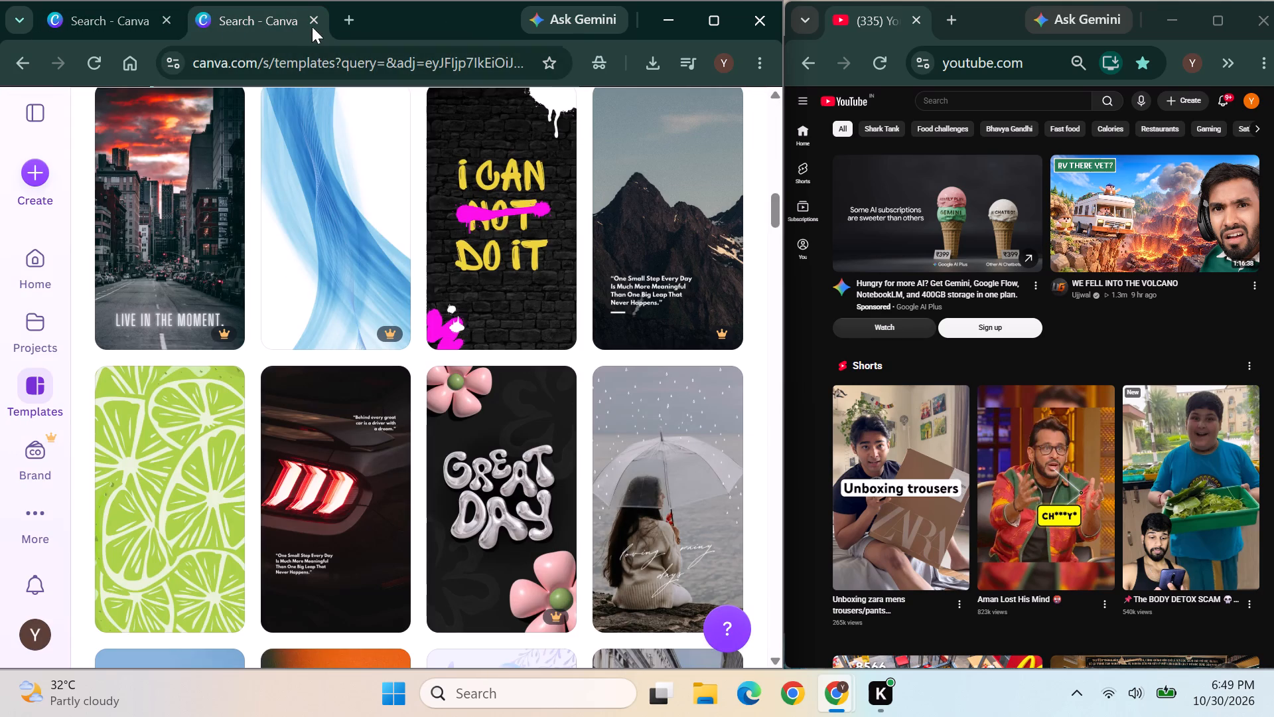
left_click(19, 52)
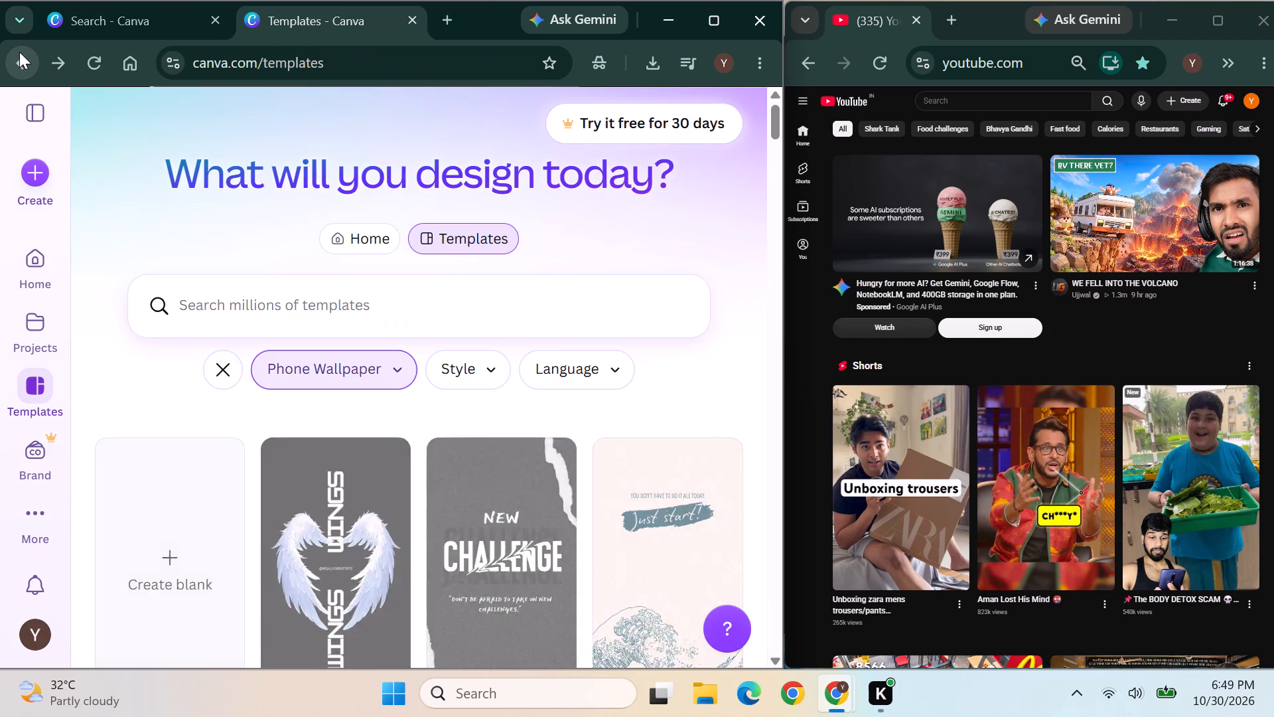
Look through the Recently viewed, Inspired by your designs and Discover Canva templates for the next design.
key("Down")
key("Down")
key("Down")
key("Down")
key("Down")
key("Down")
key("Down")
key("Down")
key("Down")
key("Down")
key("Down")
key("Down")
key("Down")
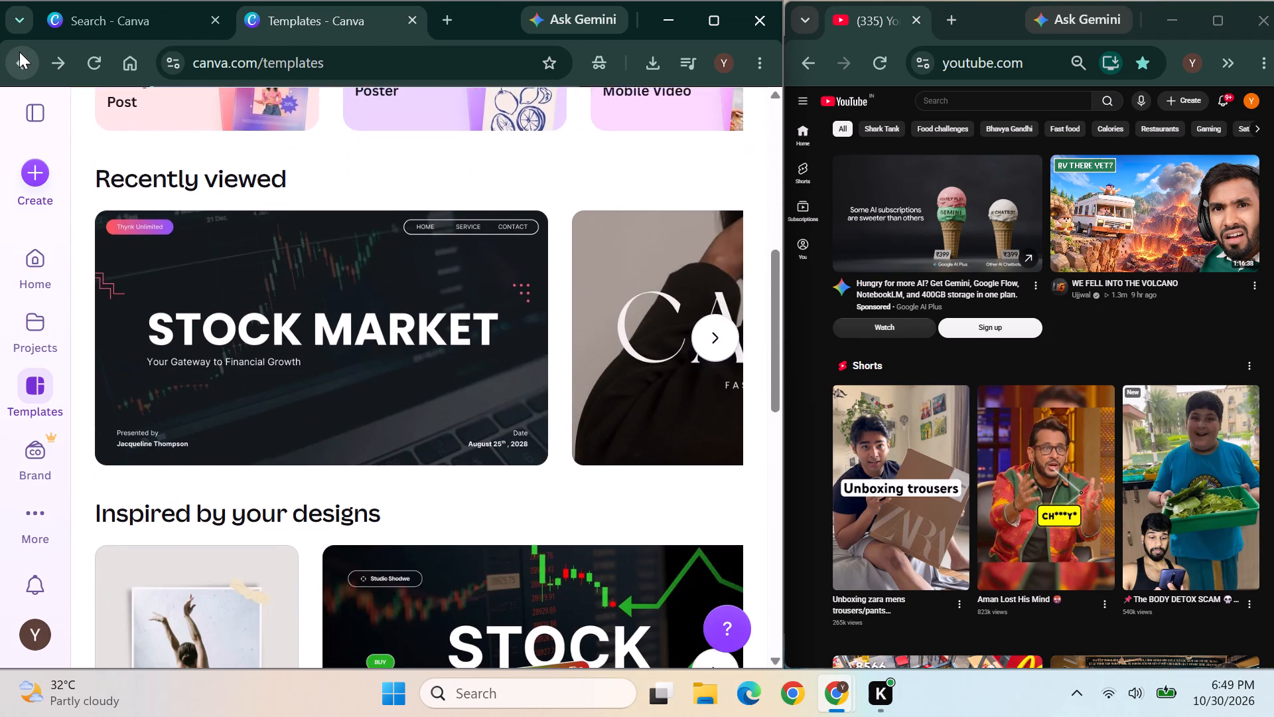
key("Down")
key("Down")
key("Down")
key("Down")
key("Down")
key("Down")
key("Down")
key("Down")
key("Down")
key("Down")
key("Down")
key("Down")
key("Down")
key("Down")
key("Down")
key("Down")
key("Down")
key("Down")
key("Down")
key("Down")
key("Down")
key("Down")
key("Down")
key("Down")
key("Down")
key("Down")
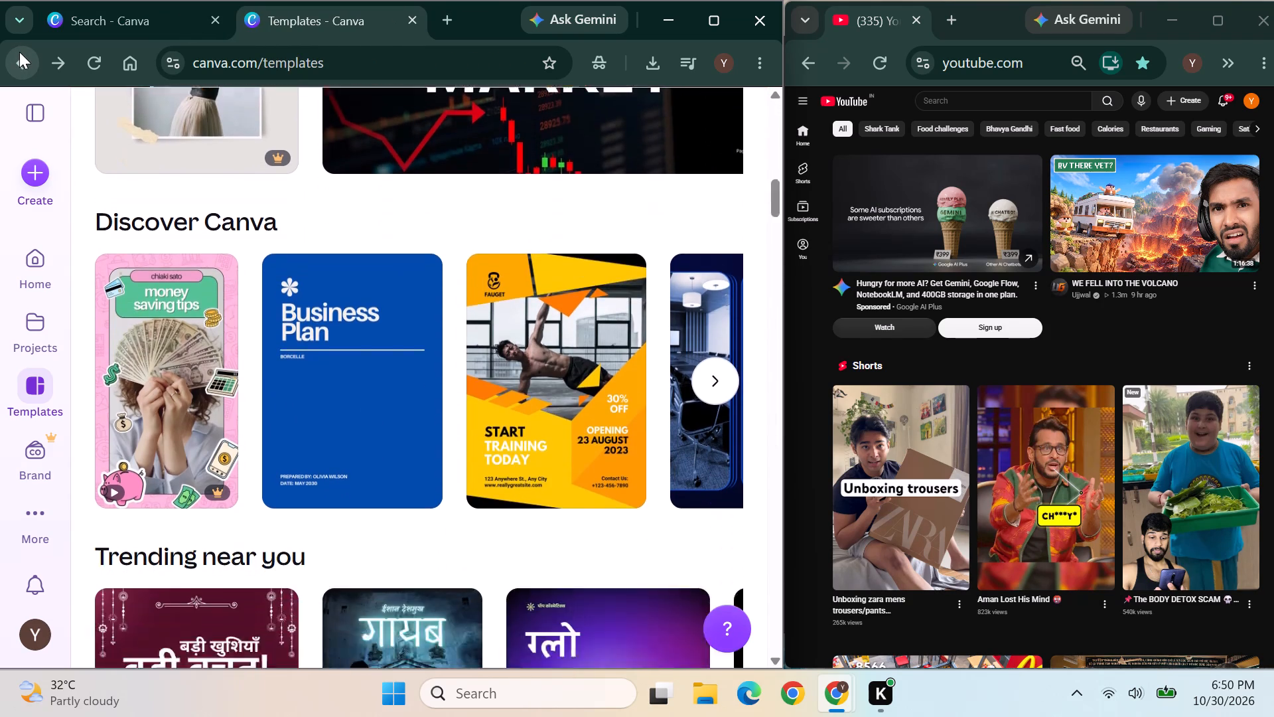
Look through the Trending near you and Canva's top picks sections for a template to use.
key("Down")
key("Down")
key("Down")
key("Down")
key("Down")
key("Down")
key("Down")
key("Down")
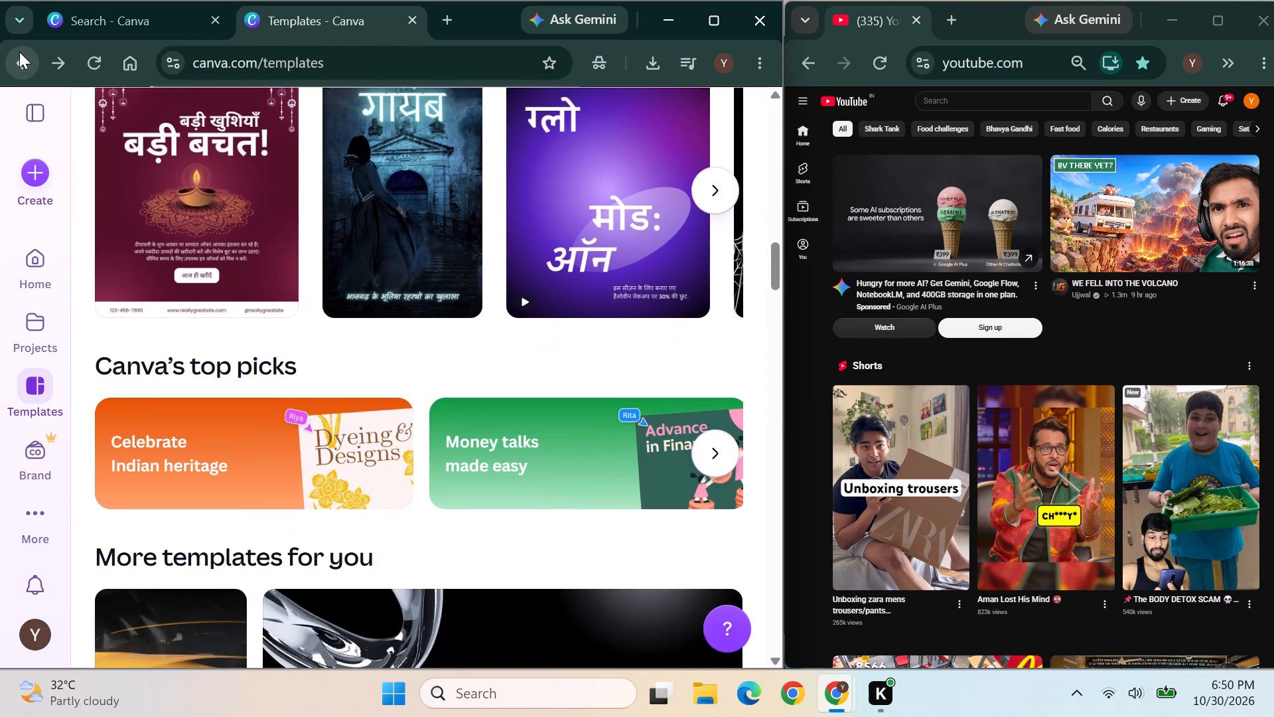
Browse the More templates for you gallery, examining the presentation, thumbnail, wallpaper and story designs for the next template.
key("Down")
key("Down")
key("Down")
key("Down")
key("Down")
key("Down")
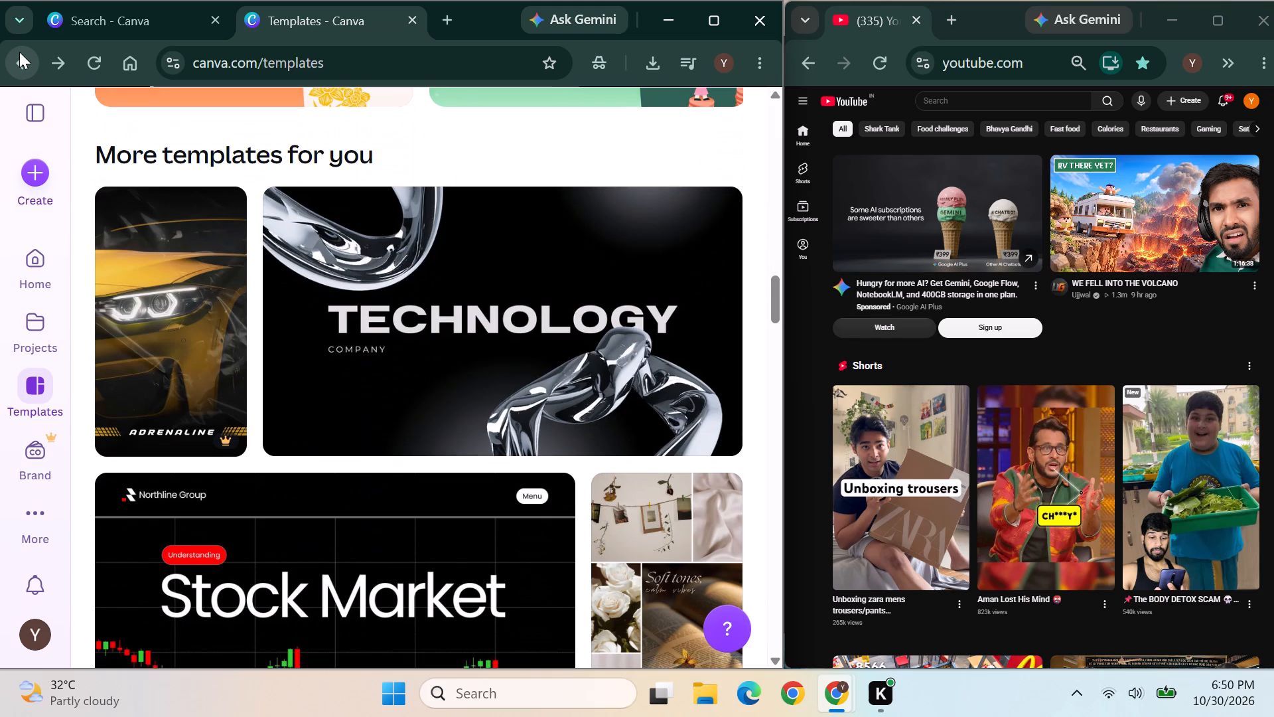
key("Down")
key("Down")
key("Down")
key("Down")
key("Down")
key("Down")
key("Down")
key("Down")
key("Down")
key("Down")
key("Down")
key("Down")
key("Down")
key("Down")
key("Down")
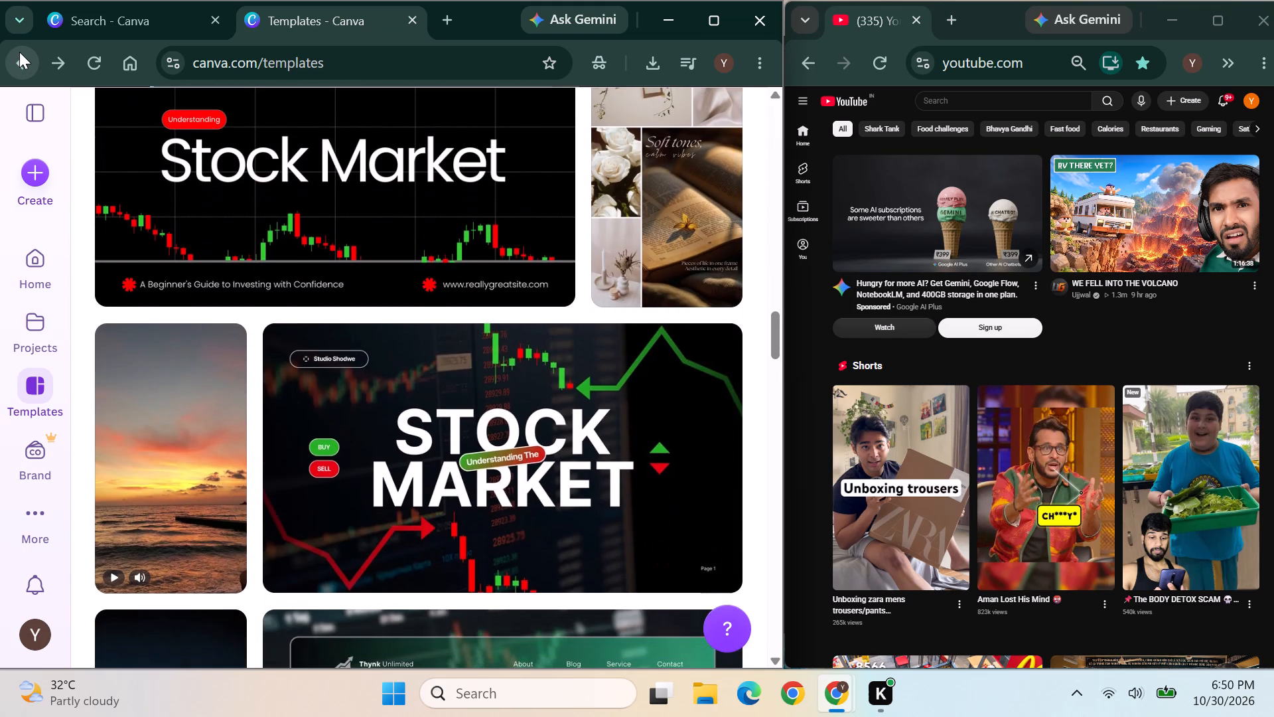
key("Down")
key("Down")
key("Down")
key("Down")
key("Down")
key("Down")
key("Down")
key("Down")
key("Down")
key("Down")
key("Down")
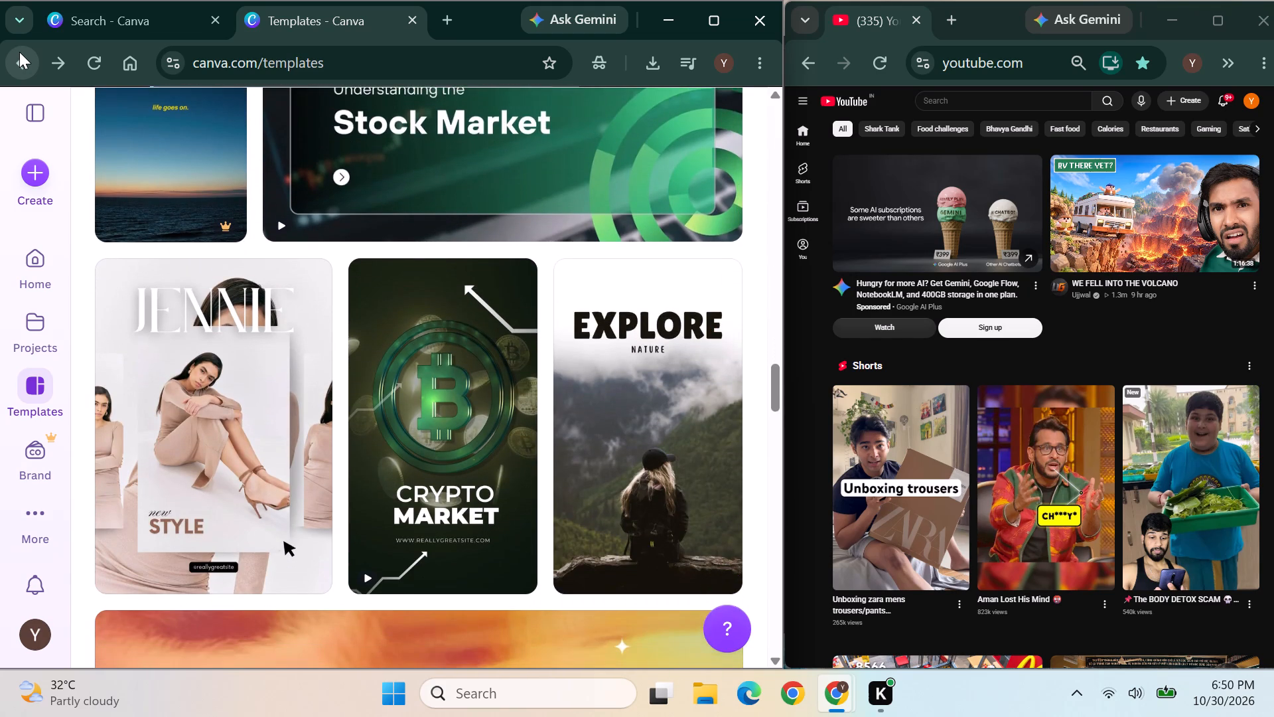
key("Down")
key("Down")
key("Down")
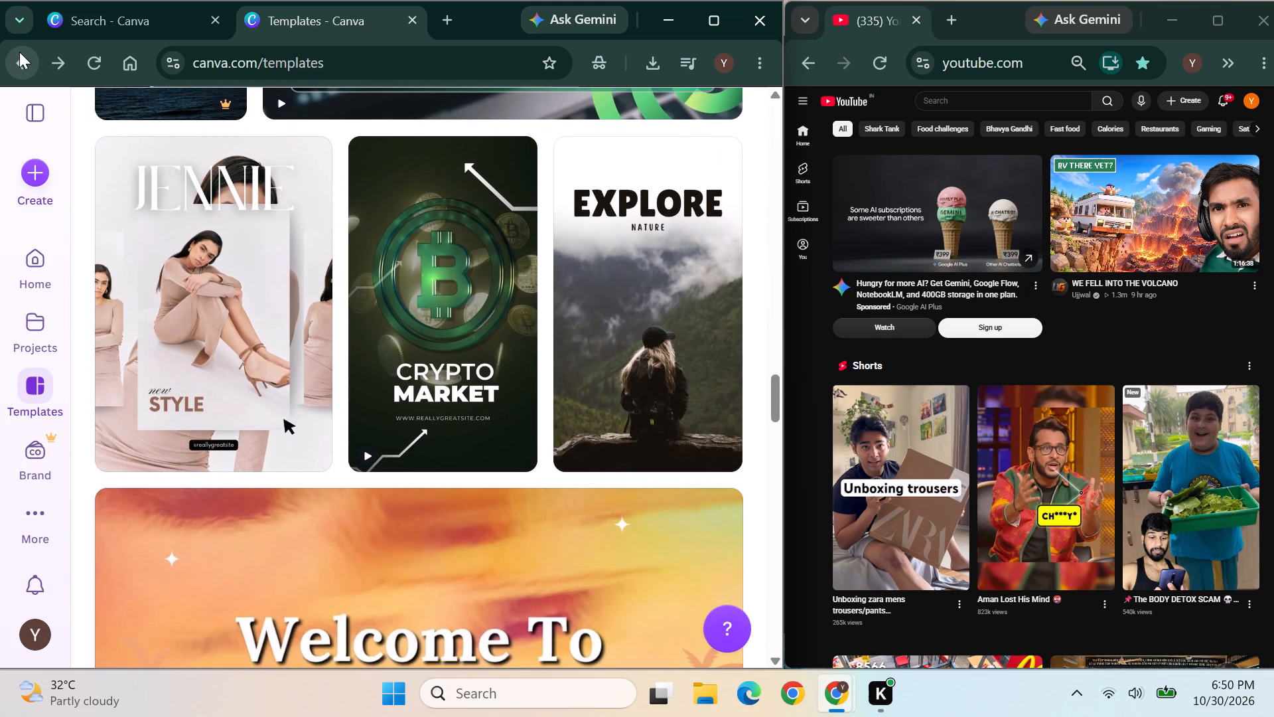
key("Down")
key("Down")
key("Down")
key("Down")
key("Down")
key("Down")
key("Down")
key("Down")
key("Down")
key("Down")
key("Down")
key("Down")
key("Down")
key("Down")
key("Down")
key("Down")
key("Down")
key("Down")
key("Down")
key("Down")
key("Down")
key("Down")
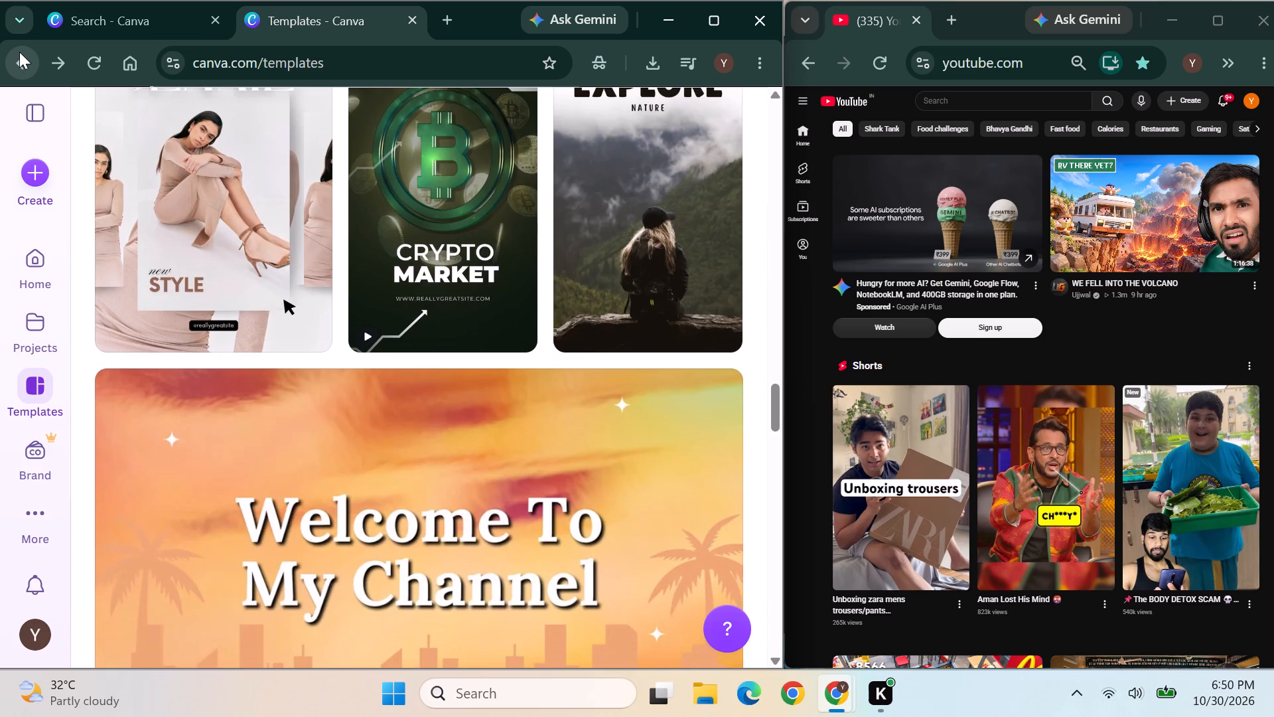
key("Up")
key("Up")
key("Up")
key("Up")
key("Up")
key("Up")
key("Up")
key("Up")
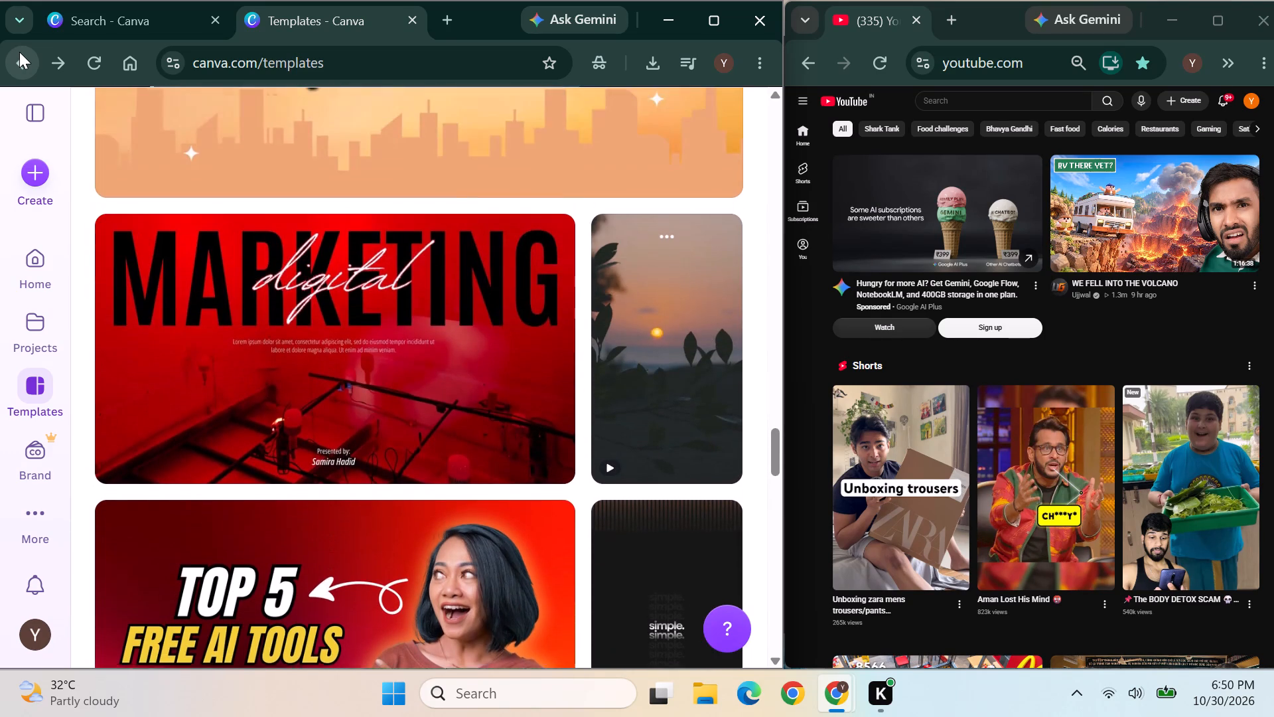
key("Down")
key("Down")
key("Down")
key("Down")
key("Down")
key("Down")
key("Down")
key("Down")
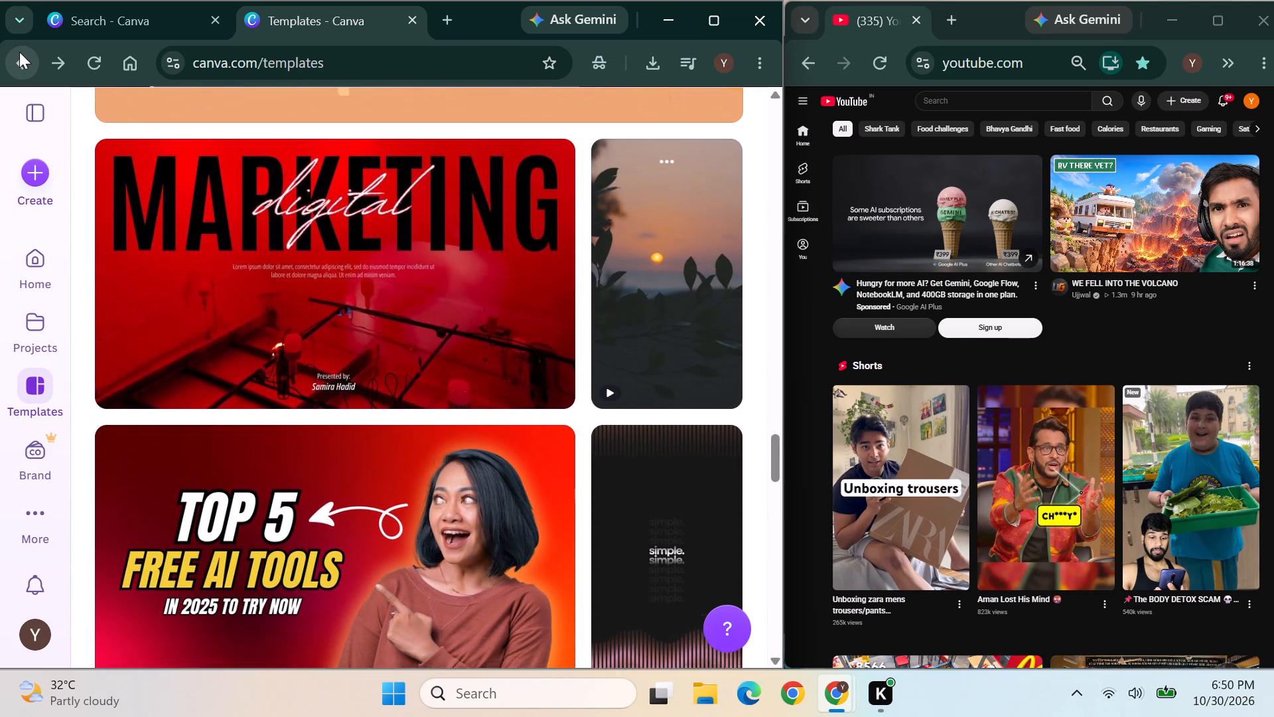
key("Down")
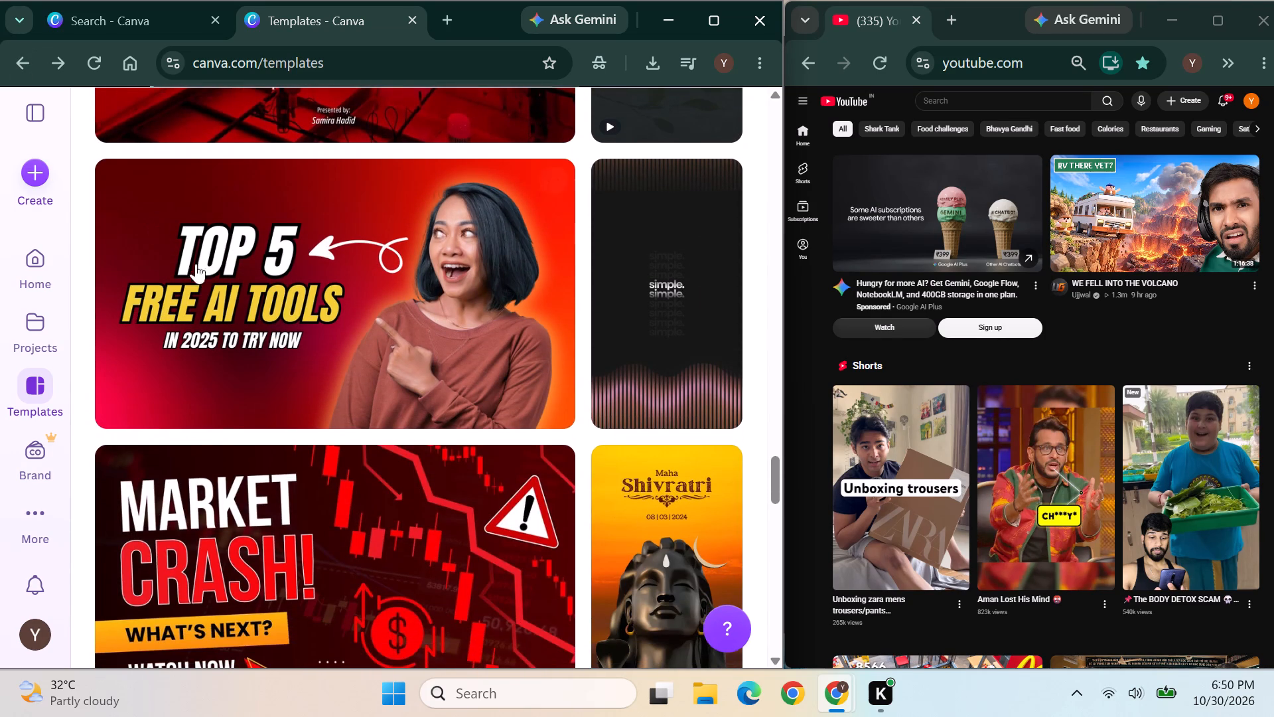
key("Down")
key("Down")
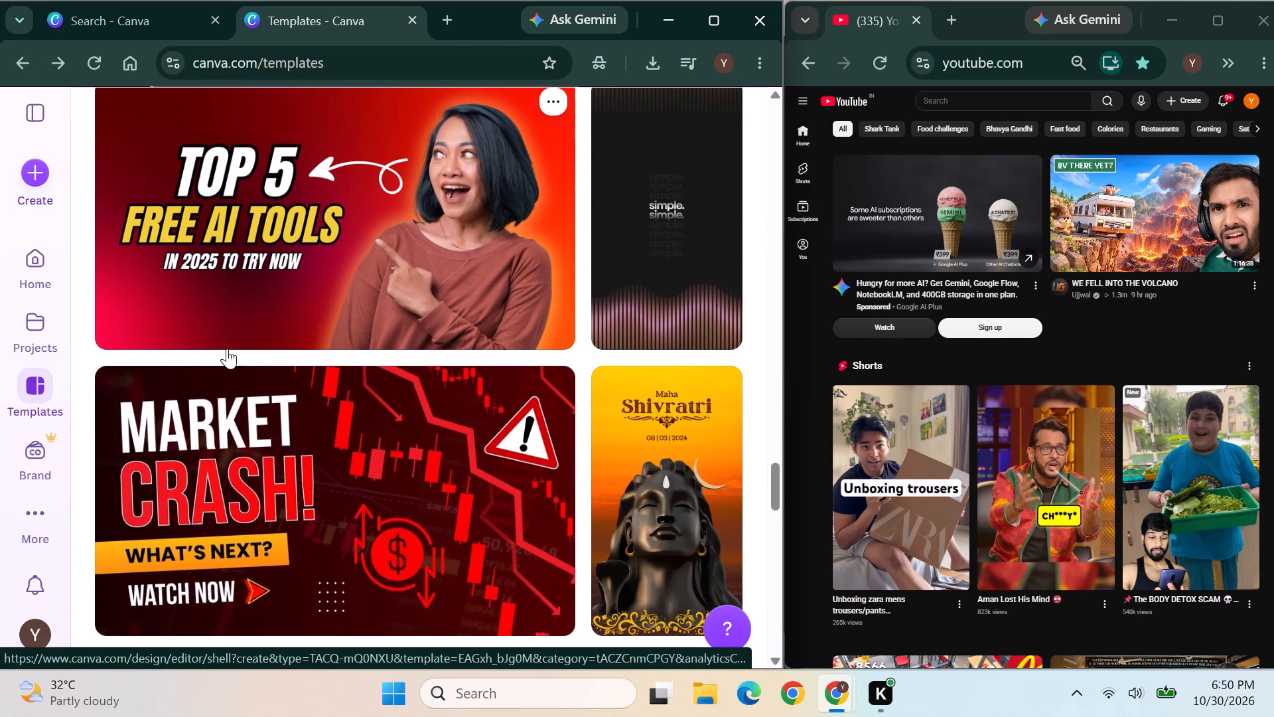
key("Down")
key("Down")
key("Down")
key("Down")
key("Down")
key("Down")
key("Down")
key("Down")
key("Down")
key("Down")
key("Down")
key("Down")
key("Down")
key("Down")
key("Down")
key("Down")
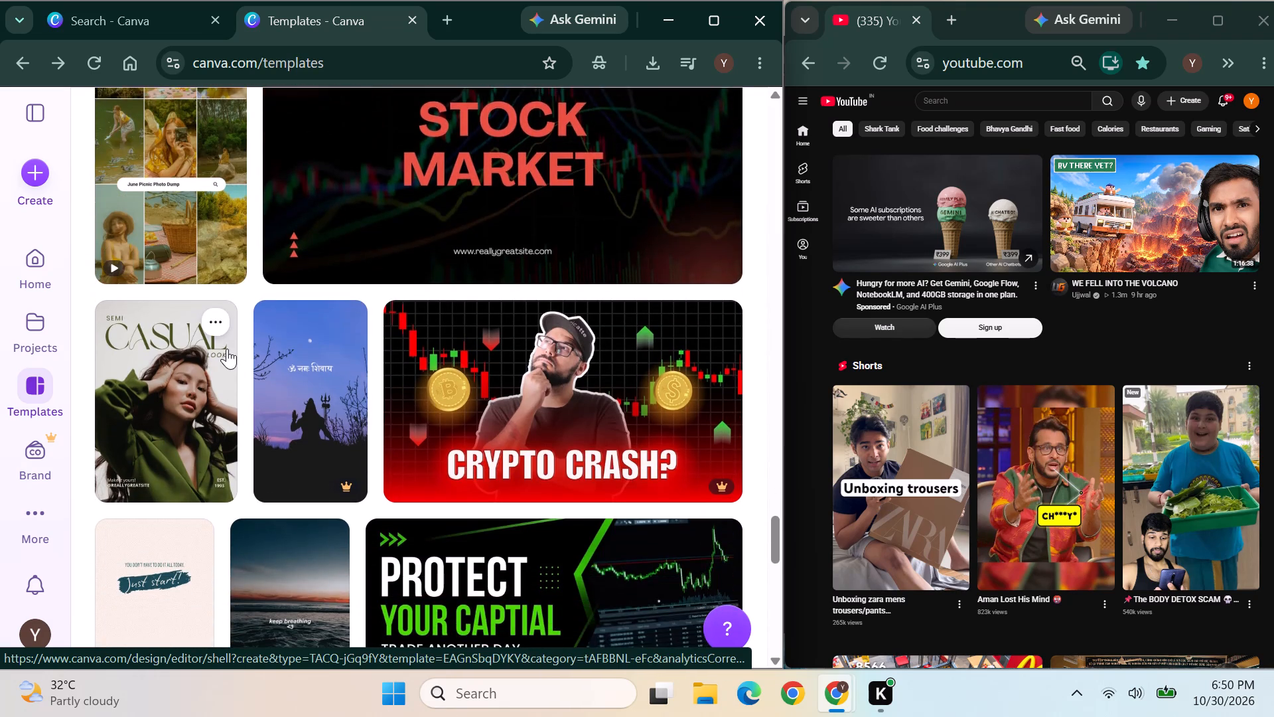
key("Down")
key("Down")
key("Down")
key("Down")
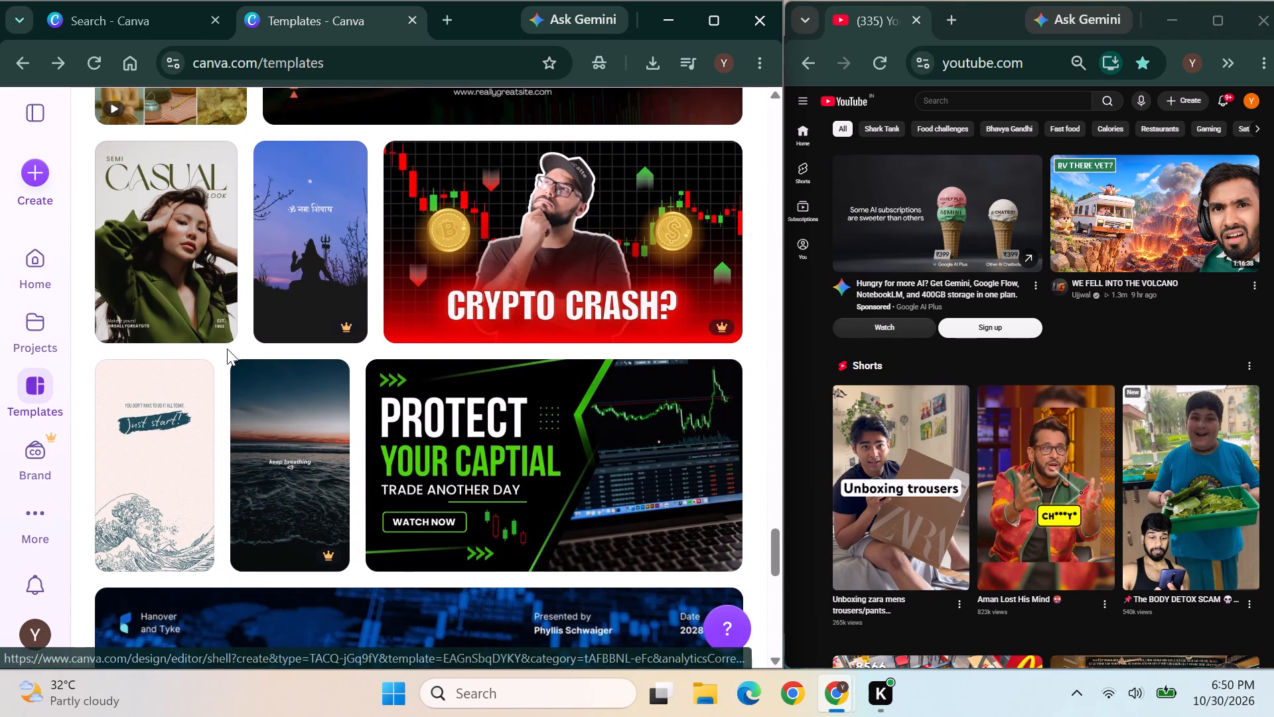
key("Down")
key("Down")
key("Down")
key("Down")
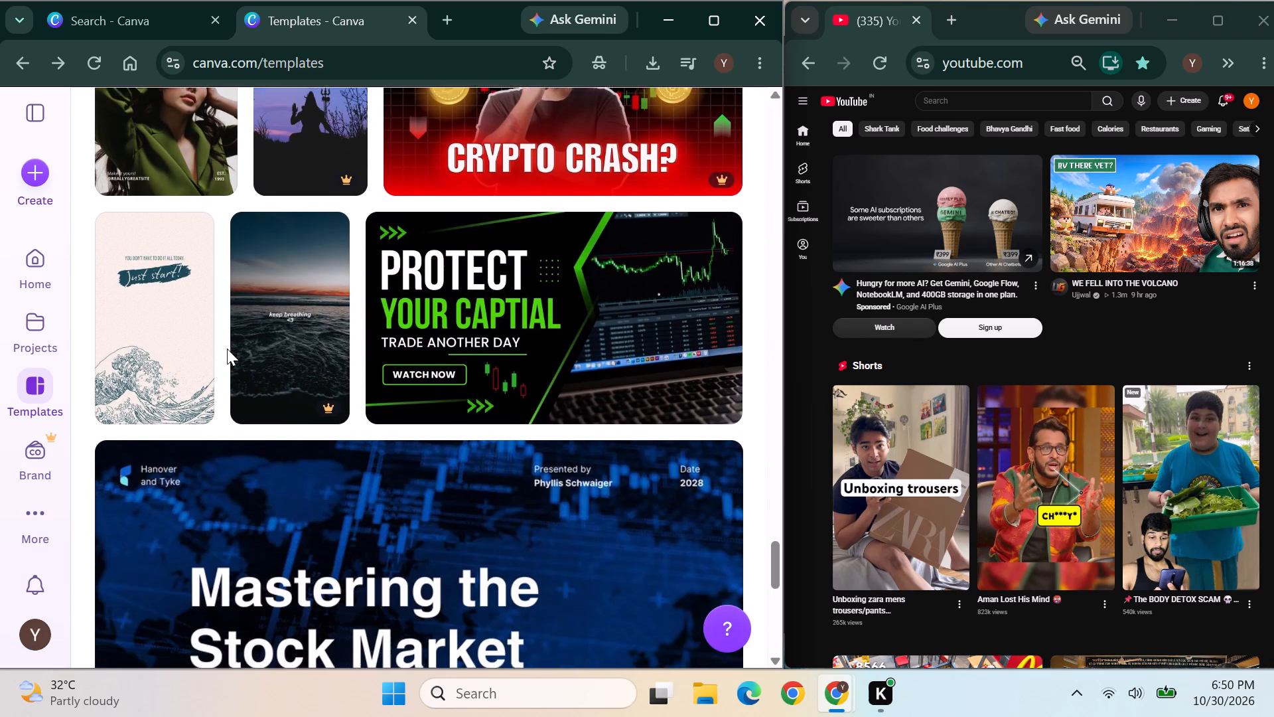
key("Down")
key("Down")
key("Down")
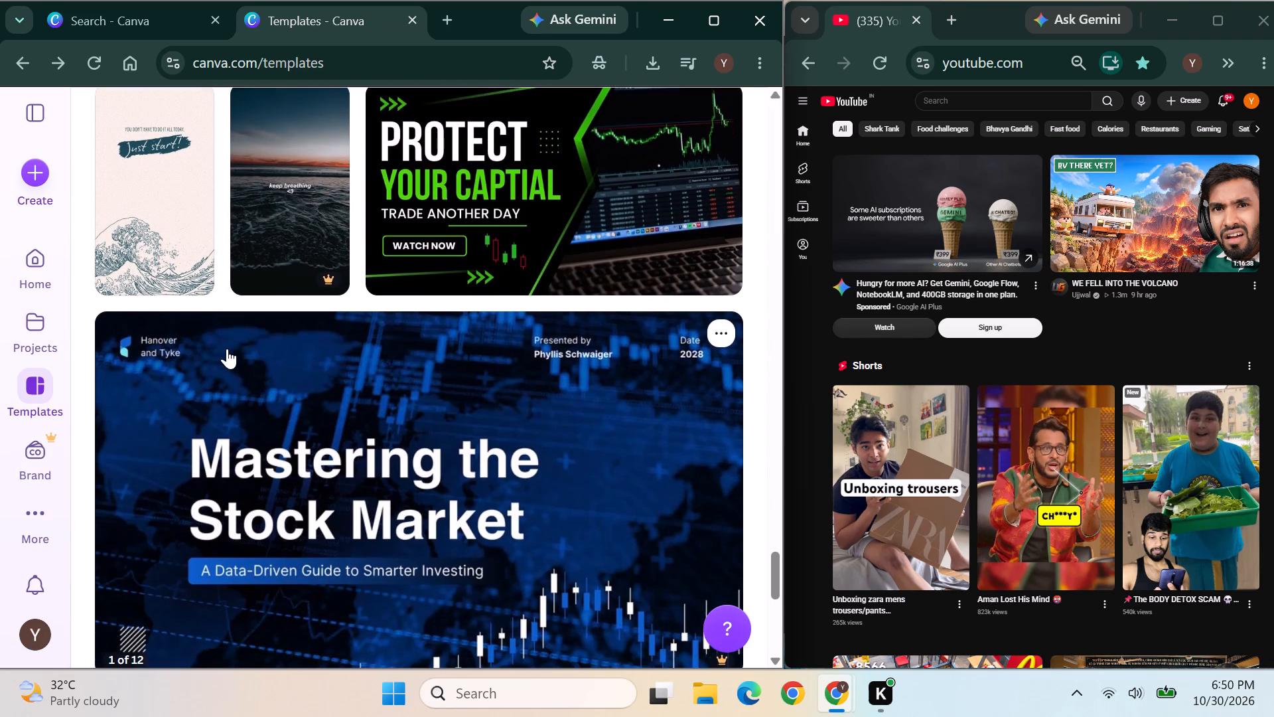
key("Down")
key("Down")
key("Down")
key("Down")
key("Down")
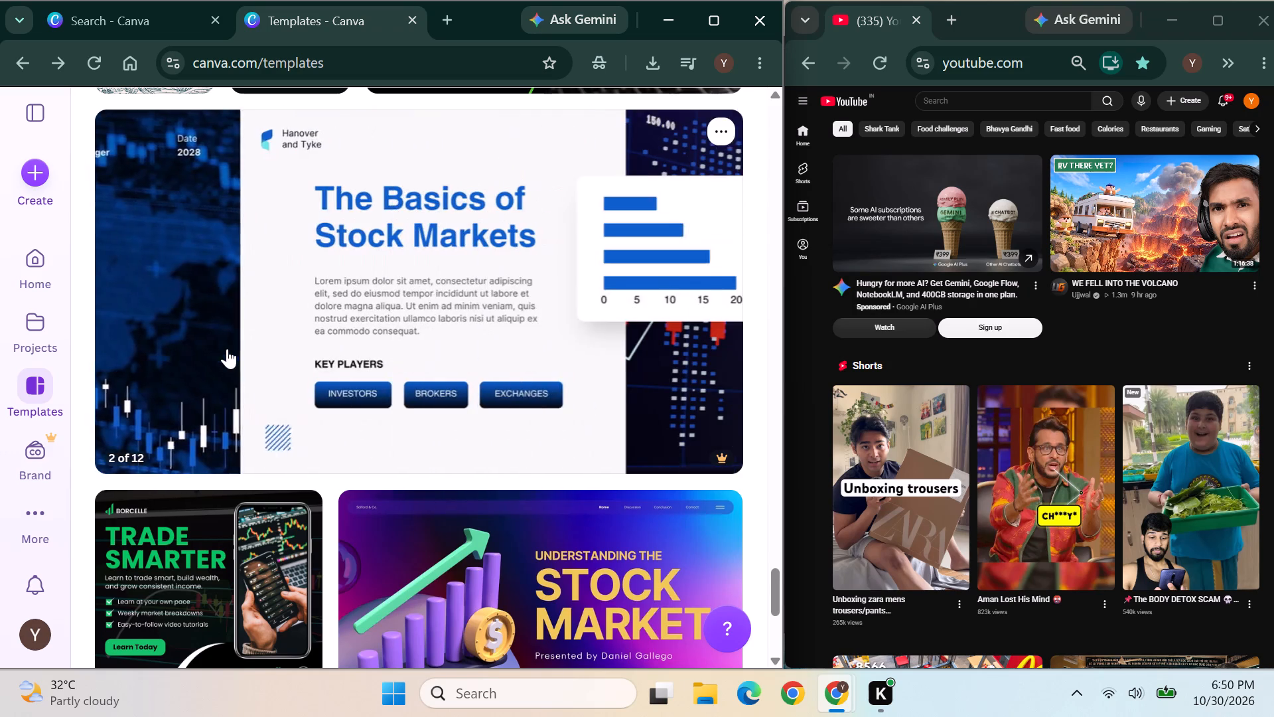
key("Down")
key("Down")
key("Down")
key("Down")
key("Down")
key("Down")
key("Down")
key("Down")
key("Down")
key("Down")
key("Down")
key("Down")
key("Down")
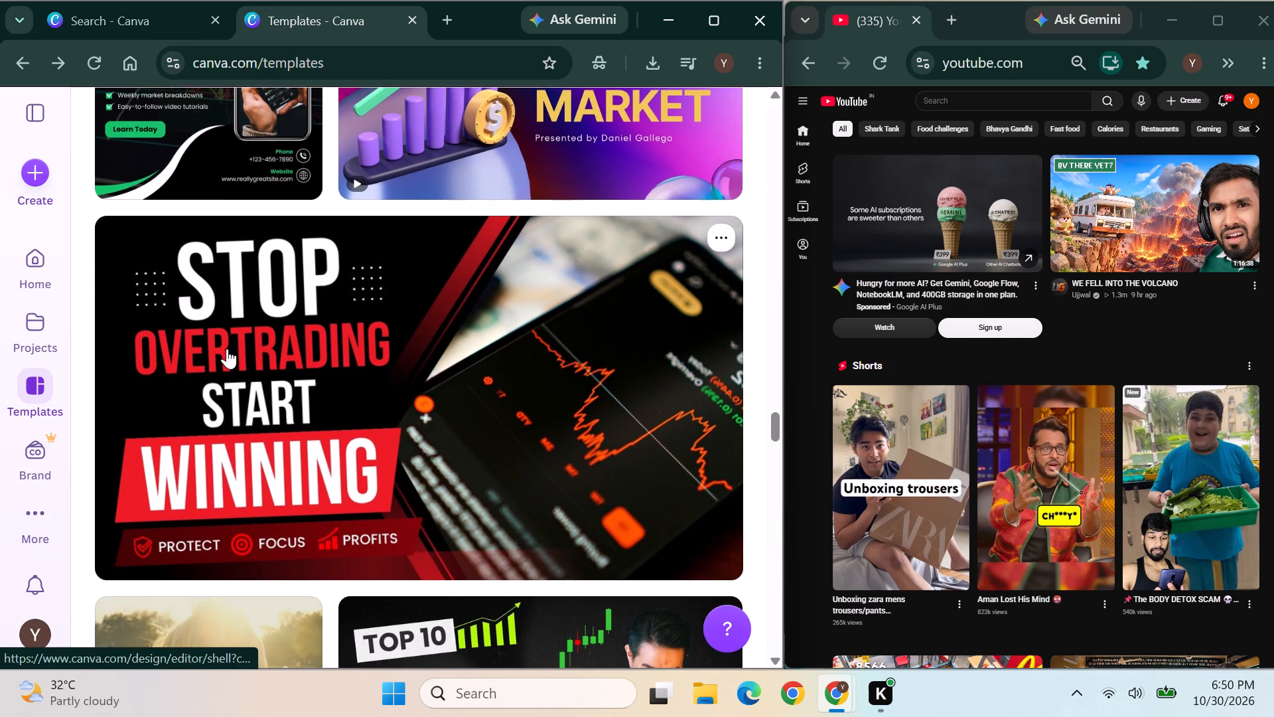
key("Down")
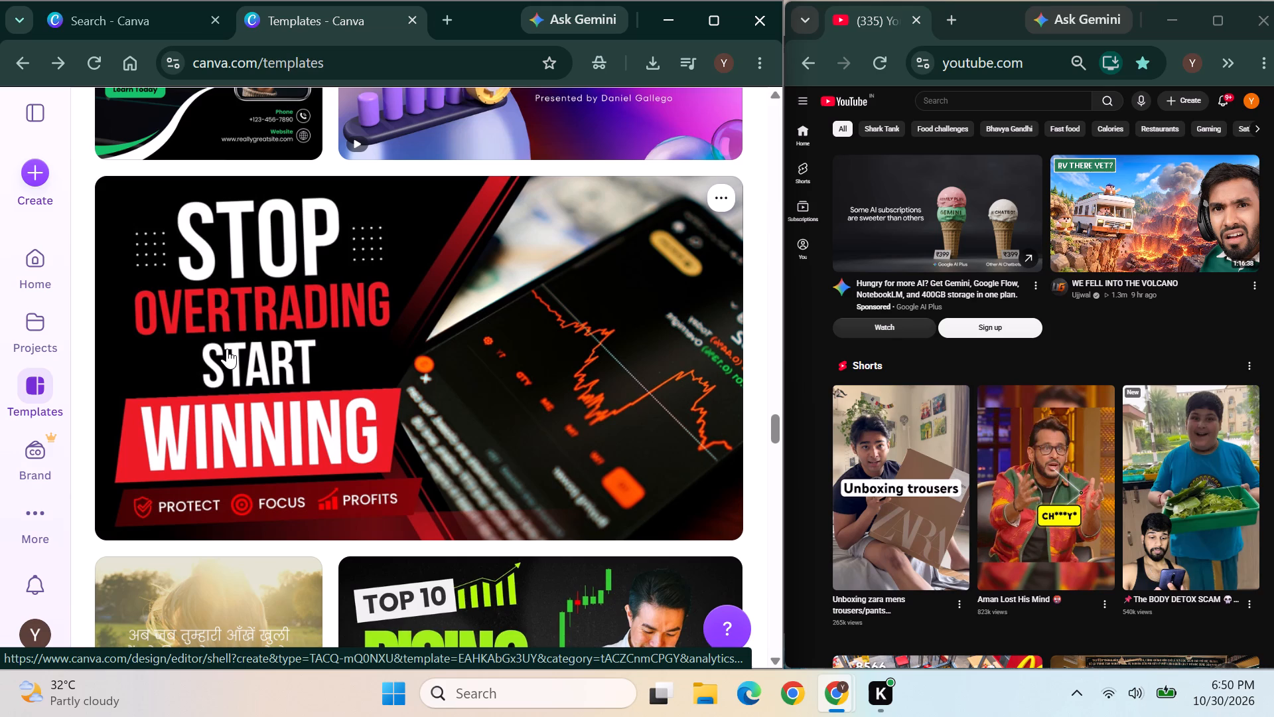
key("Down")
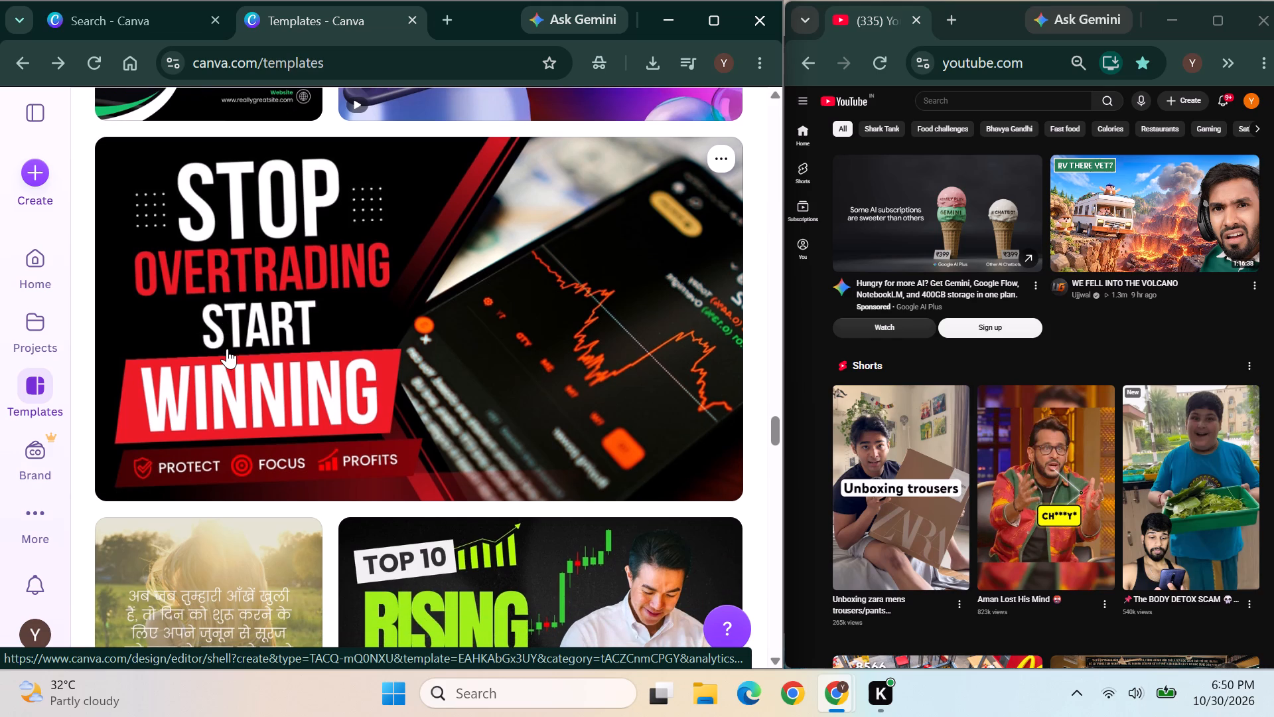
key("Down")
key("Down")
key("Down")
key("Down")
key("Down")
key("Down")
key("Down")
key("Down")
key("Down")
key("Down")
key("Down")
key("Down")
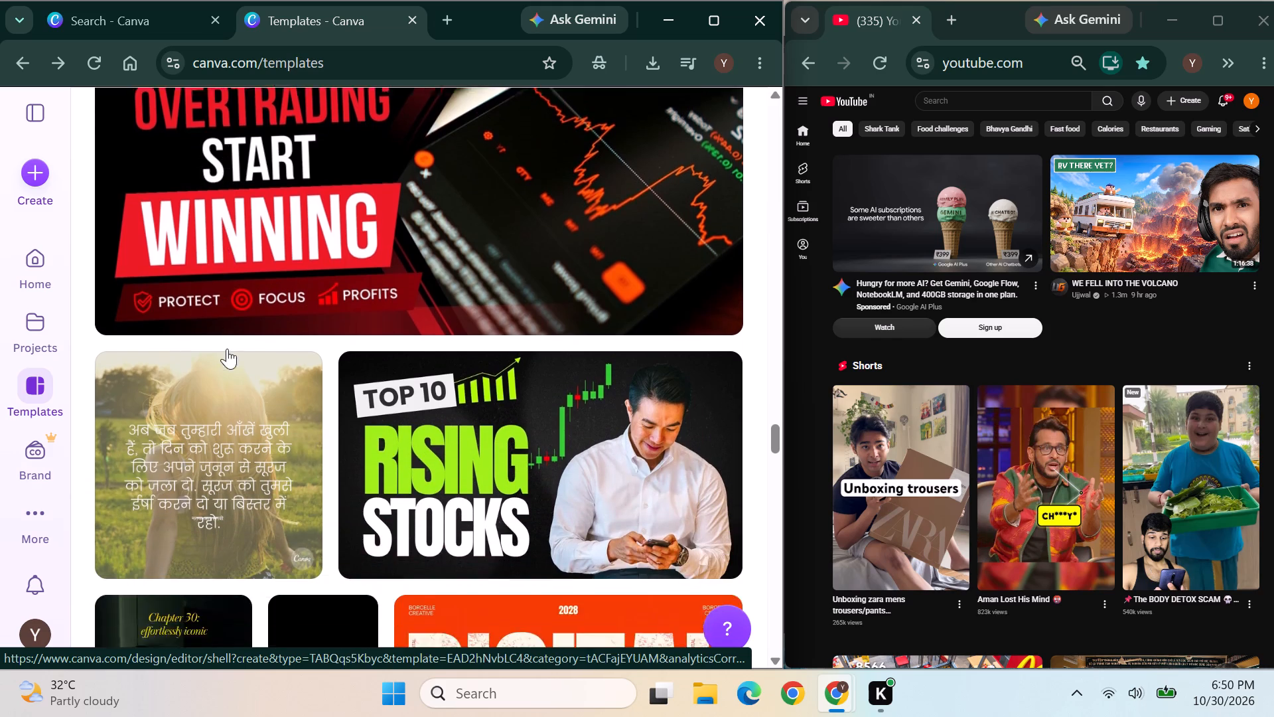
key("Down")
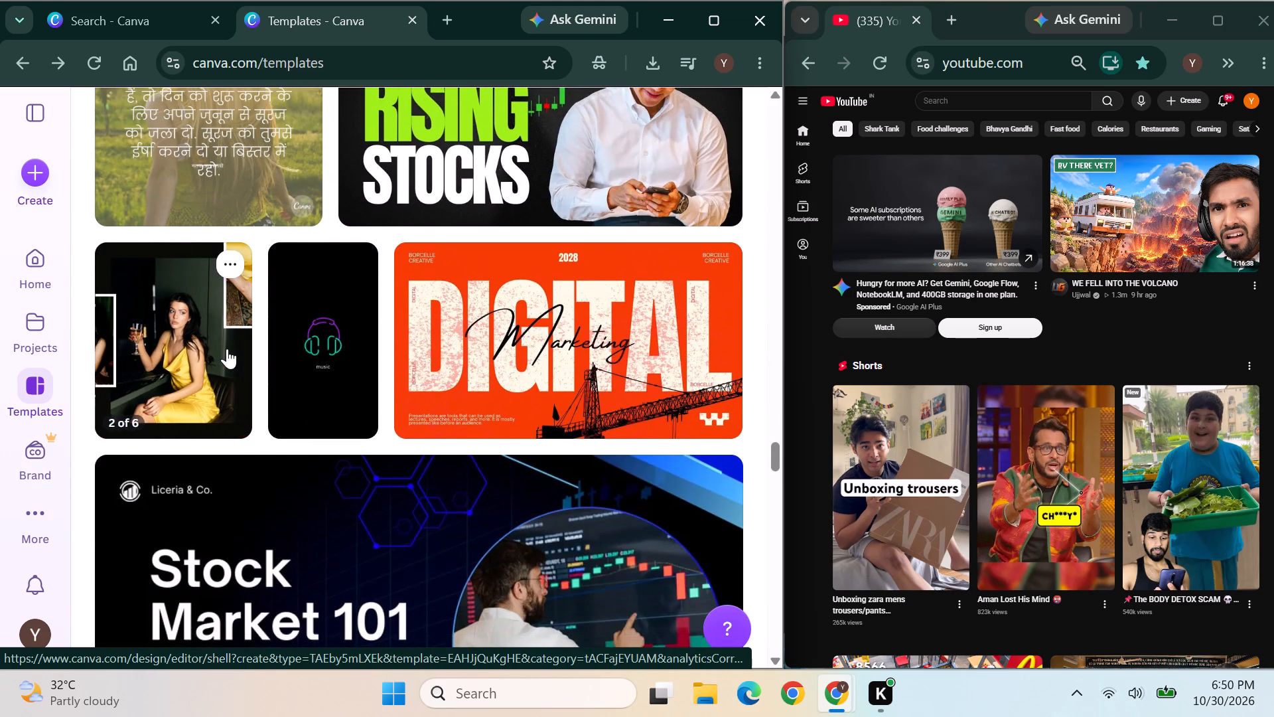
Look further through the More templates for you gallery for a template suited to the next design.
key("Down")
key("Down")
key("Down")
key("Down")
key("Down")
key("Down")
key("Down")
key("Down")
key("Down")
key("Down")
key("Down")
key("Down")
key("Down")
key("Down")
key("Down")
key("Down")
key("Down")
key("Down")
key("Down")
key("Down")
key("Down")
key("Down")
key("Down")
key("Down")
key("Down")
key("Down")
key("Down")
key("Down")
key("Down")
key("Down")
key("Down")
key("Down")
key("Down")
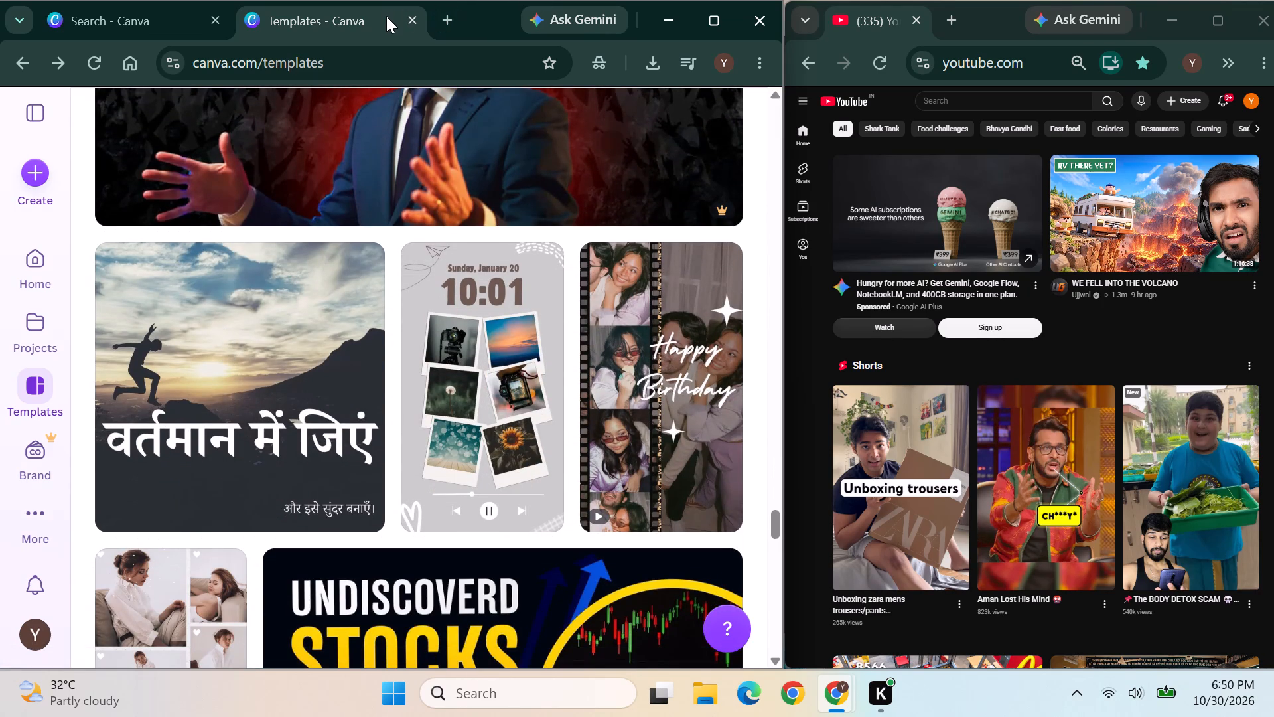
Close the Canva Templates page and the browser window that holds the Poster gallery.
left_click(406, 20)
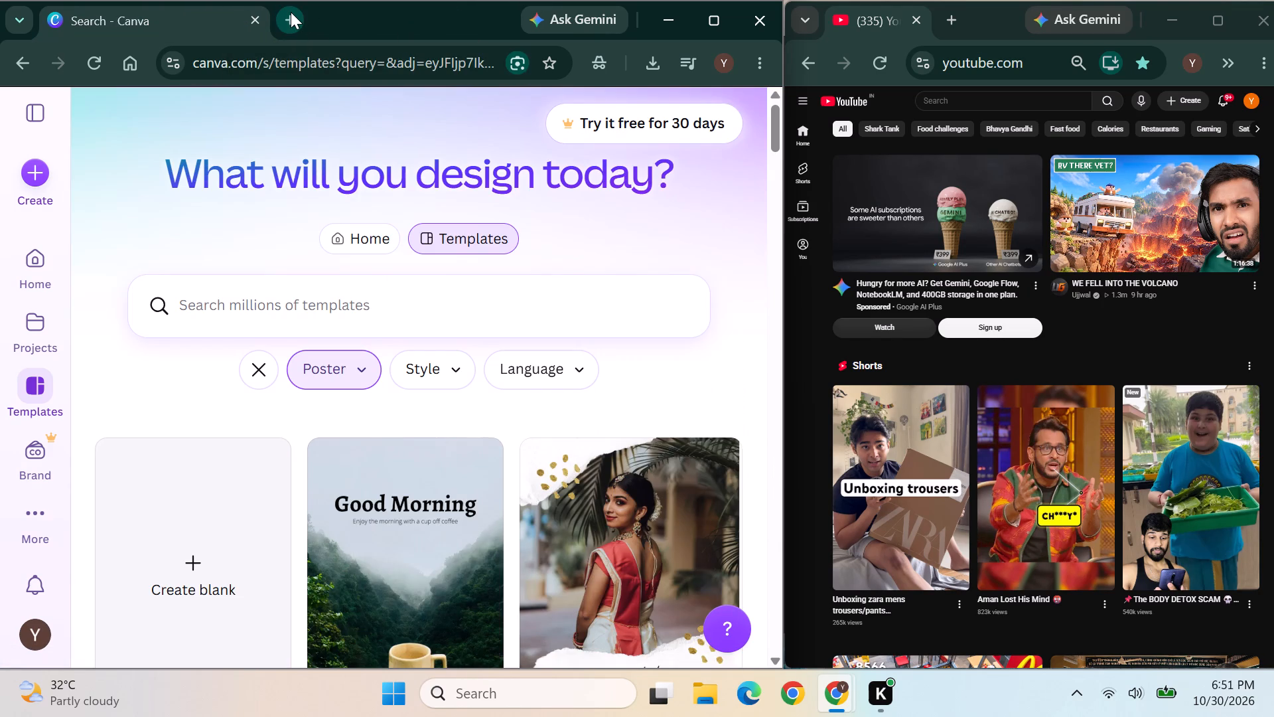
left_click(291, 12)
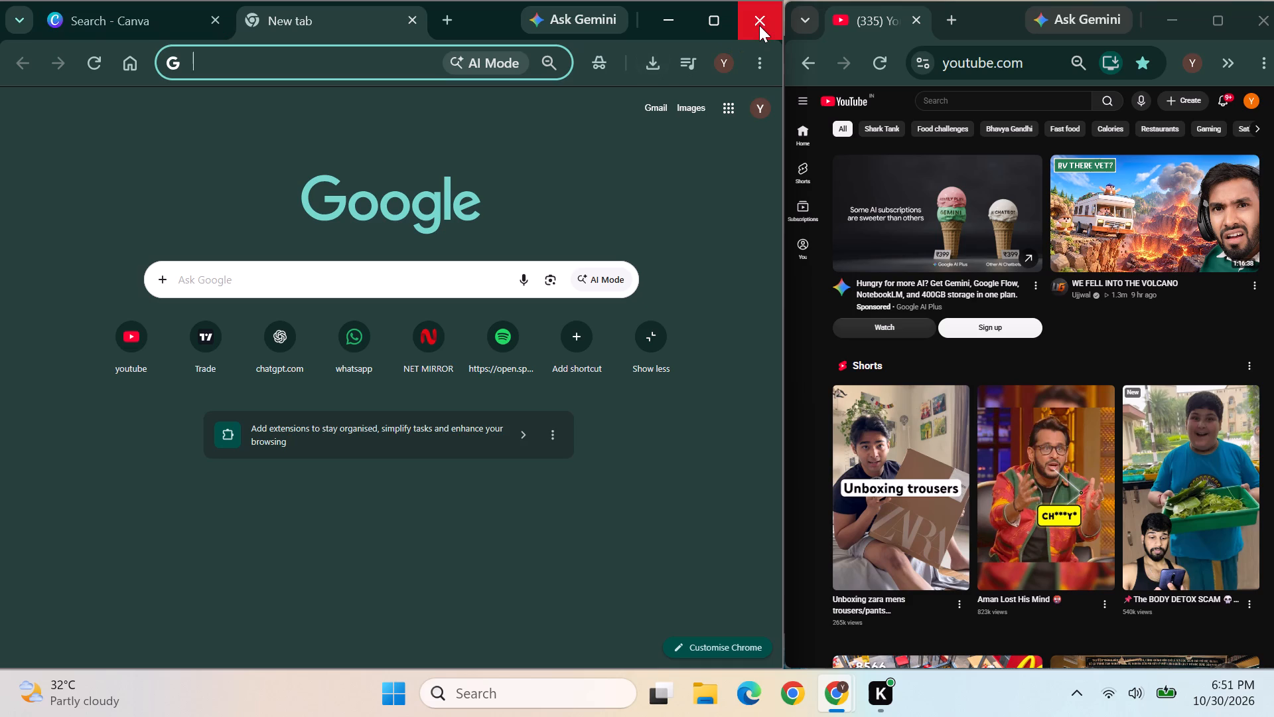
left_click(756, 25)
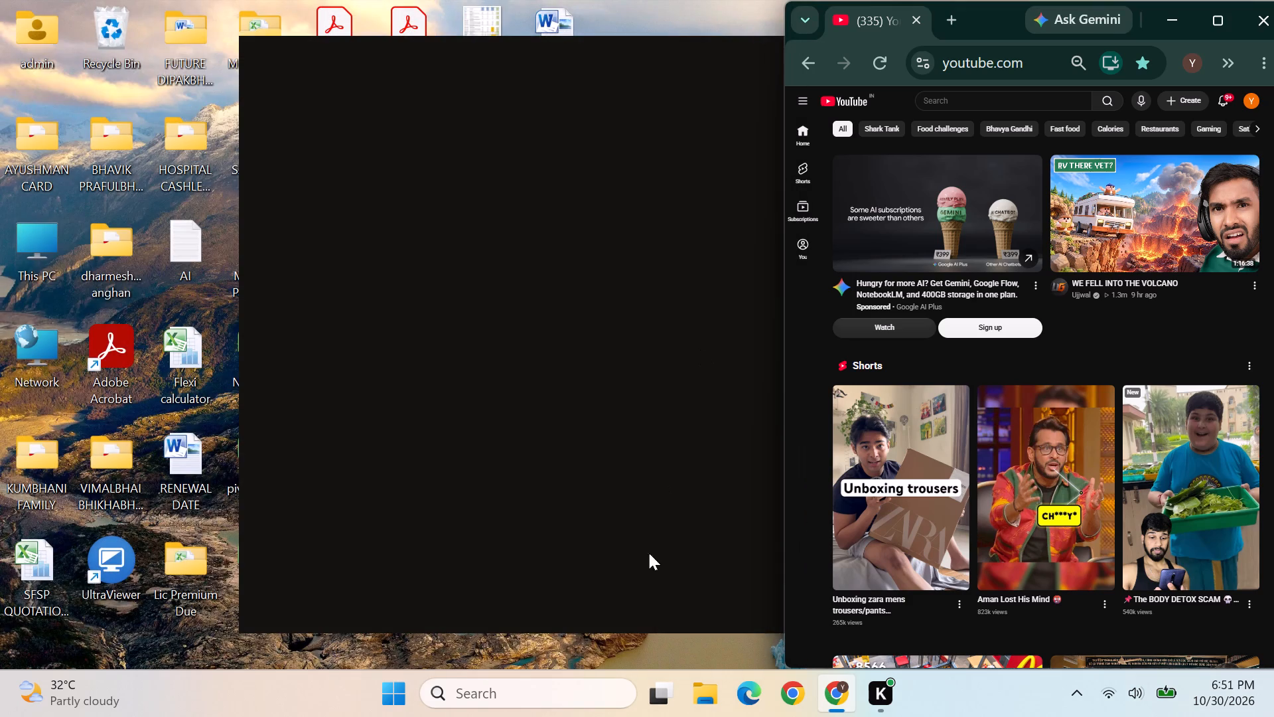